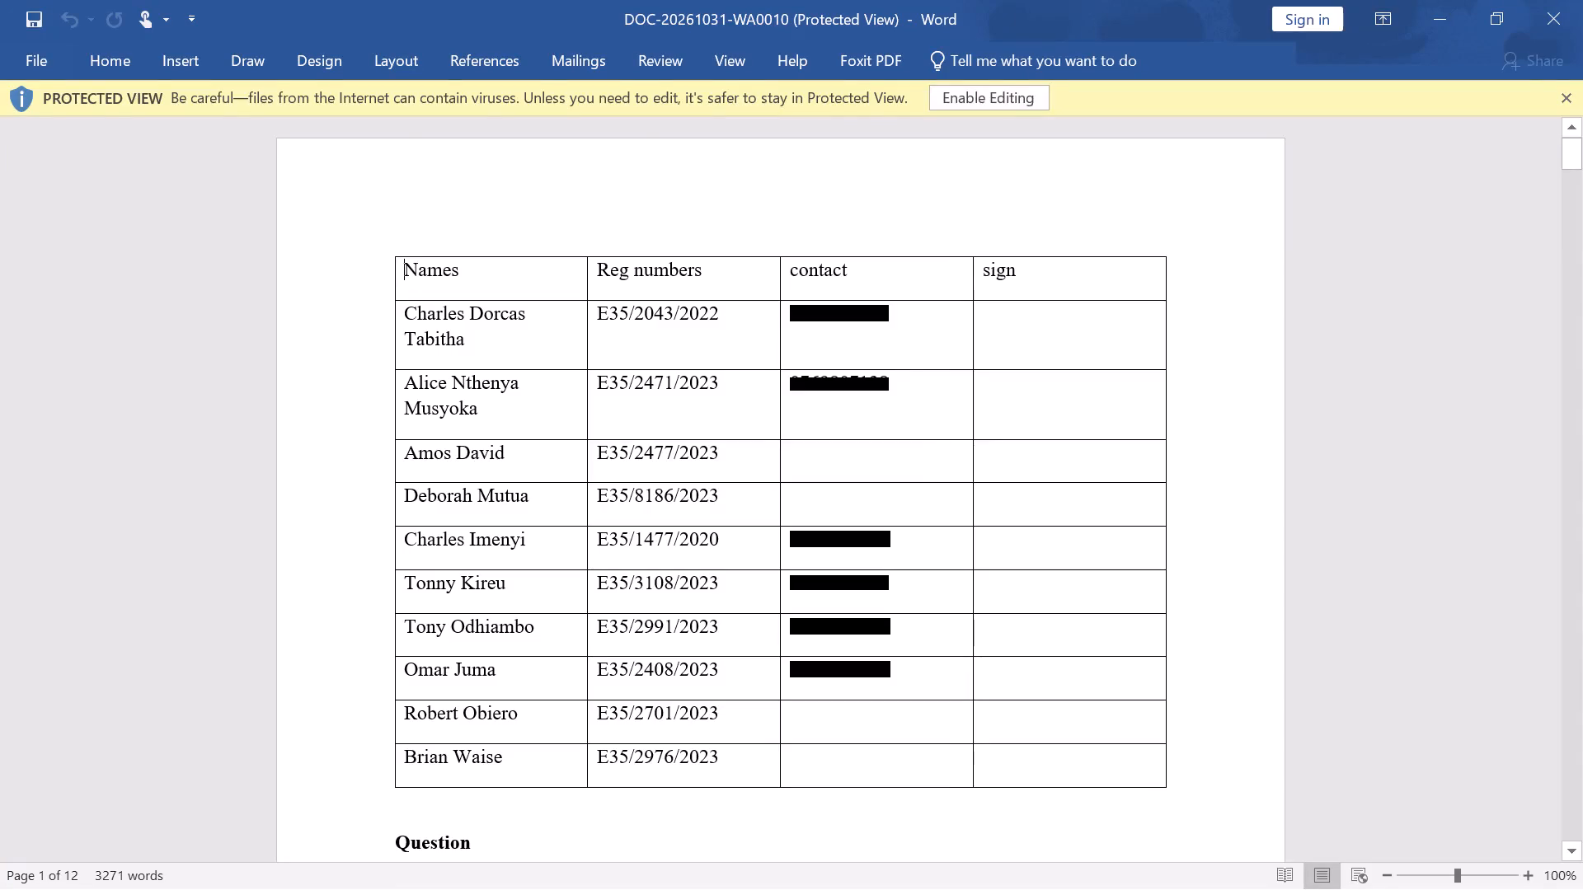
Review the document's first page, covering the student names table, the Kenya Airways question and the start of the introduction.
{"action": "scroll", "coordinate": [908, 478], "scroll_direction": "down", "scroll_amount": 4}
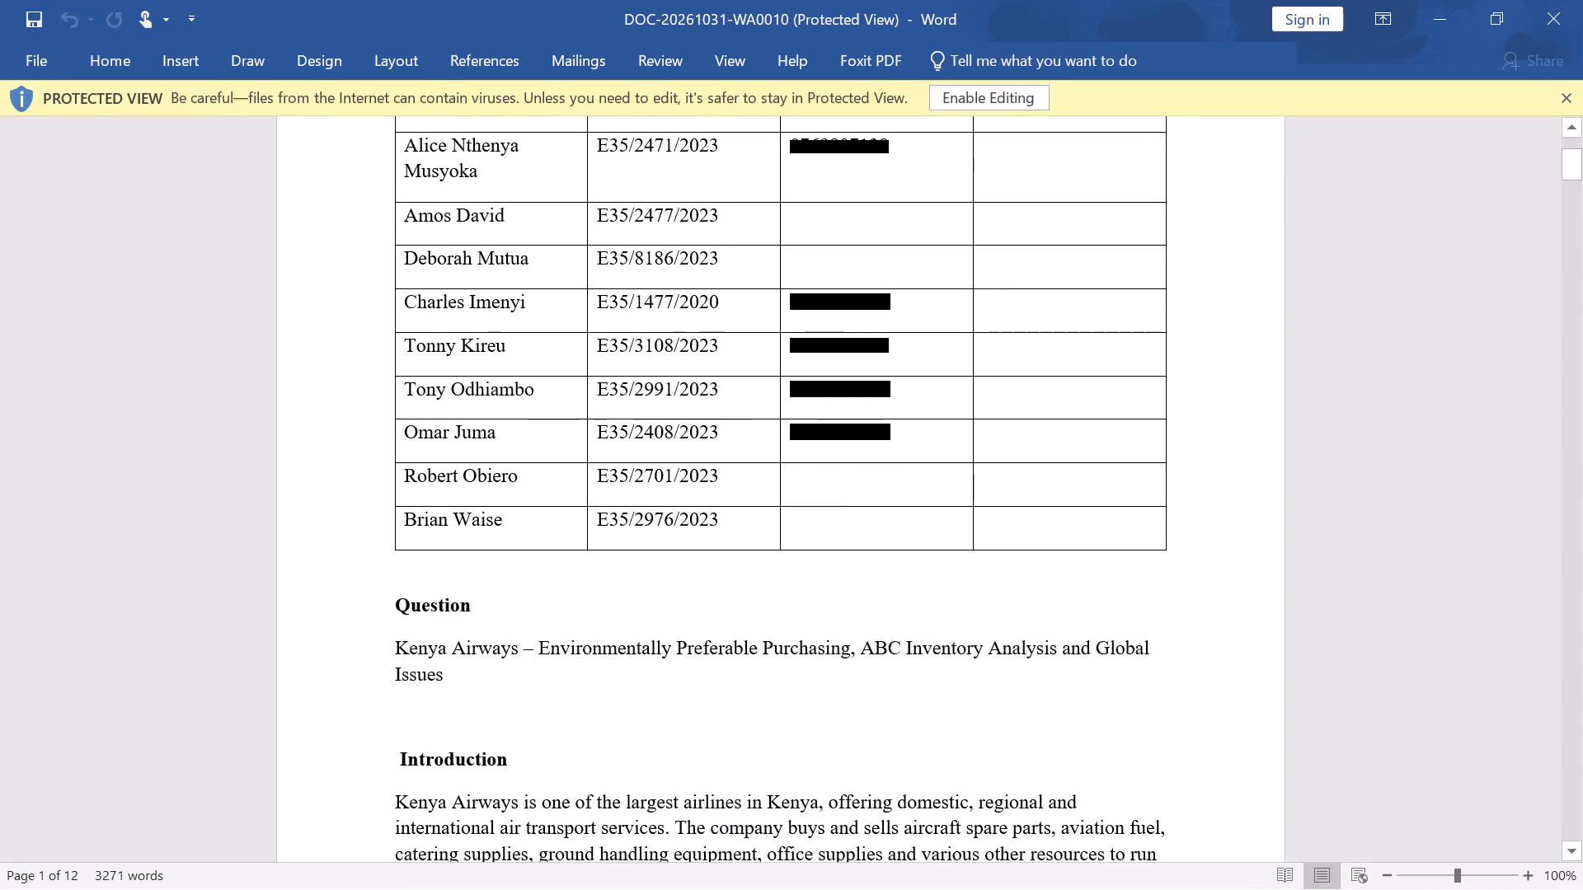
{"action": "scroll", "coordinate": [908, 478], "scroll_direction": "down", "scroll_amount": 5}
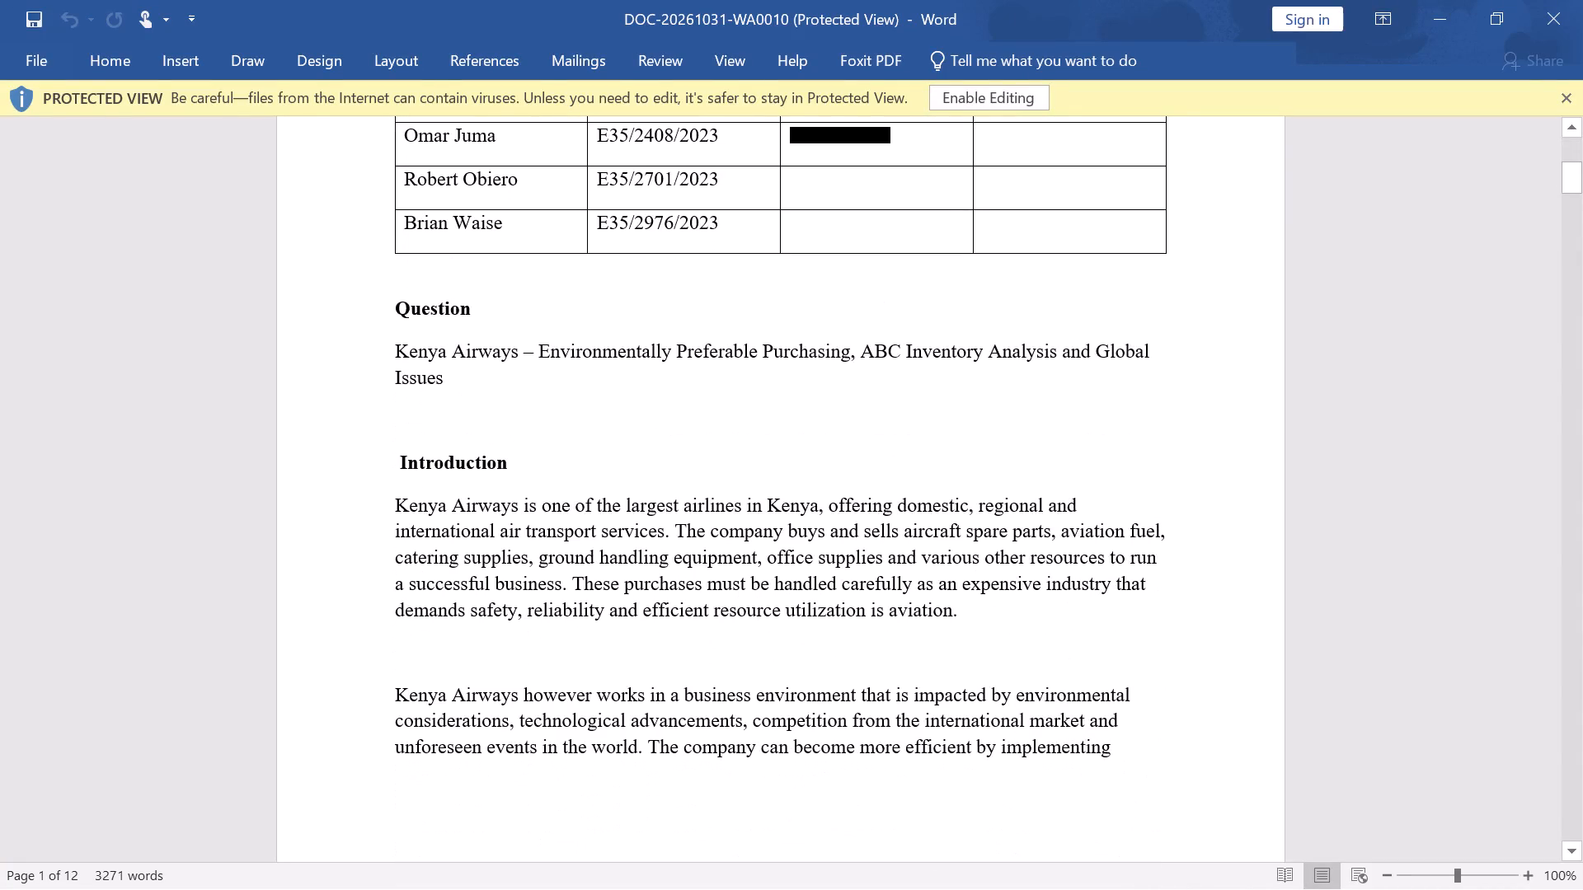
{"action": "scroll", "coordinate": [910, 476], "scroll_direction": "down", "scroll_amount": 4}
{"action": "scroll", "coordinate": [911, 475], "scroll_direction": "up", "scroll_amount": 14}
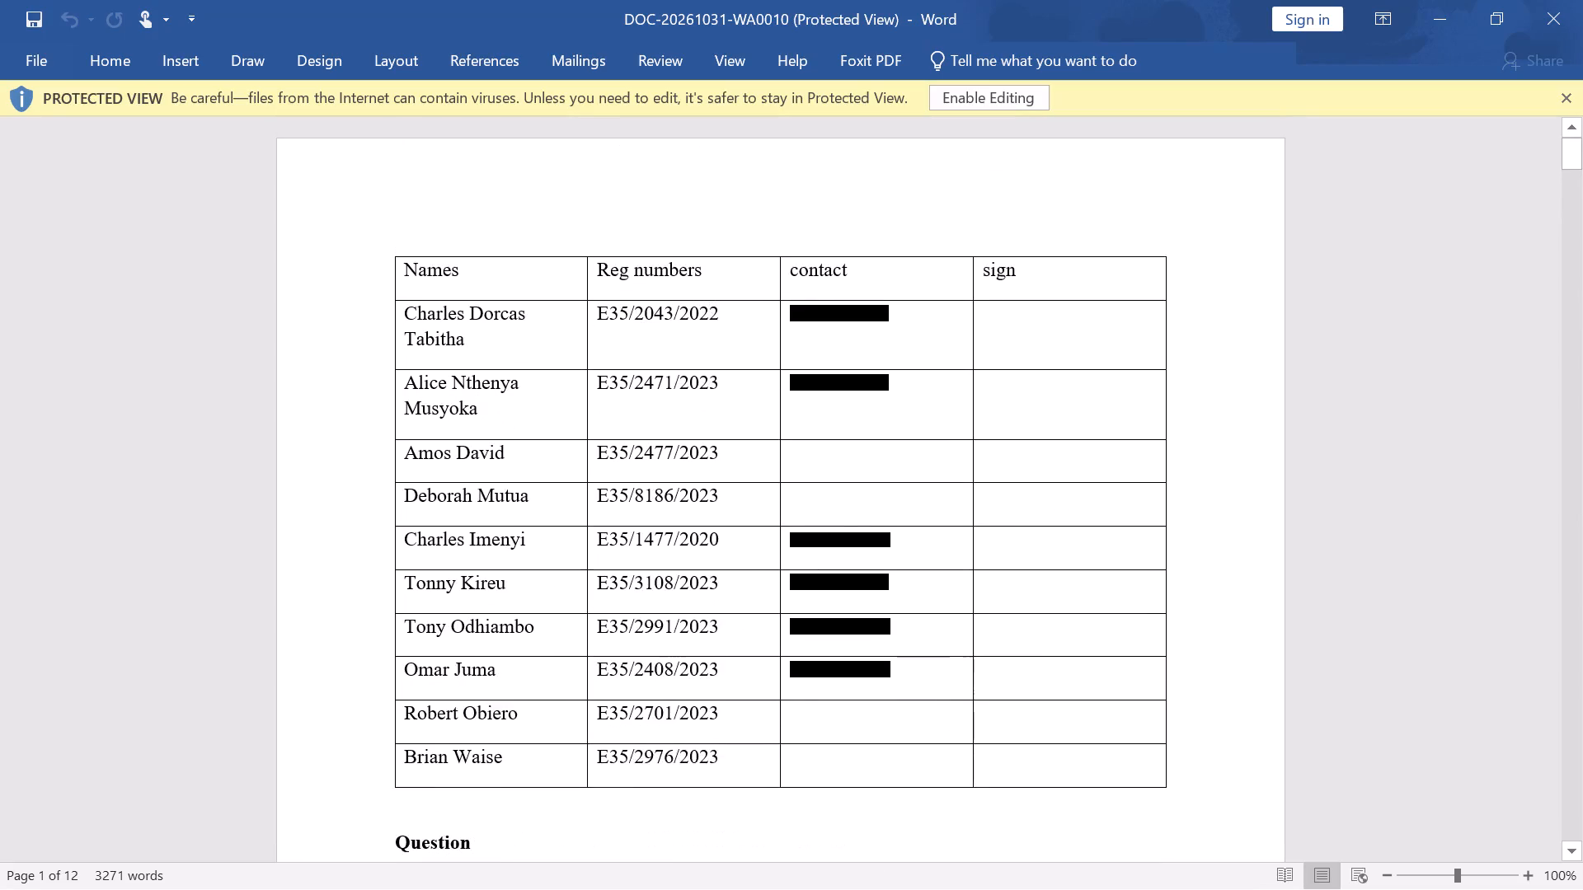
{"action": "scroll", "coordinate": [913, 470], "scroll_direction": "up", "scroll_amount": 4}
{"action": "scroll", "coordinate": [913, 470], "scroll_direction": "down", "scroll_amount": 4}
{"action": "scroll", "coordinate": [914, 469], "scroll_direction": "up", "scroll_amount": 3}
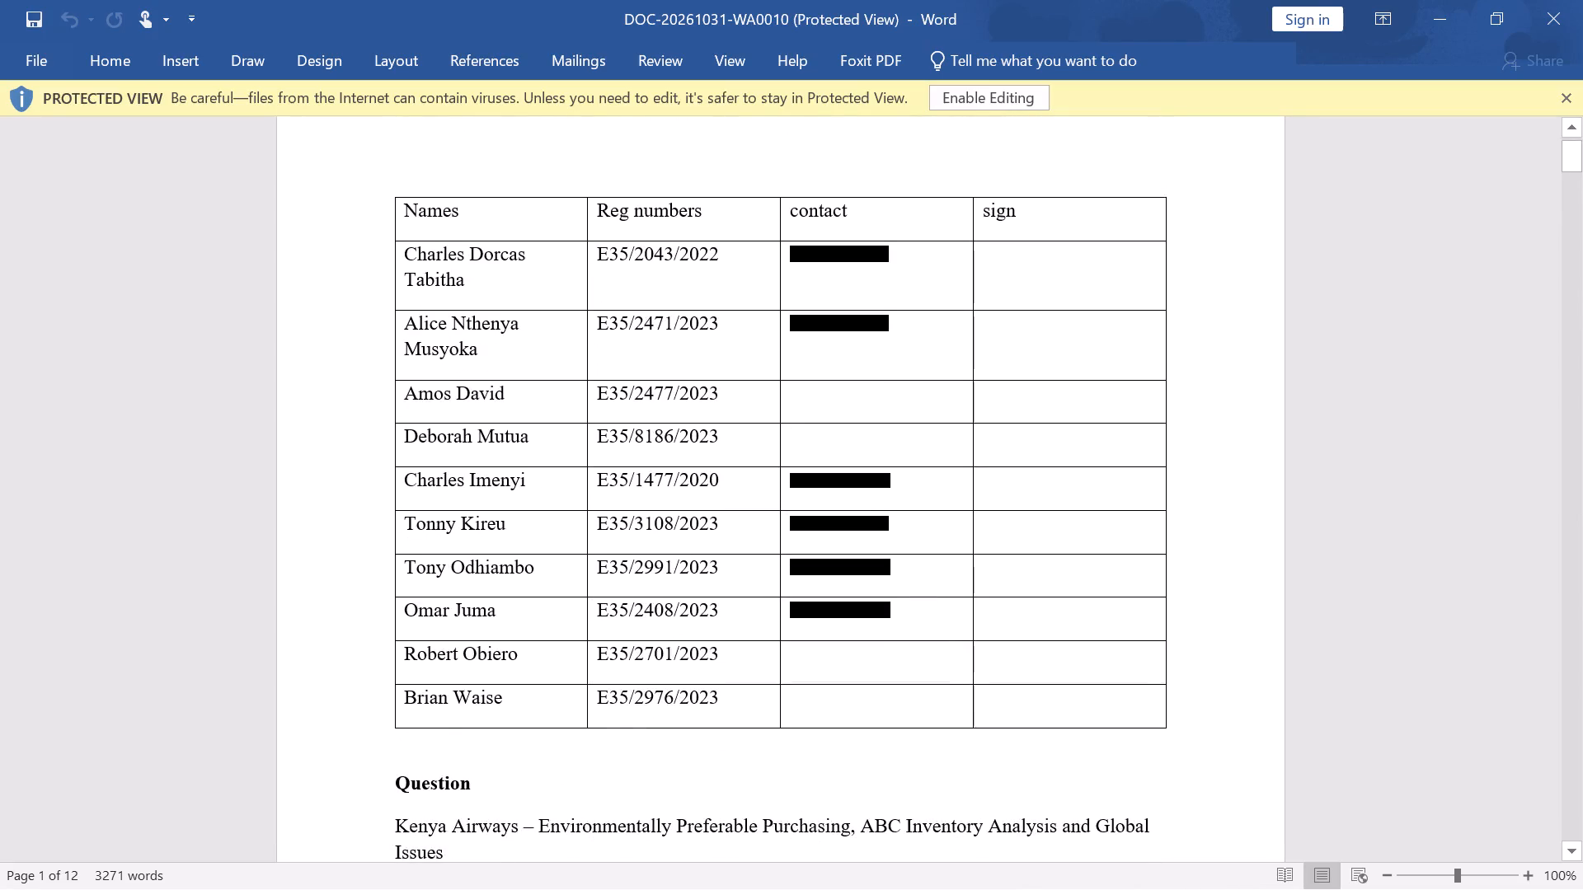
Read through the Kenya Airways assignment from the names table to the end, covering environmentally preferable purchasing, ABC analysis, global issues and the conclusion.
{"action": "scroll", "coordinate": [917, 454], "scroll_direction": "up", "scroll_amount": 4}
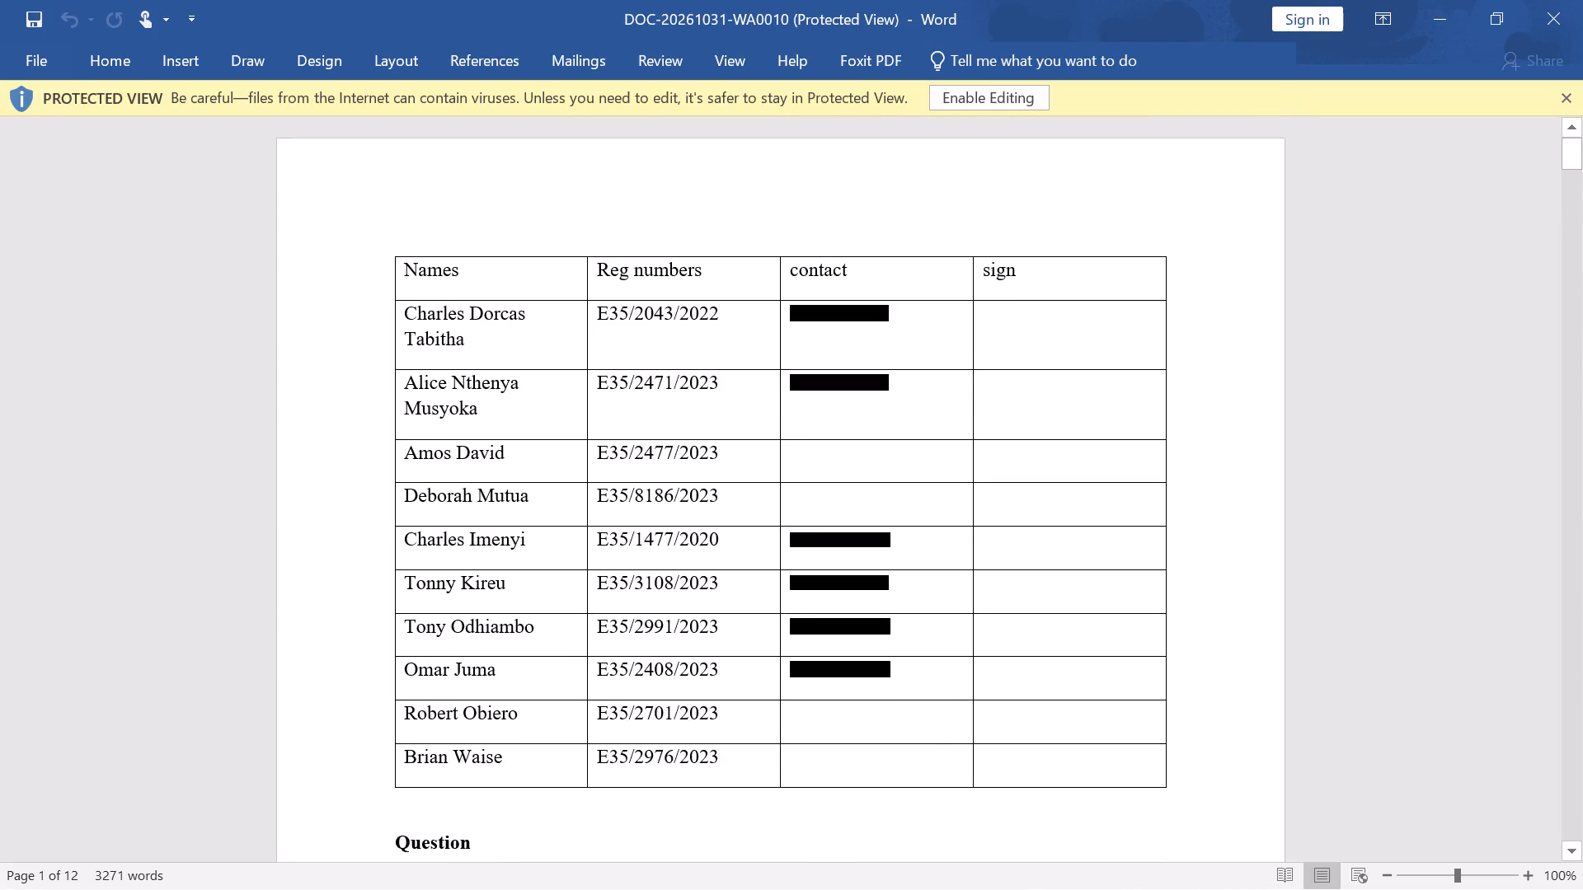
{"action": "scroll", "coordinate": [918, 454], "scroll_direction": "down", "scroll_amount": 20}
{"action": "scroll", "coordinate": [922, 440], "scroll_direction": "down", "scroll_amount": 3}
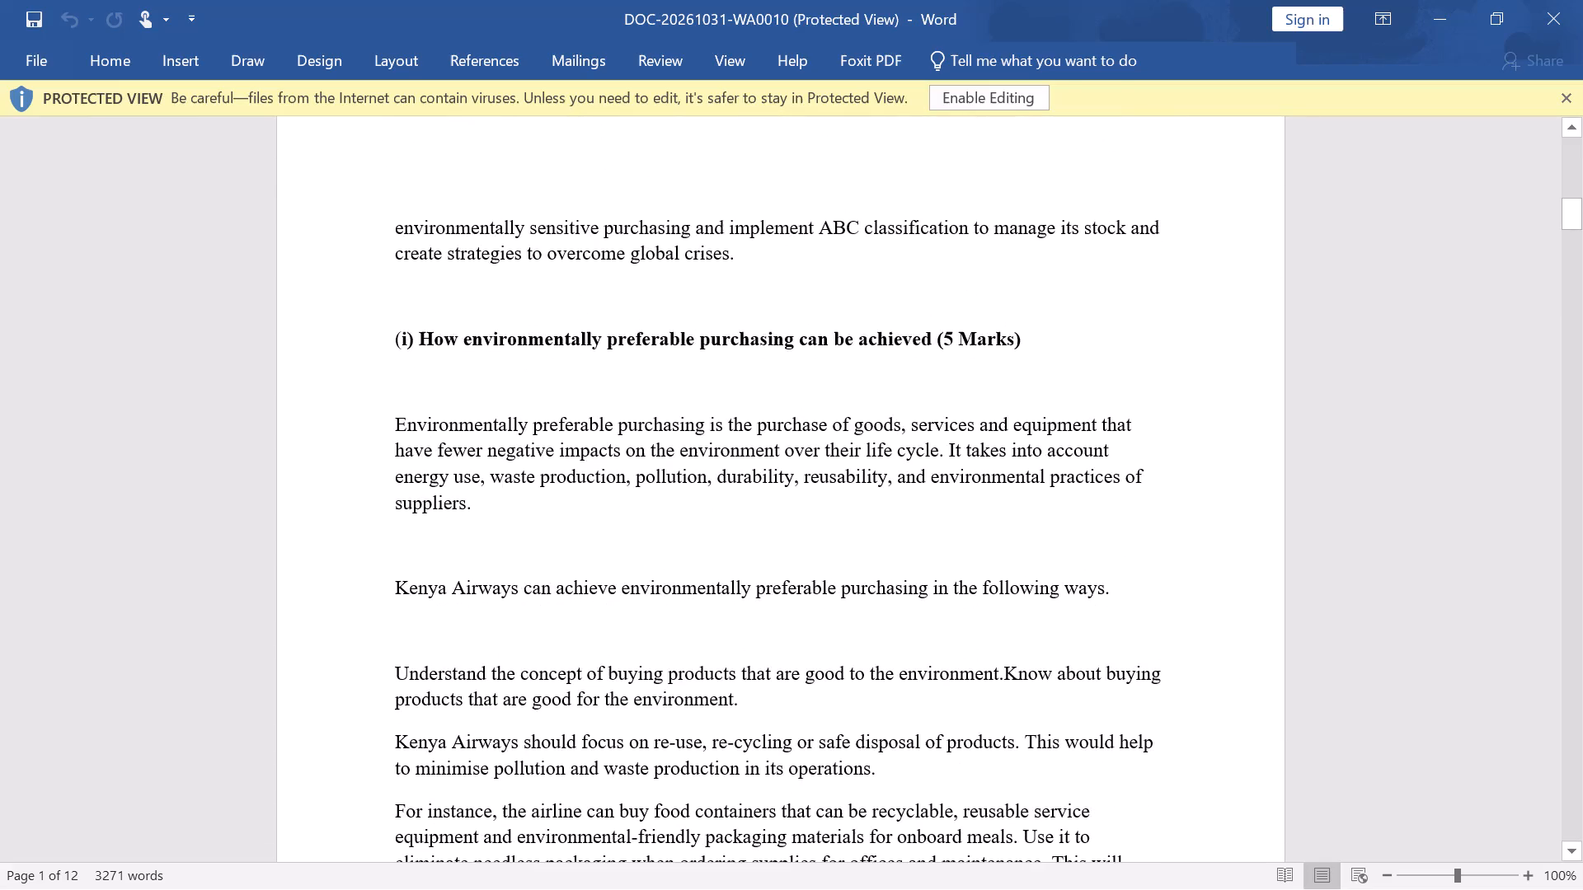
{"action": "scroll", "coordinate": [979, 260], "scroll_direction": "down", "scroll_amount": 5}
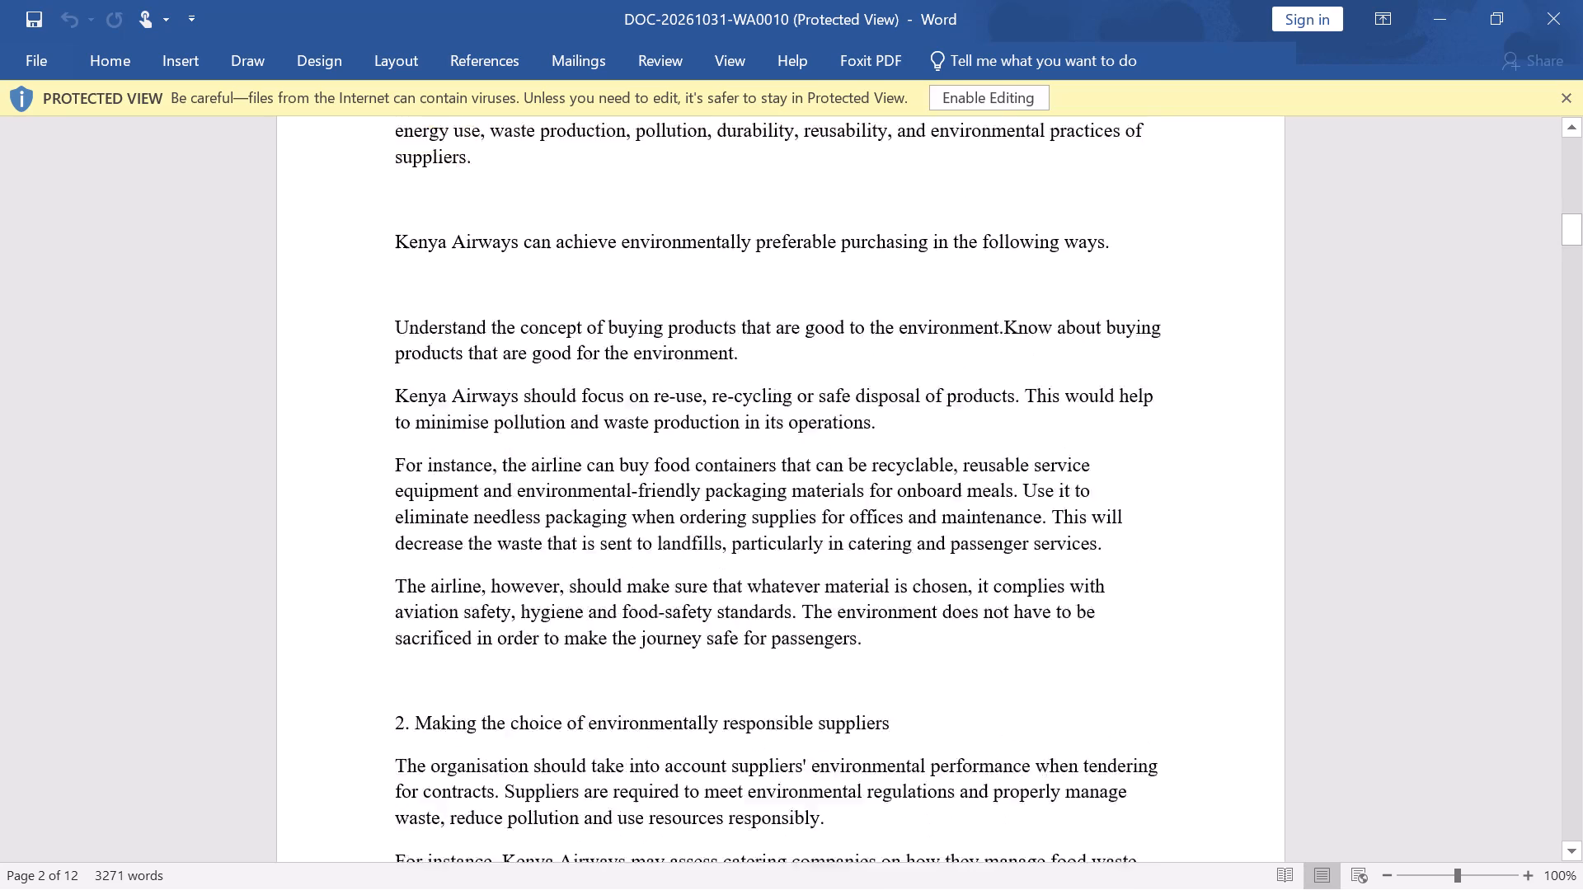
{"action": "scroll", "coordinate": [980, 260], "scroll_direction": "down", "scroll_amount": 17}
{"action": "scroll", "coordinate": [980, 258], "scroll_direction": "down", "scroll_amount": 10}
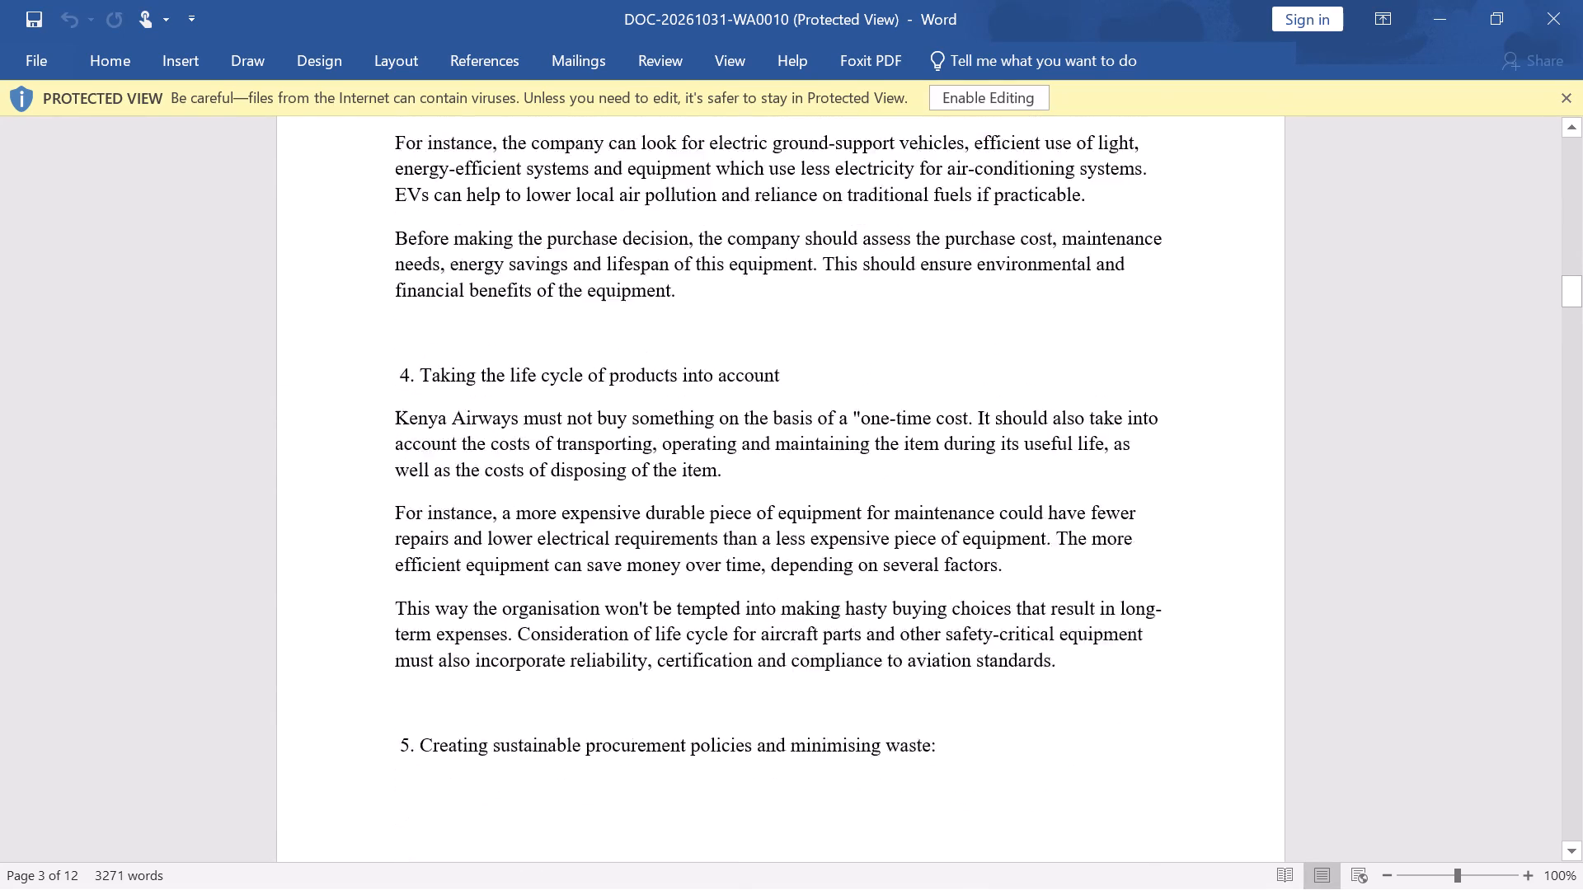
{"action": "scroll", "coordinate": [980, 259], "scroll_direction": "down", "scroll_amount": 20}
{"action": "scroll", "coordinate": [980, 259], "scroll_direction": "down", "scroll_amount": 11}
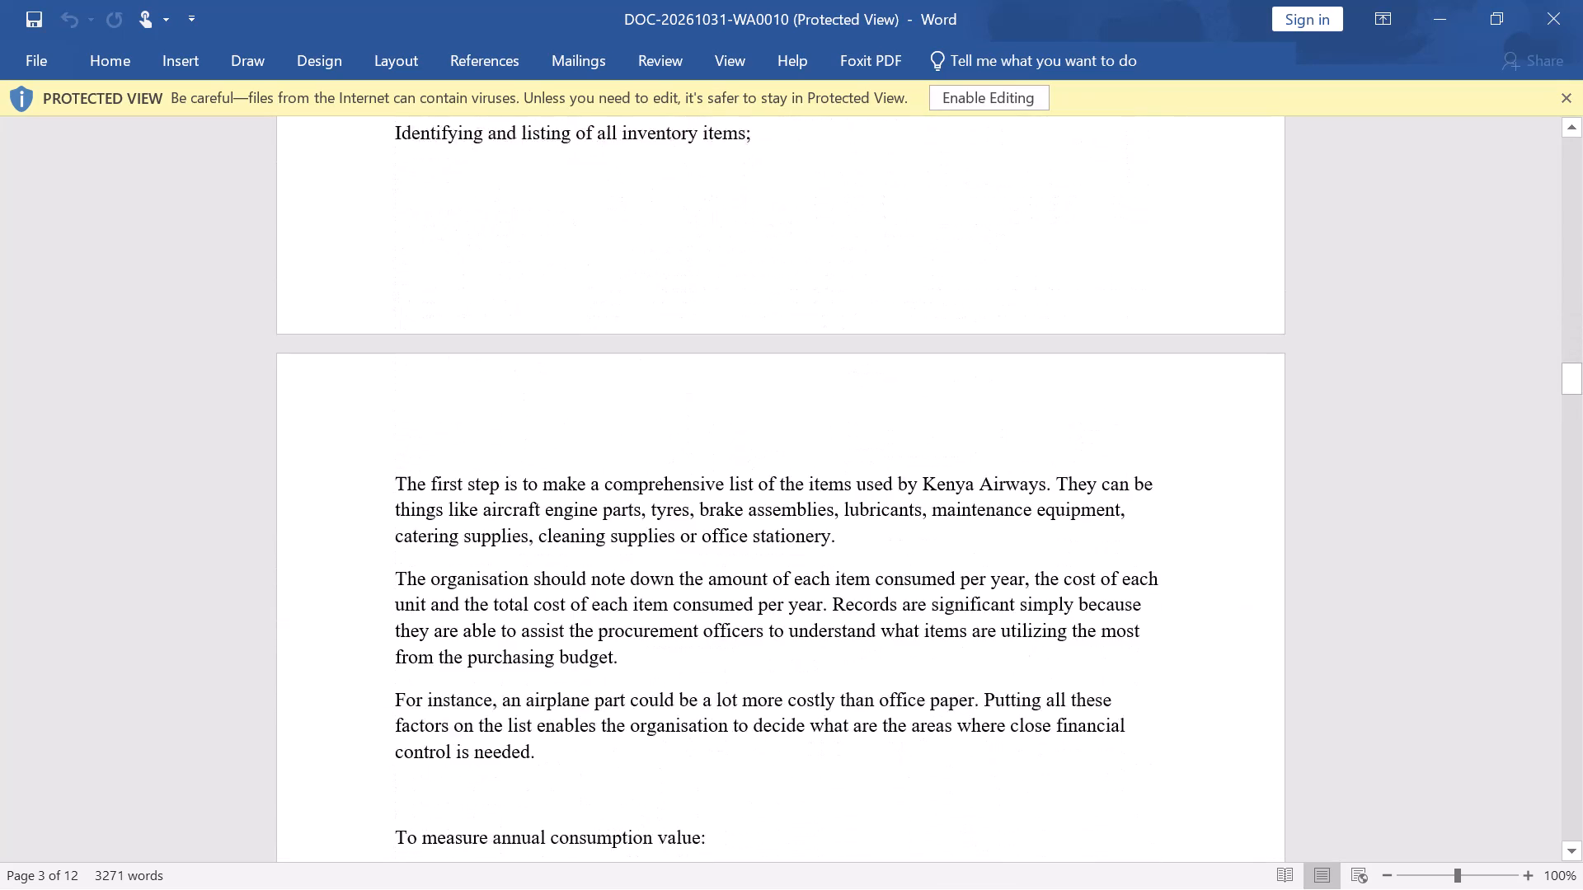
{"action": "scroll", "coordinate": [983, 252], "scroll_direction": "down", "scroll_amount": 20}
{"action": "scroll", "coordinate": [983, 252], "scroll_direction": "down", "scroll_amount": 12}
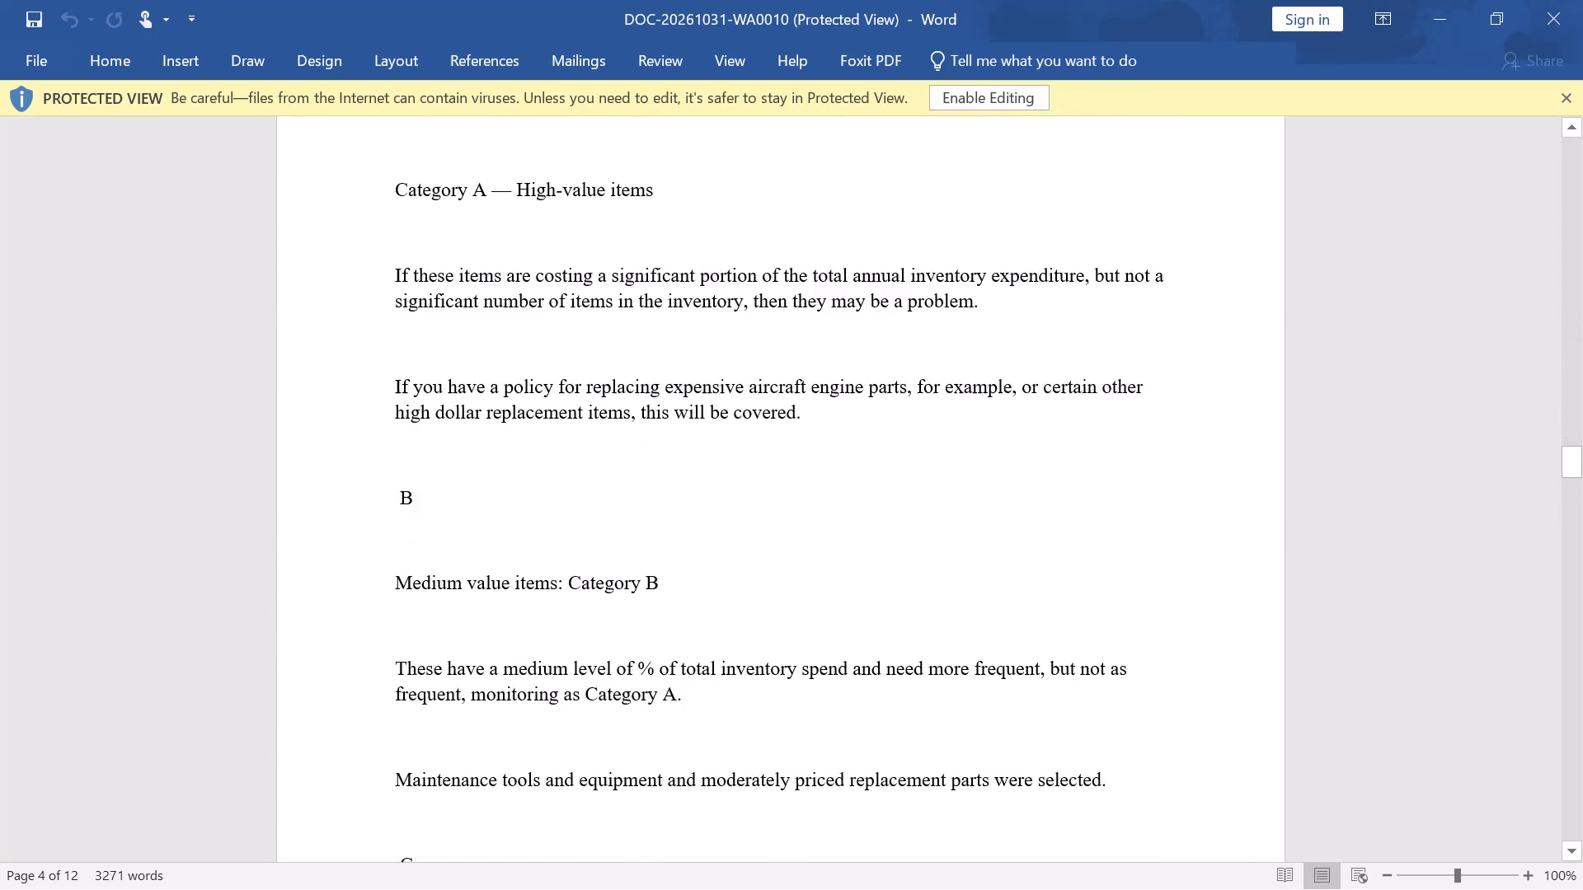
{"action": "scroll", "coordinate": [986, 246], "scroll_direction": "down", "scroll_amount": 20}
{"action": "scroll", "coordinate": [986, 246], "scroll_direction": "down", "scroll_amount": 18}
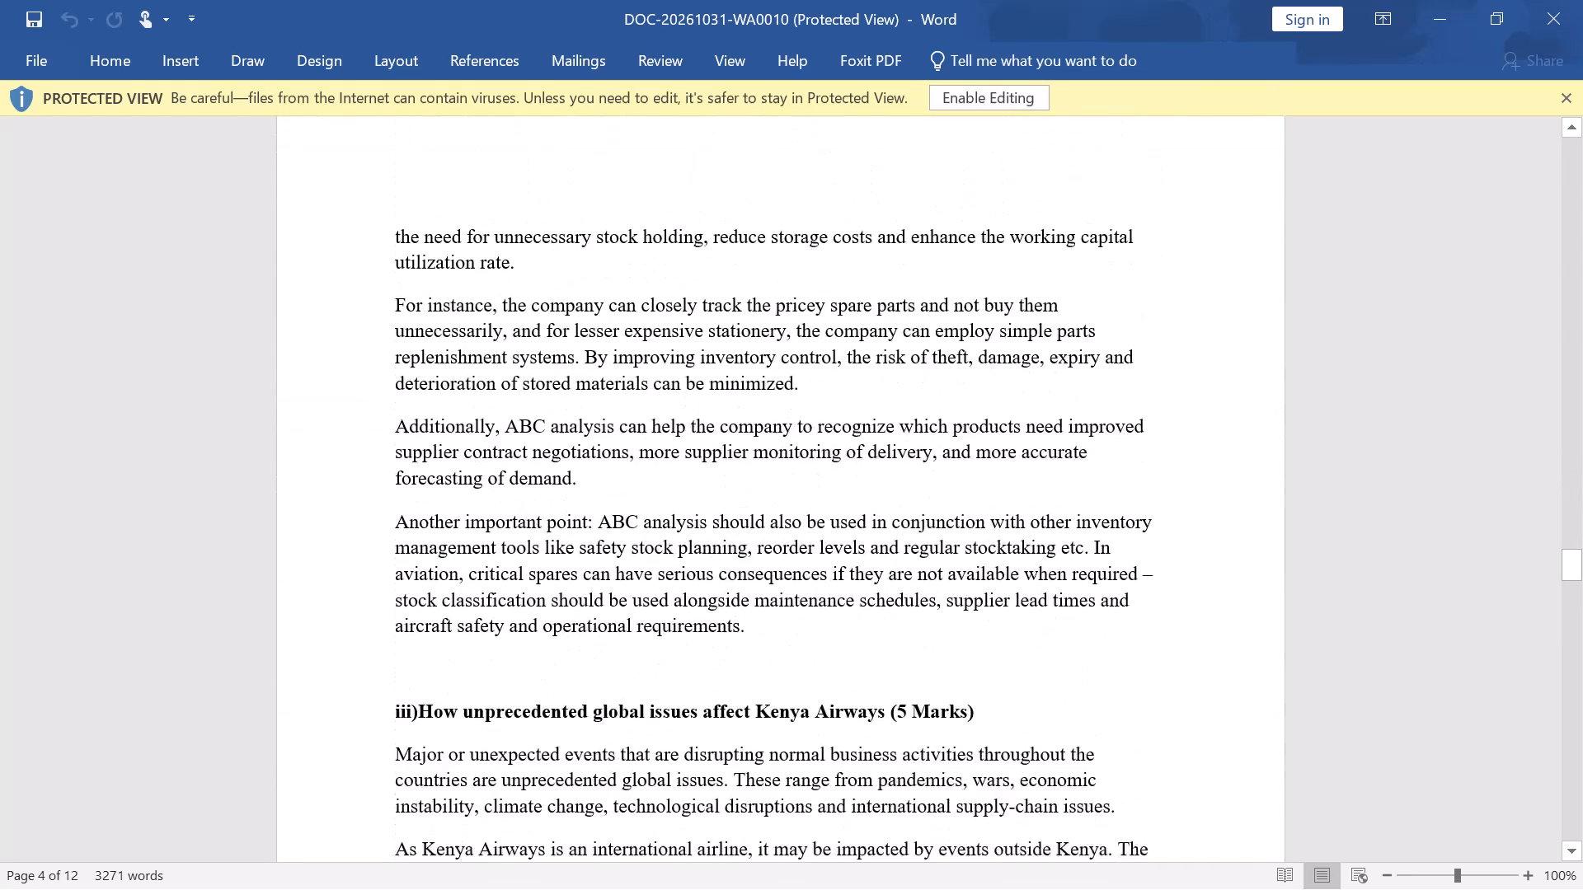
{"action": "scroll", "coordinate": [994, 238], "scroll_direction": "down", "scroll_amount": 20}
{"action": "scroll", "coordinate": [994, 238], "scroll_direction": "down", "scroll_amount": 18}
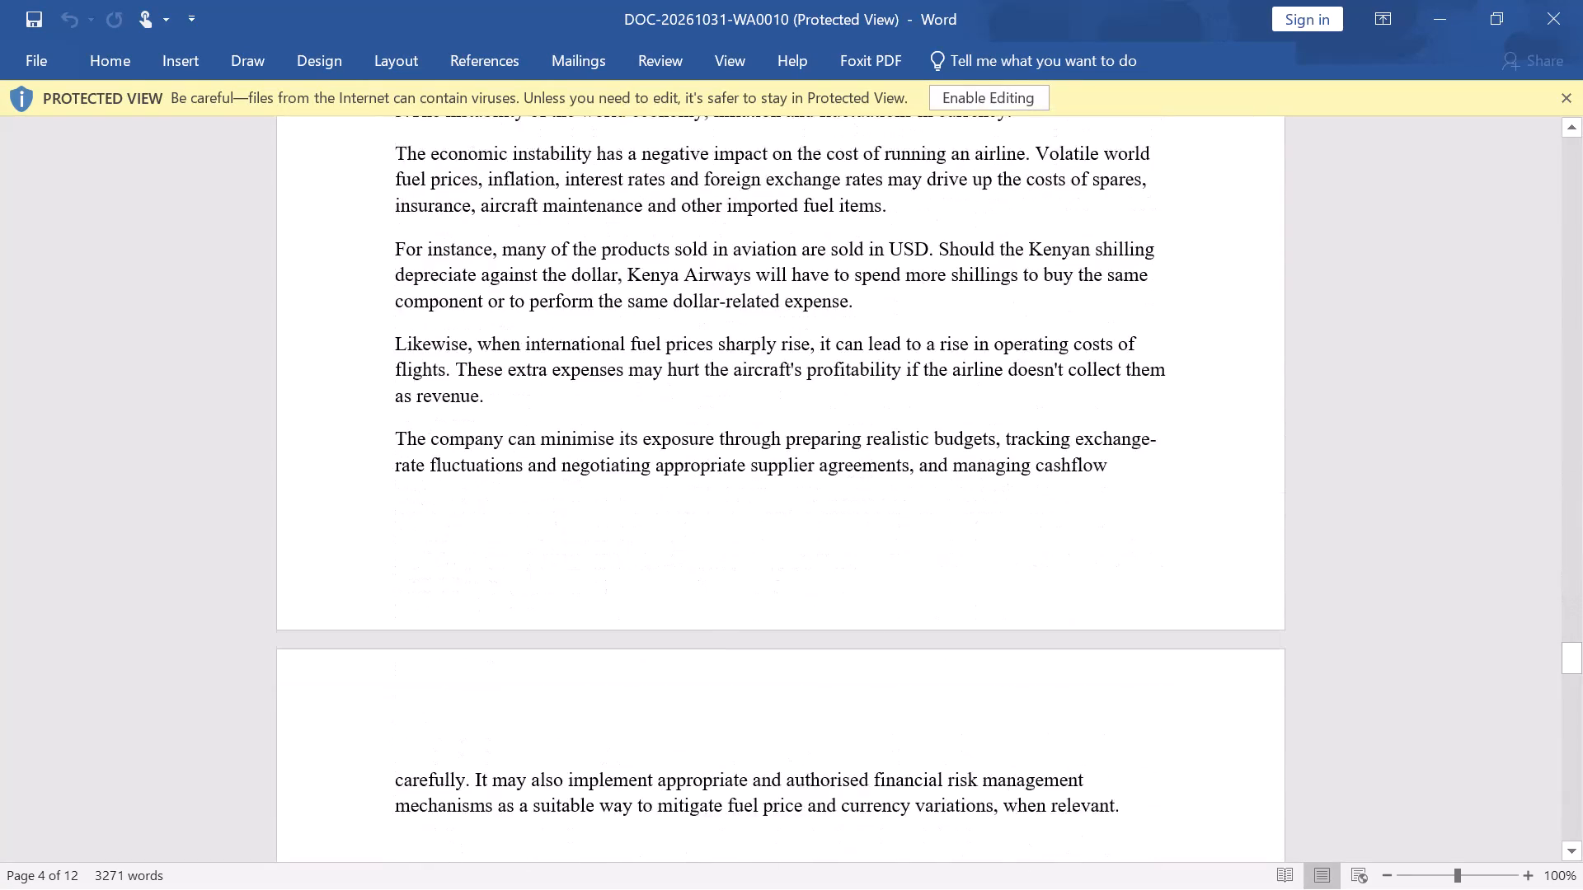
{"action": "scroll", "coordinate": [1002, 222], "scroll_direction": "down", "scroll_amount": 20}
{"action": "scroll", "coordinate": [1002, 222], "scroll_direction": "down", "scroll_amount": 18}
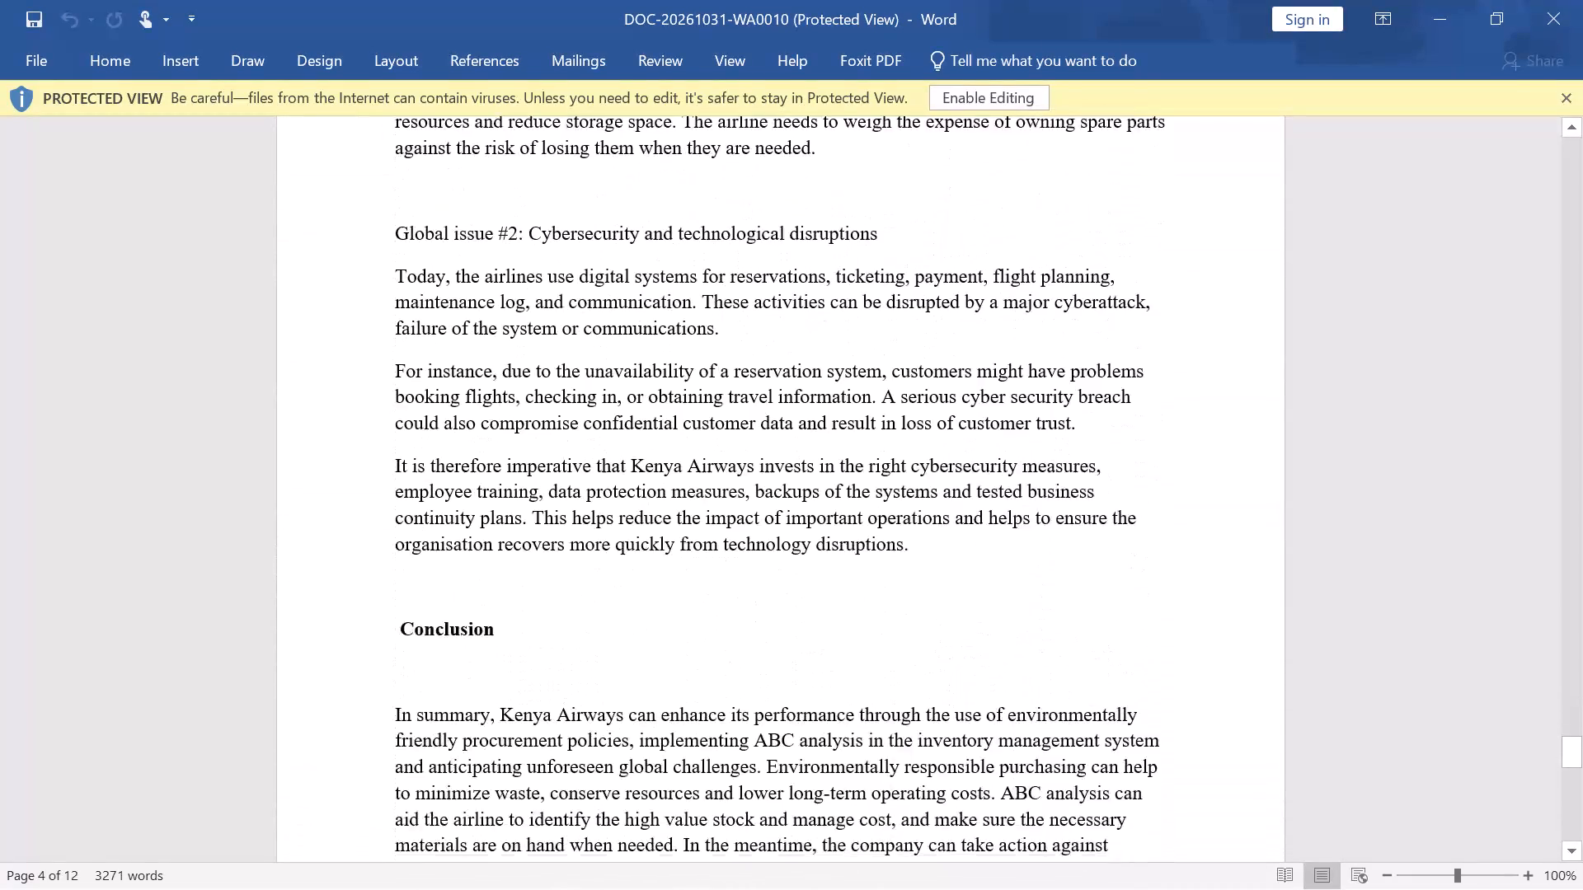
{"action": "scroll", "coordinate": [1005, 214], "scroll_direction": "down", "scroll_amount": 20}
{"action": "scroll", "coordinate": [1005, 214], "scroll_direction": "down", "scroll_amount": 6}
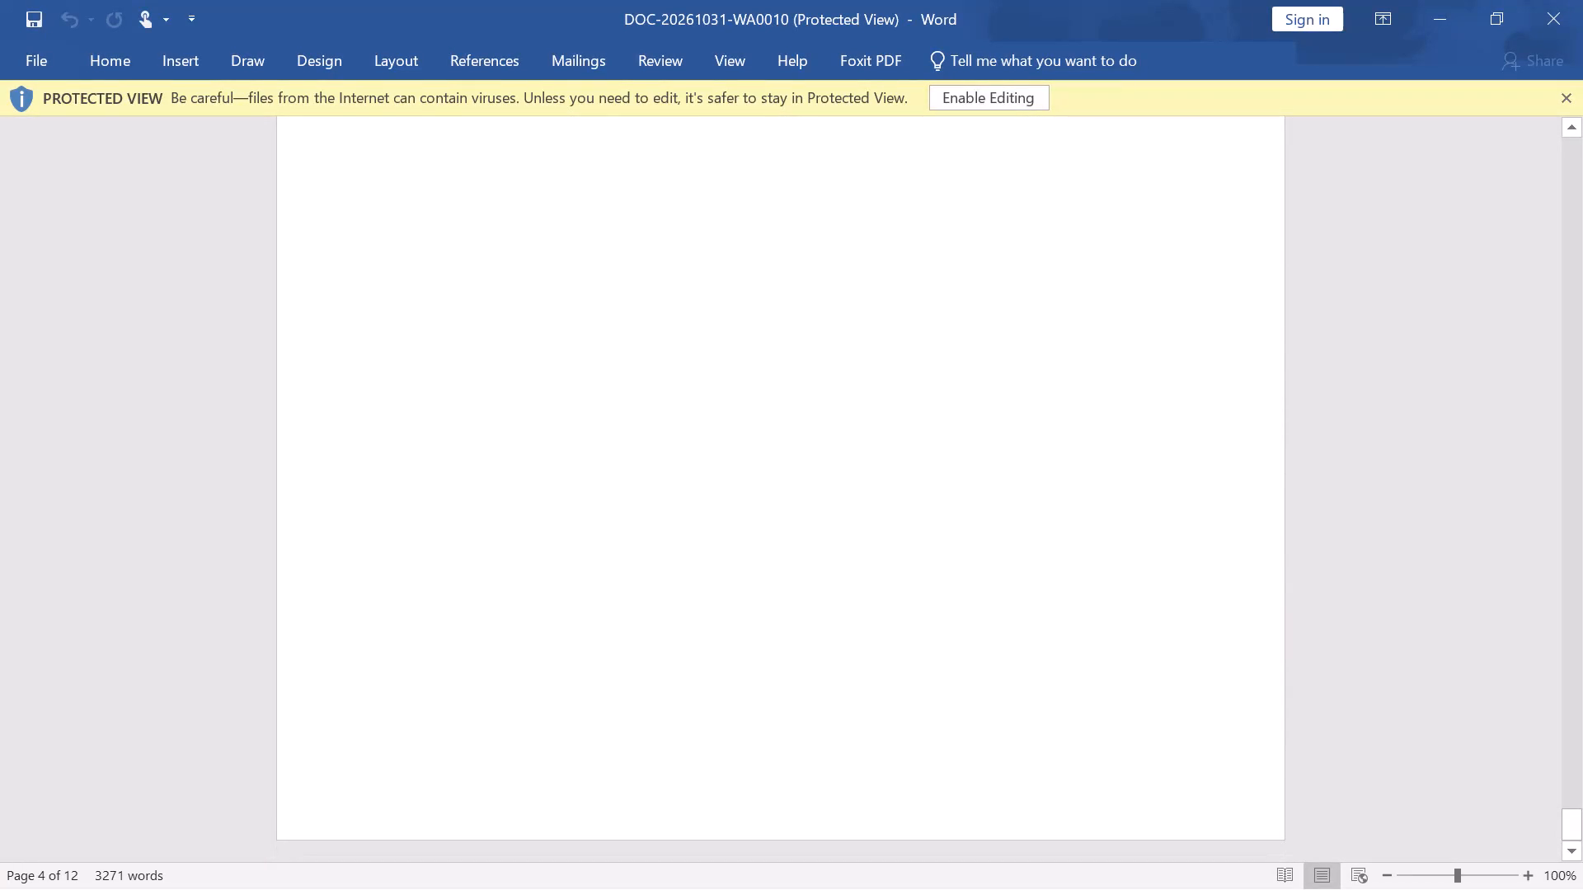
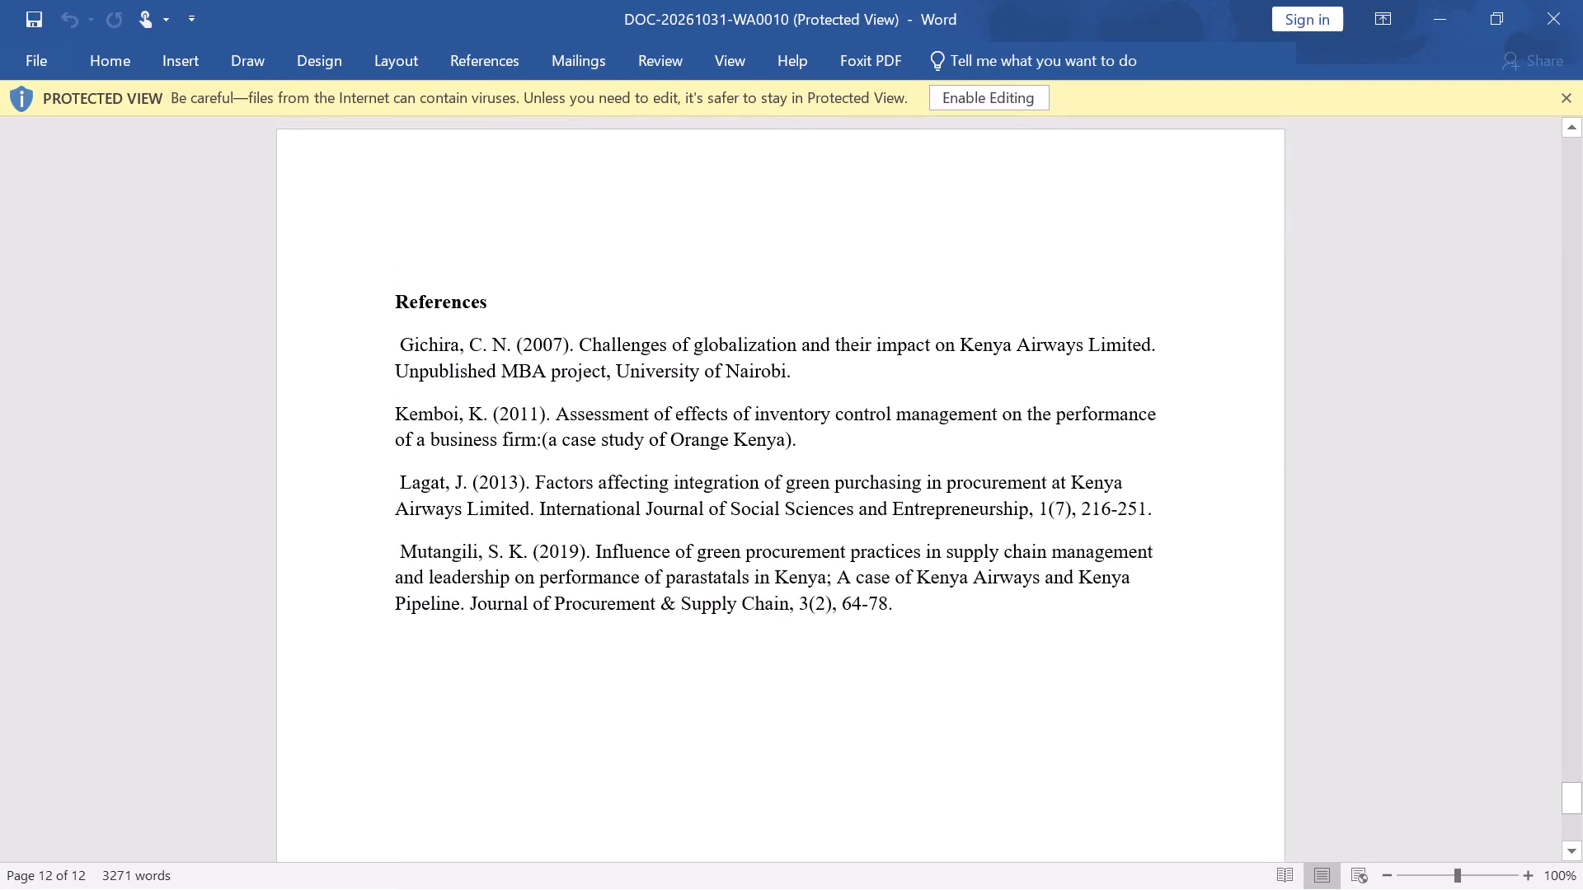
Review the document backwards from the References through the Conclusion and cybersecurity issue to the global supply-chain disruptions section.
{"action": "scroll", "coordinate": [984, 342], "scroll_direction": "up", "scroll_amount": 8}
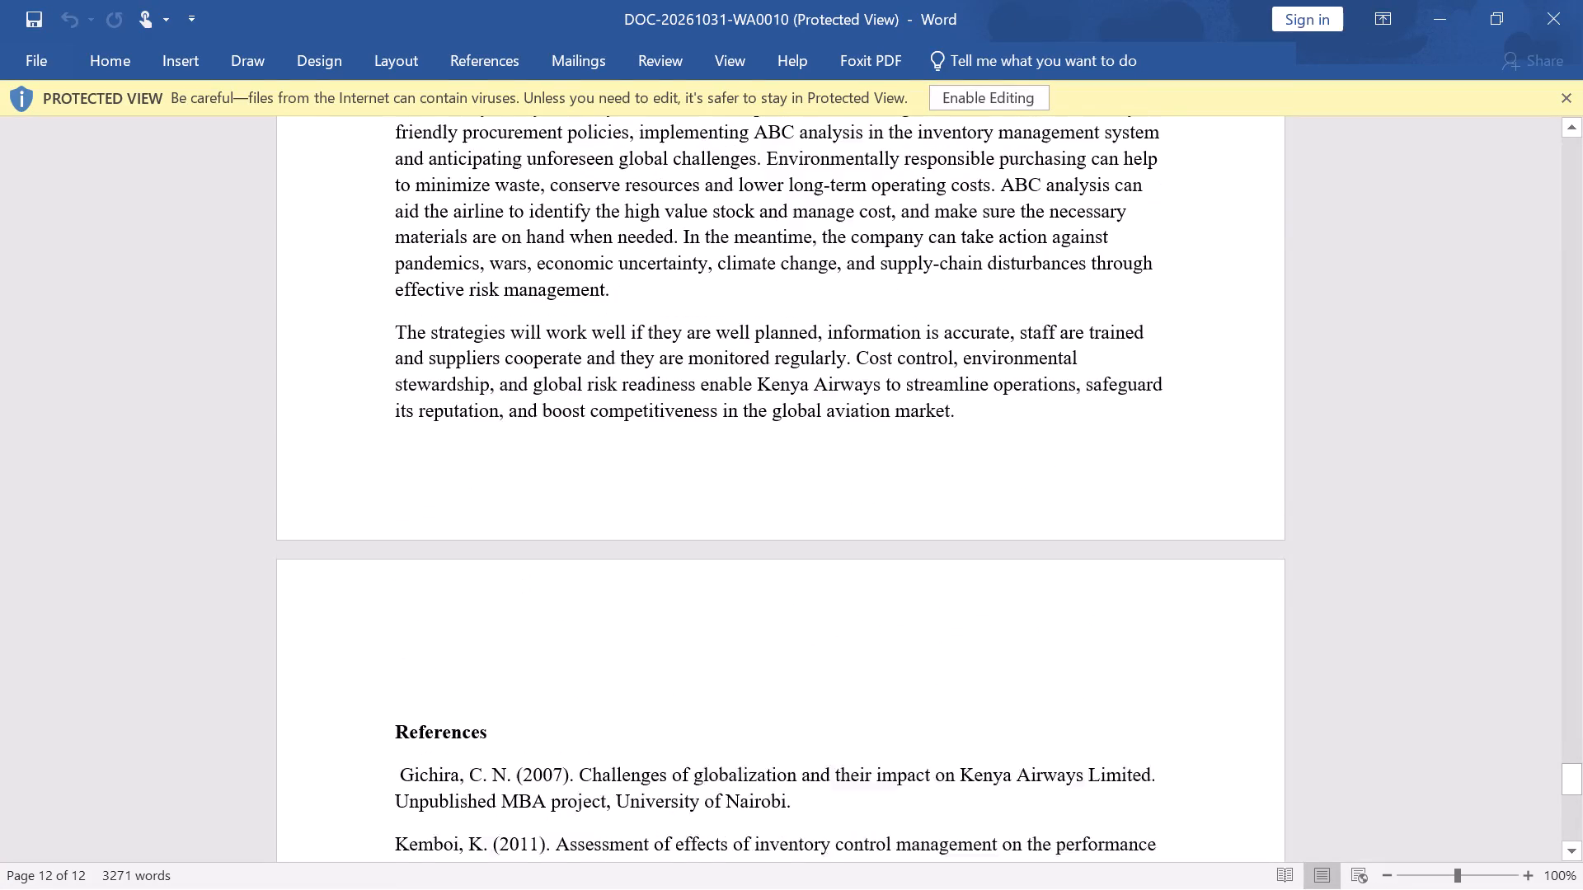
{"action": "scroll", "coordinate": [987, 349], "scroll_direction": "up", "scroll_amount": 6}
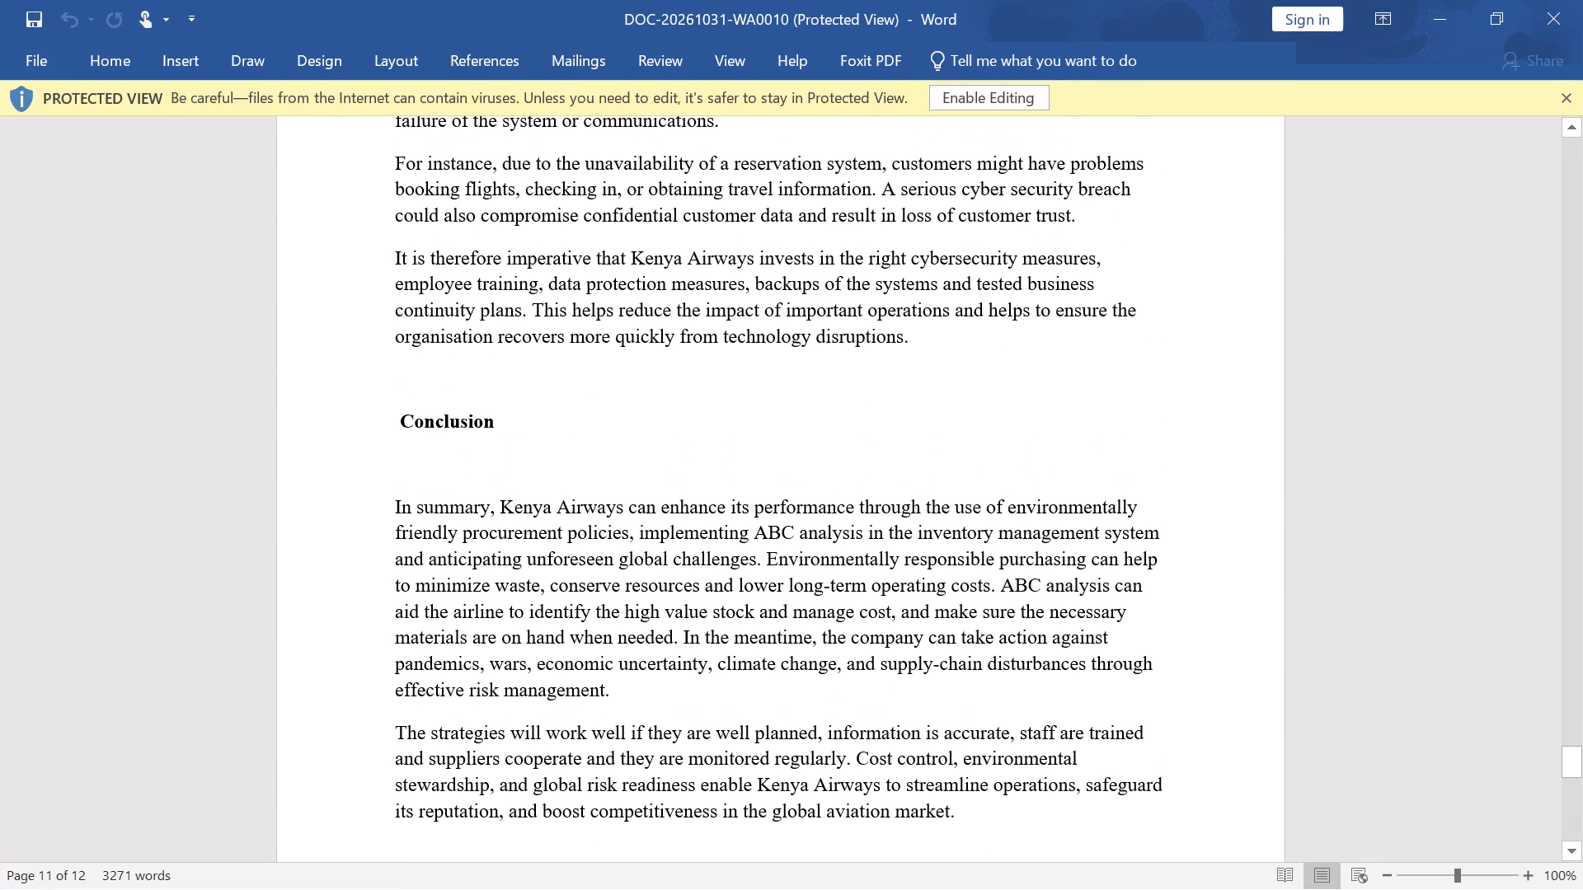
{"action": "scroll", "coordinate": [944, 317], "scroll_direction": "up", "scroll_amount": 6}
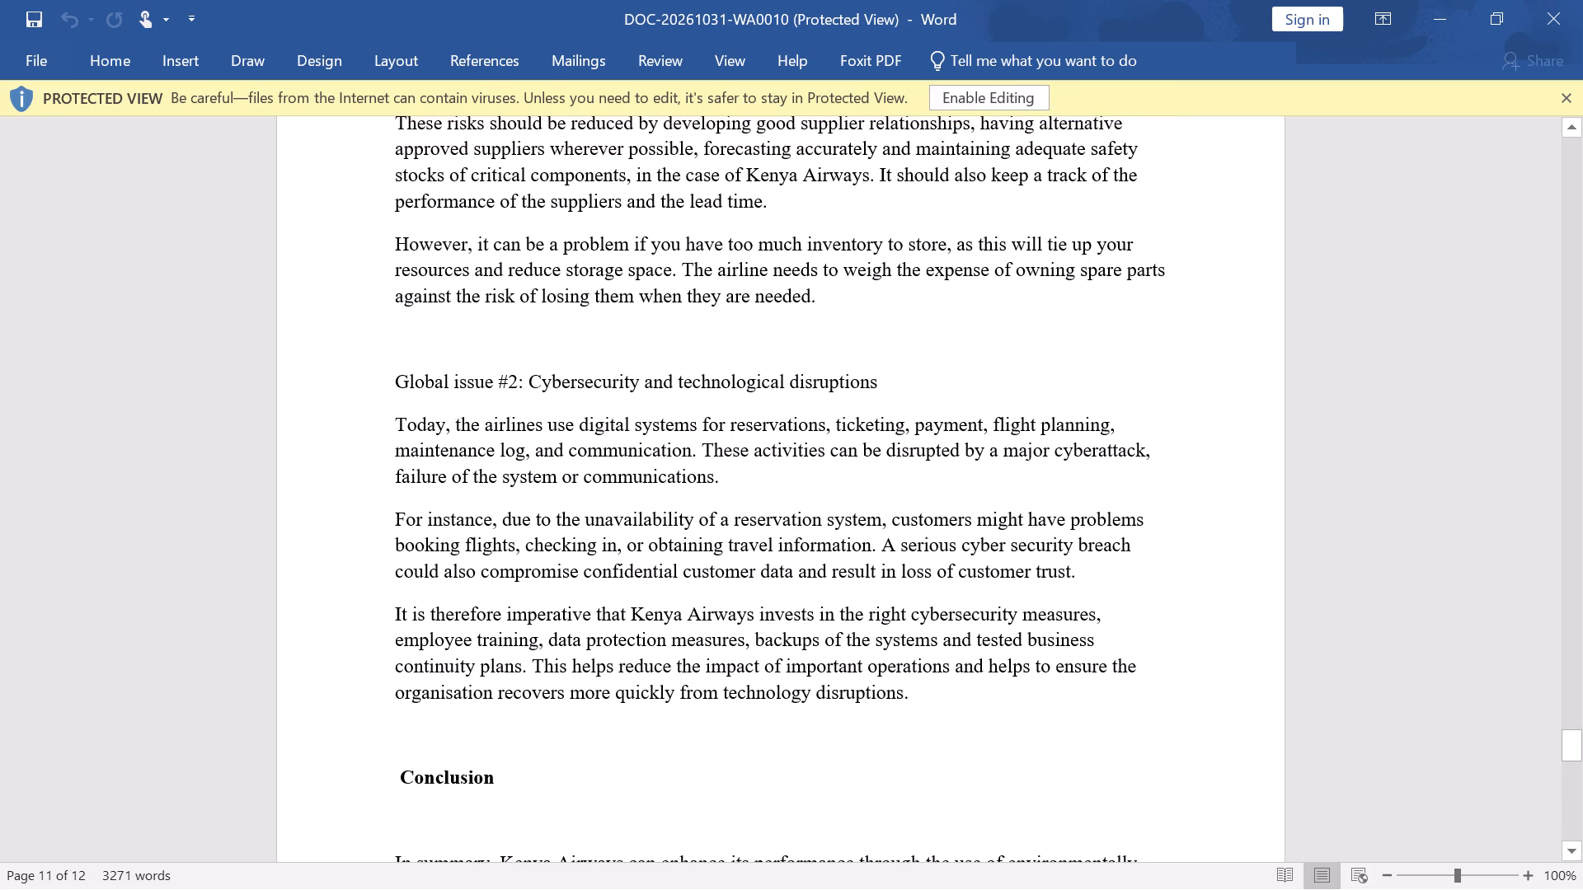
{"action": "scroll", "coordinate": [939, 335], "scroll_direction": "up", "scroll_amount": 4}
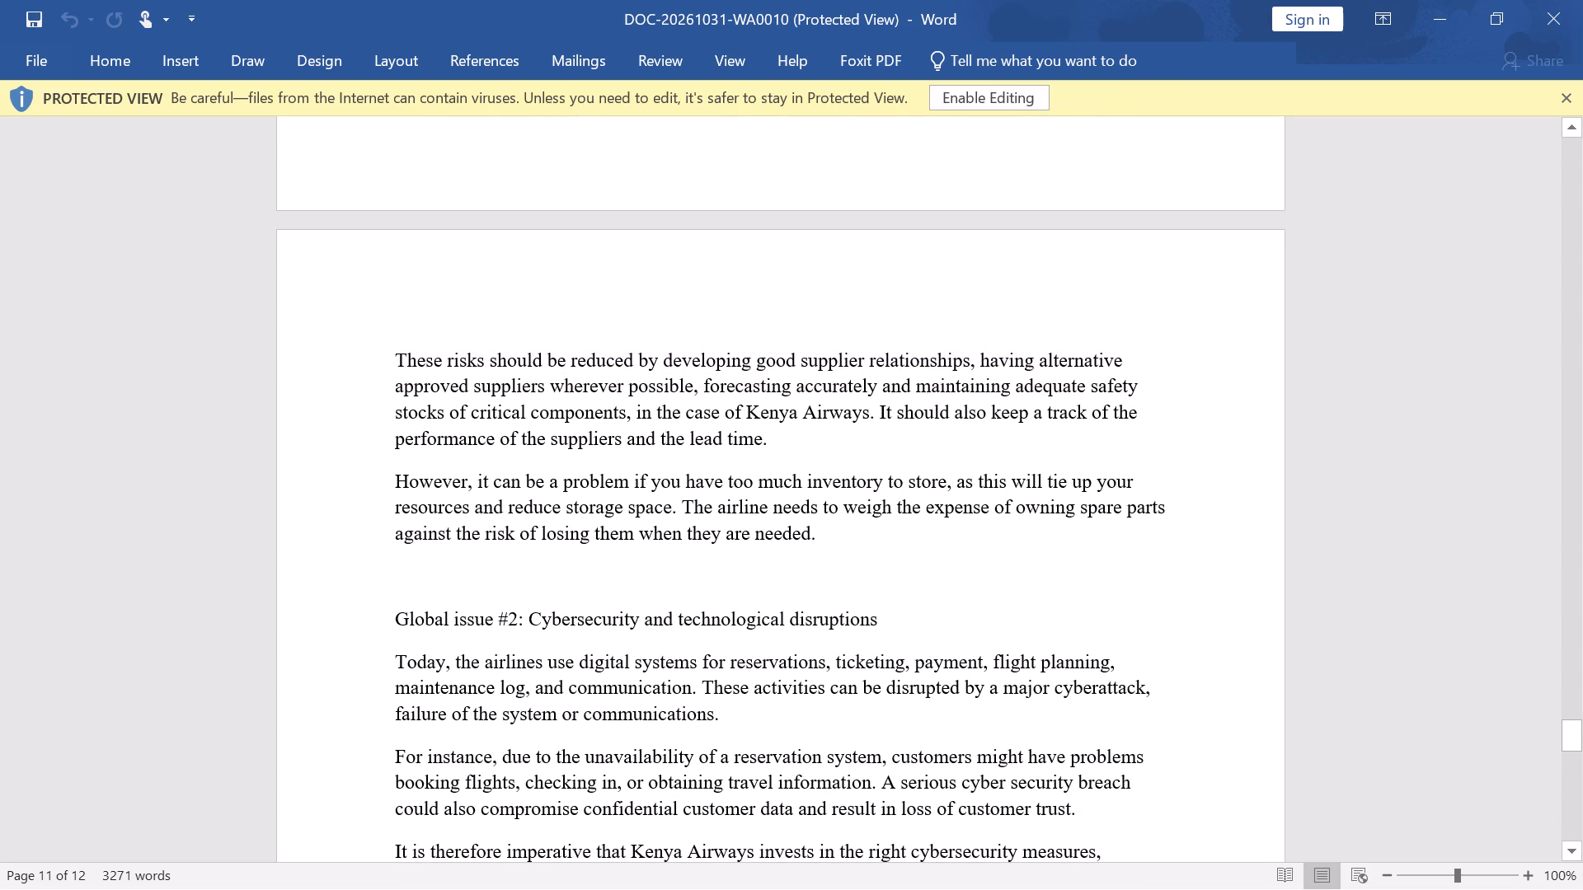
{"action": "scroll", "coordinate": [939, 335], "scroll_direction": "up", "scroll_amount": 9}
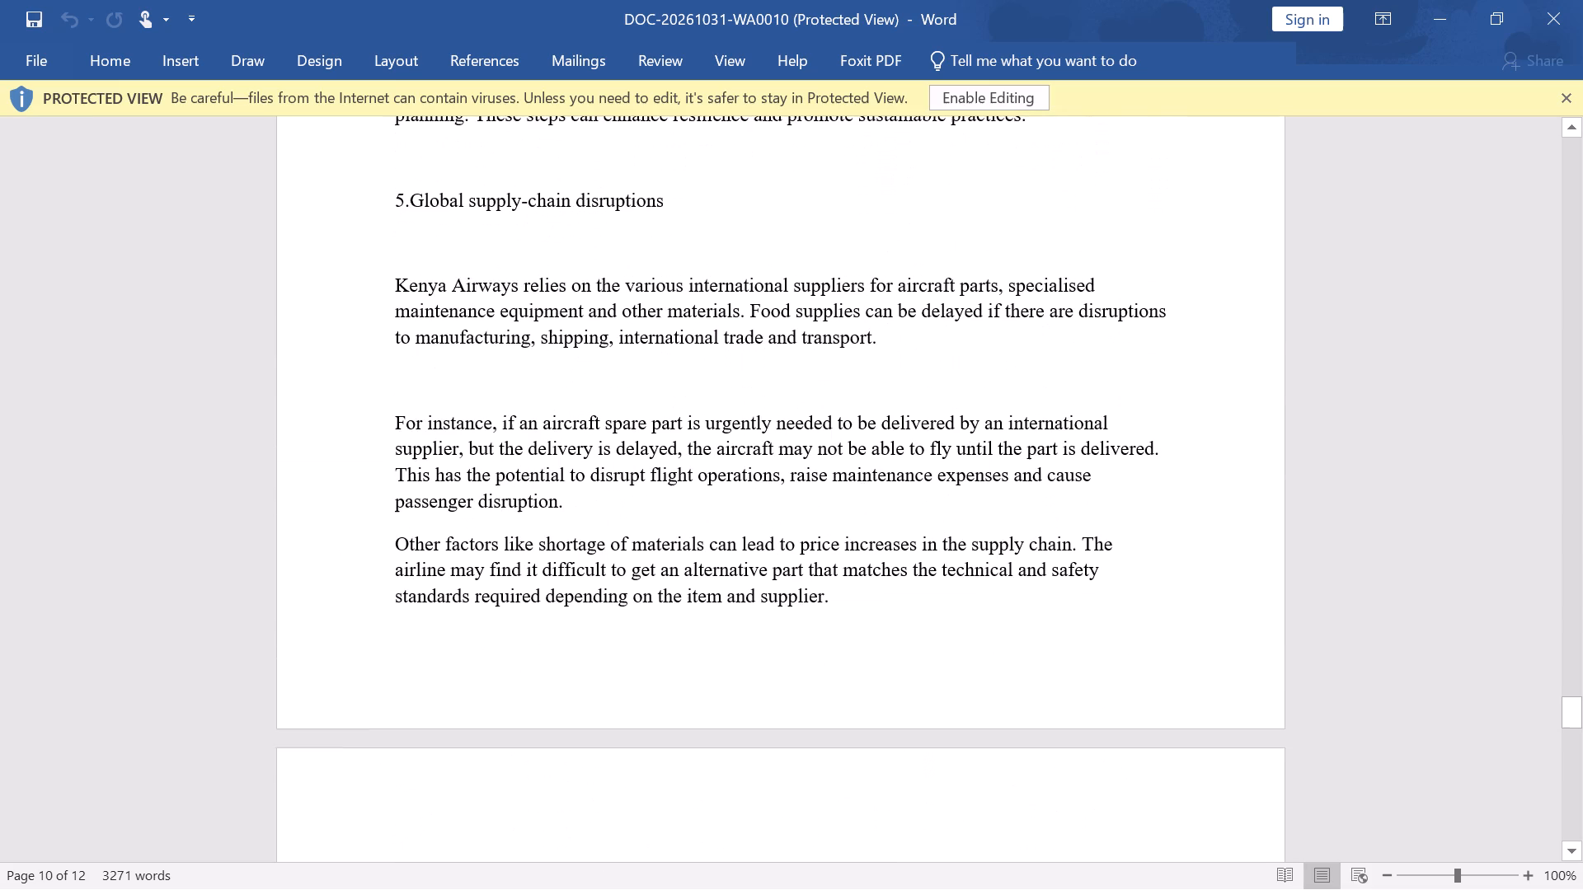
{"action": "scroll", "coordinate": [939, 335], "scroll_direction": "up", "scroll_amount": 1}
{"action": "scroll", "coordinate": [939, 334], "scroll_direction": "down", "scroll_amount": 6}
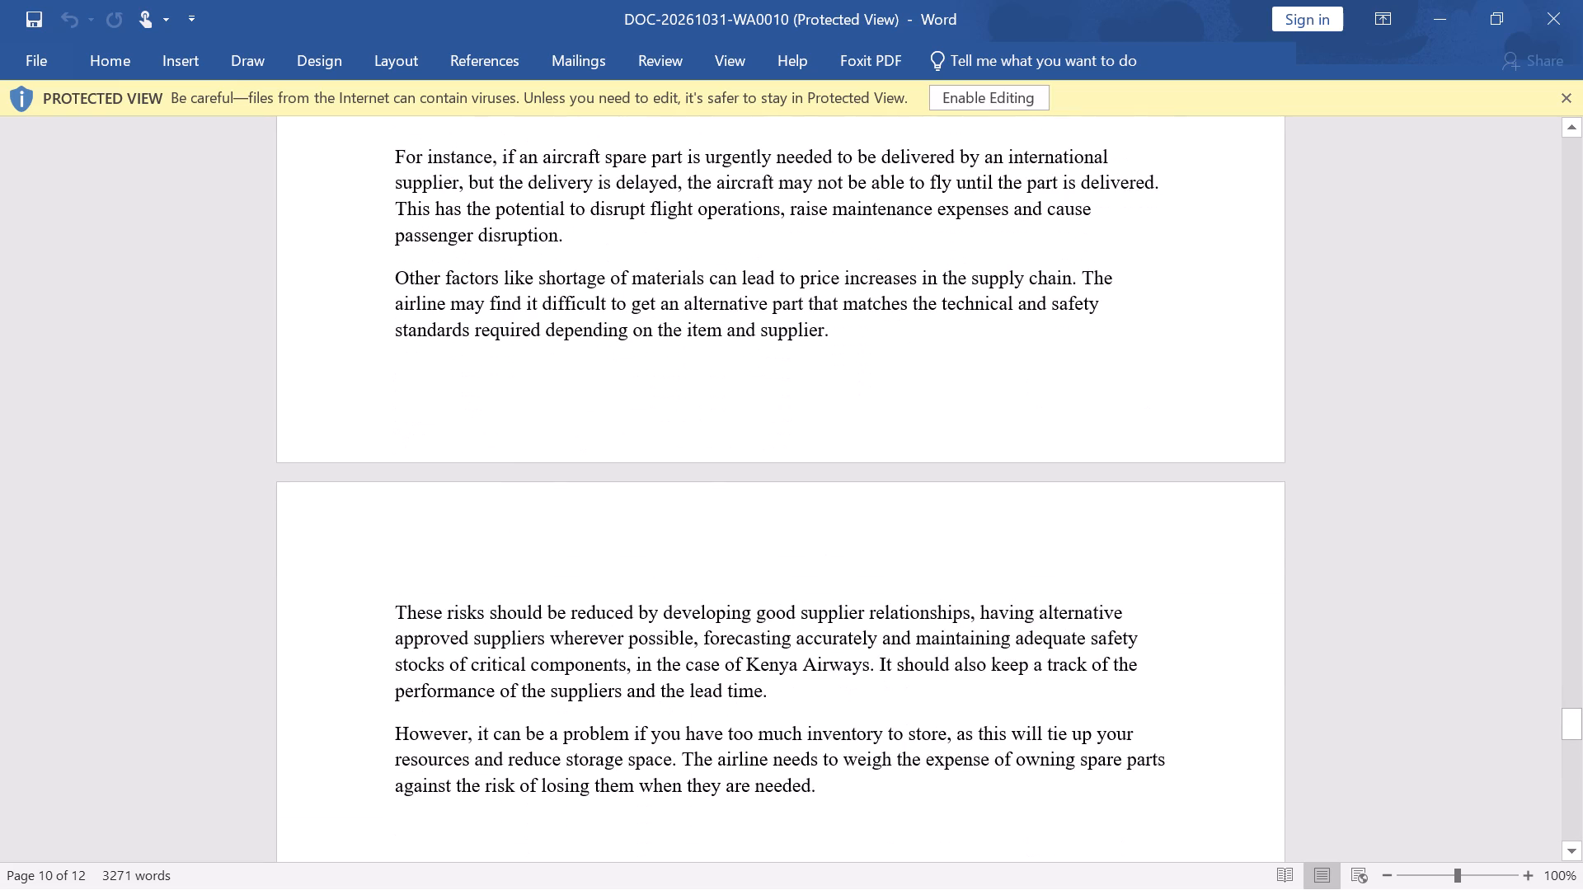
Take the assignment document out of Protected View by enabling editing.
{"action": "left_click", "coordinate": [983, 95]}
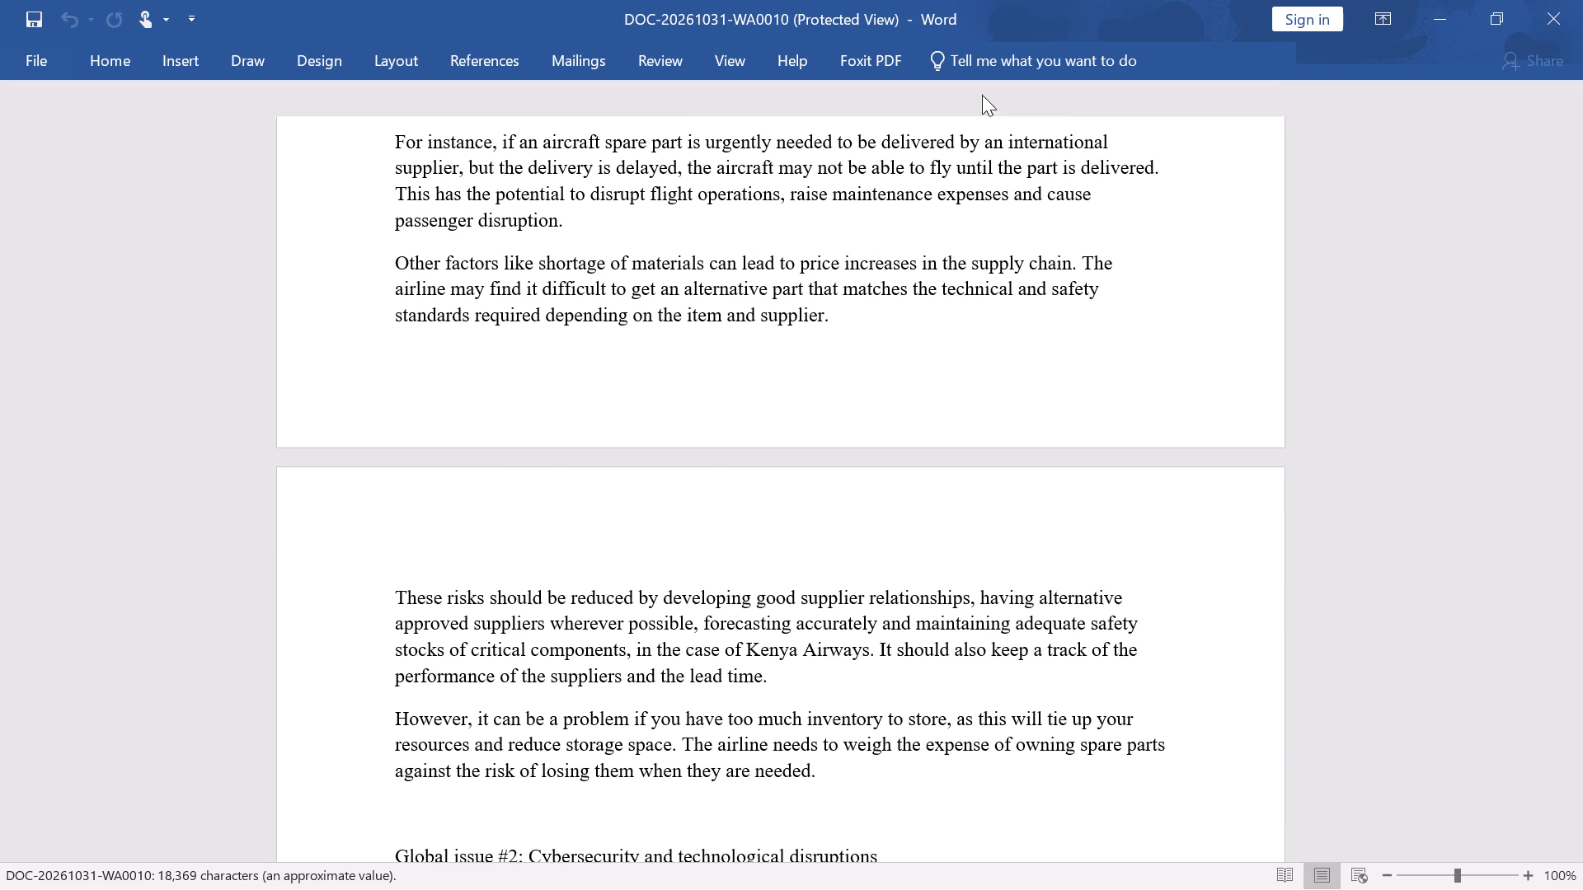
{"action": "scroll", "coordinate": [967, 195], "scroll_direction": "up", "scroll_amount": 19}
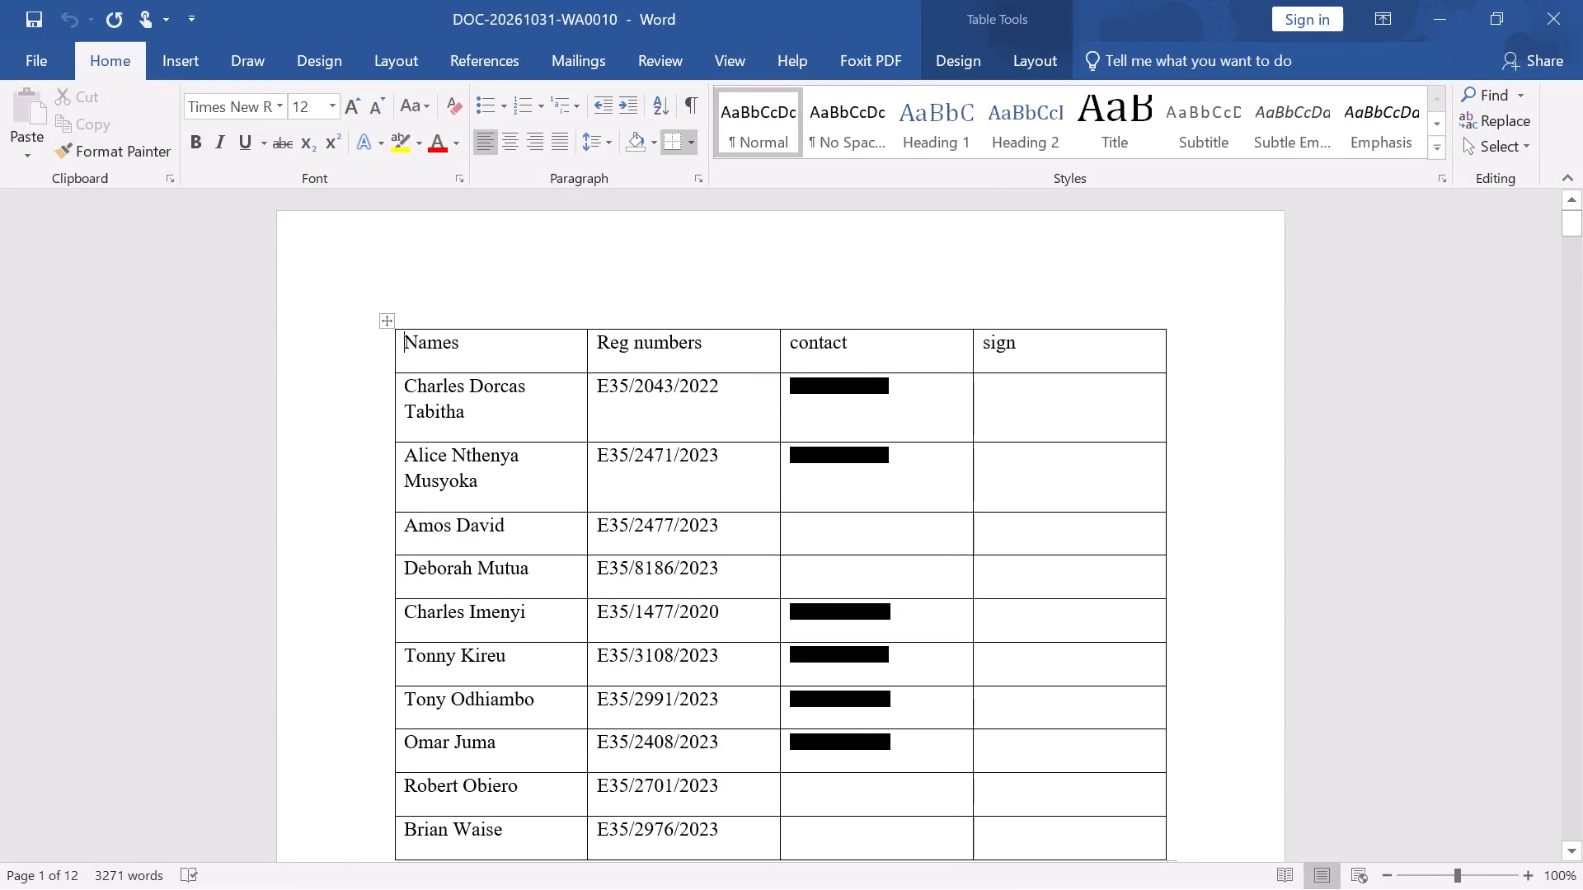
Insert blank lines before the Introduction heading so that the introduction starts at the top of page 2.
{"action": "scroll", "coordinate": [1041, 326], "scroll_direction": "up", "scroll_amount": 1}
{"action": "scroll", "coordinate": [1042, 326], "scroll_direction": "down", "scroll_amount": 8}
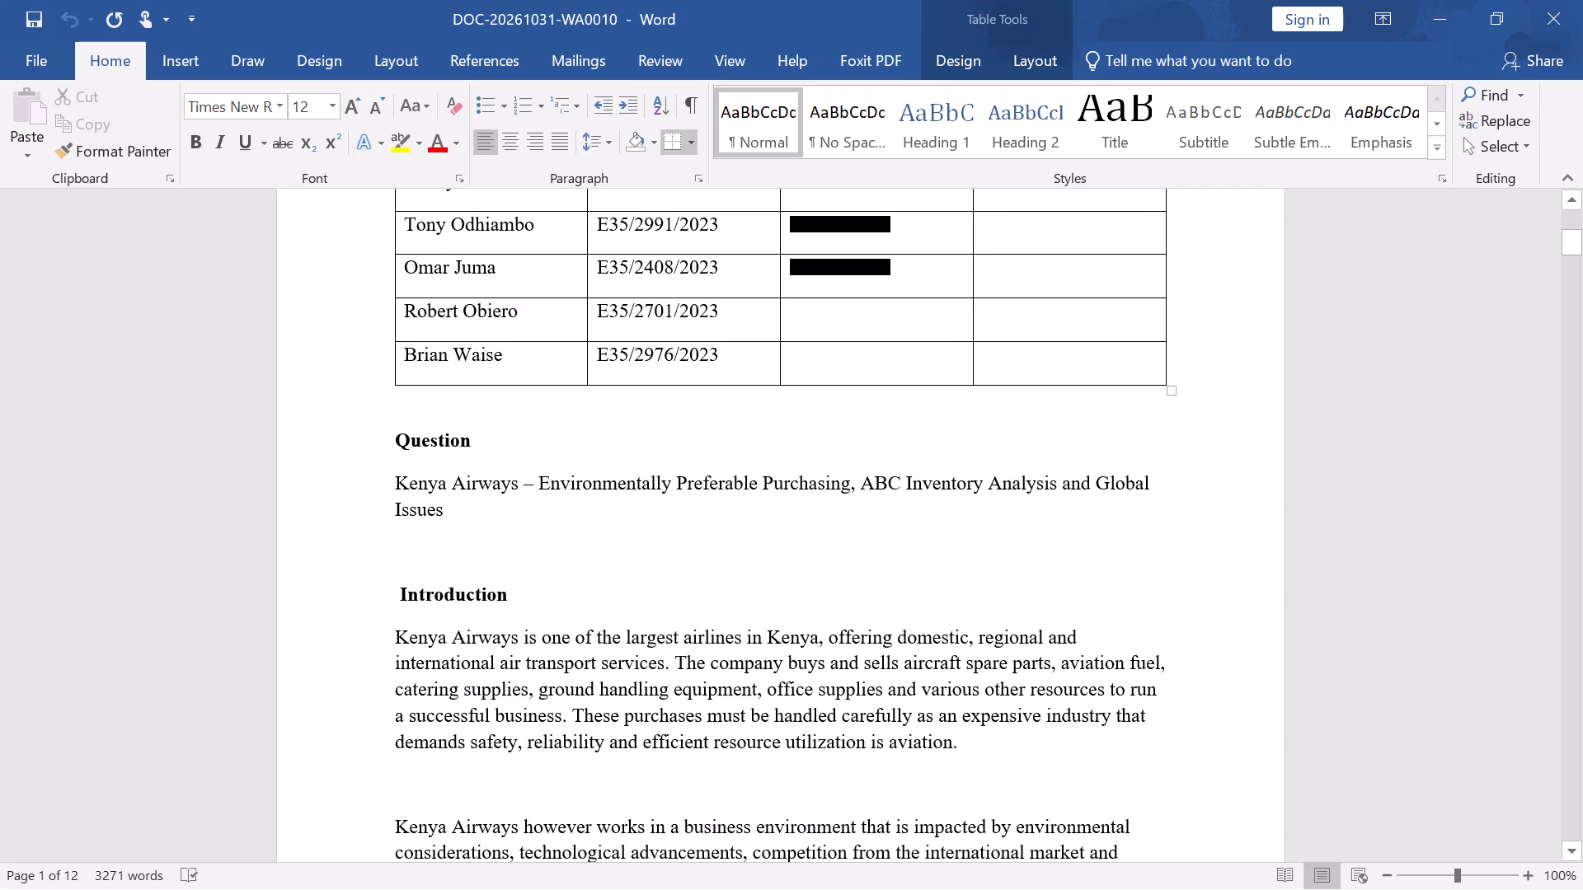
{"action": "scroll", "coordinate": [1045, 320], "scroll_direction": "down", "scroll_amount": 9}
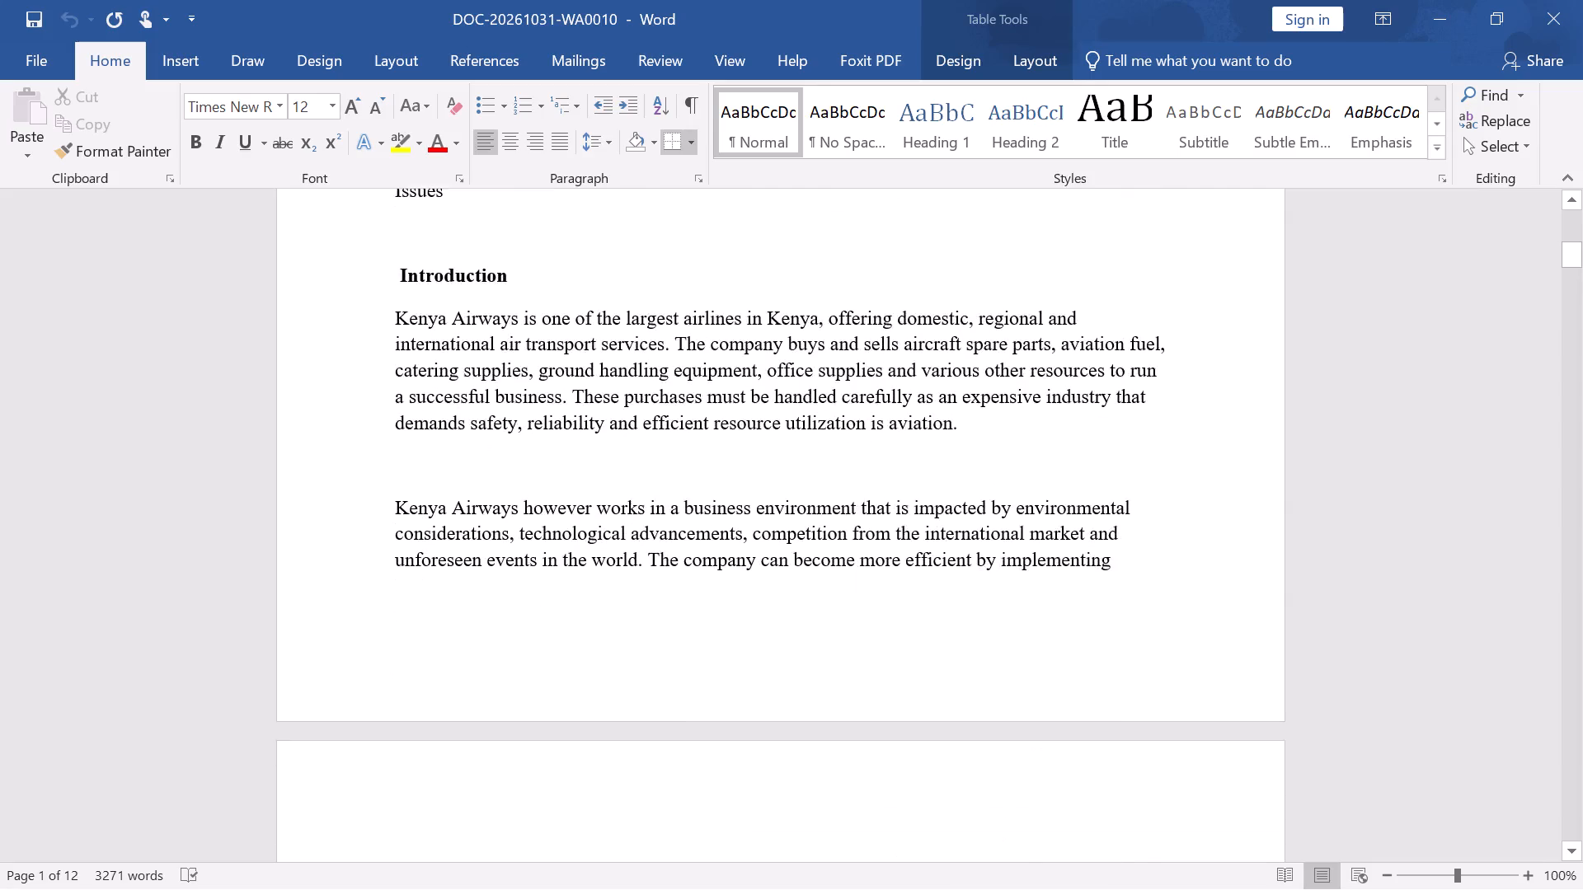
{"action": "scroll", "coordinate": [1045, 320], "scroll_direction": "down", "scroll_amount": 2}
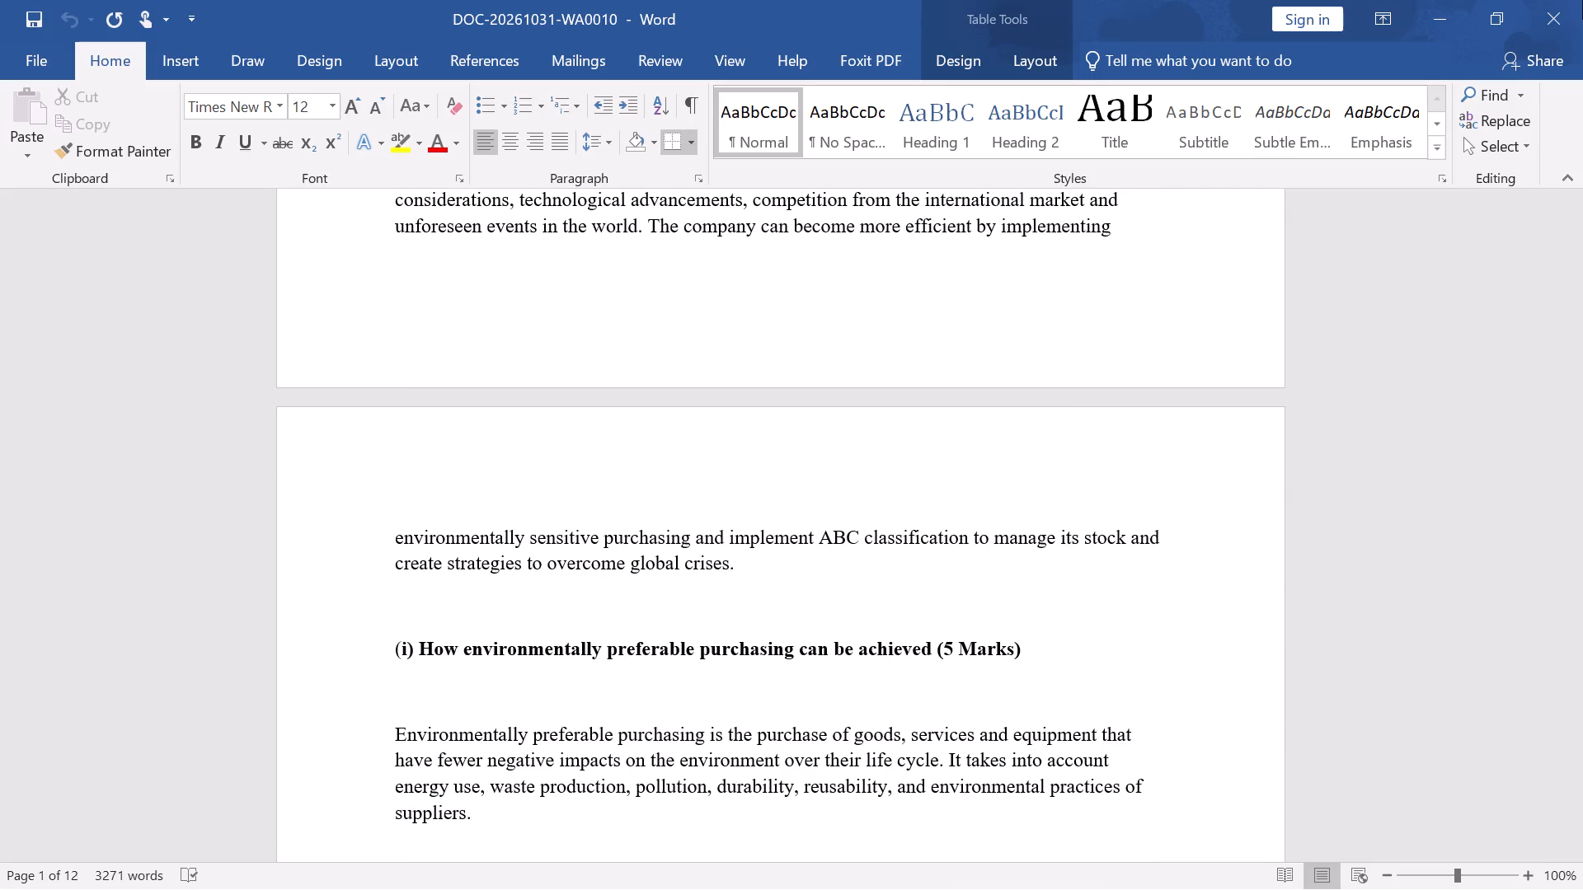
{"action": "scroll", "coordinate": [661, 592], "scroll_direction": "up", "scroll_amount": 9}
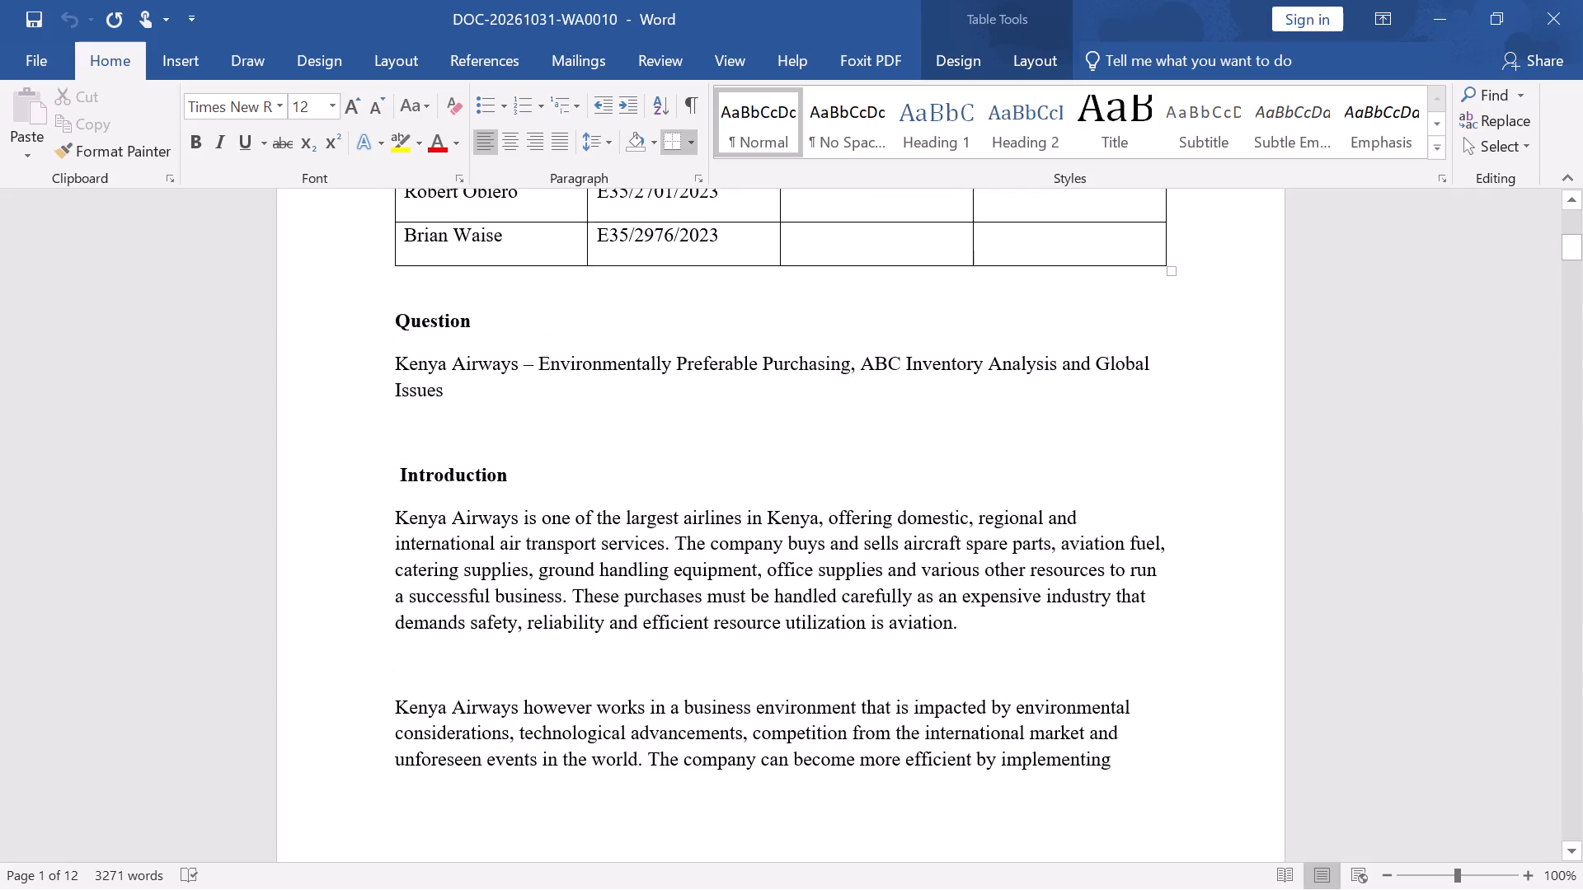
{"action": "scroll", "coordinate": [661, 590], "scroll_direction": "up", "scroll_amount": 3}
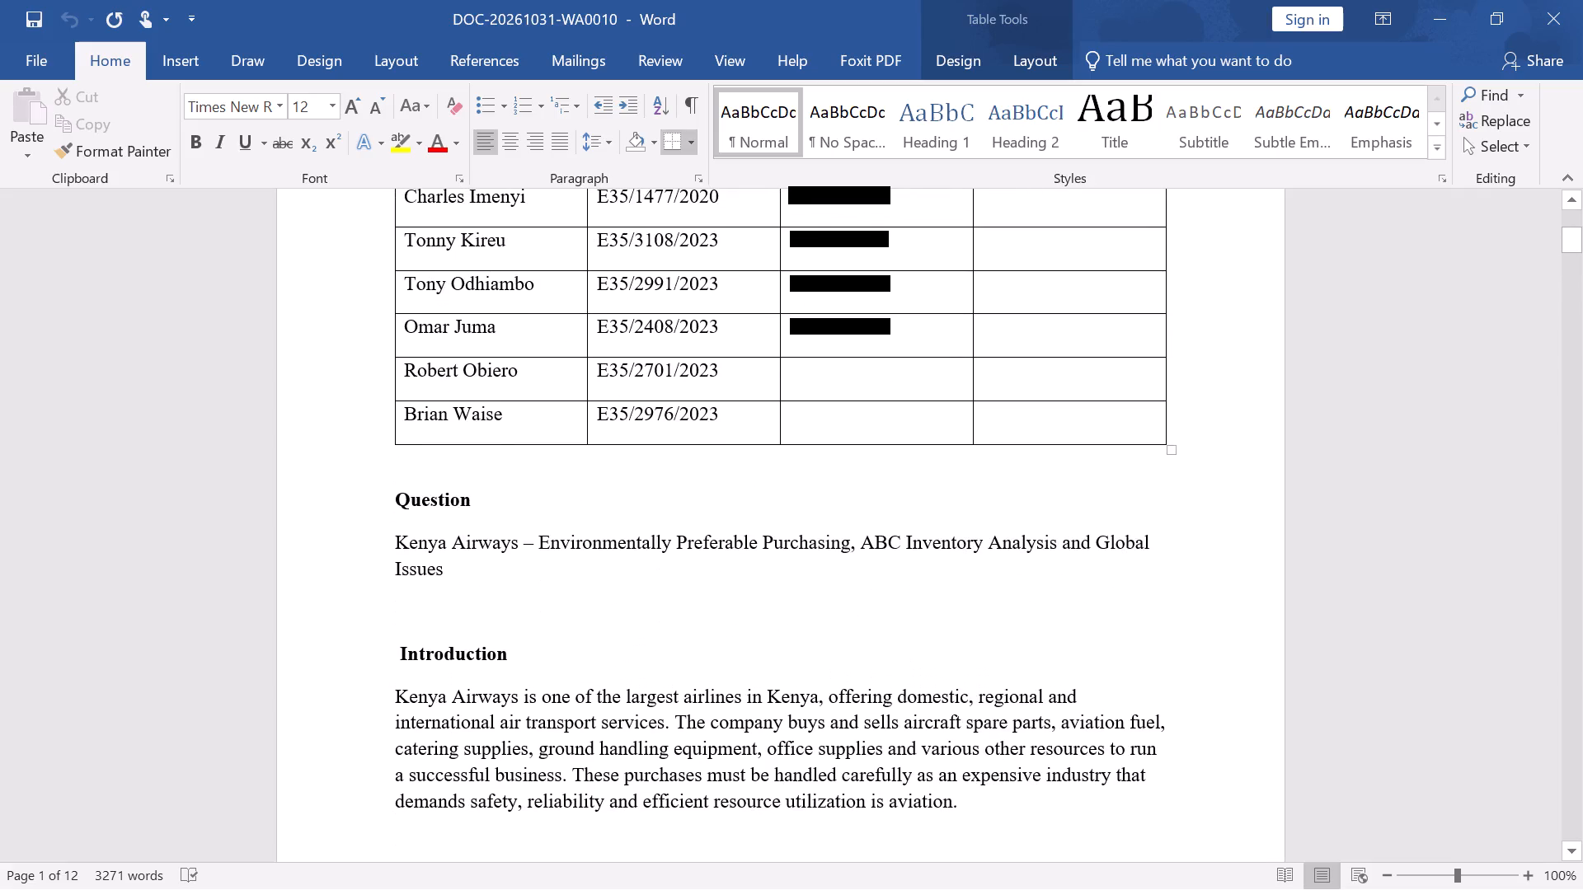
{"action": "left_click", "coordinate": [383, 648]}
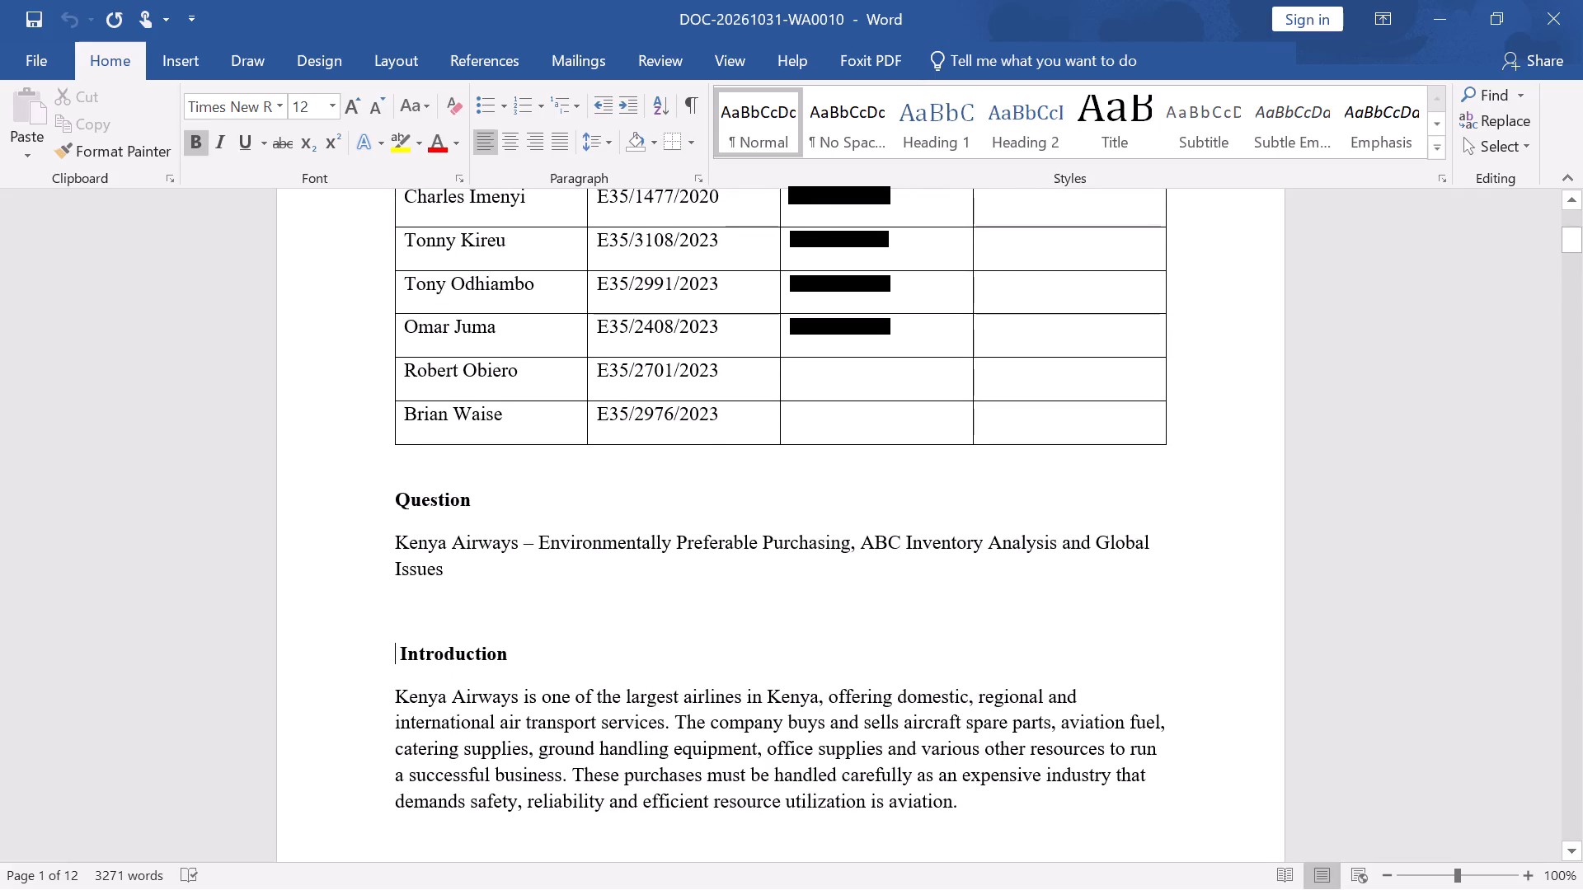
{"action": "key", "text": "Return"}
{"action": "key", "text": "Return"}
{"action": "key", "text": "Return"}
{"action": "key", "text": "Return"}
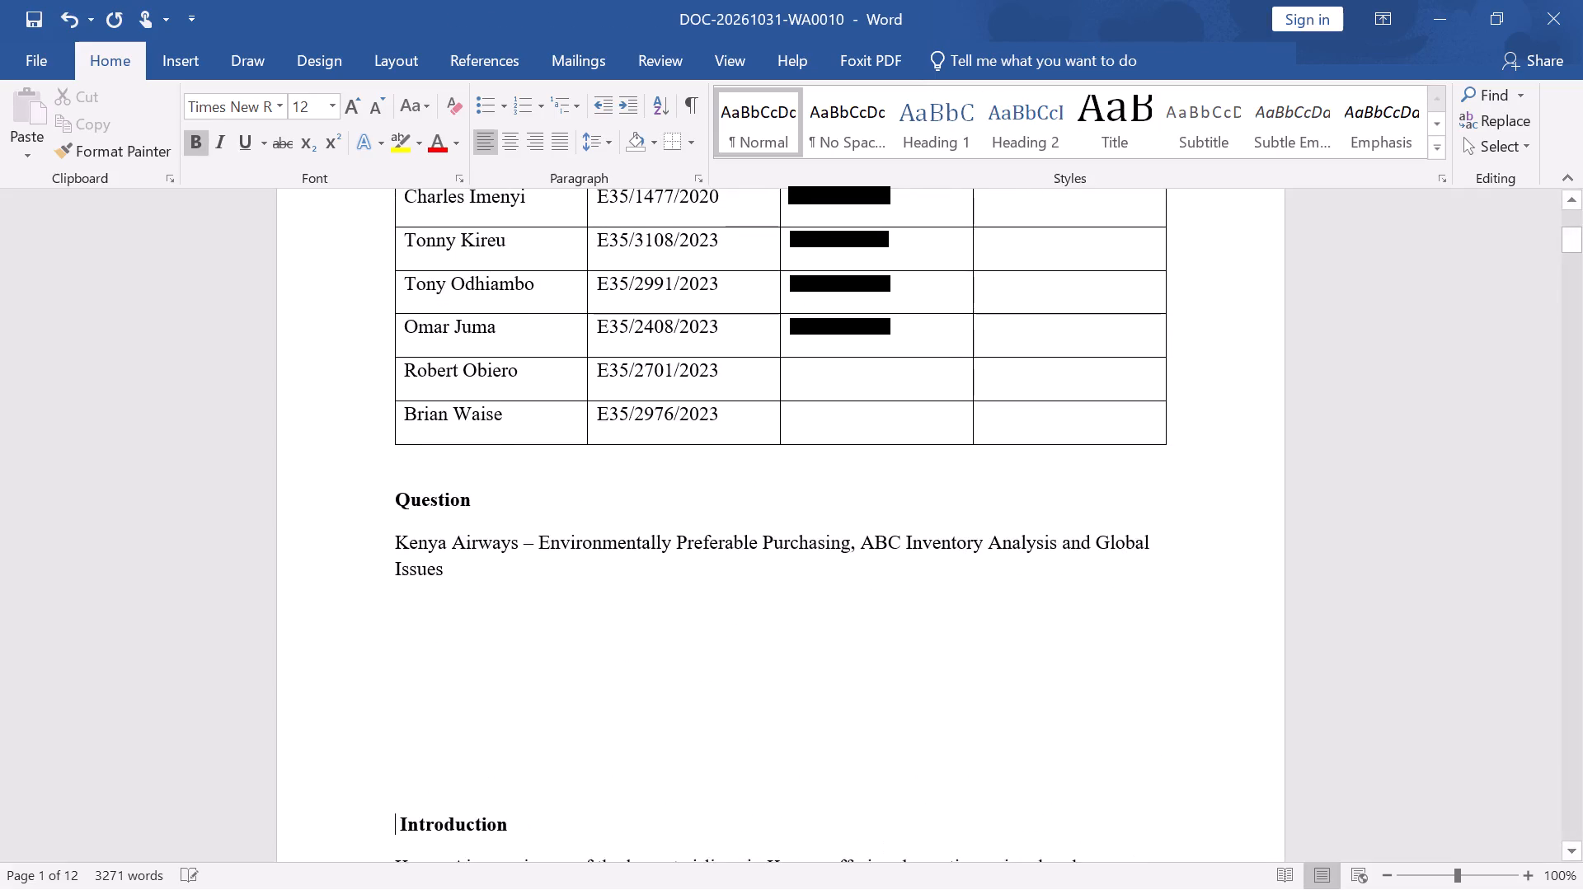
{"action": "scroll", "coordinate": [687, 586], "scroll_direction": "down", "scroll_amount": 3}
{"action": "key", "text": "Return"}
{"action": "key", "text": "Return"}
{"action": "key", "text": "Return"}
{"action": "key", "text": "Return"}
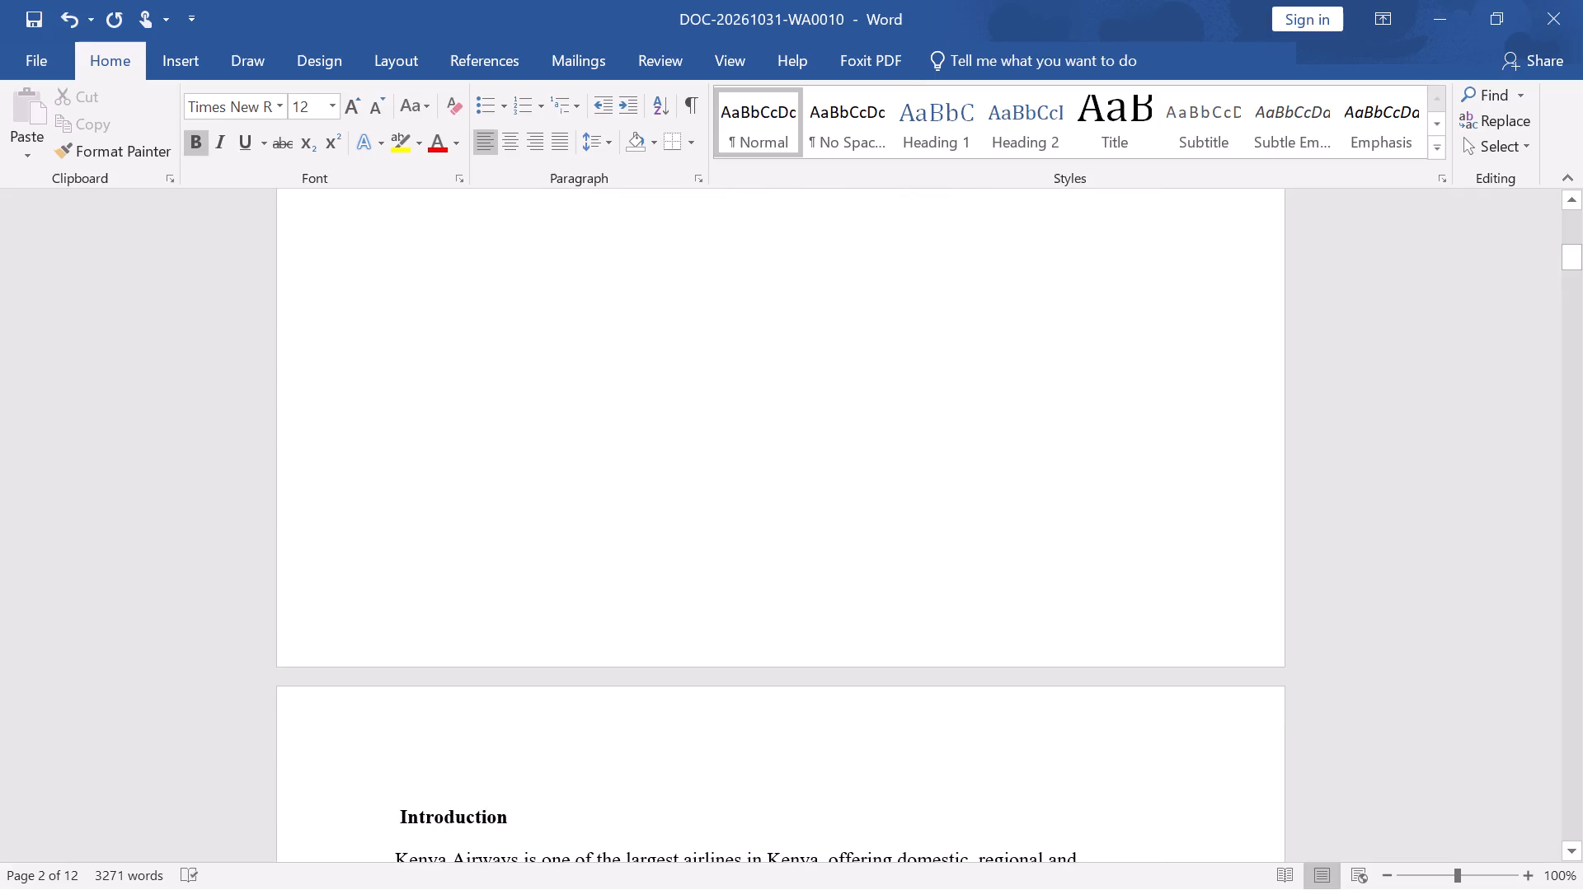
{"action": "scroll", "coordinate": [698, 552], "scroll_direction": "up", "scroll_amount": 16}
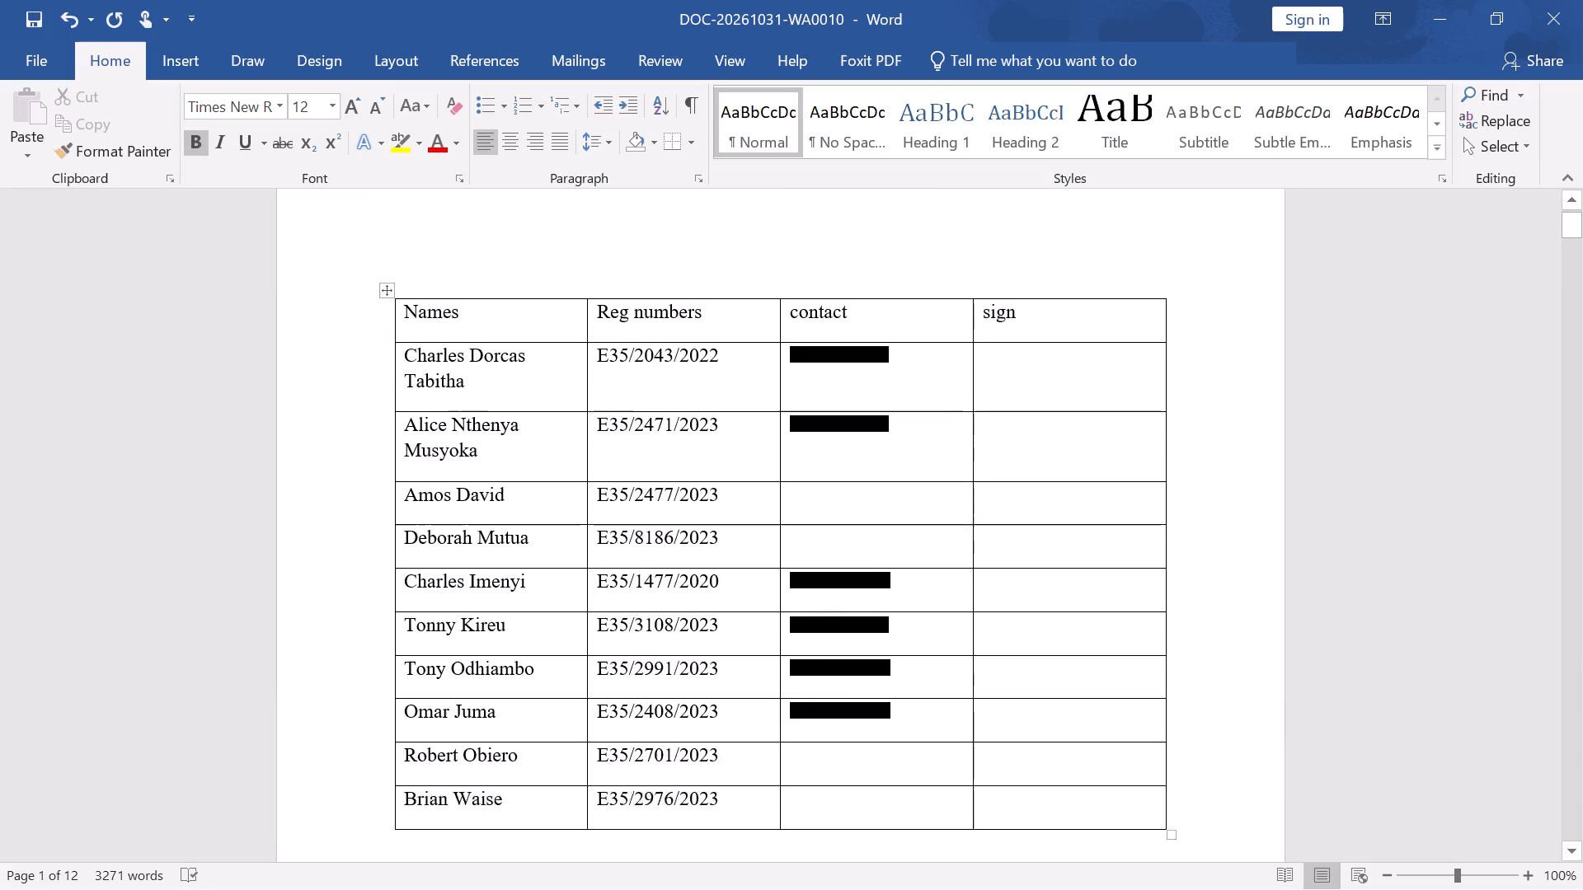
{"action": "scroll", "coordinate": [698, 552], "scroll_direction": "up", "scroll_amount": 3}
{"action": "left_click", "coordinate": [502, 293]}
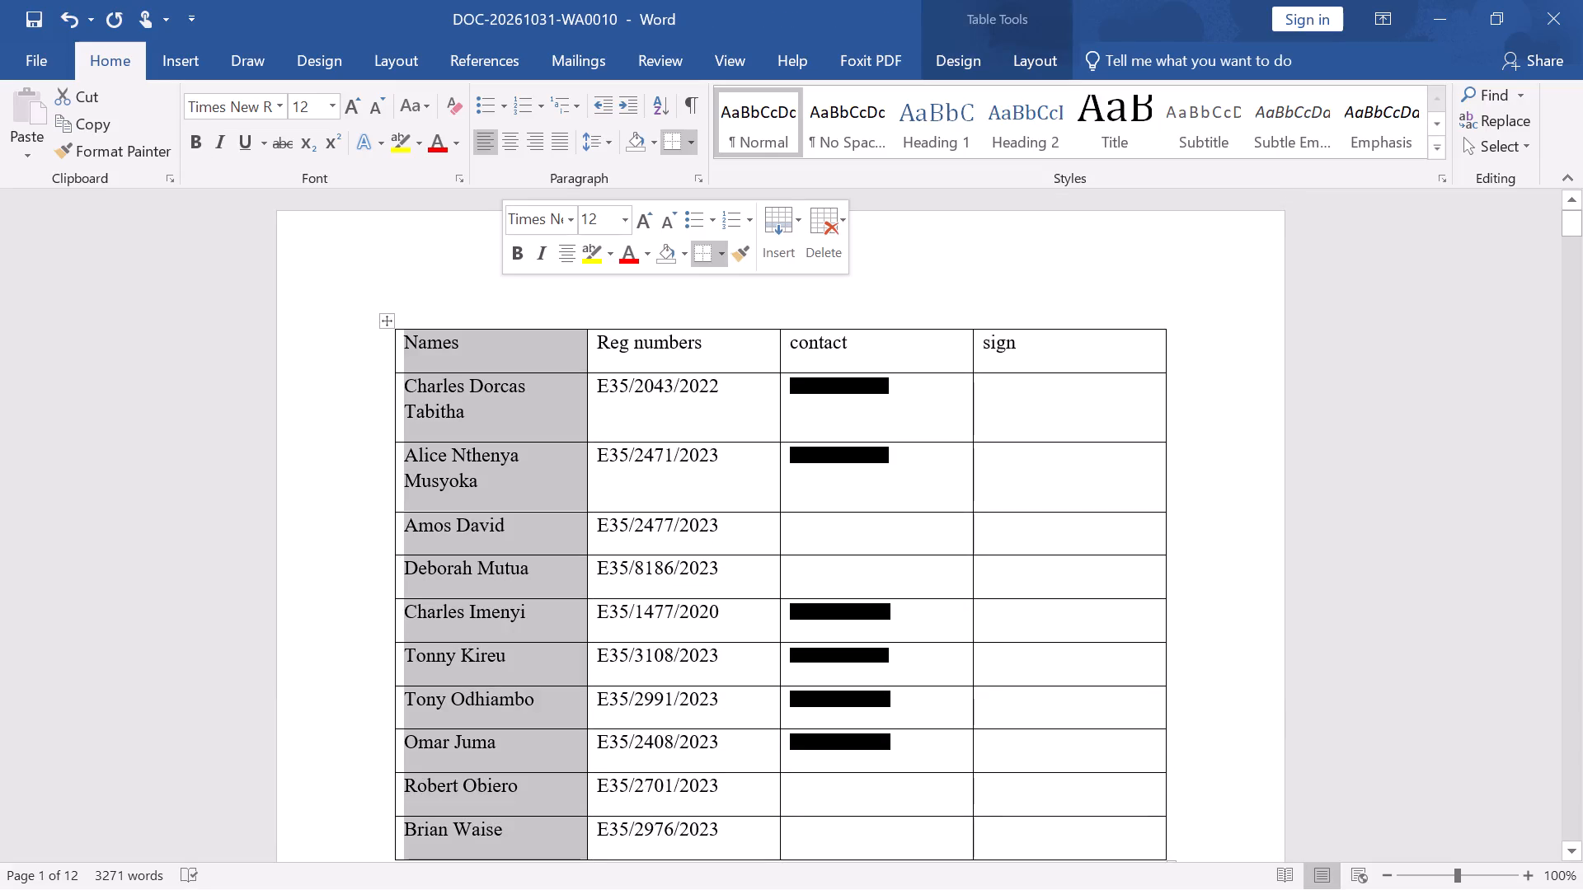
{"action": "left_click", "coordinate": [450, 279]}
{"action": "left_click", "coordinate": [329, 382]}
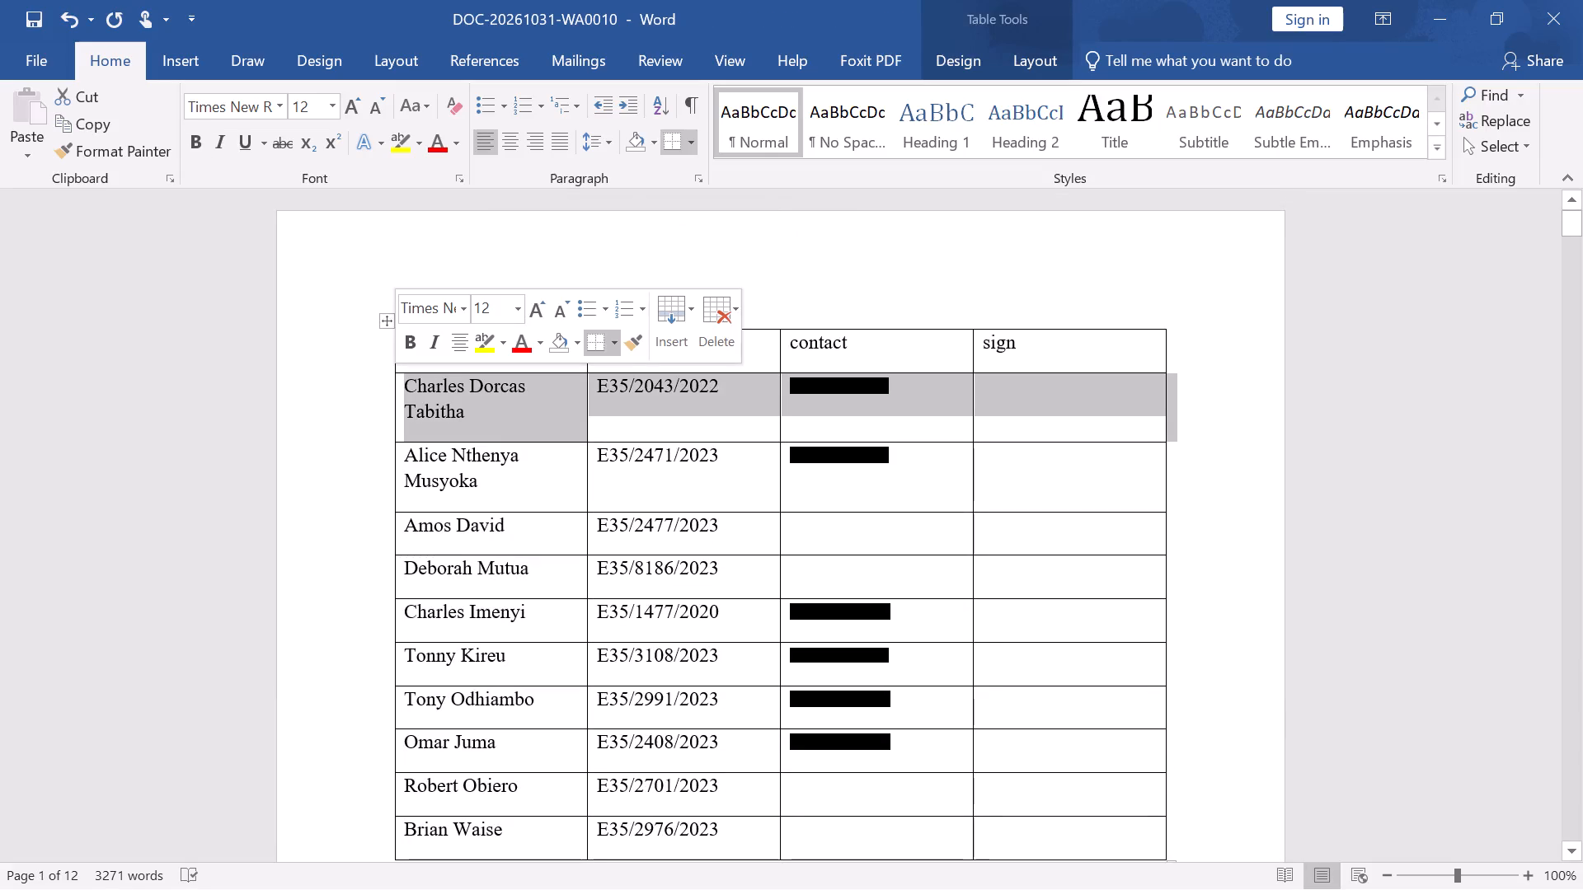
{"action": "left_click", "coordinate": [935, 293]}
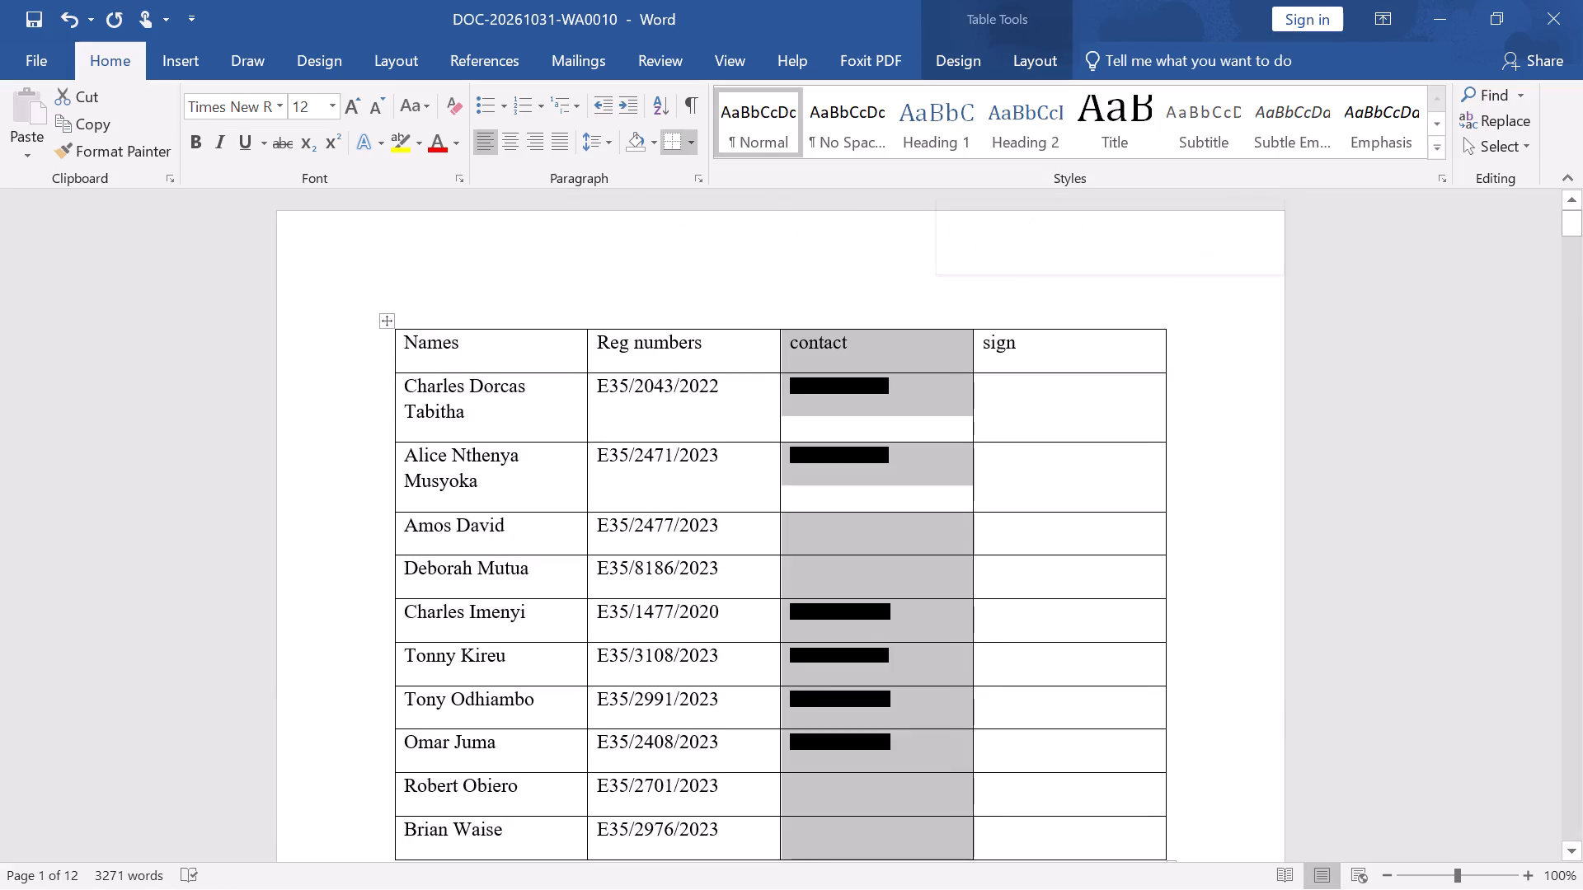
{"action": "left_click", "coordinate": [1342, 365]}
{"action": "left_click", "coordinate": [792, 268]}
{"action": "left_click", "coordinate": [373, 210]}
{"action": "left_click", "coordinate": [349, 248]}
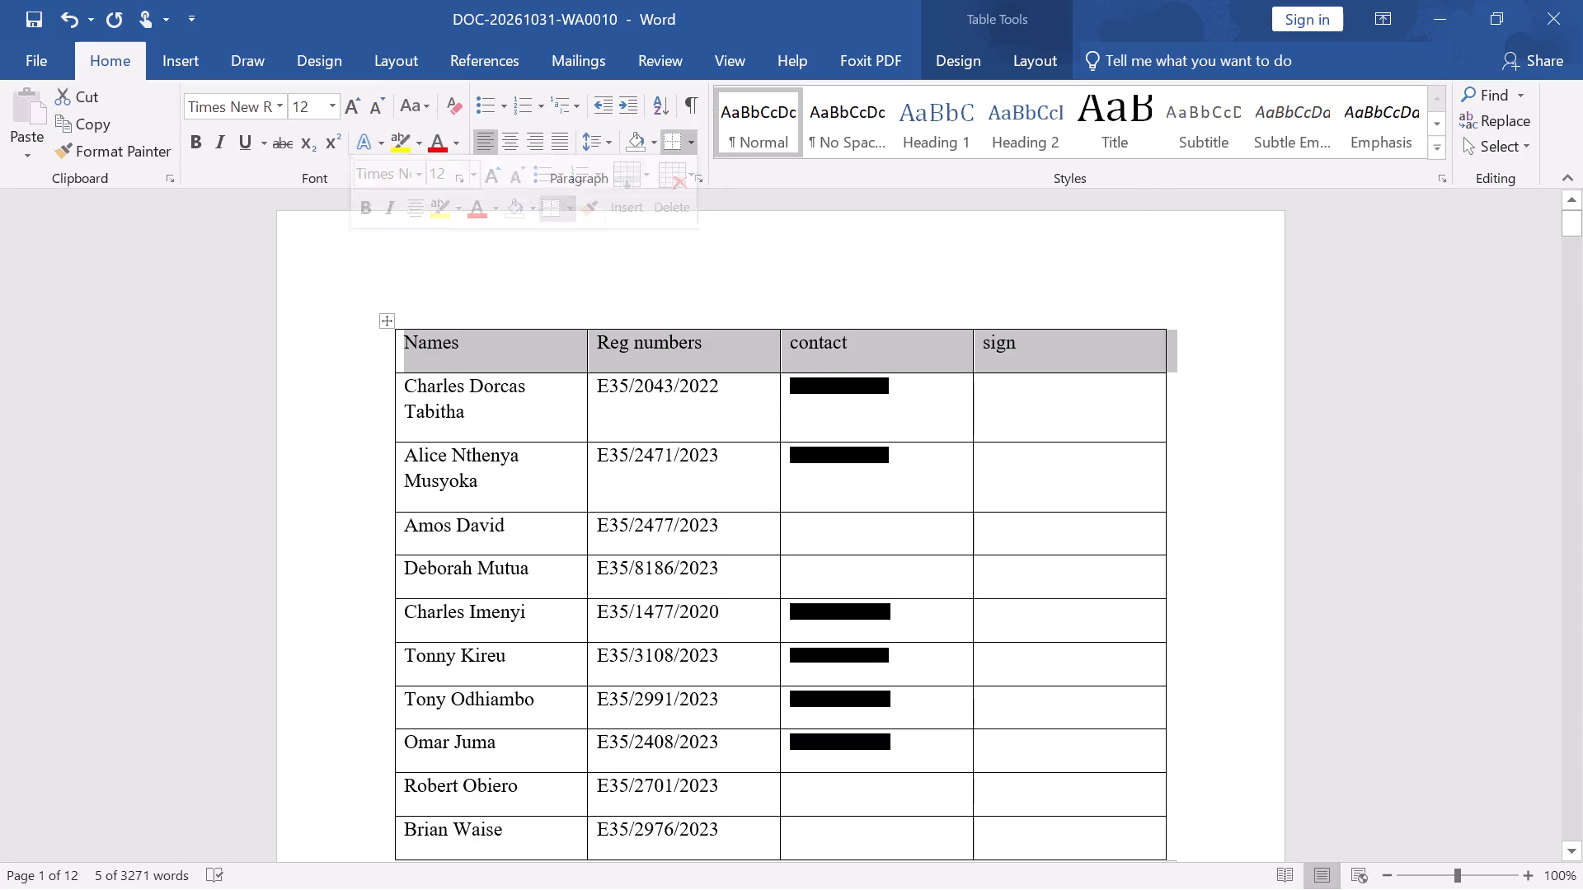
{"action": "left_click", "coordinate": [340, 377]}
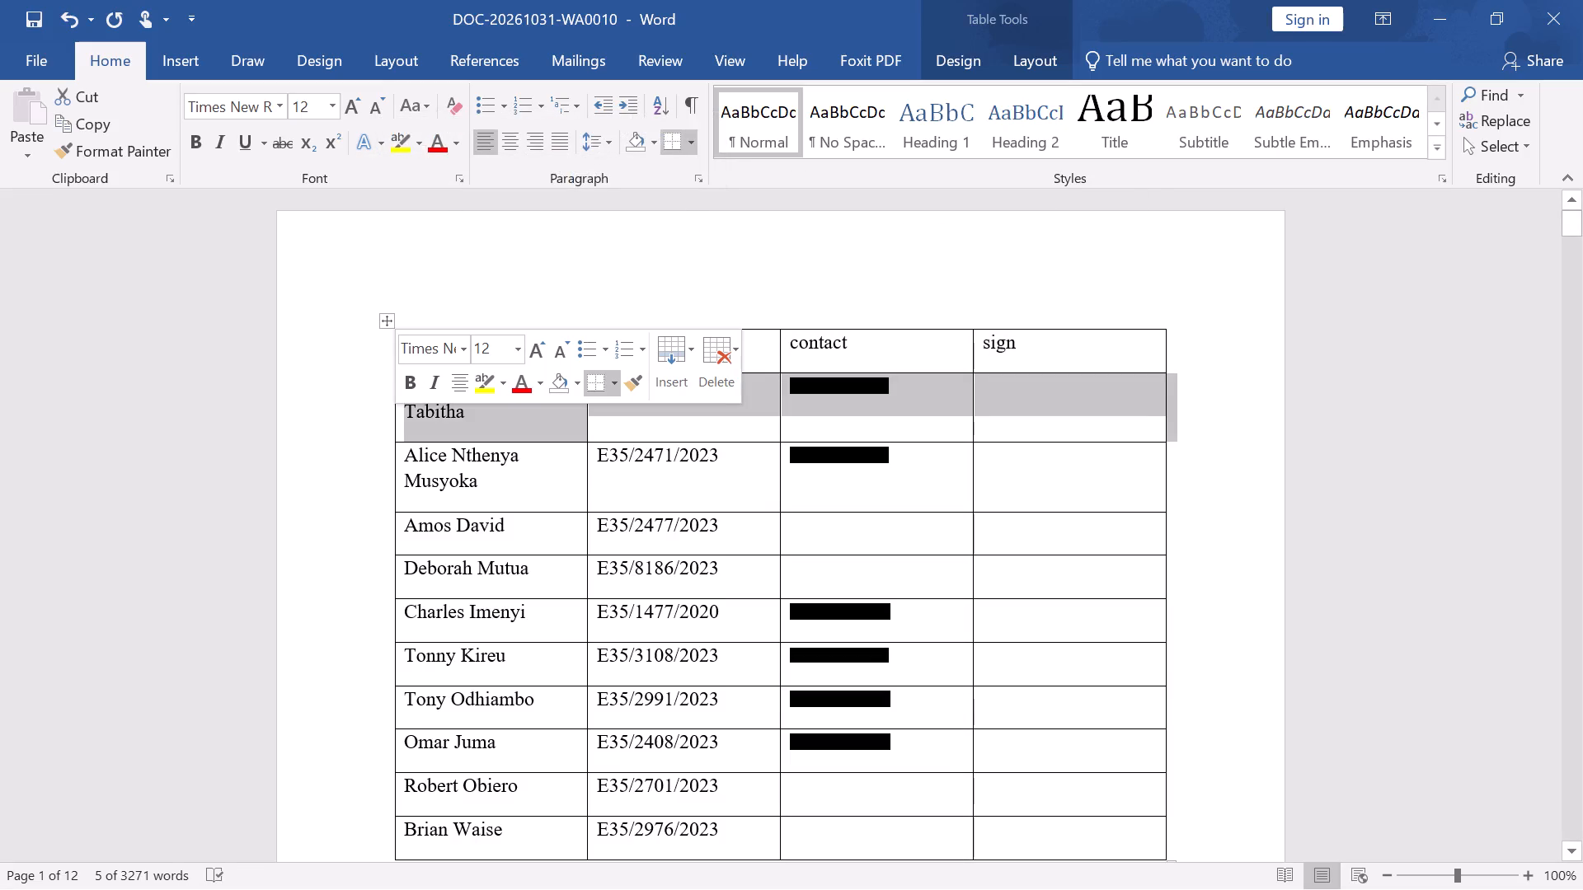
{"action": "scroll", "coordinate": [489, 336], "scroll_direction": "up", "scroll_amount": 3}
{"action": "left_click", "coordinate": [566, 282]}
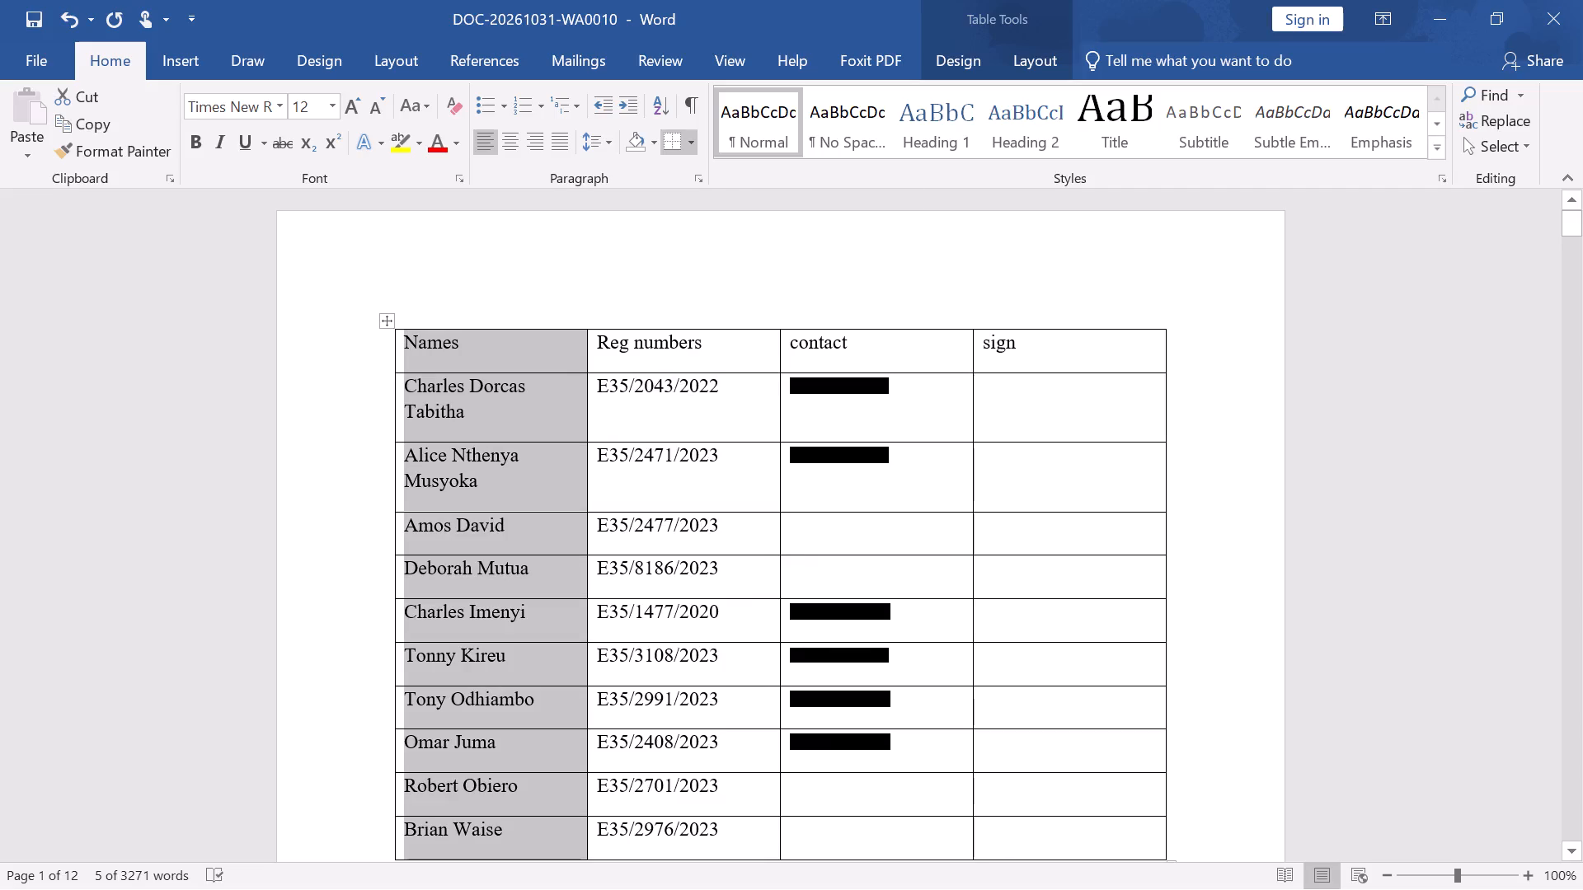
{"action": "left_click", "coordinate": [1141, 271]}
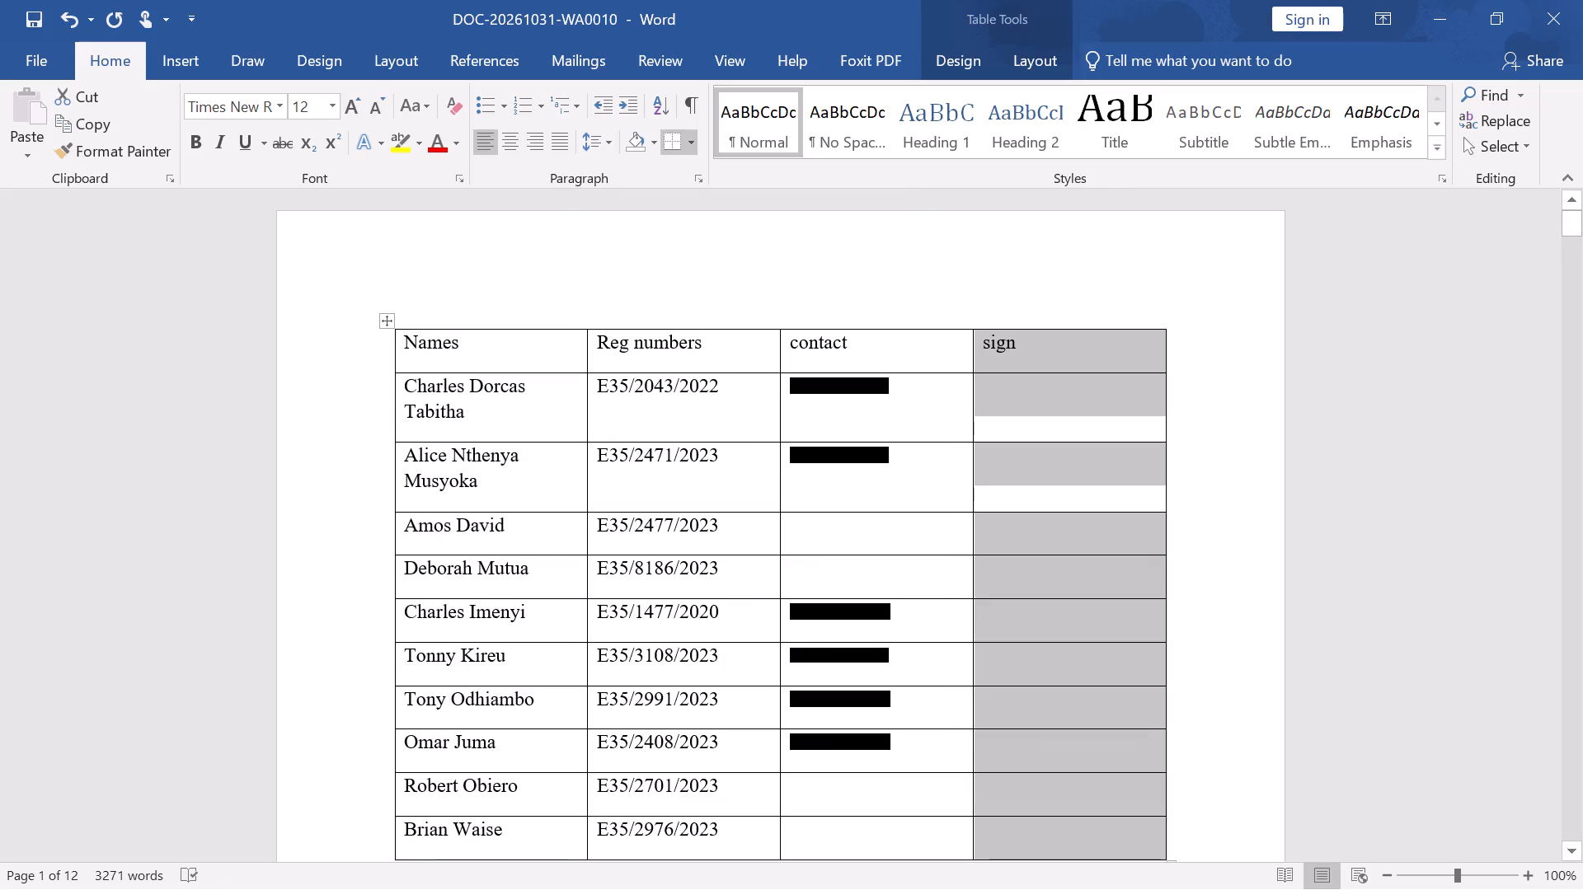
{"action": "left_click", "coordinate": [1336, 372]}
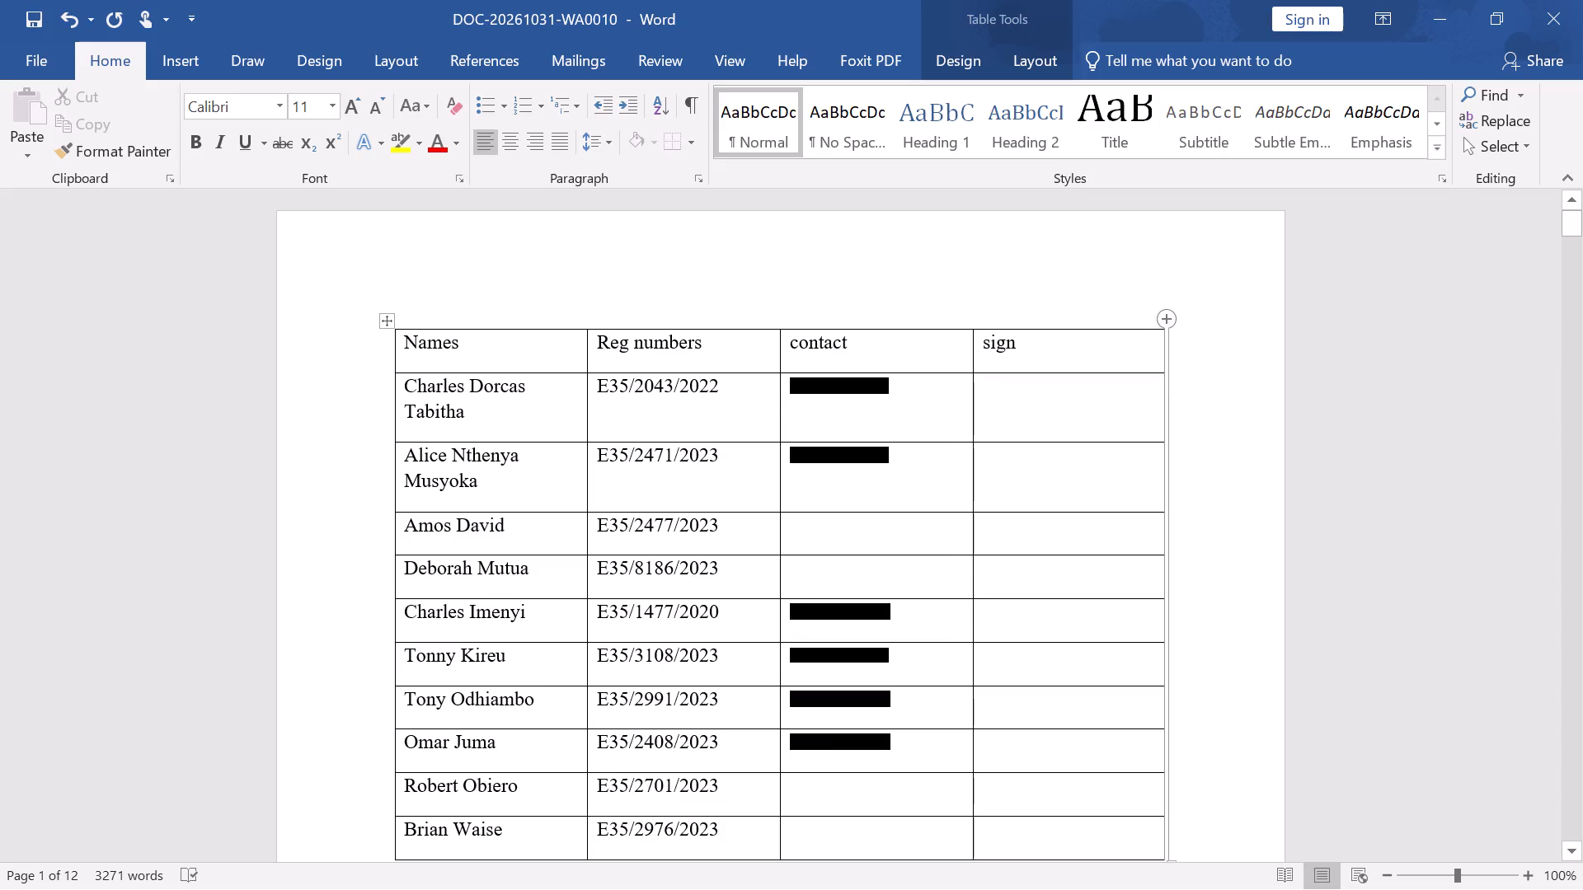
Remove the blank line between the two Introduction paragraphs, above "Kenya Airways however works in a business environment".
{"action": "scroll", "coordinate": [1235, 365], "scroll_direction": "down", "scroll_amount": 9}
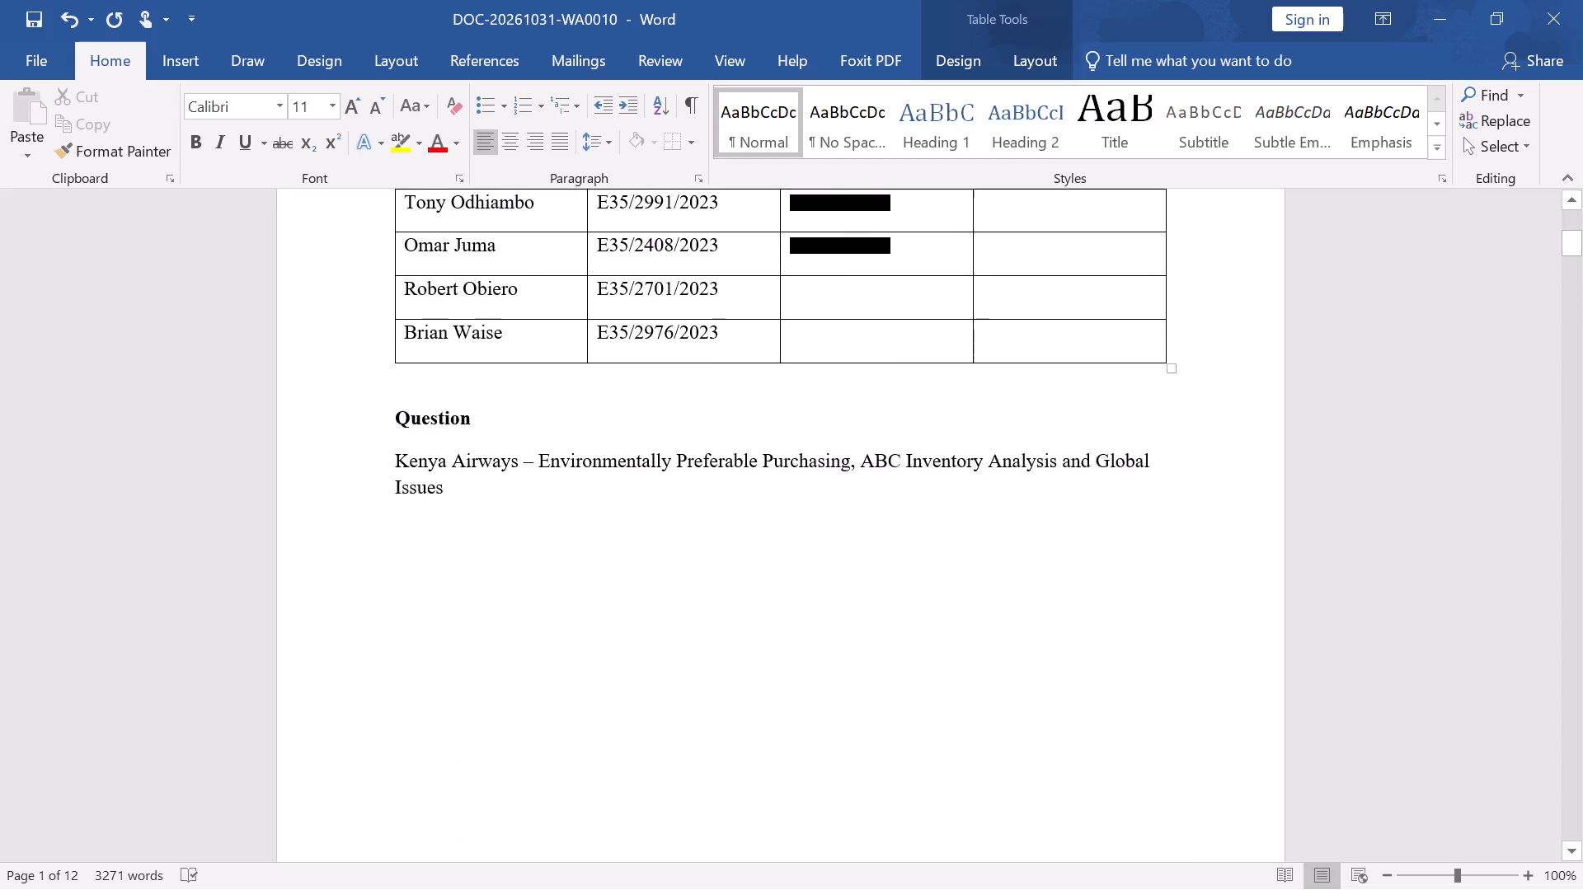
{"action": "scroll", "coordinate": [1238, 368], "scroll_direction": "down", "scroll_amount": 17}
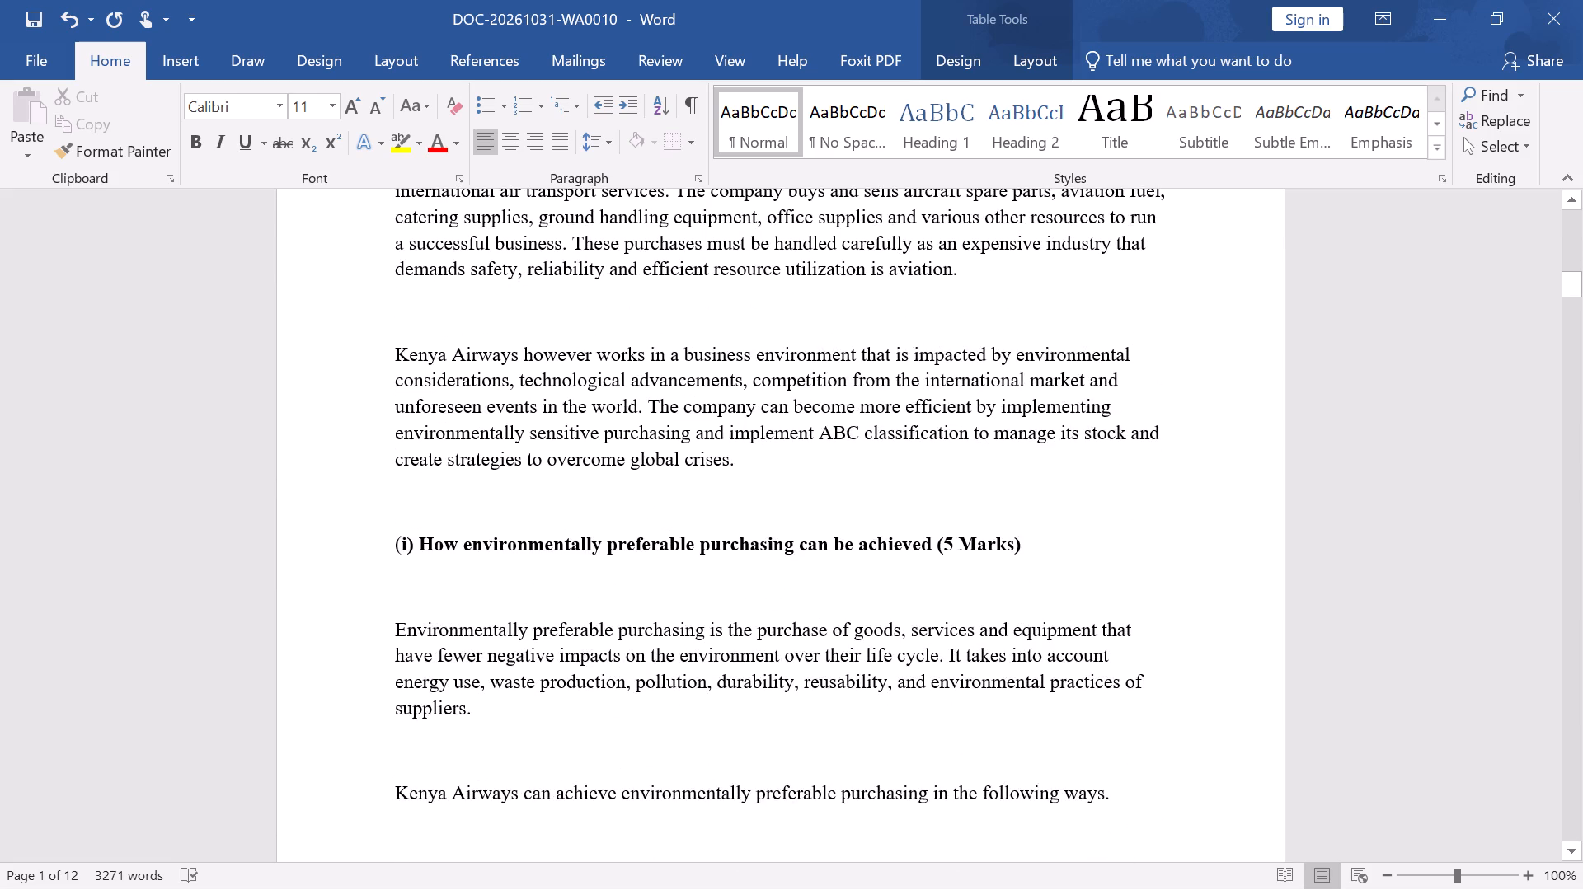
{"action": "scroll", "coordinate": [1240, 366], "scroll_direction": "up", "scroll_amount": 4}
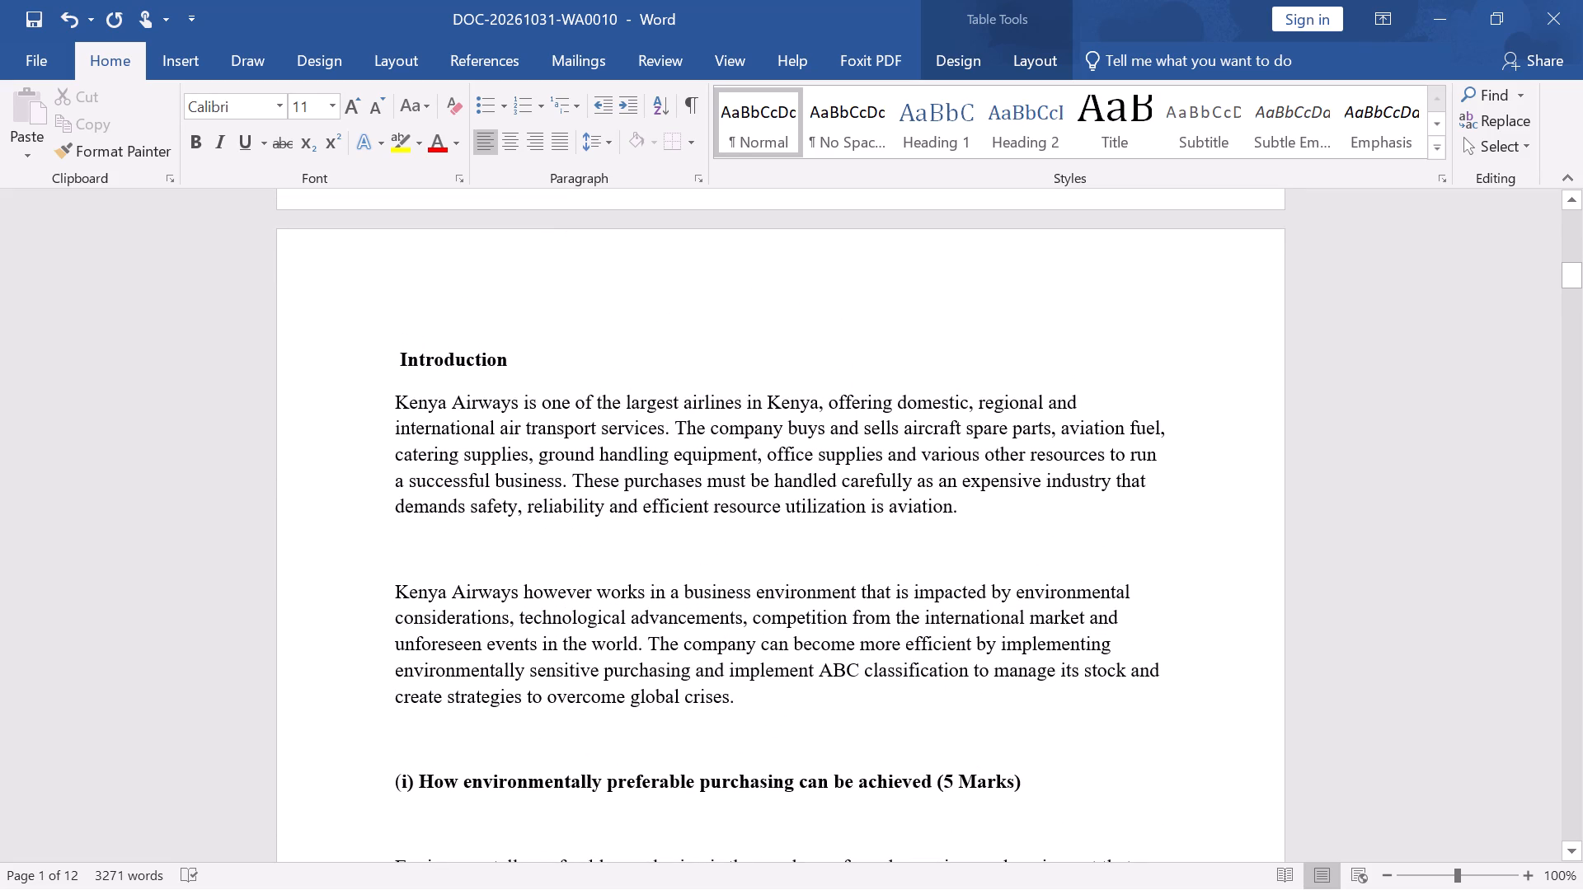
{"action": "left_click", "coordinate": [389, 584]}
{"action": "key", "text": "BackSpace"}
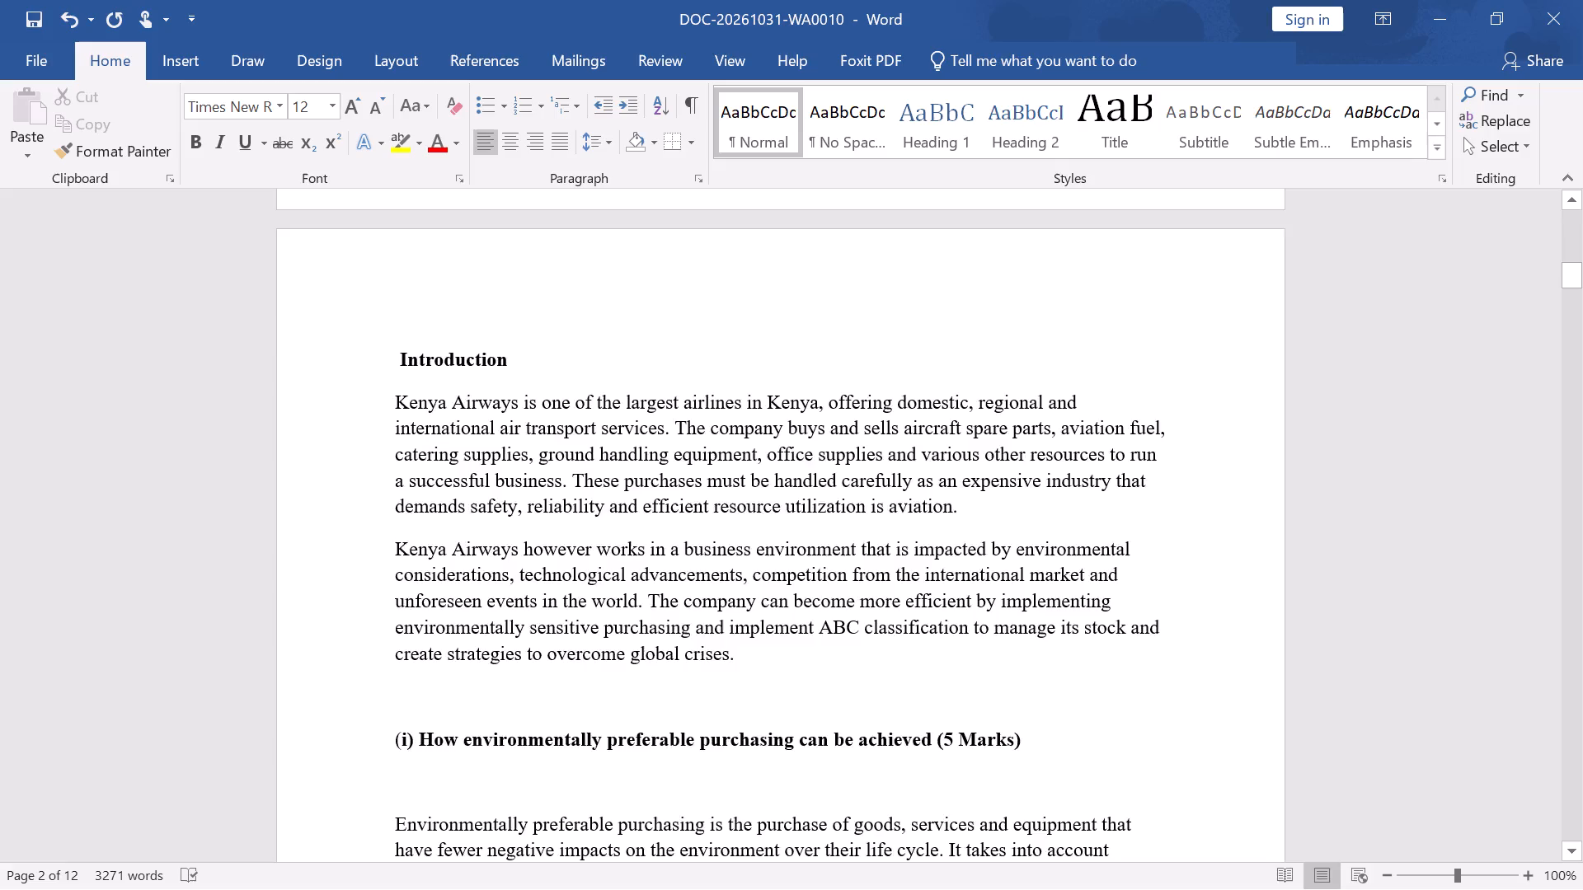
Remove the blank line between the heading "(i) How environmentally preferable purchasing can be achieved" and its first paragraph.
{"action": "scroll", "coordinate": [1053, 400], "scroll_direction": "up", "scroll_amount": 13}
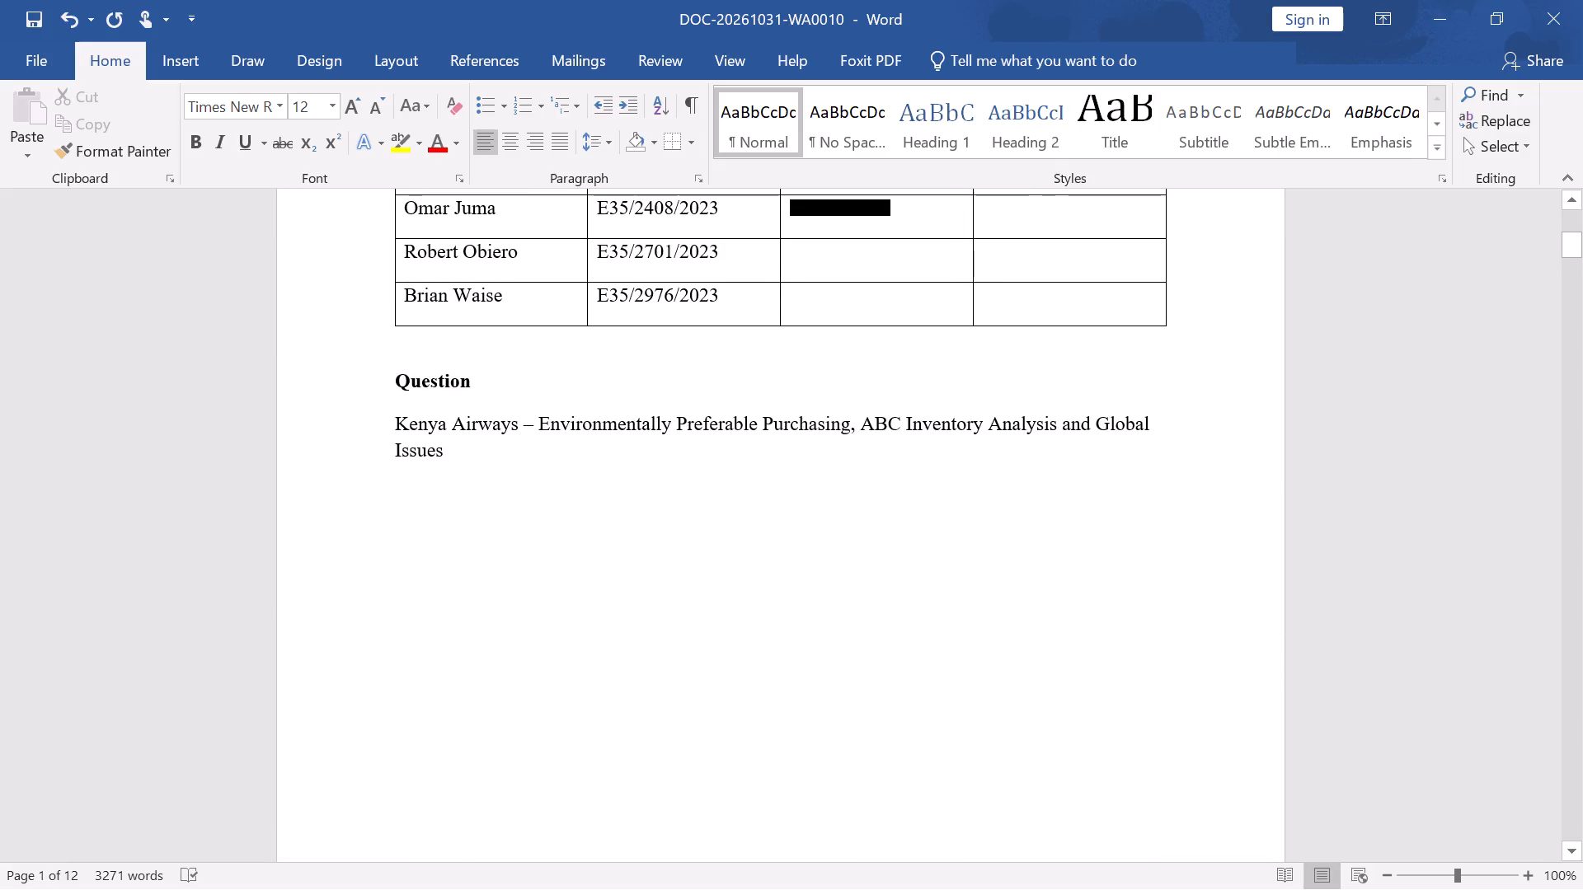
{"action": "scroll", "coordinate": [1138, 399], "scroll_direction": "down", "scroll_amount": 6}
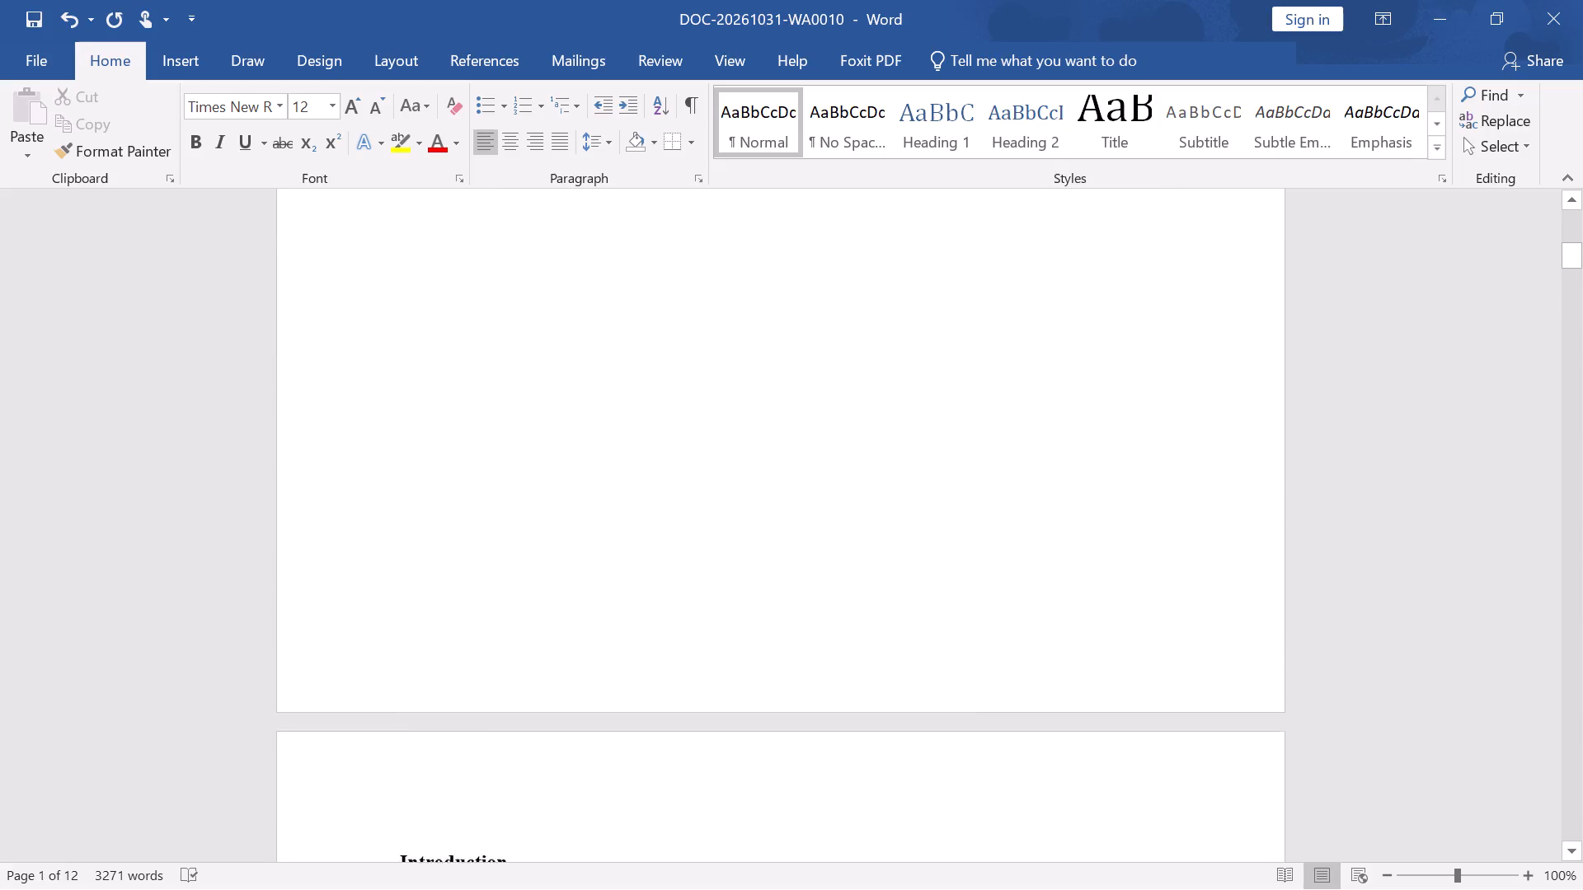
{"action": "scroll", "coordinate": [1139, 396], "scroll_direction": "down", "scroll_amount": 7}
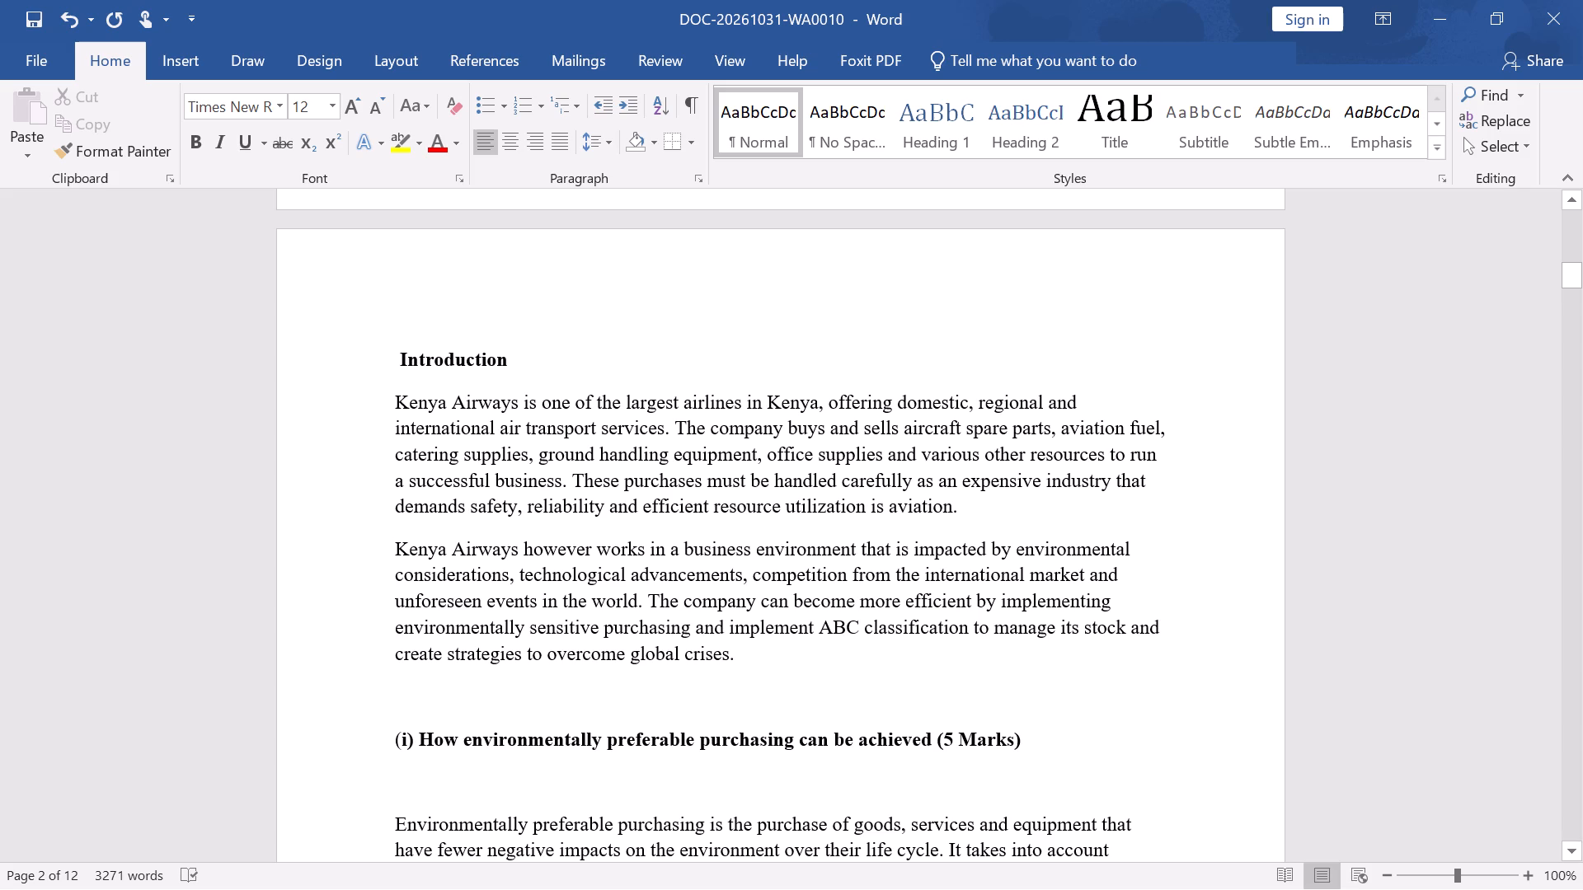
{"action": "scroll", "coordinate": [396, 396], "scroll_direction": "down", "scroll_amount": 5}
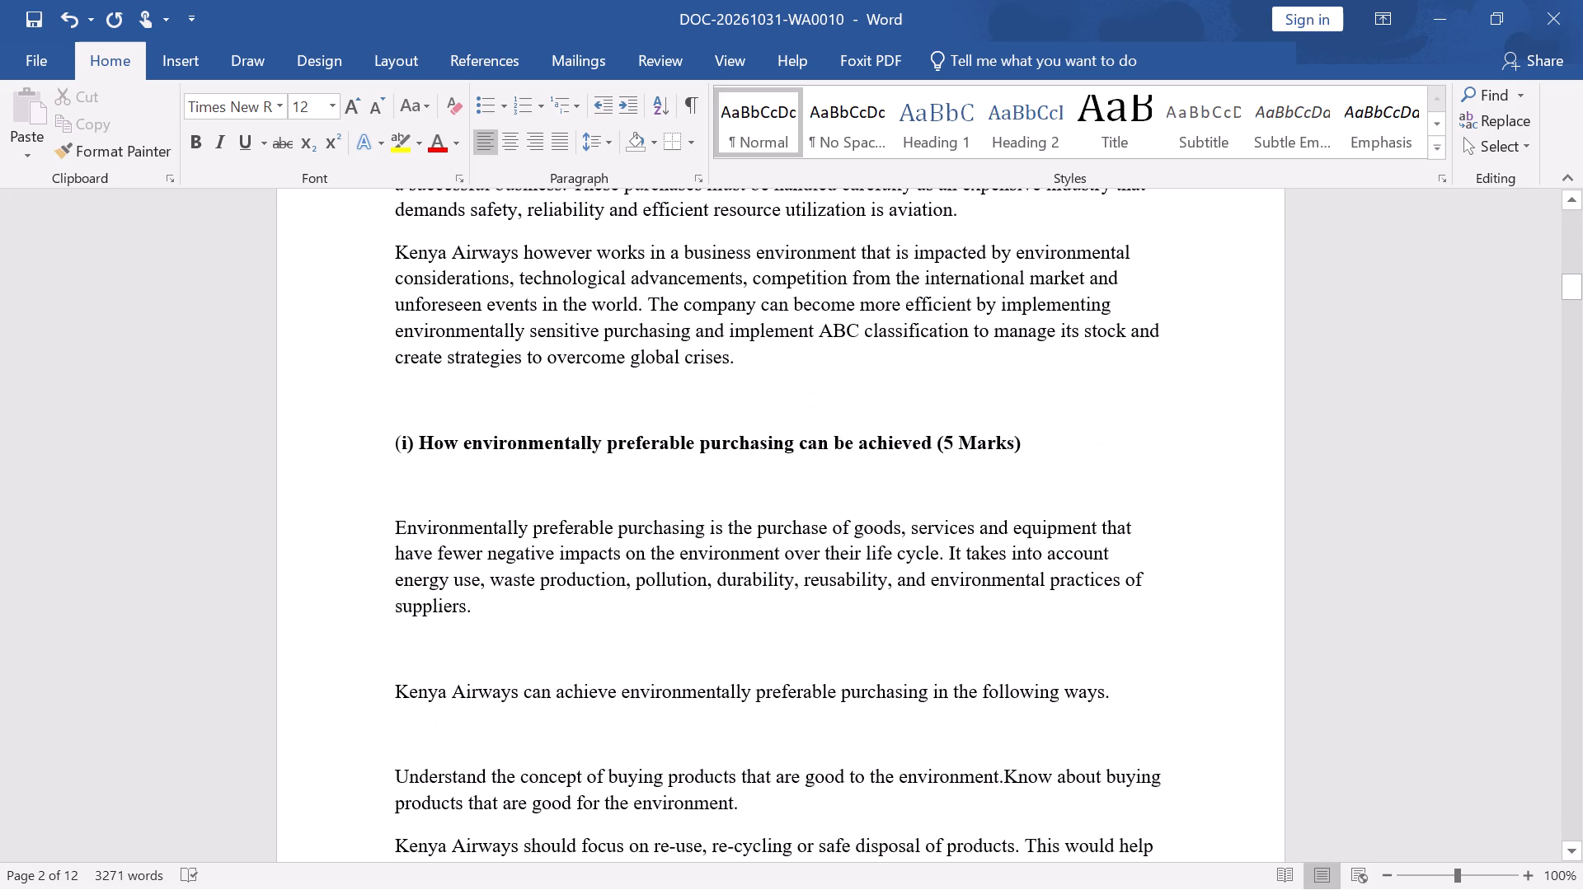
{"action": "left_click", "coordinate": [389, 519]}
{"action": "key", "text": "BackSpace"}
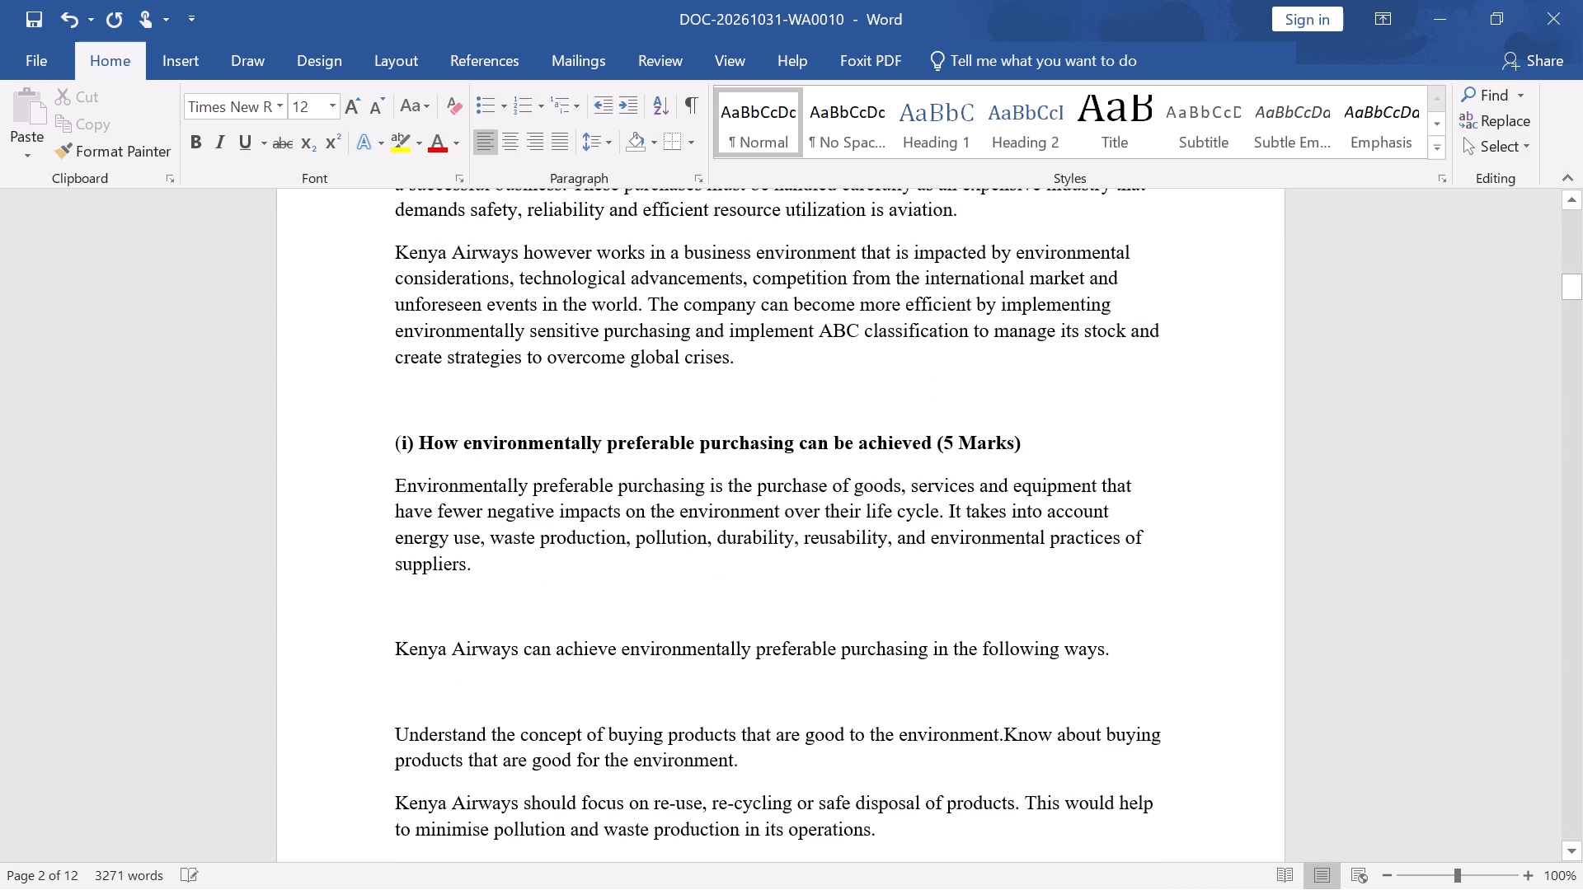
Remove the blank line above the sentence "Kenya Airways can achieve environmentally preferable purchasing in the following ways.".
{"action": "scroll", "coordinate": [806, 397], "scroll_direction": "up", "scroll_amount": 4}
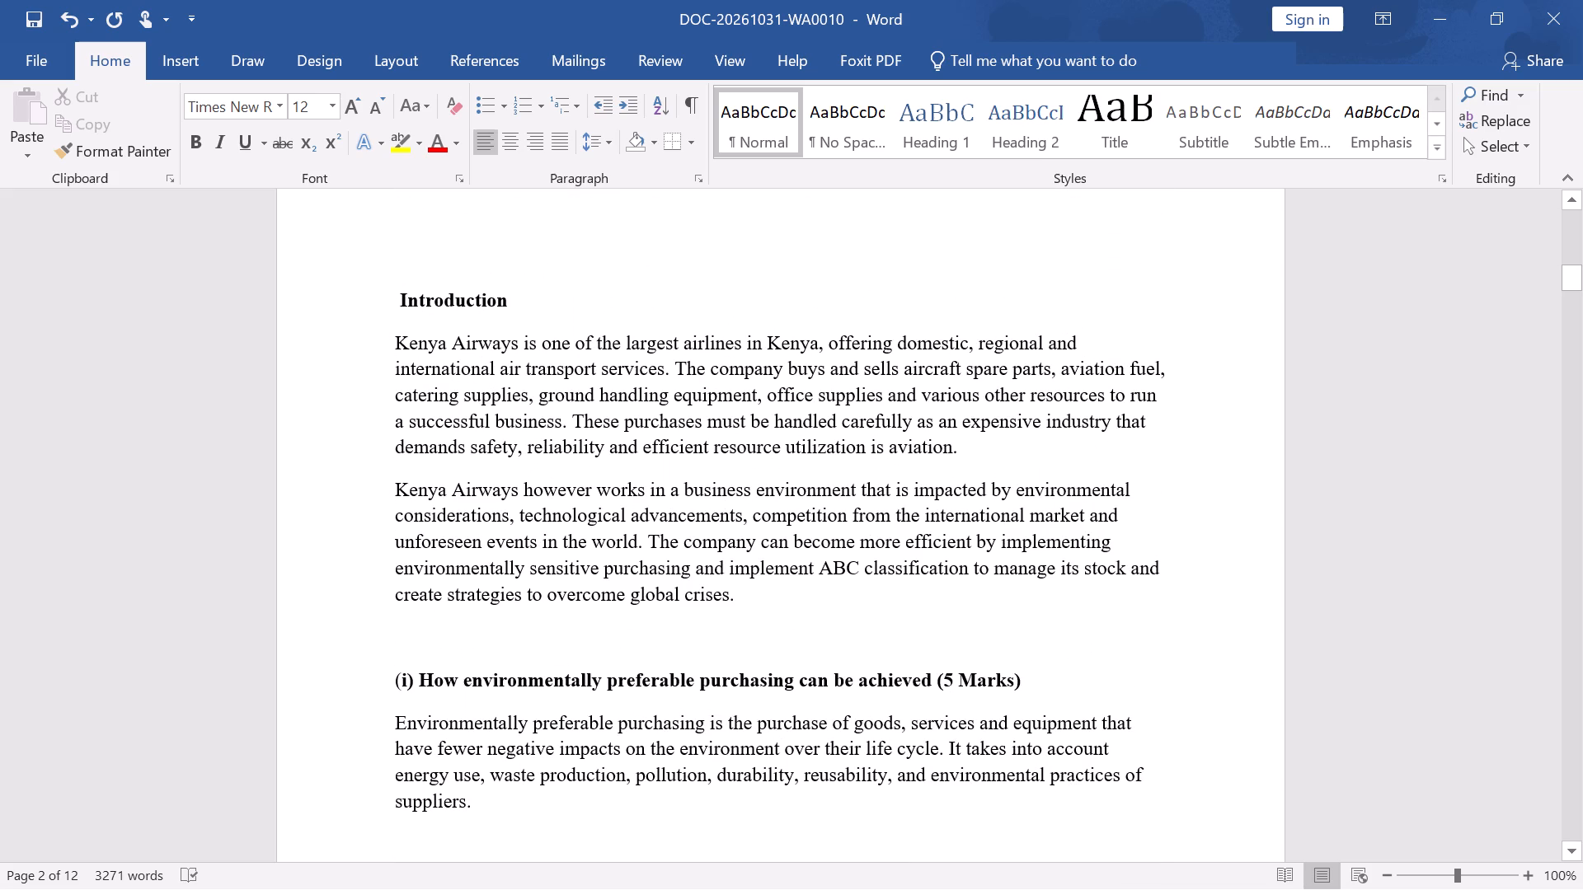
{"action": "scroll", "coordinate": [636, 362], "scroll_direction": "down", "scroll_amount": 5}
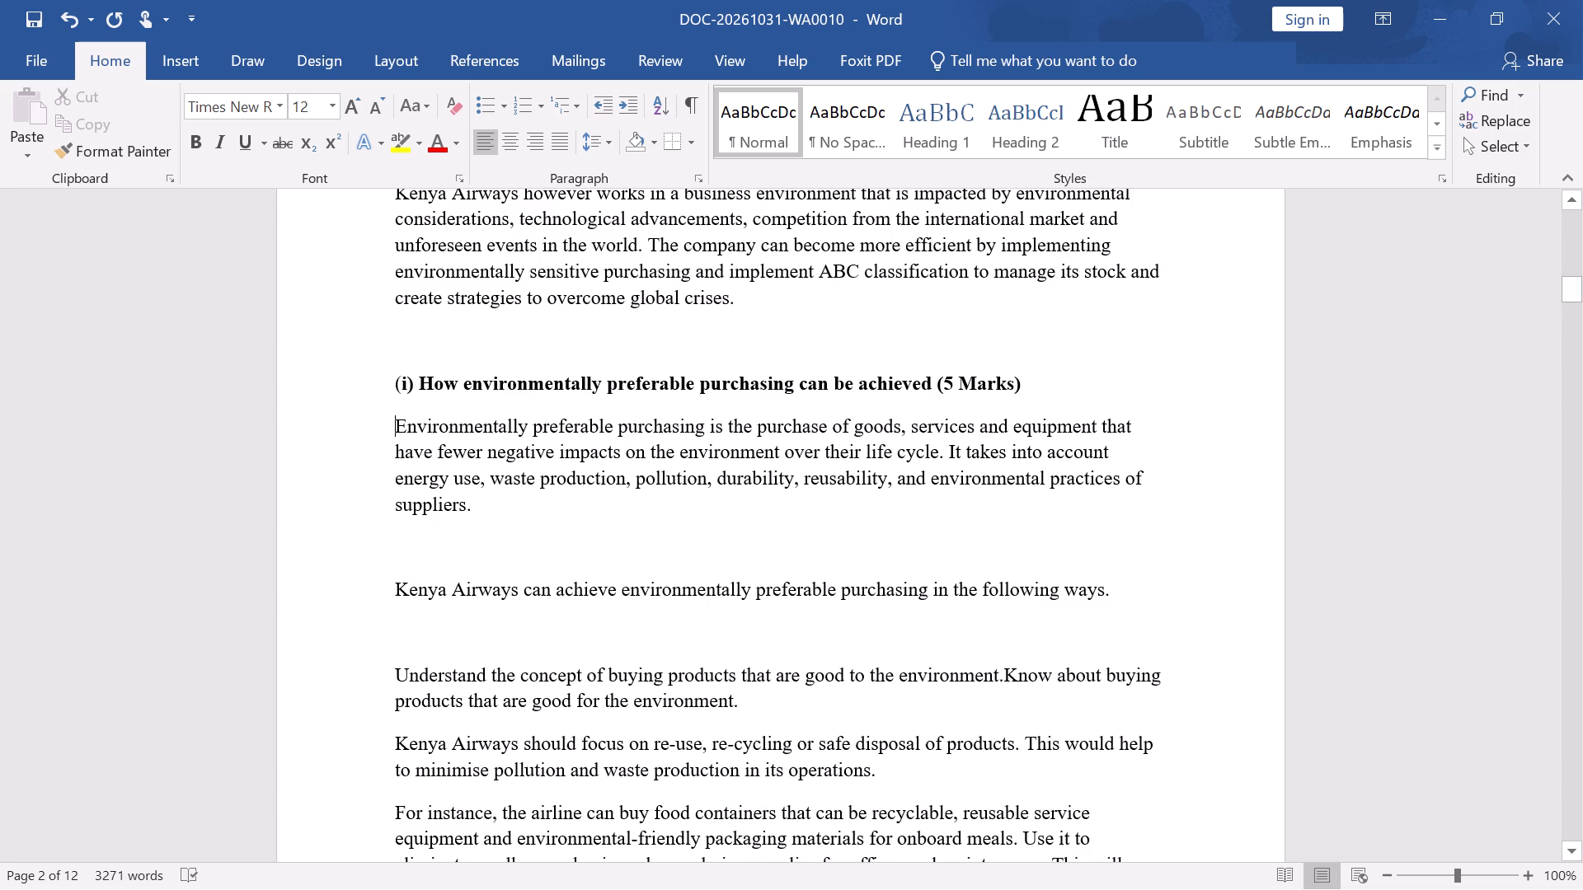
{"action": "scroll", "coordinate": [519, 502], "scroll_direction": "up", "scroll_amount": 3}
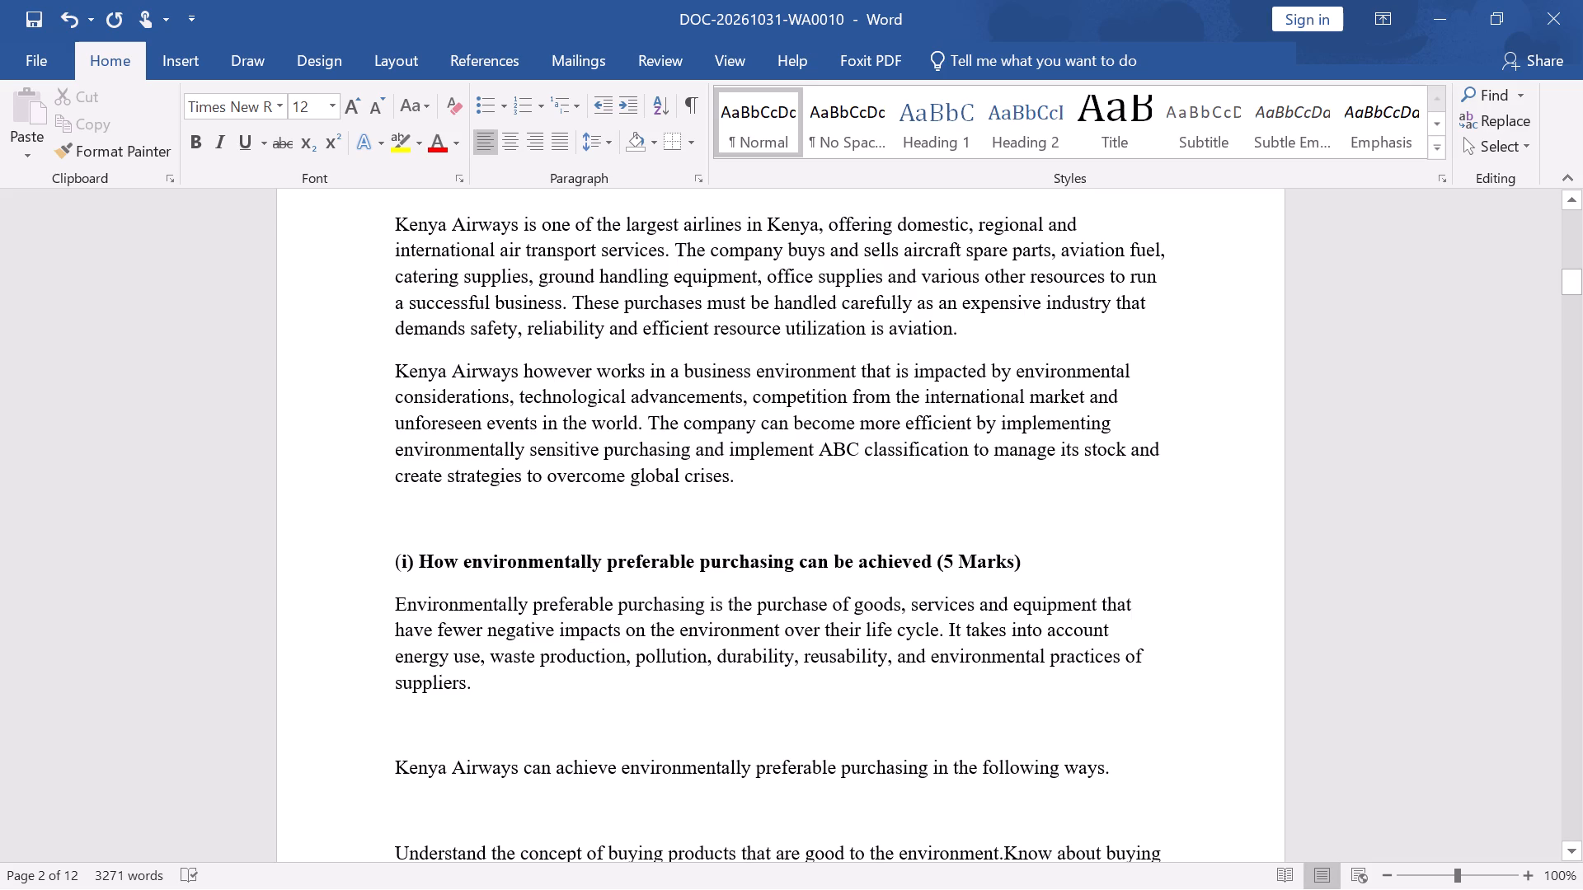
{"action": "scroll", "coordinate": [481, 681], "scroll_direction": "down", "scroll_amount": 2}
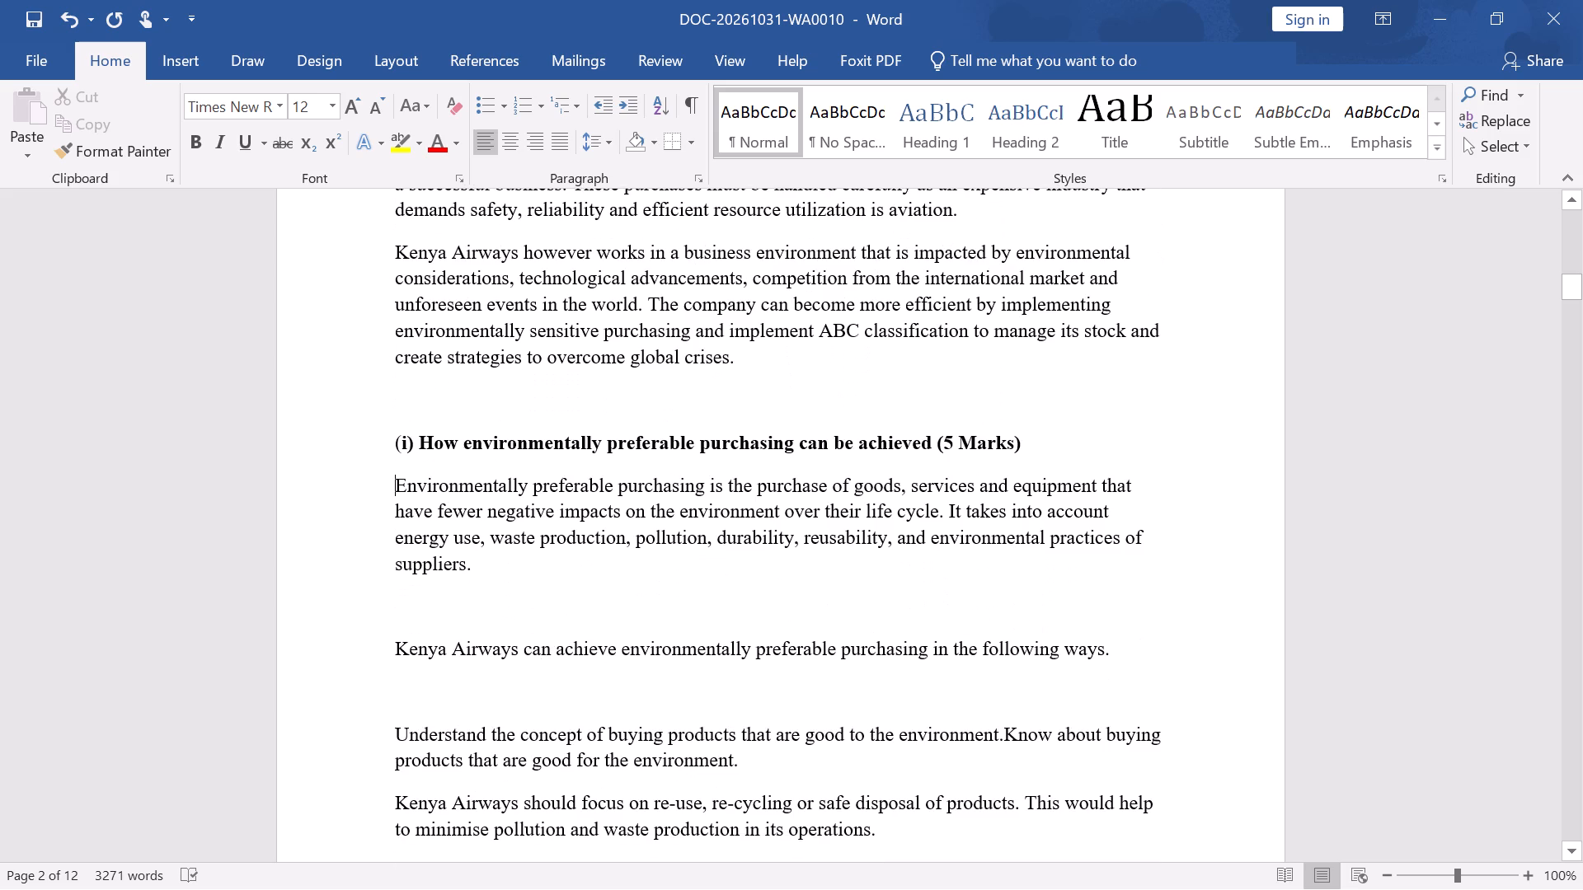
{"action": "left_click", "coordinate": [388, 647]}
{"action": "key", "text": "BackSpace"}
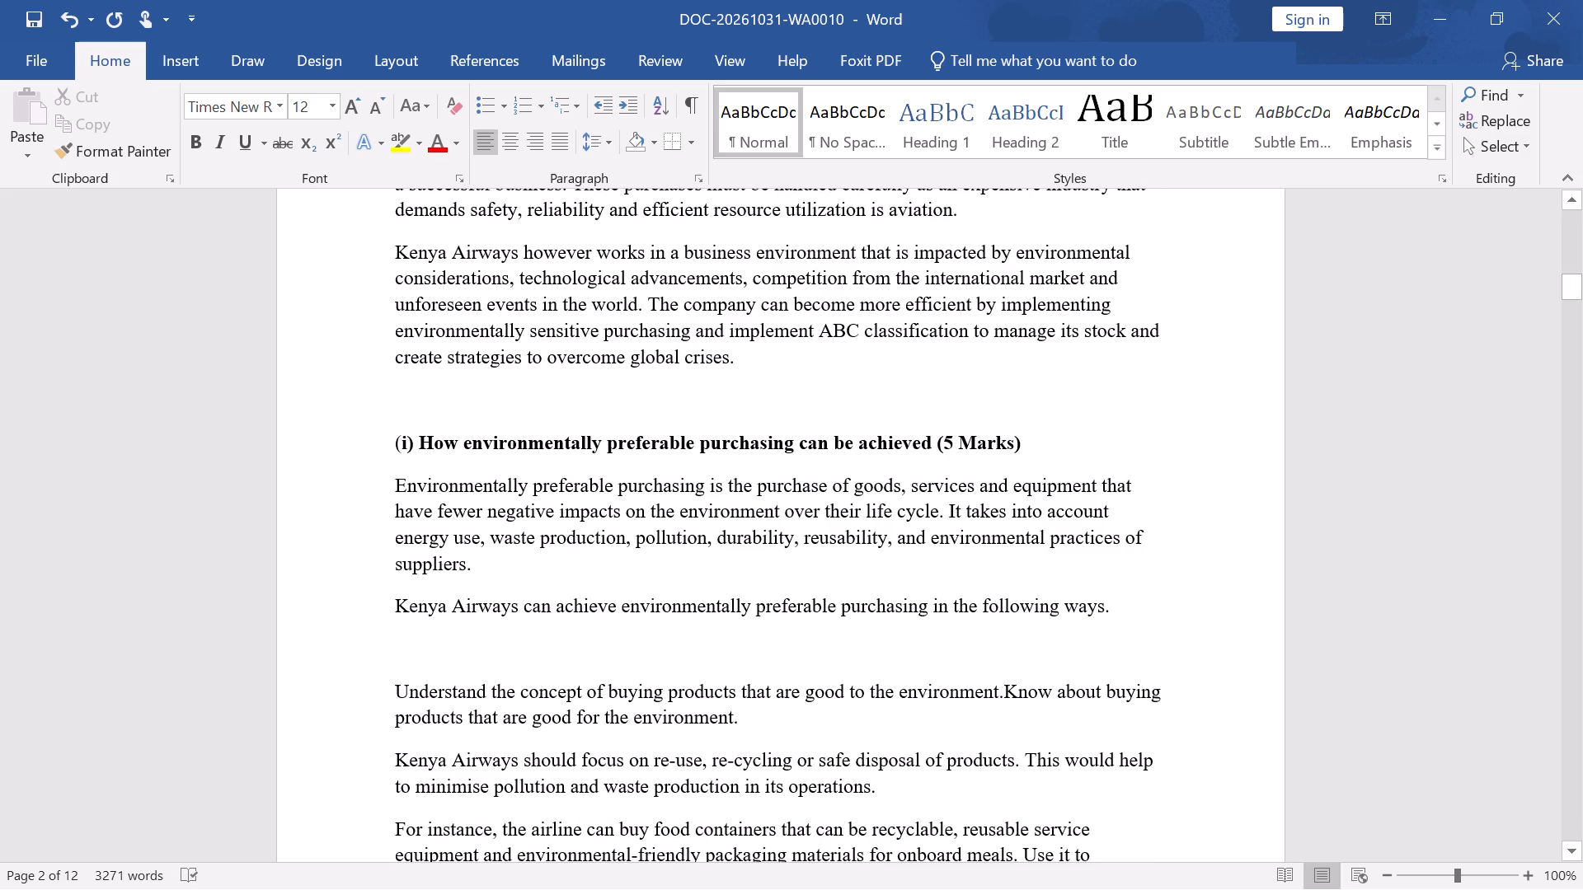
Remove the blank line above the paragraph "Understand the concept of buying products that are good to the environment.".
{"action": "scroll", "coordinate": [536, 682], "scroll_direction": "down", "scroll_amount": 2}
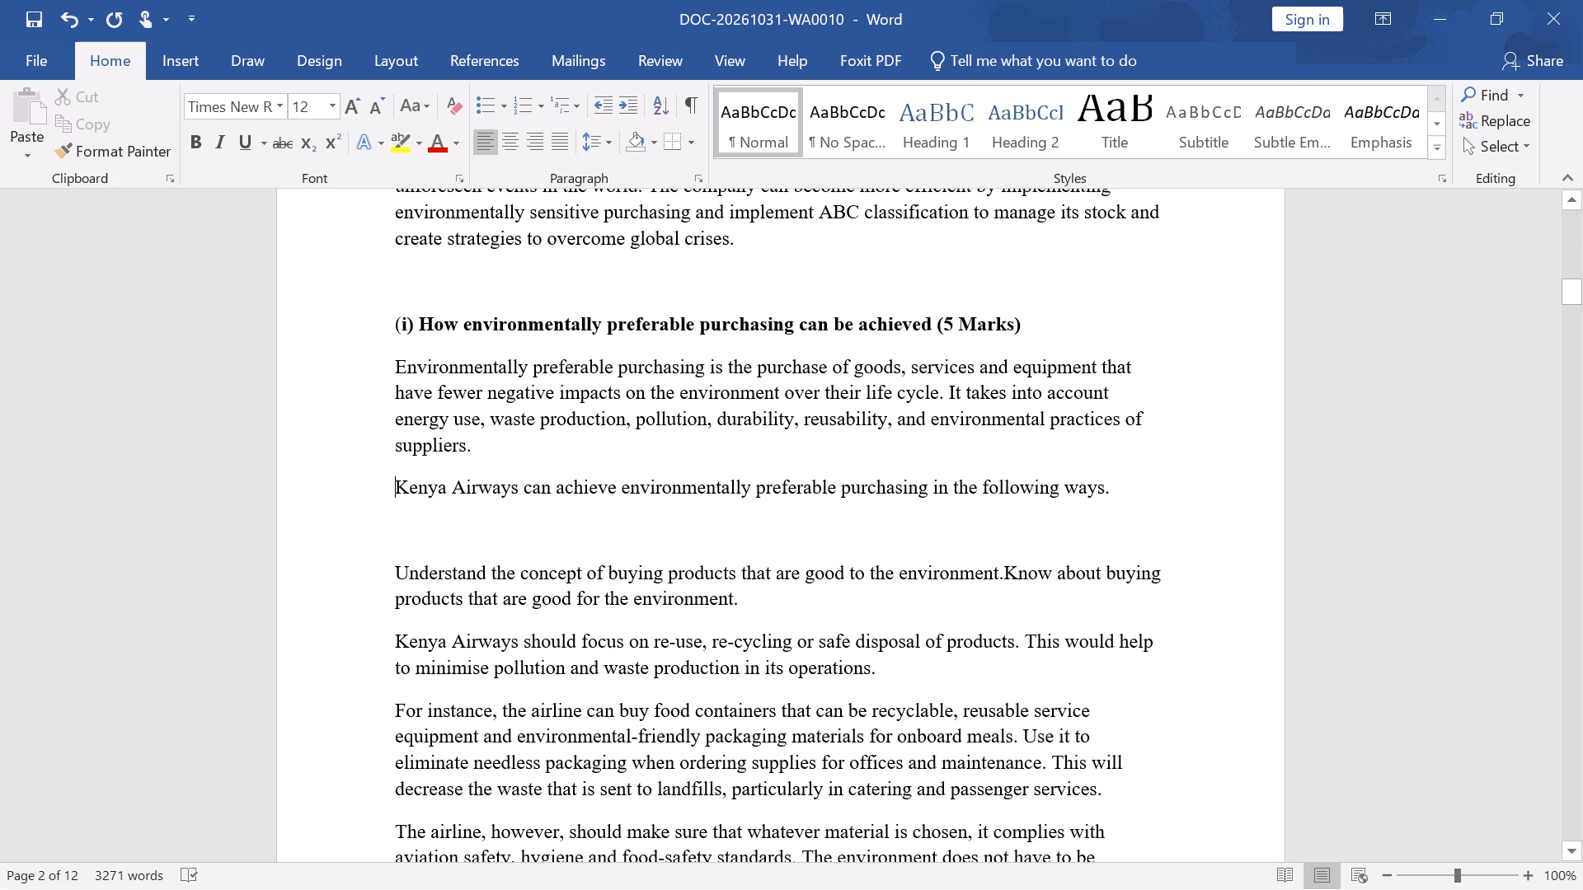
{"action": "scroll", "coordinate": [392, 580], "scroll_direction": "down", "scroll_amount": 4}
{"action": "scroll", "coordinate": [392, 581], "scroll_direction": "up", "scroll_amount": 2}
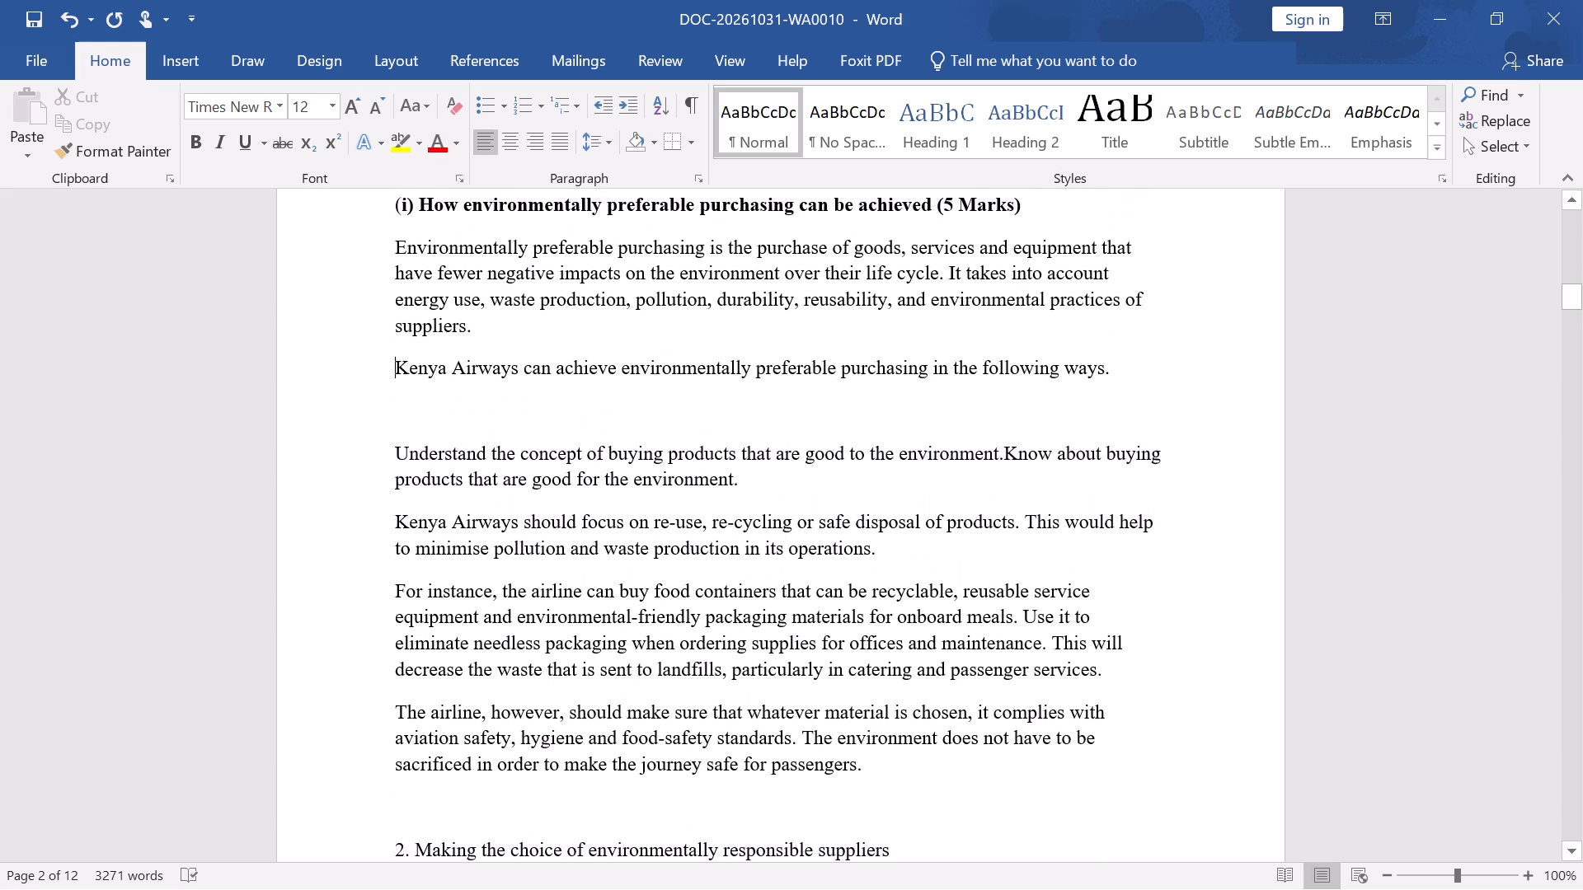
{"action": "left_click", "coordinate": [388, 454]}
{"action": "key", "text": "BackSpace"}
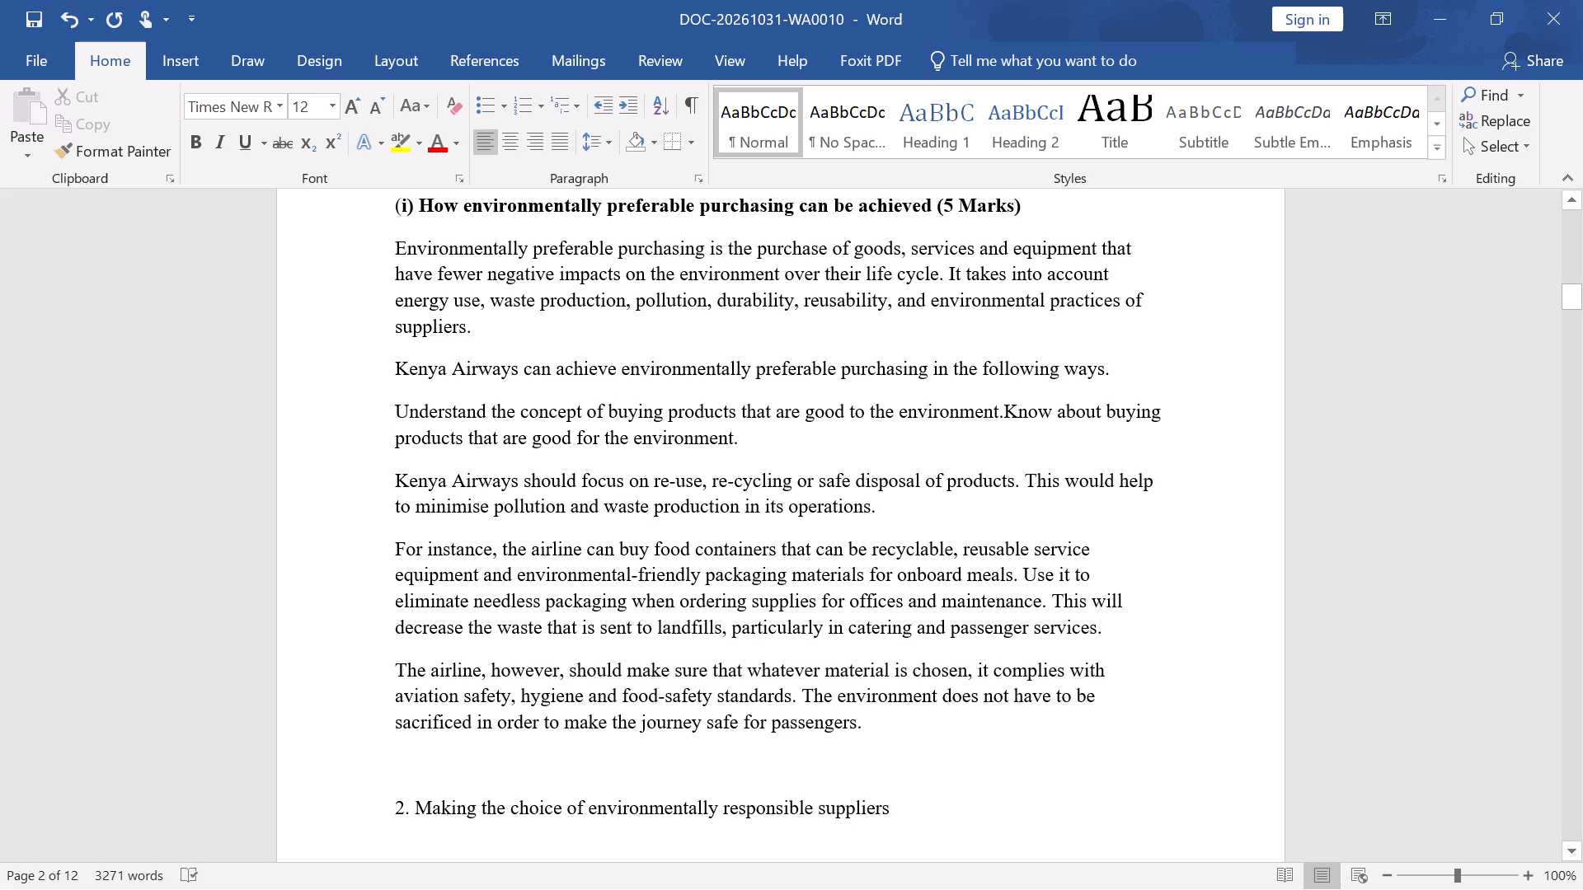
Replace the full stop after "Kenya Airways can achieve environmentally preferable purchasing in the following ways" with a colon.
{"action": "left_click", "coordinate": [1110, 372]}
{"action": "key", "text": "BackSpace"}
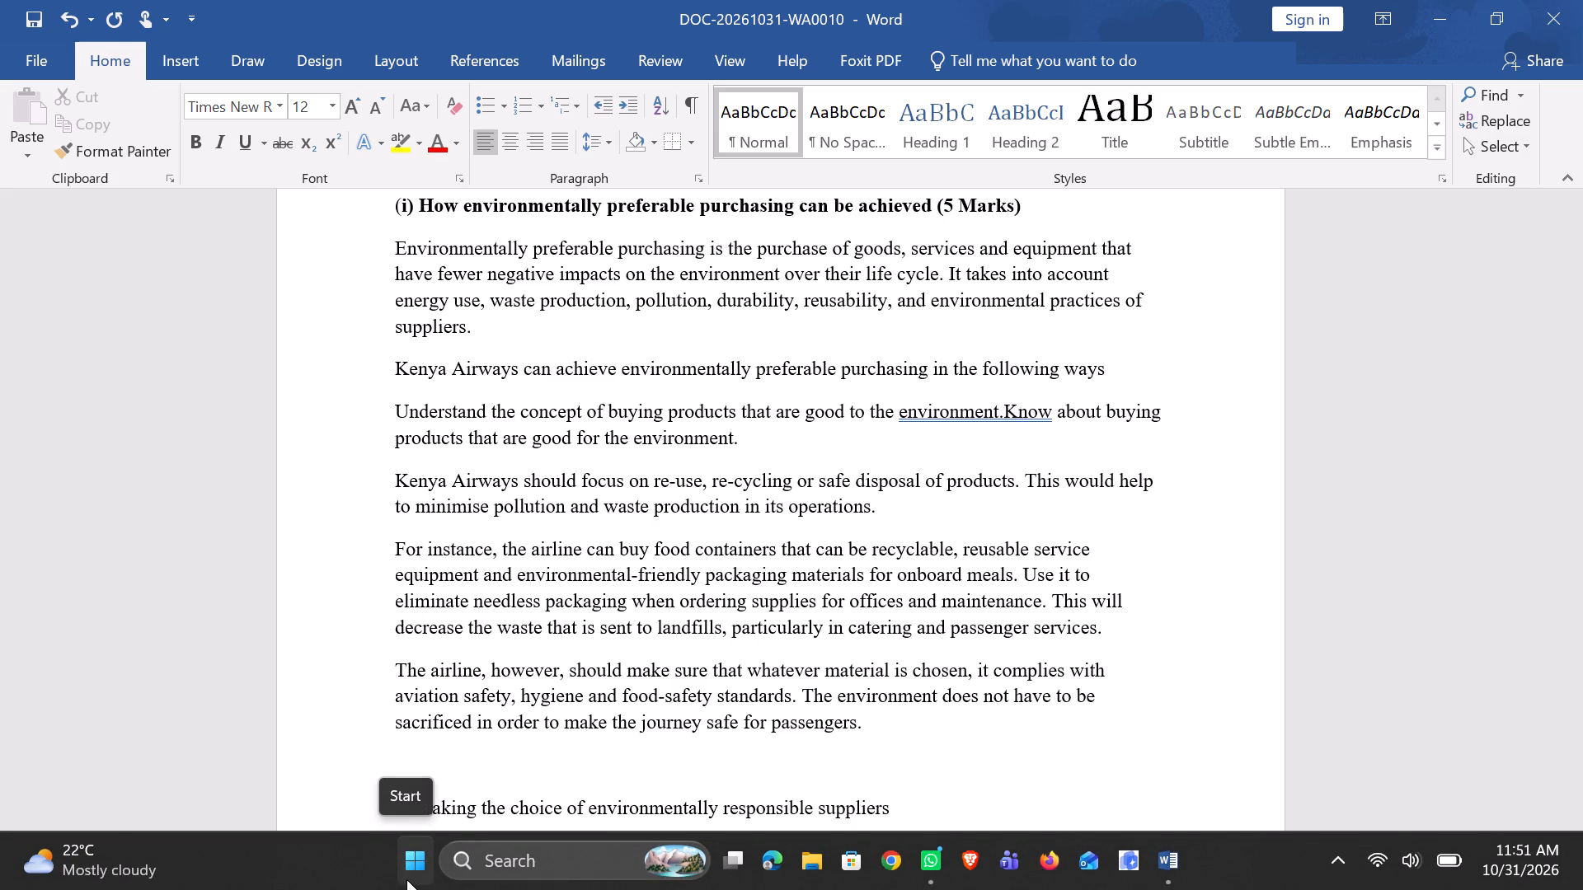
{"action": "key", "text": "shift+colon"}
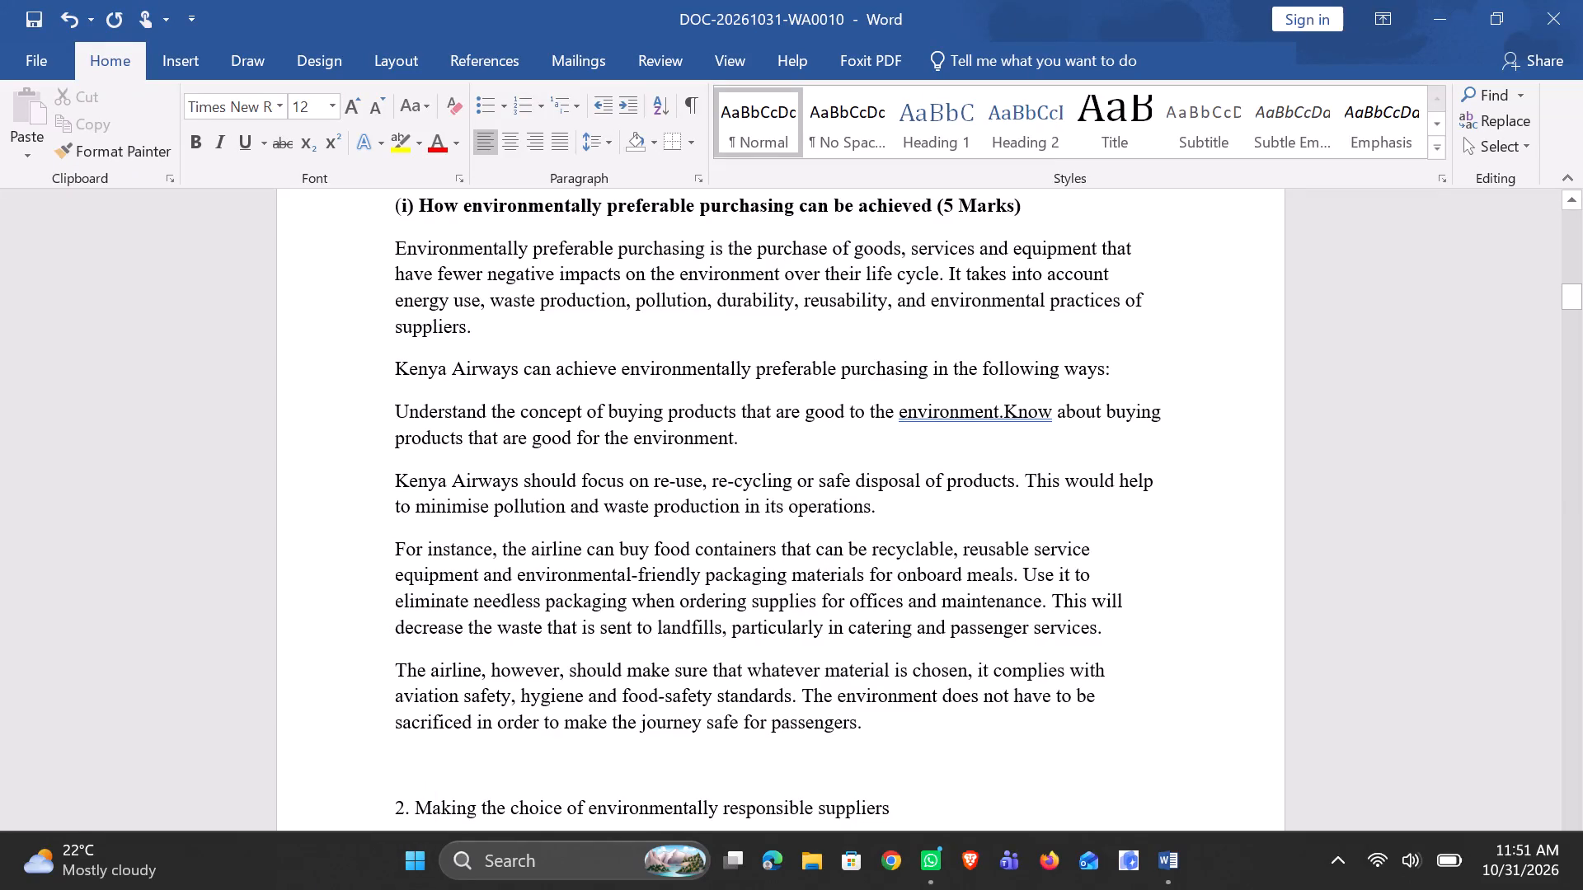
Split the sentence starting "Know about buying products" into its own paragraph.
{"action": "left_click", "coordinate": [1004, 410]}
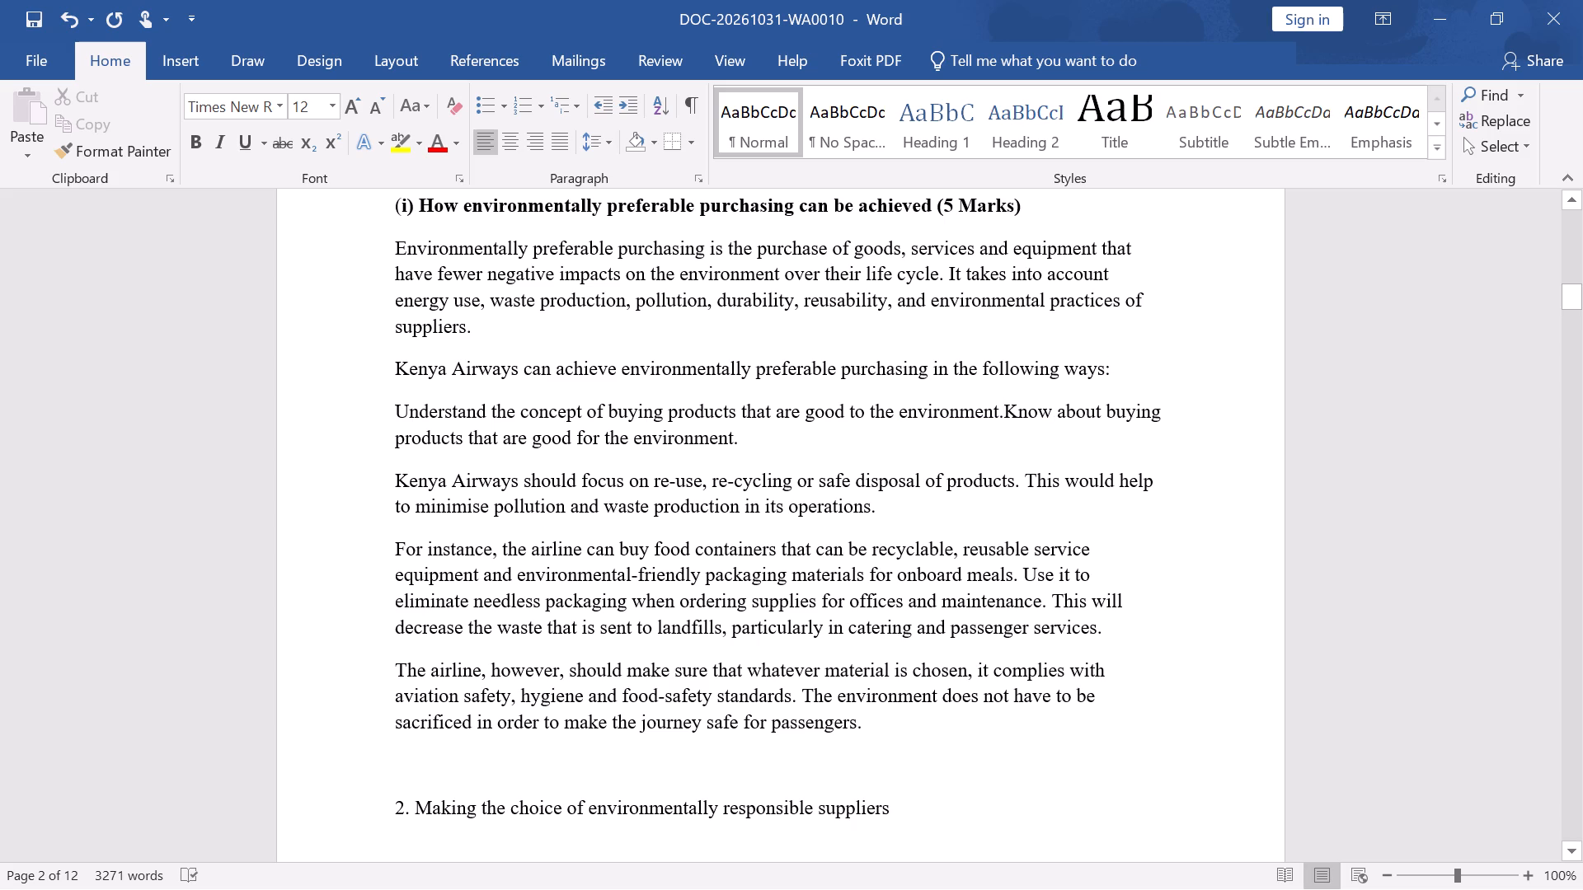
{"action": "key", "text": "Return"}
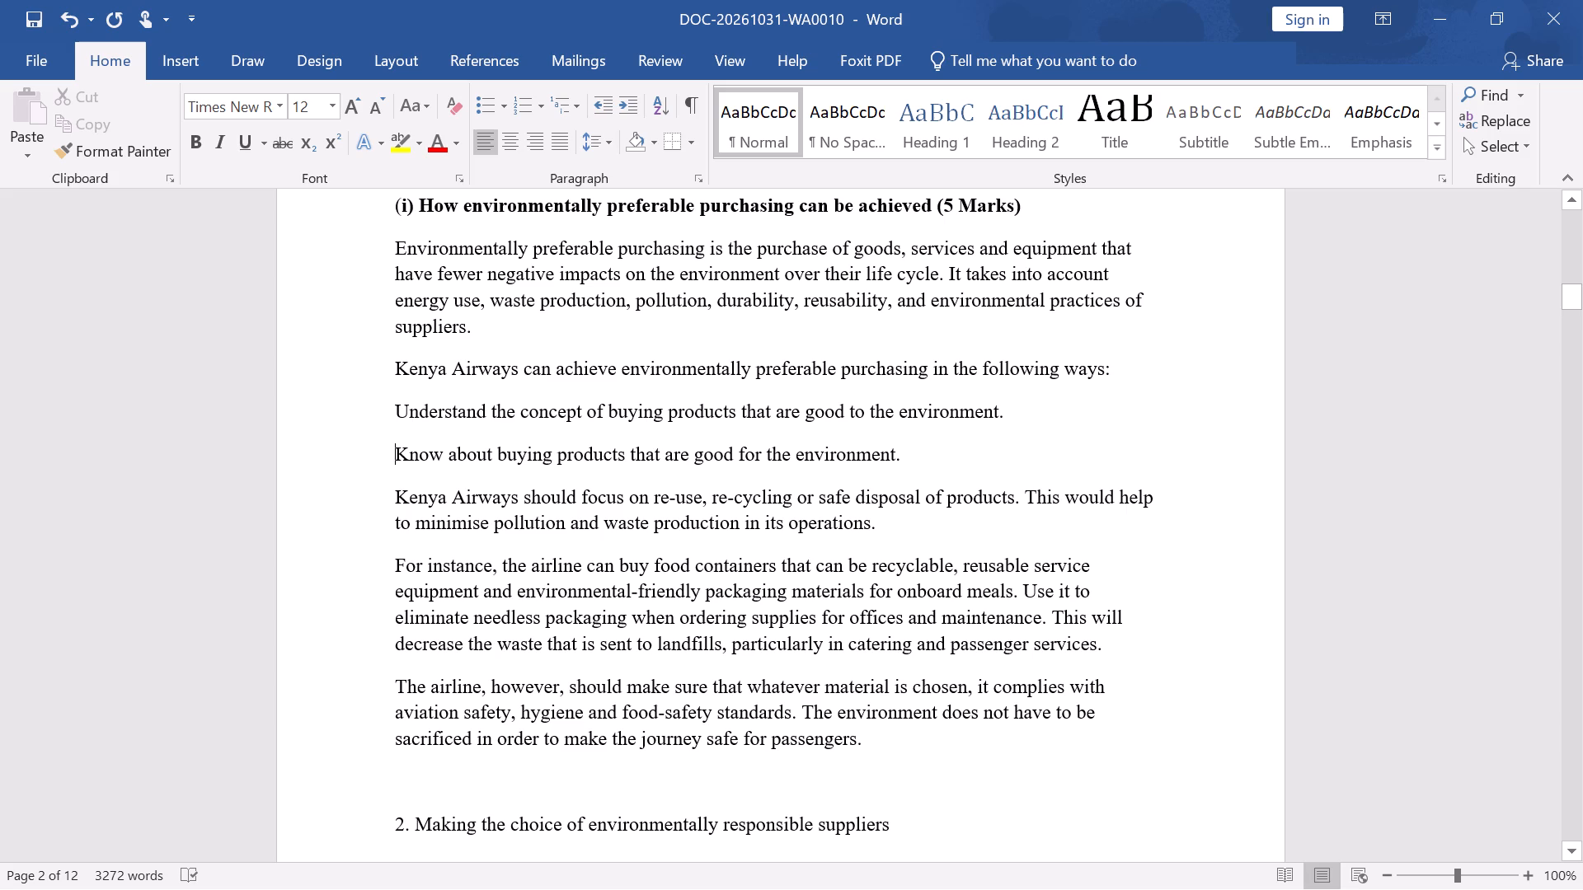
Turn the line "Understand the concept of buying products that are good to the environment." into numbered list item 1.
{"action": "left_click", "coordinate": [389, 410]}
{"action": "key", "text": "1"}
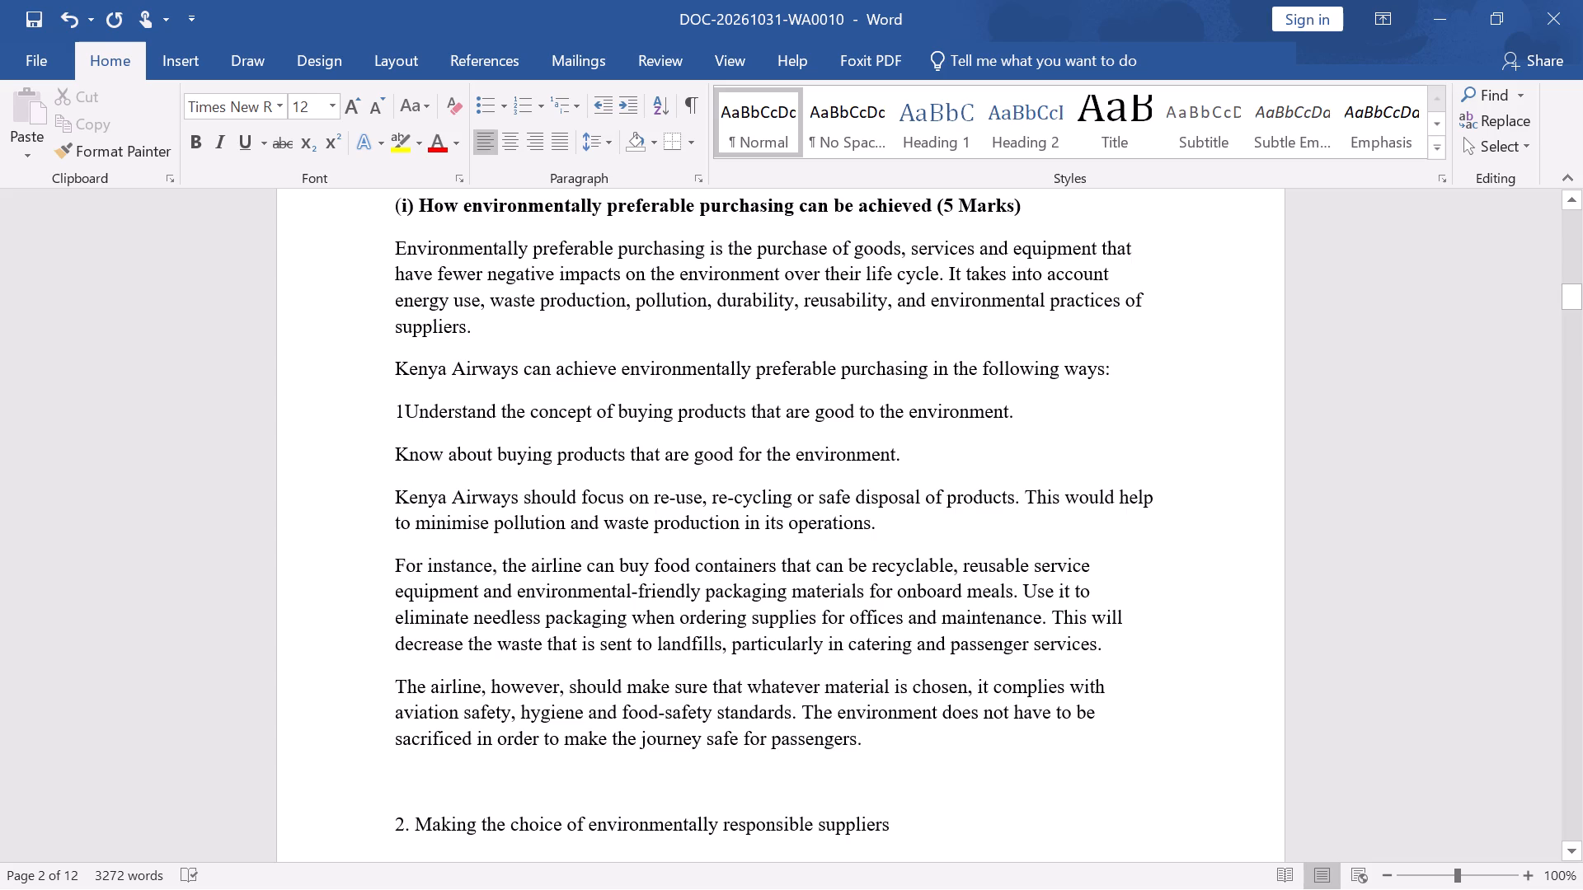
{"action": "key", "text": "period"}
{"action": "key", "text": "space"}
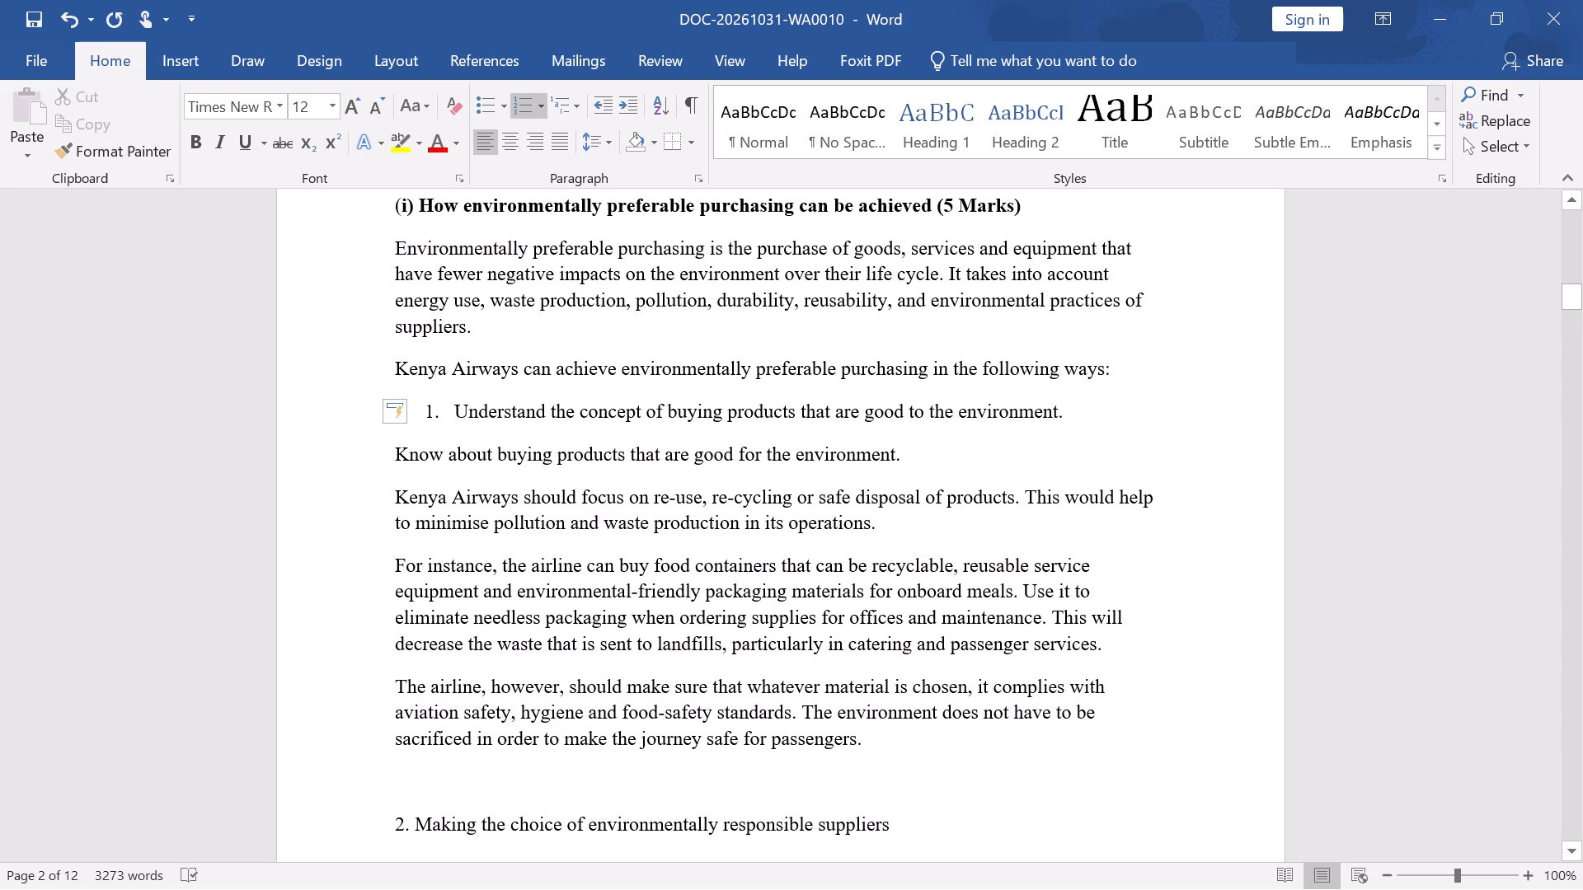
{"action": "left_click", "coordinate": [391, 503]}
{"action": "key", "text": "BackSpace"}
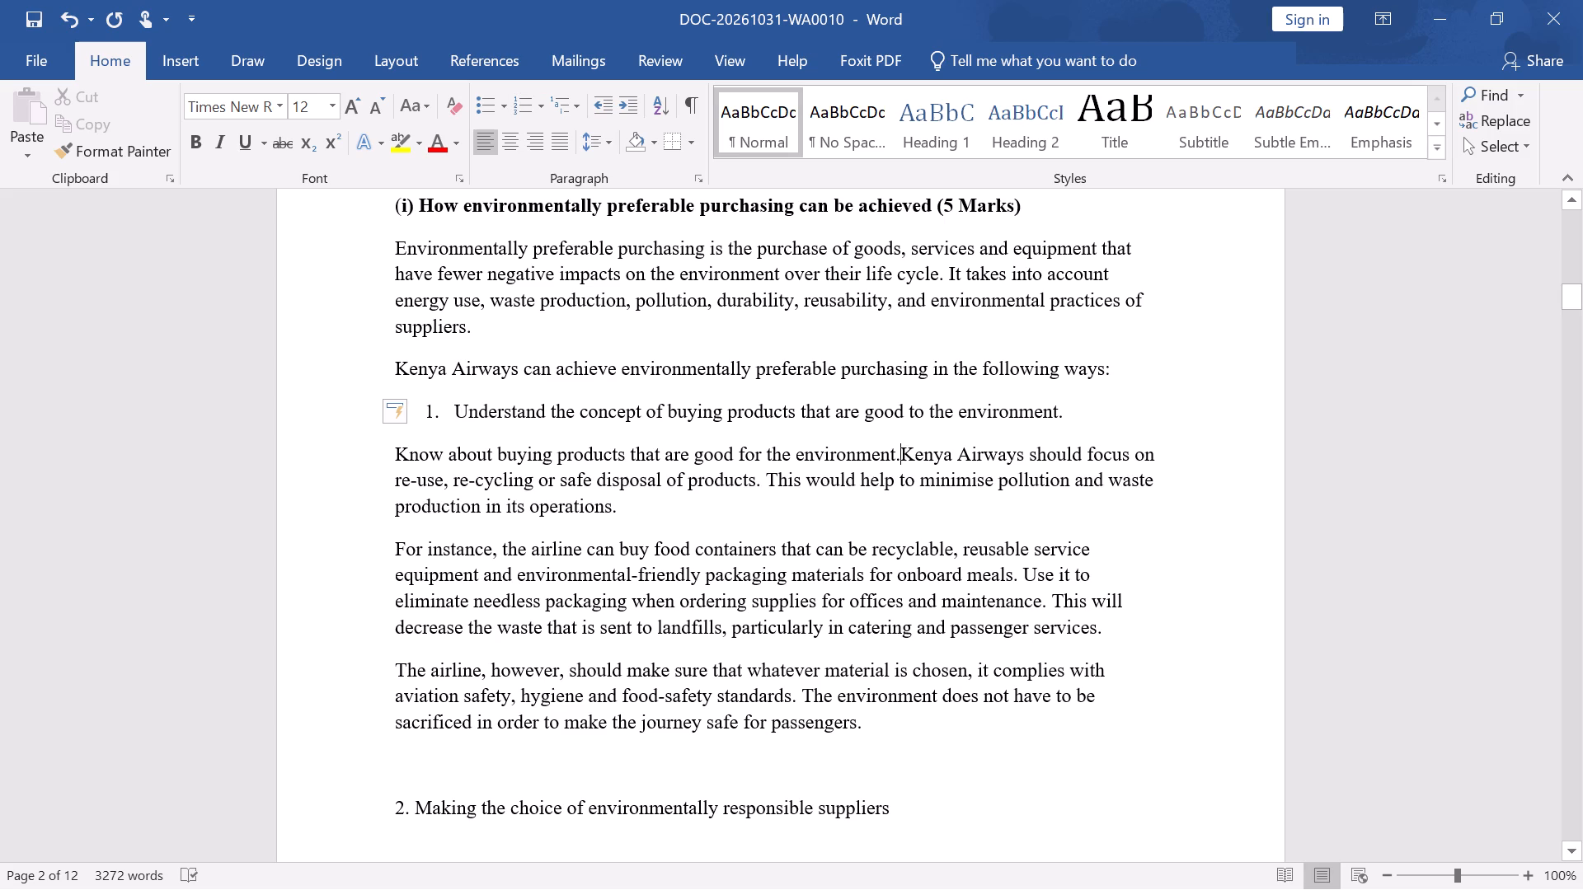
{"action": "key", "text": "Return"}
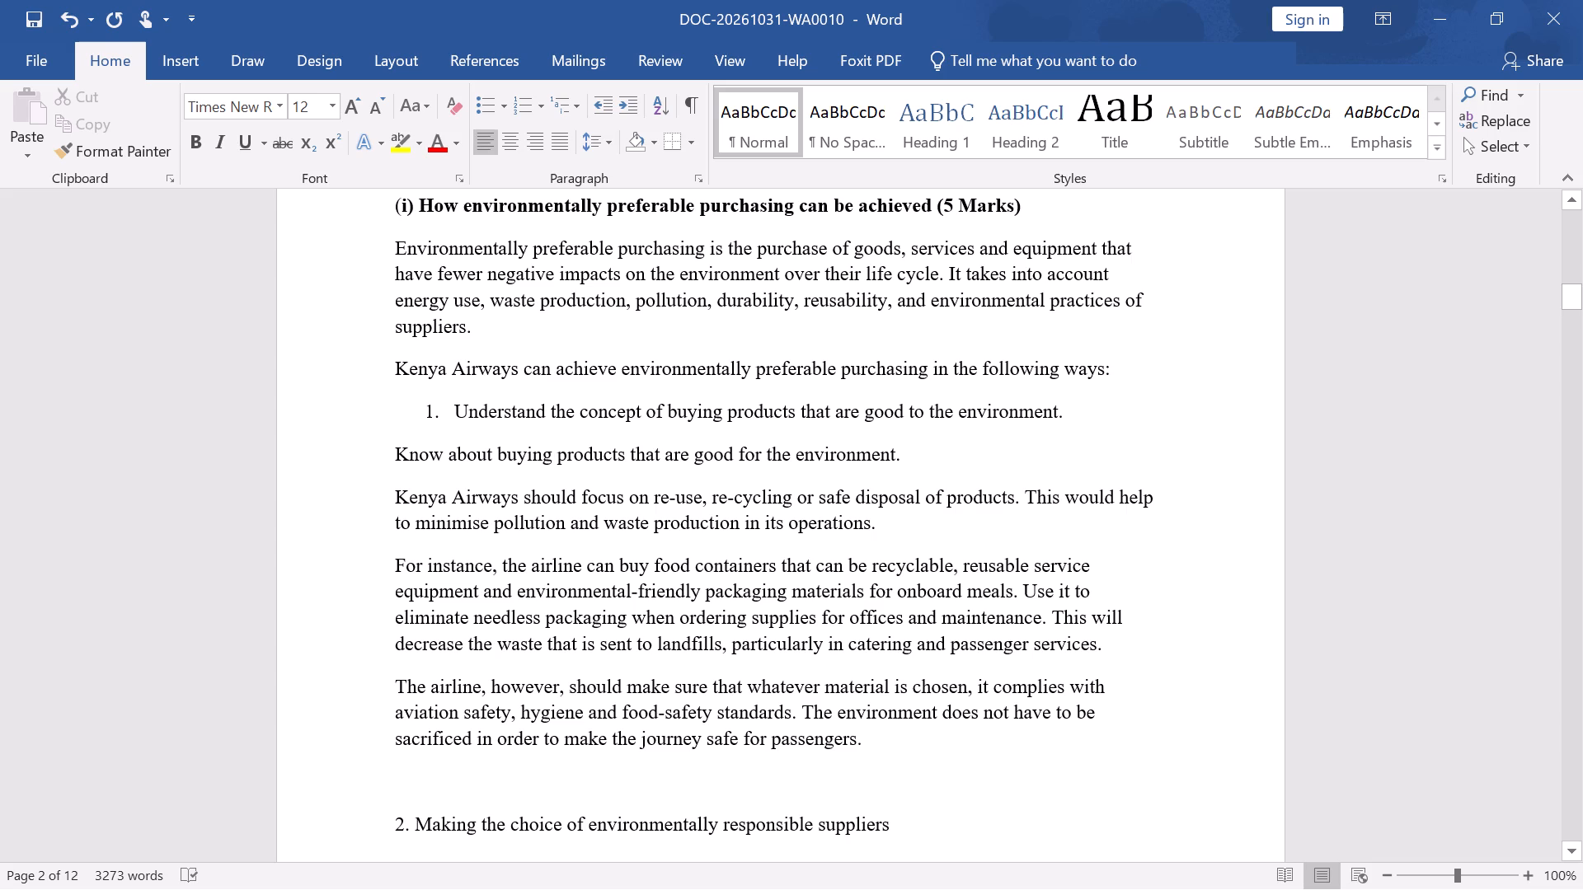
Insert two blank lines above the heading "2. Making the choice of environmentally responsible suppliers" so that it starts on page 3.
{"action": "scroll", "coordinate": [723, 624], "scroll_direction": "down", "scroll_amount": 1}
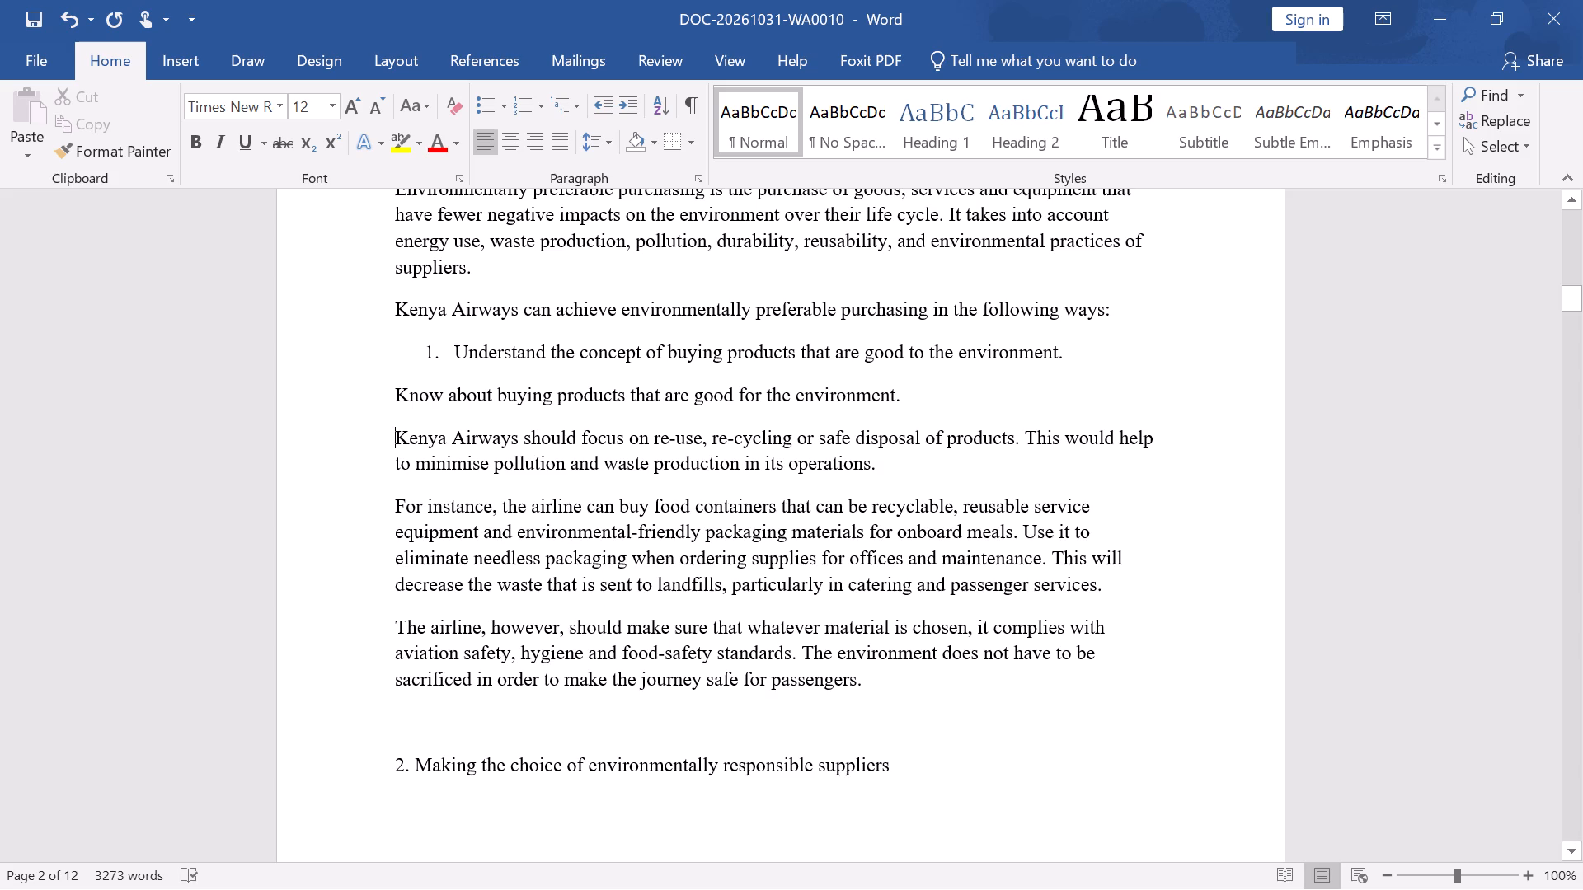
{"action": "scroll", "coordinate": [850, 636], "scroll_direction": "down", "scroll_amount": 1}
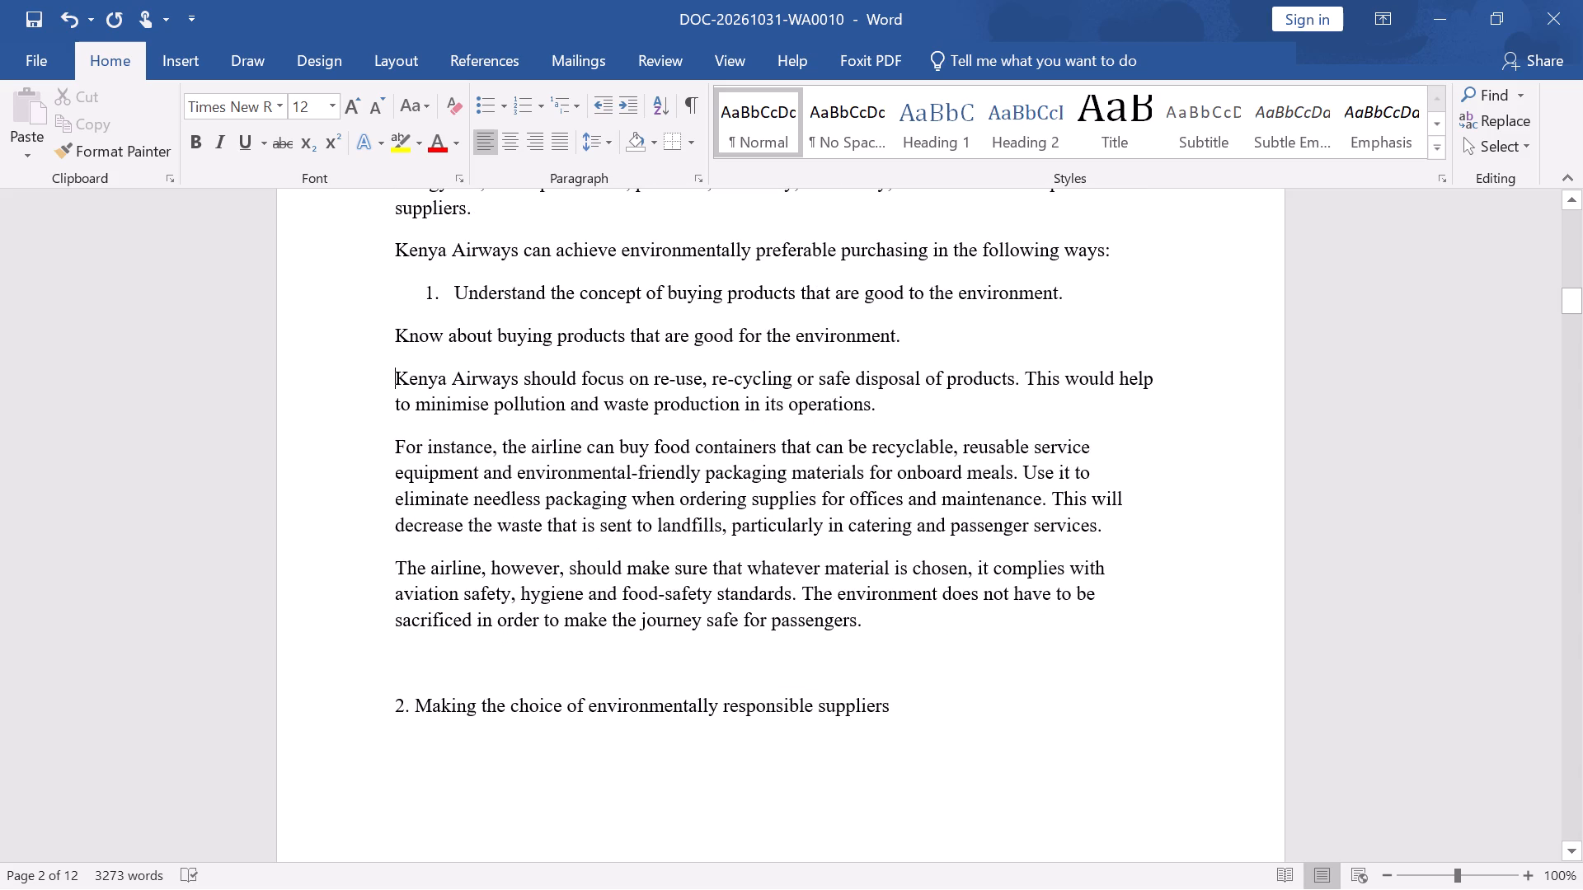
{"action": "left_click", "coordinate": [879, 663]}
{"action": "key", "text": "Return"}
{"action": "scroll", "coordinate": [901, 625], "scroll_direction": "down", "scroll_amount": 3}
{"action": "key", "text": "Return"}
Turn the heading "2. Making the choice of environmentally responsible suppliers" into an automatically numbered, indented list item.
{"action": "scroll", "coordinate": [890, 590], "scroll_direction": "up", "scroll_amount": 3}
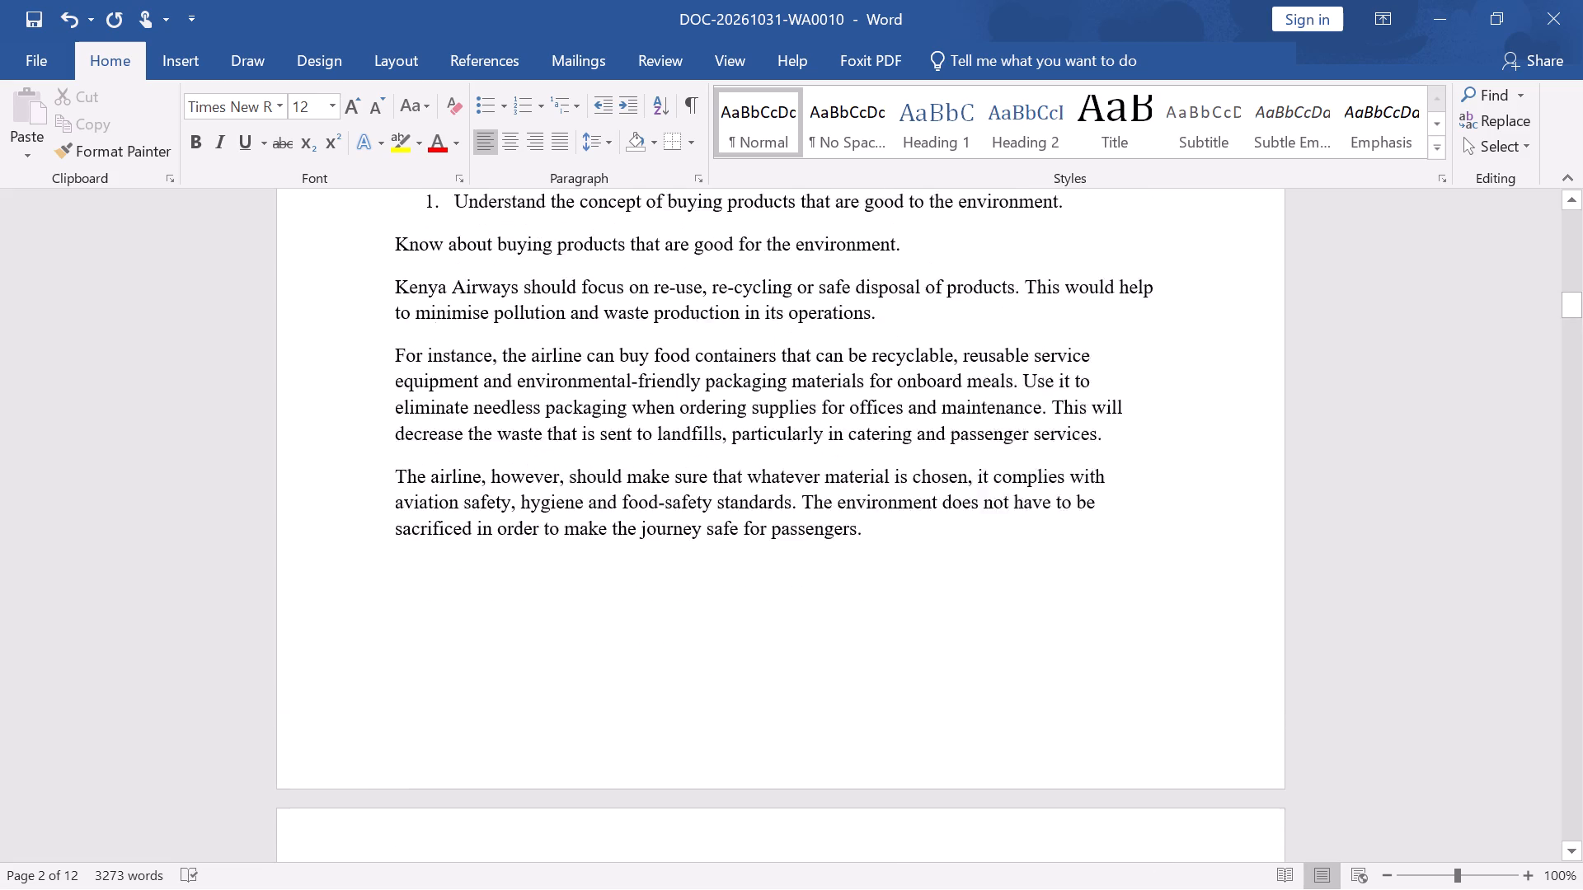
{"action": "scroll", "coordinate": [890, 587], "scroll_direction": "up", "scroll_amount": 1}
{"action": "scroll", "coordinate": [890, 587], "scroll_direction": "down", "scroll_amount": 7}
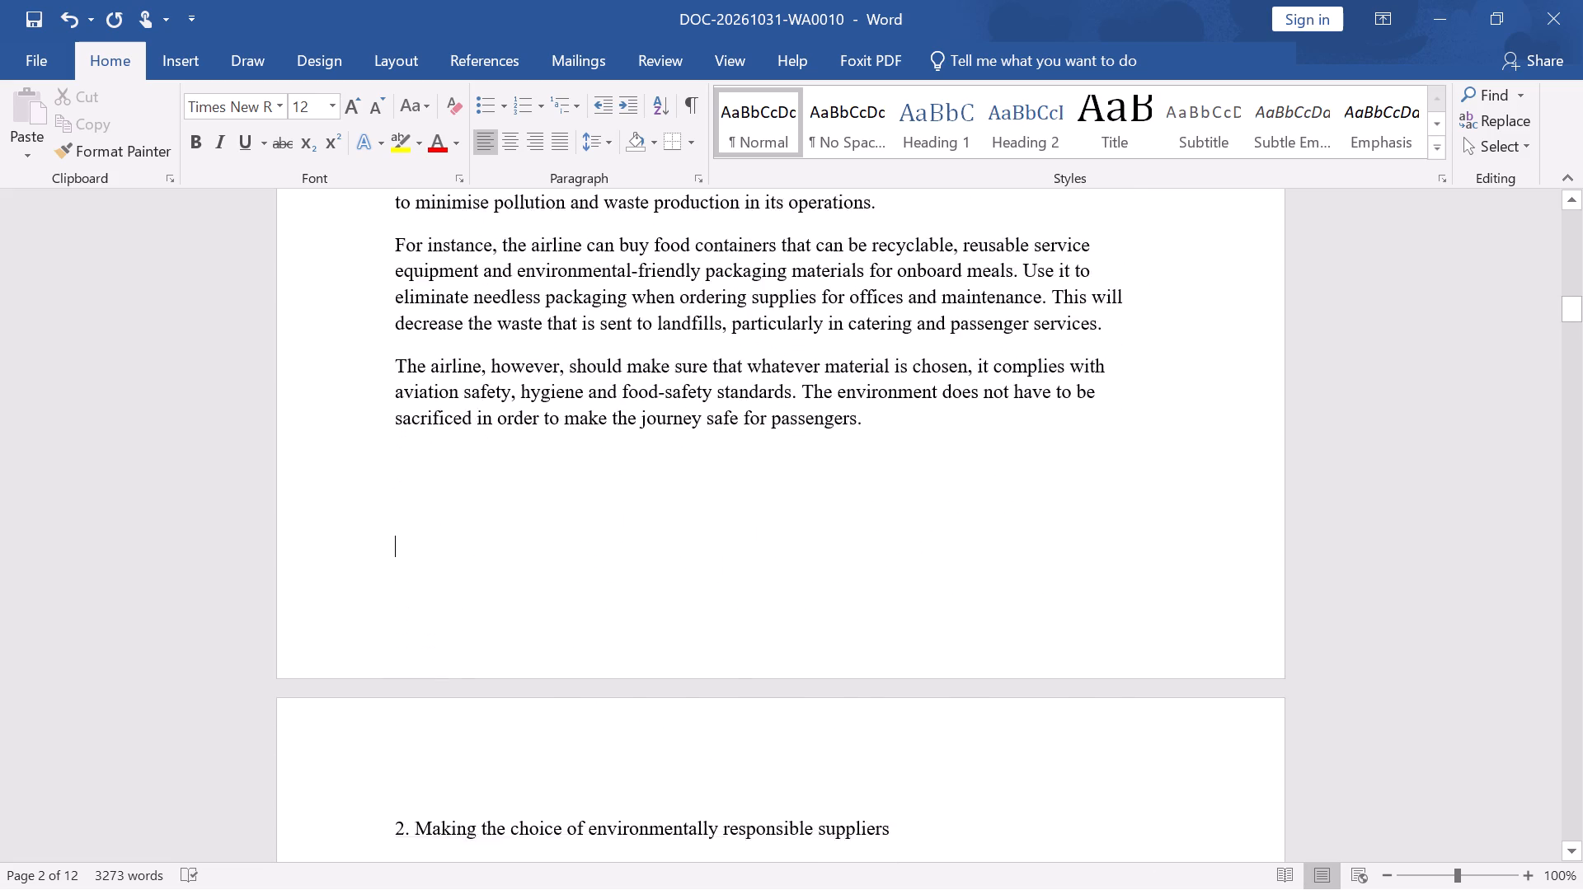
{"action": "scroll", "coordinate": [890, 587], "scroll_direction": "down", "scroll_amount": 1}
{"action": "left_click", "coordinate": [411, 614]}
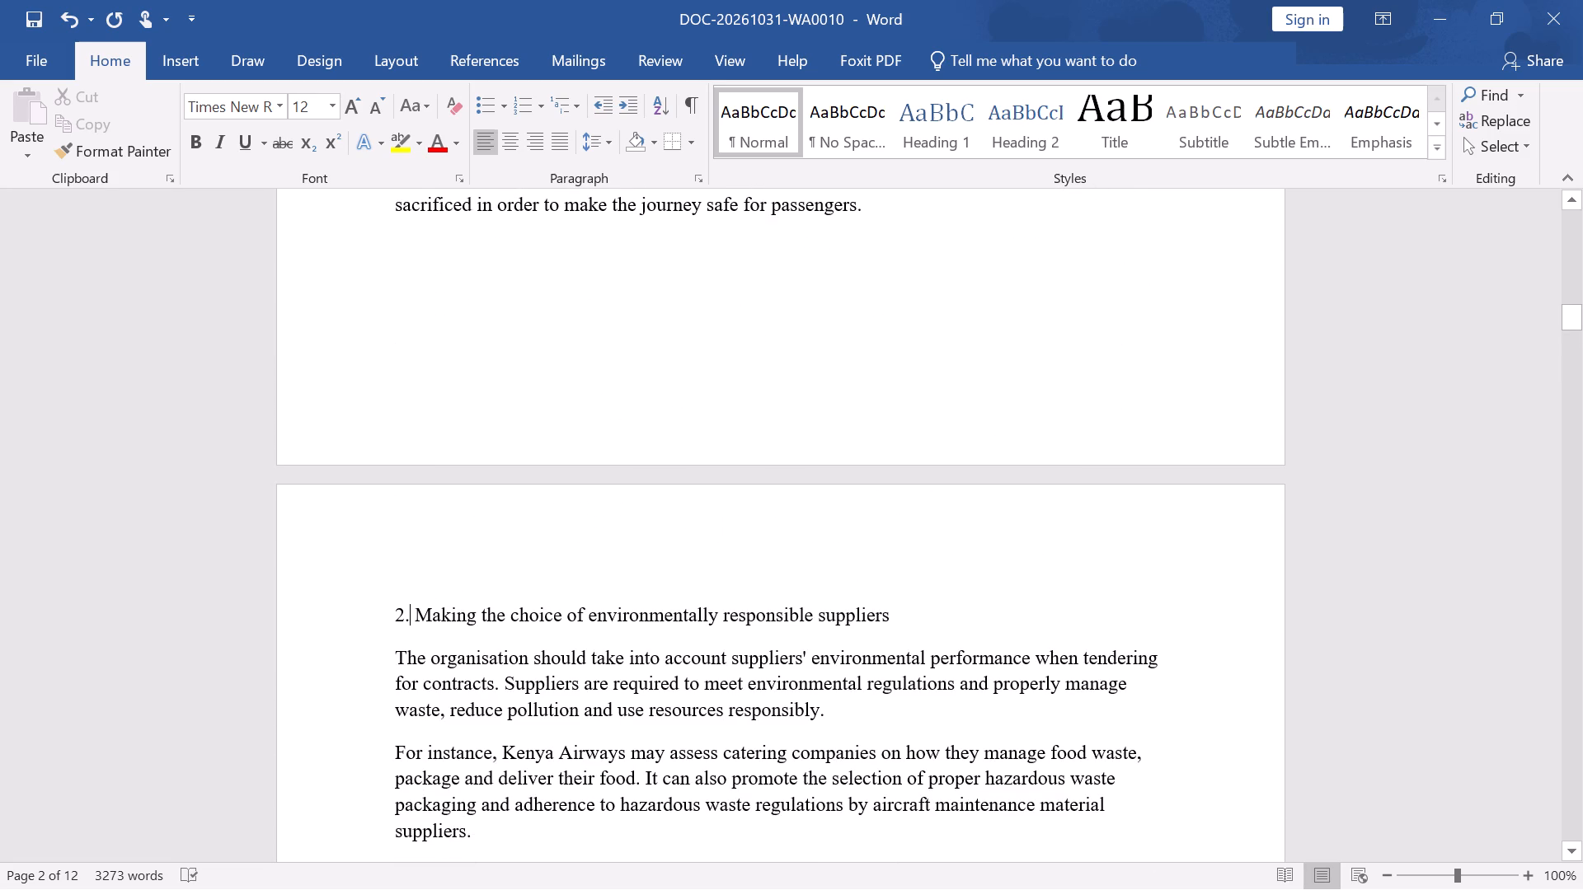
{"action": "key", "text": "space"}
Review the layout of the preceding pages, from the numbered headings back through the Introduction to the Question on page 1.
{"action": "scroll", "coordinate": [659, 546], "scroll_direction": "up", "scroll_amount": 1}
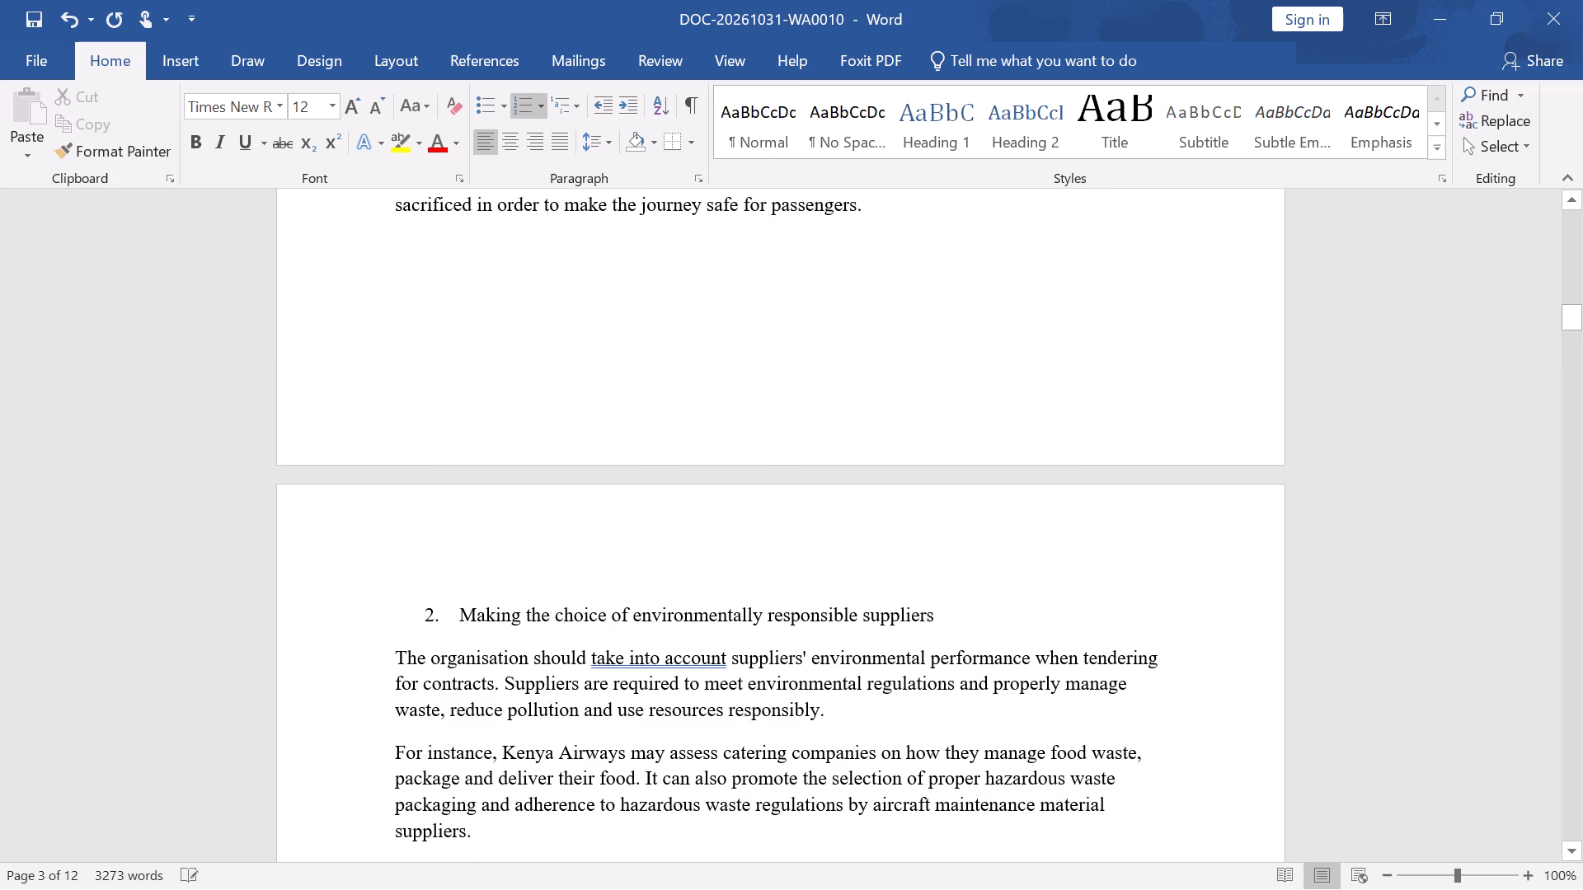
{"action": "scroll", "coordinate": [659, 546], "scroll_direction": "up", "scroll_amount": 9}
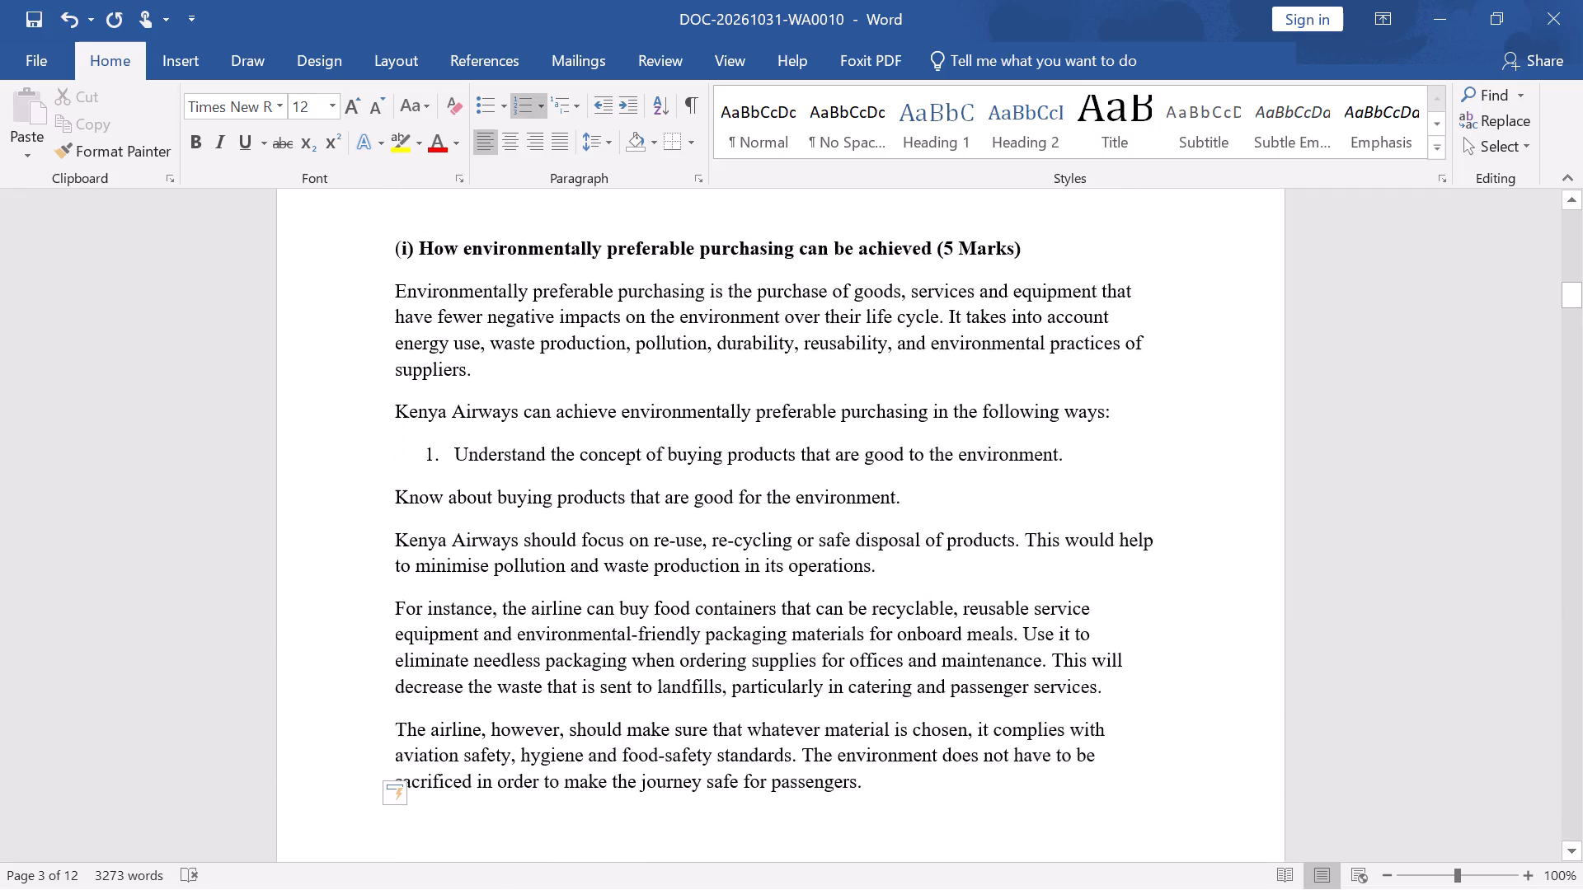
{"action": "scroll", "coordinate": [659, 543], "scroll_direction": "up", "scroll_amount": 9}
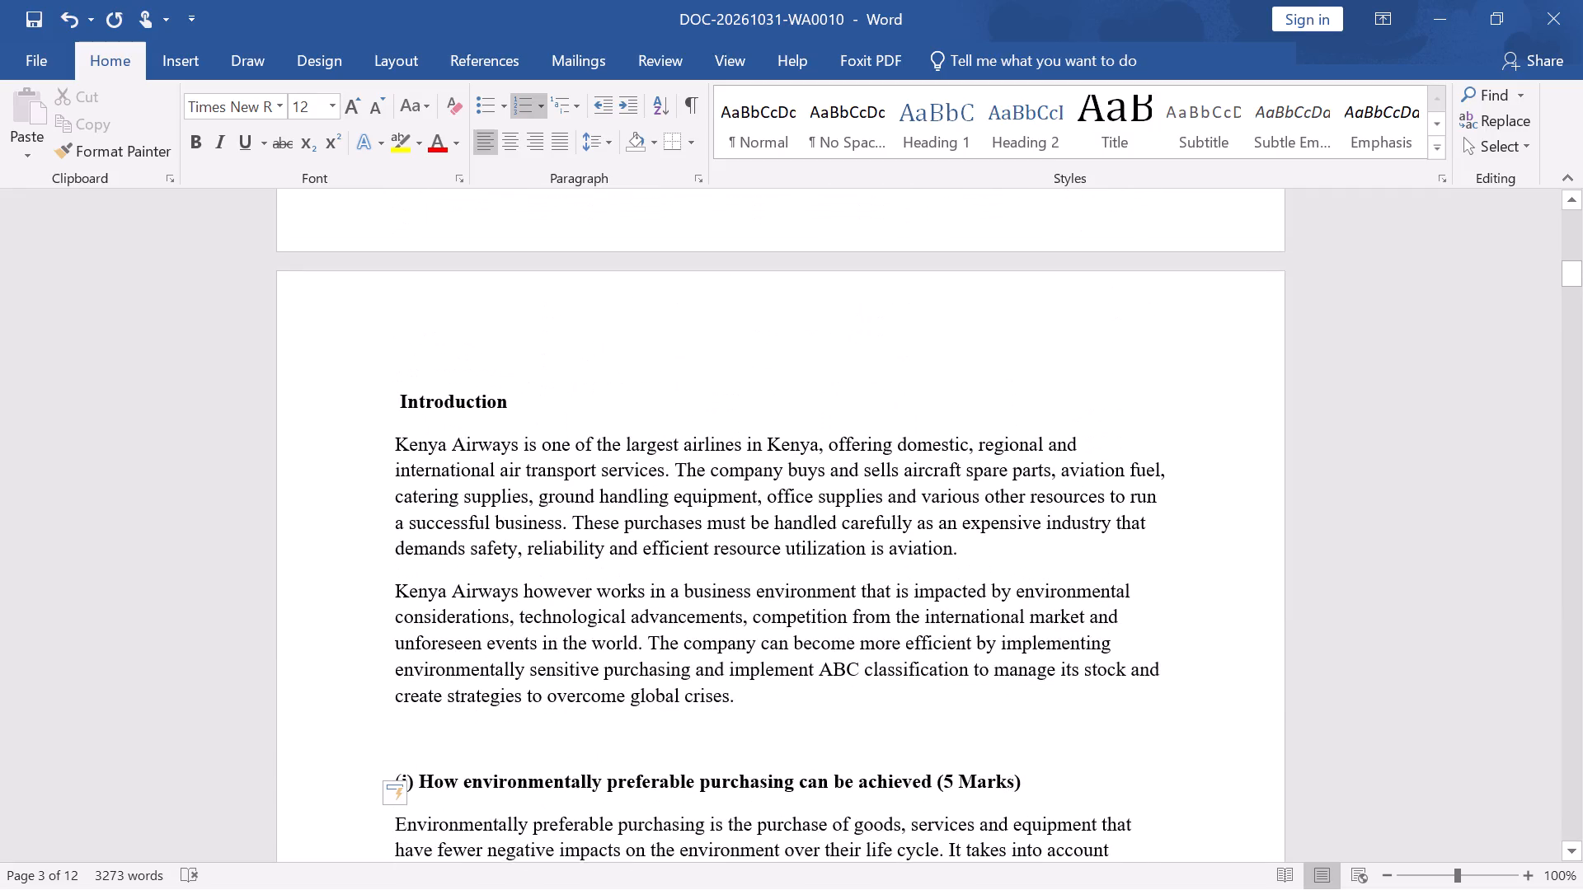
{"action": "scroll", "coordinate": [659, 543], "scroll_direction": "up", "scroll_amount": 13}
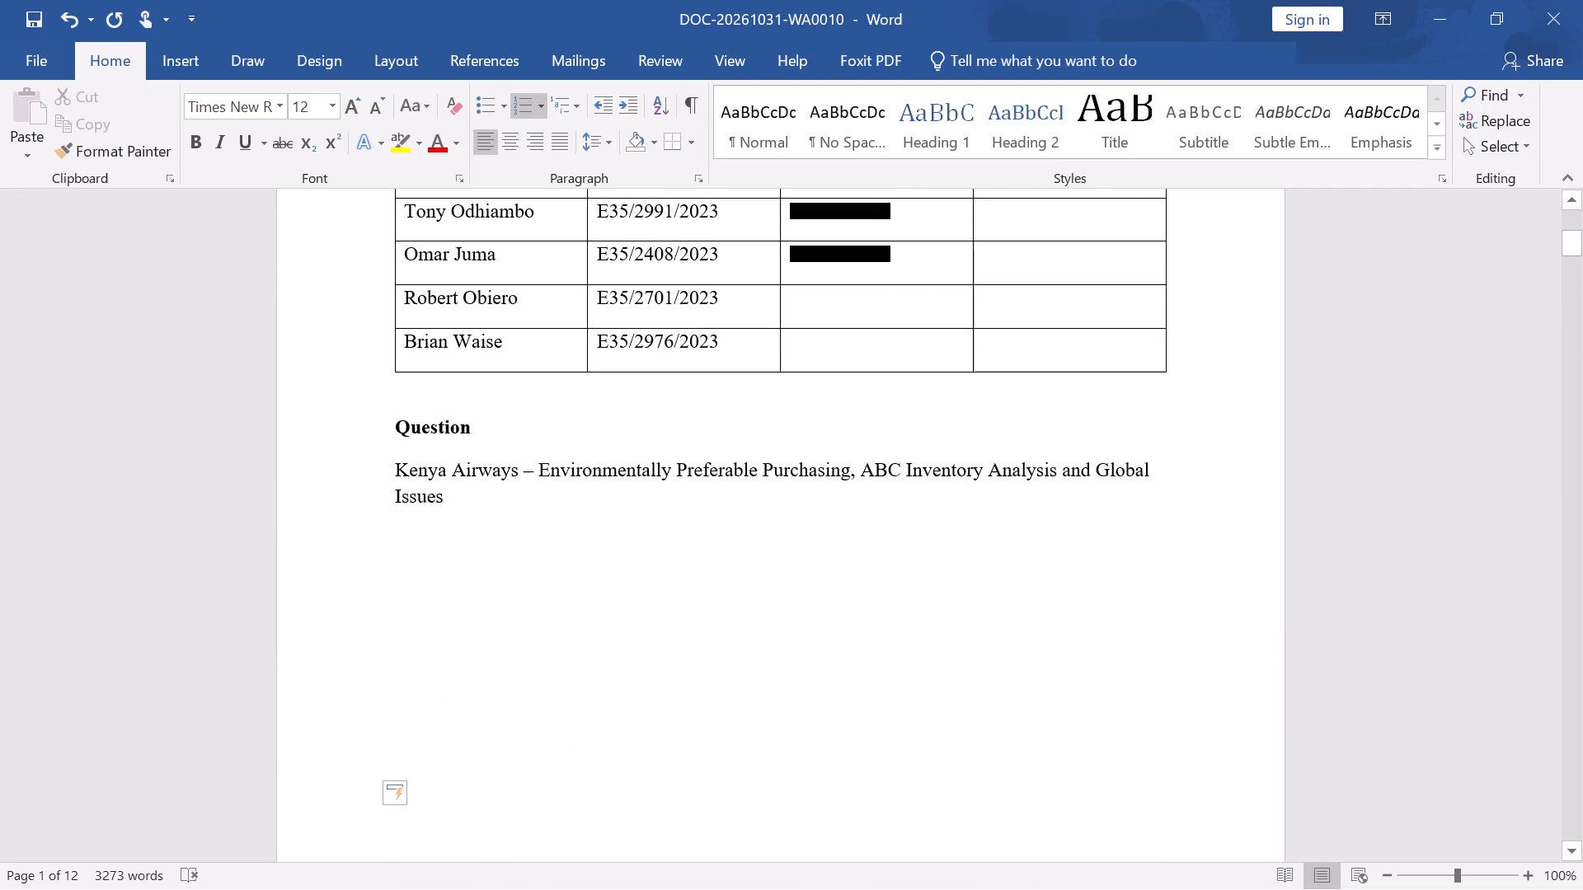
Add a full stop at the end of the item 2 heading "Making the choice of environmentally responsible suppliers".
{"action": "scroll", "coordinate": [660, 543], "scroll_direction": "down", "scroll_amount": 10}
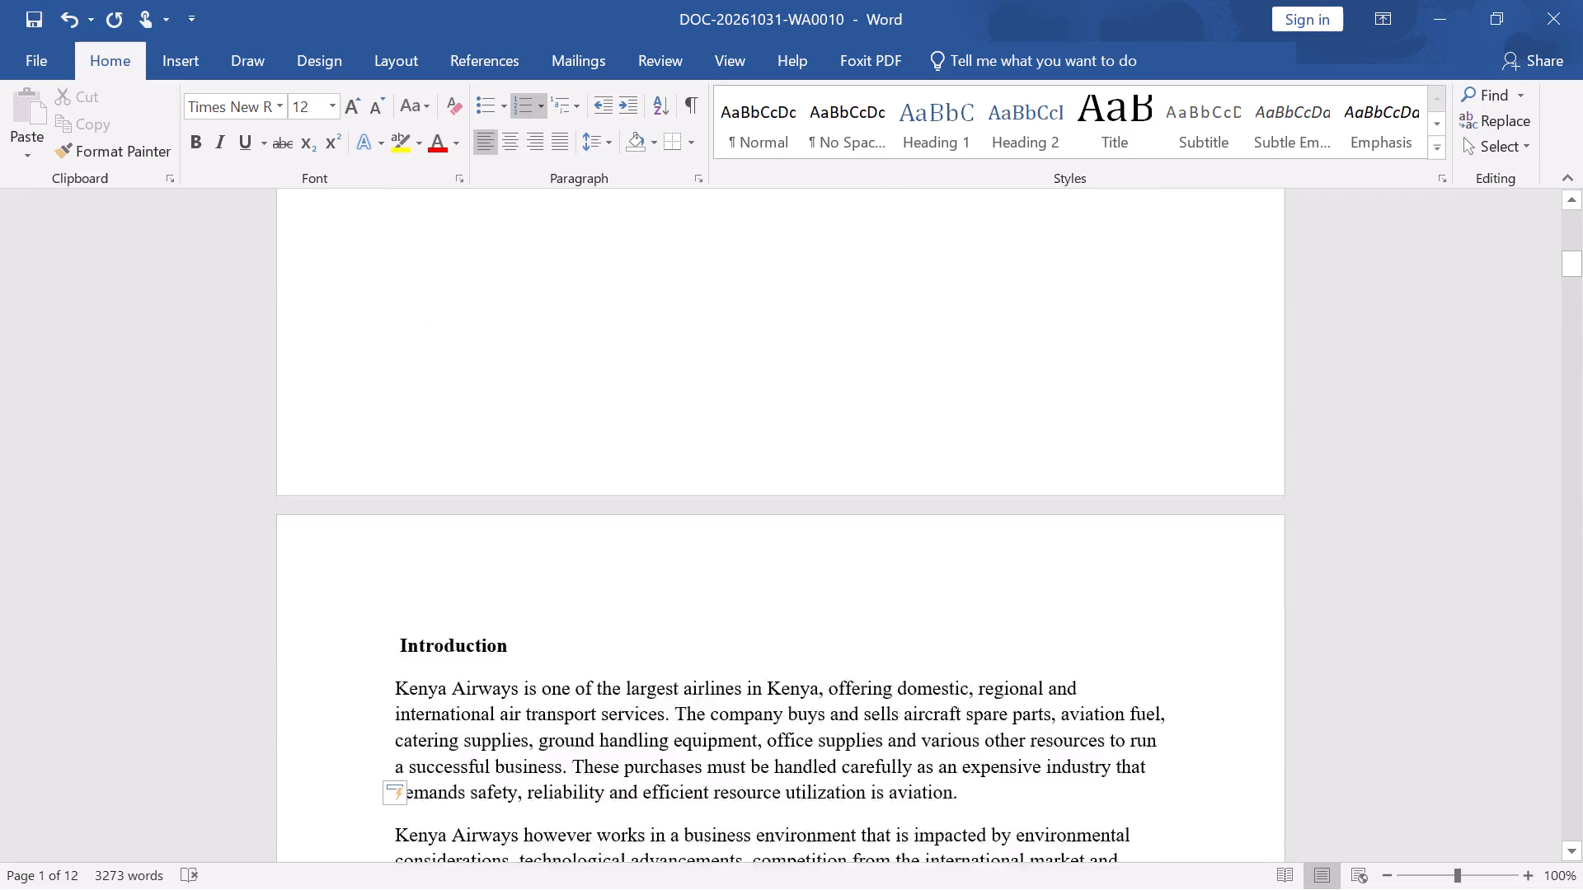
{"action": "scroll", "coordinate": [653, 529], "scroll_direction": "down", "scroll_amount": 3}
{"action": "scroll", "coordinate": [562, 461], "scroll_direction": "down", "scroll_amount": 4}
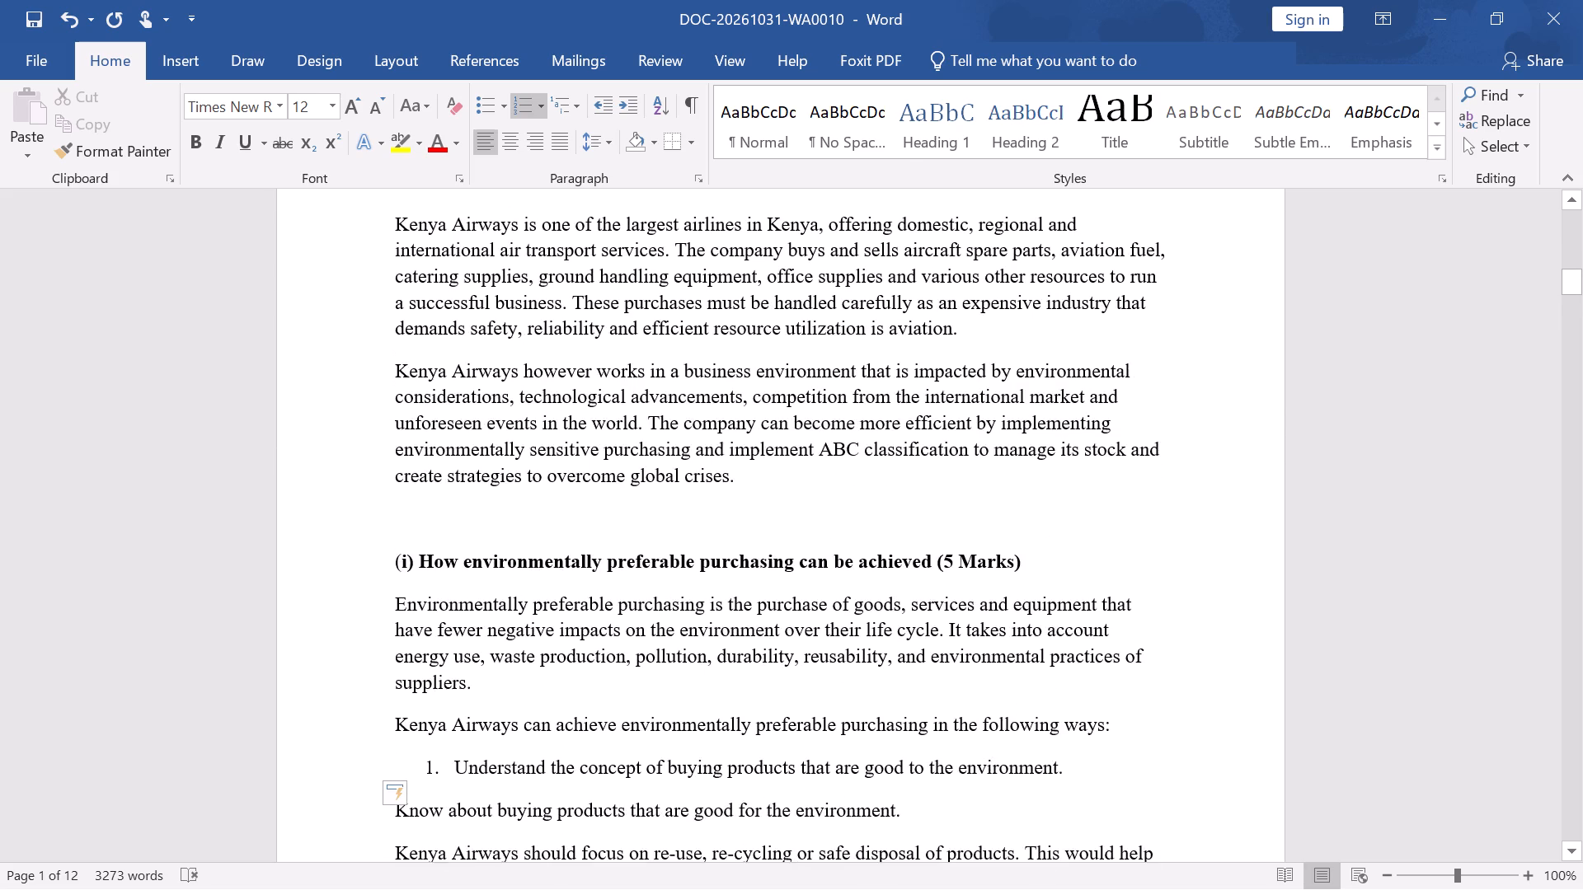
{"action": "scroll", "coordinate": [573, 434], "scroll_direction": "down", "scroll_amount": 18}
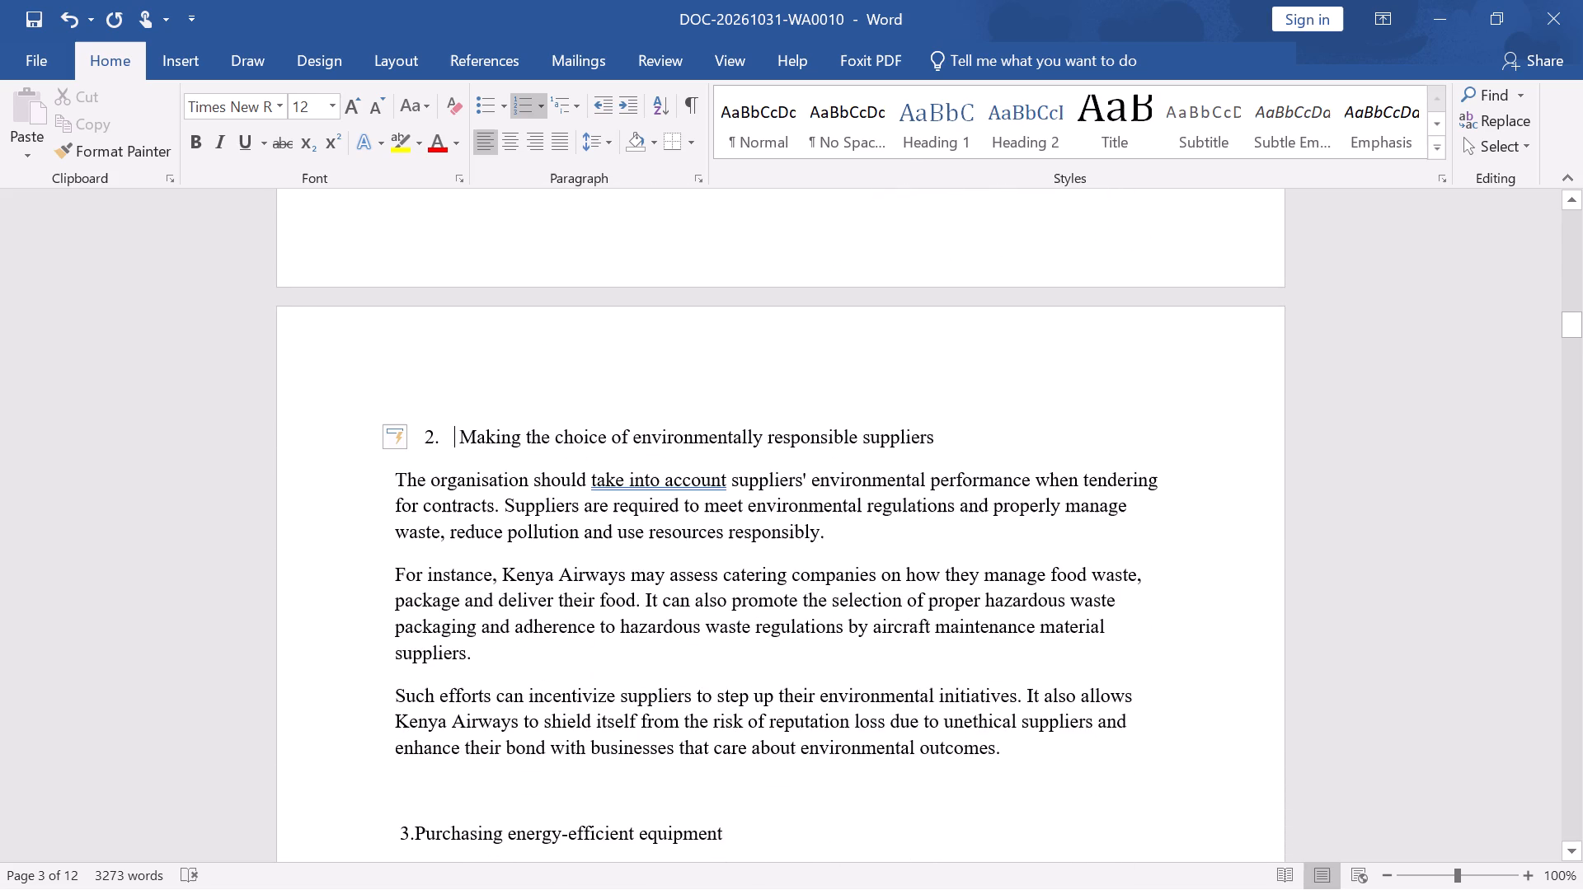
{"action": "left_click", "coordinate": [937, 436]}
{"action": "key", "text": "period"}
Remove the blank line above the heading "3.Purchasing energy-efficient equipment".
{"action": "scroll", "coordinate": [1008, 457], "scroll_direction": "up", "scroll_amount": 11}
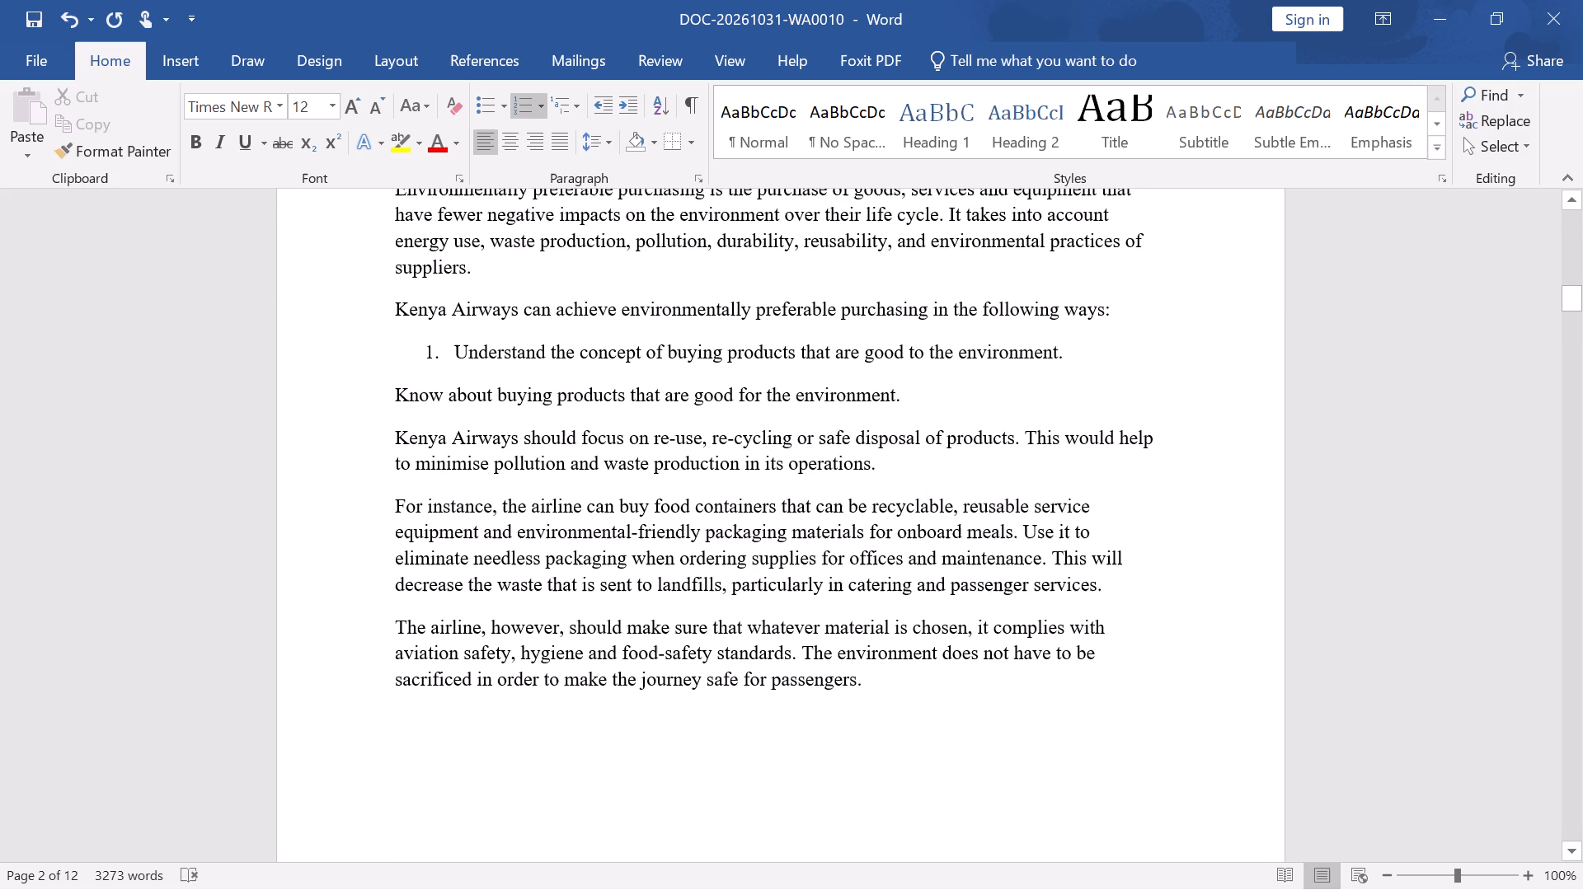
{"action": "scroll", "coordinate": [1040, 386], "scroll_direction": "down", "scroll_amount": 12}
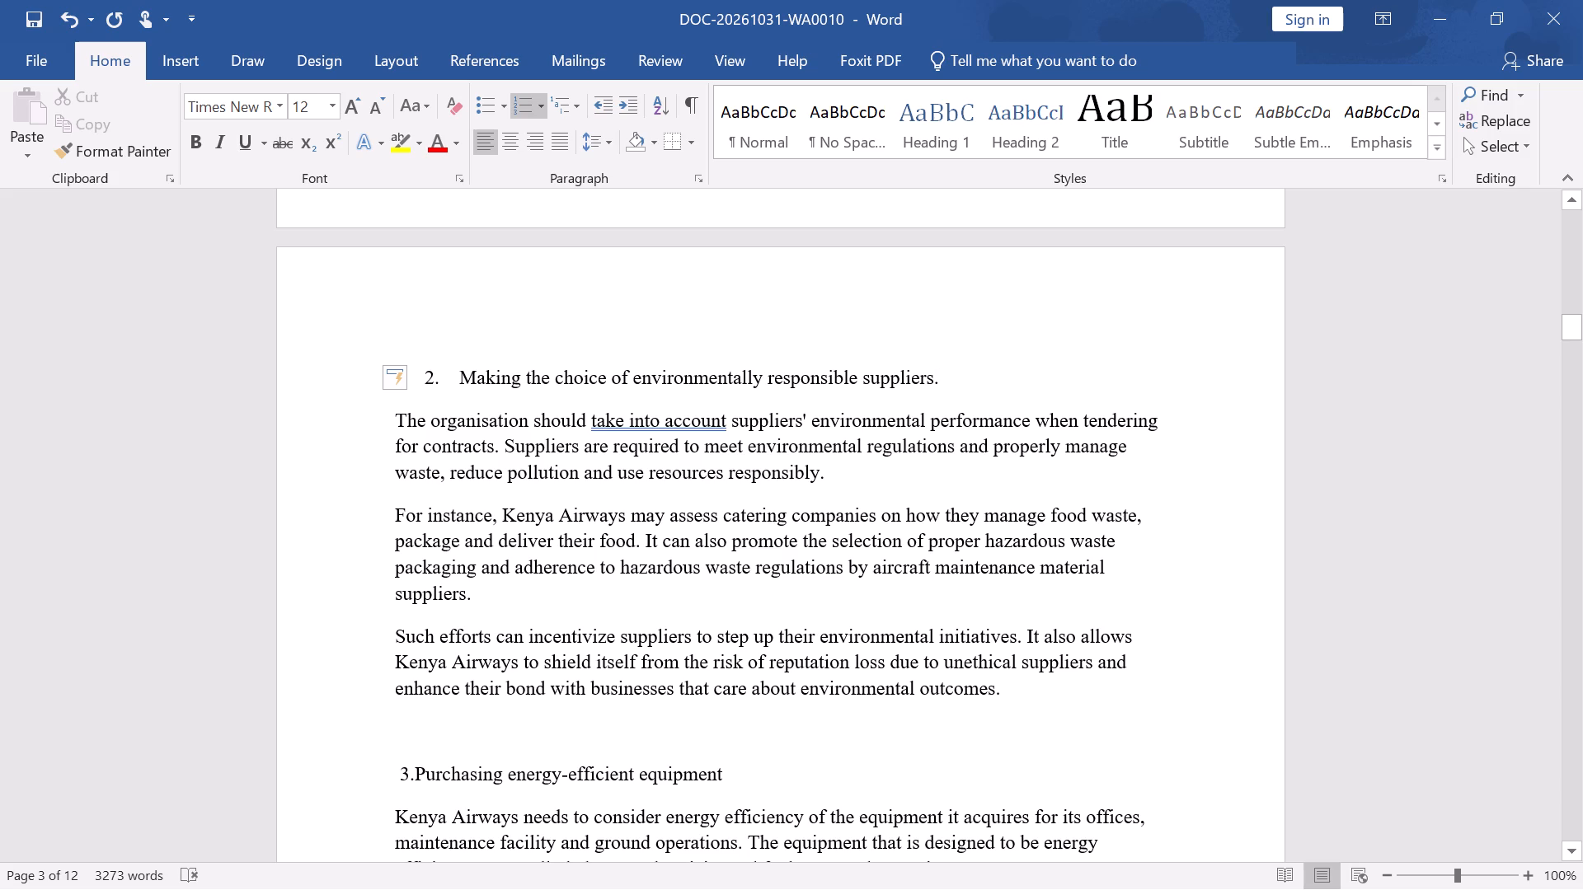
{"action": "scroll", "coordinate": [579, 494], "scroll_direction": "down", "scroll_amount": 2}
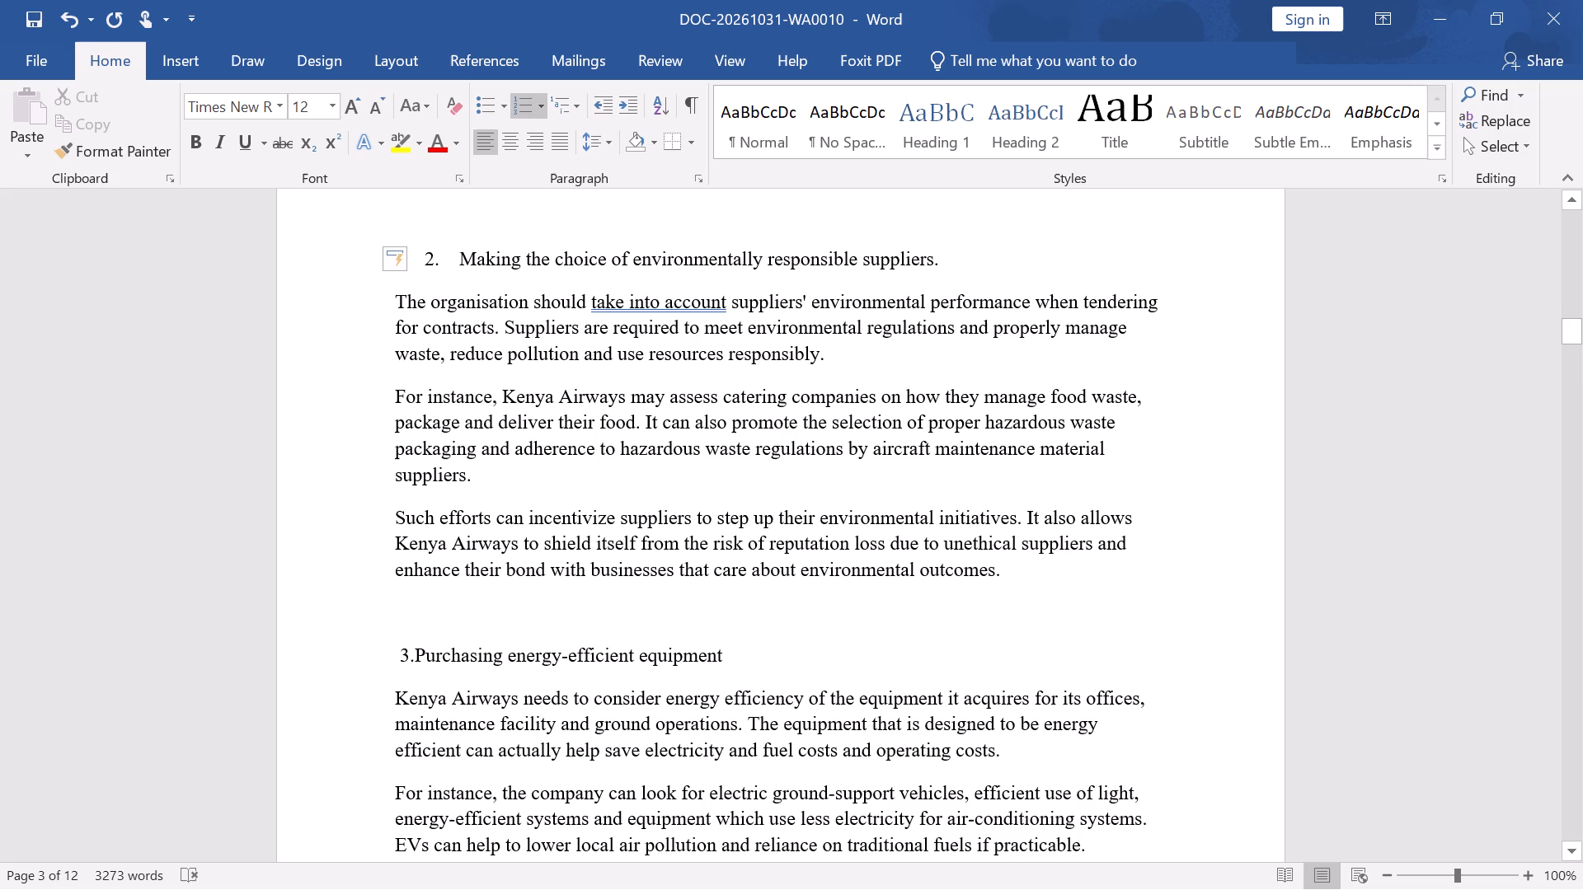
{"action": "left_click", "coordinate": [392, 649]}
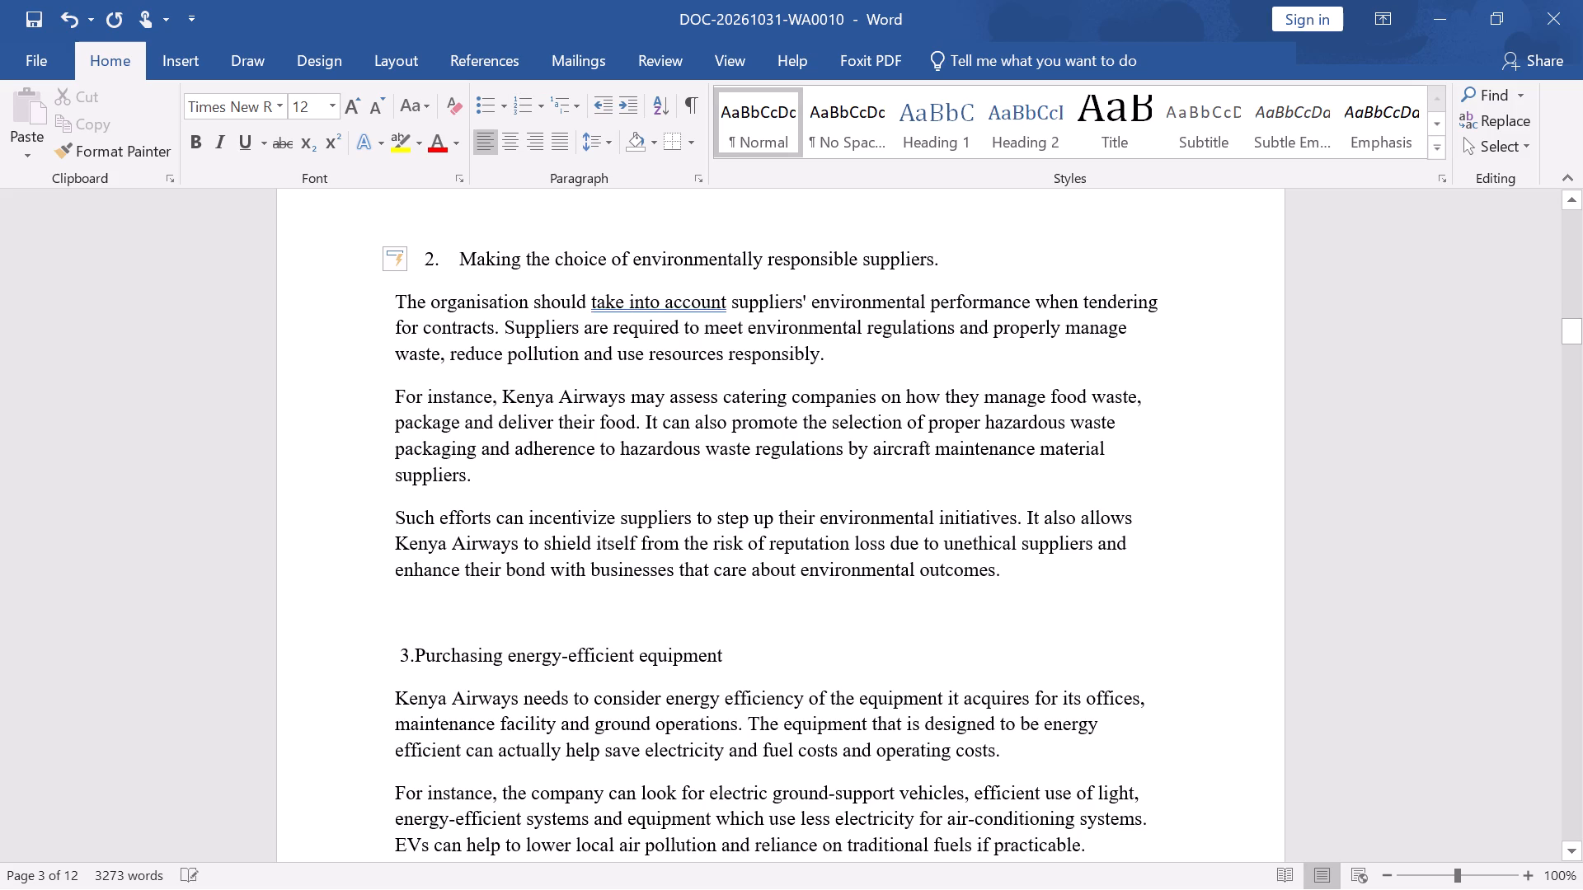
{"action": "key", "text": "BackSpace"}
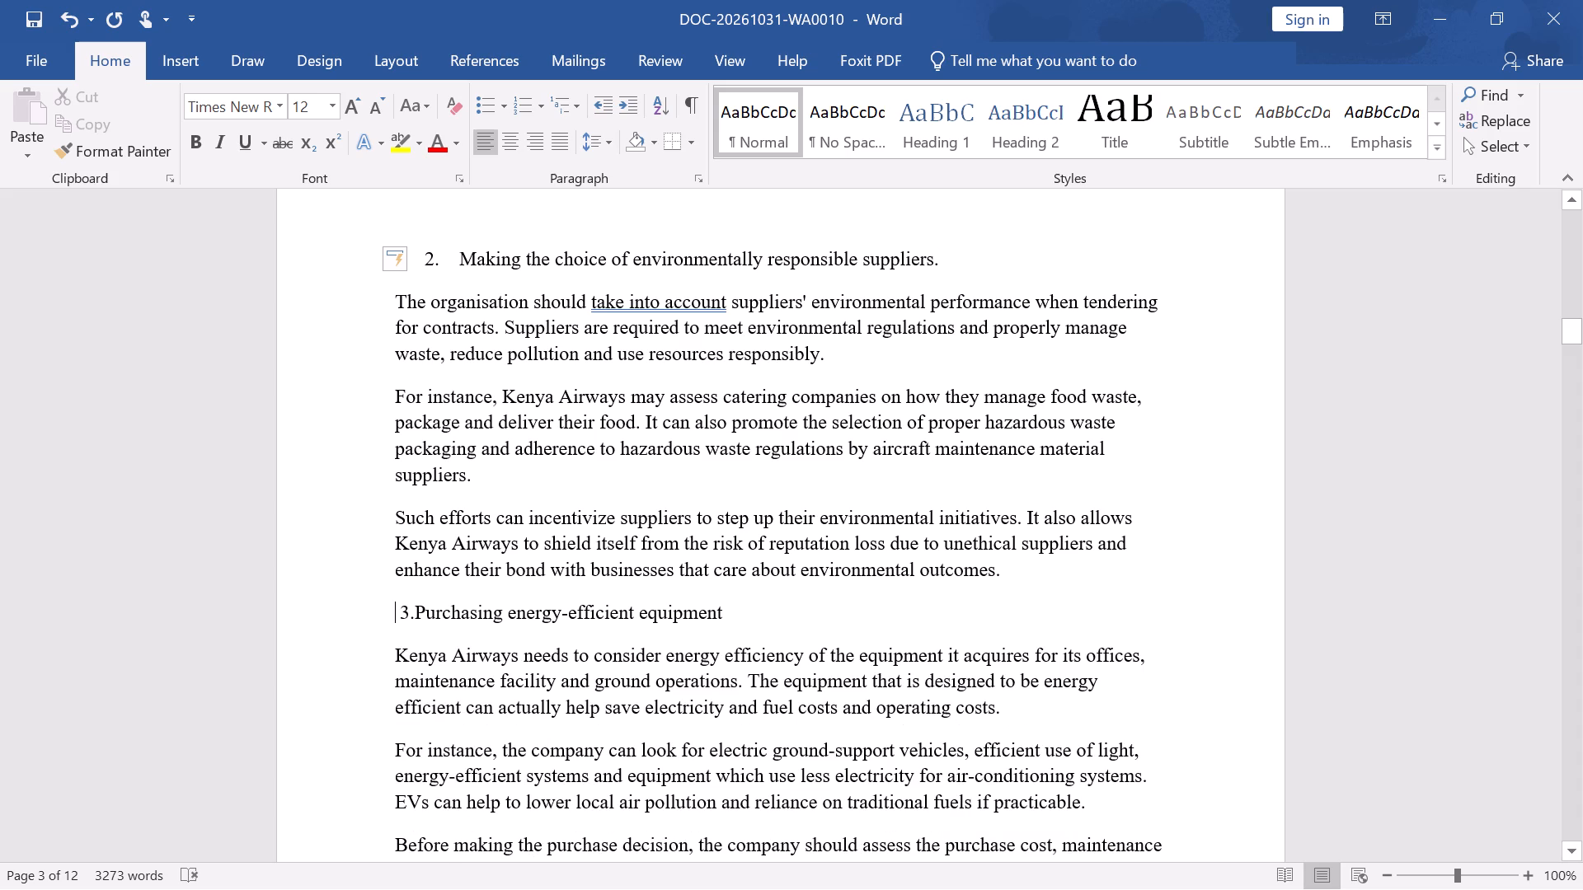
Turn the heading "3.Purchasing energy-efficient equipment" into automatically numbered list item 3.
{"action": "left_click", "coordinate": [416, 613]}
{"action": "key", "text": "space"}
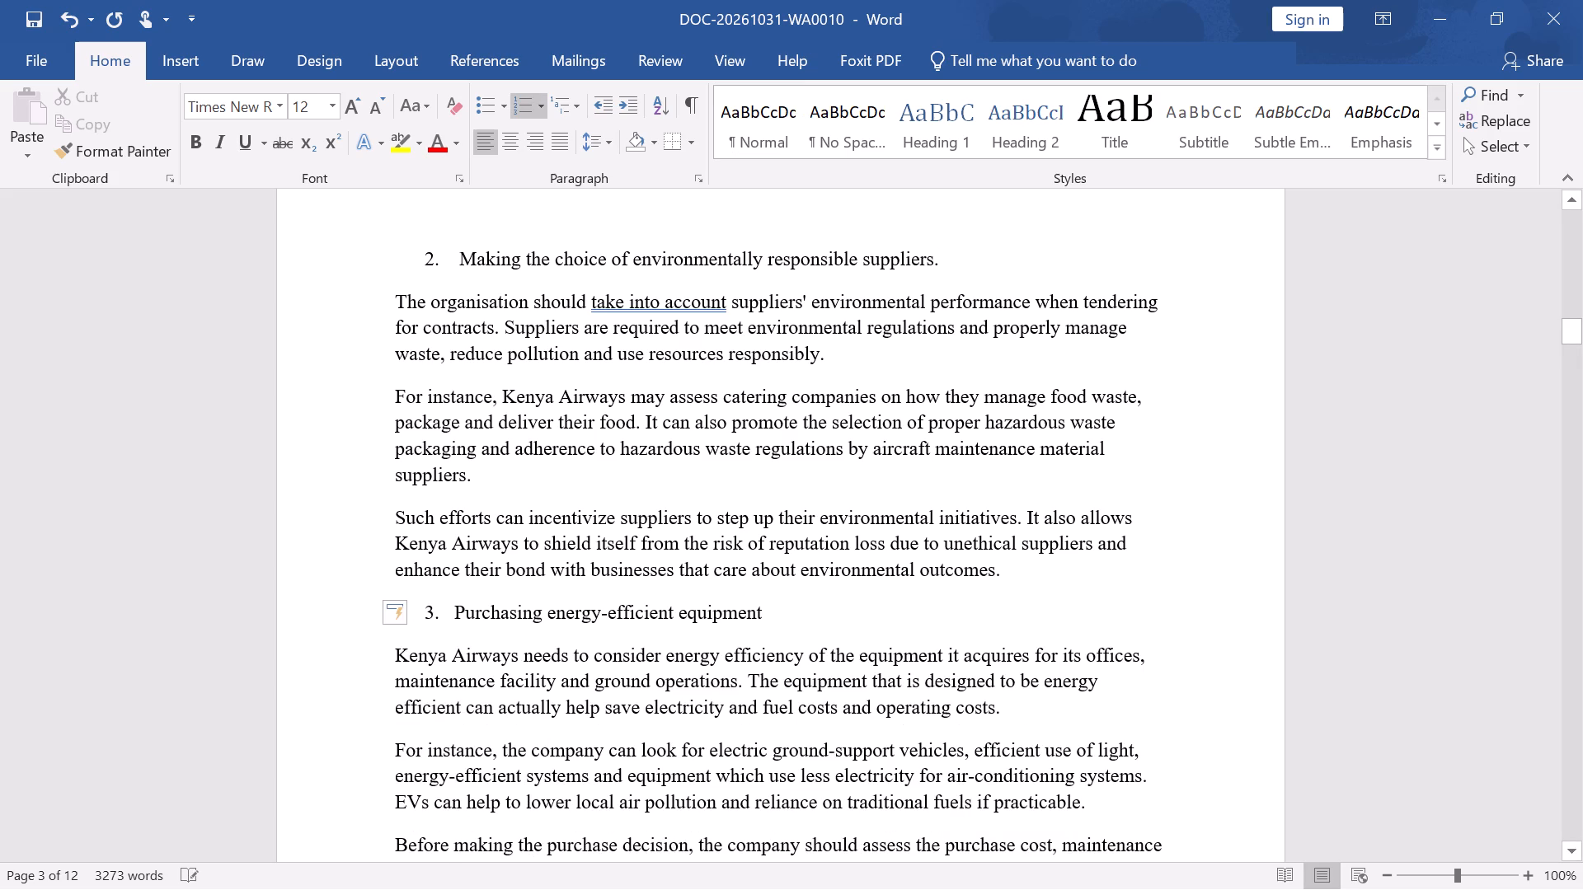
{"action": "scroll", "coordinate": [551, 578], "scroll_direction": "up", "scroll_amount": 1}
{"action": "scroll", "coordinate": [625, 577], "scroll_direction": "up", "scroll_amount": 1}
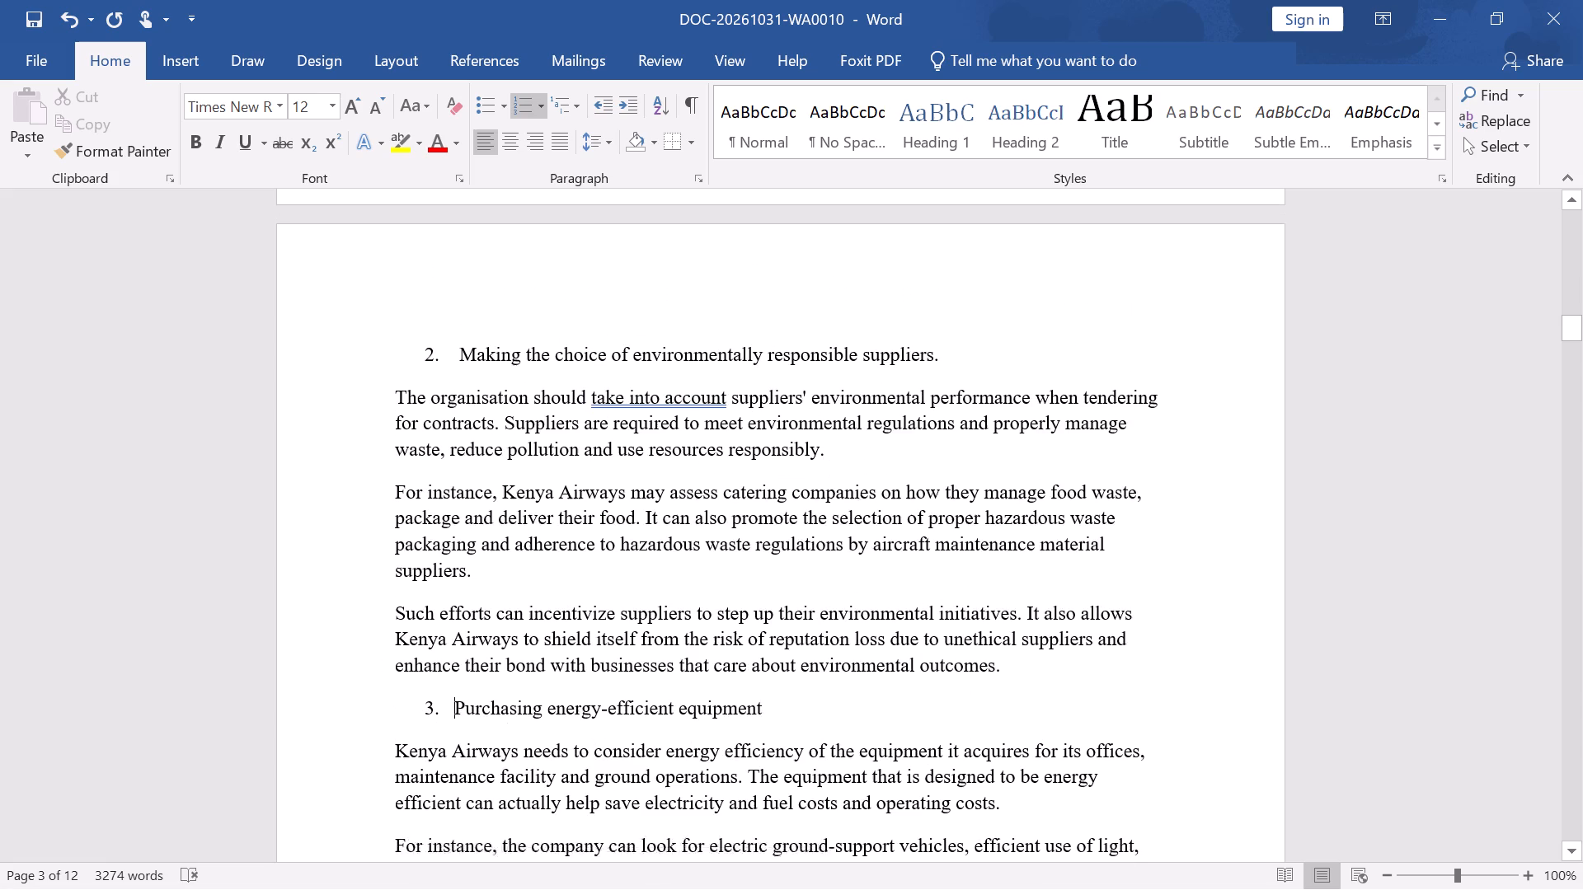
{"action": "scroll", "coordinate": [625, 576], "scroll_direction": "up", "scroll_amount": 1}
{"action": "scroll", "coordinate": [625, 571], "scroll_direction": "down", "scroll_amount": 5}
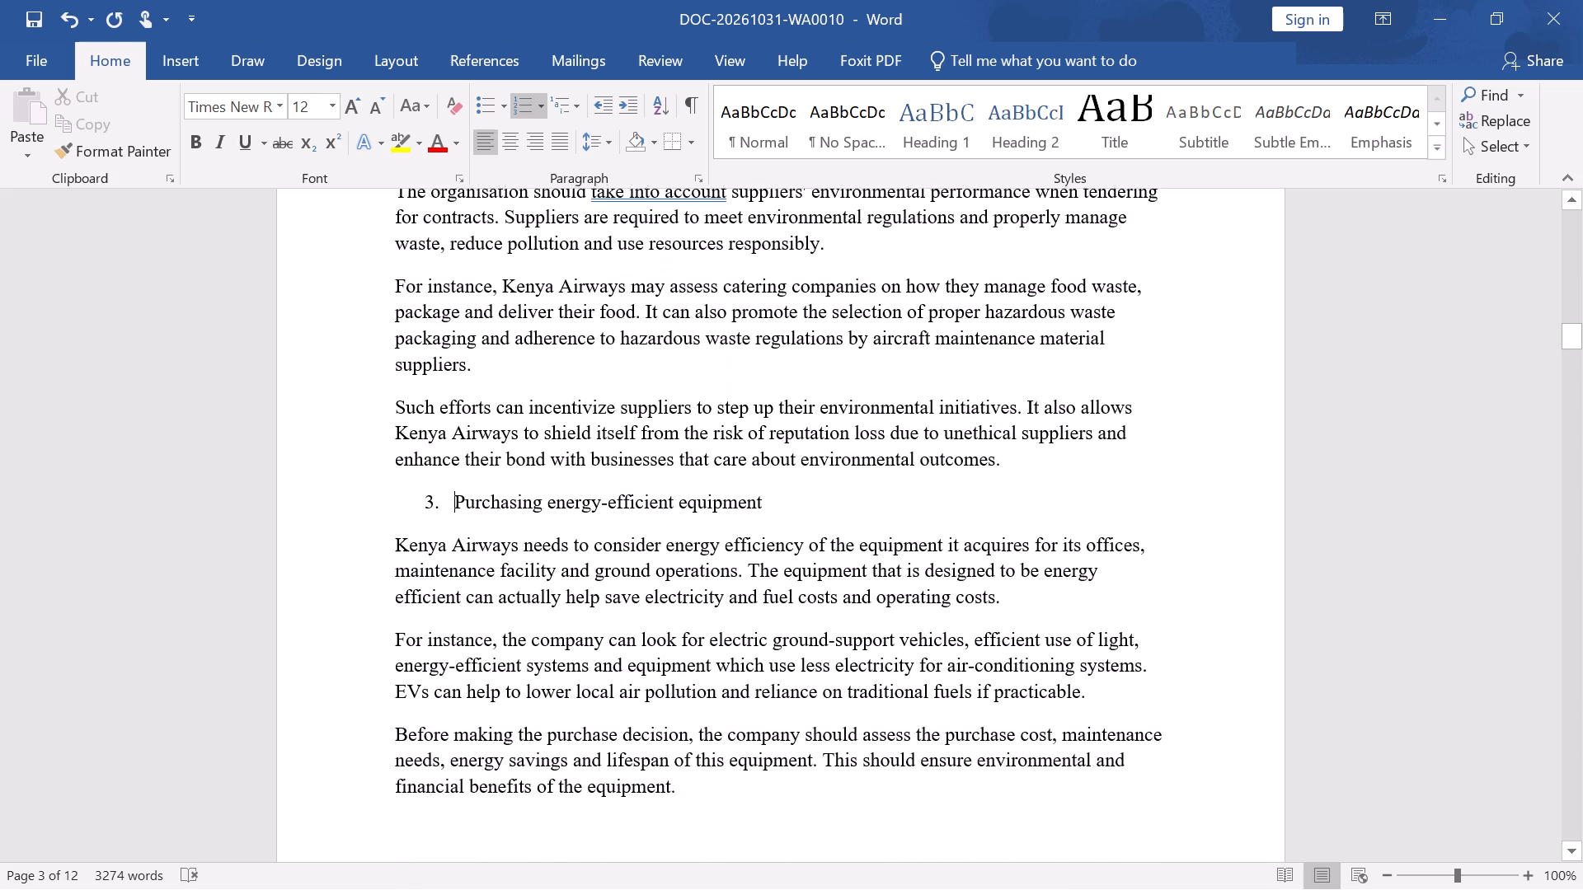
Replace the abbreviation "EVs" with "Electric vehicles" in the second paragraph under item 3, Purchasing energy-efficient equipment.
{"action": "scroll", "coordinate": [625, 564], "scroll_direction": "down", "scroll_amount": 1}
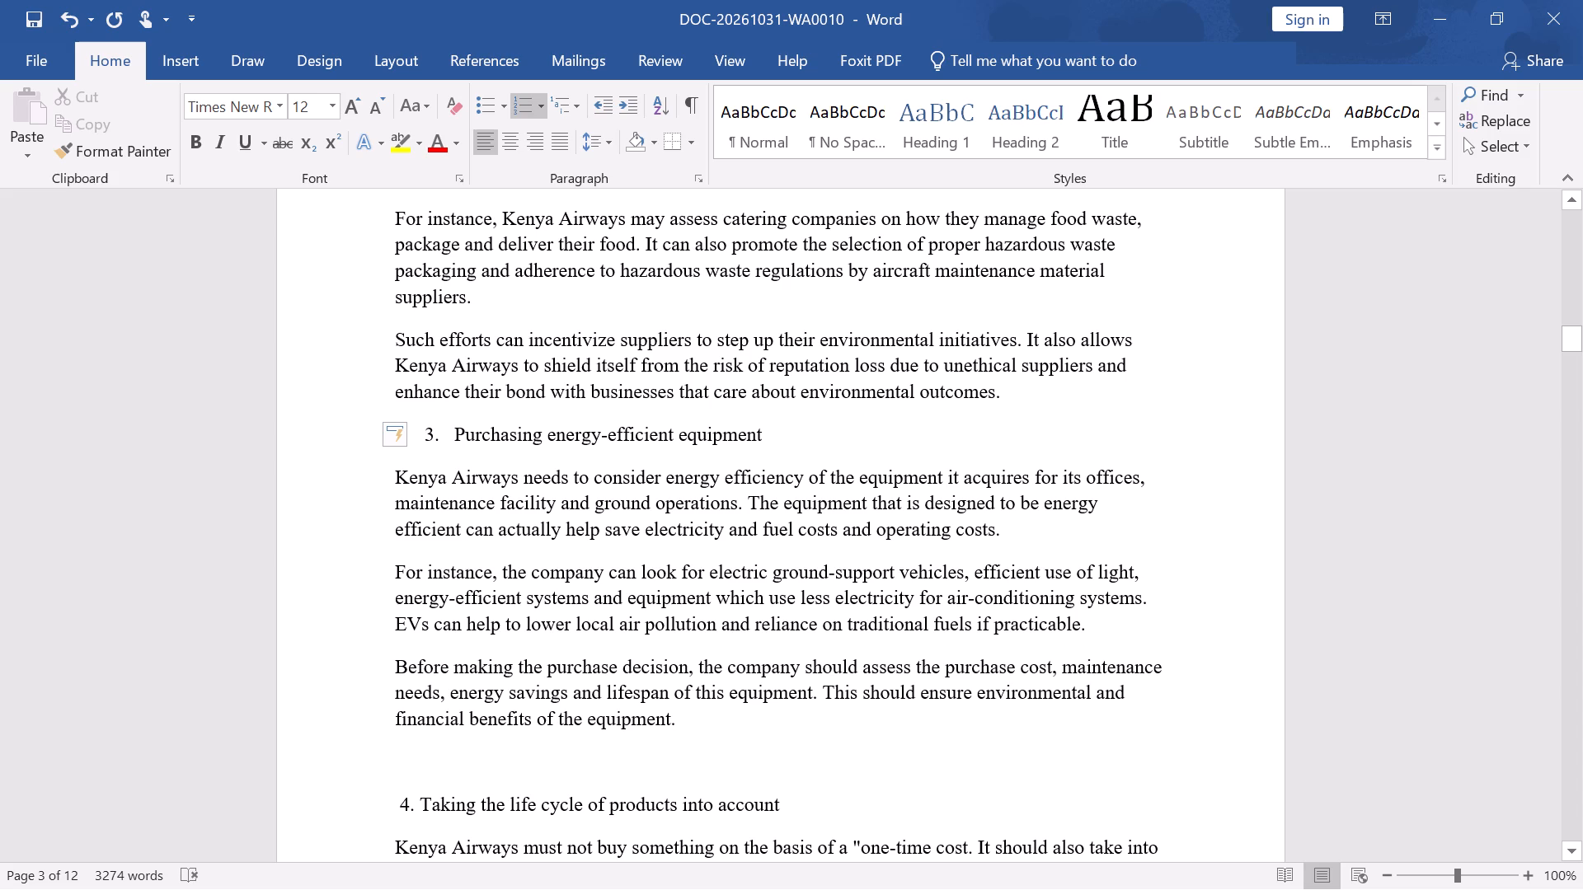
{"action": "scroll", "coordinate": [848, 559], "scroll_direction": "down", "scroll_amount": 2}
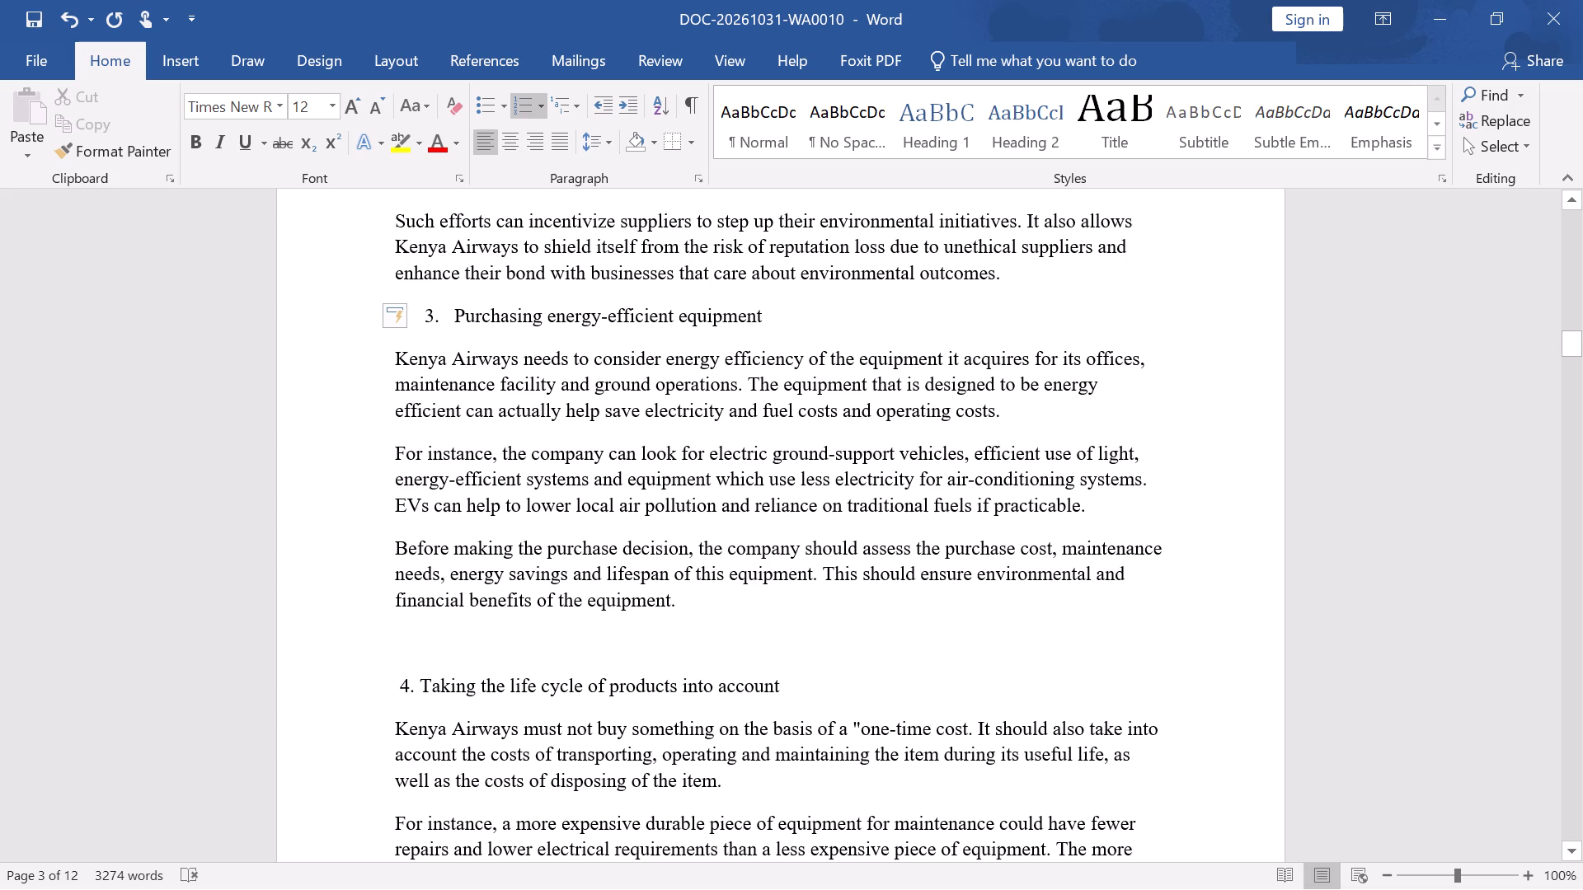
{"action": "left_click", "coordinate": [419, 504]}
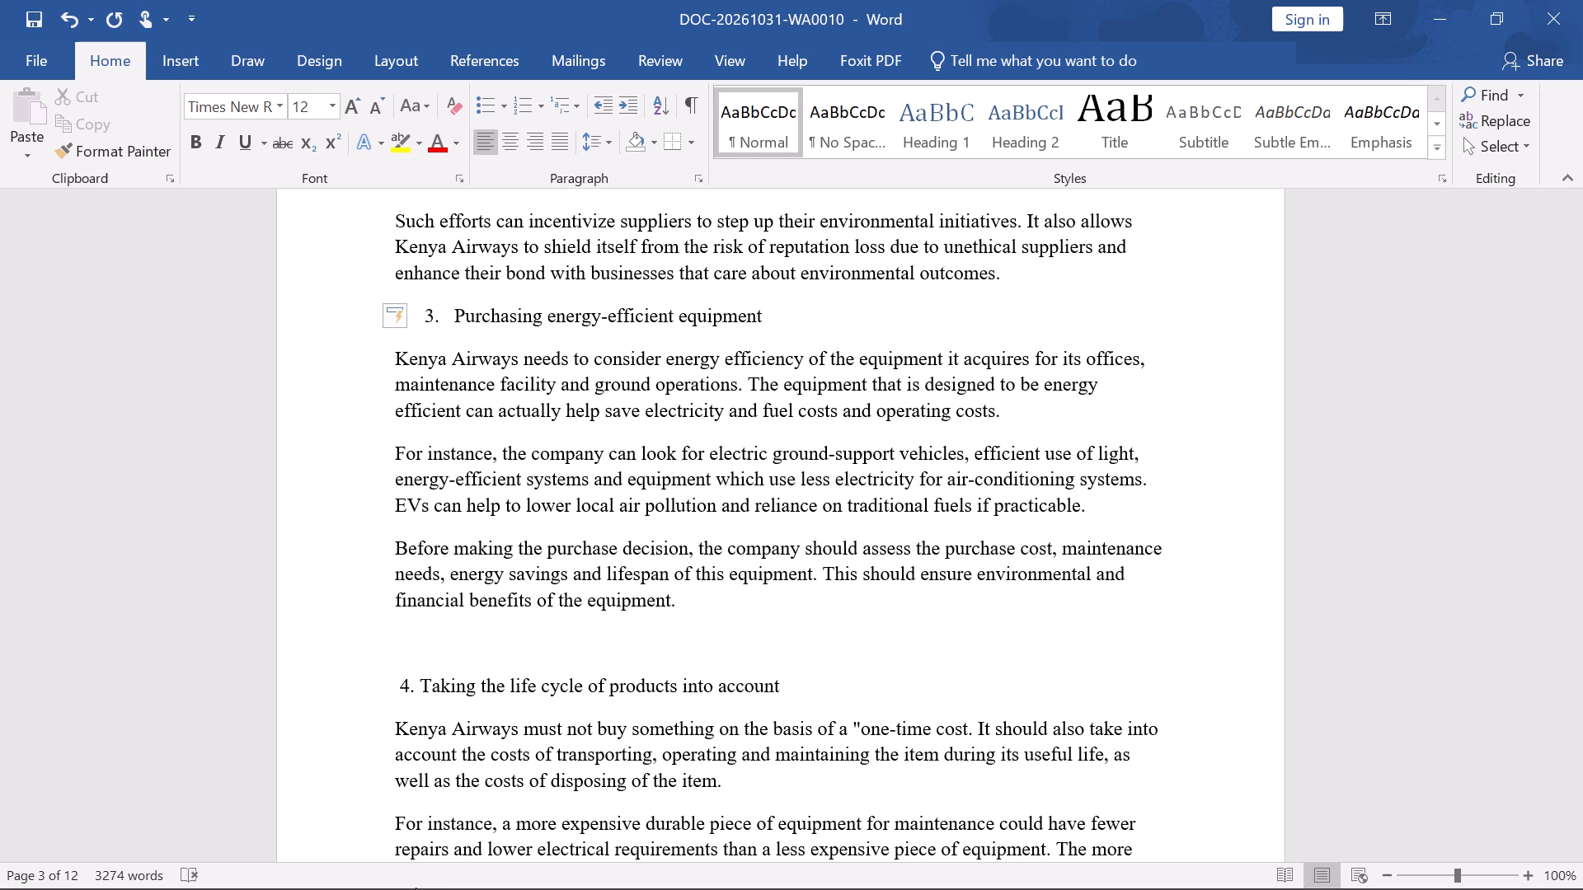
{"action": "key", "text": "BackSpace"}
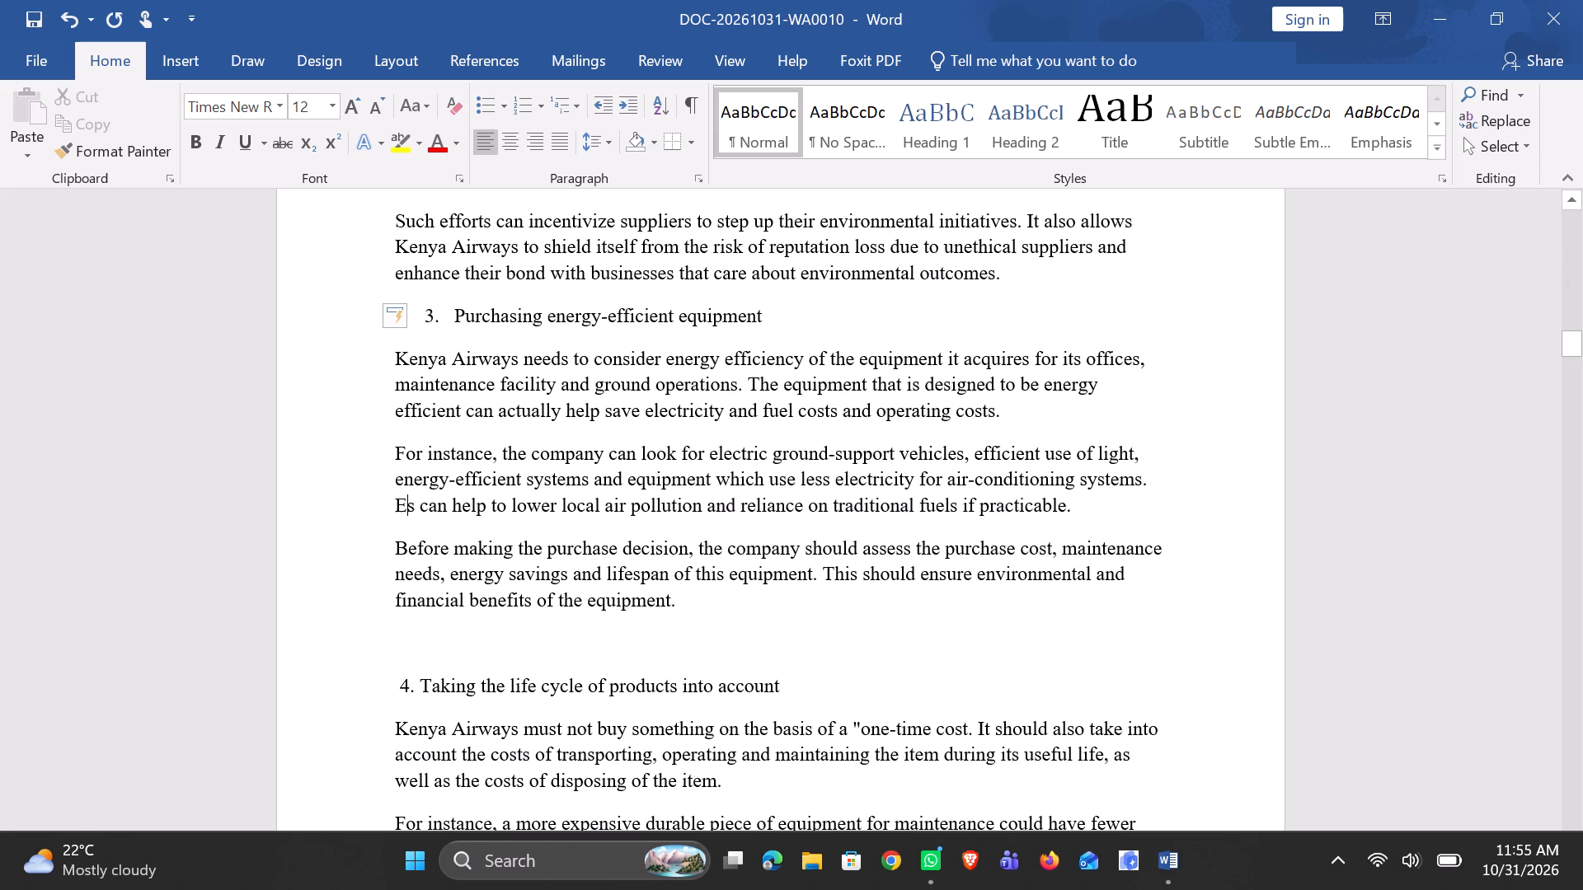
{"action": "type", "text": "le"}
{"action": "type", "text": "ctric"}
{"action": "key", "text": "space"}
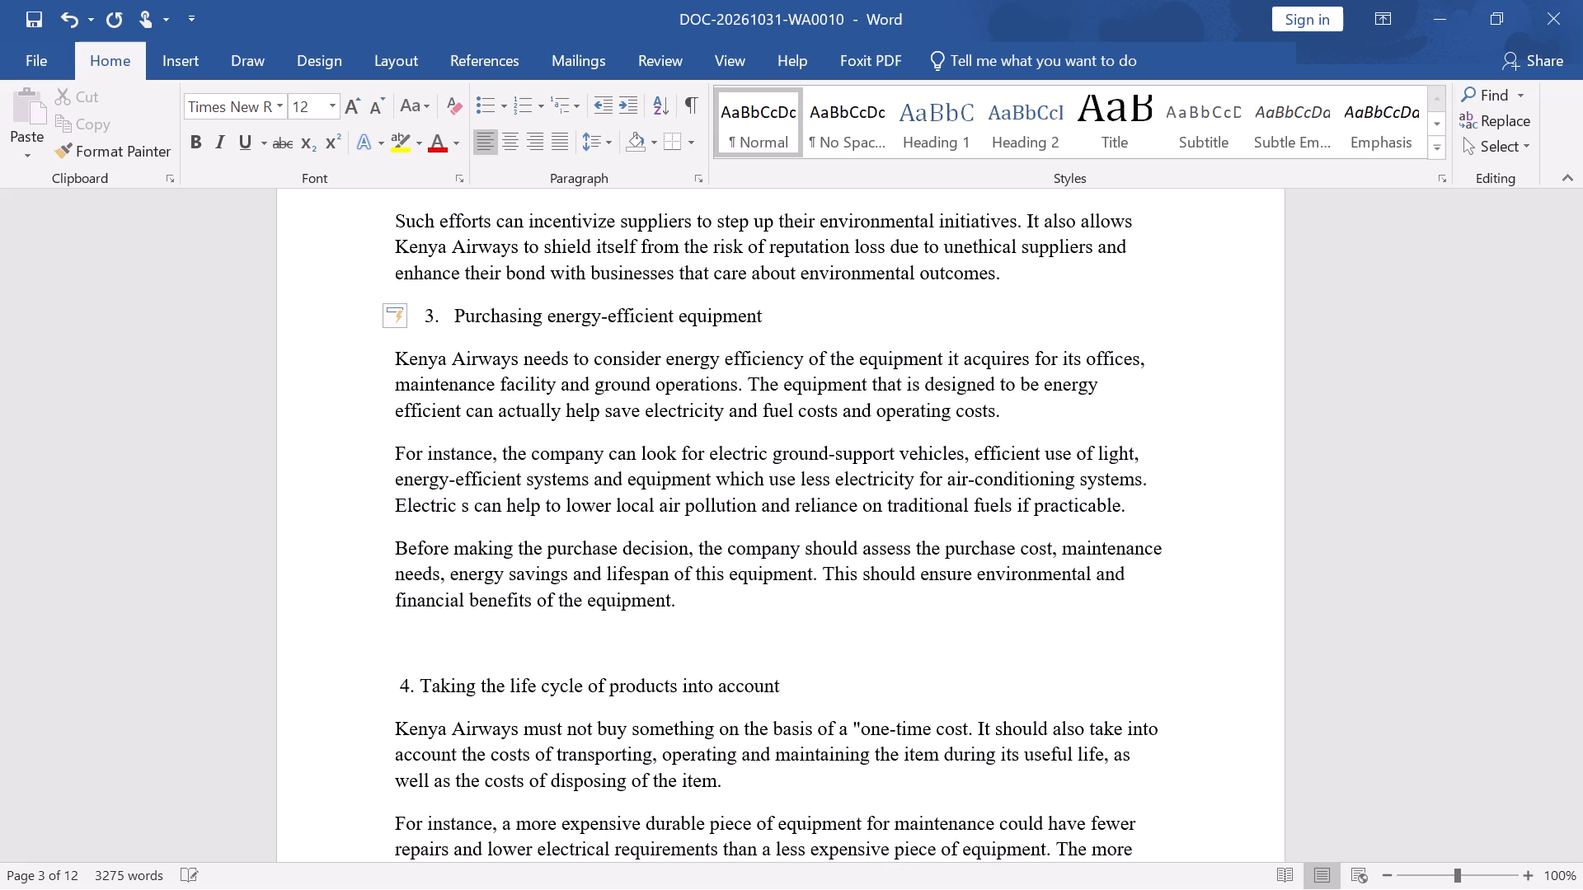
{"action": "type", "text": "vehicles"}
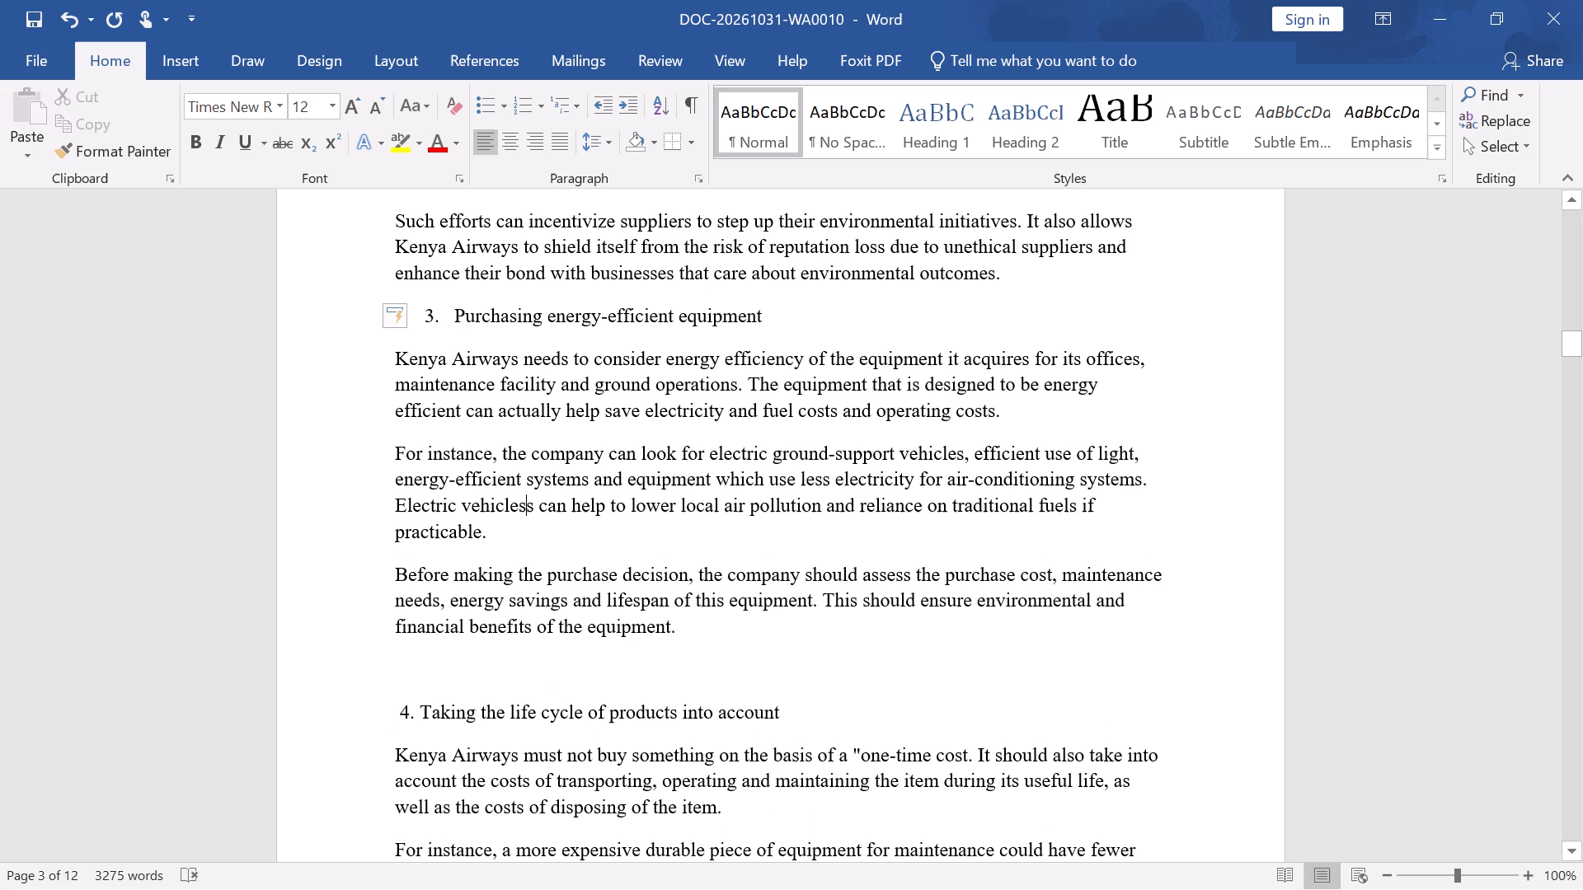
{"action": "key", "text": "BackSpace"}
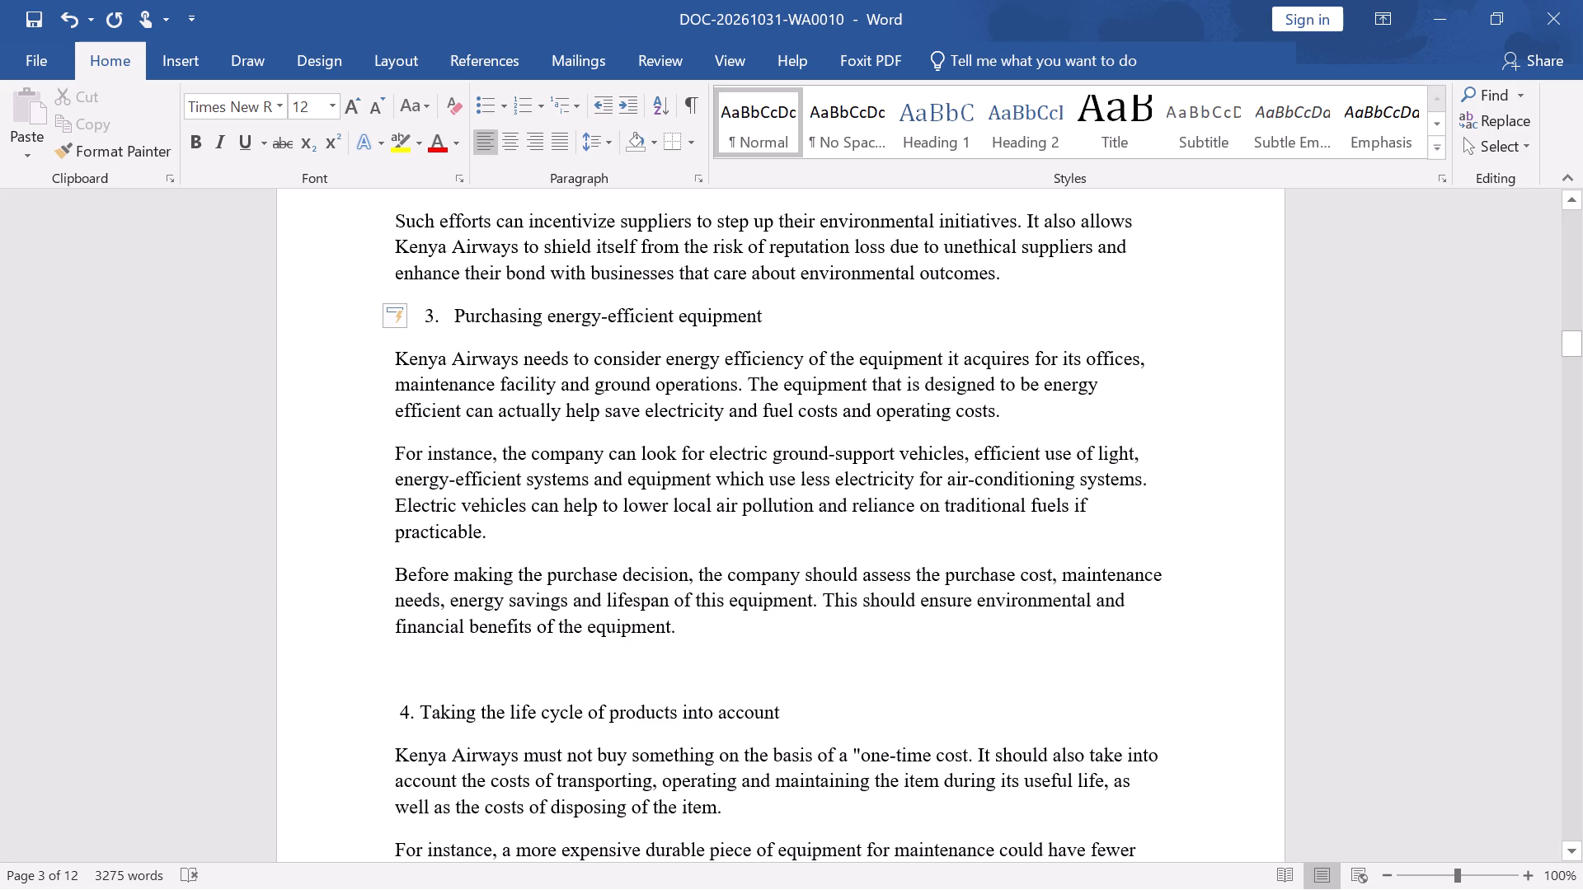
Turn the heading "4. Taking the life cycle of products into account" into automatically numbered list item 4.
{"action": "scroll", "coordinate": [700, 549], "scroll_direction": "down", "scroll_amount": 2}
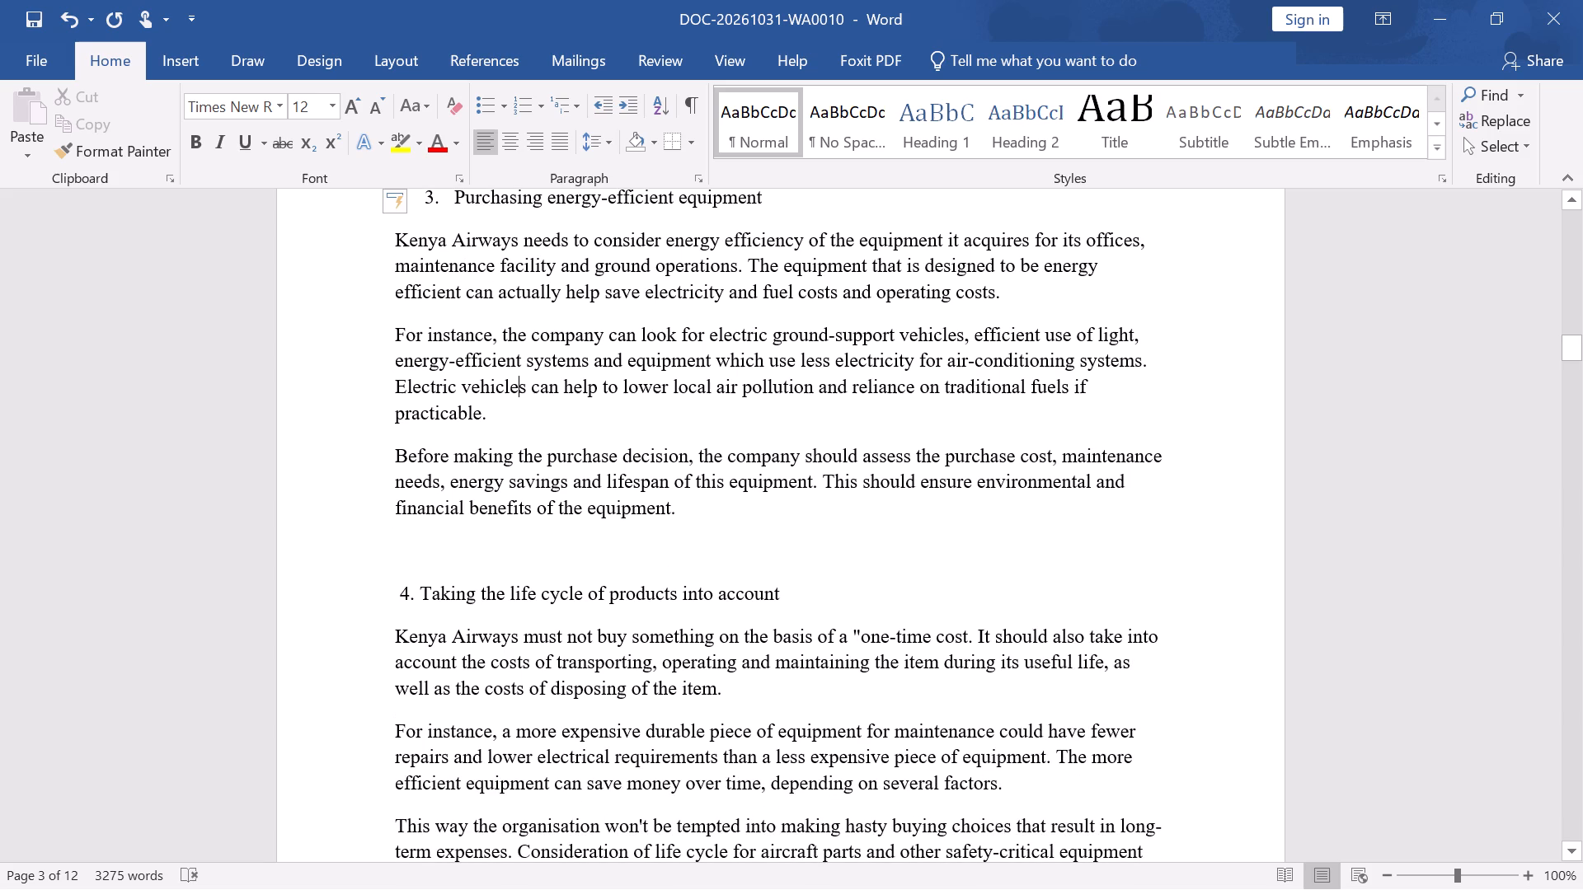
{"action": "left_click", "coordinate": [420, 596]}
{"action": "key", "text": "space"}
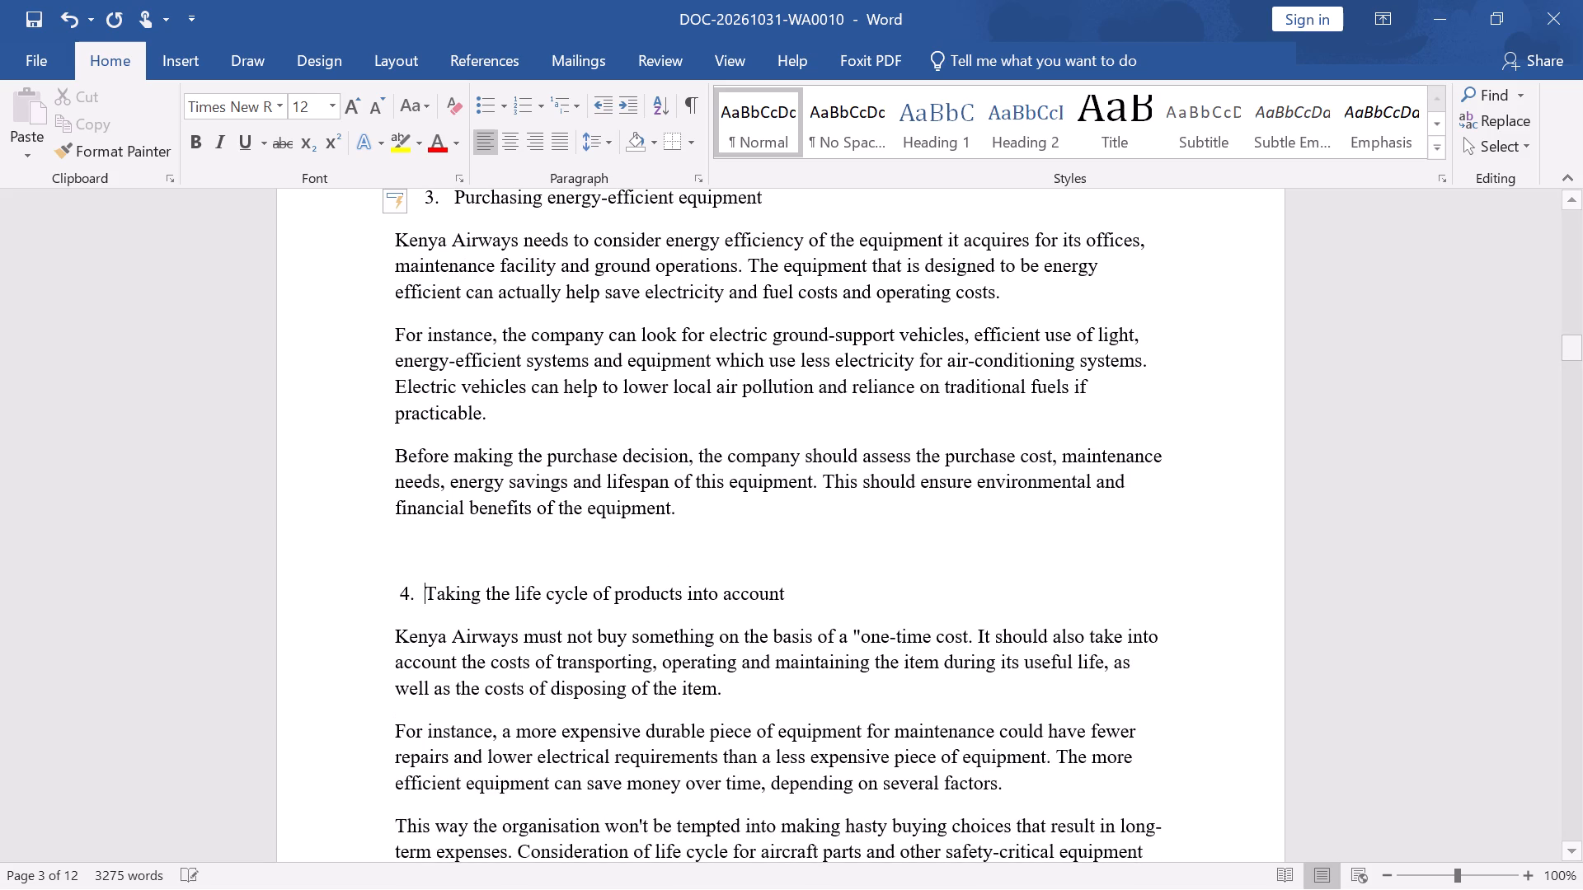
{"action": "key", "text": "BackSpace"}
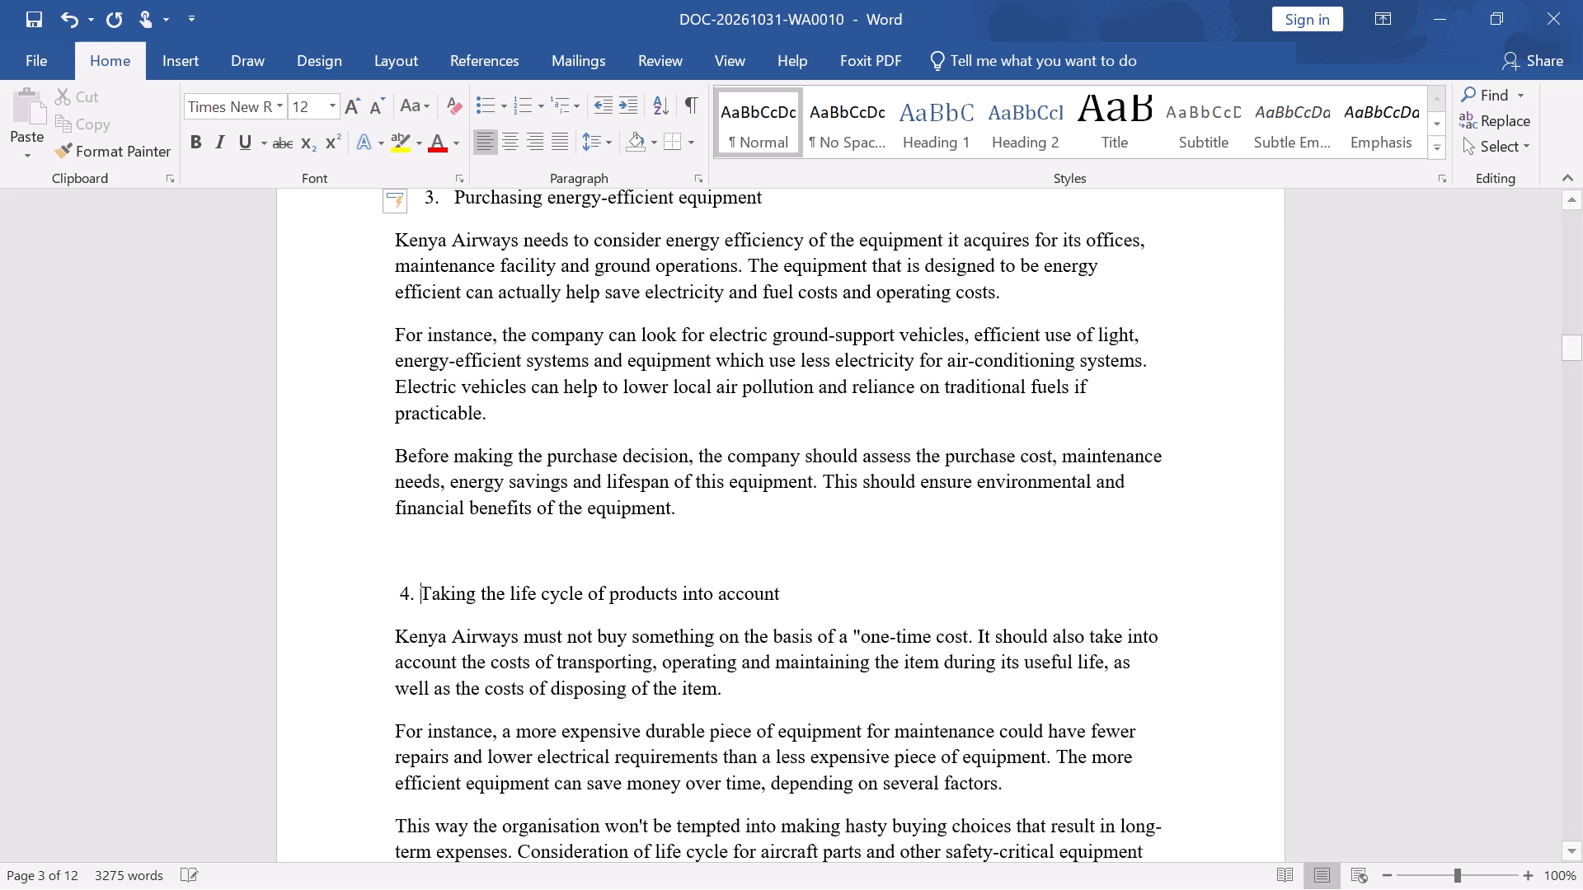
{"action": "key", "text": "BackSpace"}
{"action": "key", "text": "space"}
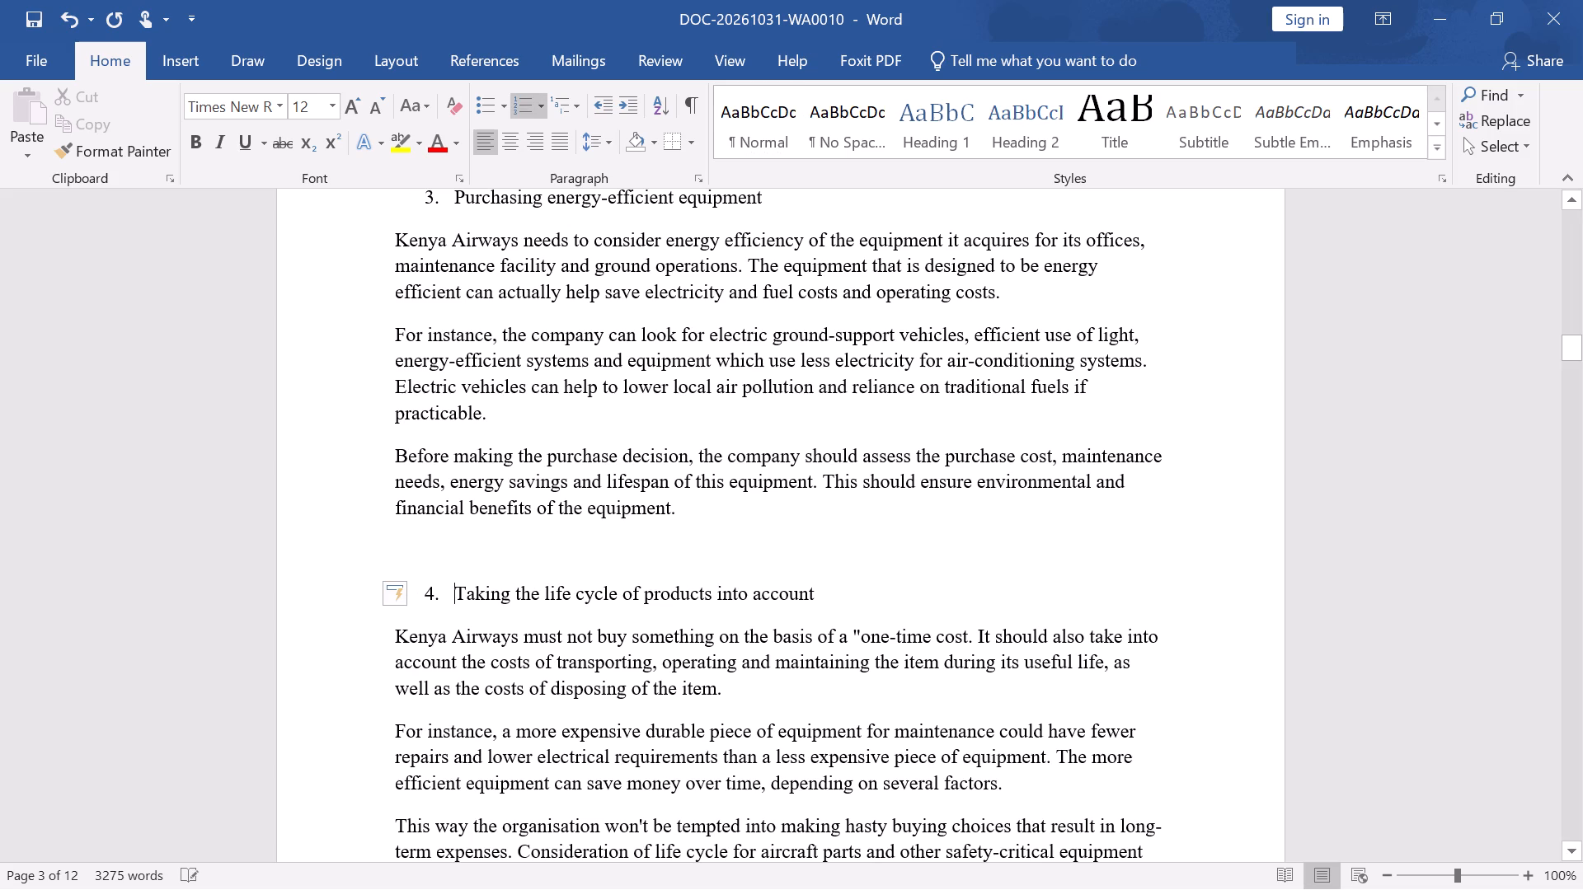
Remove the blank line above the item 4 heading "Taking the life cycle of products into account".
{"action": "left_click", "coordinate": [429, 569]}
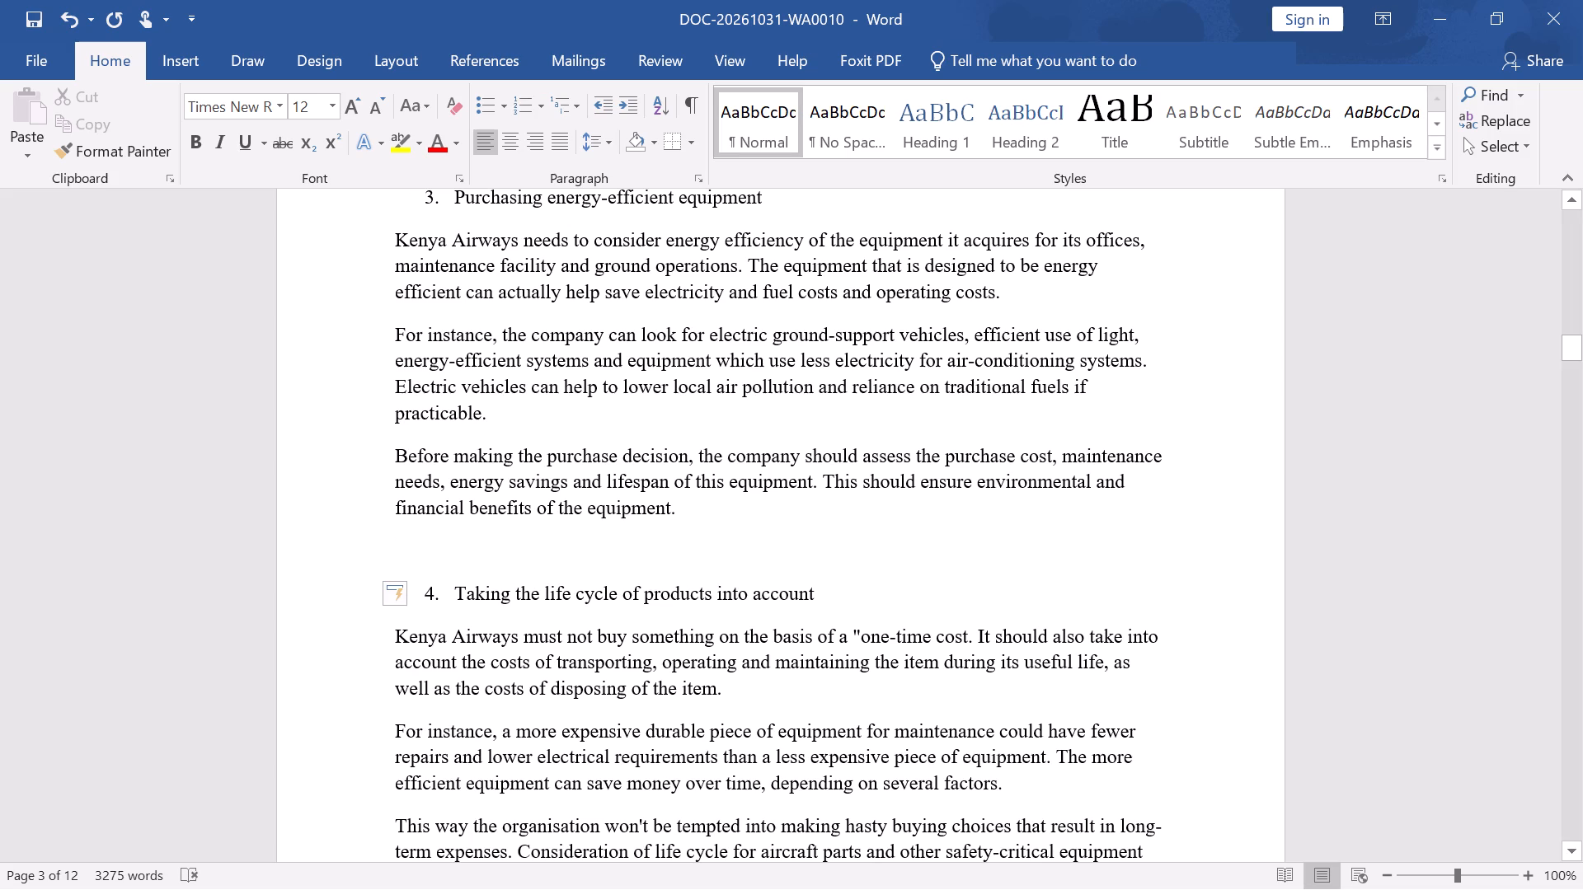
{"action": "key", "text": "BackSpace"}
Review the text and layout of items 3 and 4 through the page break before heading 5 on sustainable procurement policies.
{"action": "scroll", "coordinate": [614, 555], "scroll_direction": "up", "scroll_amount": 3}
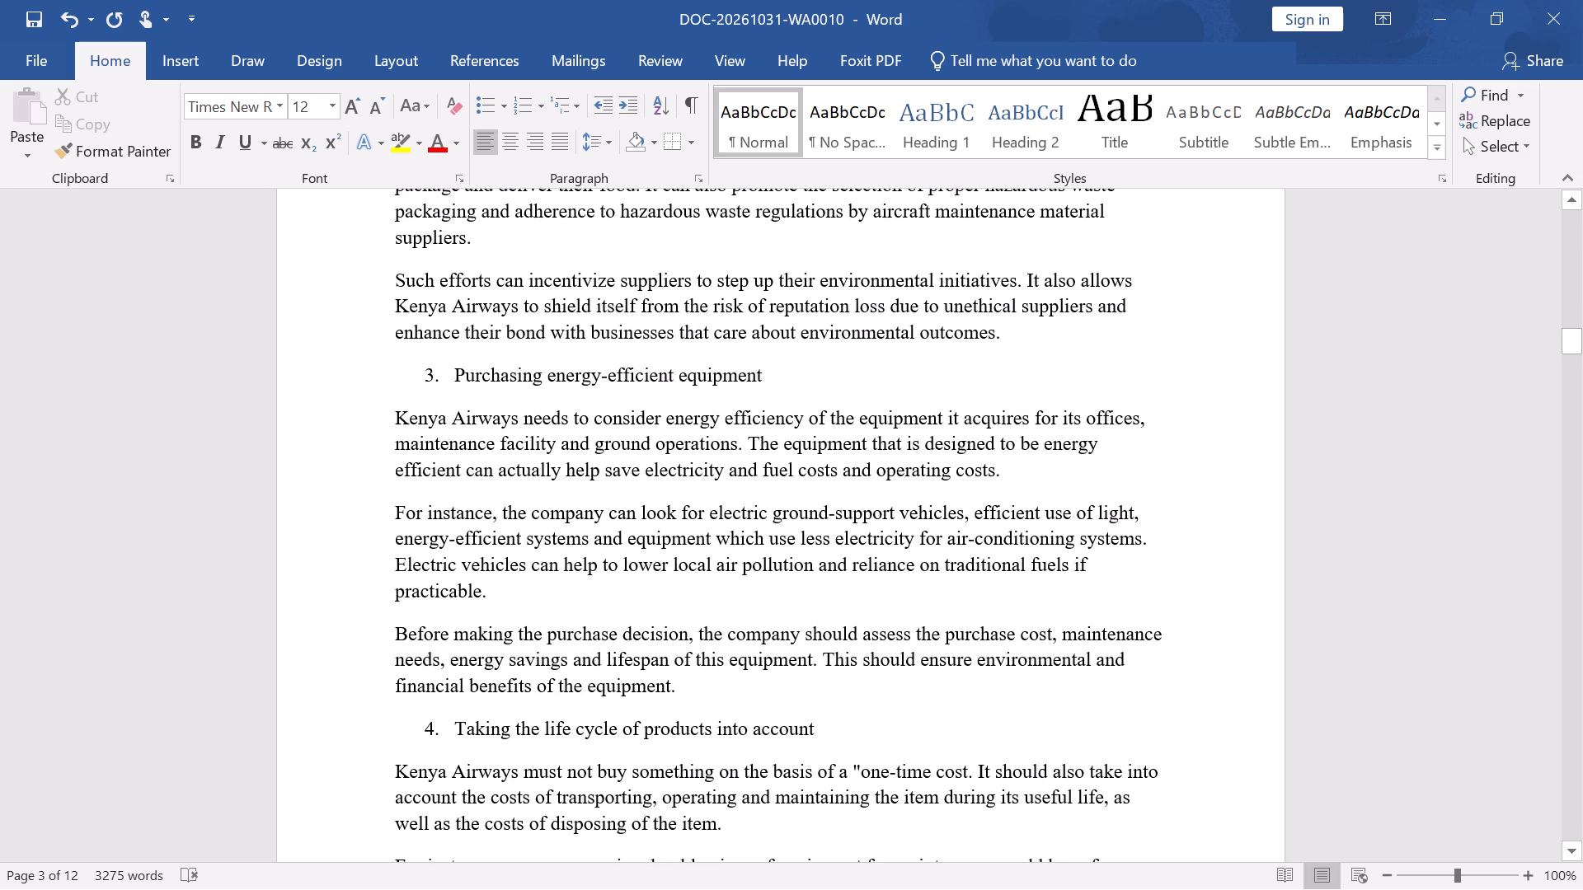
{"action": "scroll", "coordinate": [622, 541], "scroll_direction": "down", "scroll_amount": 3}
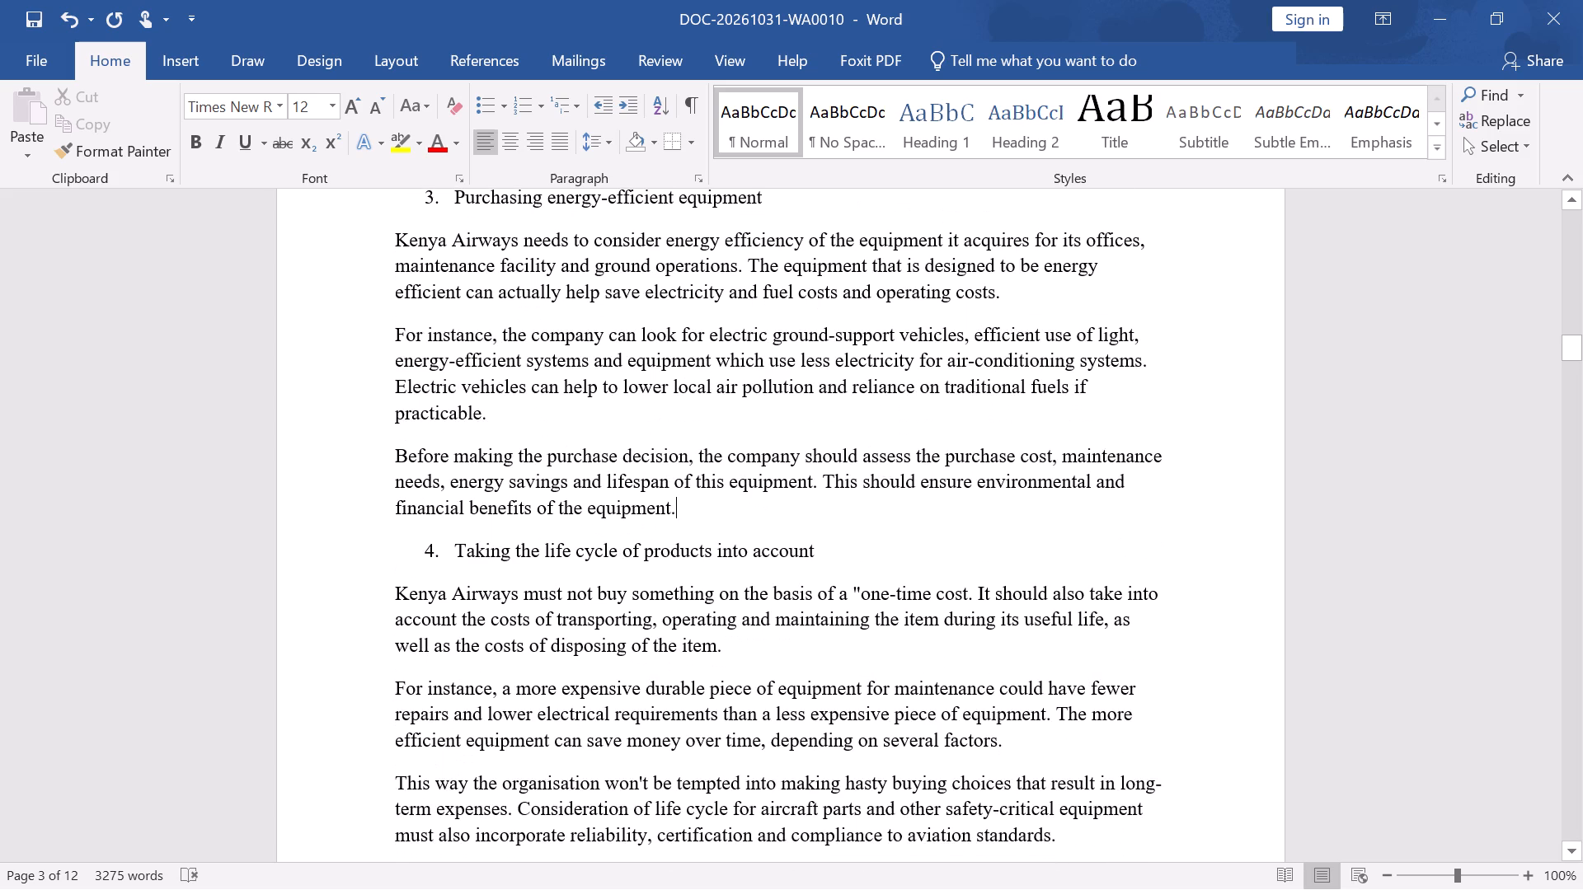
{"action": "scroll", "coordinate": [696, 497], "scroll_direction": "down", "scroll_amount": 2}
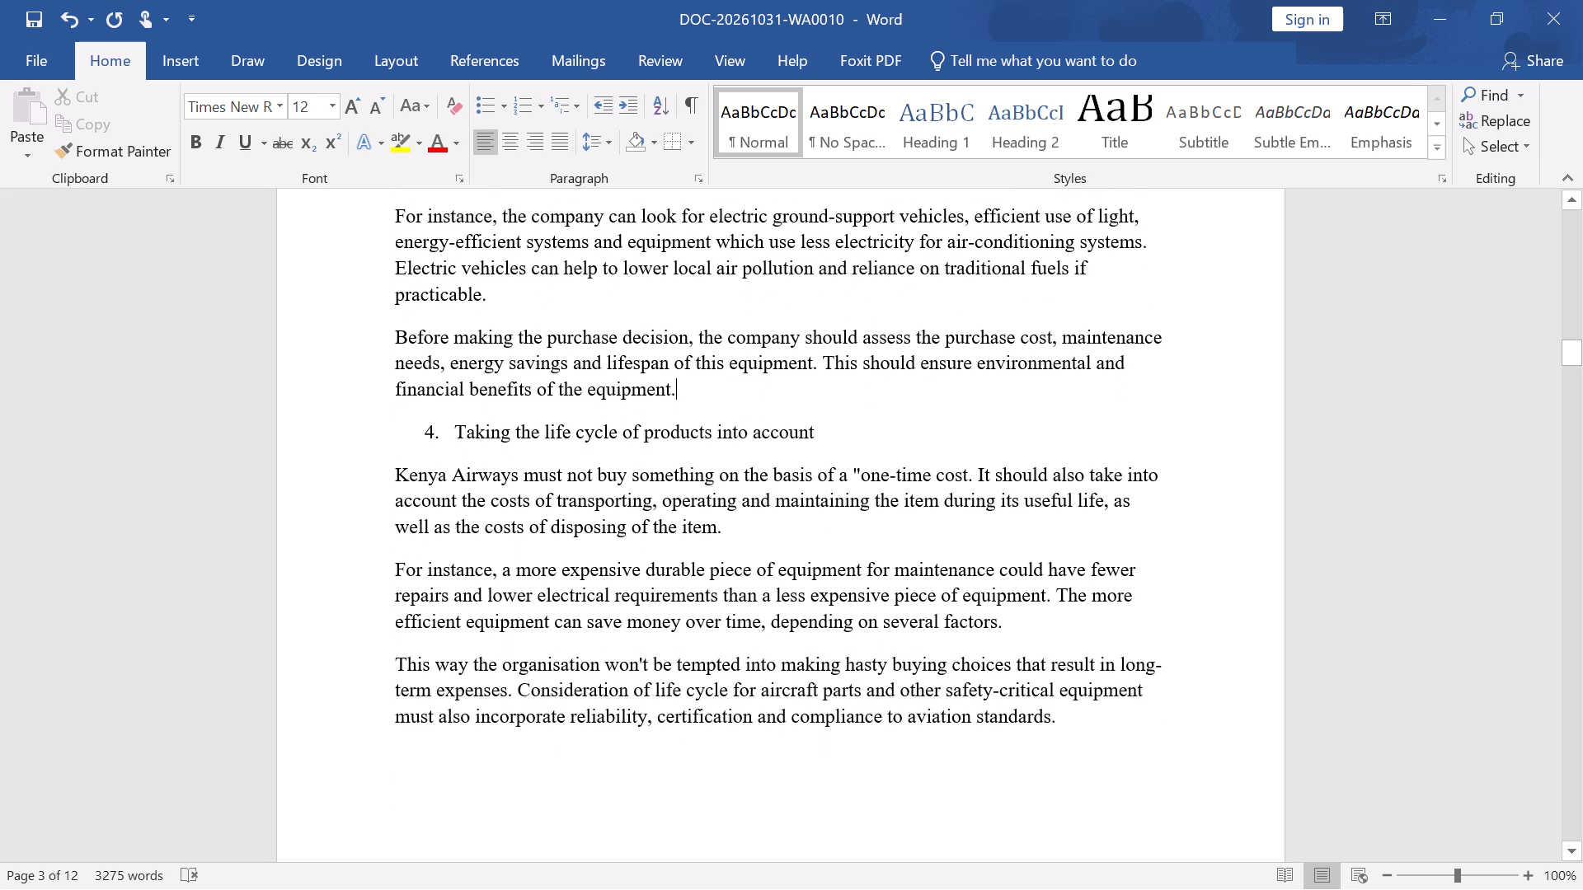
{"action": "scroll", "coordinate": [697, 494], "scroll_direction": "down", "scroll_amount": 5}
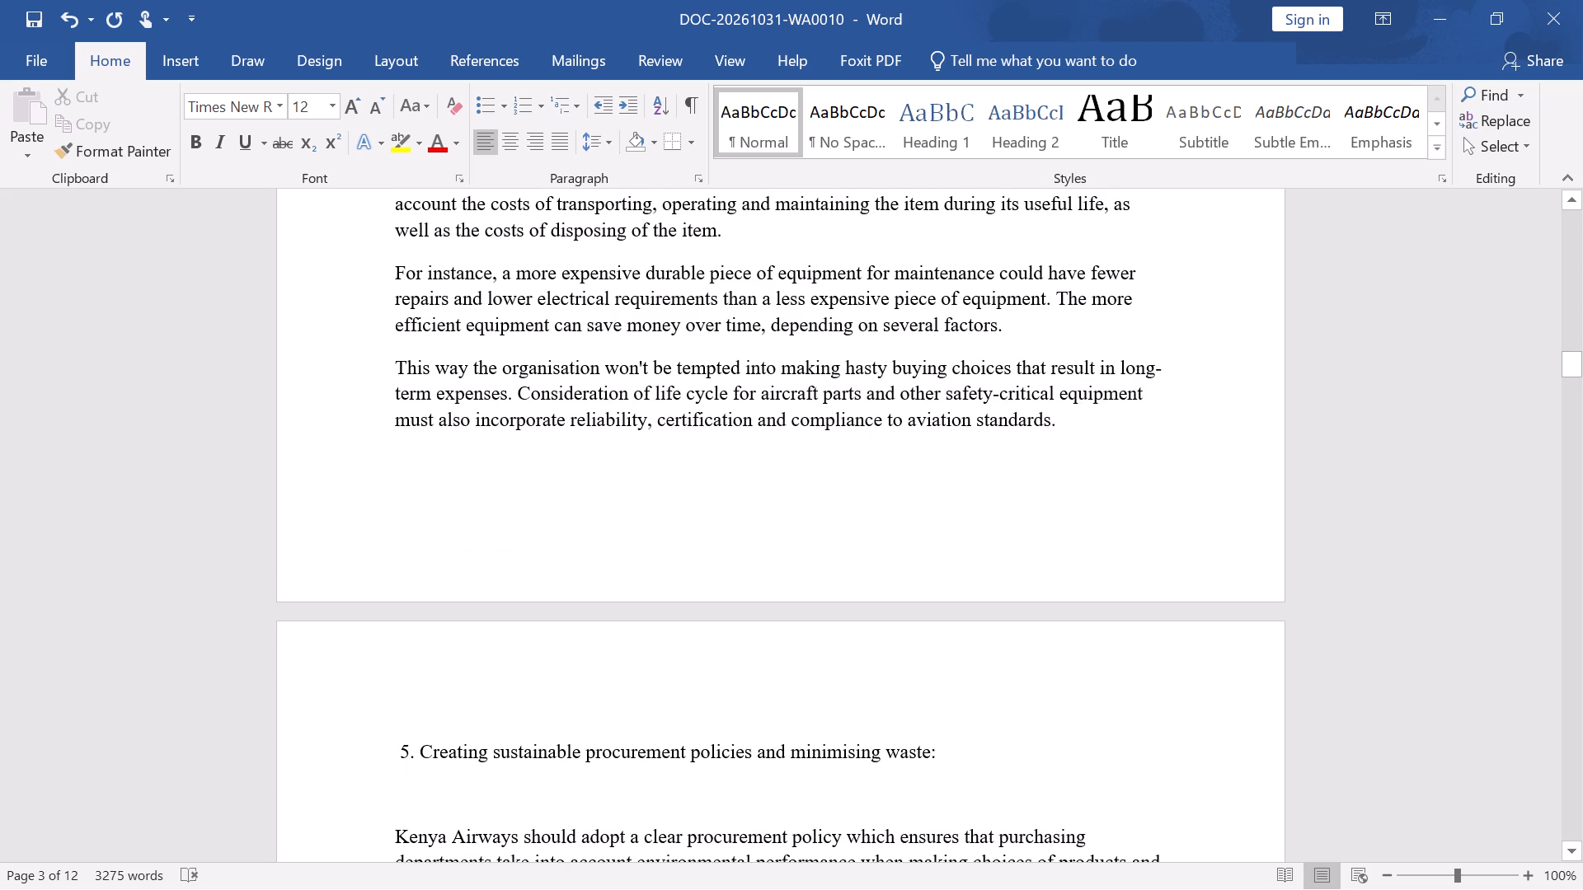
{"action": "scroll", "coordinate": [697, 494], "scroll_direction": "up", "scroll_amount": 4}
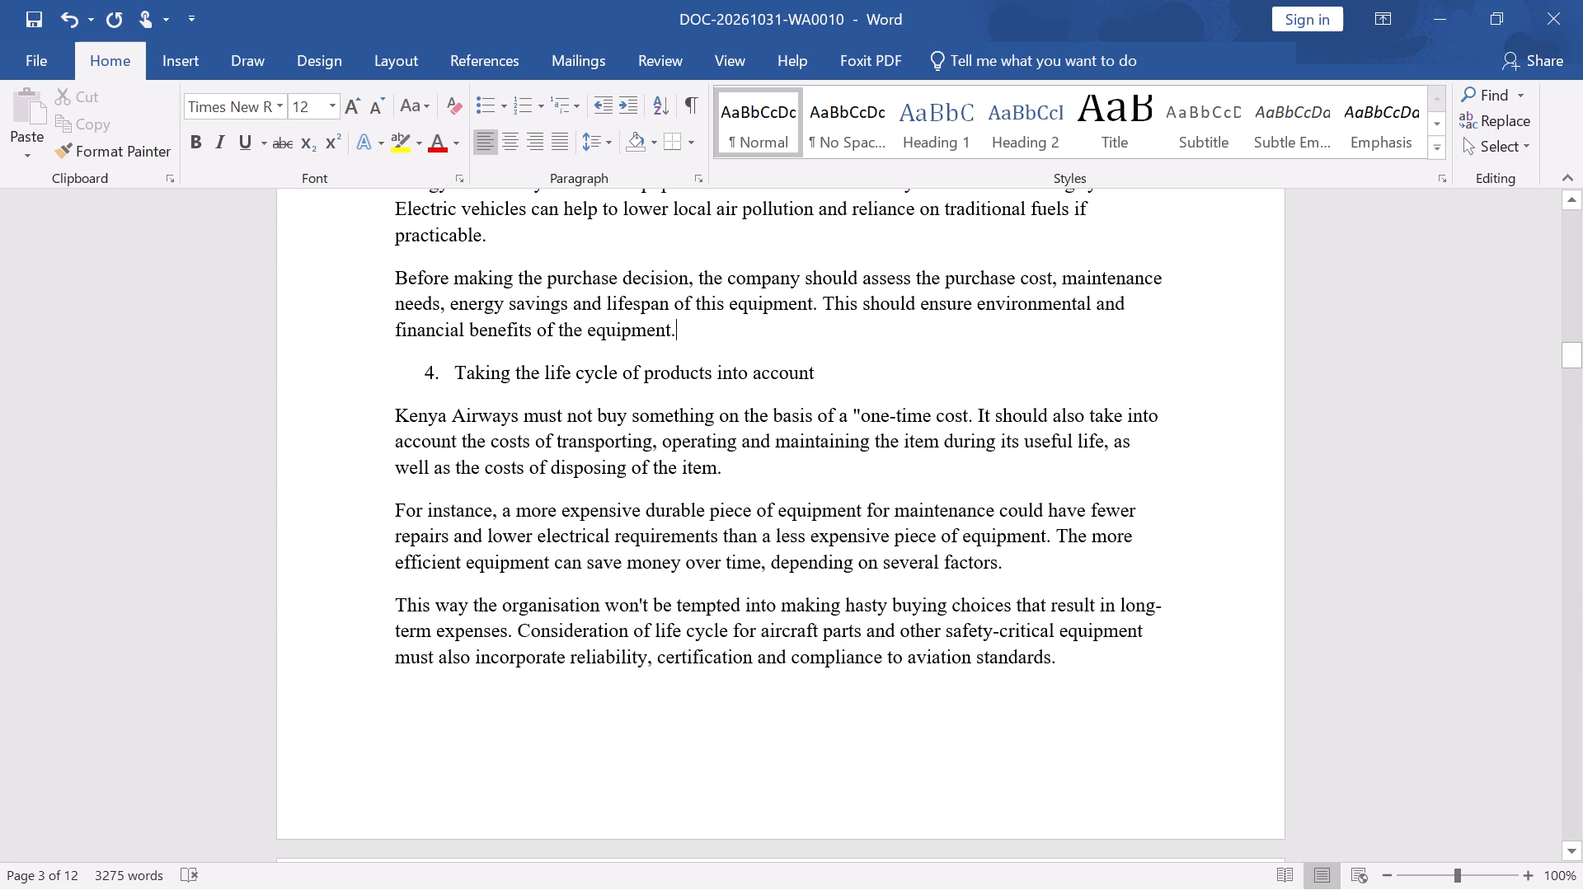
{"action": "scroll", "coordinate": [658, 450], "scroll_direction": "down", "scroll_amount": 1}
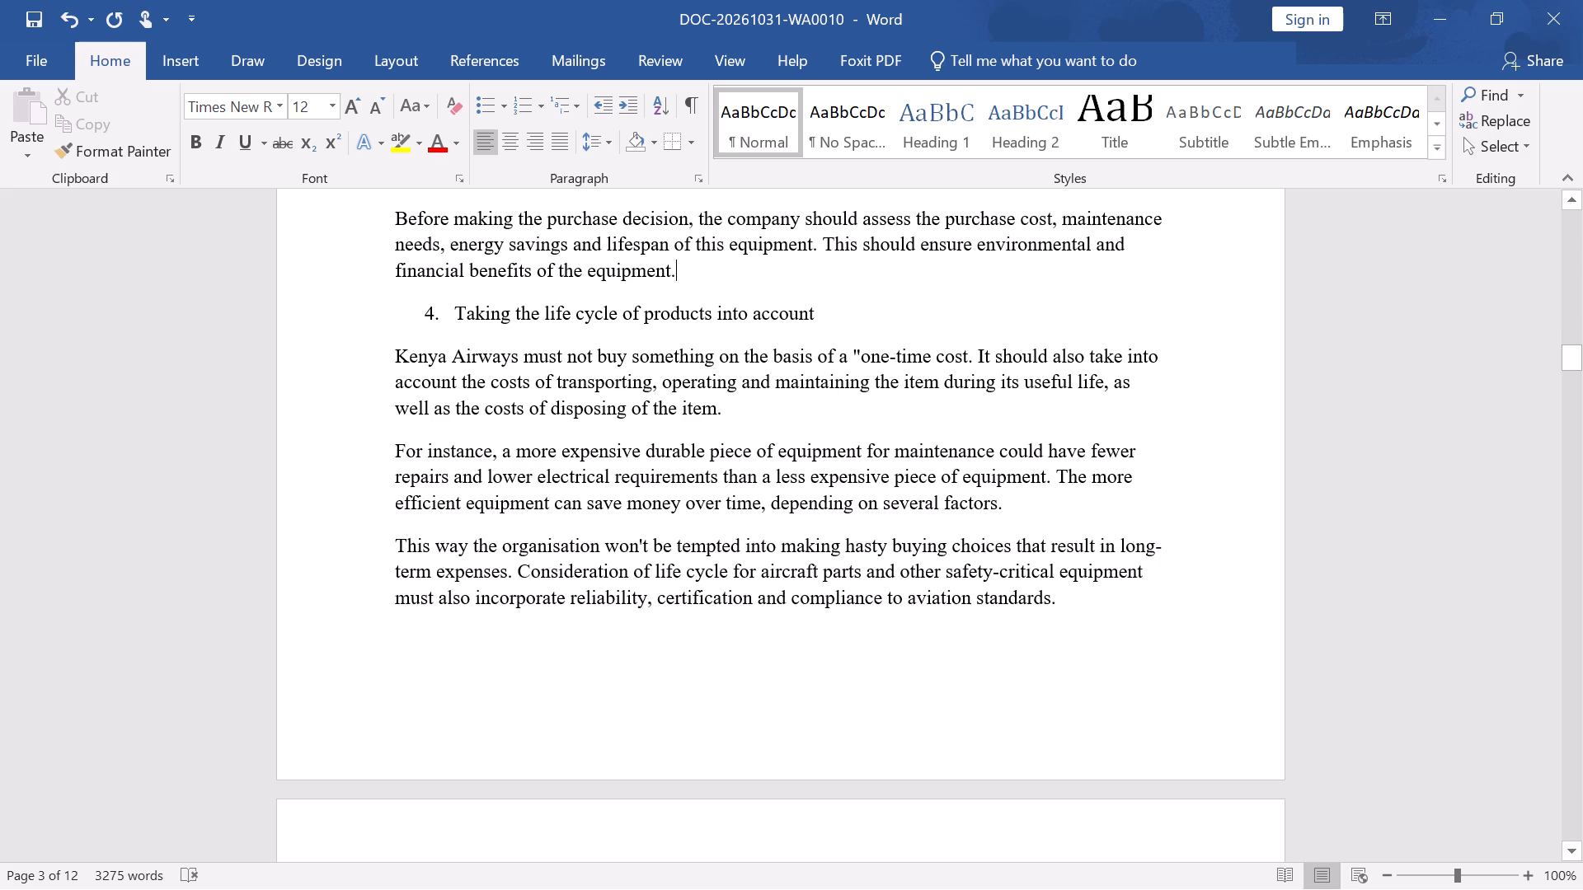
{"action": "scroll", "coordinate": [528, 507], "scroll_direction": "down", "scroll_amount": 1}
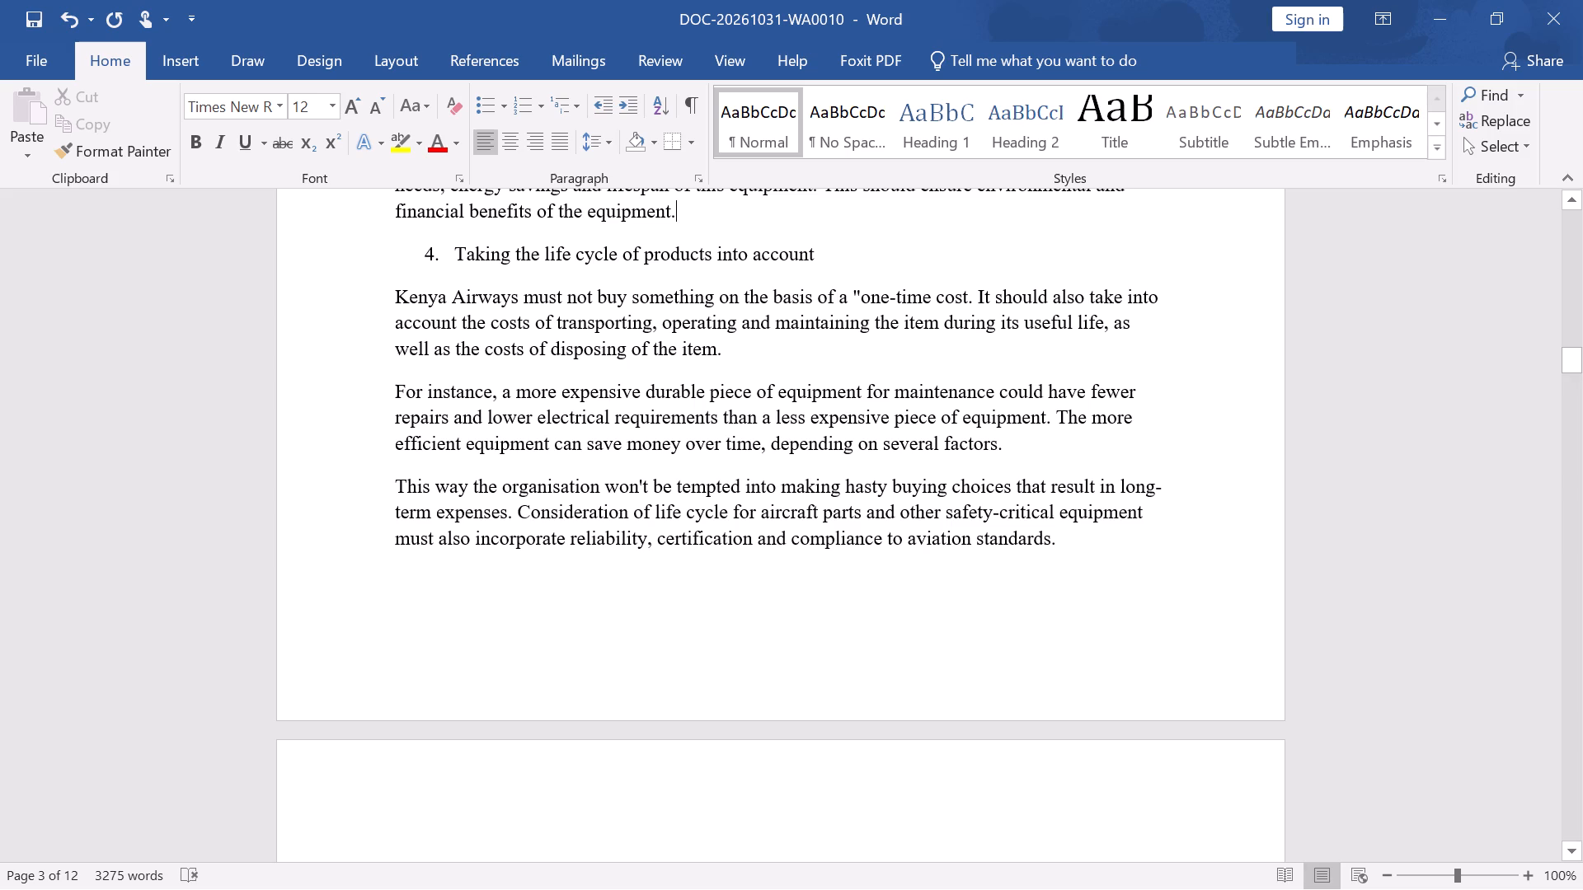
{"action": "scroll", "coordinate": [743, 447], "scroll_direction": "down", "scroll_amount": 1}
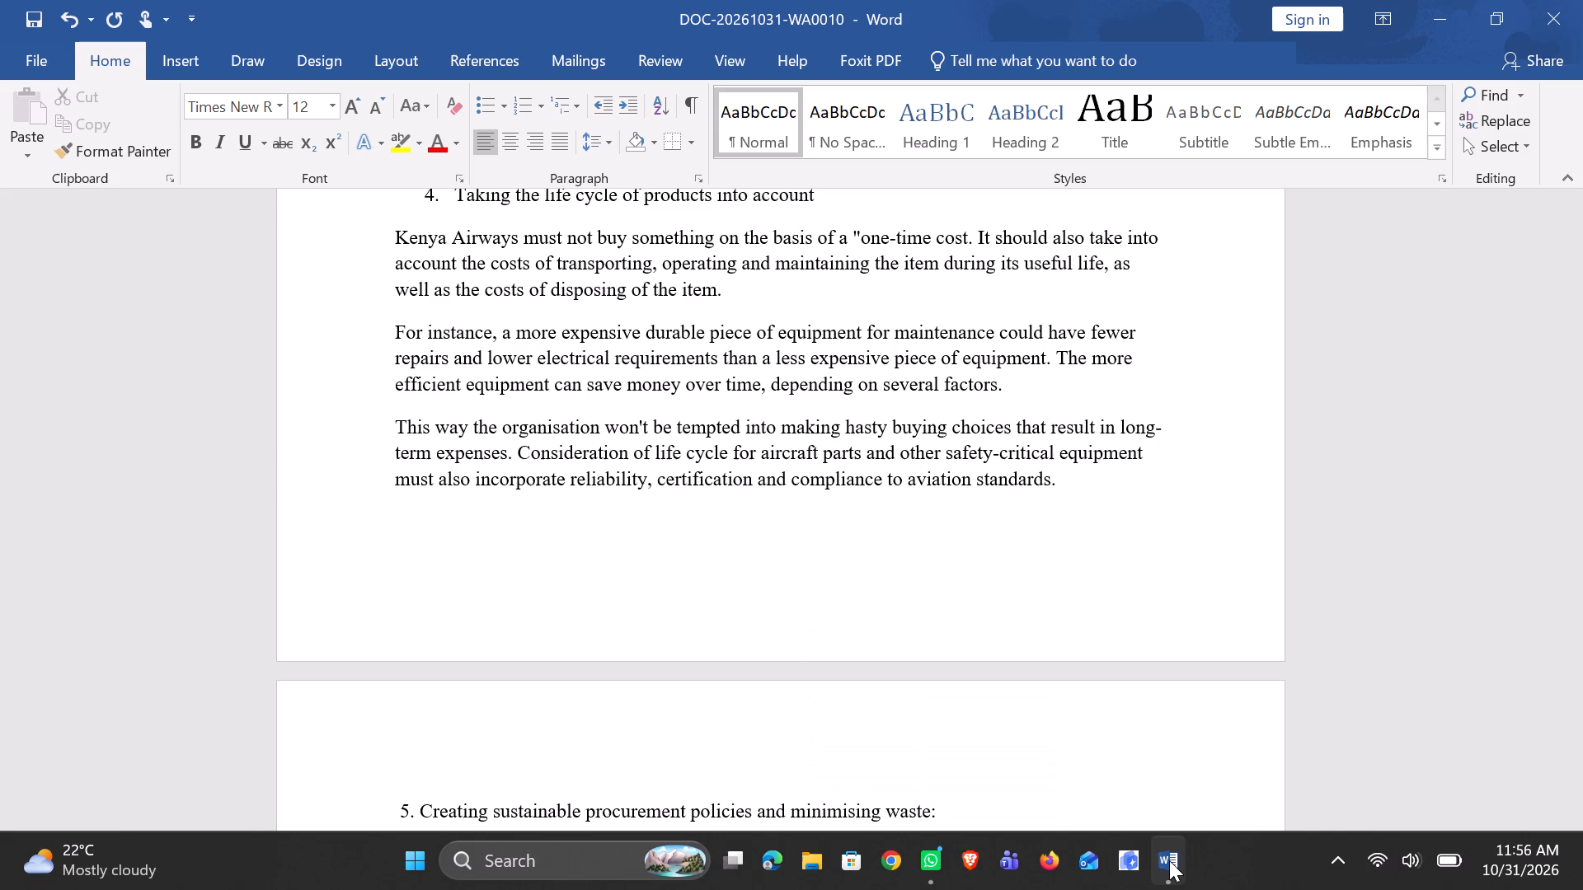
{"action": "left_click", "coordinate": [1169, 860]}
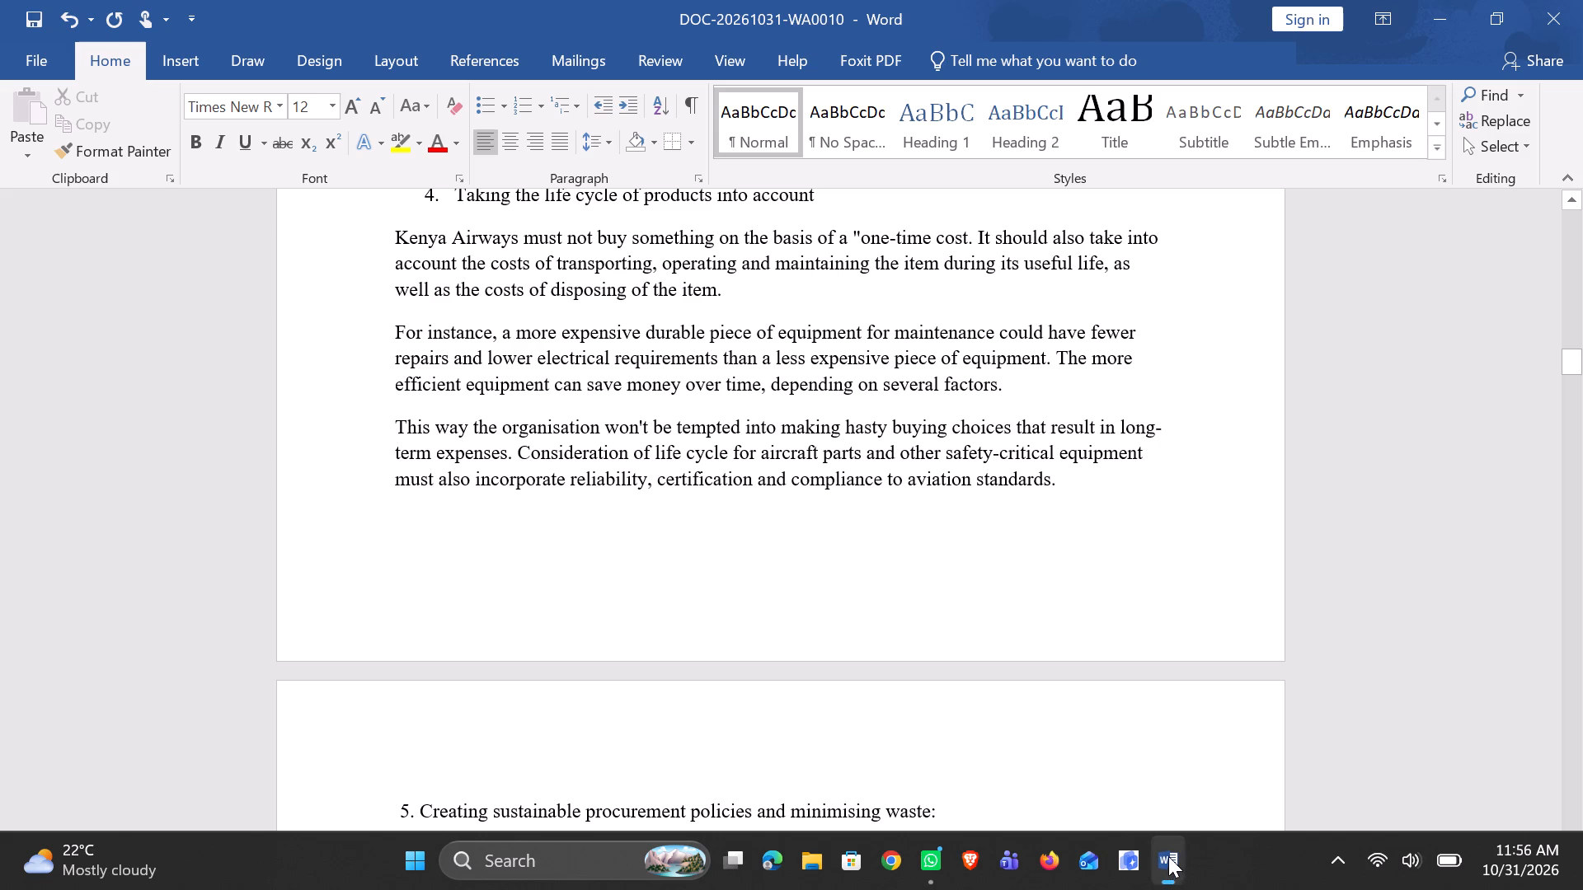
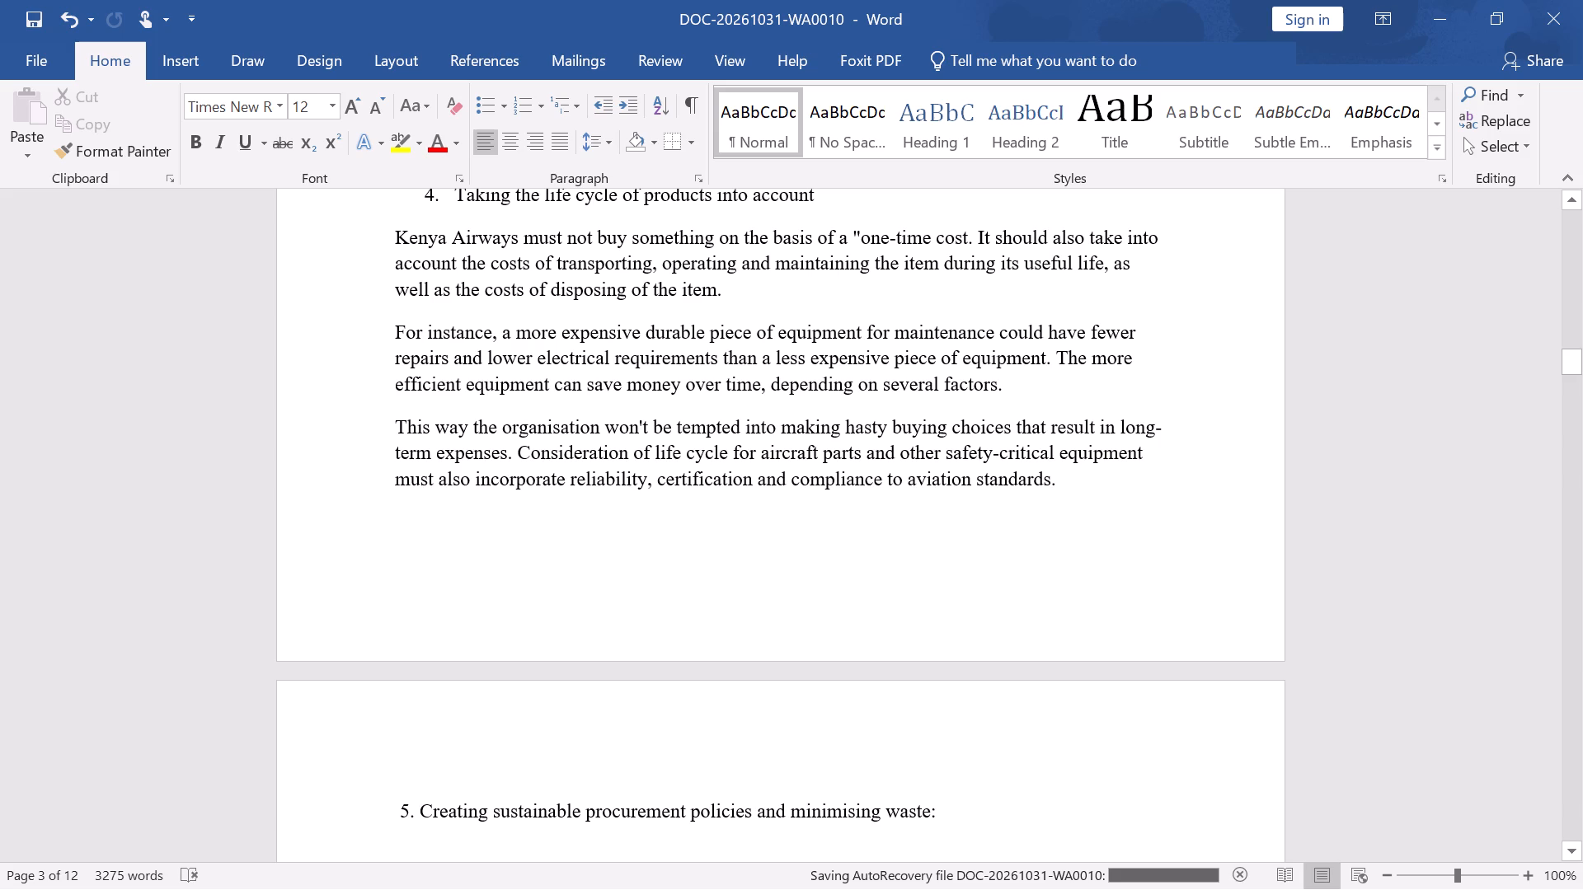
Remove the blank line between heading 5 on sustainable procurement policies and its first paragraph.
{"action": "scroll", "coordinate": [608, 494], "scroll_direction": "down", "scroll_amount": 4}
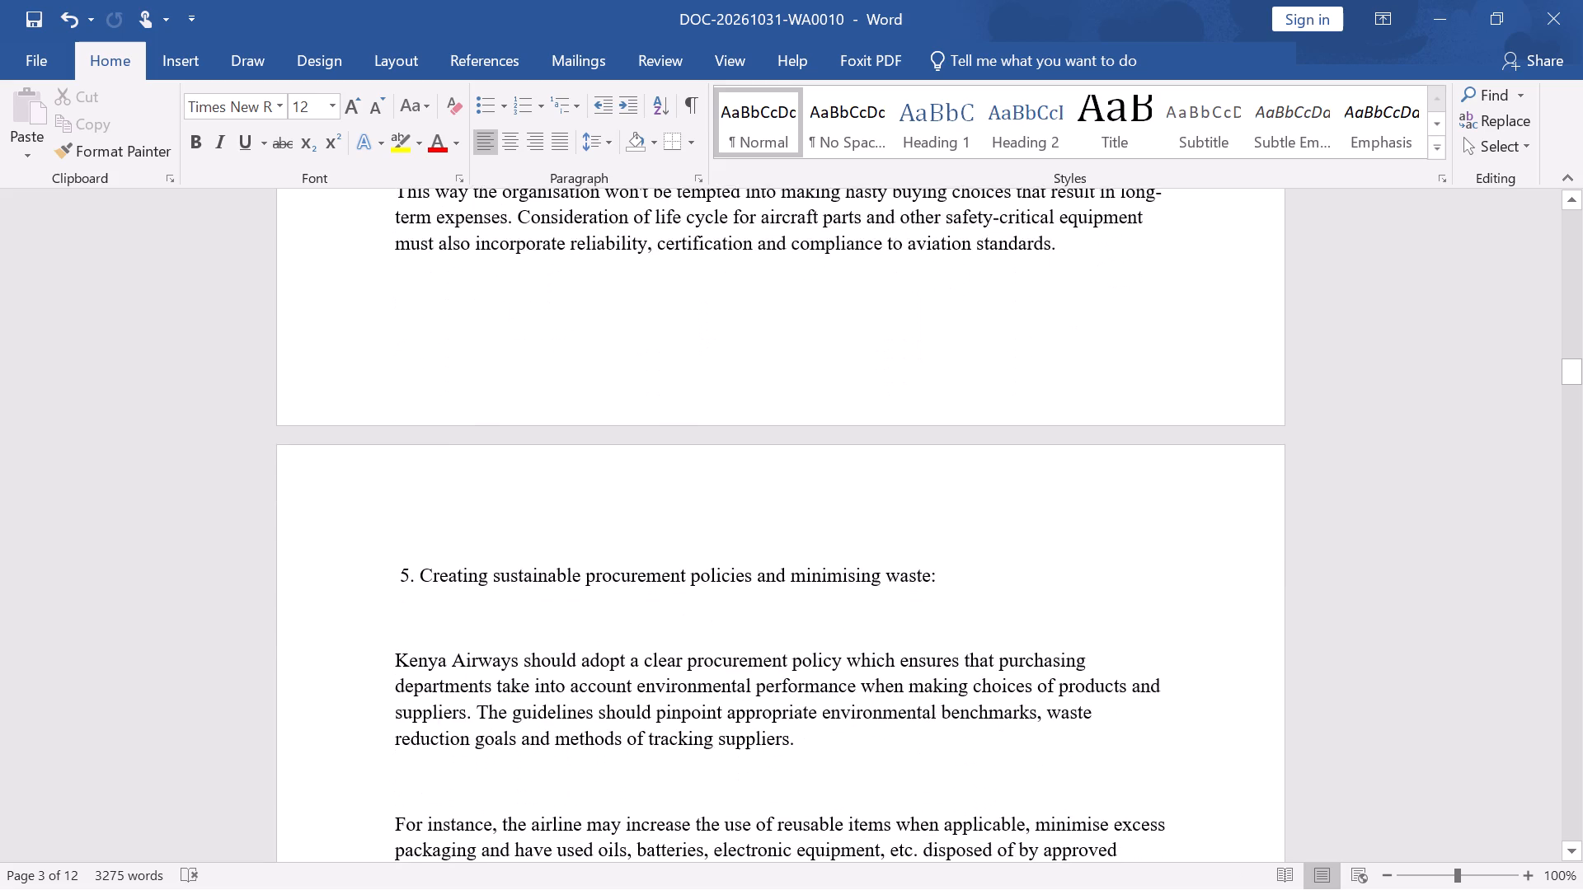
{"action": "scroll", "coordinate": [609, 492], "scroll_direction": "down", "scroll_amount": 3}
{"action": "left_click", "coordinate": [393, 479]}
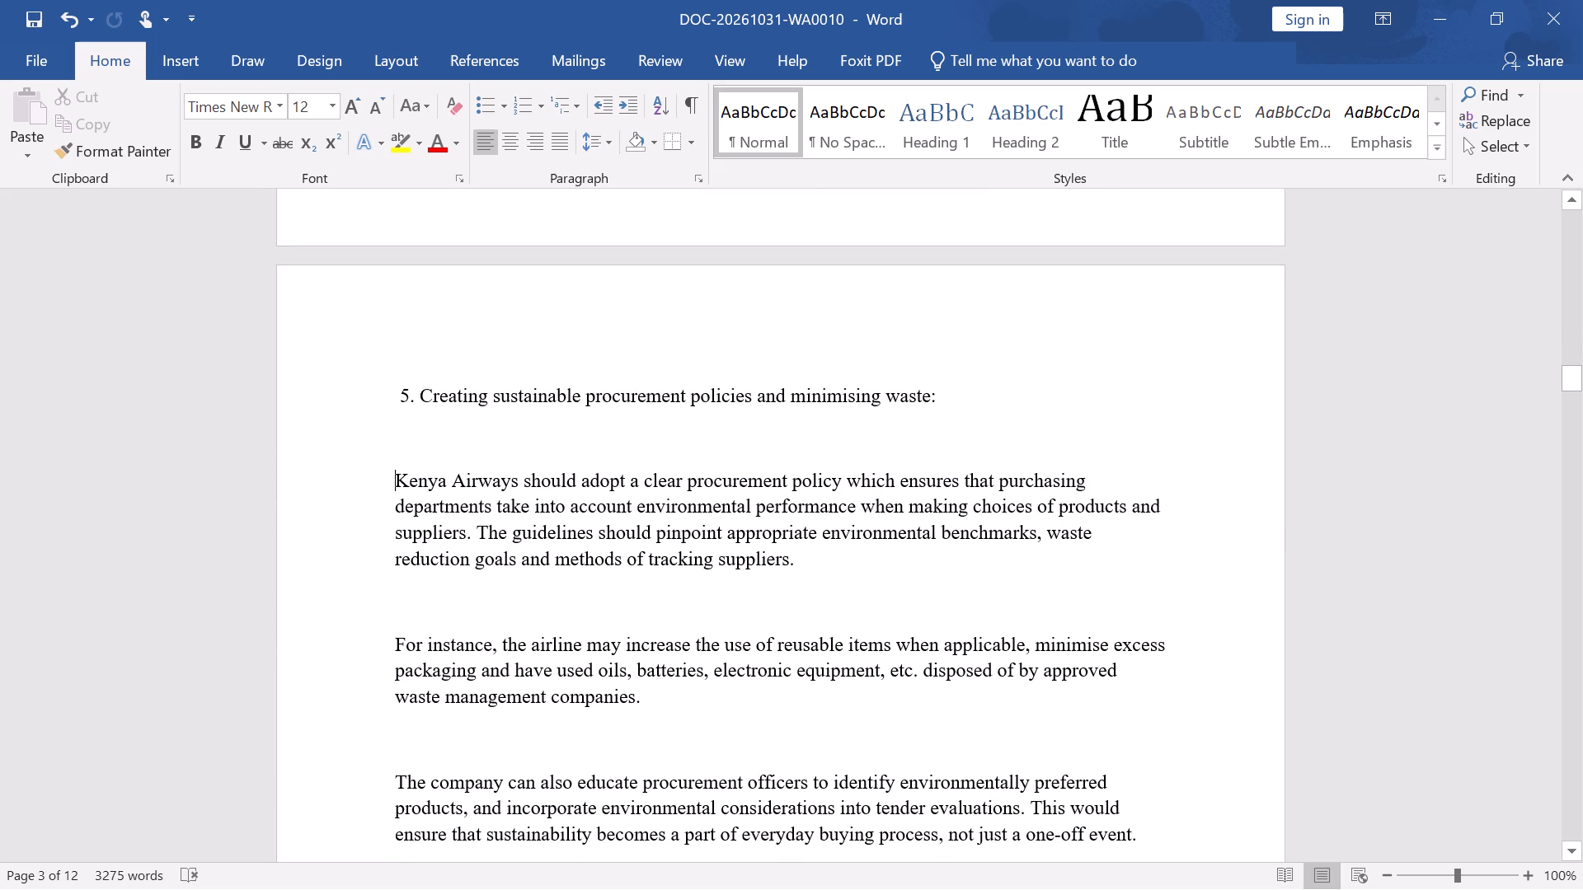
{"action": "key", "text": "BackSpace"}
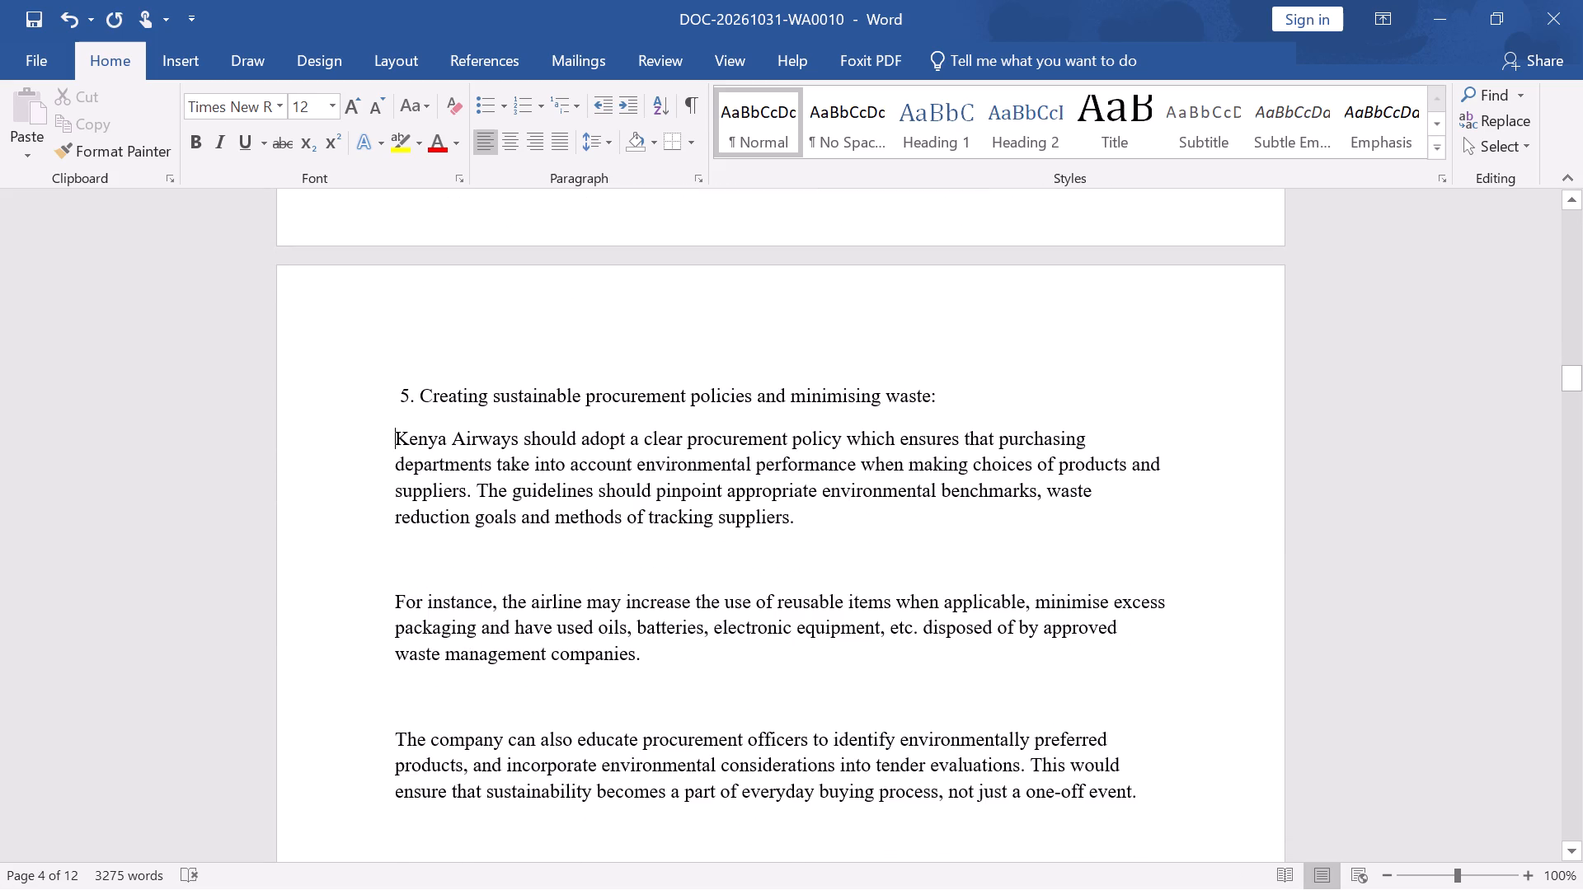
Turn the heading "5. Creating sustainable procurement policies and minimising waste:" into automatically numbered list item 5.
{"action": "left_click", "coordinate": [418, 394]}
{"action": "key", "text": "BackSpace"}
{"action": "key", "text": "space"}
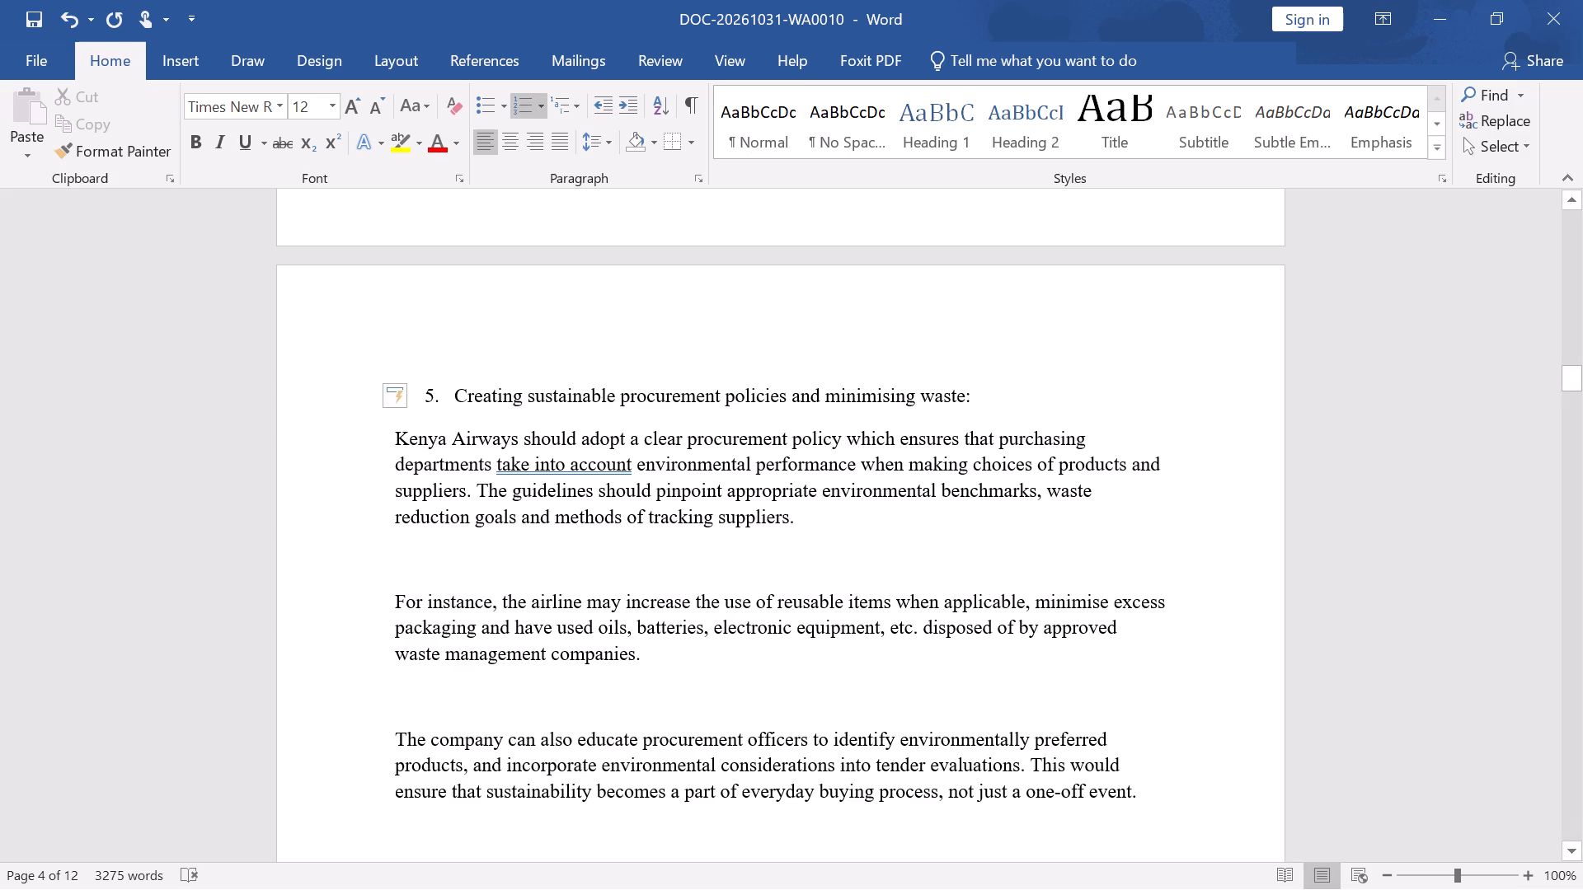
Check the layout around the page break between the end of item 4 and heading 5.
{"action": "left_click", "coordinate": [477, 352]}
{"action": "left_click", "coordinate": [420, 354]}
{"action": "scroll", "coordinate": [490, 463], "scroll_direction": "up", "scroll_amount": 5}
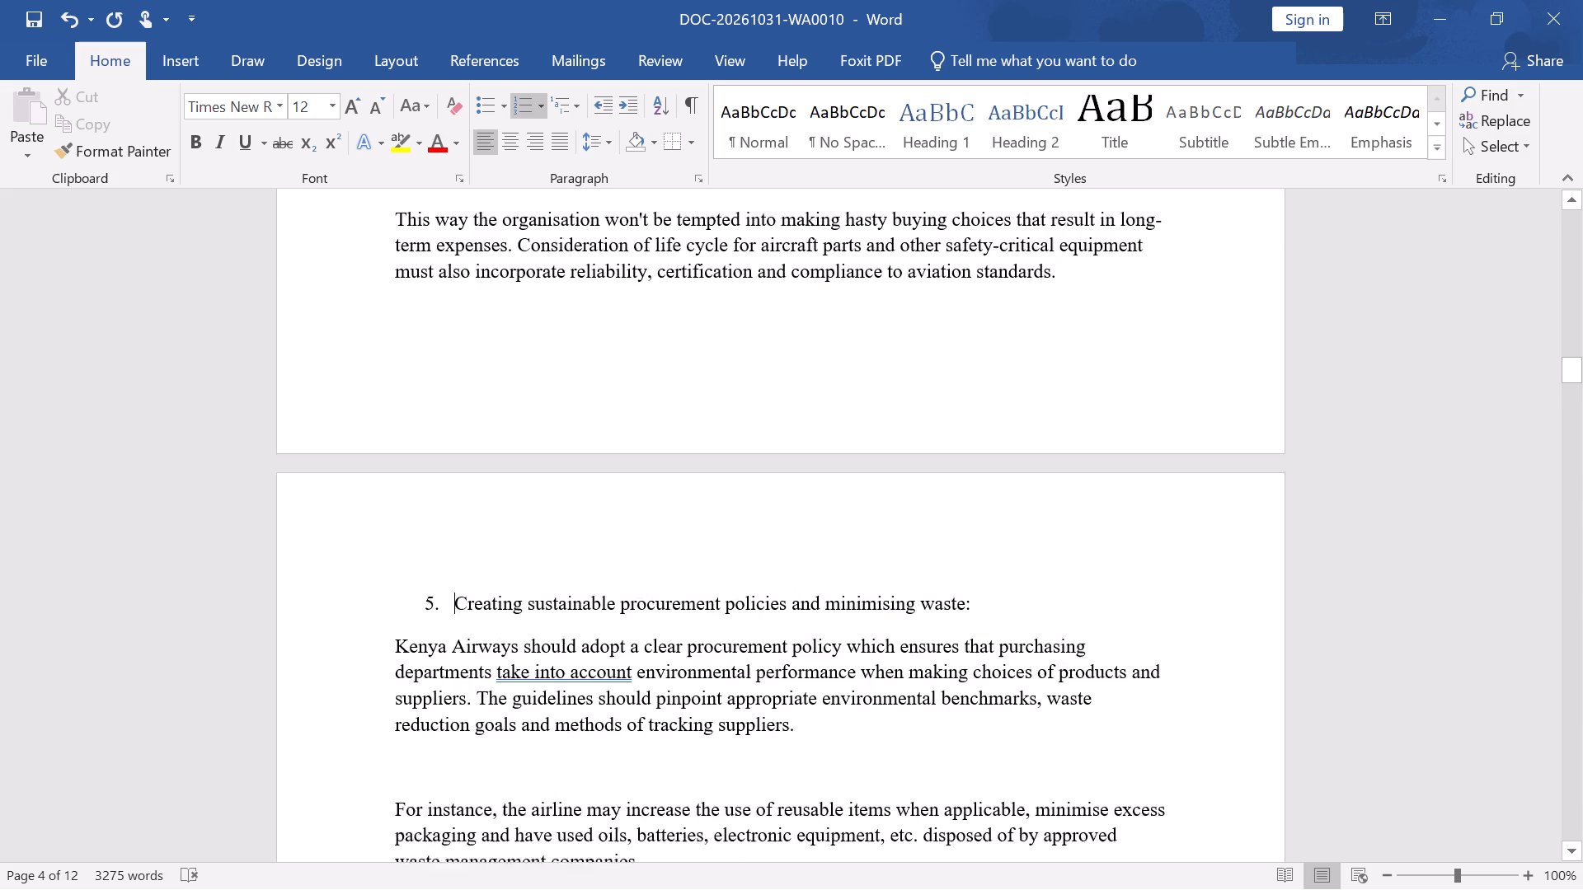
{"action": "scroll", "coordinate": [490, 448], "scroll_direction": "up", "scroll_amount": 7}
{"action": "scroll", "coordinate": [492, 439], "scroll_direction": "down", "scroll_amount": 12}
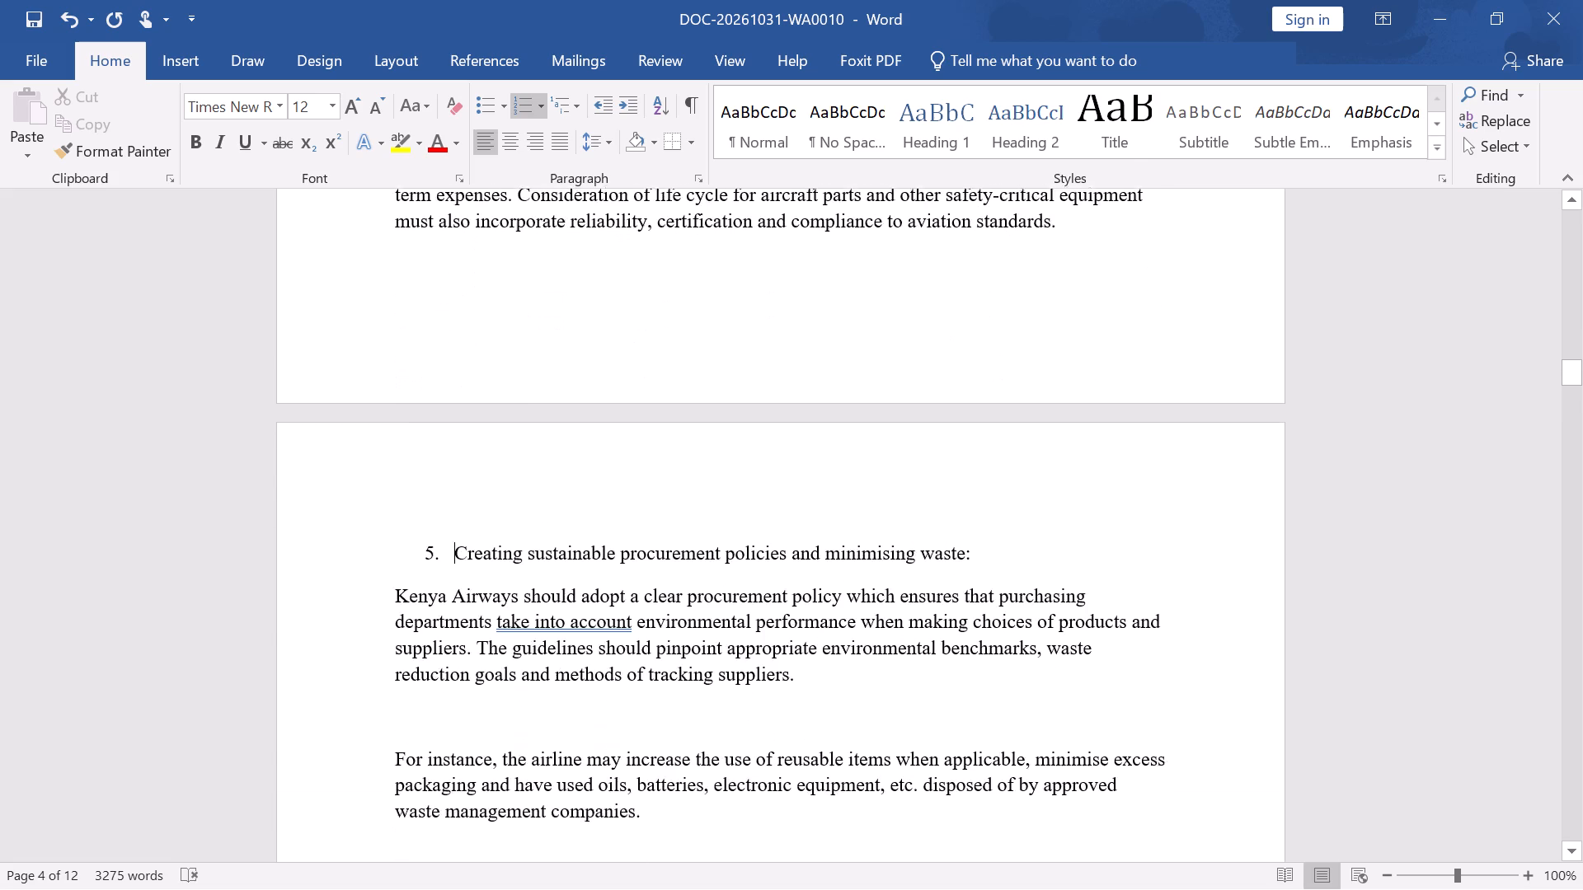
Remove the blank lines between the four body paragraphs under item 5.
{"action": "scroll", "coordinate": [495, 432], "scroll_direction": "down", "scroll_amount": 1}
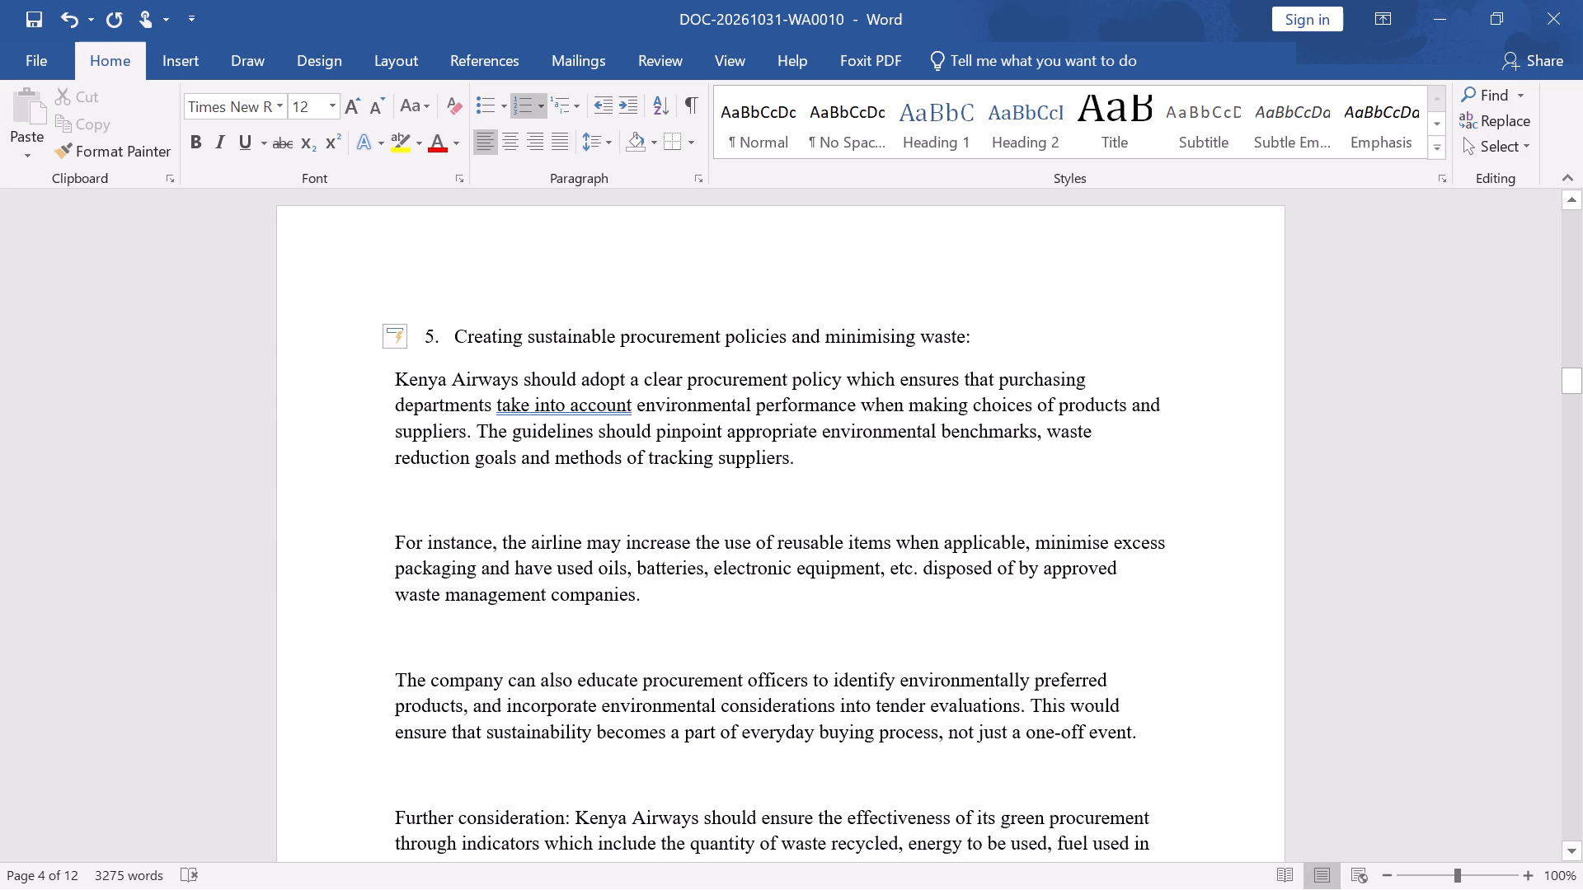
{"action": "left_click", "coordinate": [392, 544]}
{"action": "key", "text": "BackSpace"}
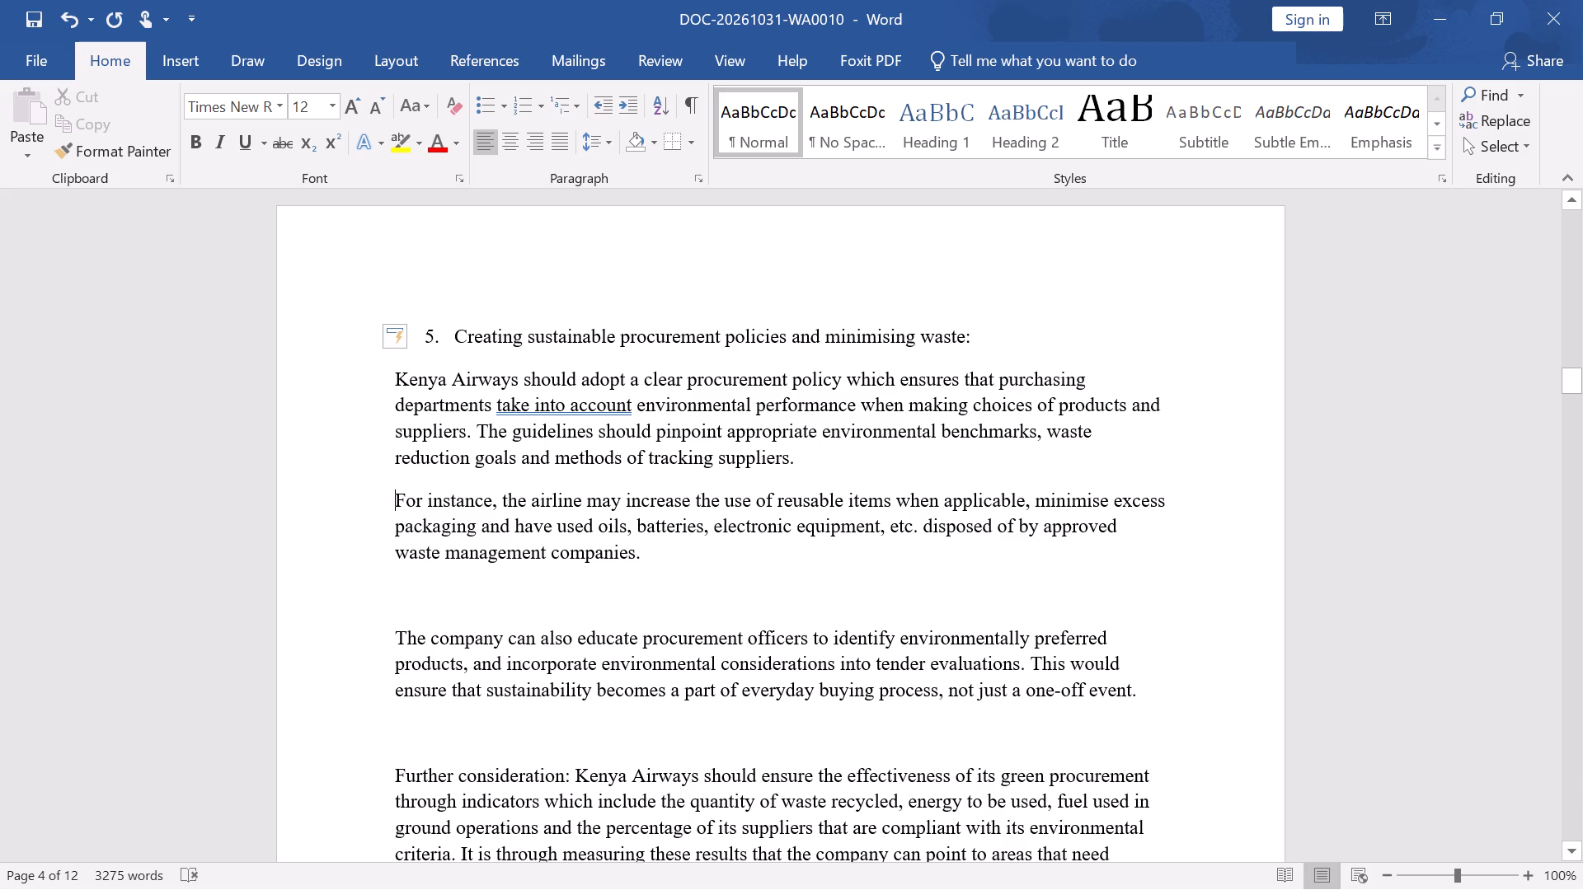
{"action": "left_click", "coordinate": [391, 633]}
{"action": "key", "text": "BackSpace"}
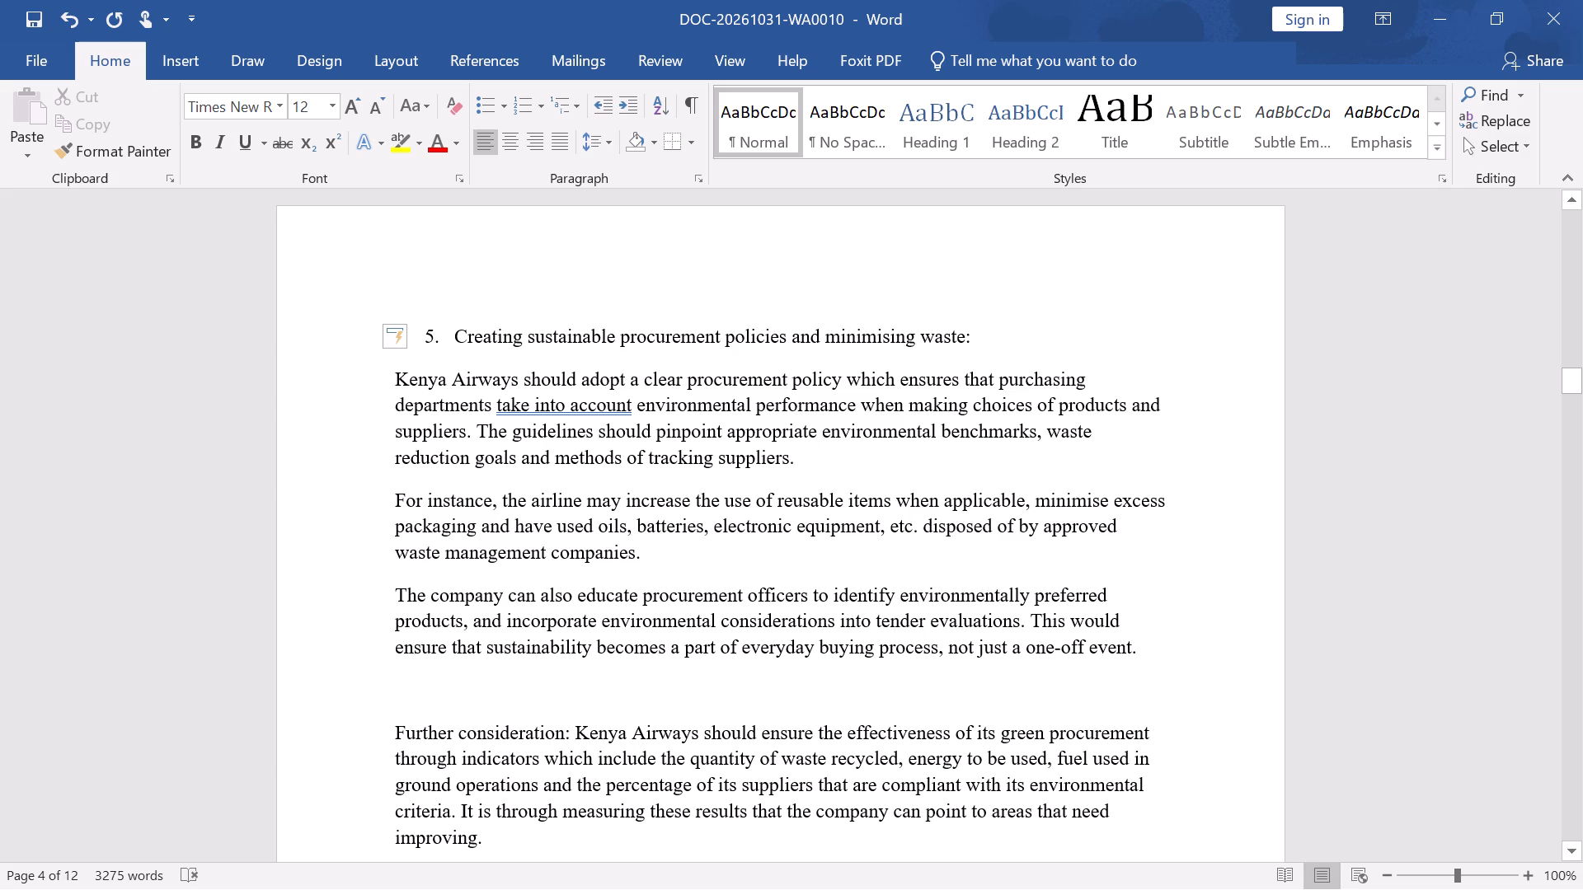
{"action": "scroll", "coordinate": [777, 588], "scroll_direction": "down", "scroll_amount": 1}
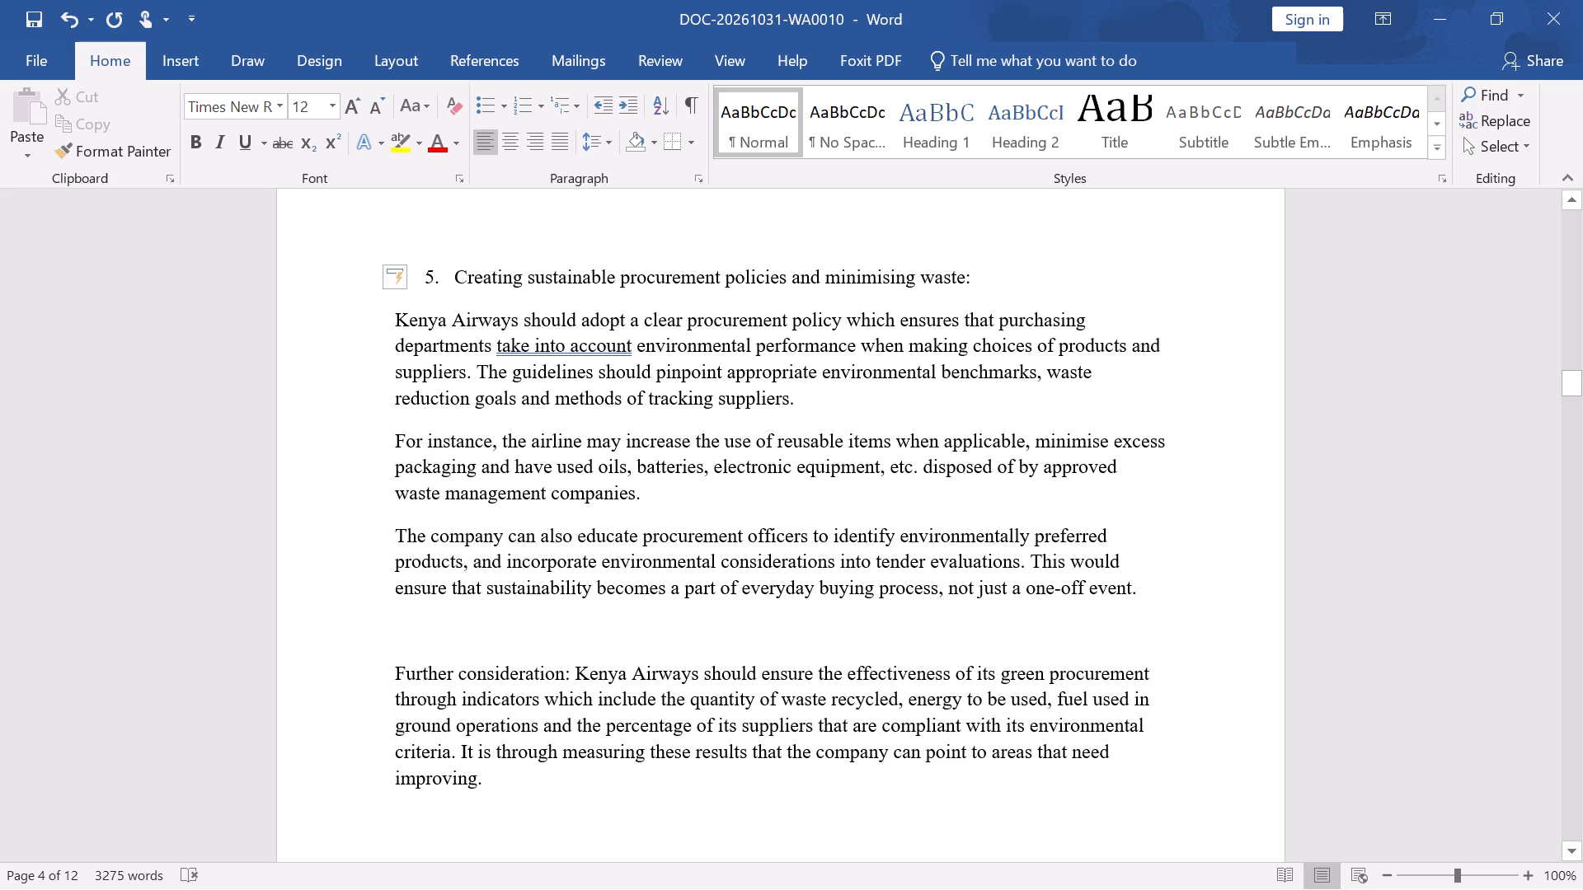
{"action": "left_click", "coordinate": [387, 664]}
{"action": "key", "text": "BackSpace"}
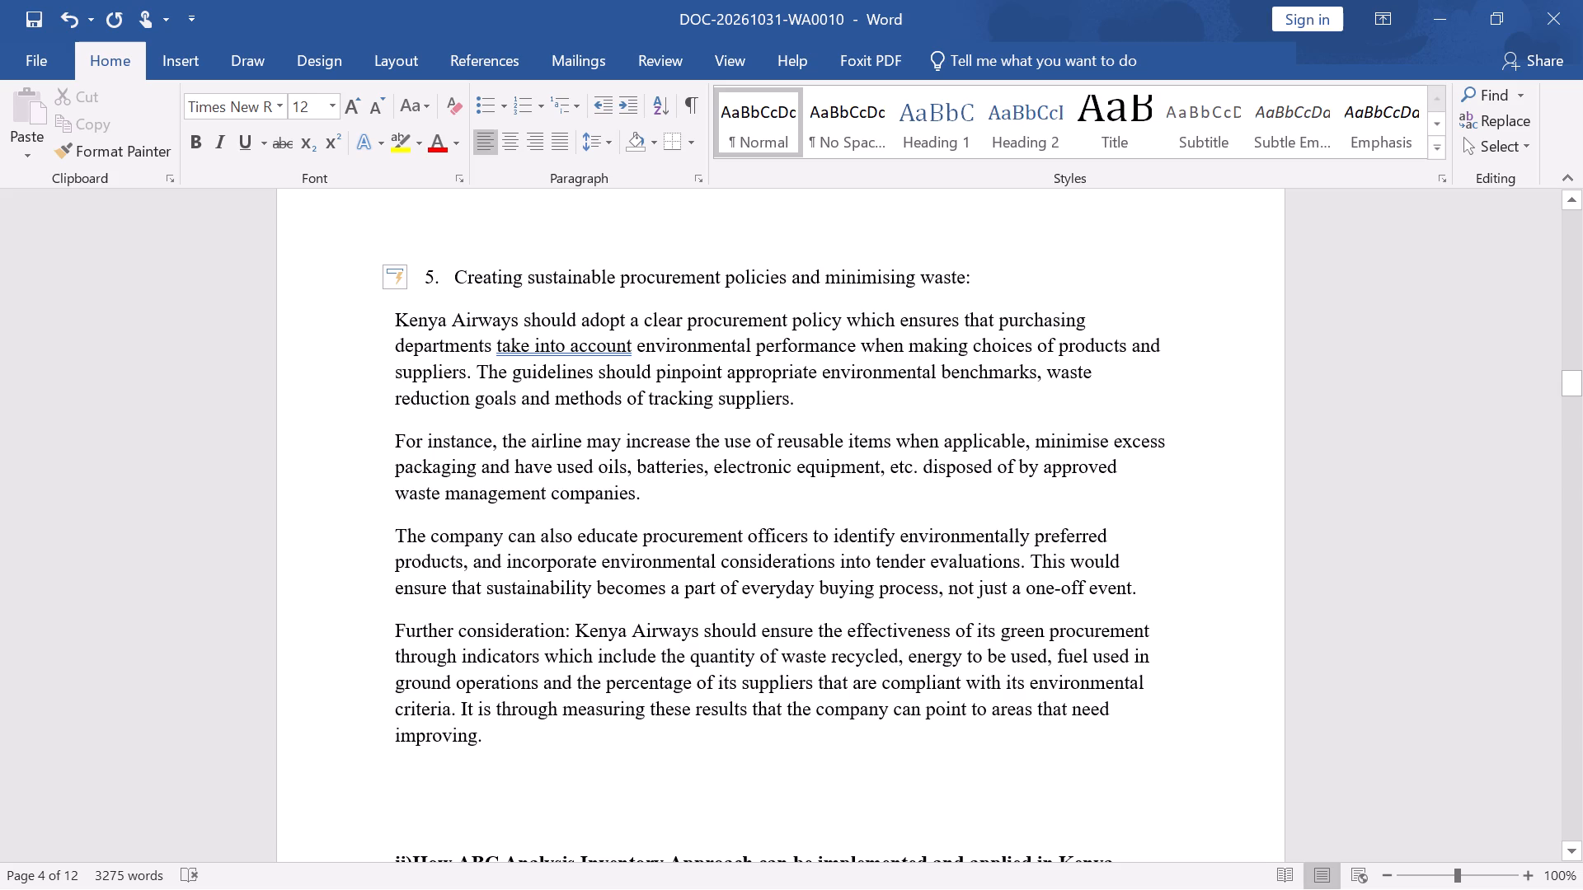
Delete the lead-in "Further consideration:" so the last paragraph under item 5 starts with "Kenya Airways".
{"action": "left_click", "coordinate": [575, 623]}
{"action": "key", "text": "BackSpace"}
{"action": "key", "text": "BackSpace"}
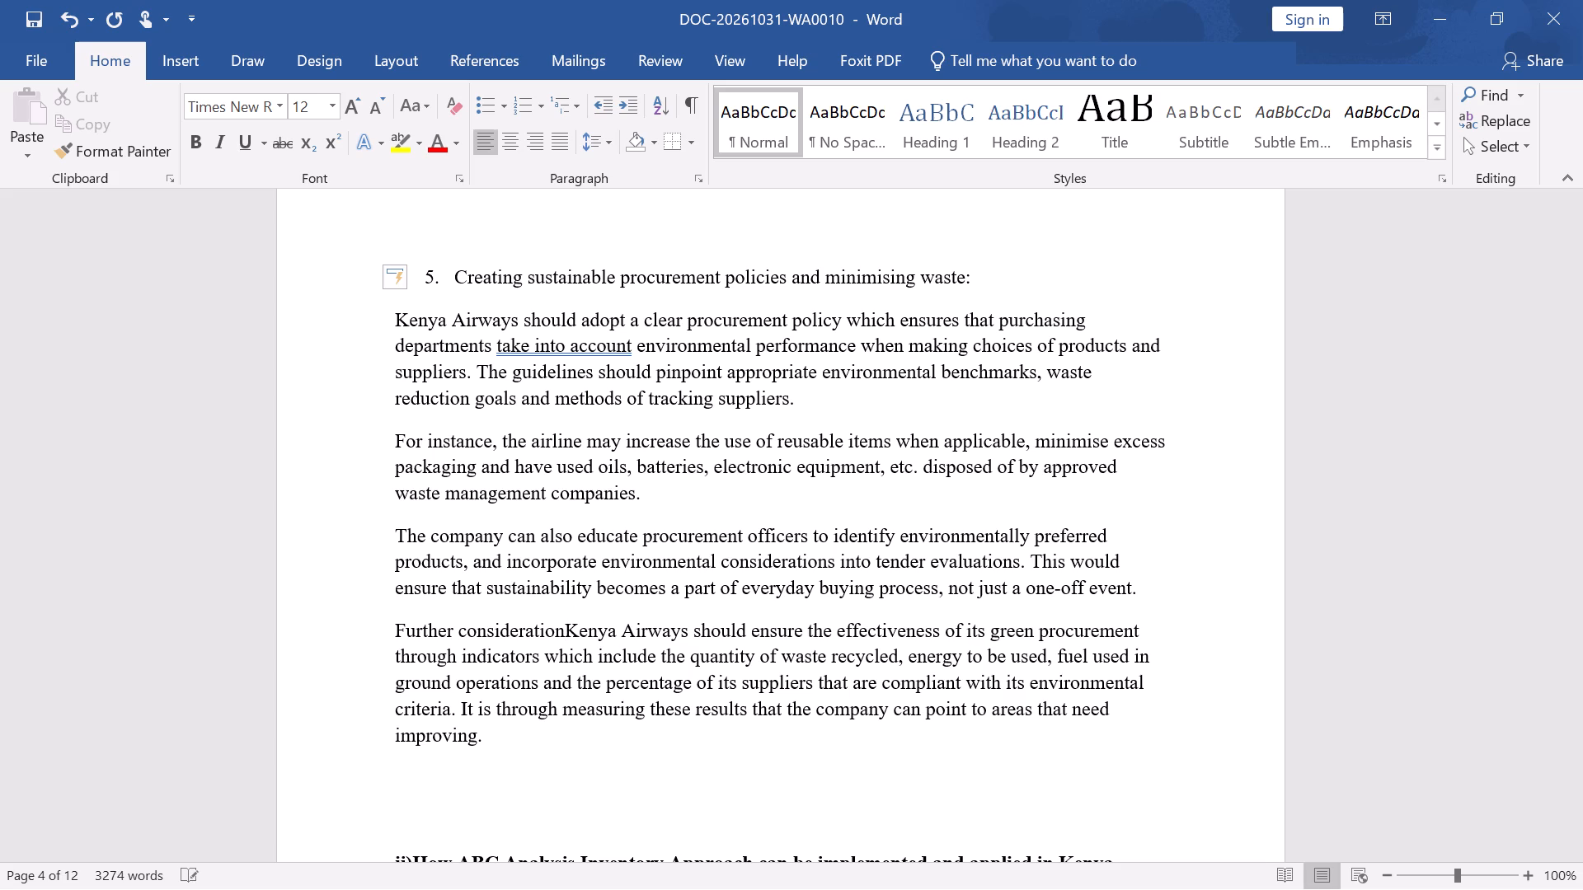
{"action": "key", "text": "space"}
{"action": "key", "text": "comma"}
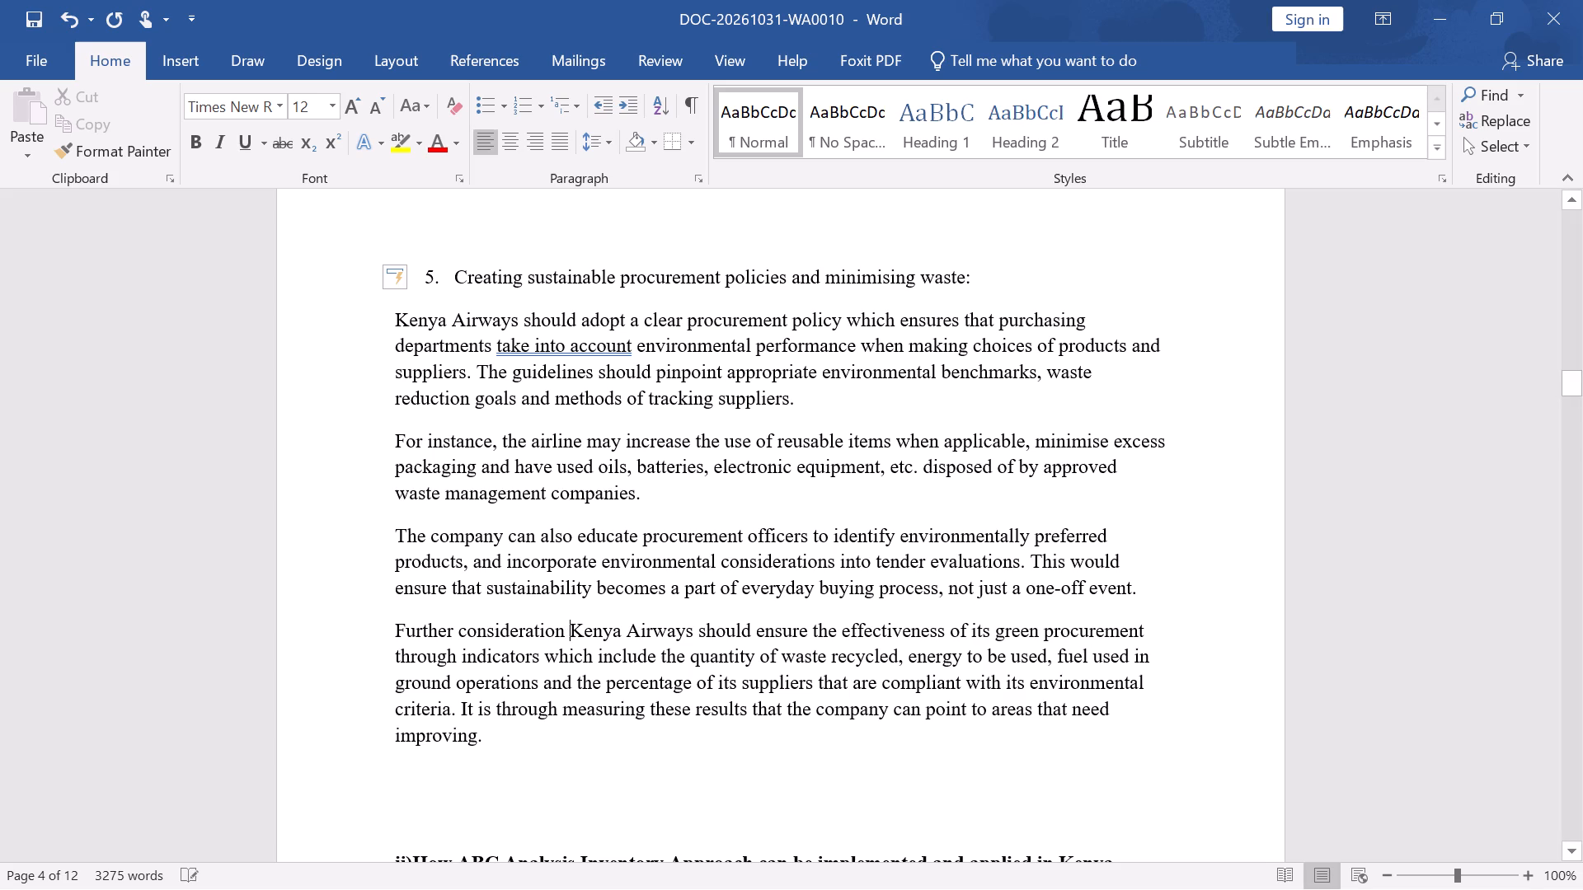
{"action": "key", "text": "BackSpace"}
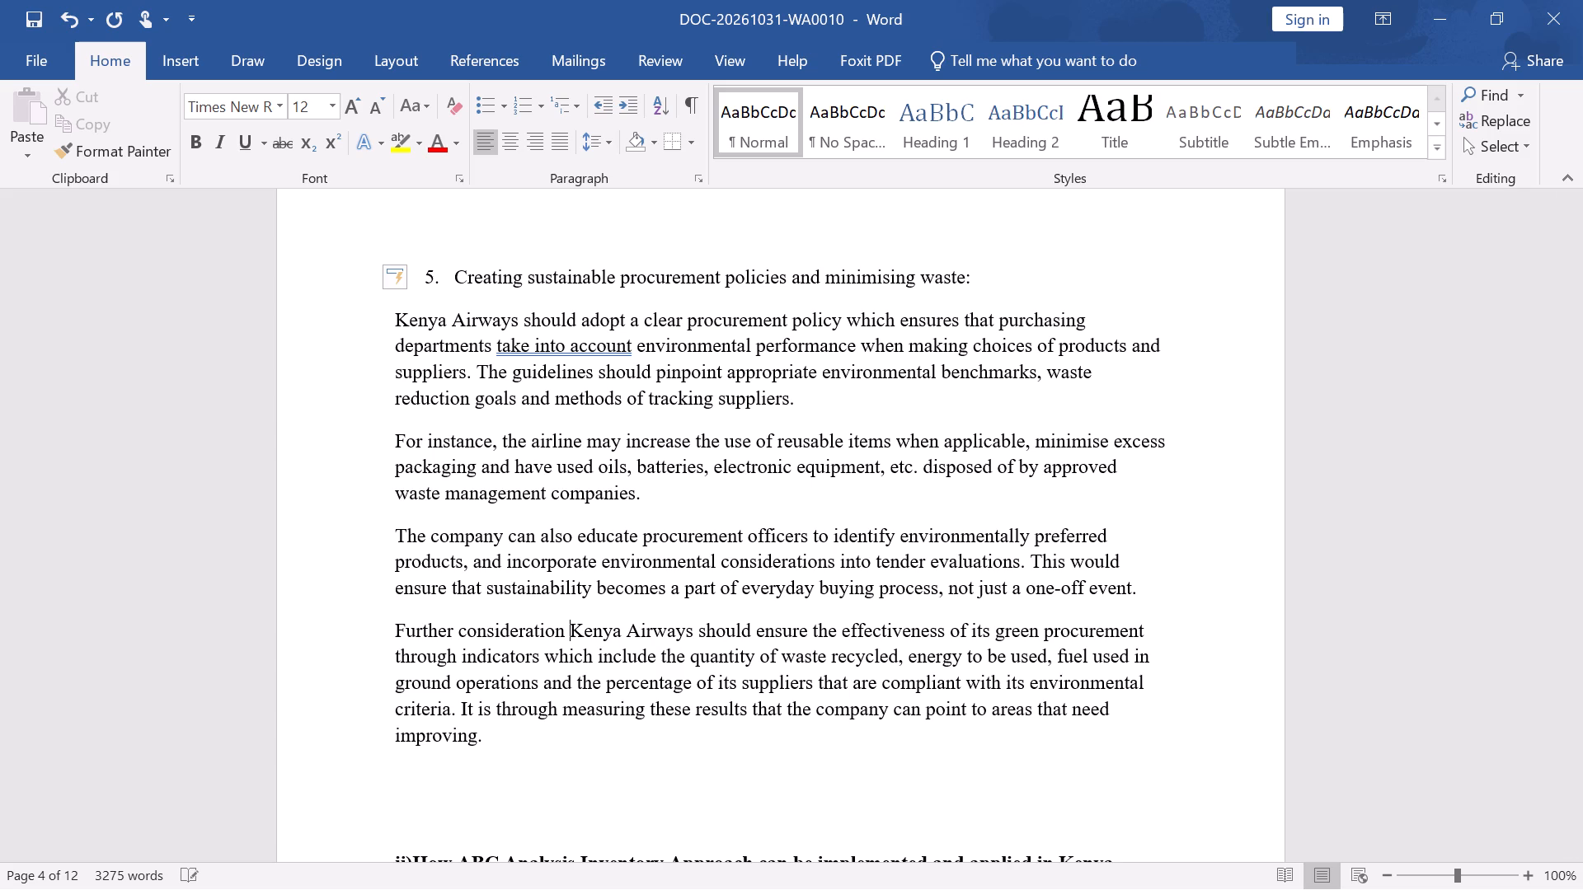
{"action": "scroll", "coordinate": [638, 608], "scroll_direction": "down", "scroll_amount": 1}
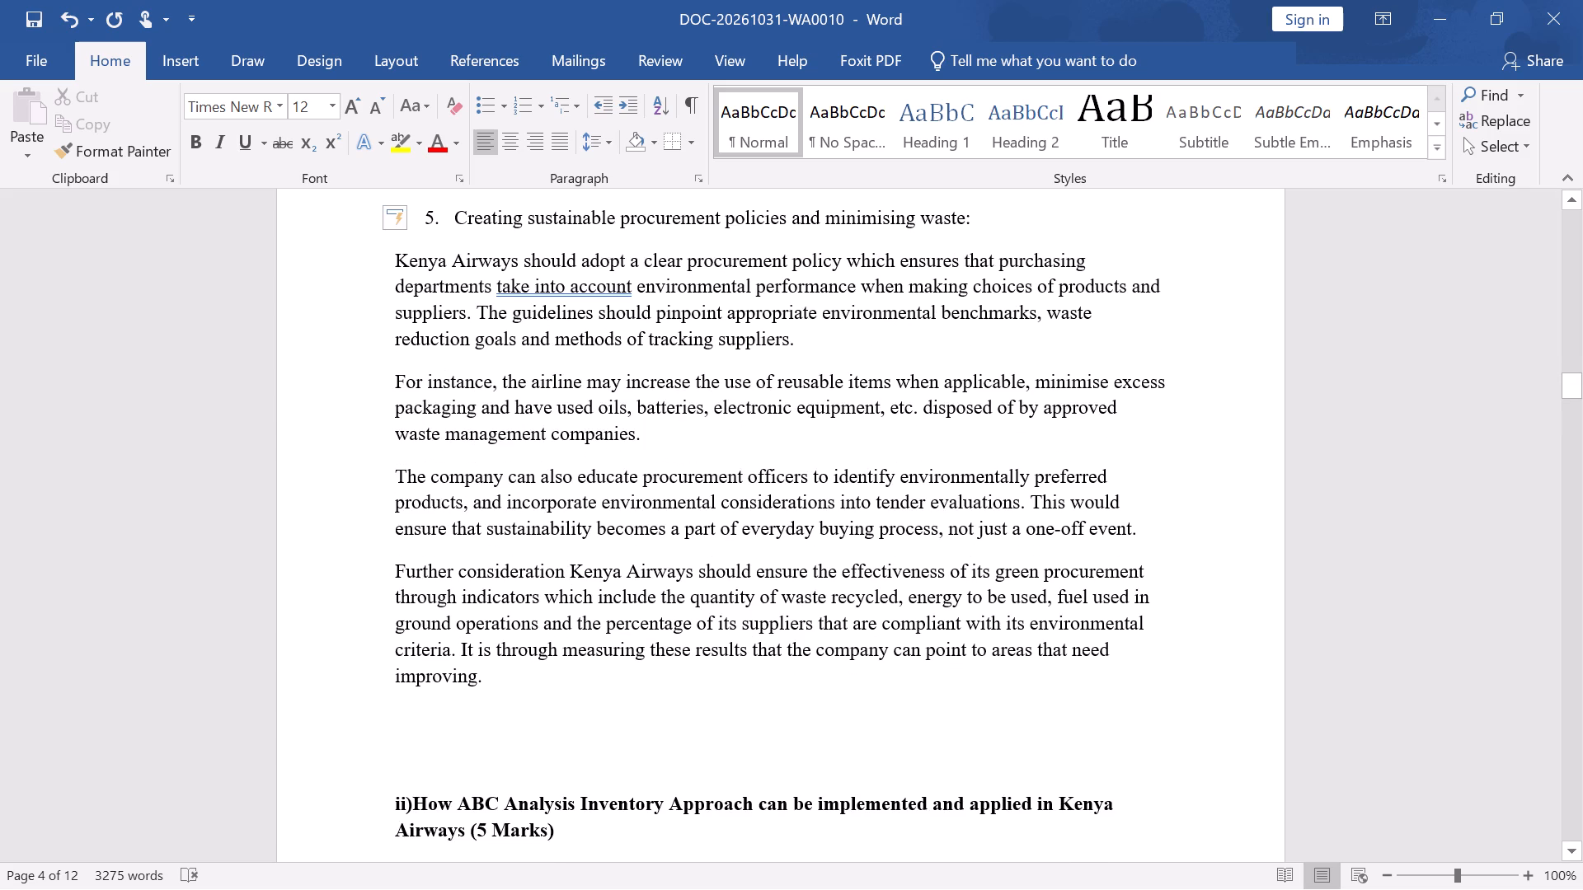
{"action": "key", "text": "BackSpace"}
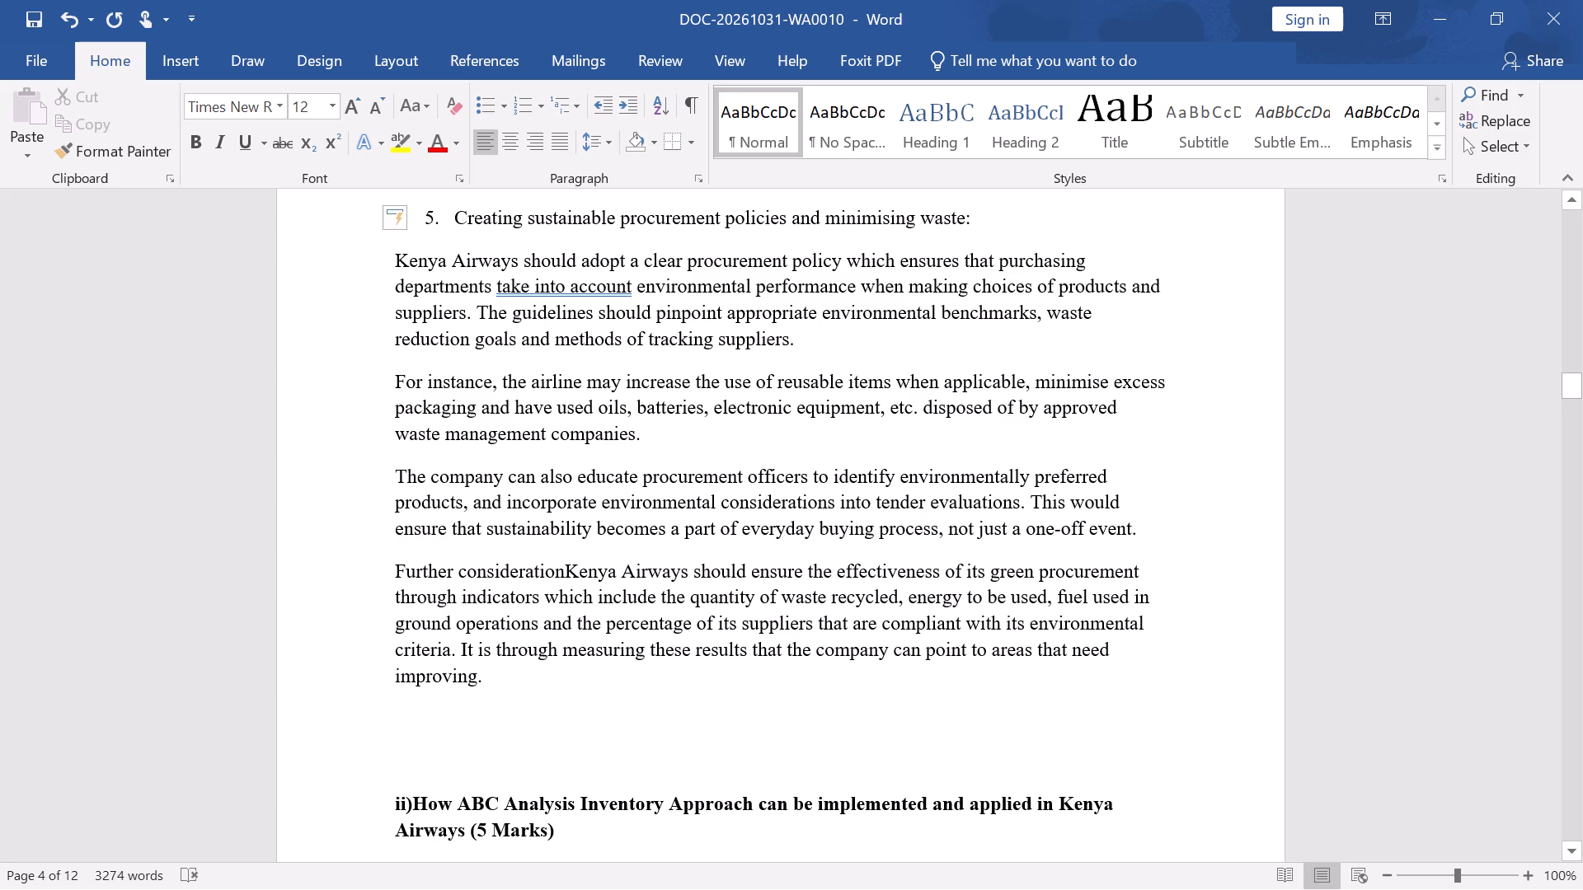
{"action": "key", "text": "BackSpace"}
{"action": "key", "text": "BackSpace"}
{"action": "key", "text": "BackSpace"}
{"action": "key", "text": "BackSpace"}
{"action": "key", "text": "BackSpace"}
{"action": "key", "text": "BackSpace"}
{"action": "key", "text": "BackSpace"}
{"action": "key", "text": "BackSpace"}
{"action": "key", "text": "BackSpace"}
{"action": "key", "text": "BackSpace"}
{"action": "key", "text": "BackSpace"}
{"action": "key", "text": "BackSpace"}
{"action": "key", "text": "BackSpace"}
{"action": "key", "text": "BackSpace"}
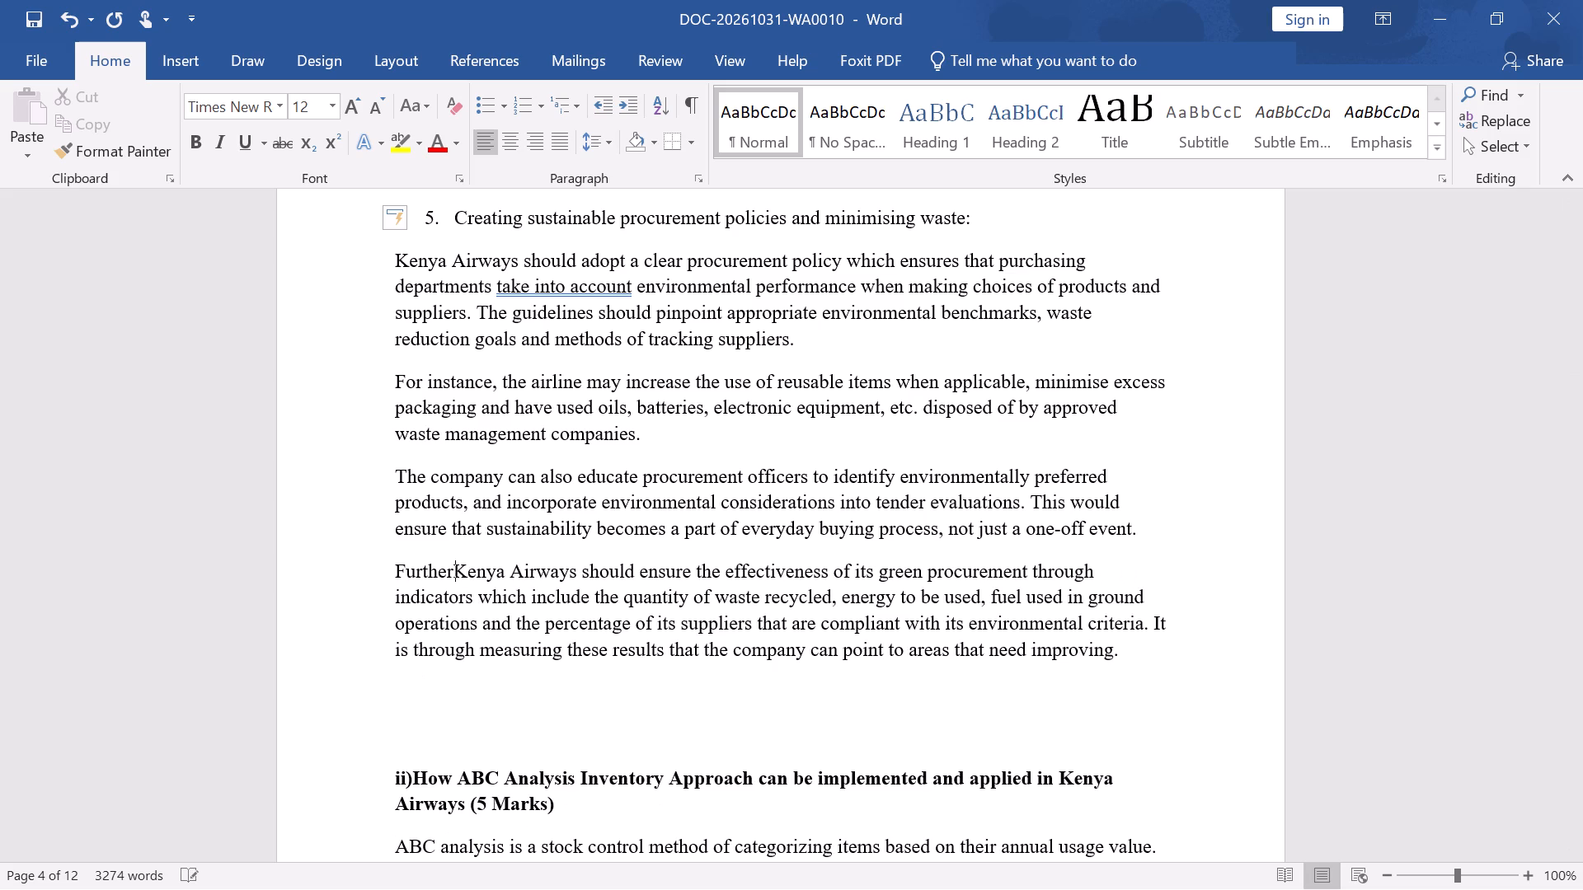
{"action": "key", "text": "BackSpace"}
{"action": "key", "text": "BackSpace"}
{"action": "key", "text": "BackSpace"}
{"action": "key", "text": "BackSpace"}
{"action": "key", "text": "BackSpace"}
{"action": "key", "text": "BackSpace"}
{"action": "key", "text": "BackSpace"}
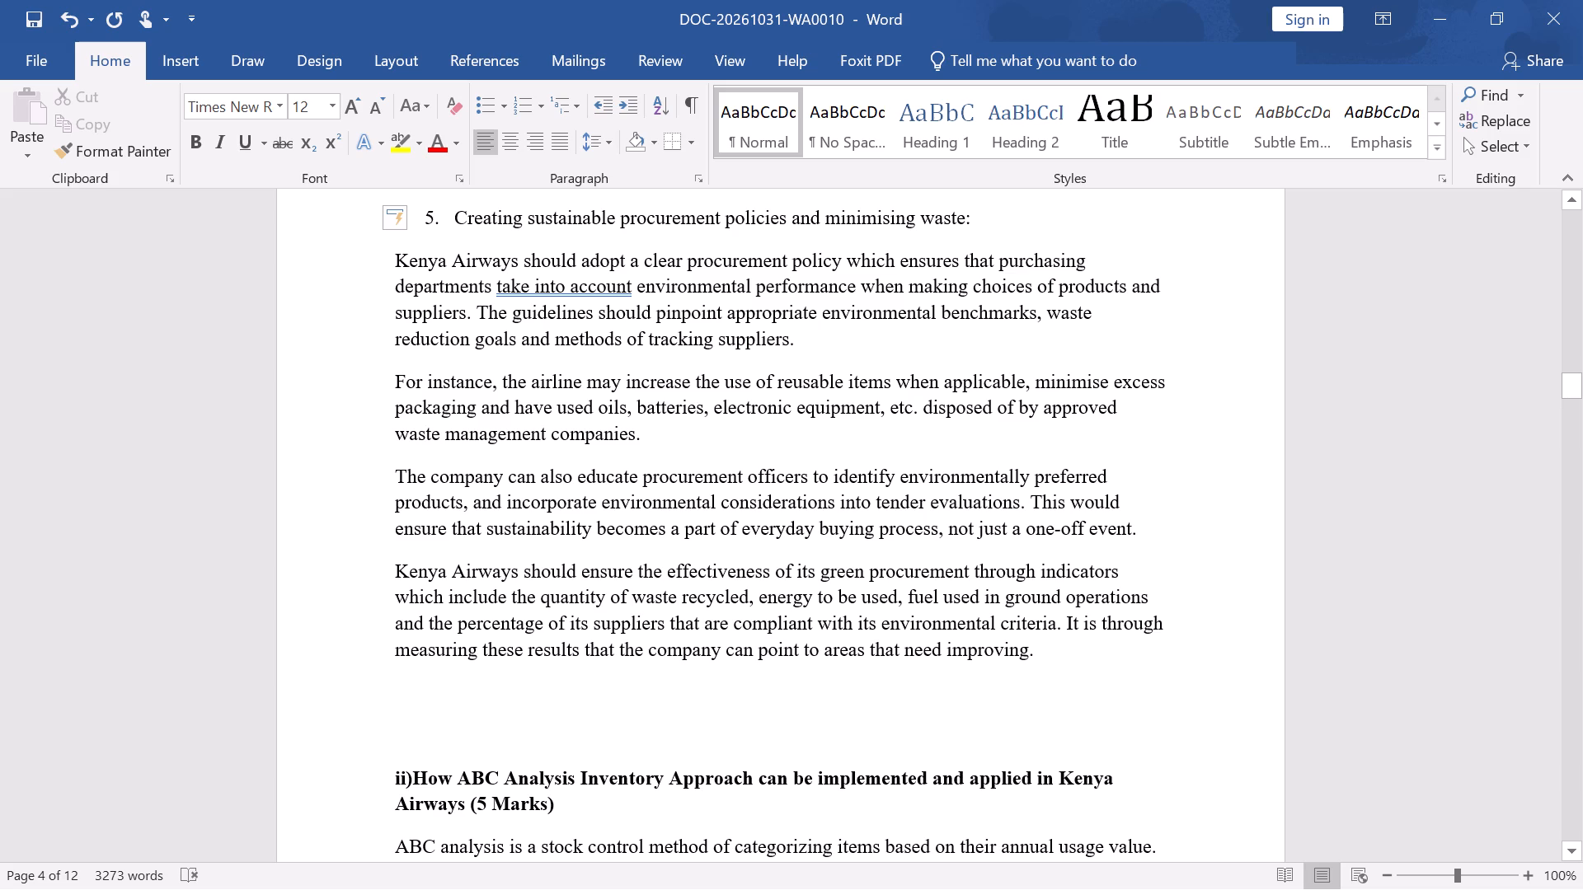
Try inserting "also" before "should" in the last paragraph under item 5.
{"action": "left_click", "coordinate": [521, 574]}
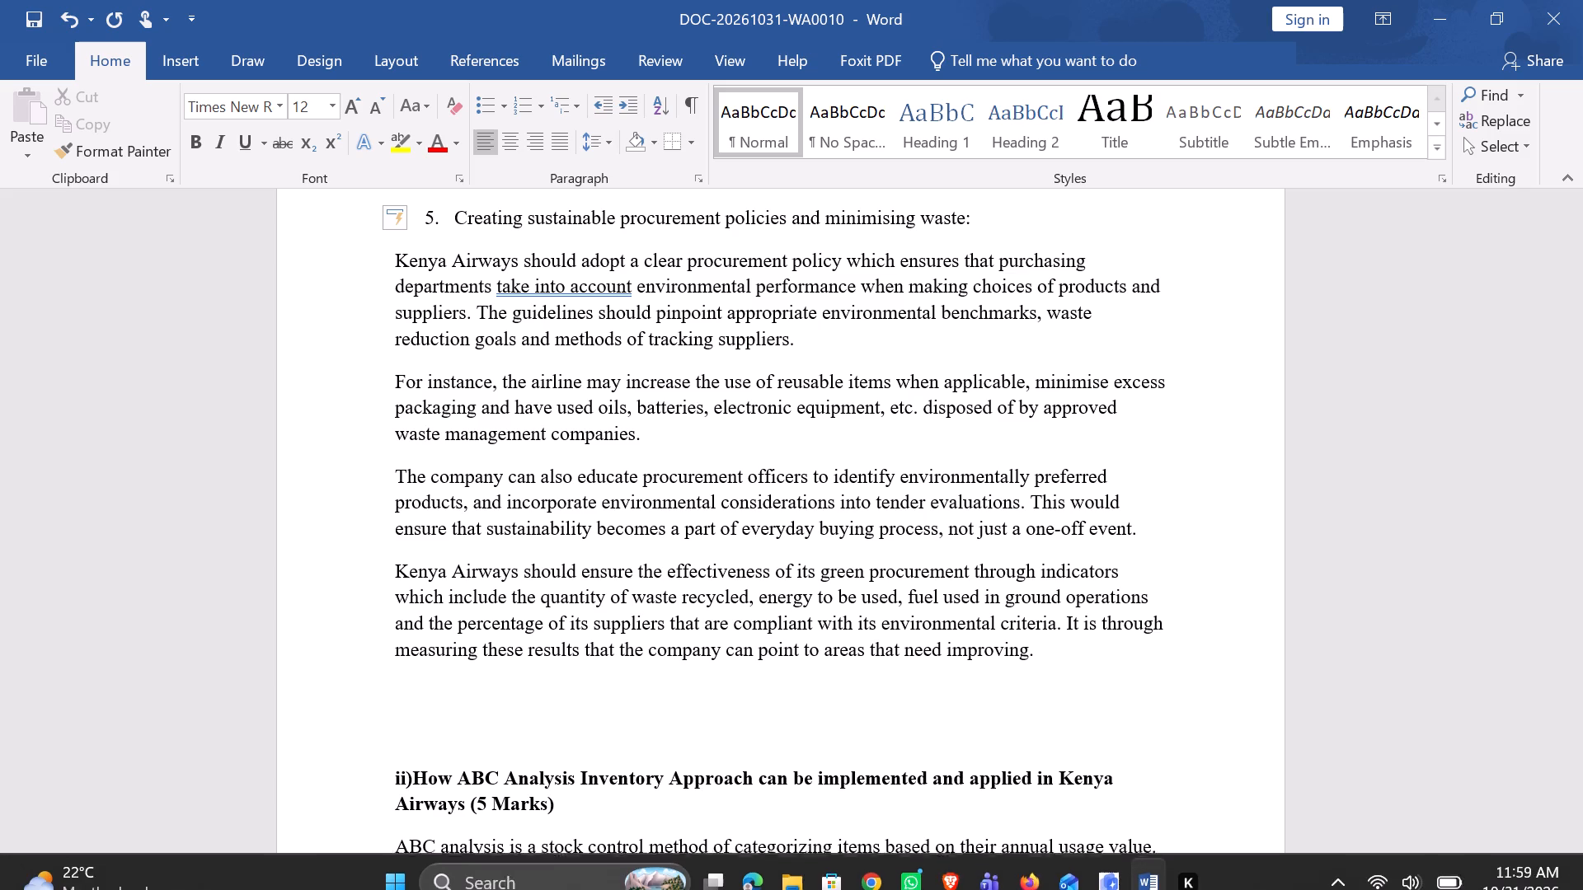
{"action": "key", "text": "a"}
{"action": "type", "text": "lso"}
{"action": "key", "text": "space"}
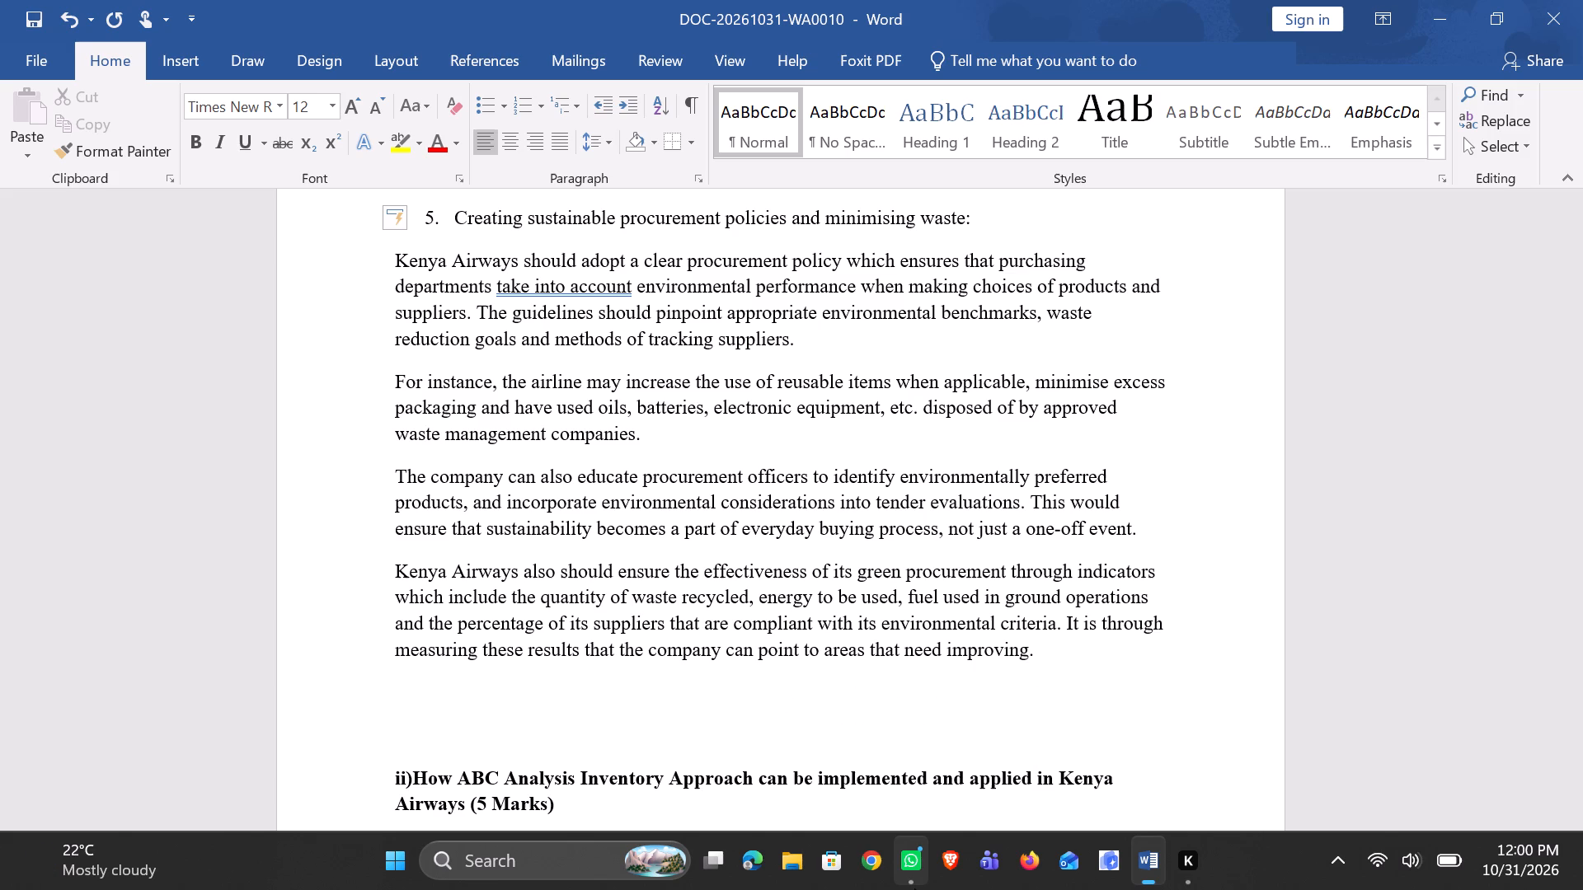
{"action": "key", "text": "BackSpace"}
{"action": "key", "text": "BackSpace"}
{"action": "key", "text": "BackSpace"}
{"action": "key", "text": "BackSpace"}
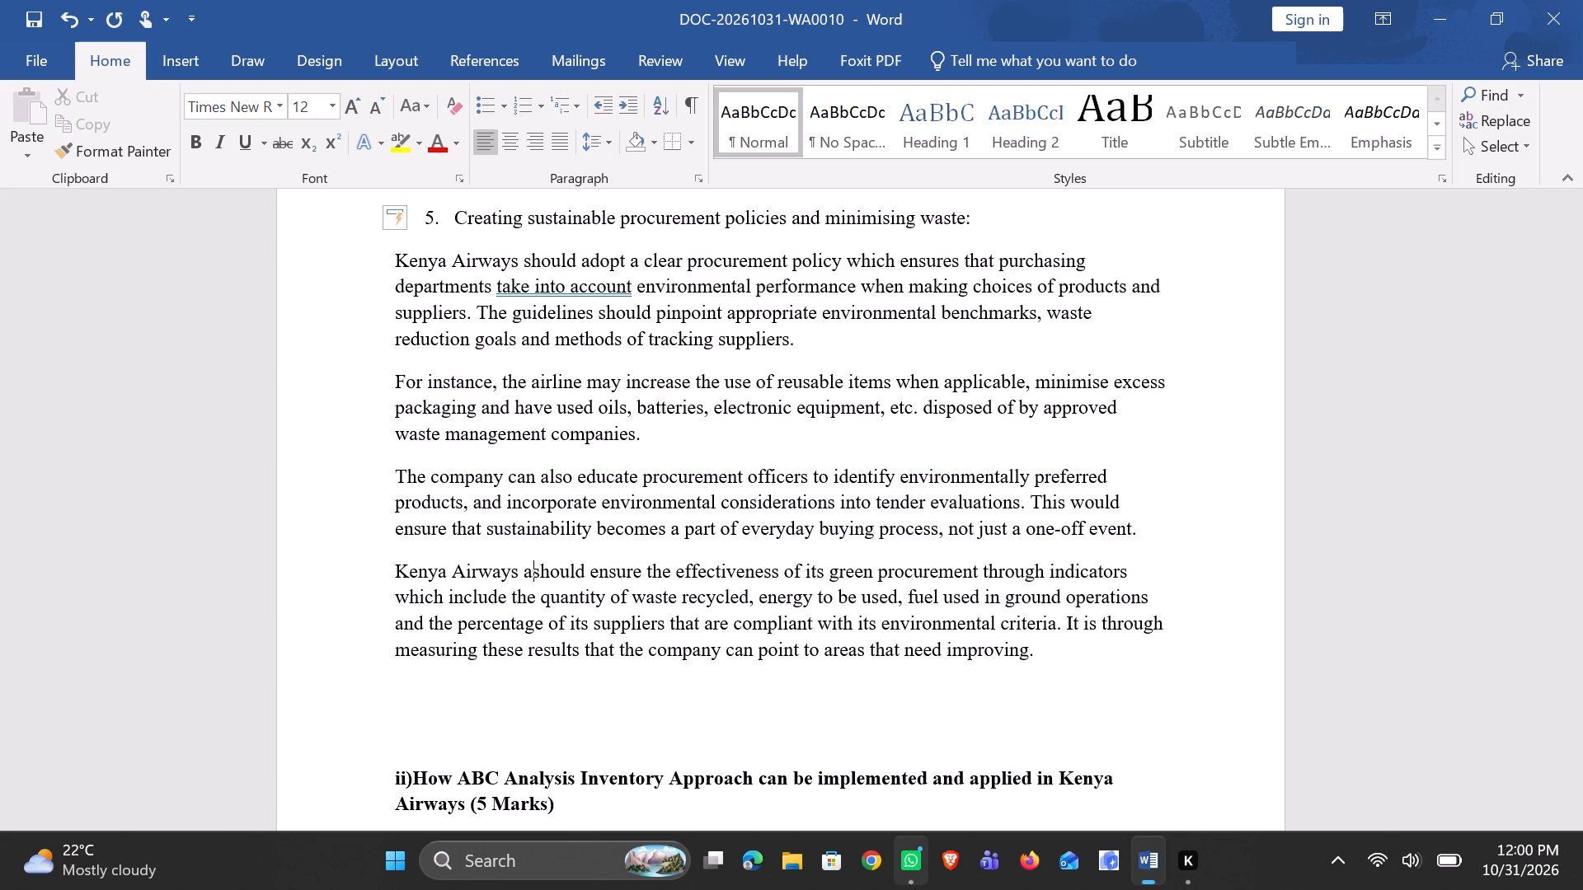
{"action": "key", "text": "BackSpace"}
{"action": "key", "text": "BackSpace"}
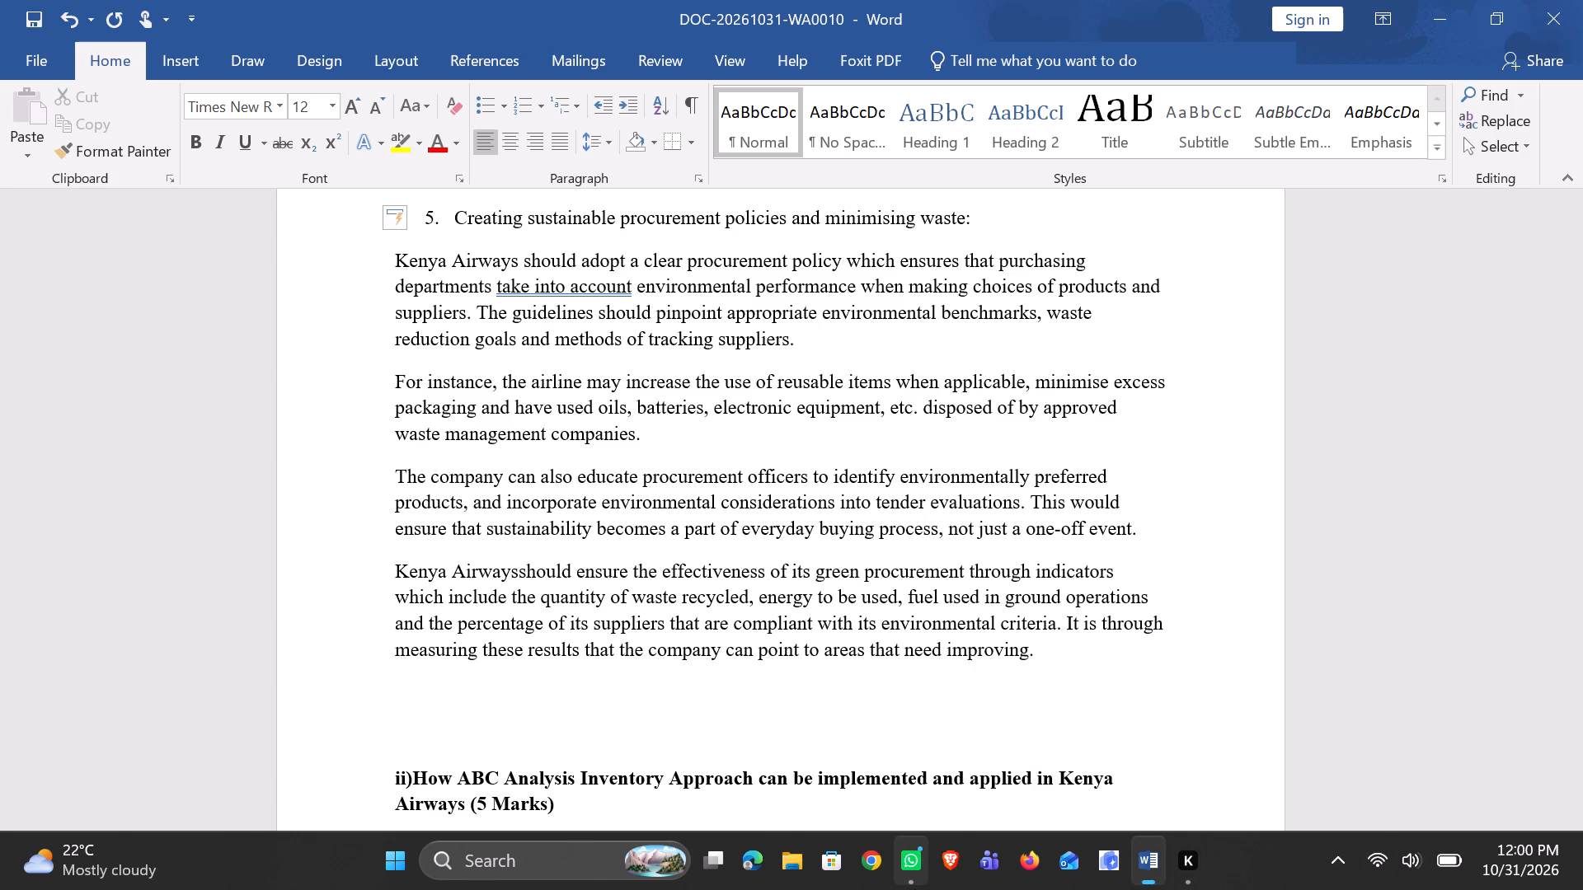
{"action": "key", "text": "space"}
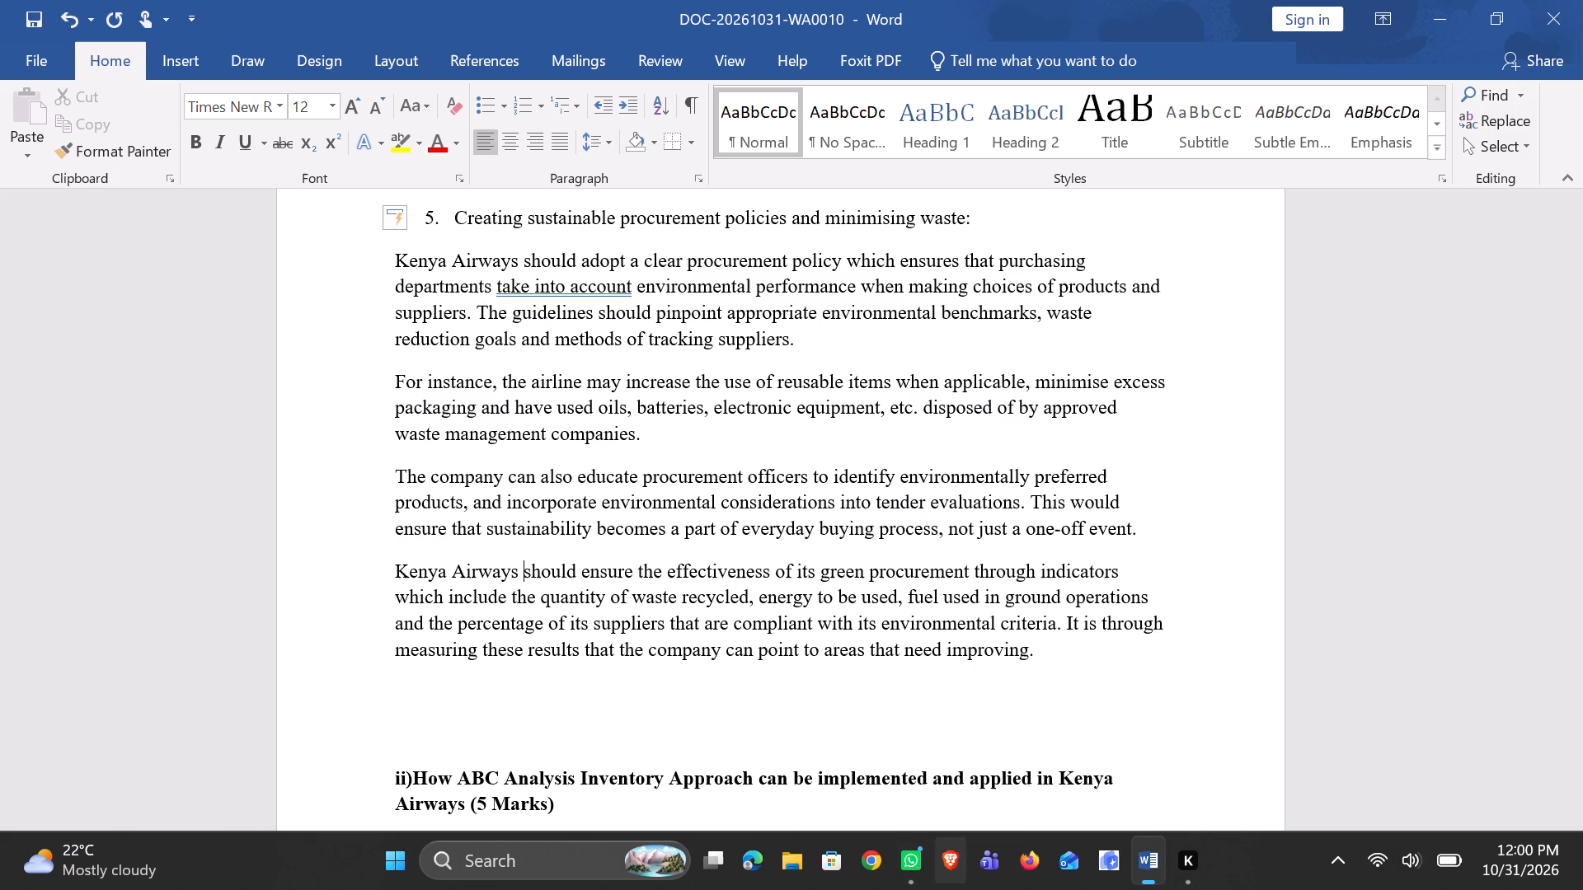
Insert "also" after "should" in the last paragraph under item 5, giving "Kenya Airways should also ensure".
{"action": "left_click", "coordinate": [576, 576]}
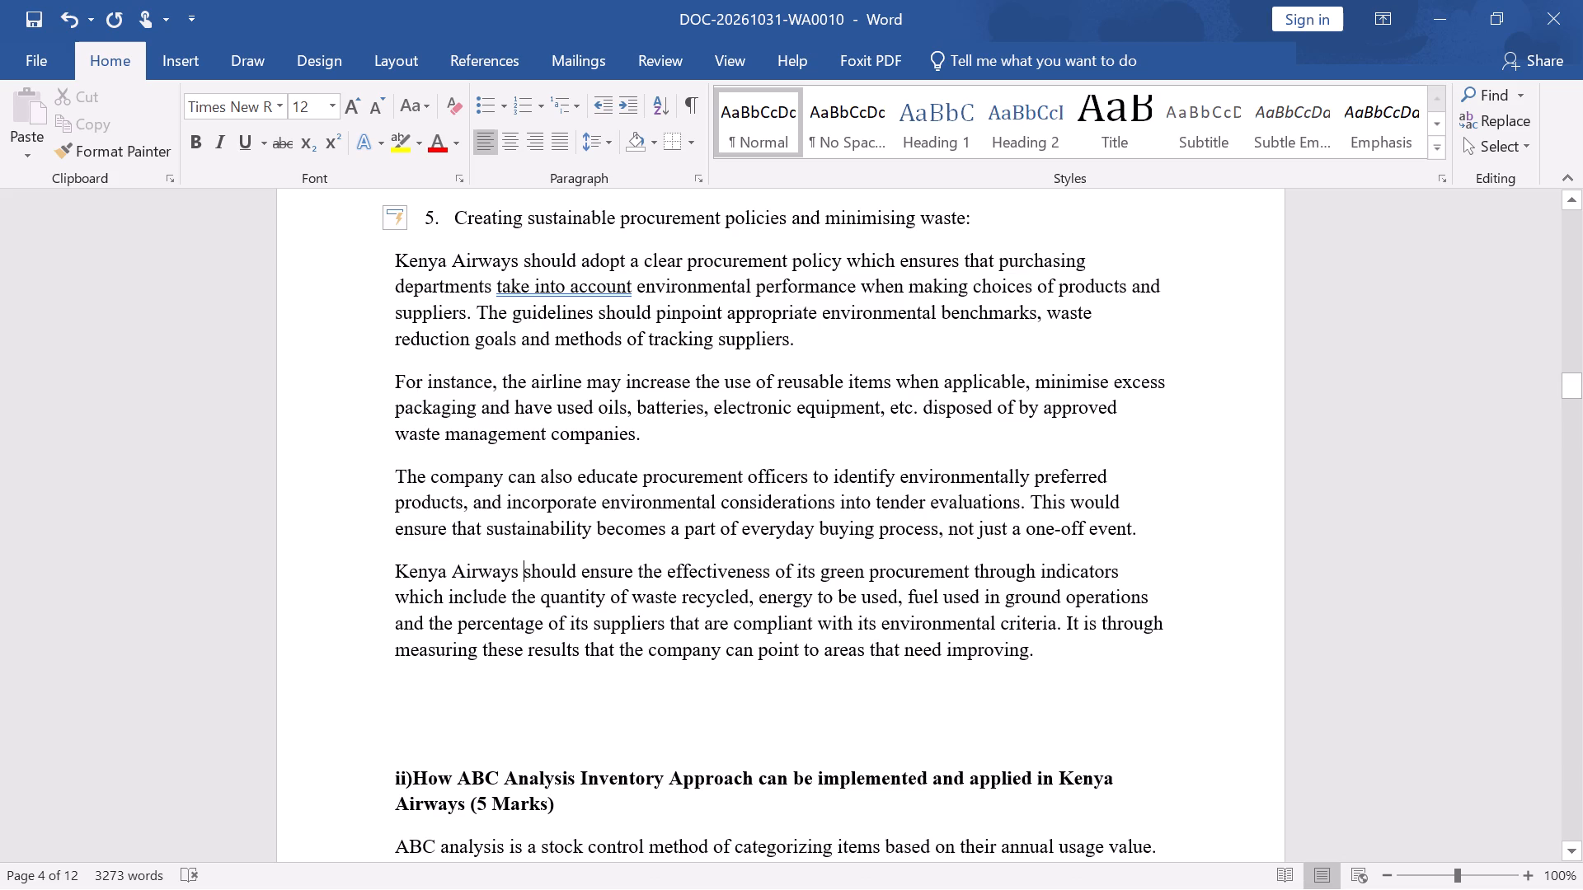
{"action": "key", "text": "space"}
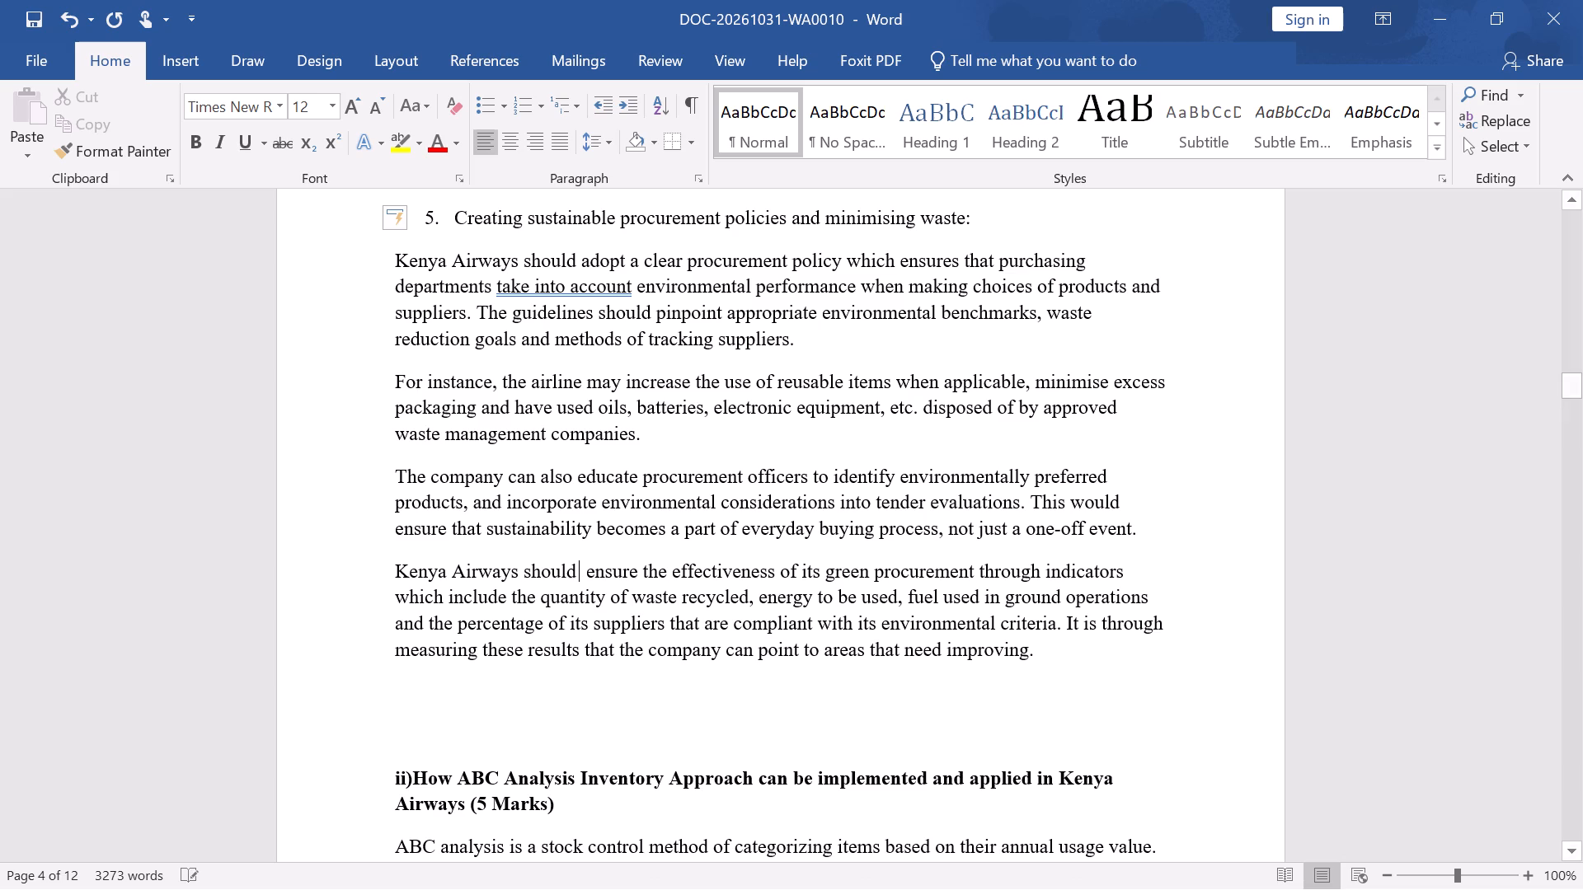
{"action": "type", "text": "also"}
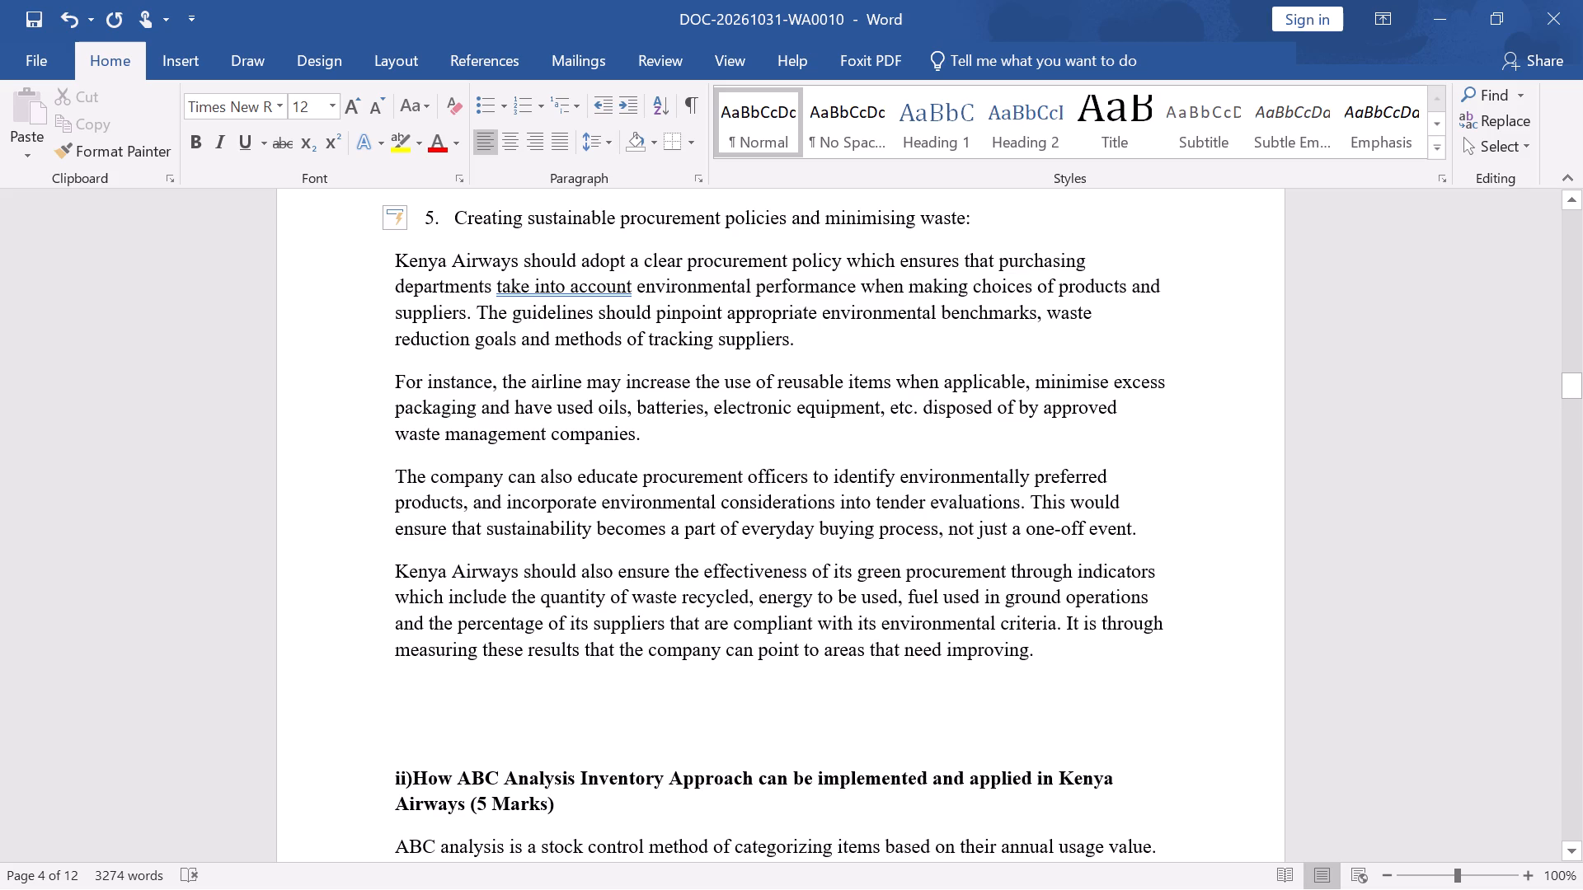
Reduce the gap above the section ii) heading on the ABC Analysis Inventory Approach to one blank line.
{"action": "scroll", "coordinate": [652, 641], "scroll_direction": "down", "scroll_amount": 5}
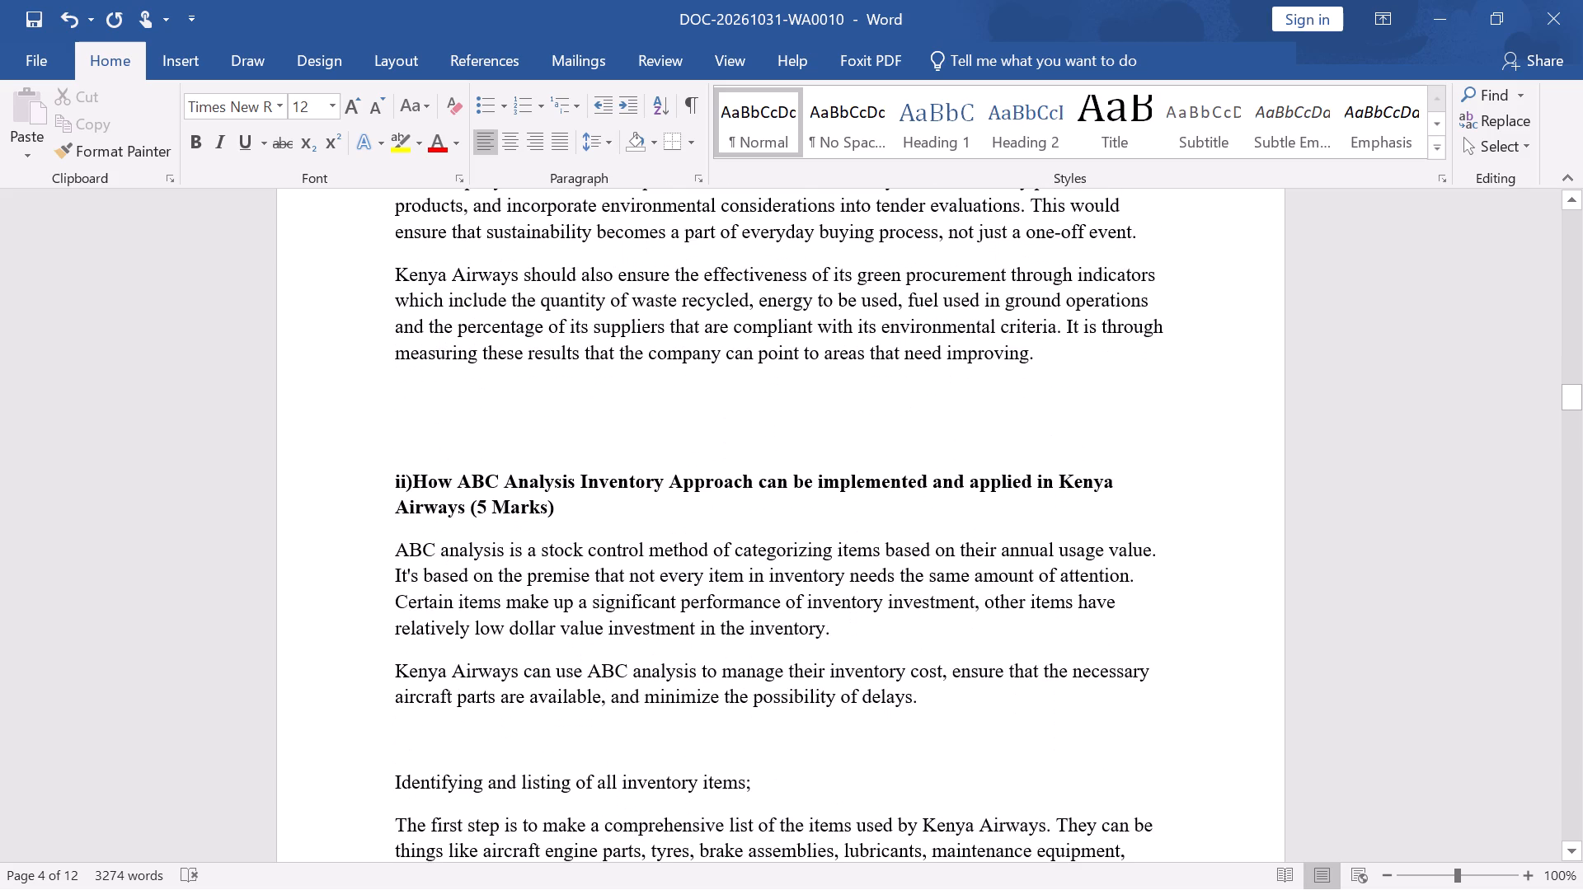
{"action": "left_click", "coordinate": [378, 484]}
{"action": "left_click", "coordinate": [760, 410]}
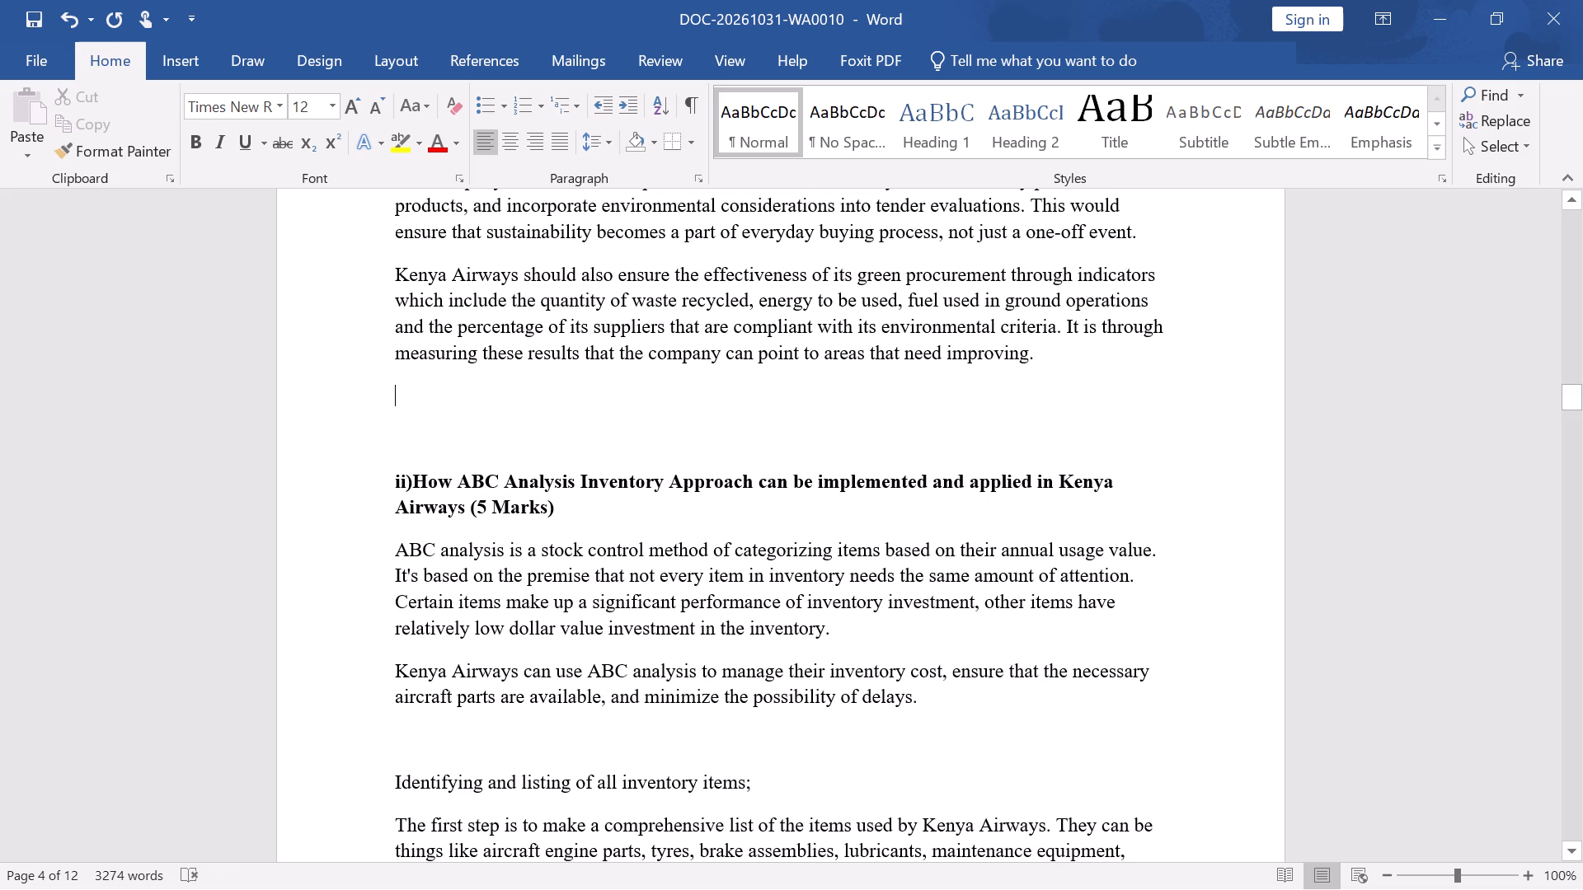
{"action": "left_click", "coordinate": [429, 459]}
{"action": "key", "text": "BackSpace"}
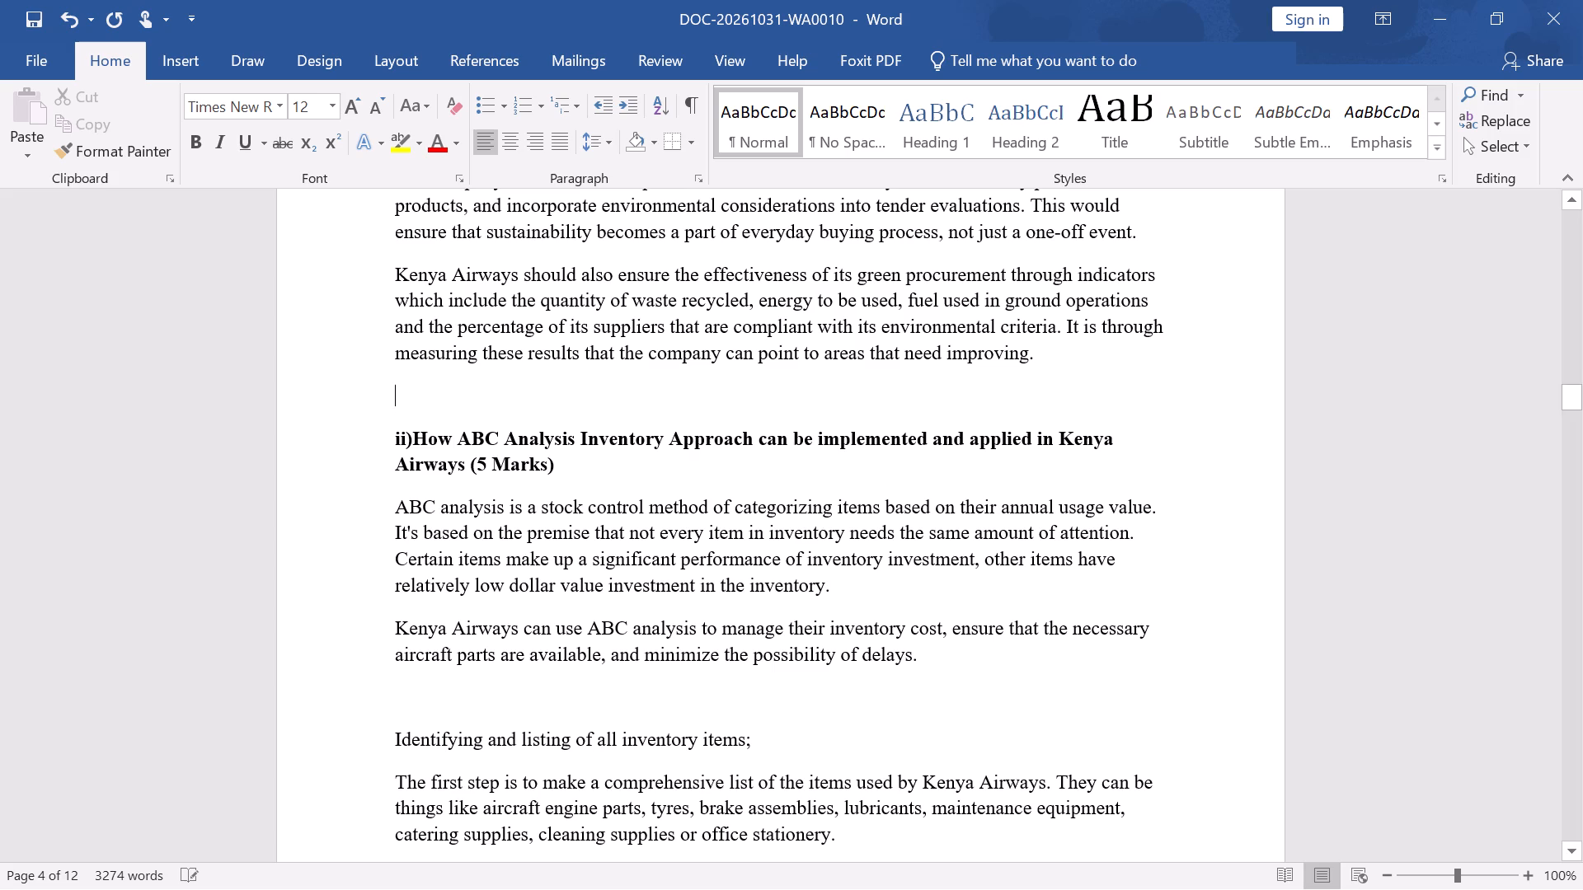
{"action": "key", "text": "BackSpace"}
{"action": "key", "text": "Return"}
Change "It's based" to "It is based" in the first paragraph under section ii) on ABC analysis.
{"action": "scroll", "coordinate": [549, 521], "scroll_direction": "down", "scroll_amount": 1}
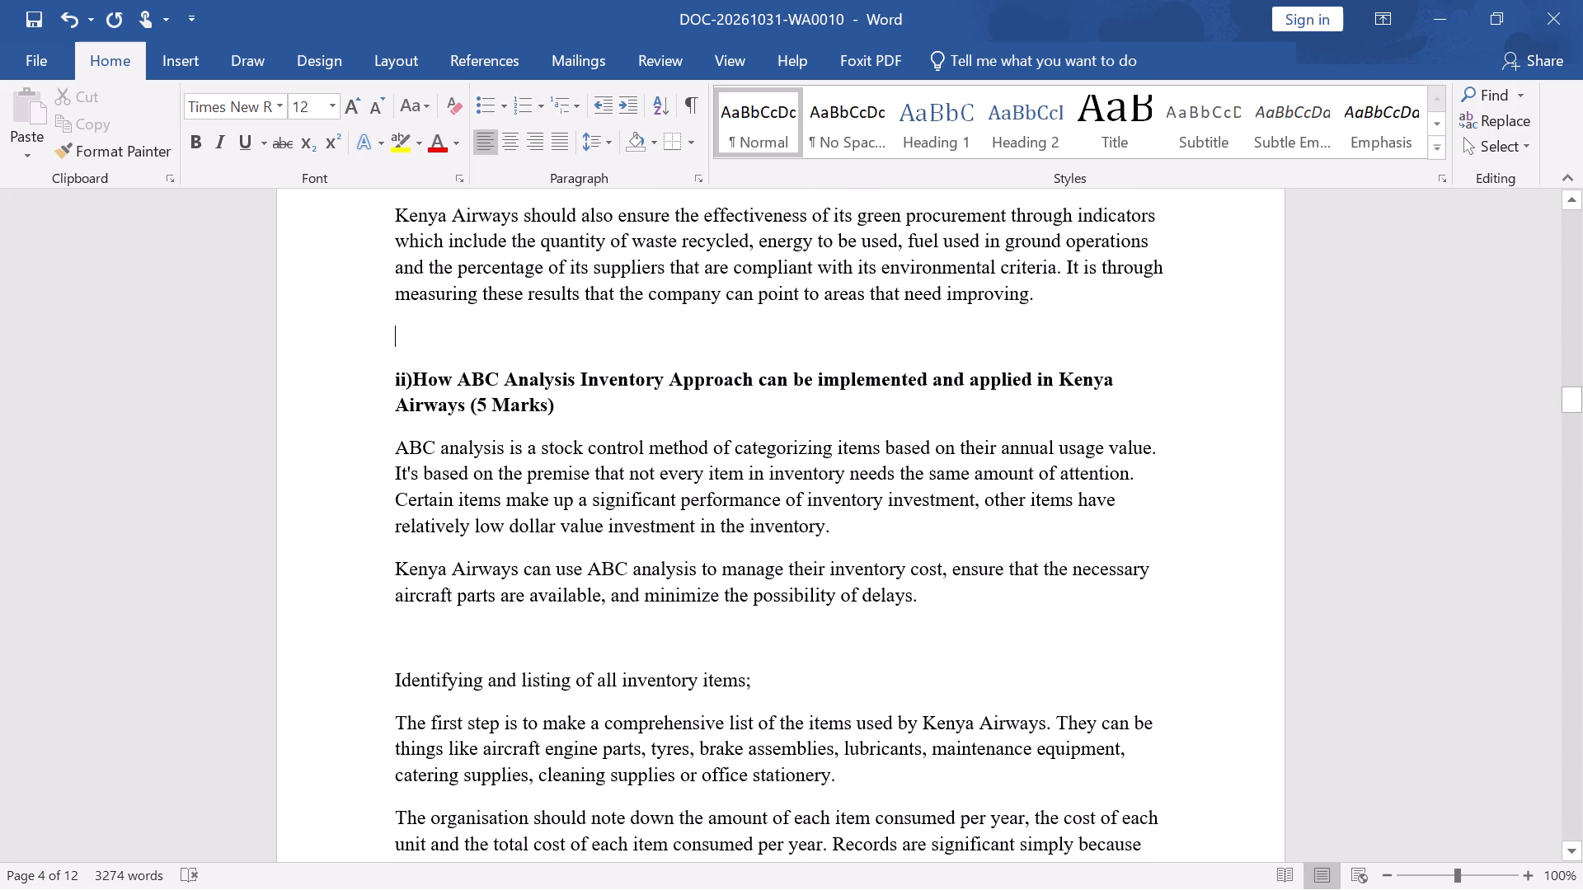
{"action": "left_click", "coordinate": [410, 468]}
{"action": "key", "text": "BackSpace"}
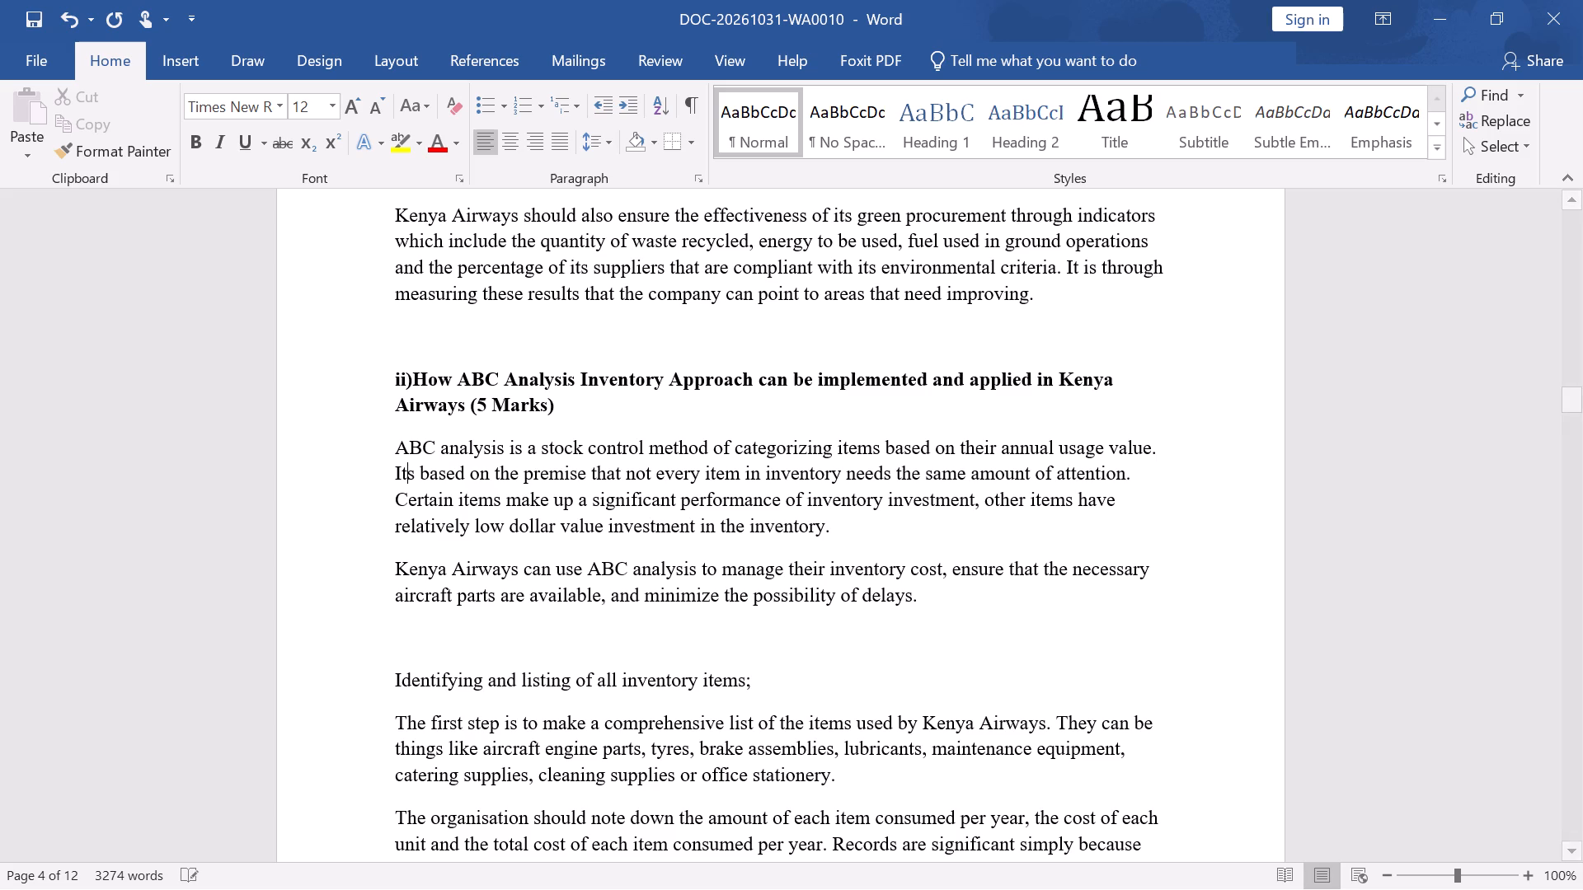
{"action": "key", "text": "space"}
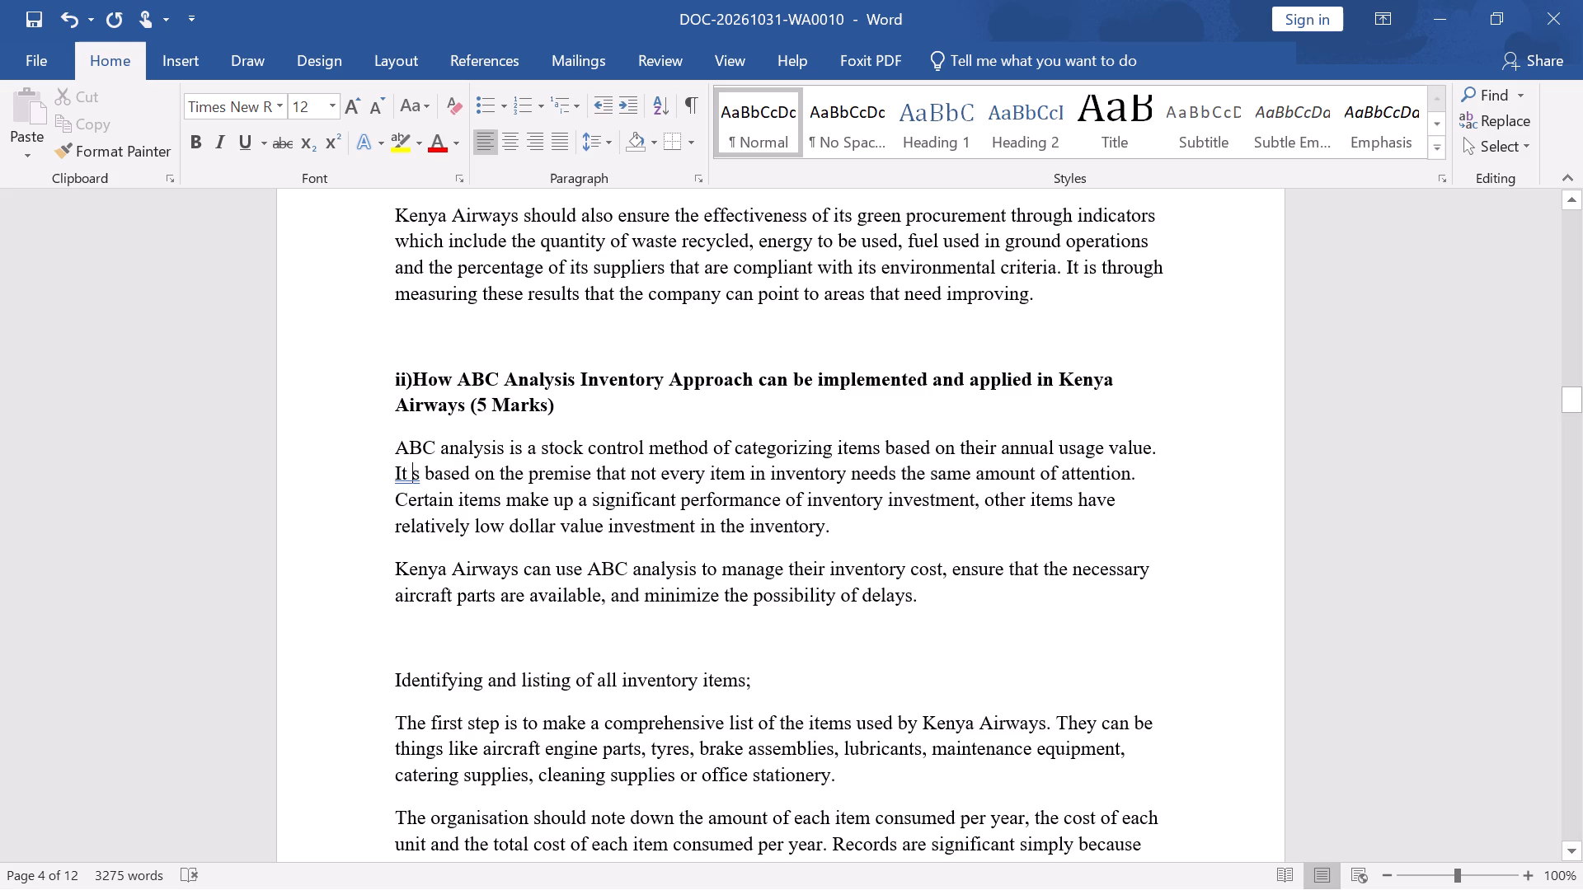
{"action": "key", "text": "i"}
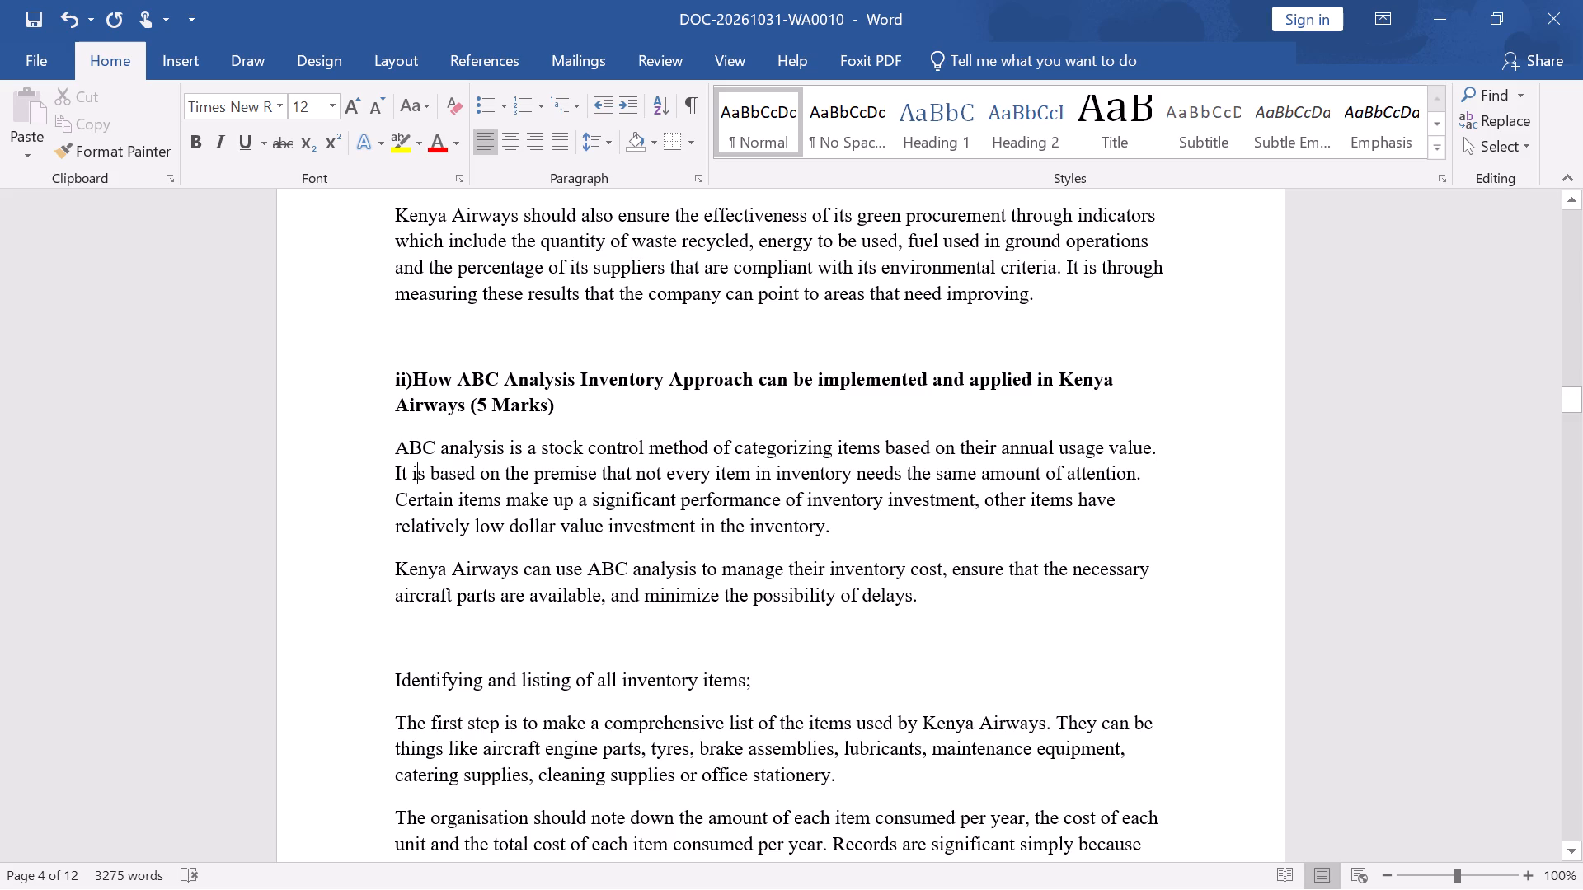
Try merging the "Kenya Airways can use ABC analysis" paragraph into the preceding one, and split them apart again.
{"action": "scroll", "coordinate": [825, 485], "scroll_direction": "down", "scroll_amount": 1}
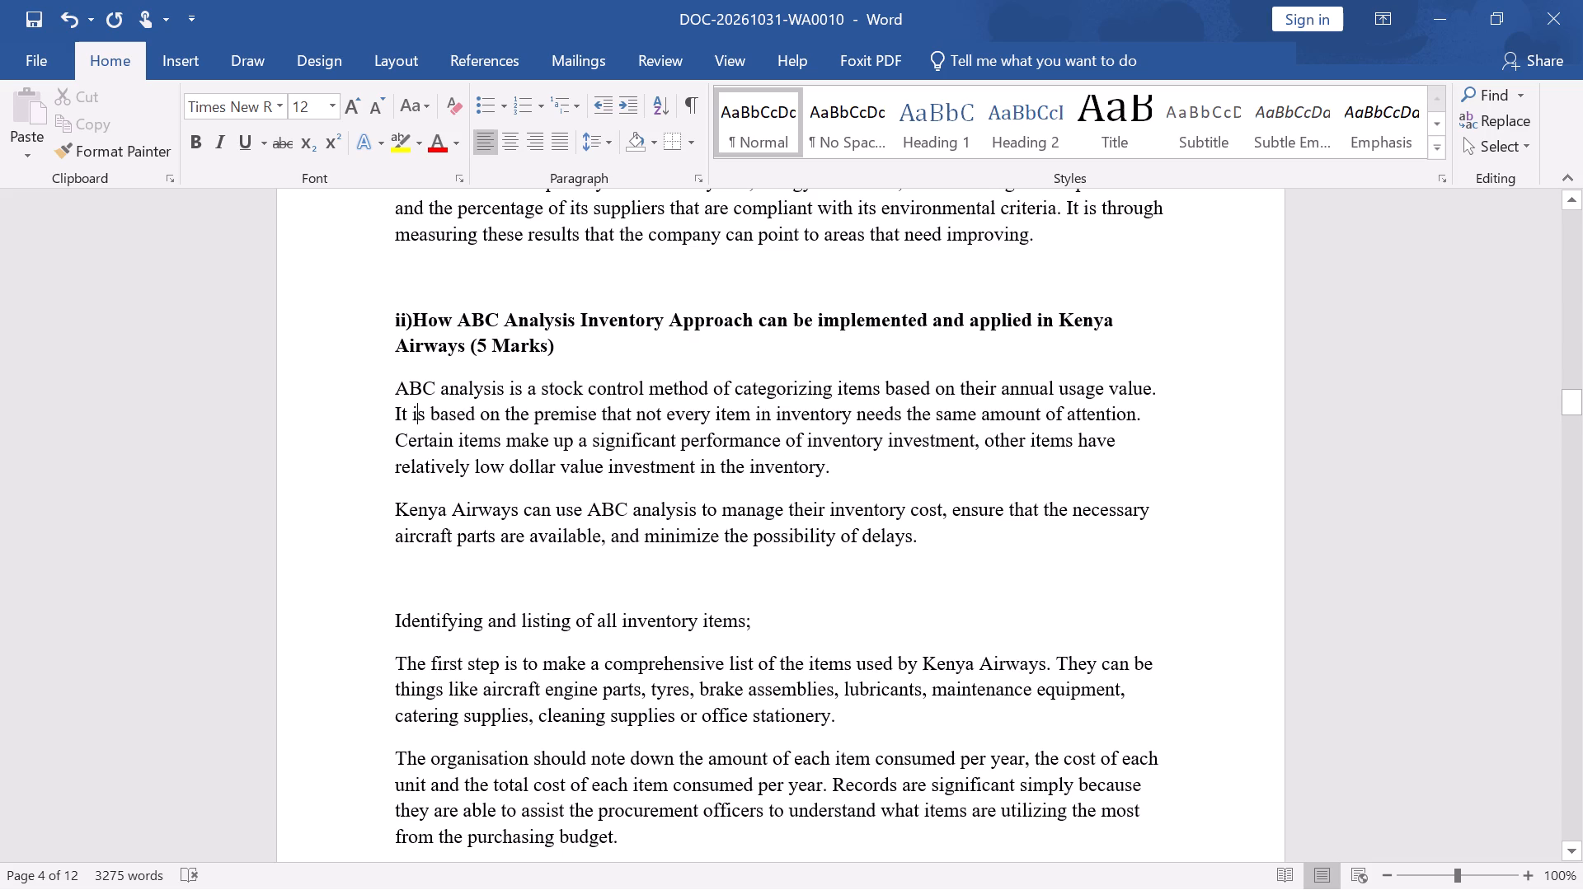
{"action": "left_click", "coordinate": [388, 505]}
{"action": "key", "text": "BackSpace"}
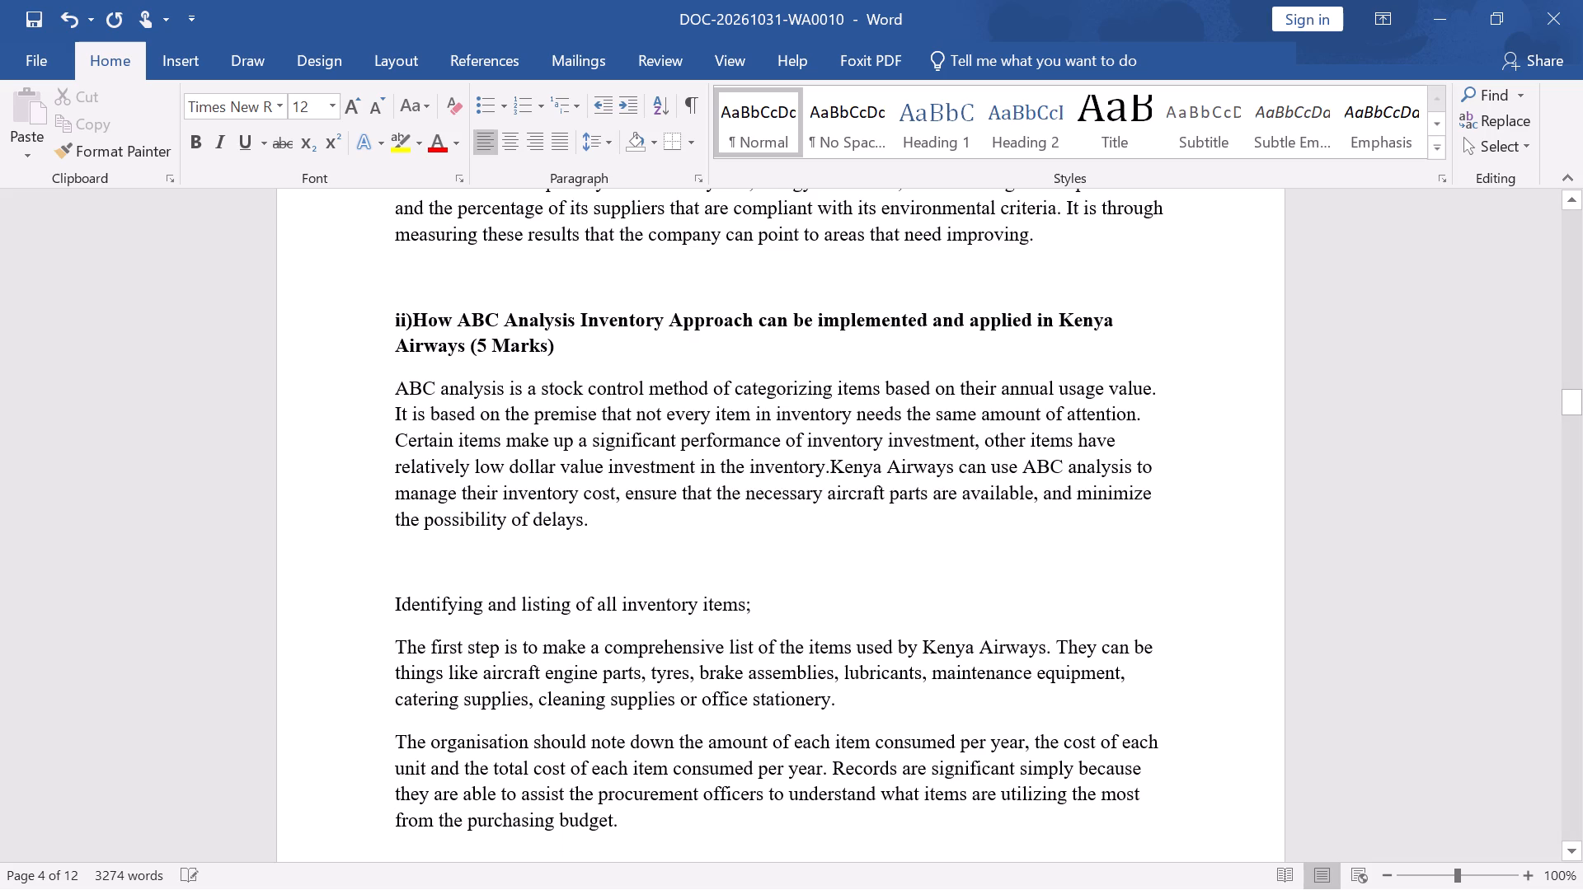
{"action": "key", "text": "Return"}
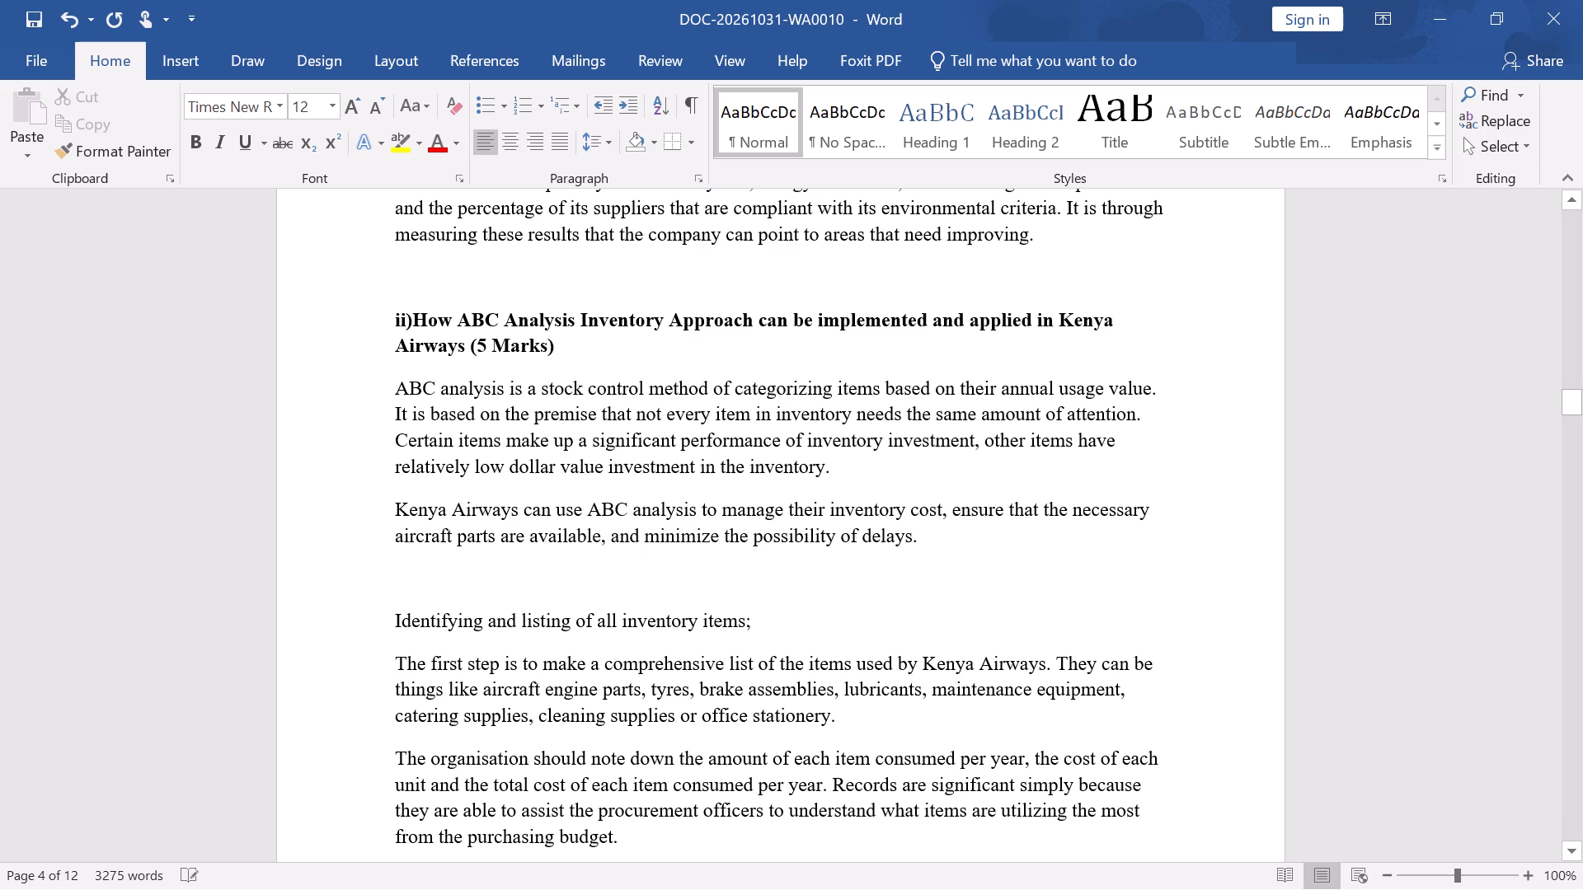
Read through section ii) on ABC analysis, from its introduction to the Category A and Category B item descriptions.
{"action": "scroll", "coordinate": [609, 527], "scroll_direction": "down", "scroll_amount": 1}
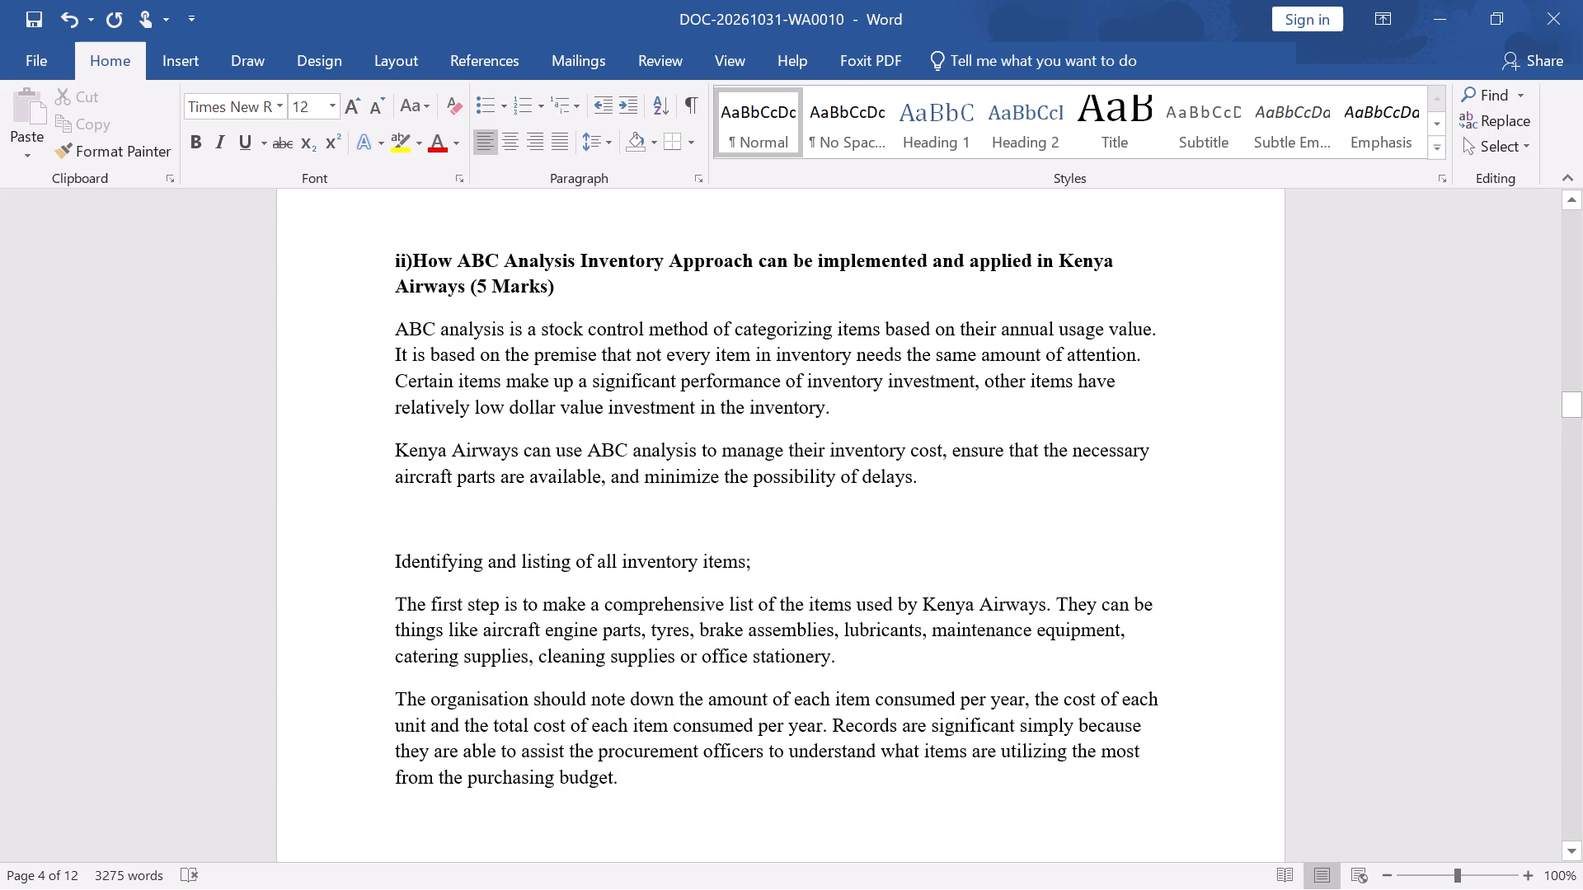
{"action": "scroll", "coordinate": [517, 476], "scroll_direction": "down", "scroll_amount": 7}
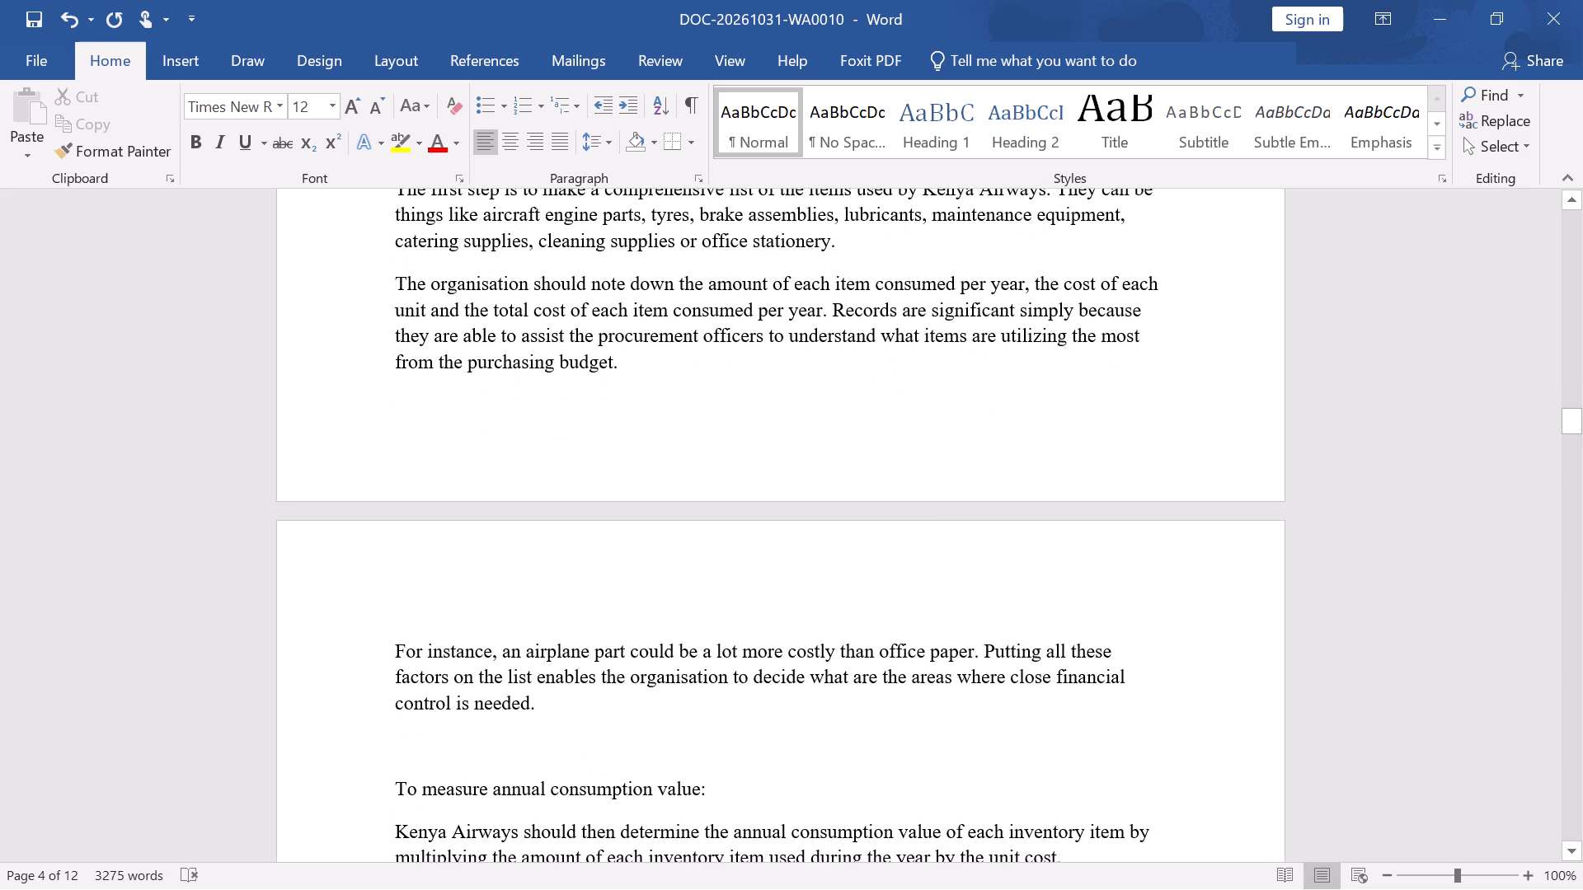
{"action": "scroll", "coordinate": [517, 476], "scroll_direction": "up", "scroll_amount": 2}
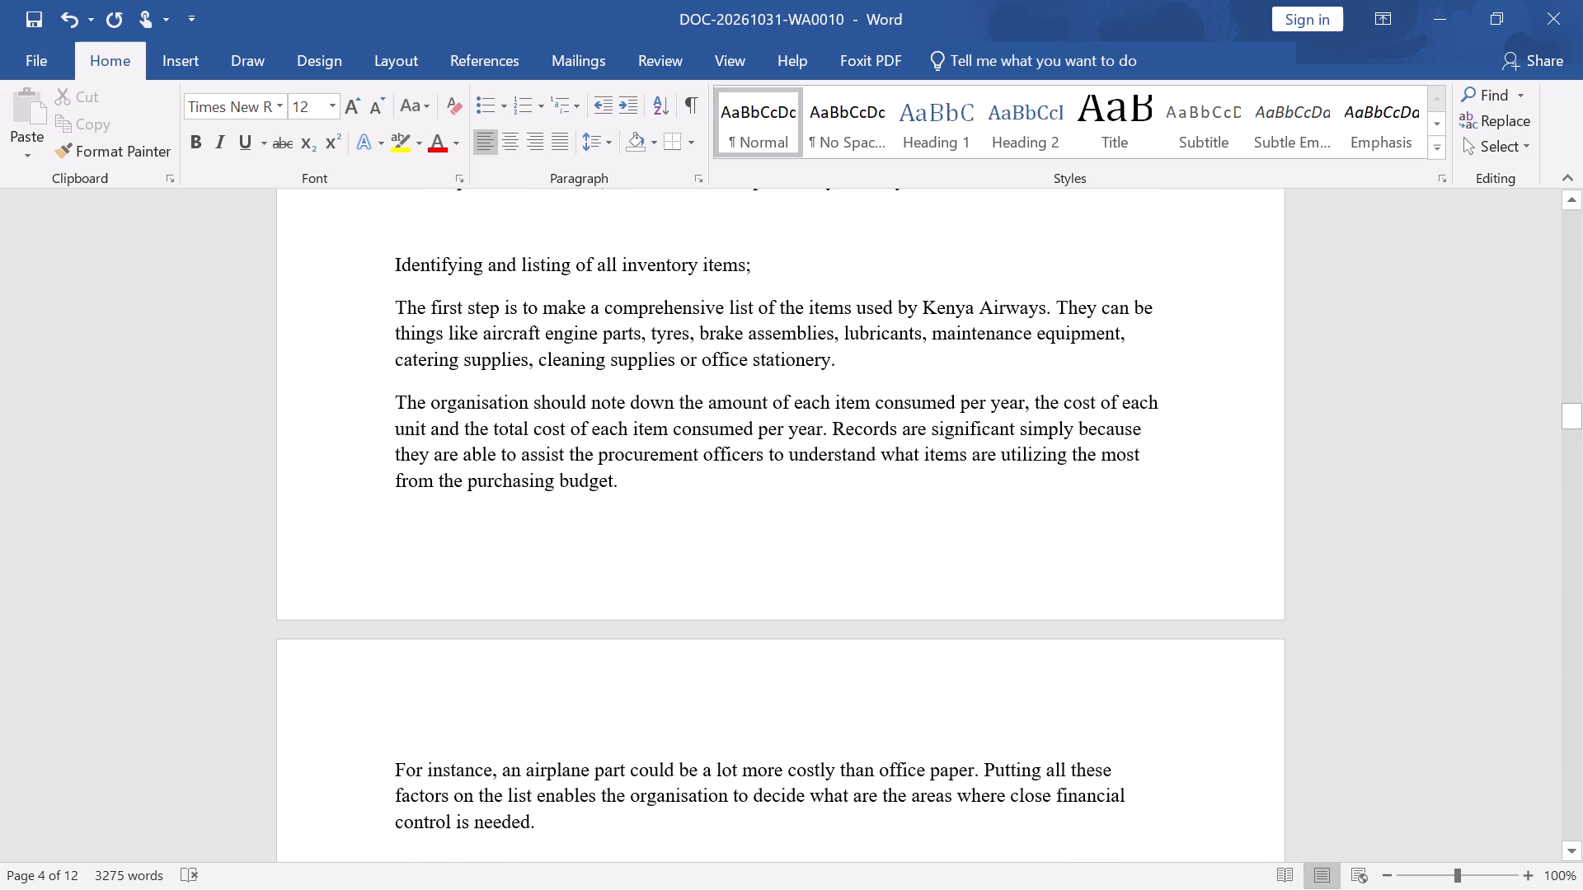
{"action": "scroll", "coordinate": [491, 475], "scroll_direction": "up", "scroll_amount": 2}
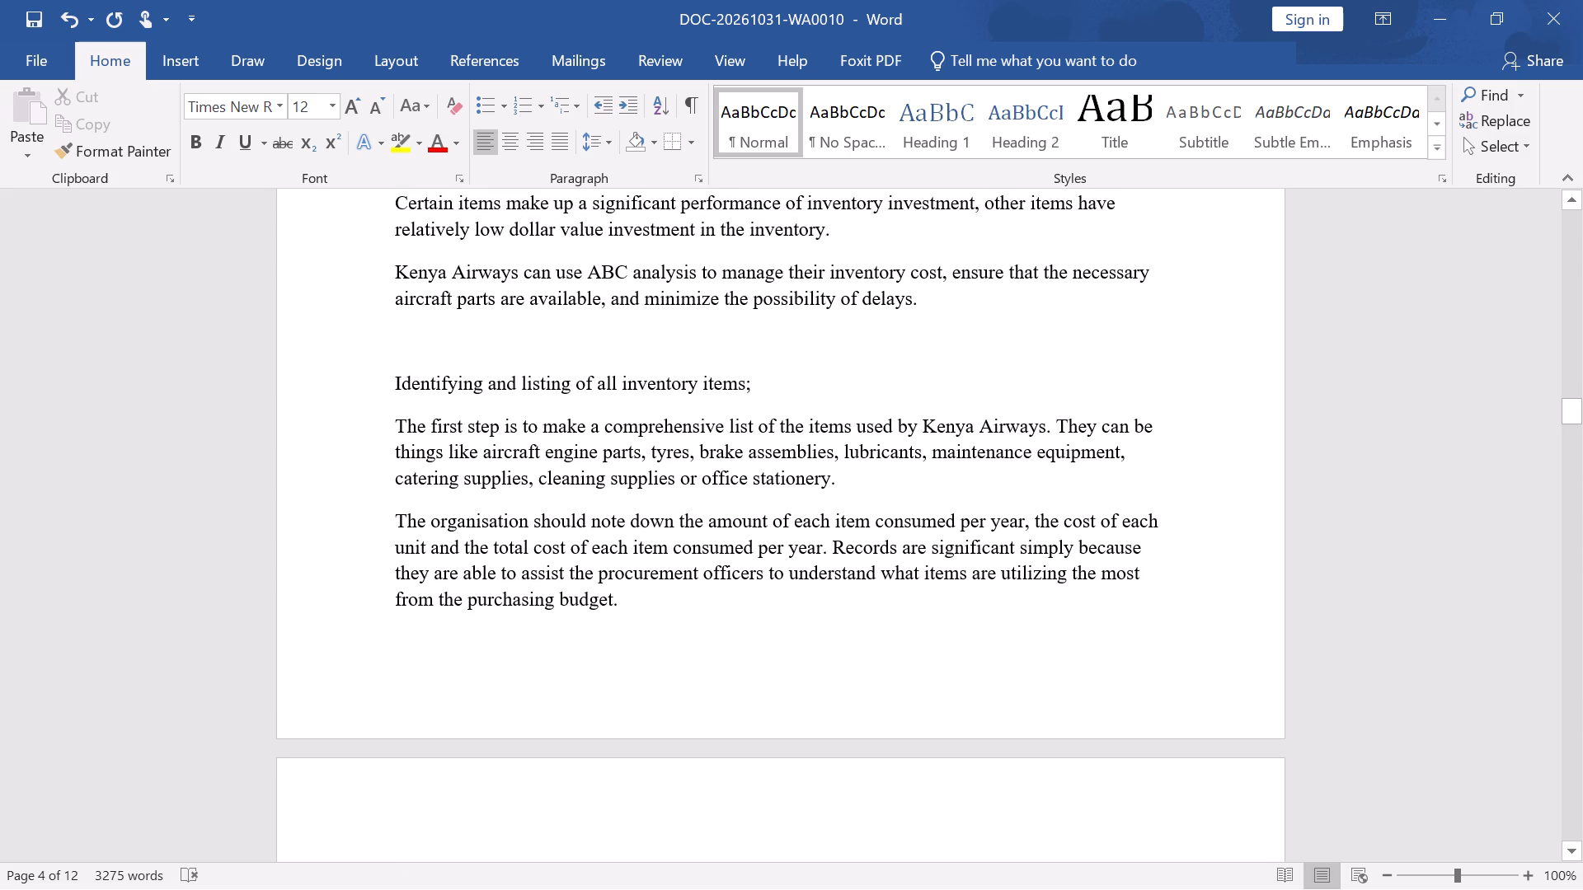
{"action": "scroll", "coordinate": [471, 438], "scroll_direction": "up", "scroll_amount": 2}
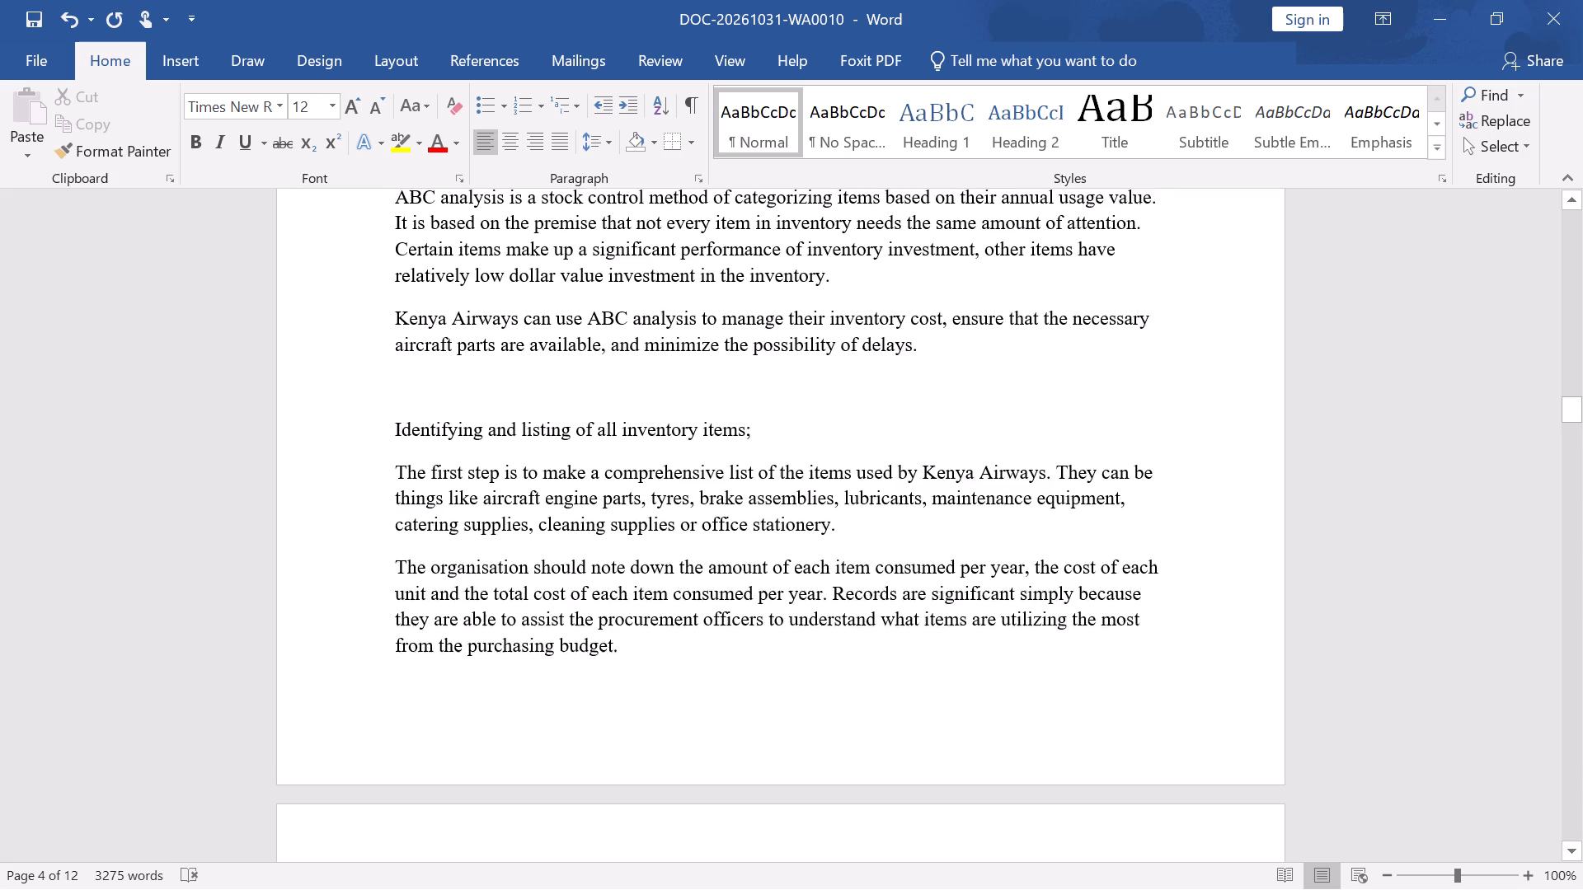
{"action": "scroll", "coordinate": [471, 438], "scroll_direction": "up", "scroll_amount": 1}
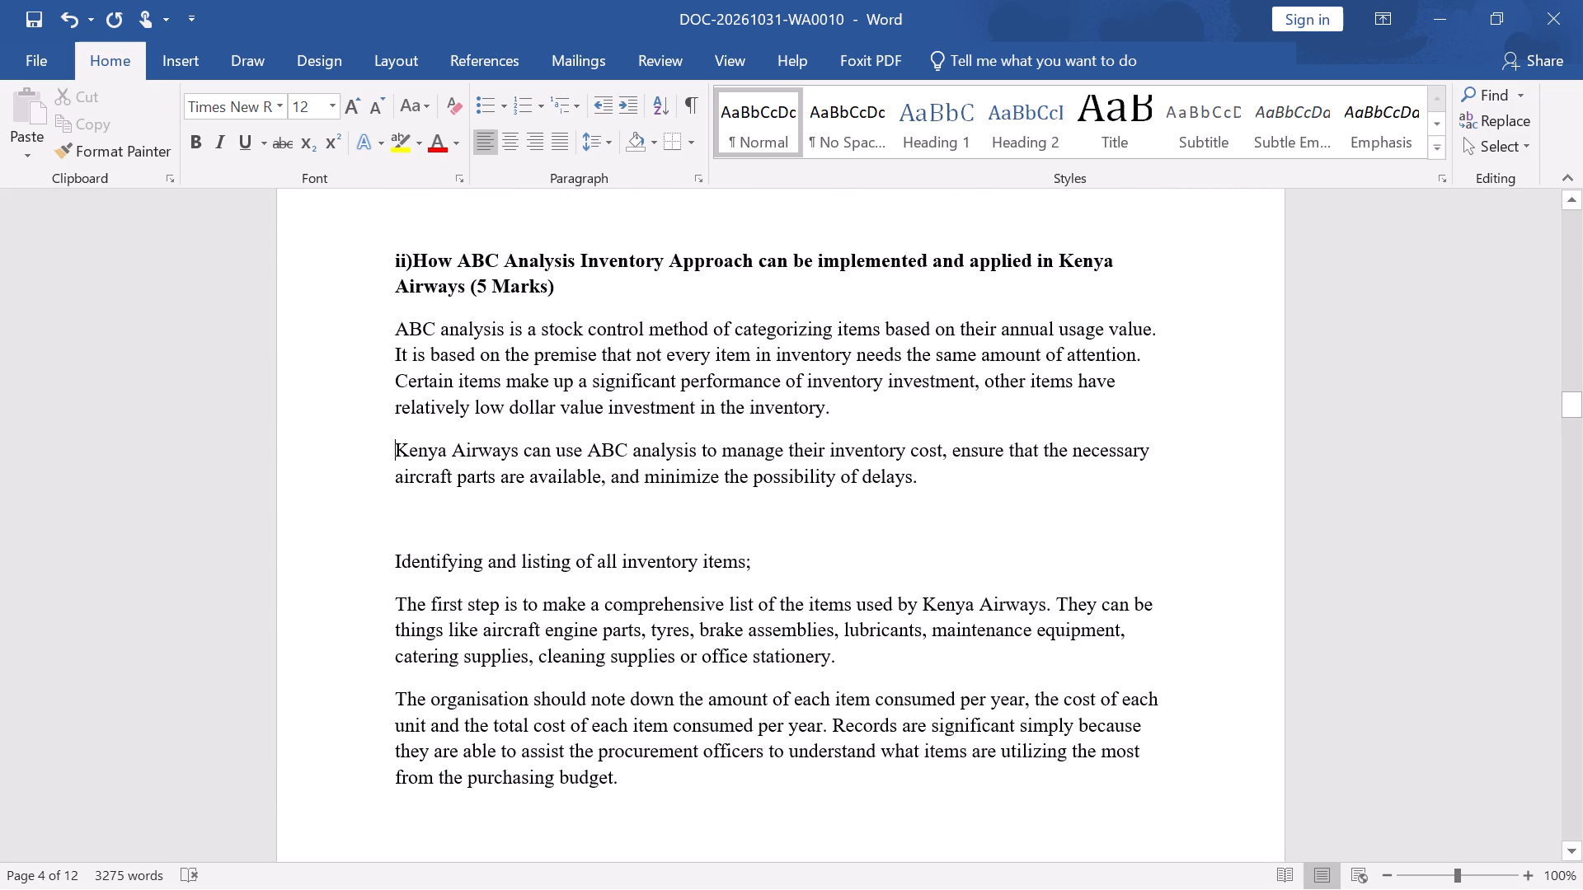
{"action": "scroll", "coordinate": [494, 457], "scroll_direction": "down", "scroll_amount": 1}
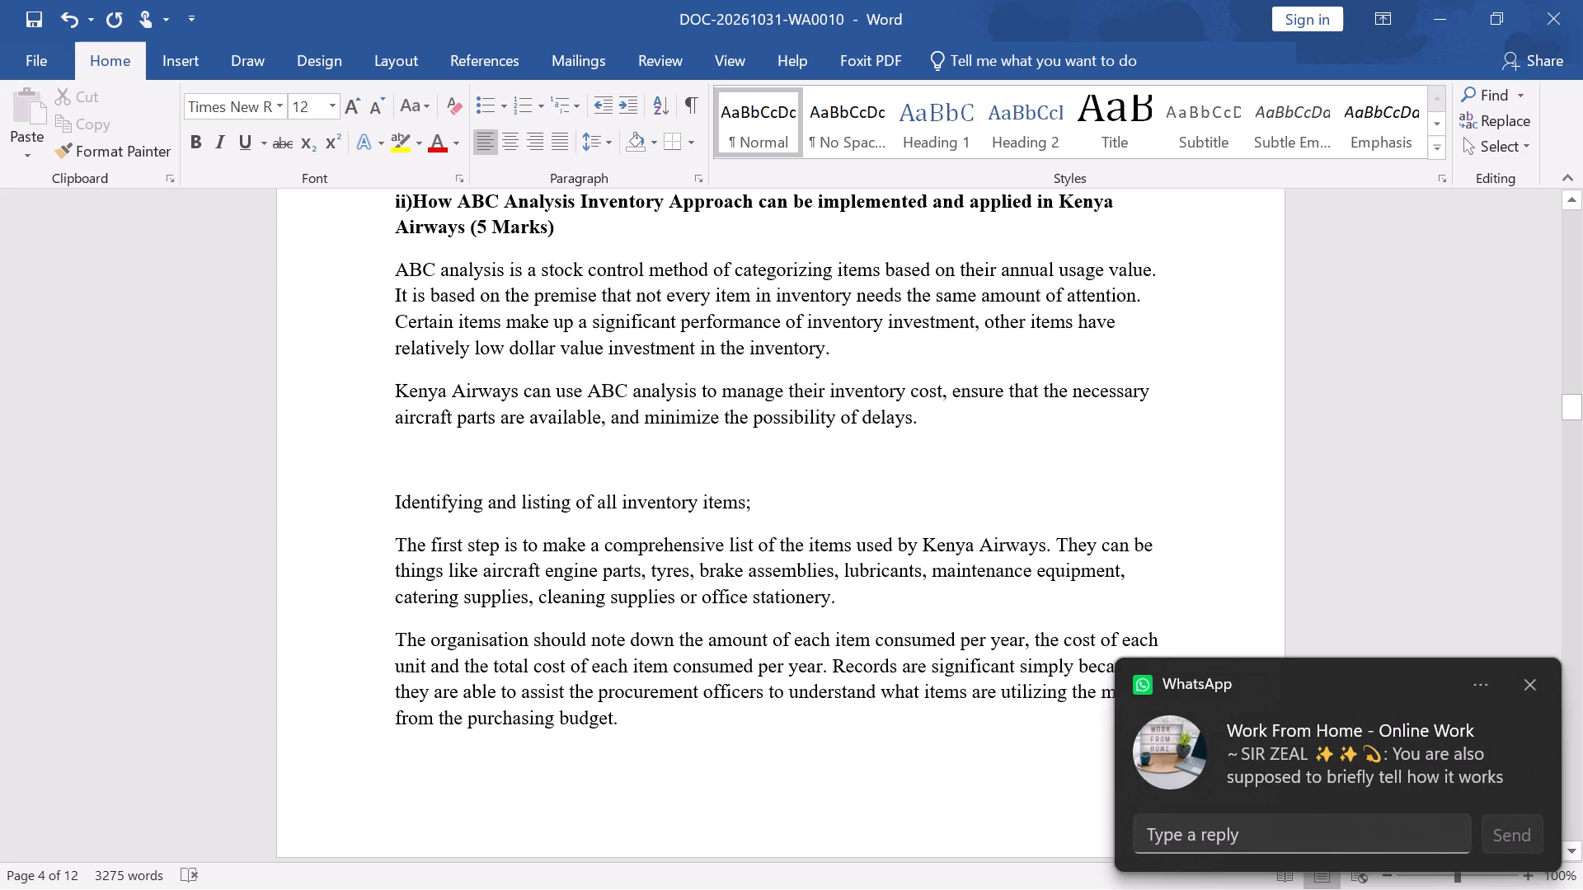
{"action": "scroll", "coordinate": [420, 467], "scroll_direction": "down", "scroll_amount": 4}
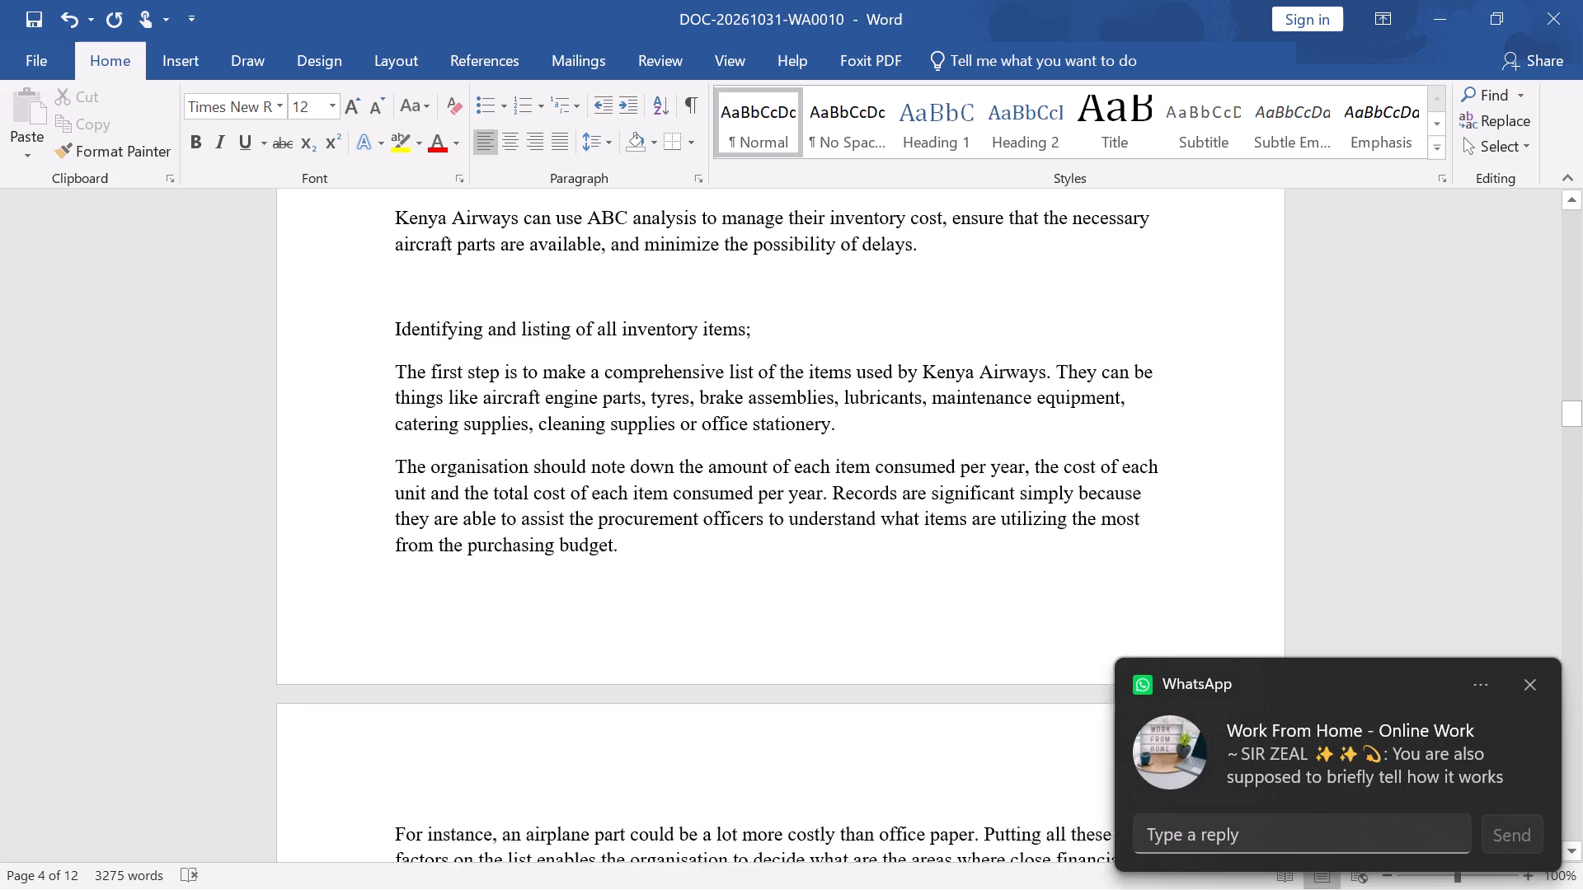
{"action": "scroll", "coordinate": [420, 465], "scroll_direction": "down", "scroll_amount": 13}
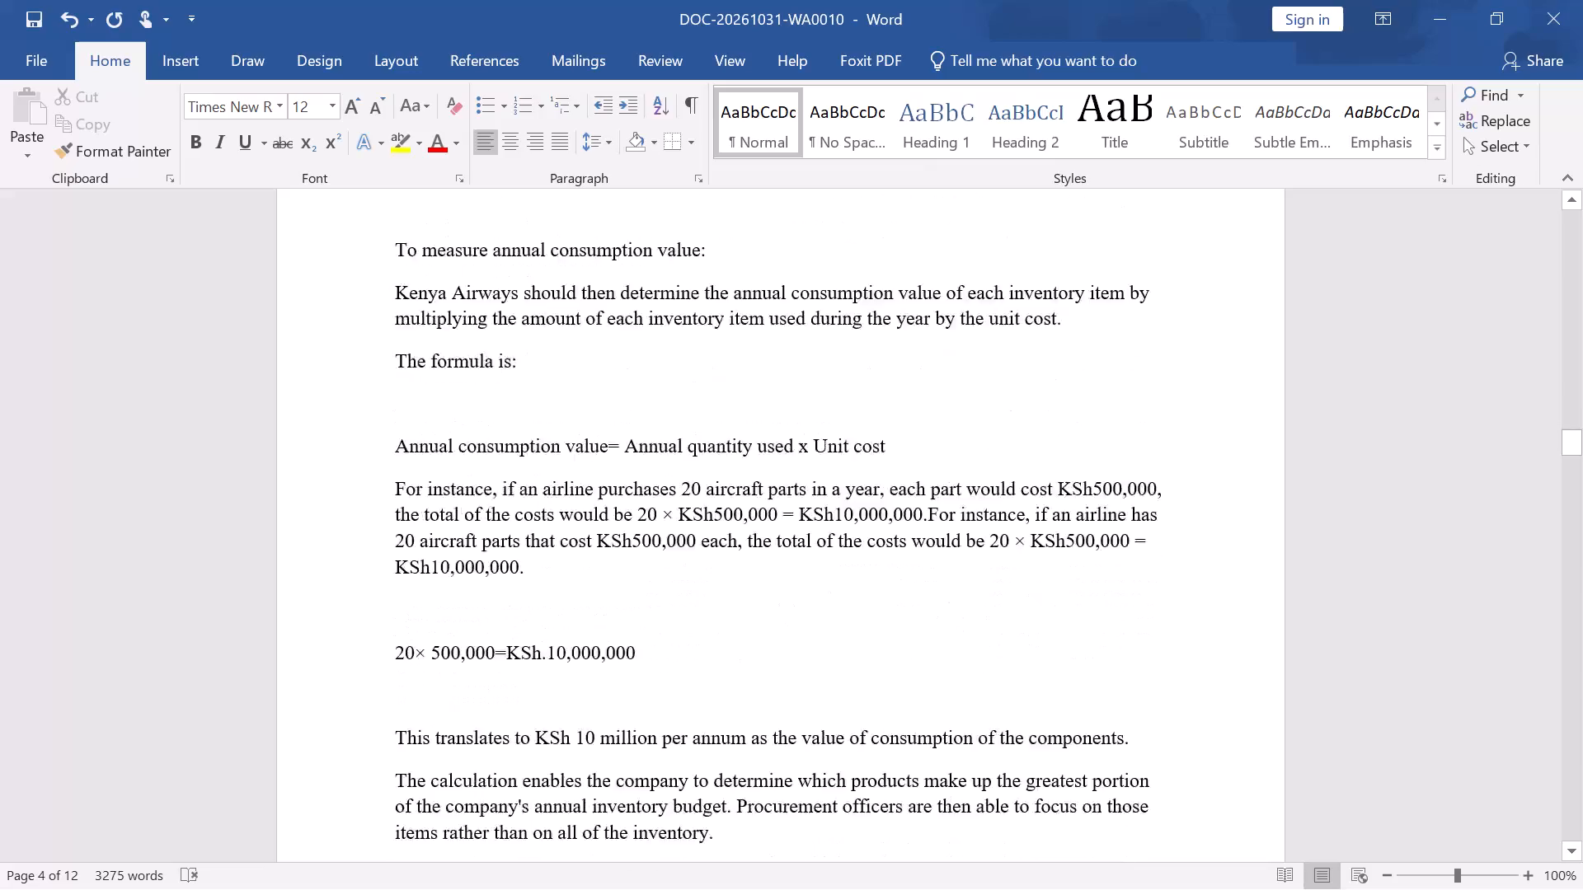
{"action": "scroll", "coordinate": [420, 462], "scroll_direction": "down", "scroll_amount": 8}
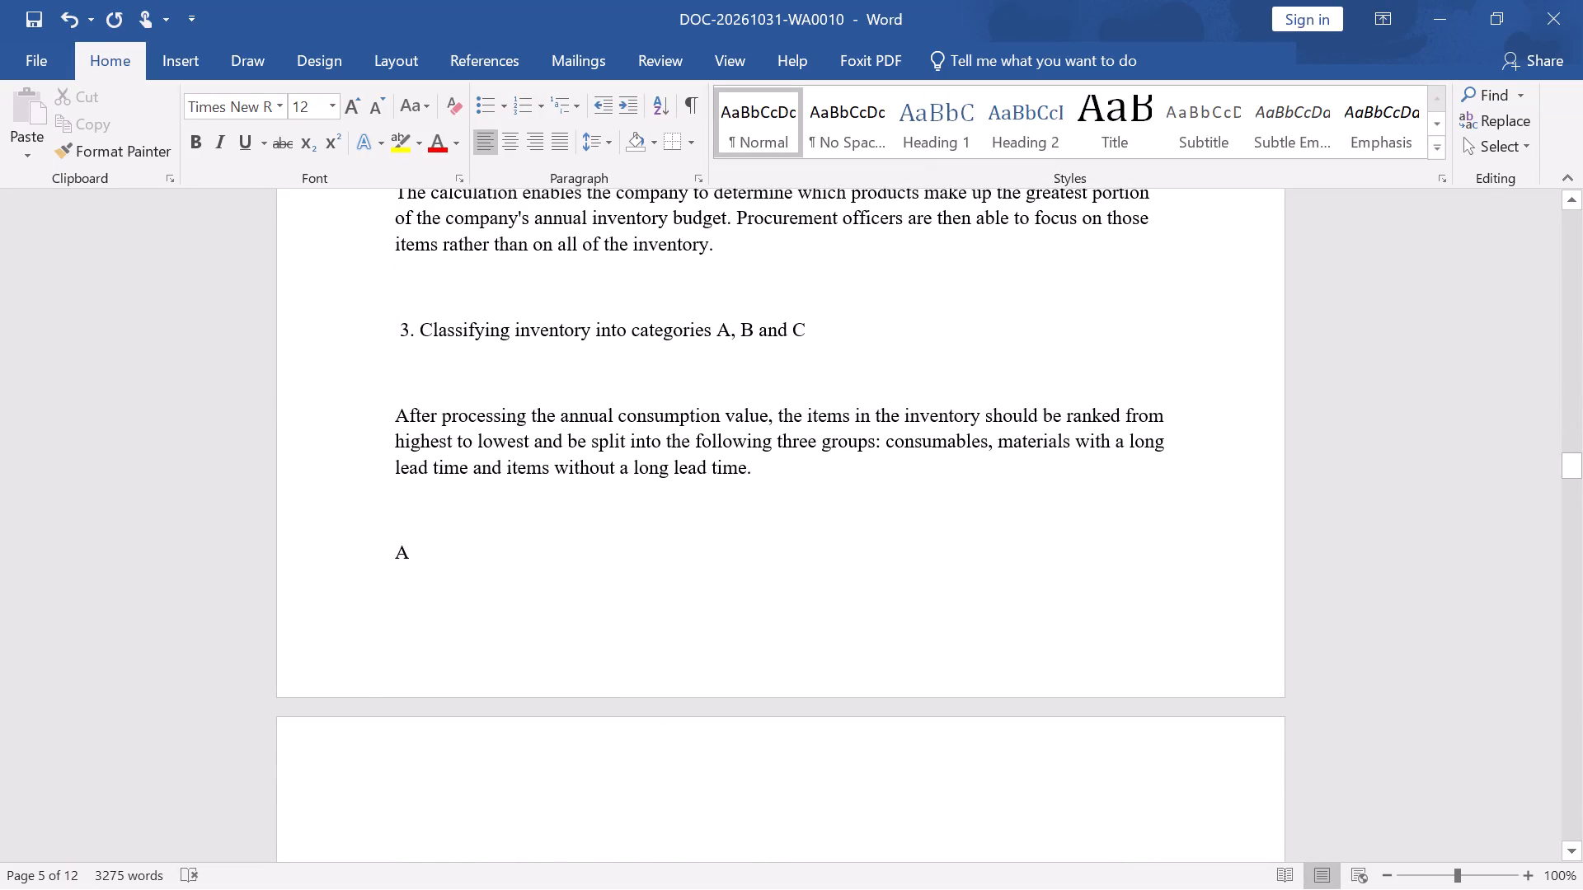
{"action": "scroll", "coordinate": [431, 448], "scroll_direction": "down", "scroll_amount": 14}
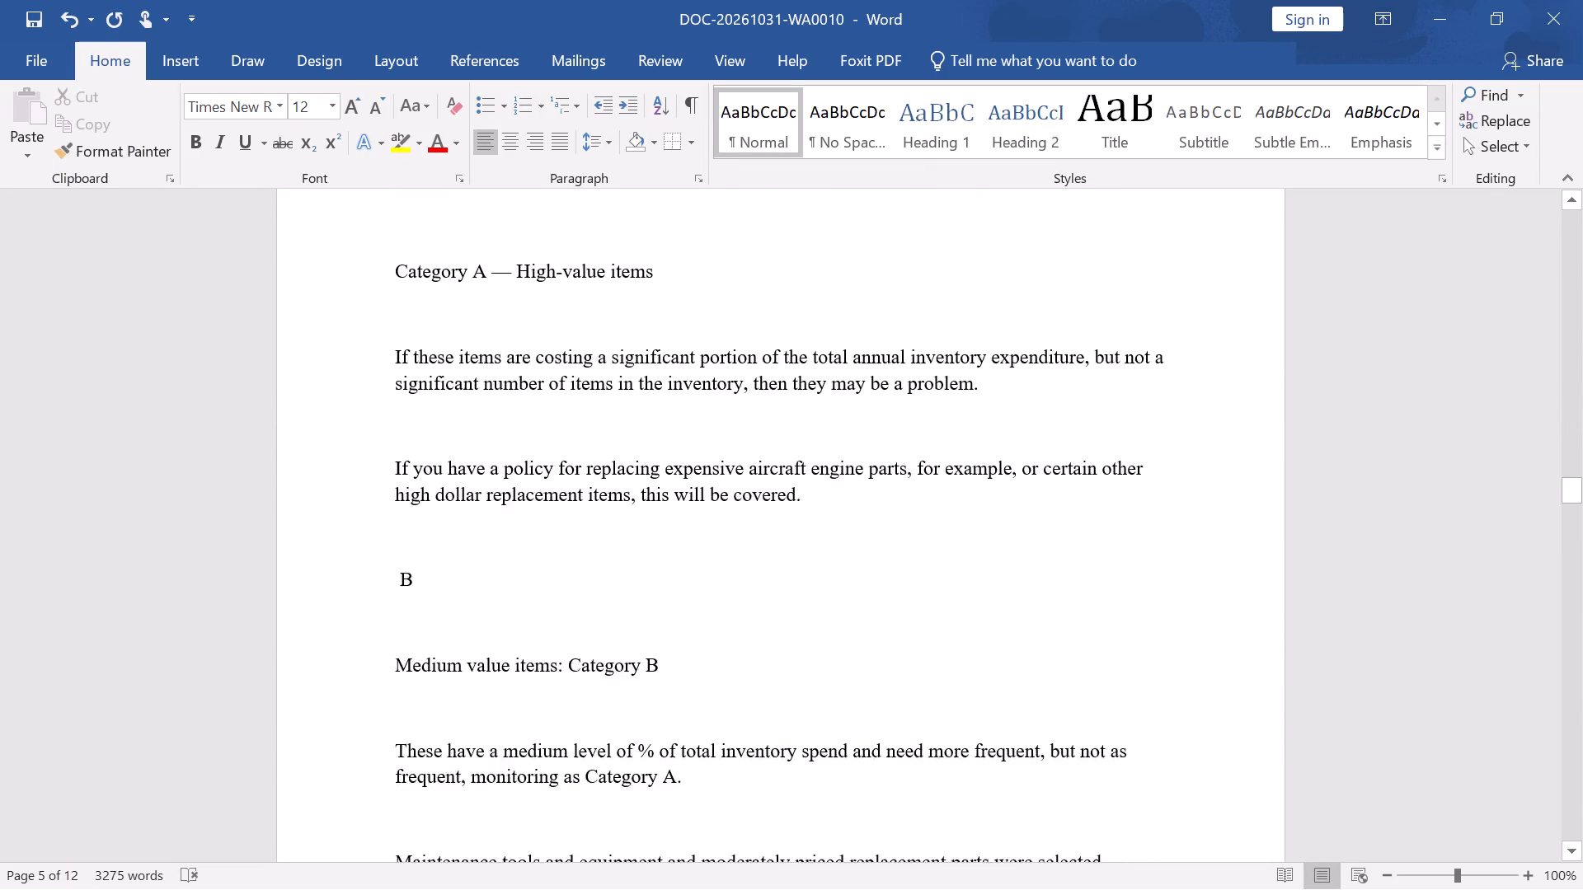
{"action": "scroll", "coordinate": [423, 433], "scroll_direction": "down", "scroll_amount": 2}
{"action": "scroll", "coordinate": [439, 429], "scroll_direction": "up", "scroll_amount": 20}
{"action": "scroll", "coordinate": [439, 429], "scroll_direction": "up", "scroll_amount": 8}
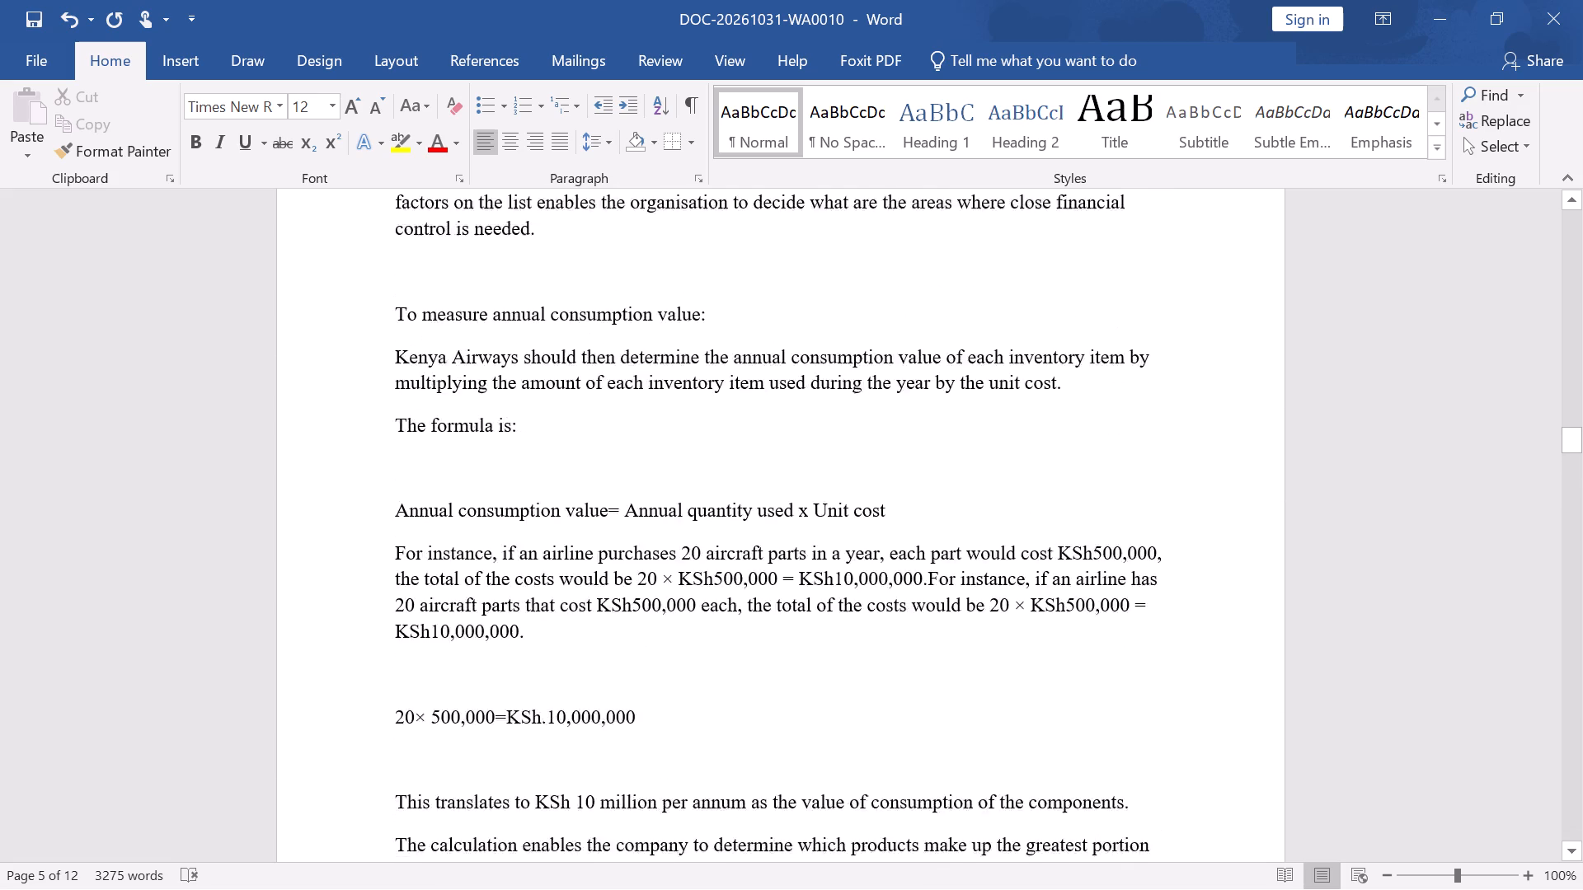
{"action": "scroll", "coordinate": [449, 400], "scroll_direction": "up", "scroll_amount": 18}
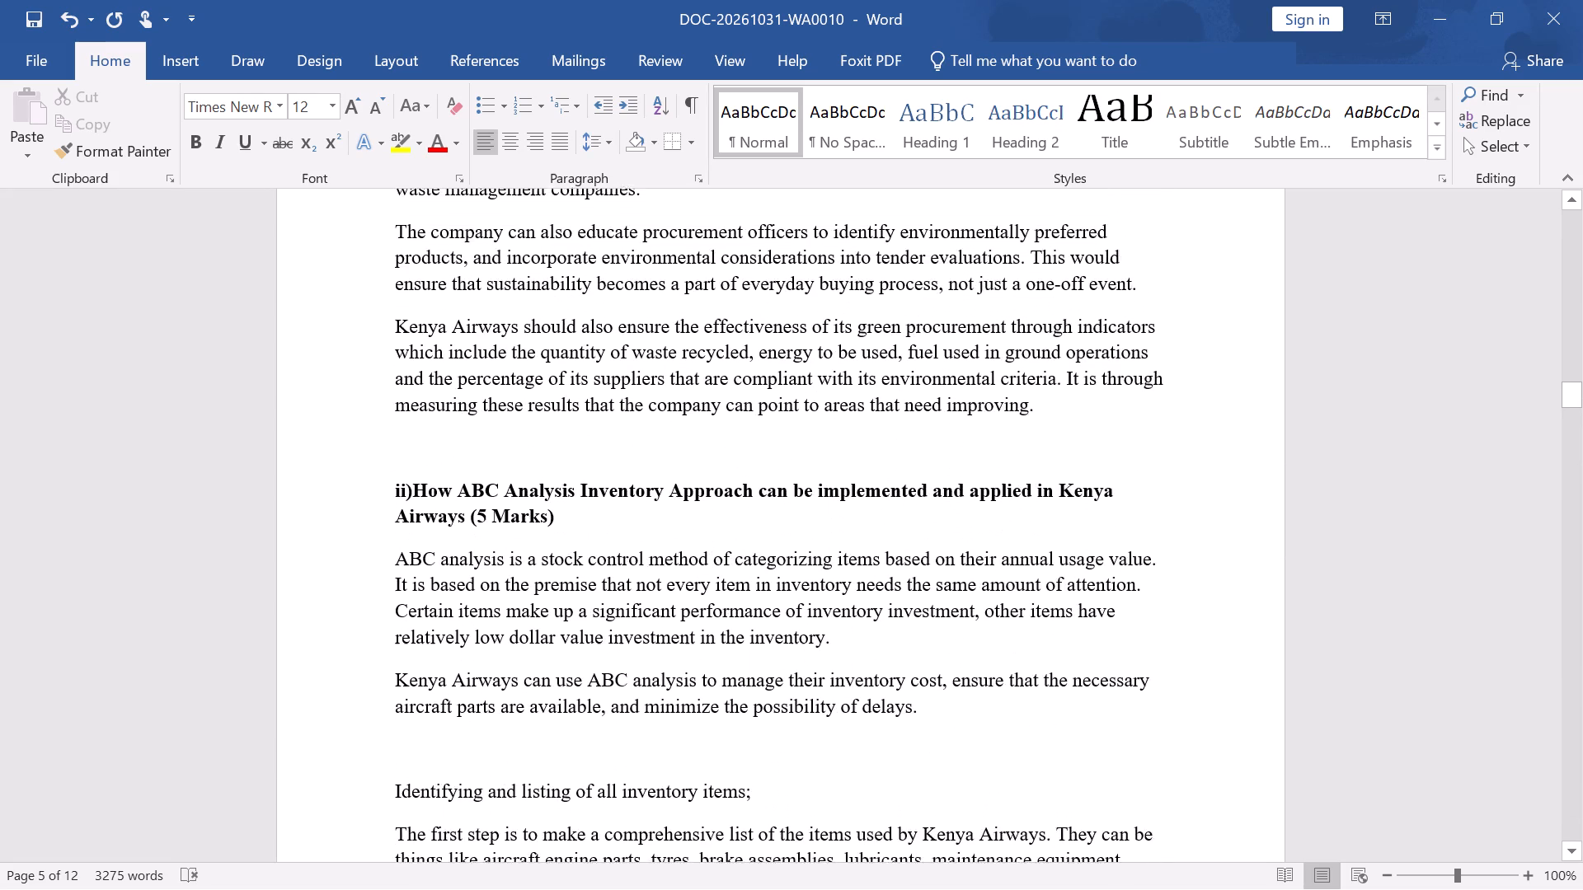
Remove the blank line above "Identifying and listing of all inventory items;" in section ii) on ABC analysis.
{"action": "scroll", "coordinate": [451, 385], "scroll_direction": "down", "scroll_amount": 6}
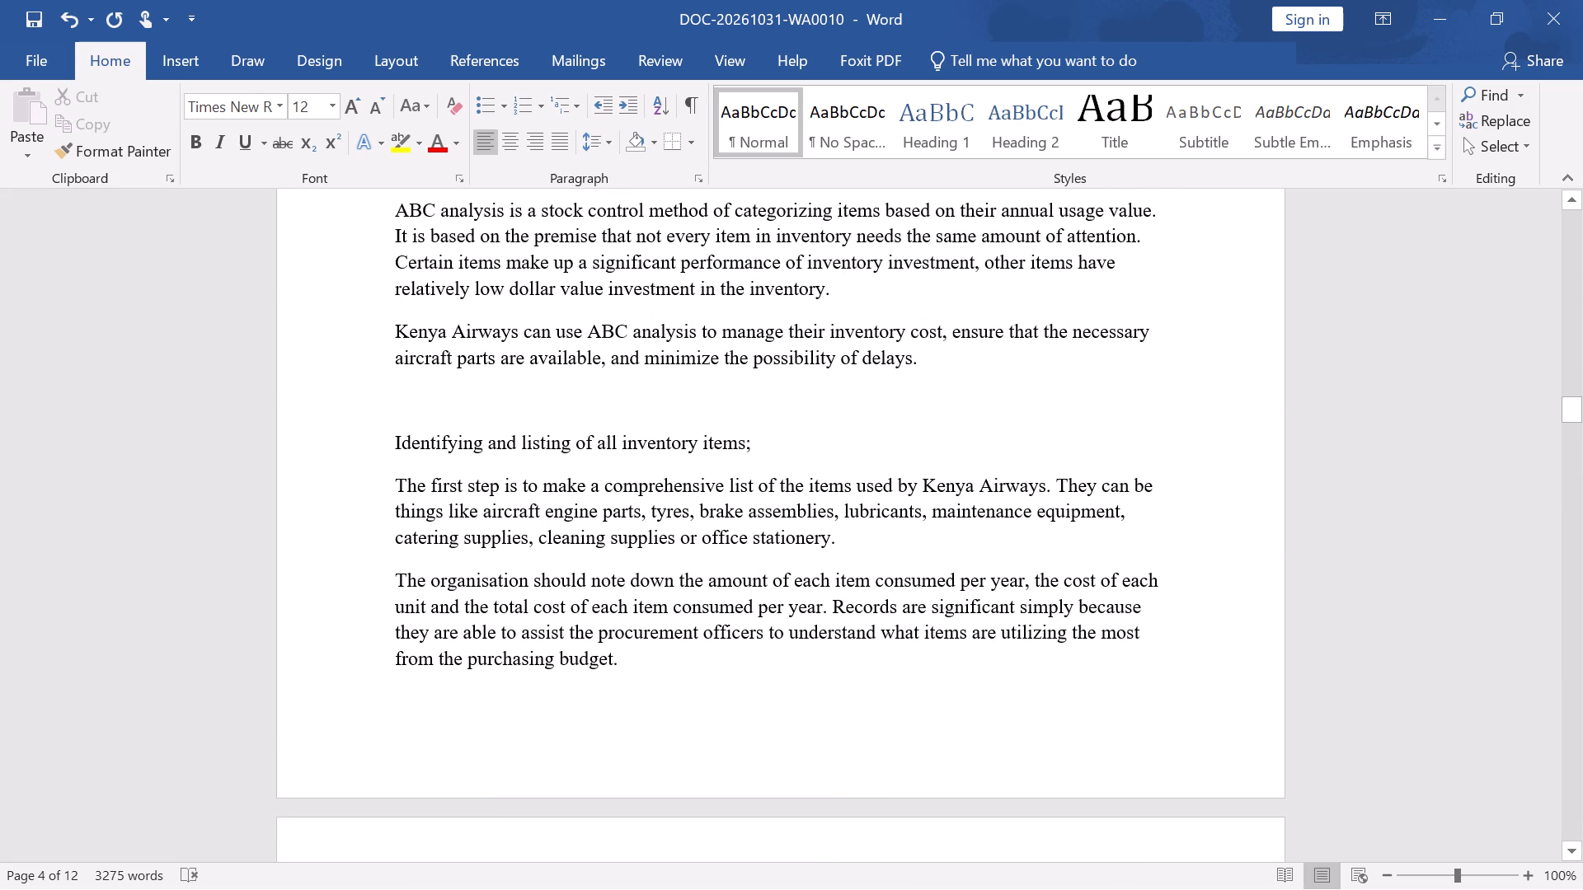
{"action": "scroll", "coordinate": [481, 452], "scroll_direction": "up", "scroll_amount": 2}
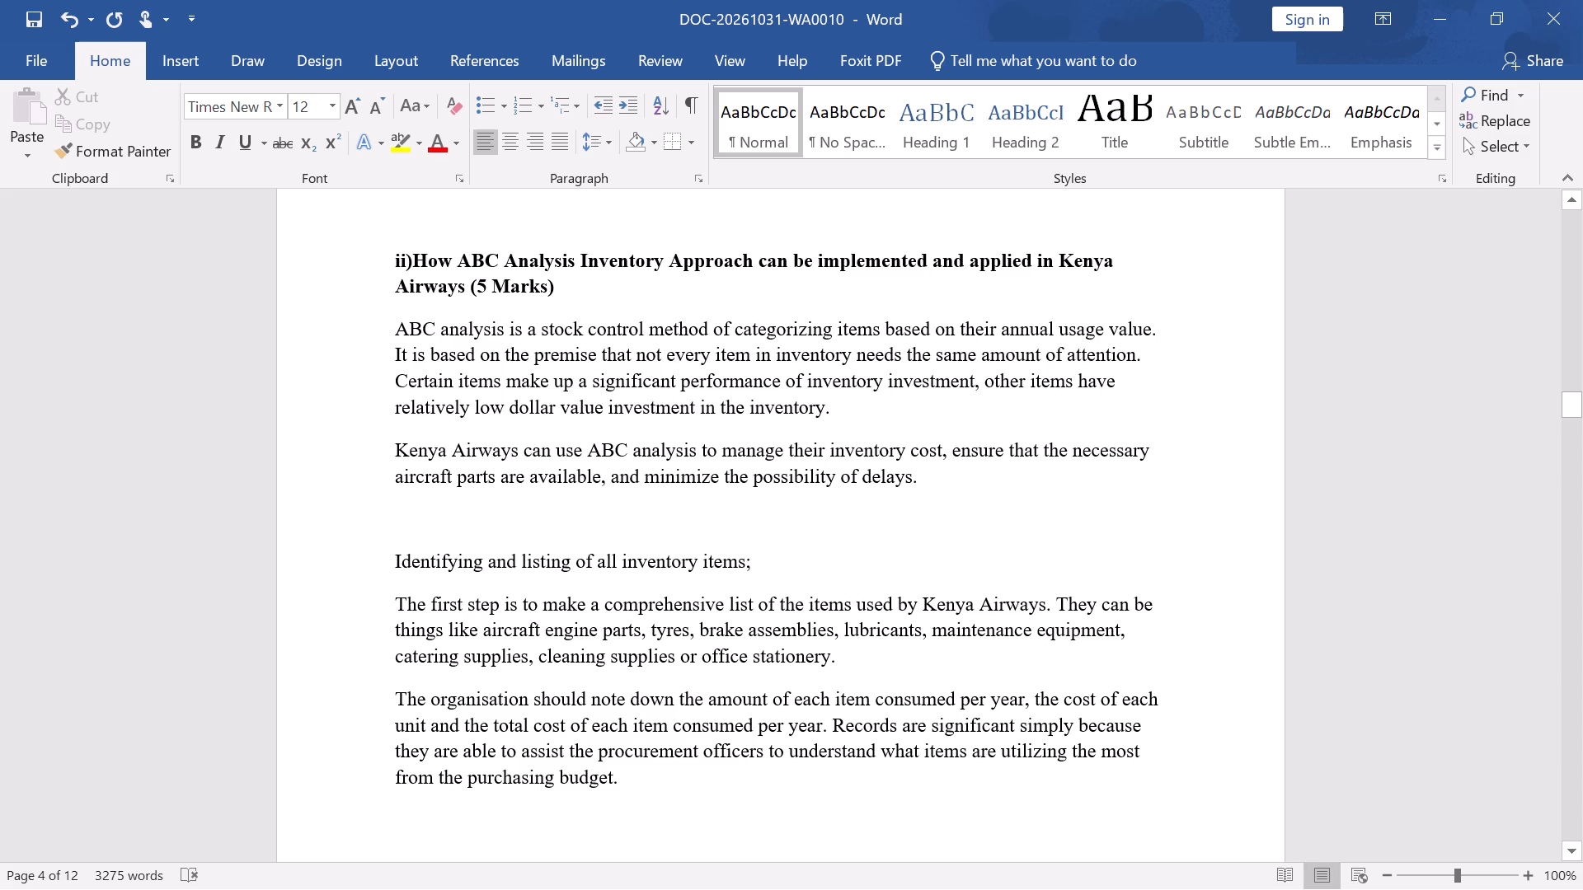
{"action": "left_click", "coordinate": [392, 559]}
{"action": "key", "text": "BackSpace"}
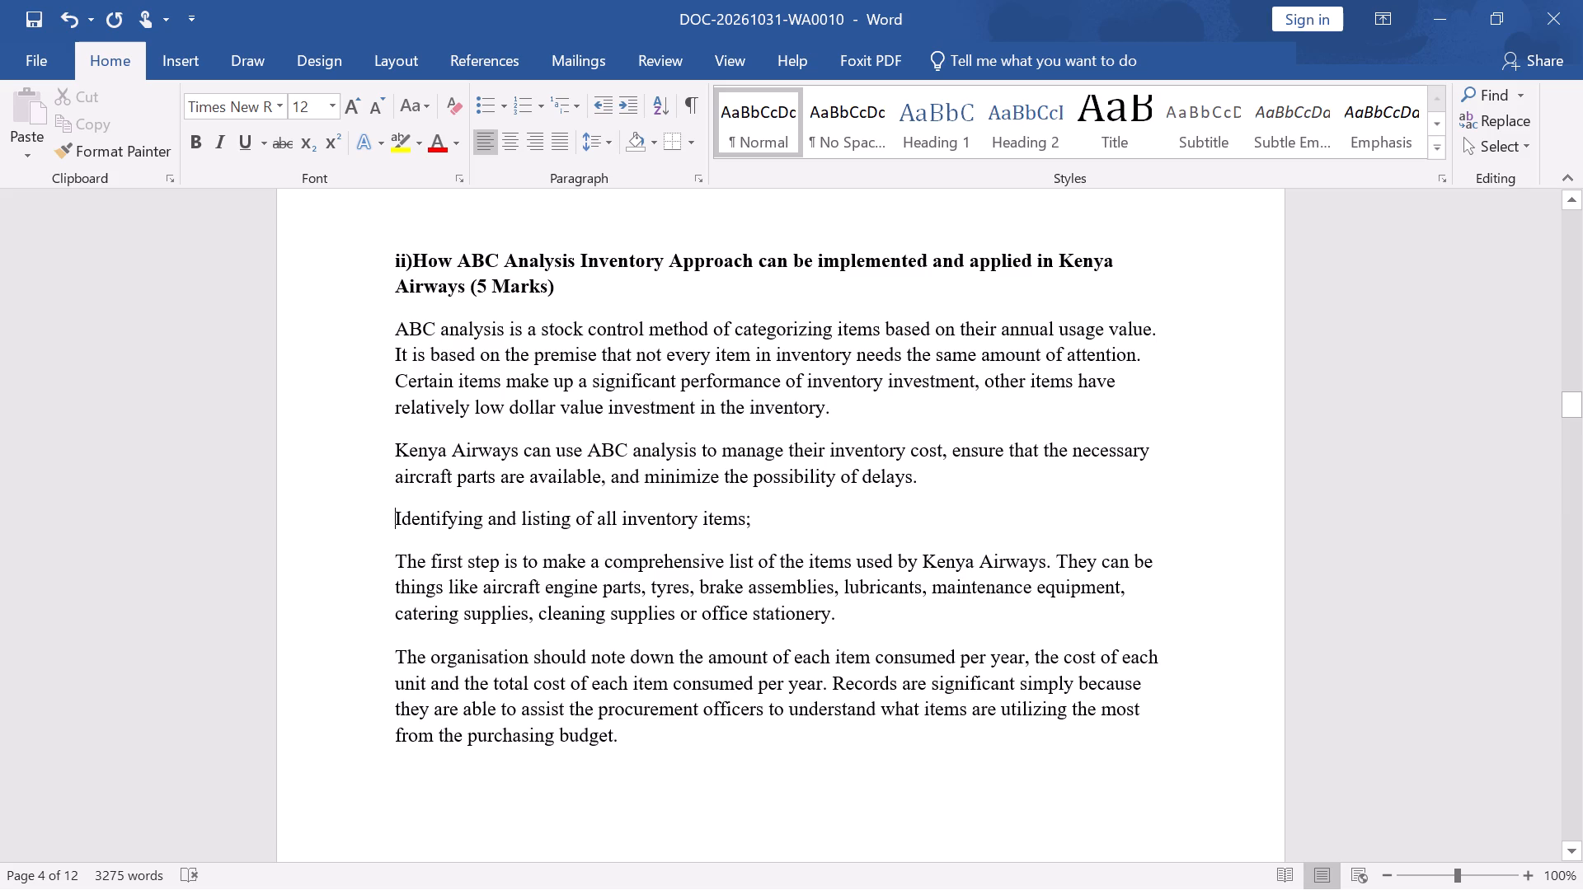
Look through the rest of section ii), checking the category headings, numbered items and spacing up to "Enhancing purchases and minimising inventory costs".
{"action": "scroll", "coordinate": [687, 501], "scroll_direction": "down", "scroll_amount": 5}
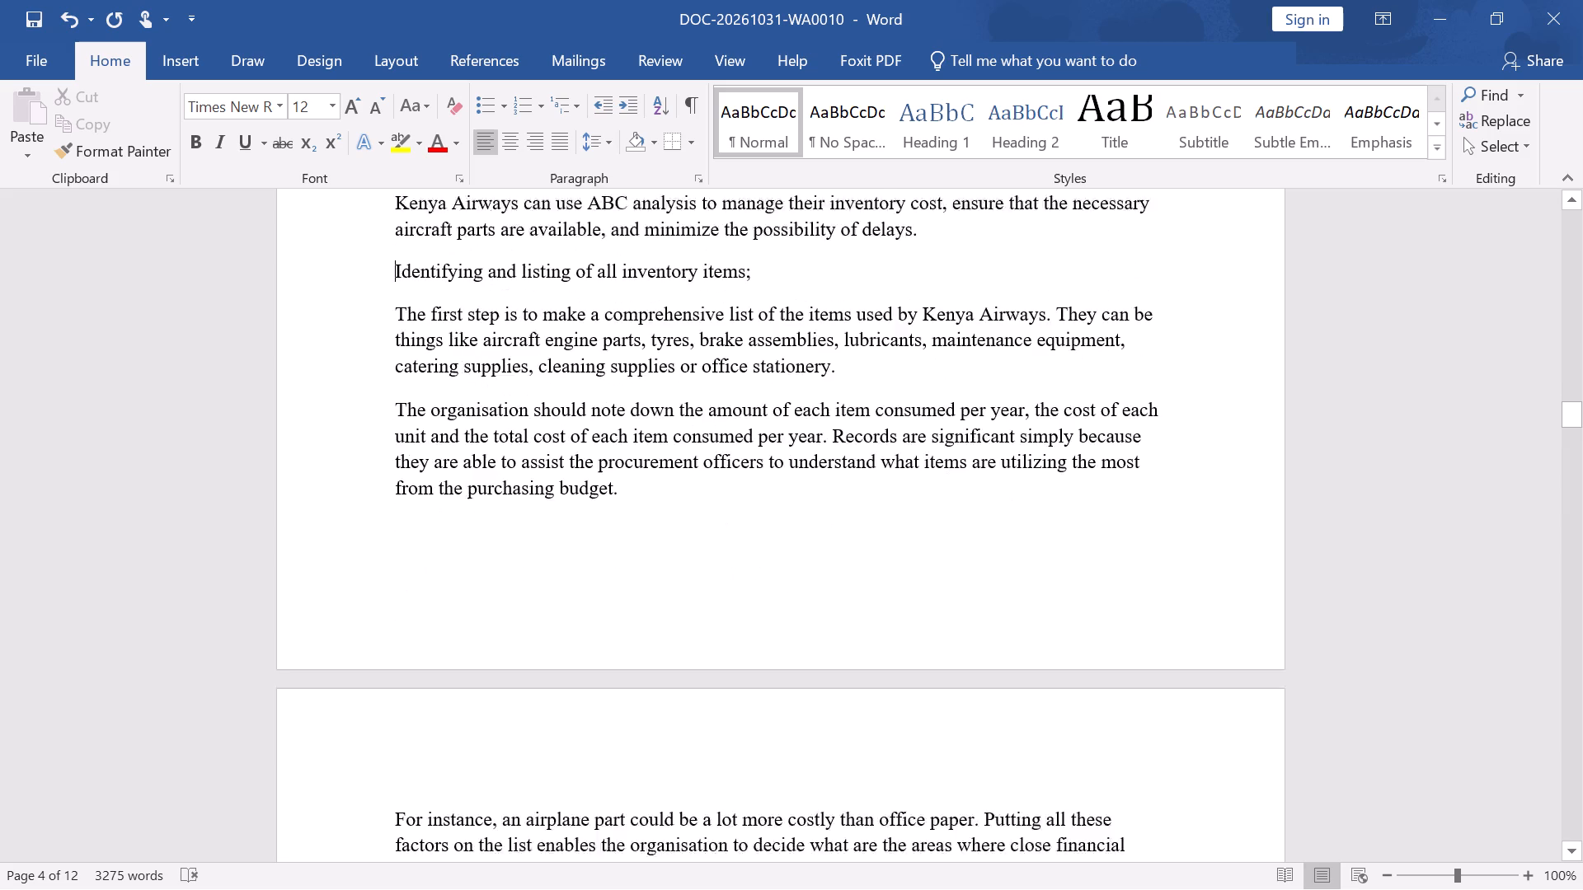
{"action": "scroll", "coordinate": [683, 504], "scroll_direction": "down", "scroll_amount": 10}
{"action": "scroll", "coordinate": [683, 498], "scroll_direction": "down", "scroll_amount": 15}
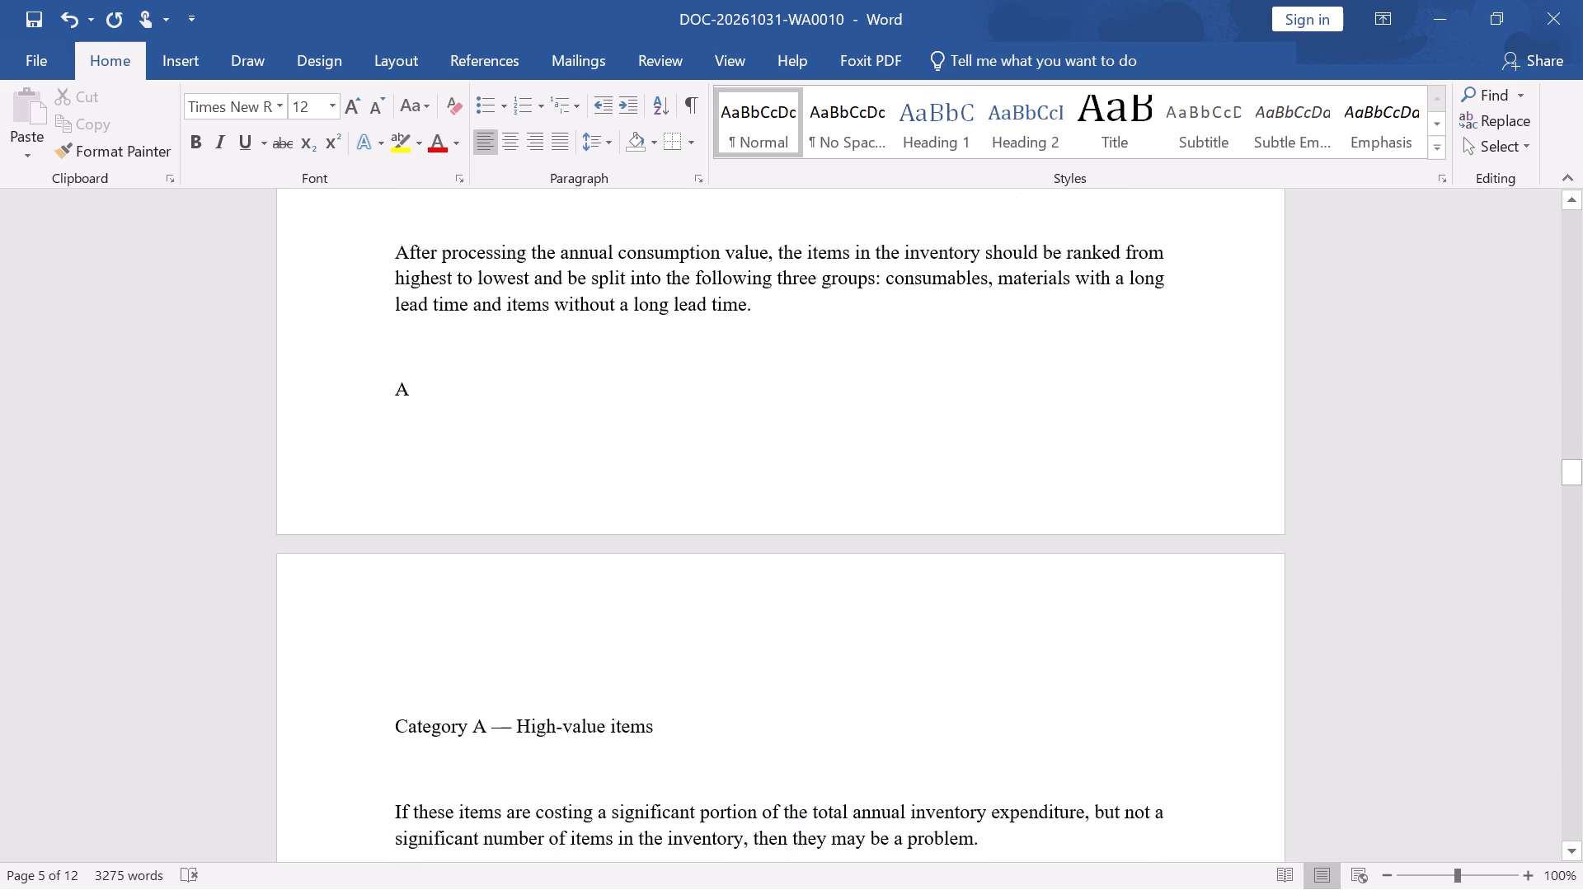
{"action": "scroll", "coordinate": [688, 486], "scroll_direction": "down", "scroll_amount": 20}
{"action": "scroll", "coordinate": [688, 486], "scroll_direction": "down", "scroll_amount": 12}
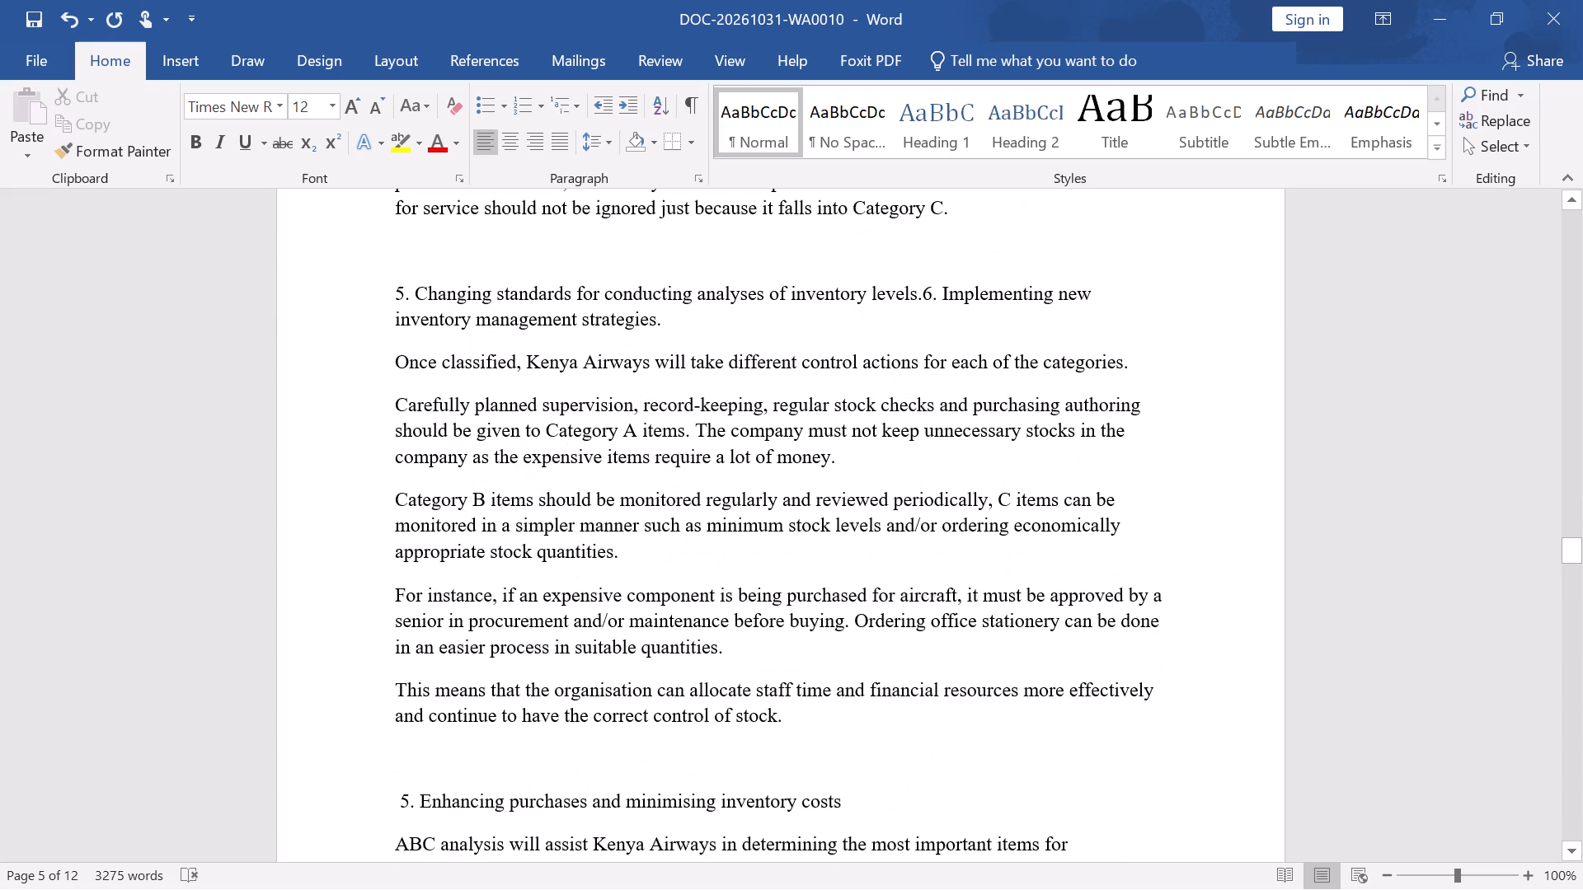
{"action": "scroll", "coordinate": [696, 483], "scroll_direction": "down", "scroll_amount": 6}
{"action": "scroll", "coordinate": [696, 483], "scroll_direction": "up", "scroll_amount": 9}
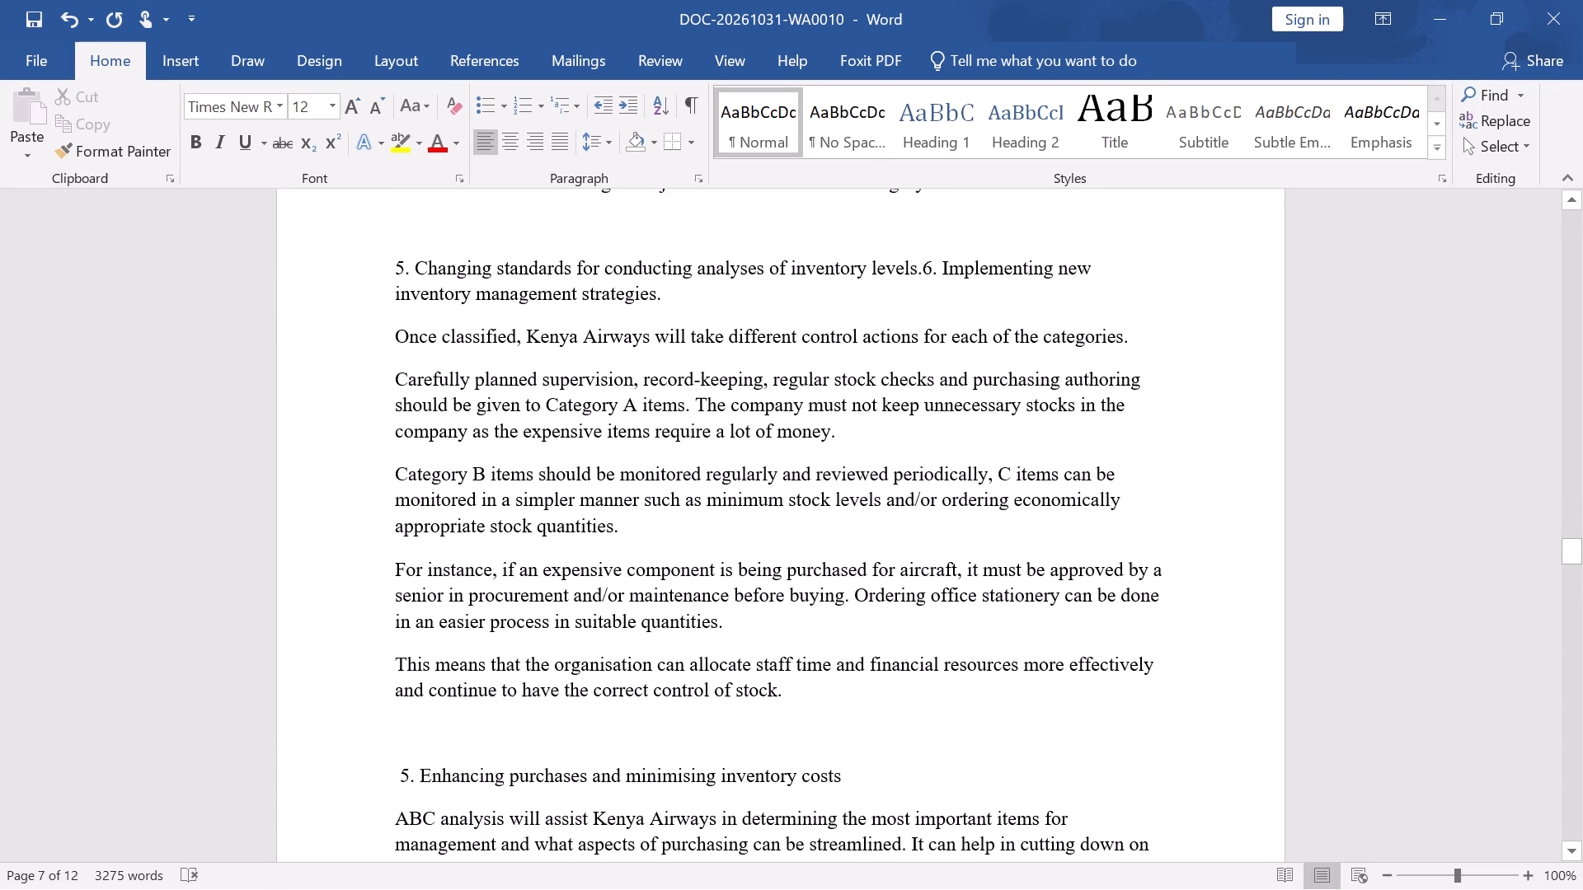
{"action": "scroll", "coordinate": [698, 481], "scroll_direction": "up", "scroll_amount": 2}
{"action": "scroll", "coordinate": [701, 479], "scroll_direction": "down", "scroll_amount": 9}
{"action": "scroll", "coordinate": [701, 476], "scroll_direction": "up", "scroll_amount": 3}
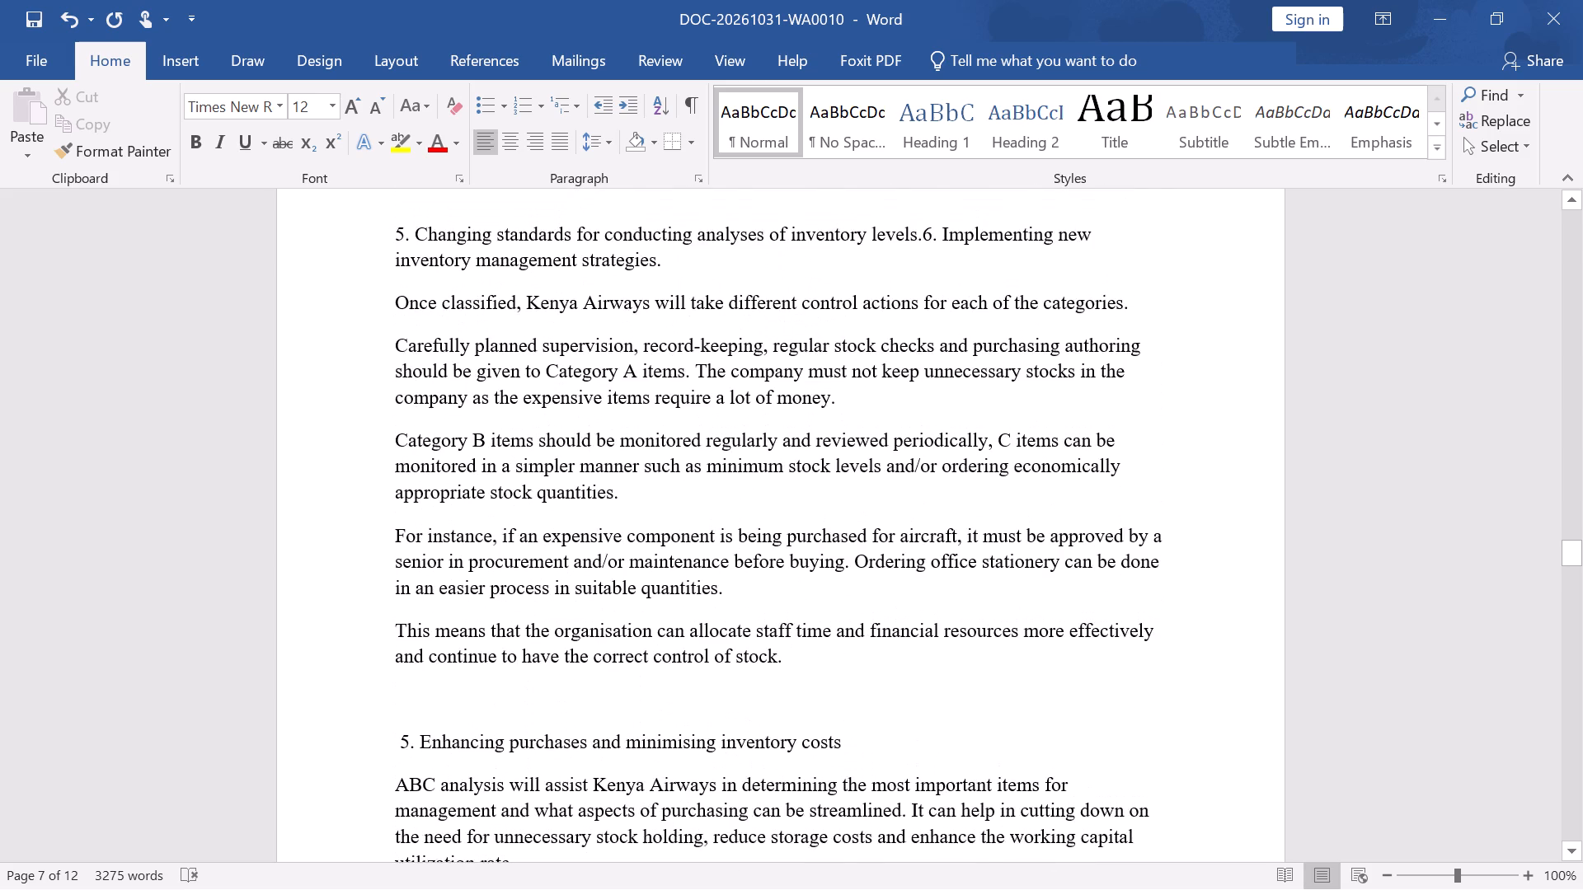
{"action": "scroll", "coordinate": [703, 476], "scroll_direction": "up", "scroll_amount": 3}
{"action": "scroll", "coordinate": [703, 474], "scroll_direction": "down", "scroll_amount": 6}
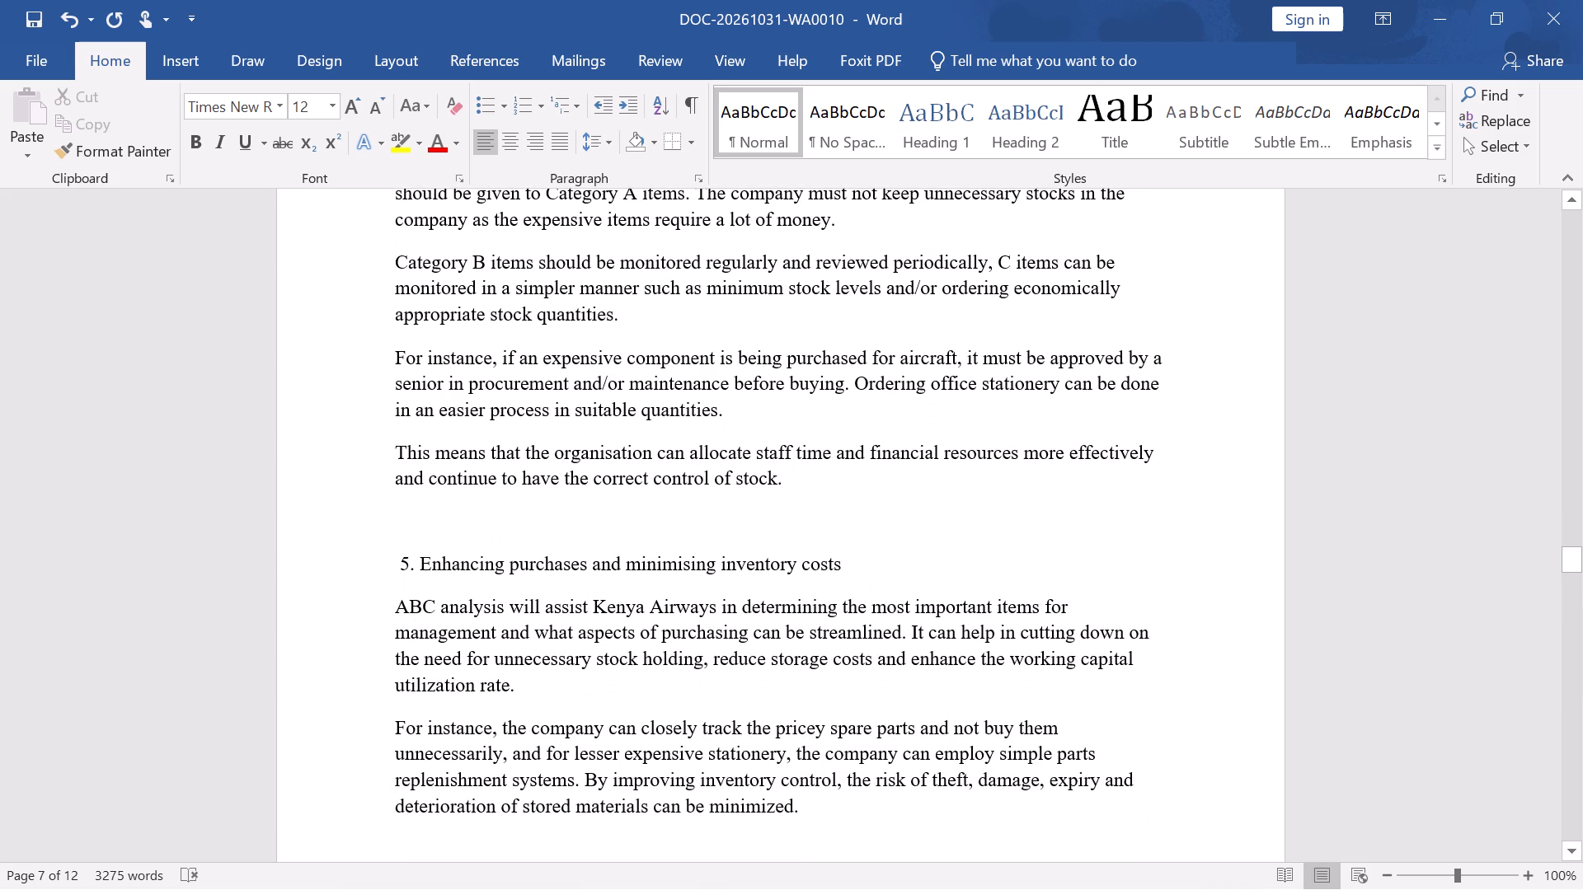
{"action": "scroll", "coordinate": [706, 472], "scroll_direction": "up", "scroll_amount": 4}
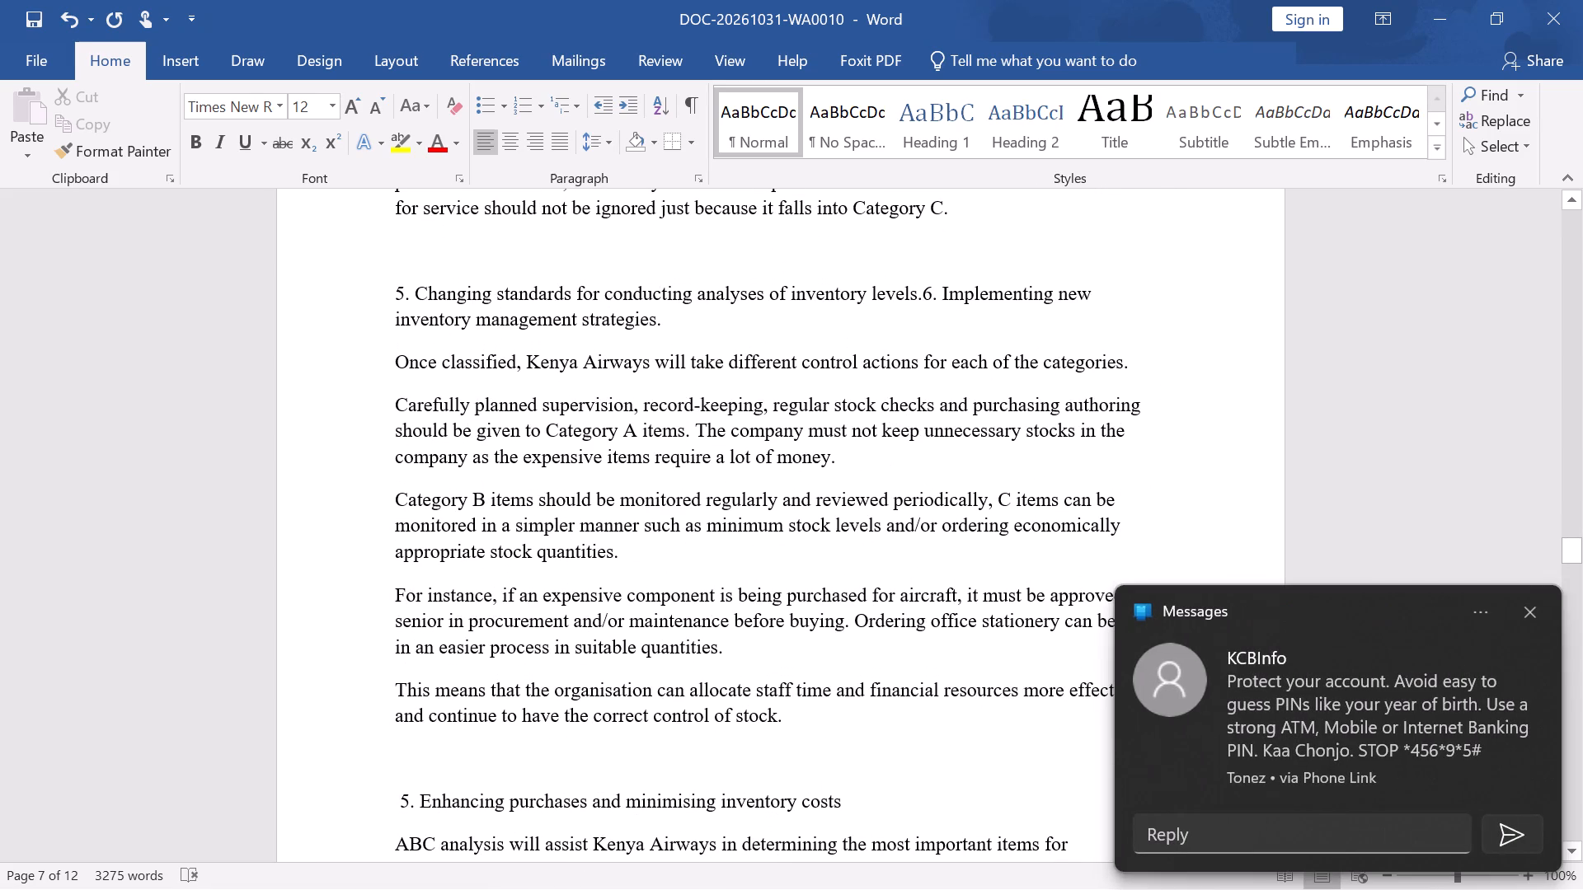
{"action": "scroll", "coordinate": [706, 470], "scroll_direction": "down", "scroll_amount": 6}
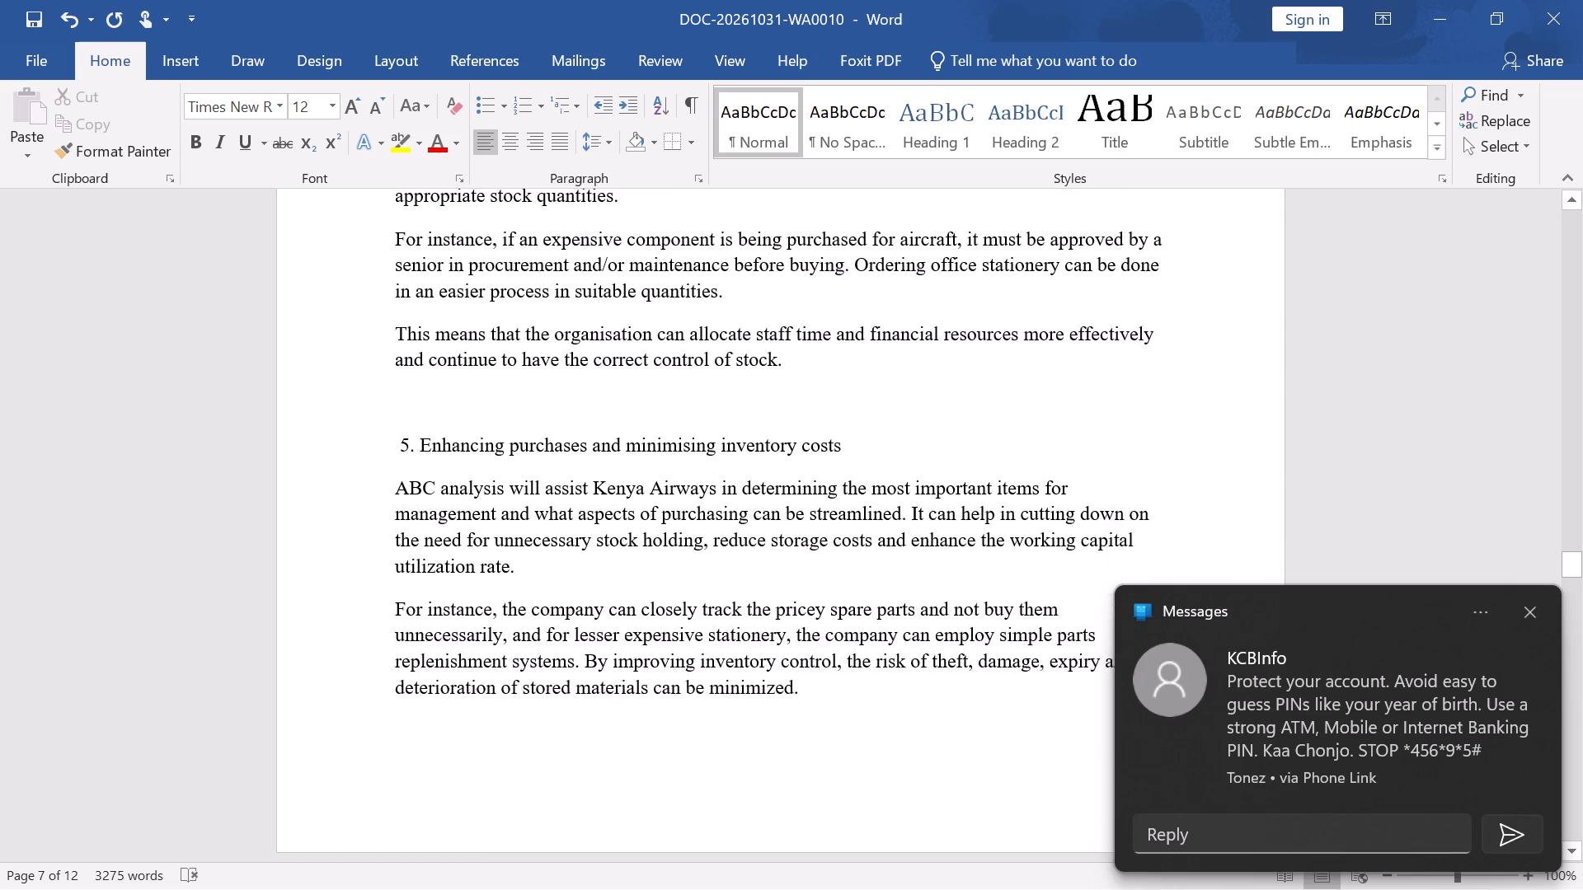
Remove the blank line above "World pandemics and health crises." in section iii) and format that heading as automatic numbered item 1.
{"action": "scroll", "coordinate": [707, 470], "scroll_direction": "down", "scroll_amount": 17}
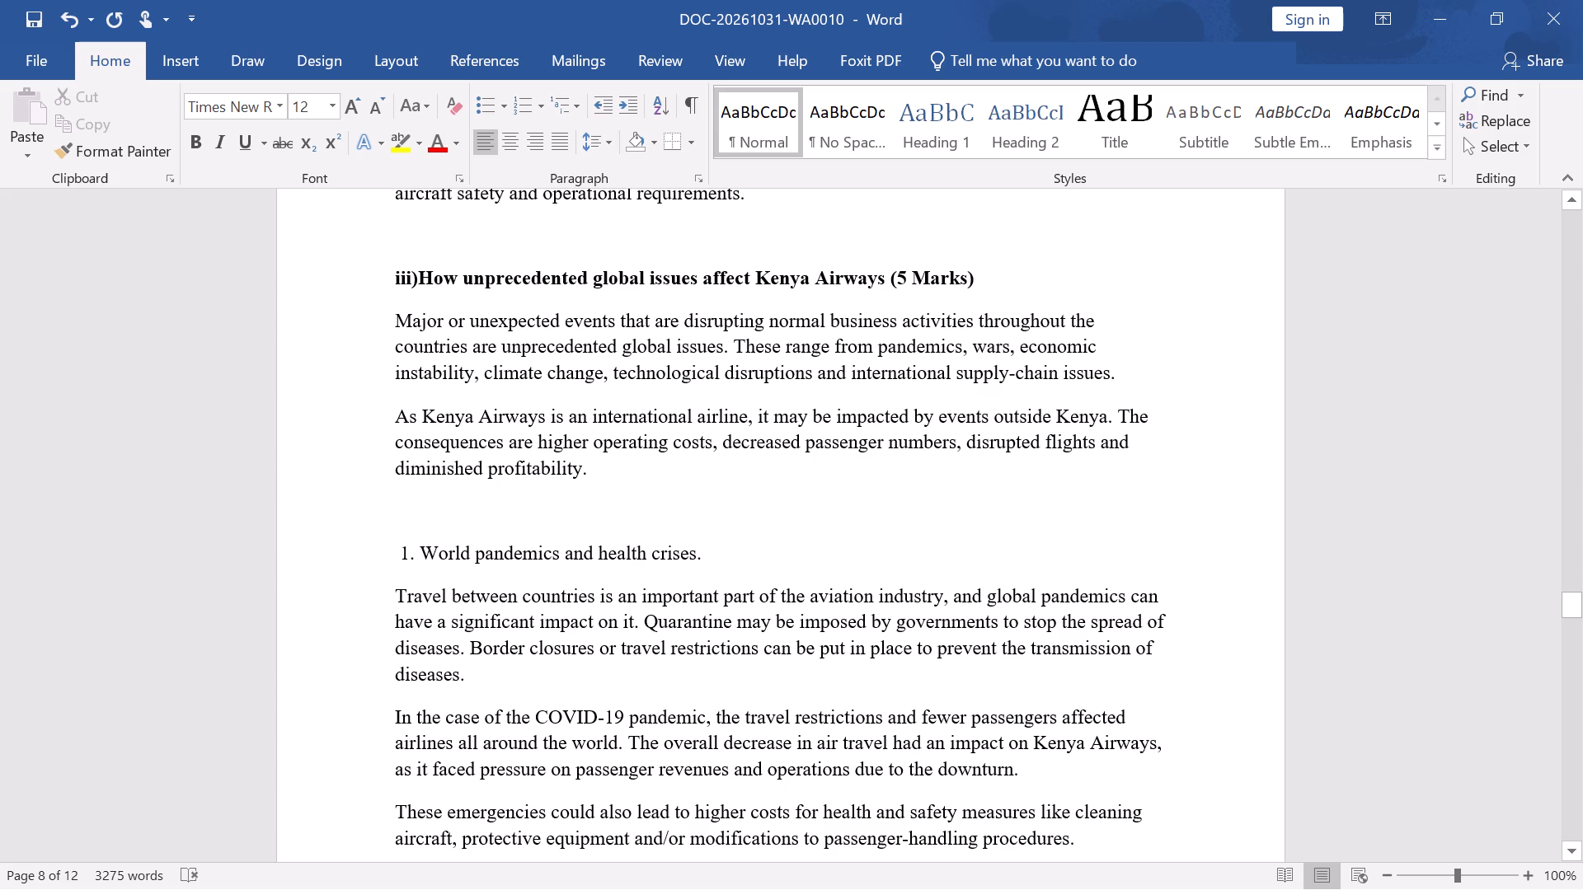
{"action": "left_click", "coordinate": [398, 551]}
{"action": "key", "text": "BackSpace"}
{"action": "key", "text": "BackSpace"}
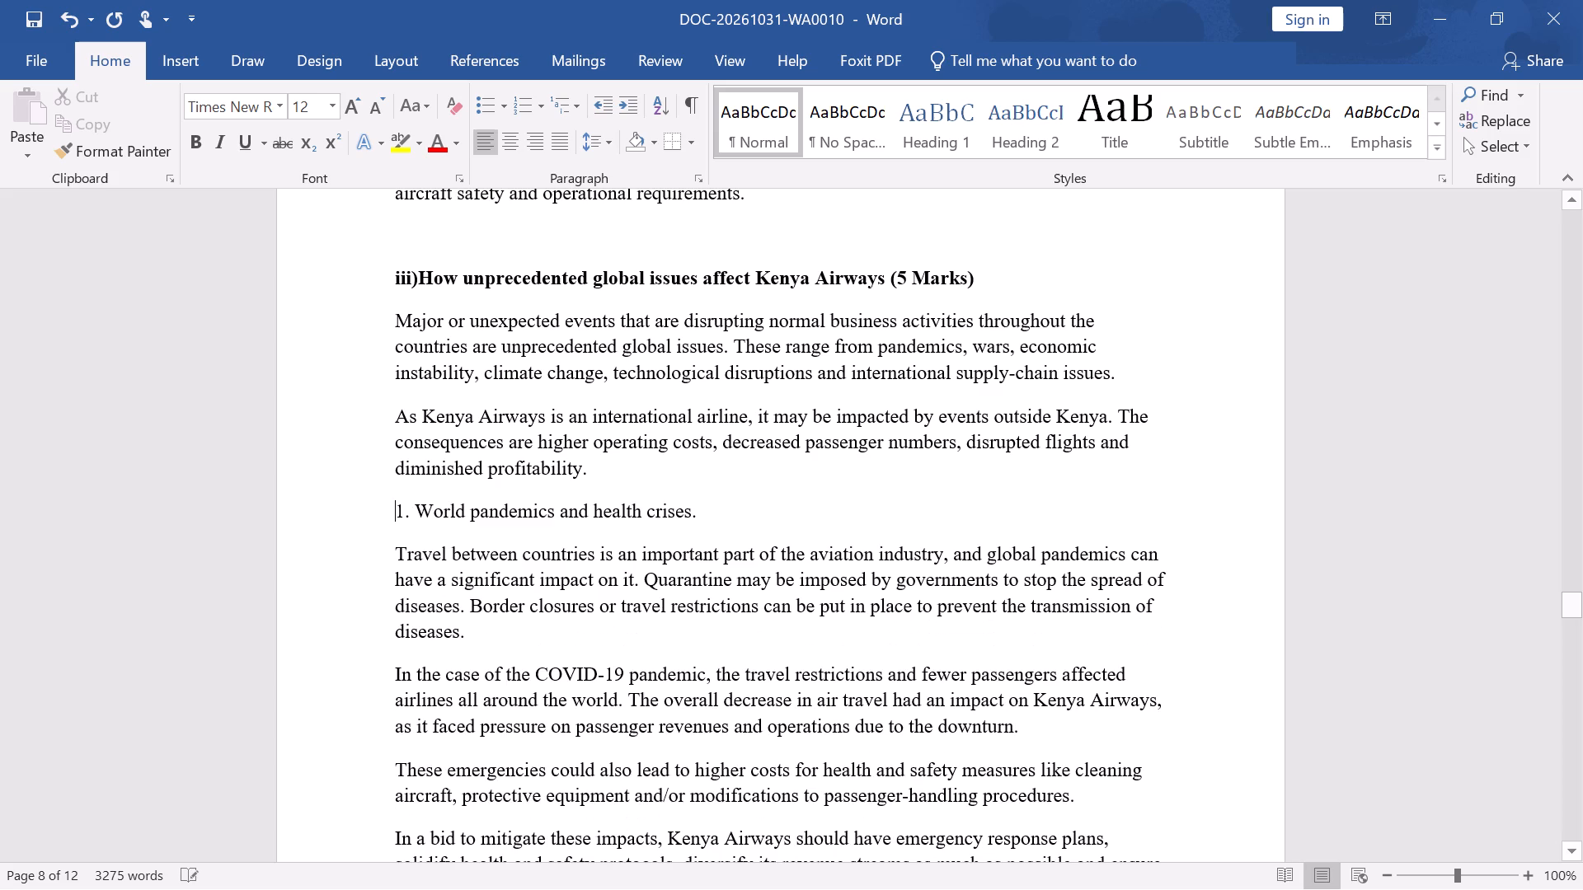
{"action": "left_click", "coordinate": [414, 508]}
{"action": "key", "text": "BackSpace"}
{"action": "key", "text": "space"}
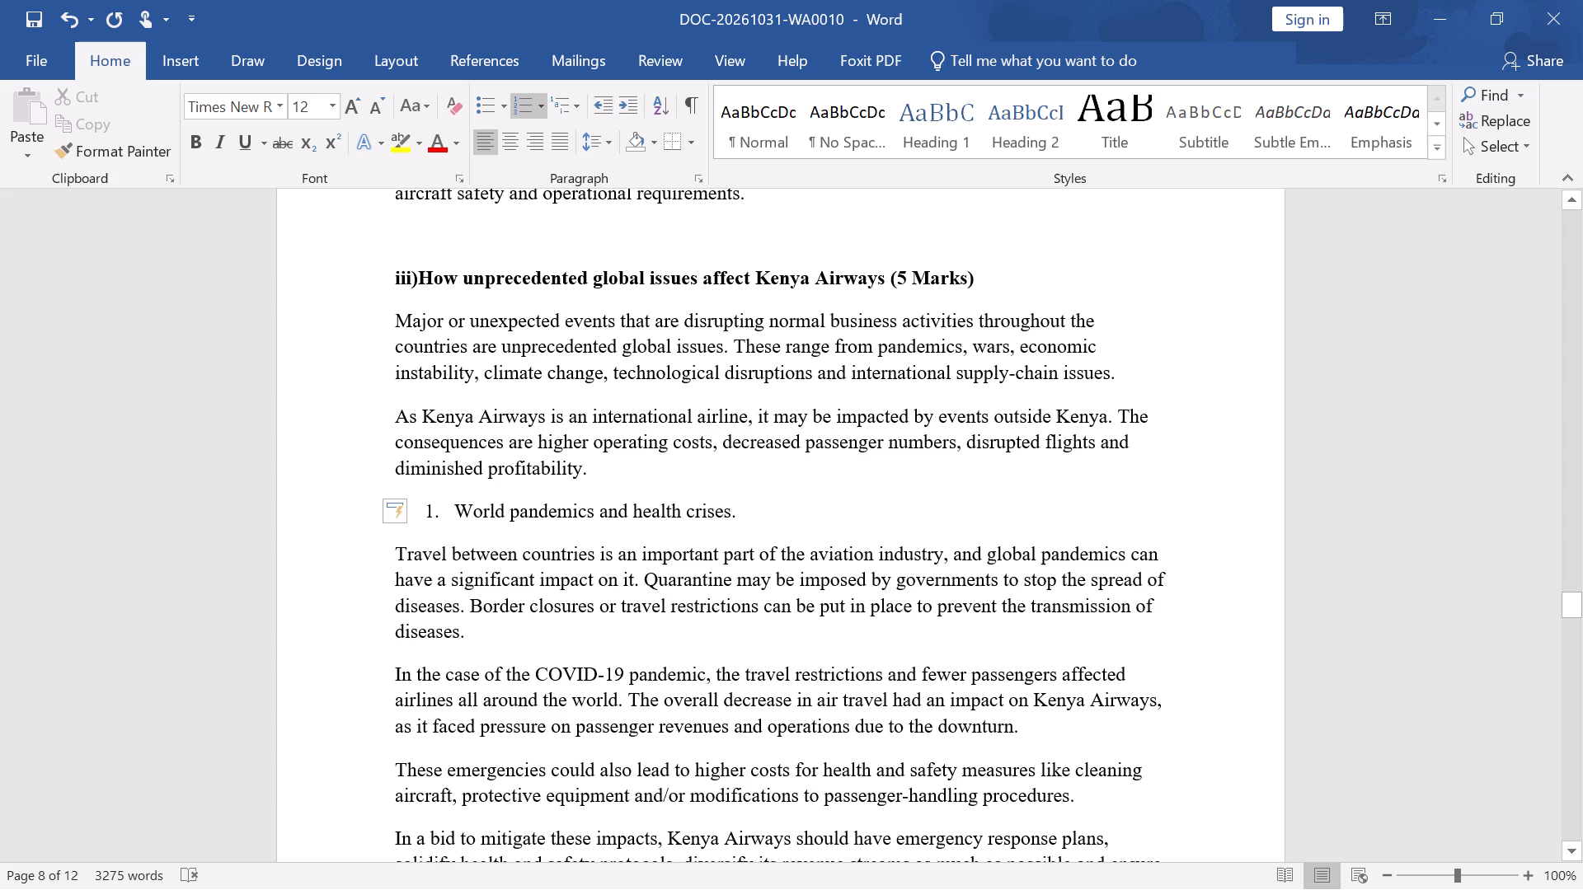
Move the "2. Wars and geopolitical conflicts" heading in section iii) onto the next page by adding two blank lines above it.
{"action": "scroll", "coordinate": [667, 397], "scroll_direction": "down", "scroll_amount": 2}
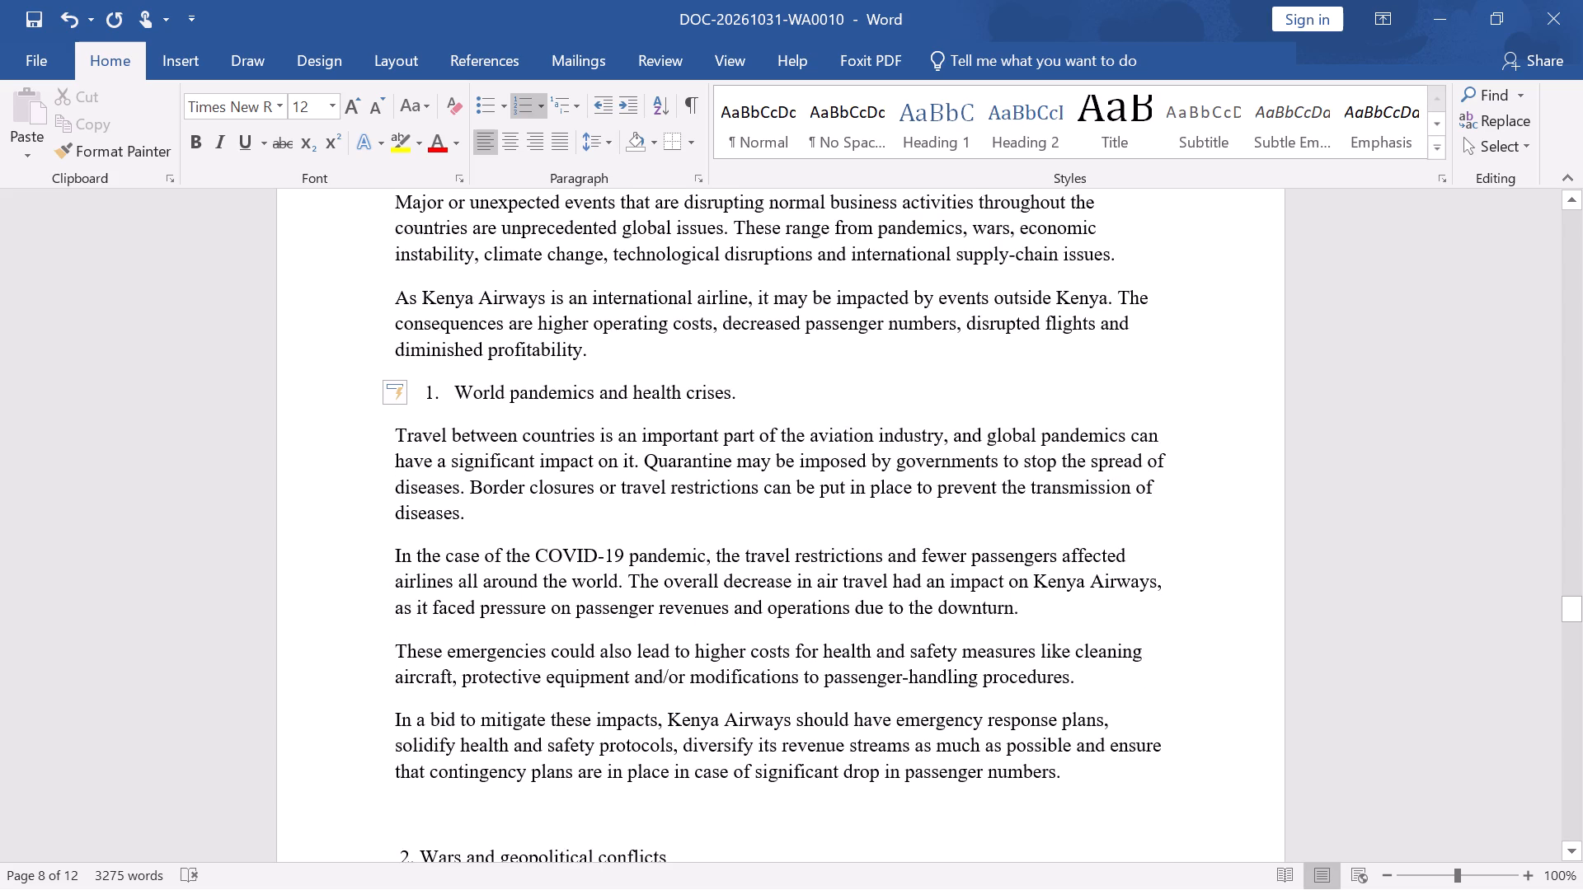
{"action": "scroll", "coordinate": [706, 391], "scroll_direction": "up", "scroll_amount": 2}
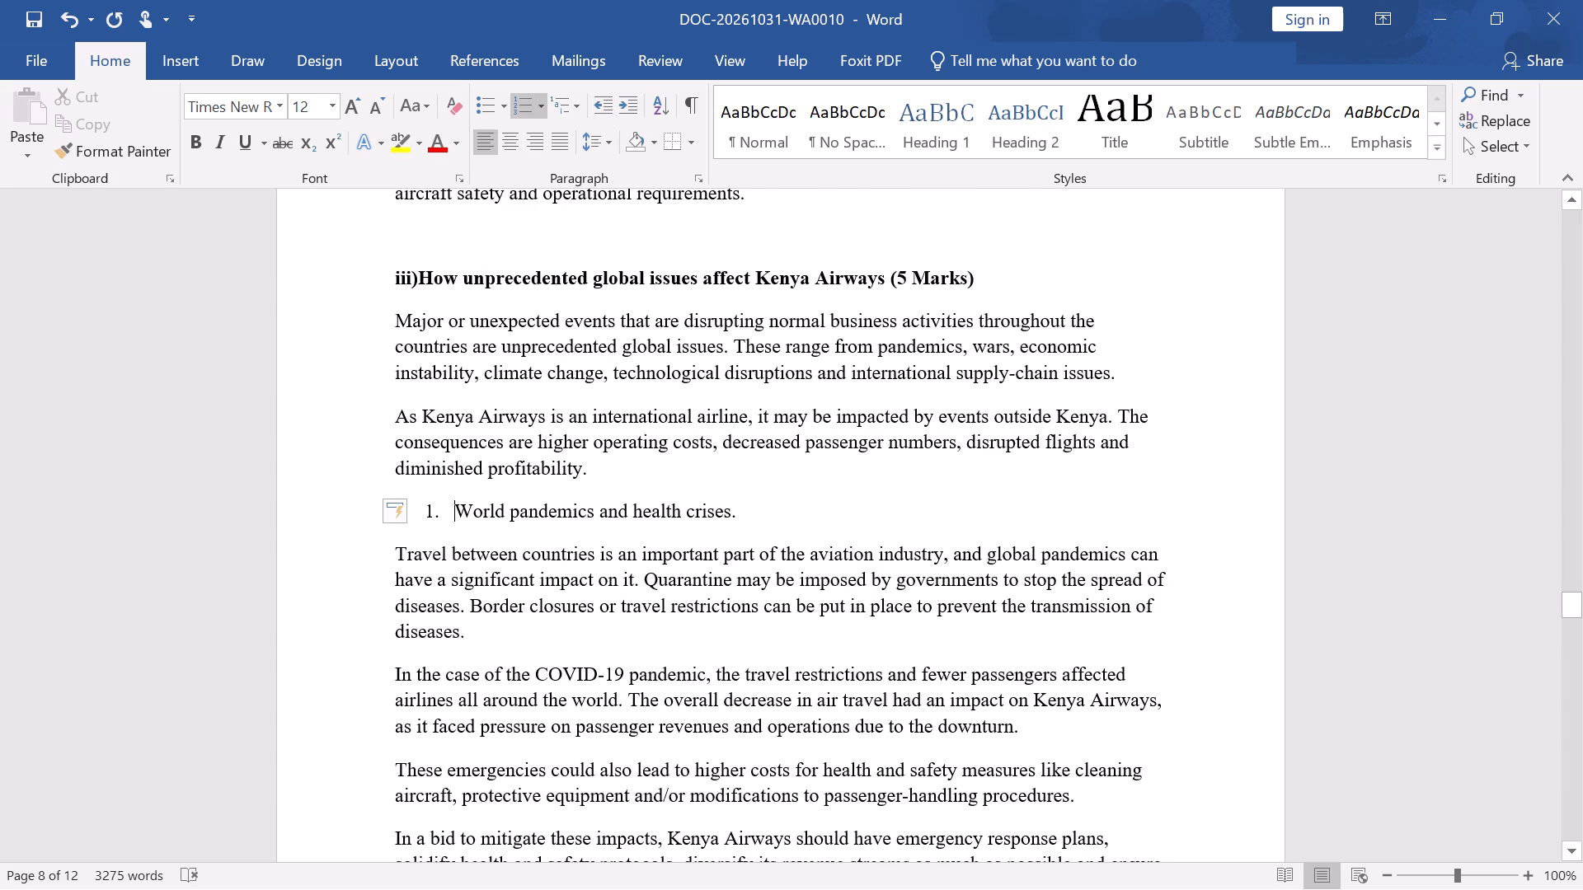
{"action": "scroll", "coordinate": [705, 388], "scroll_direction": "down", "scroll_amount": 3}
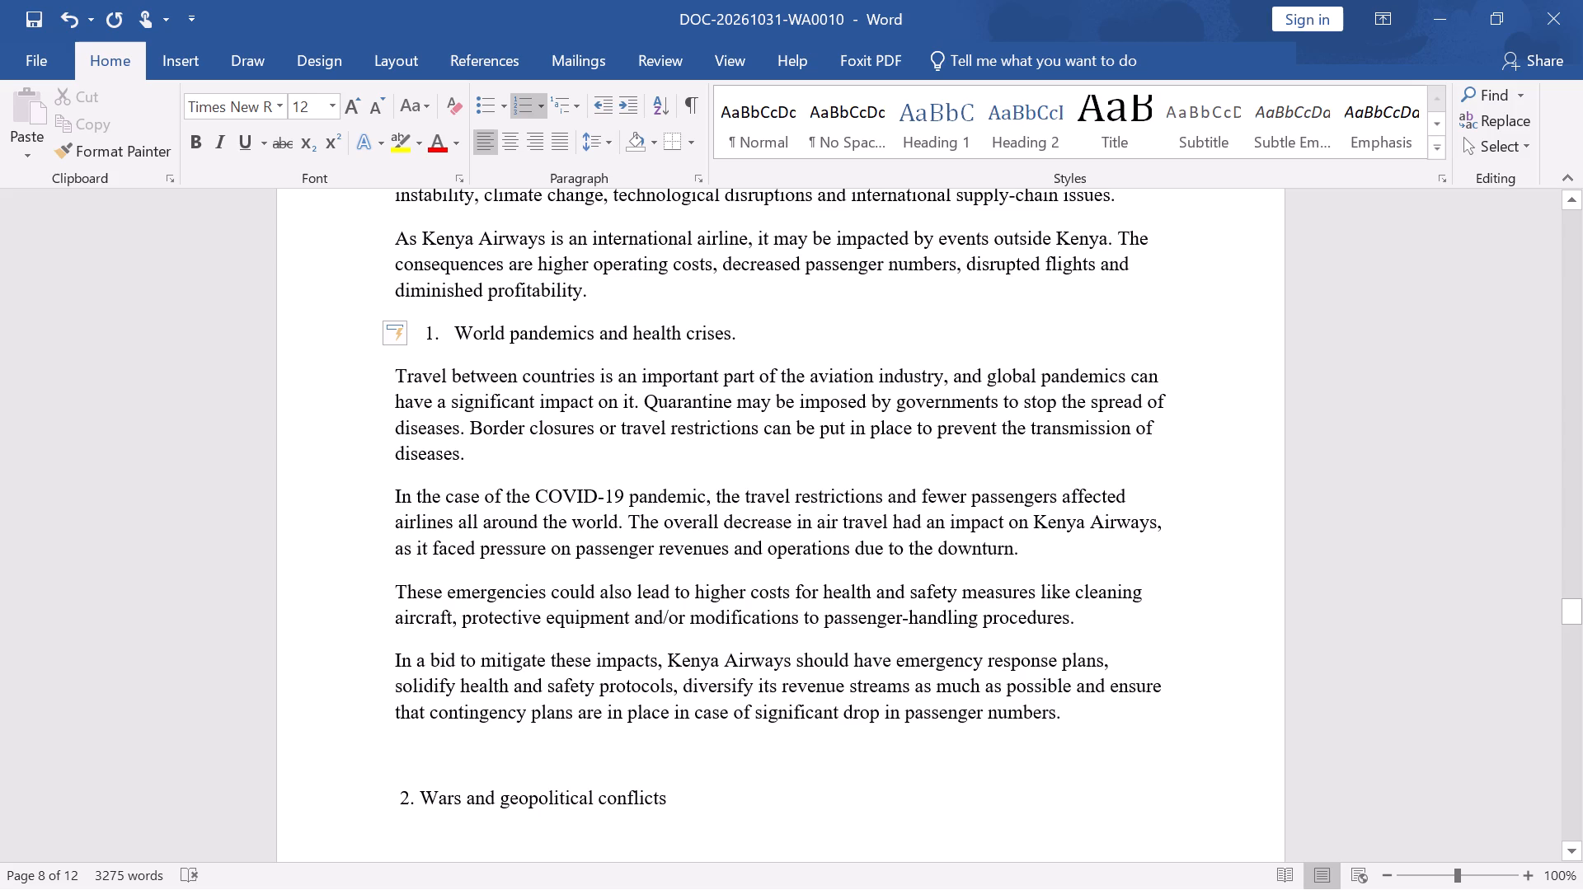
{"action": "scroll", "coordinate": [705, 582], "scroll_direction": "down", "scroll_amount": 6}
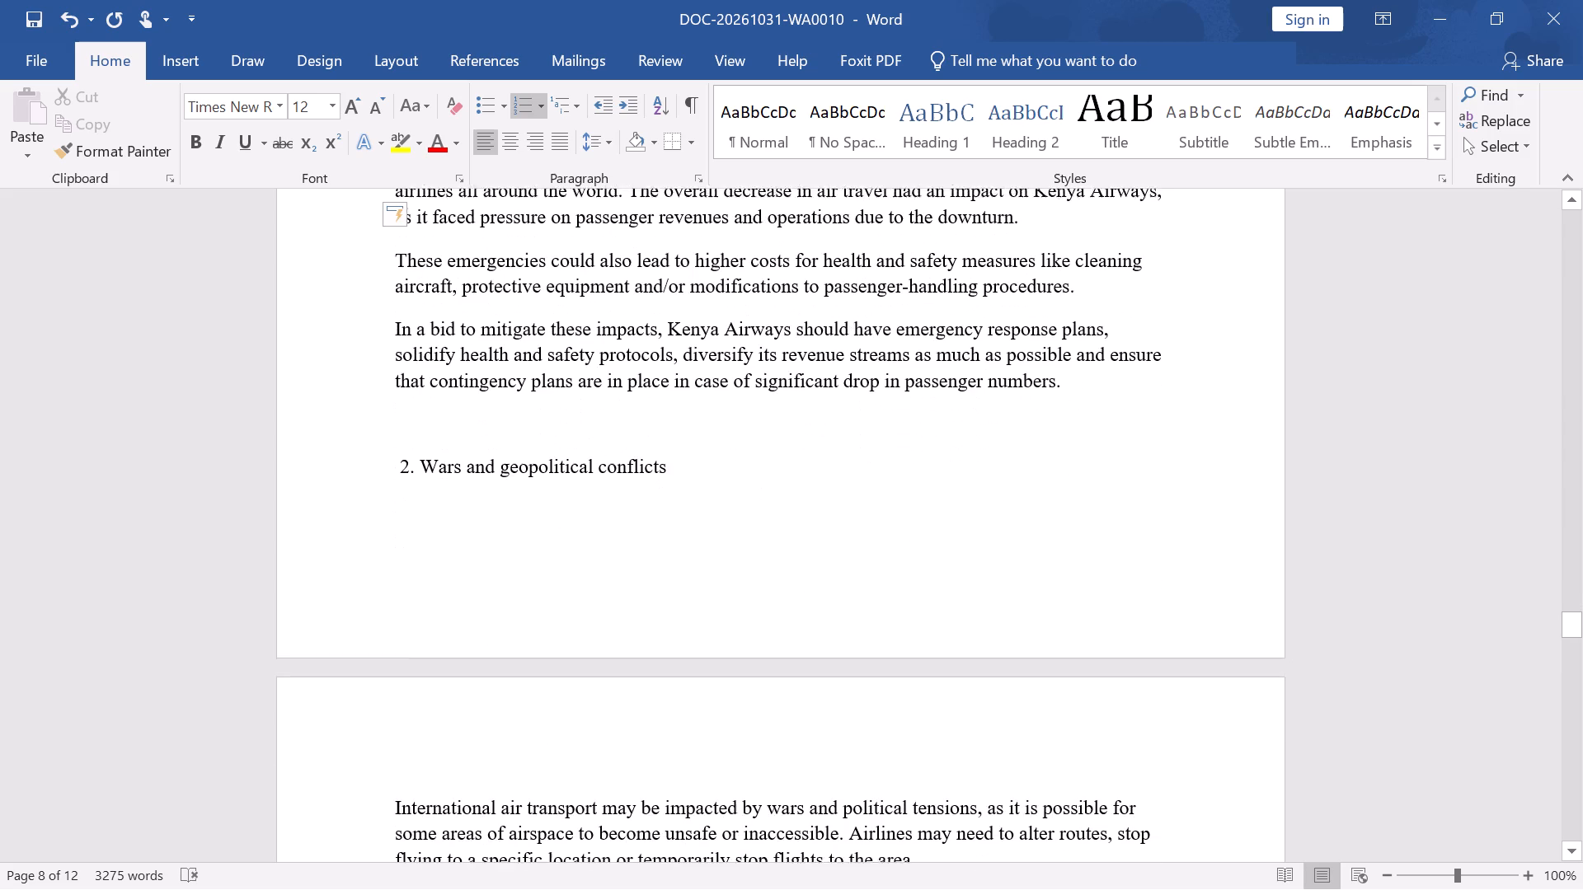
{"action": "left_click", "coordinate": [410, 413]}
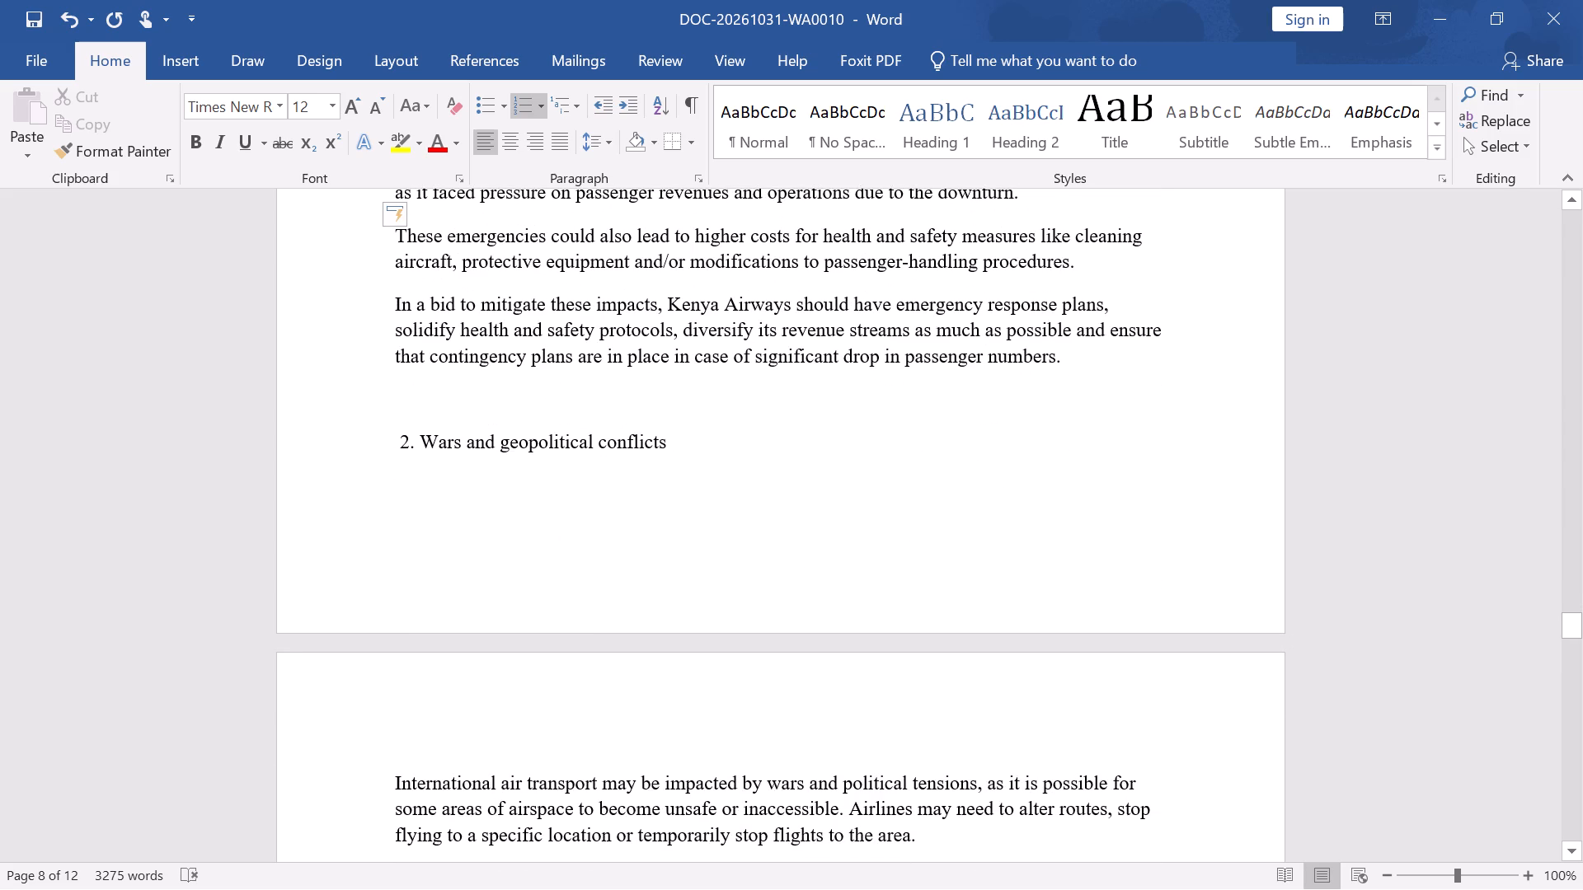
{"action": "key", "text": "Return"}
{"action": "key", "text": "Return"}
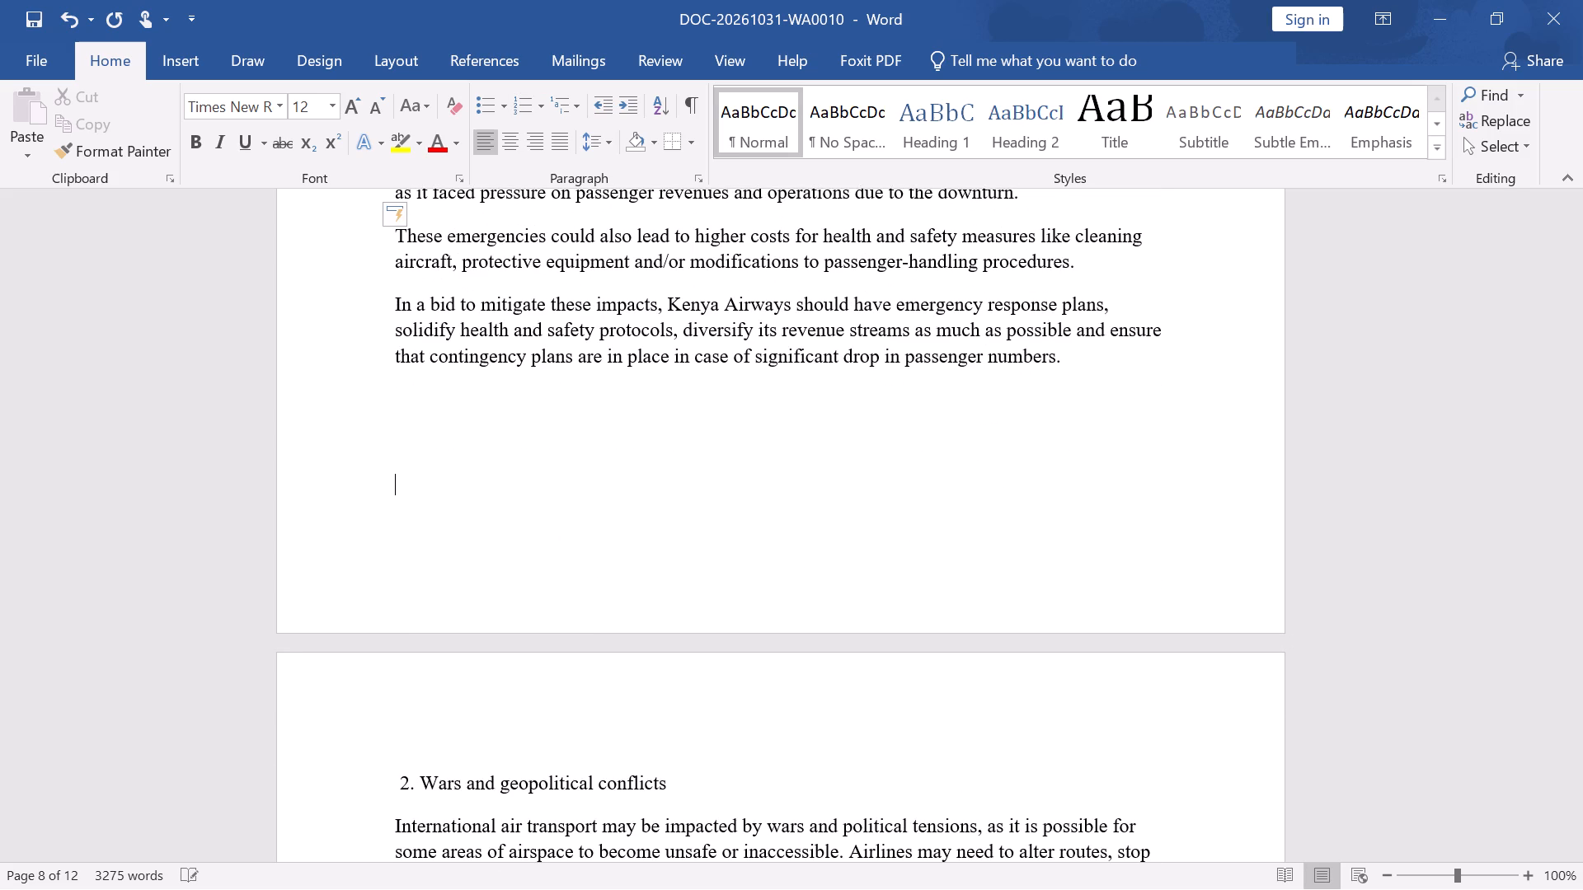
Format the "Wars and geopolitical conflicts" heading in section iii) as automatic numbered item 2.
{"action": "scroll", "coordinate": [540, 438], "scroll_direction": "down", "scroll_amount": 4}
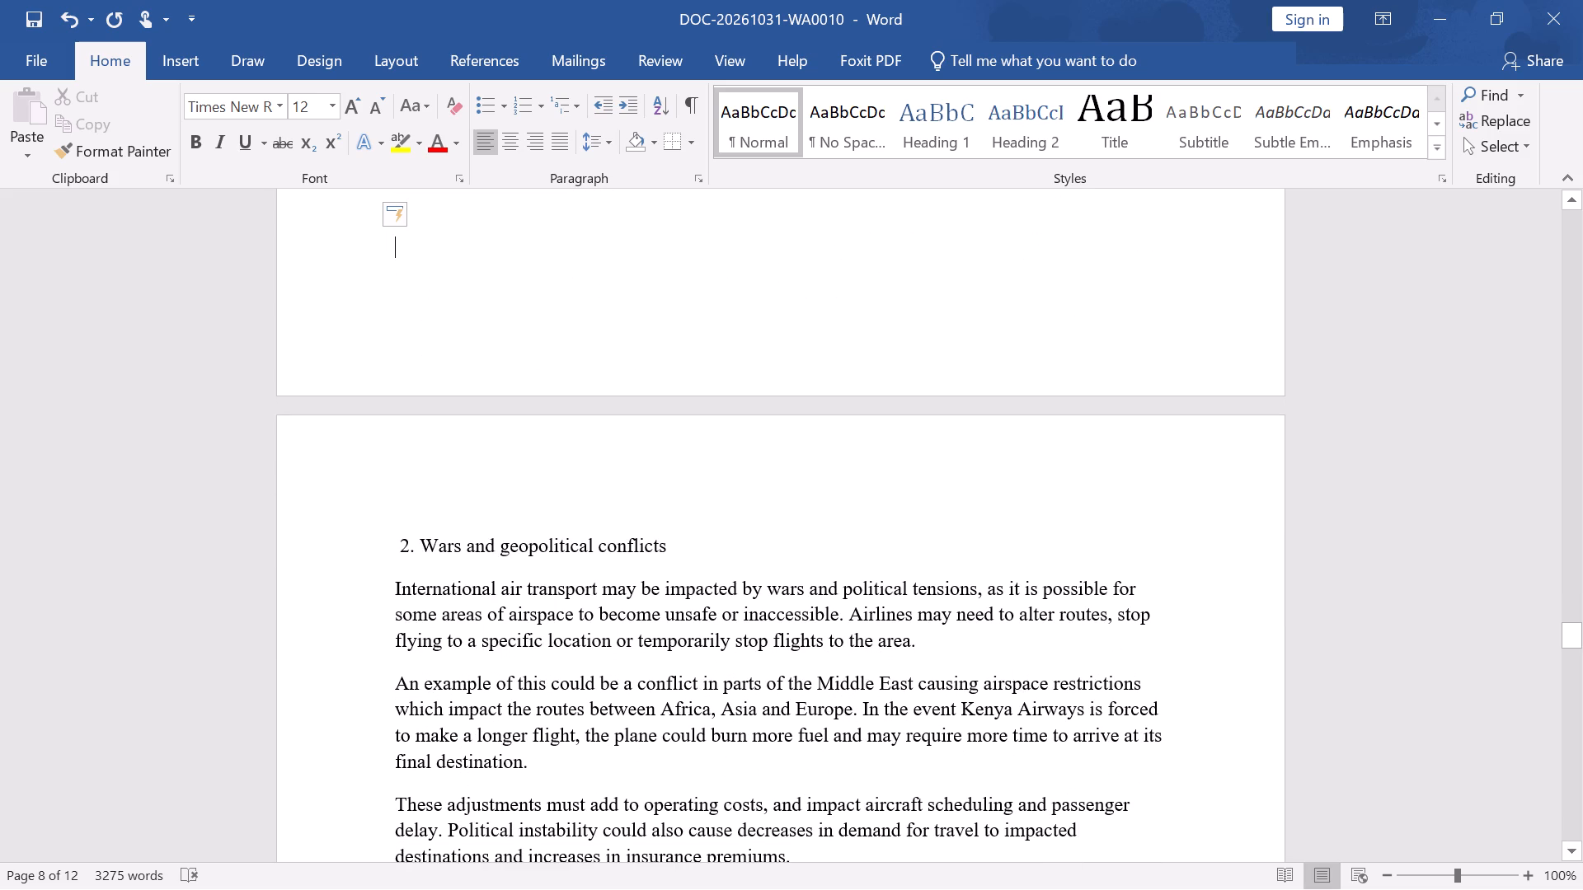
{"action": "left_click", "coordinate": [419, 541]}
{"action": "key", "text": "BackSpace"}
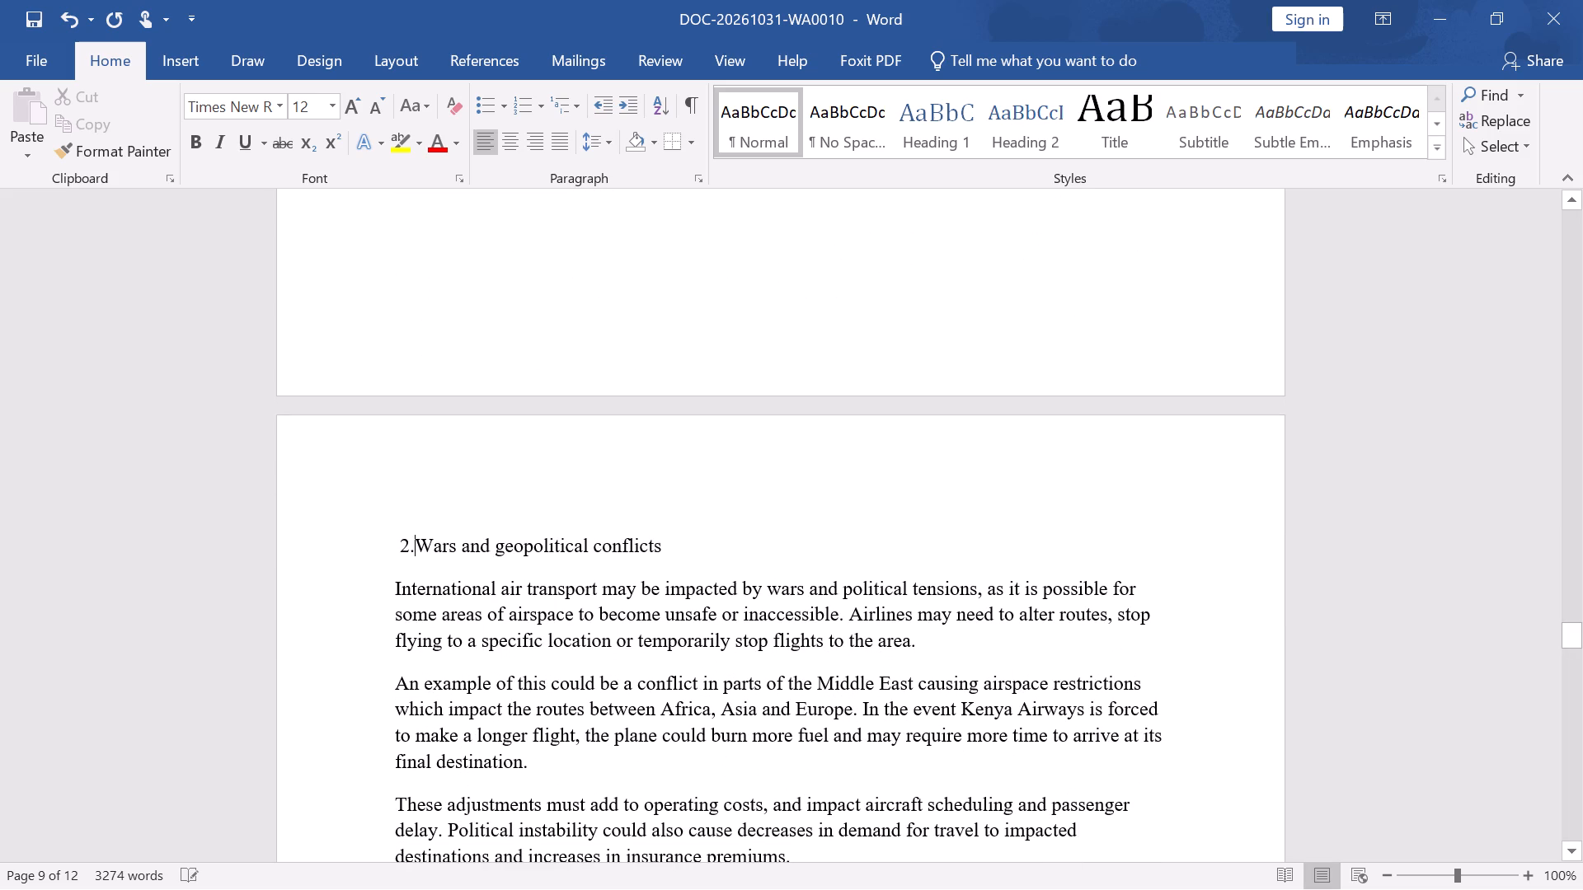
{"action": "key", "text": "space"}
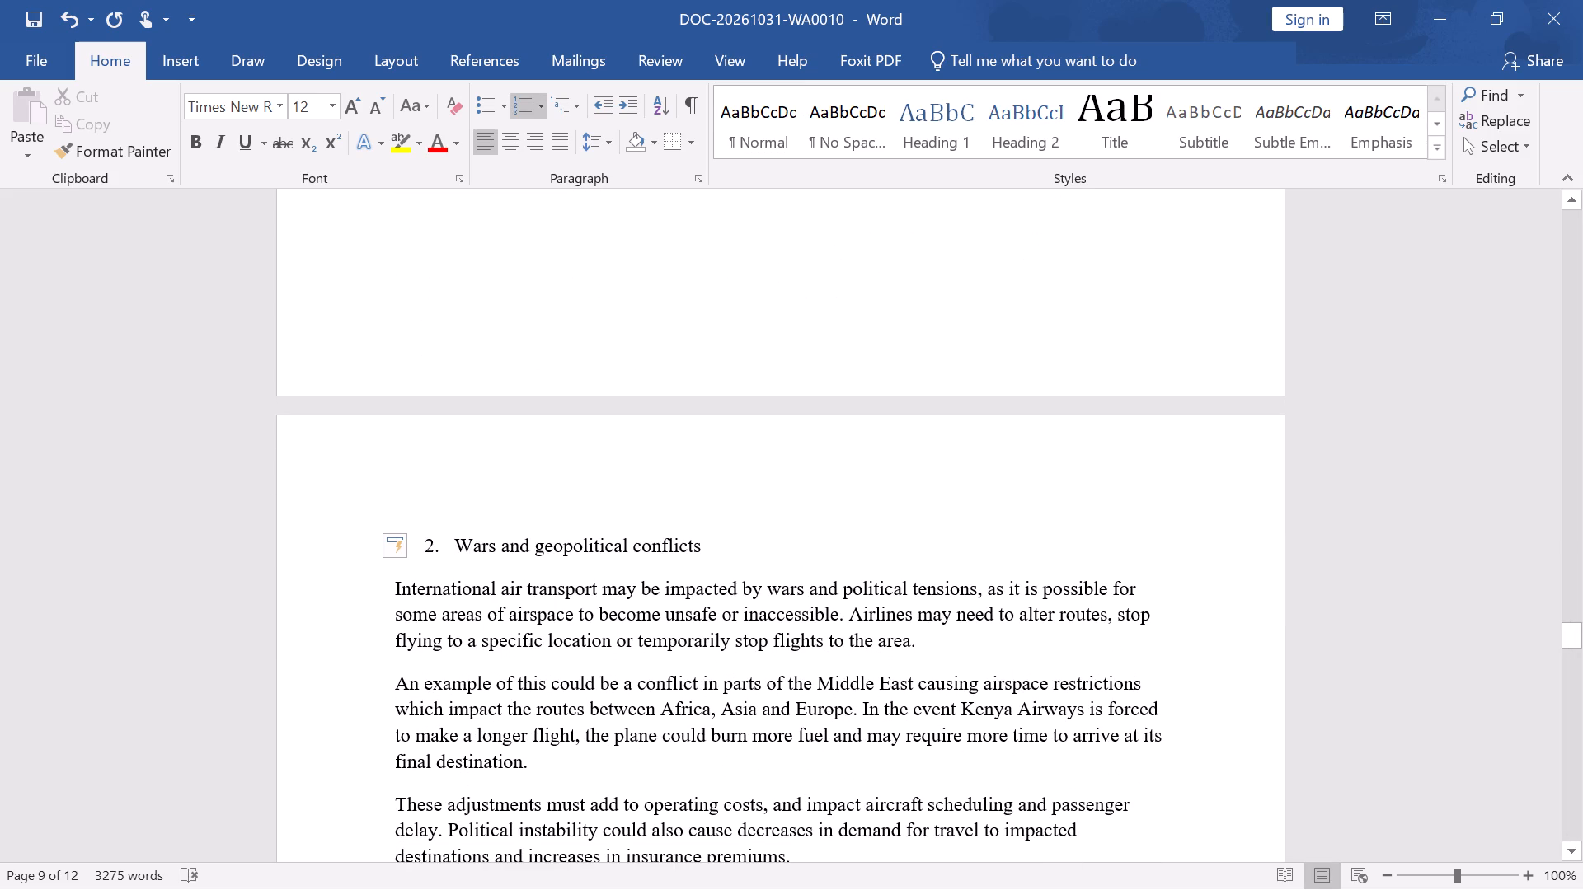
Review items 1 and 2 of section iii) and the following item on world economic instability, inflation and currency fluctuations.
{"action": "scroll", "coordinate": [534, 499], "scroll_direction": "up", "scroll_amount": 14}
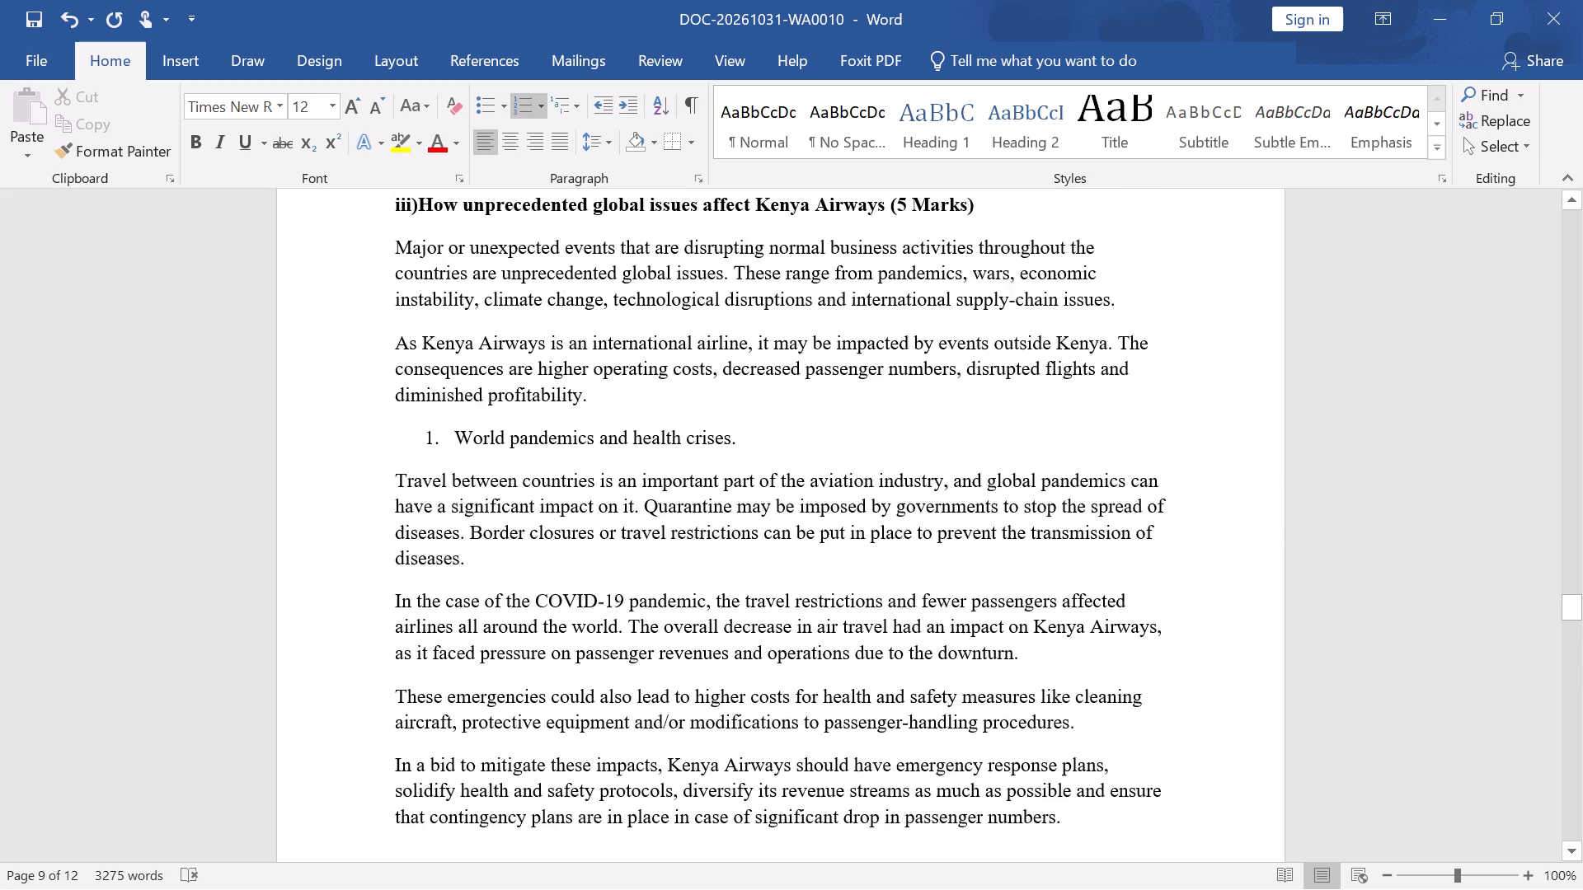
{"action": "scroll", "coordinate": [537, 494], "scroll_direction": "down", "scroll_amount": 5}
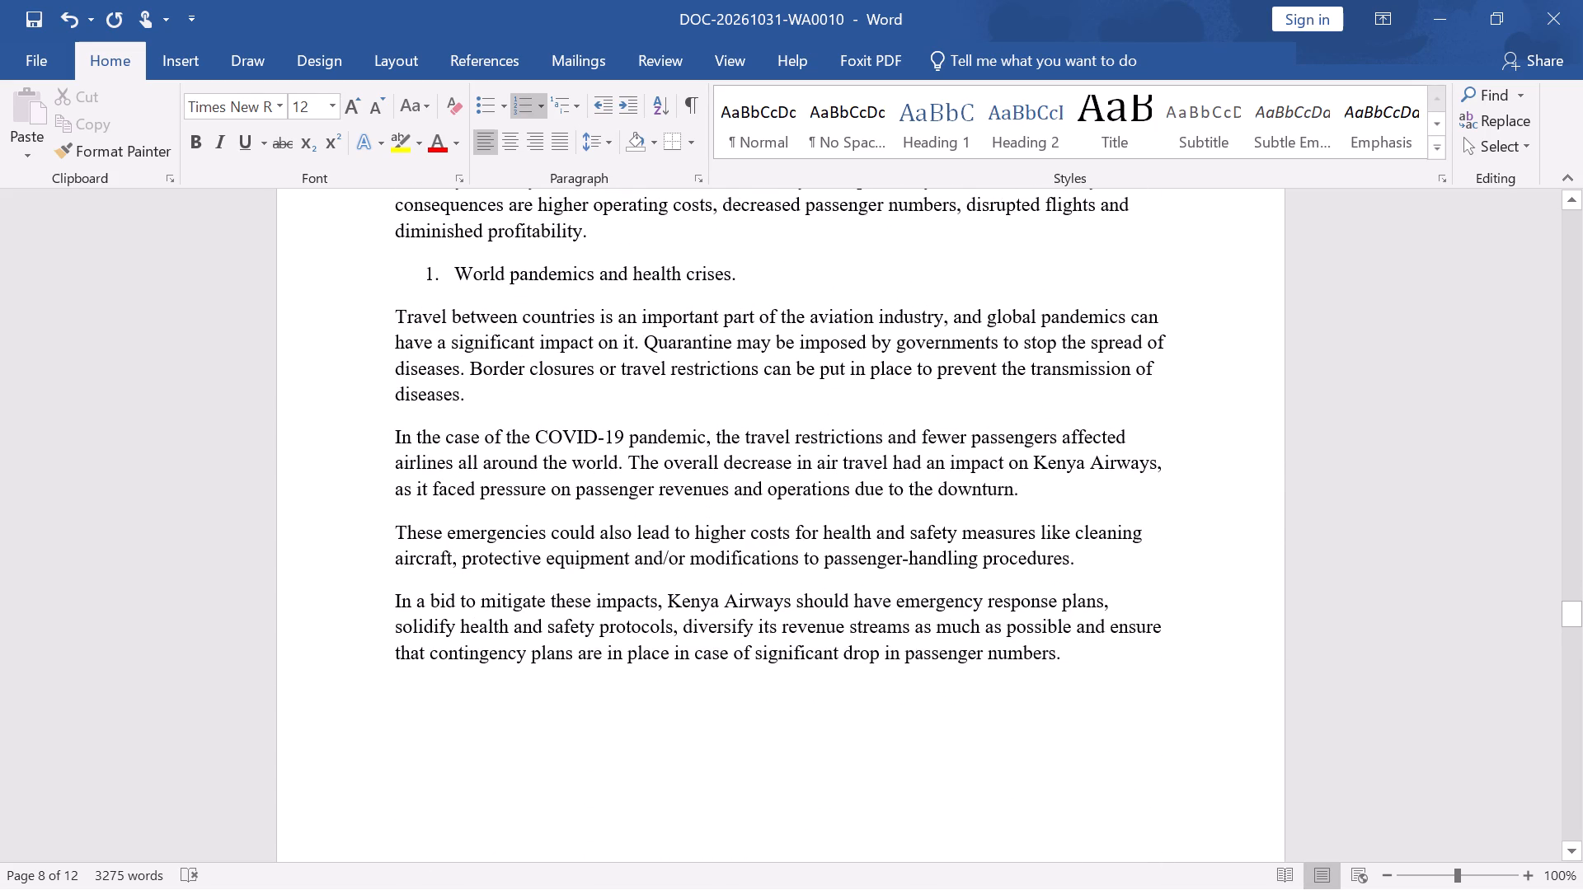
{"action": "scroll", "coordinate": [537, 432], "scroll_direction": "down", "scroll_amount": 8}
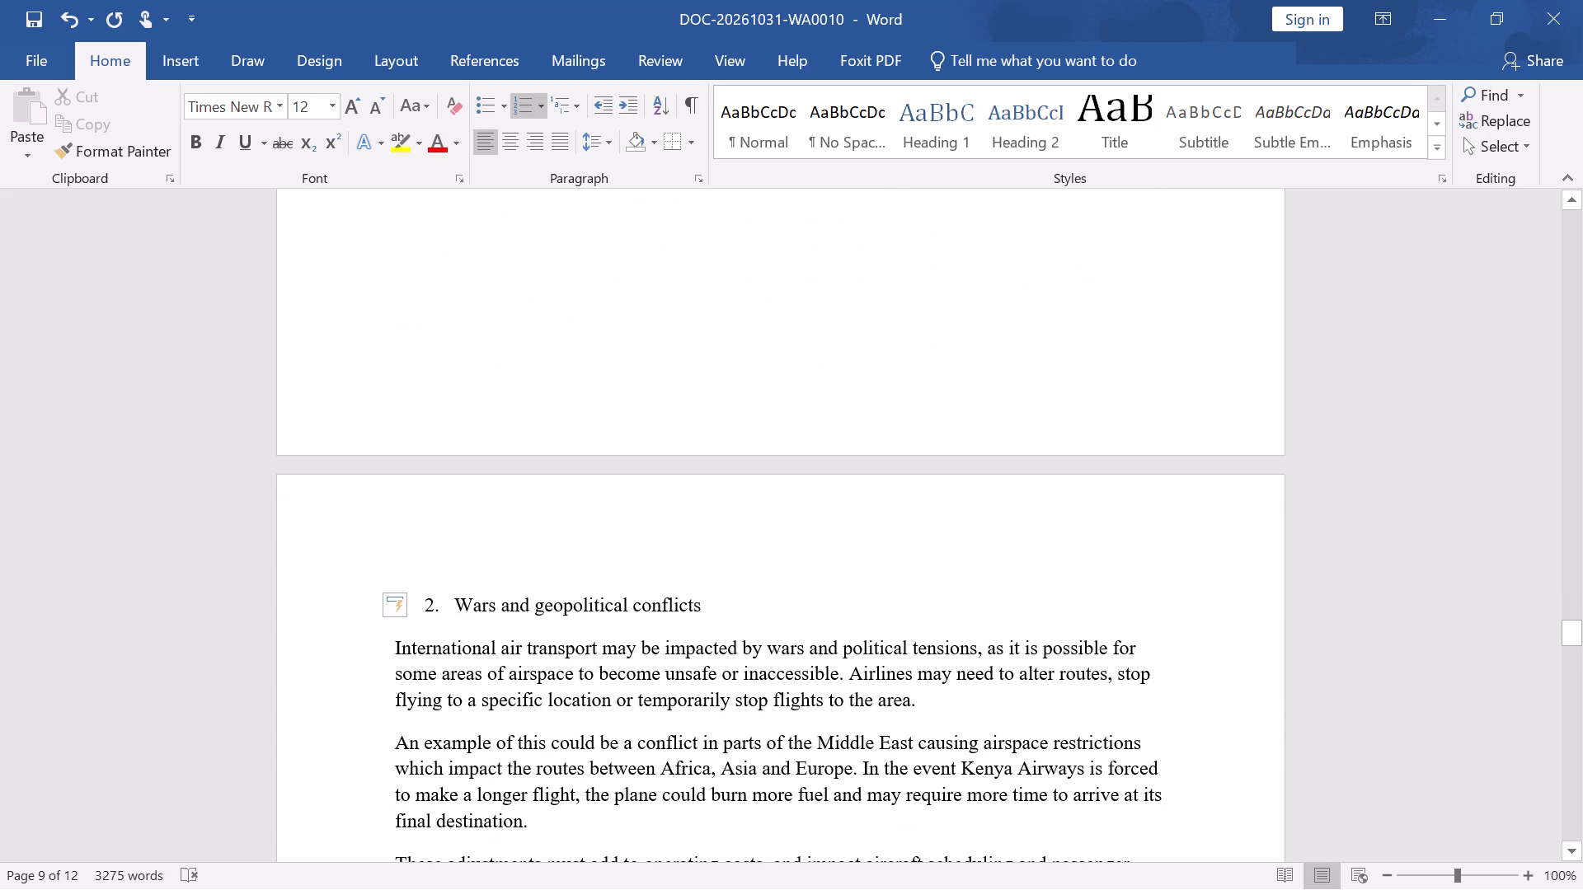
{"action": "scroll", "coordinate": [606, 362], "scroll_direction": "down", "scroll_amount": 6}
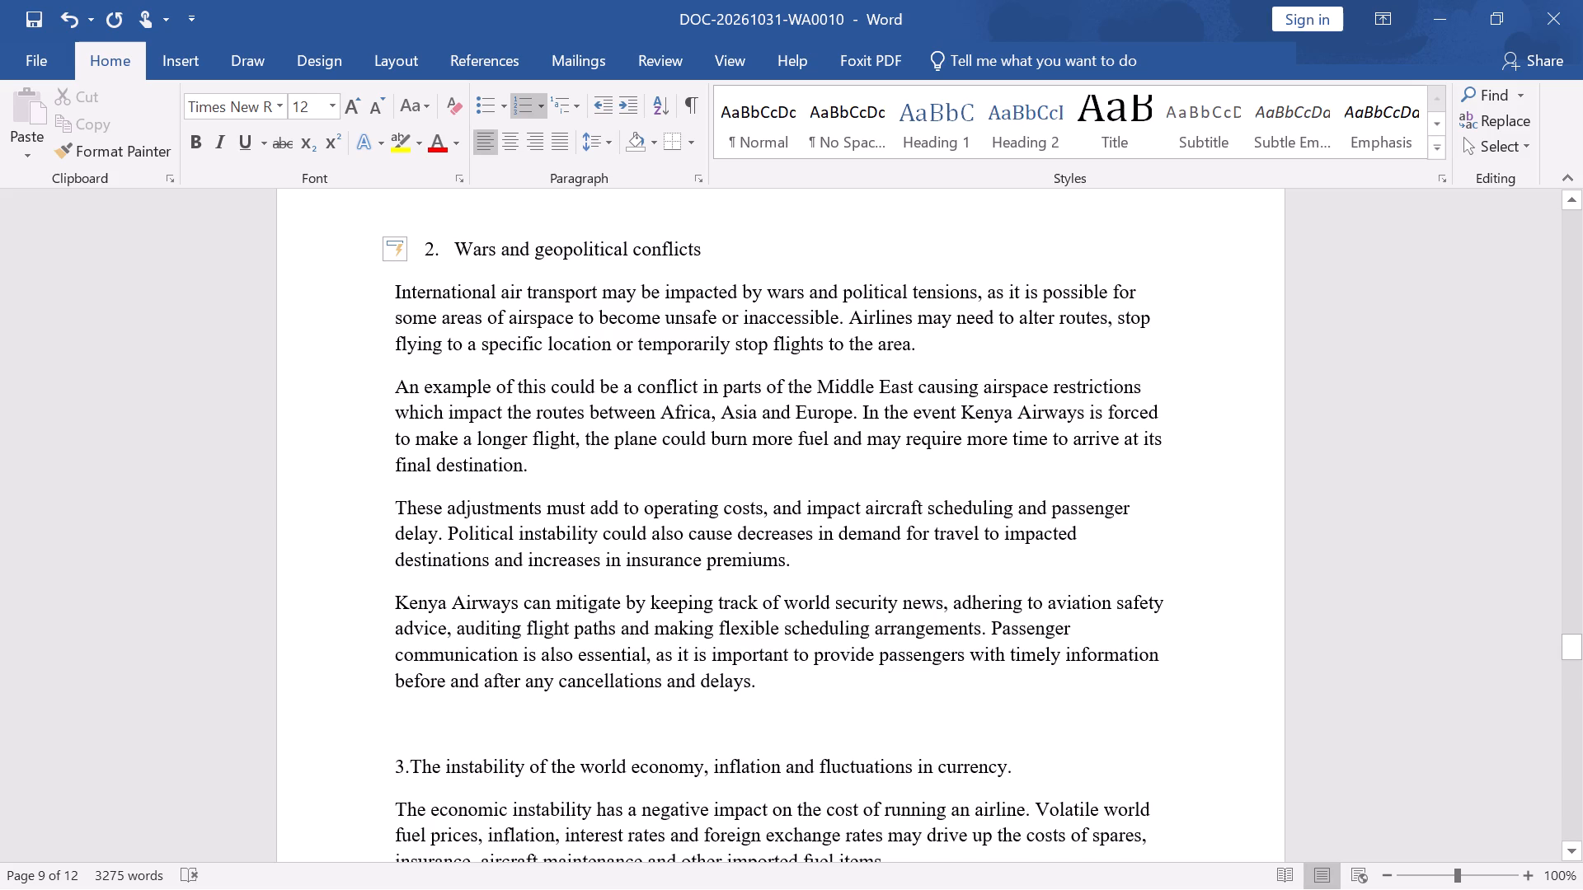
{"action": "scroll", "coordinate": [528, 479], "scroll_direction": "down", "scroll_amount": 5}
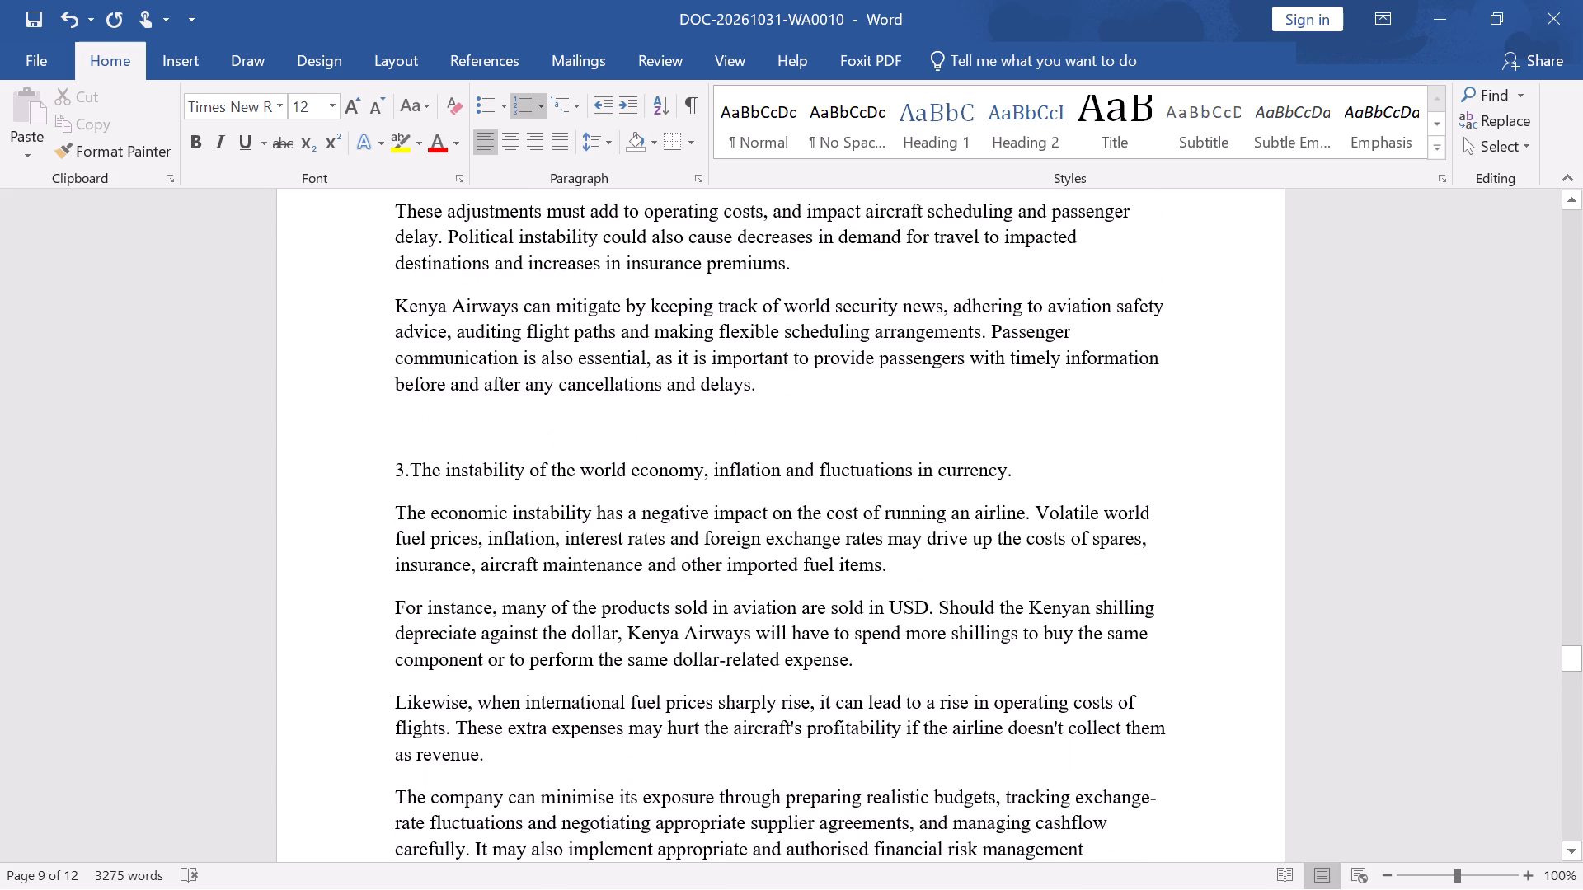
Remove the blank line above "The instability of the world economy, inflation and fluctuations in currency." and format that heading as automatic numbered item 3.
{"action": "left_click", "coordinate": [410, 469]}
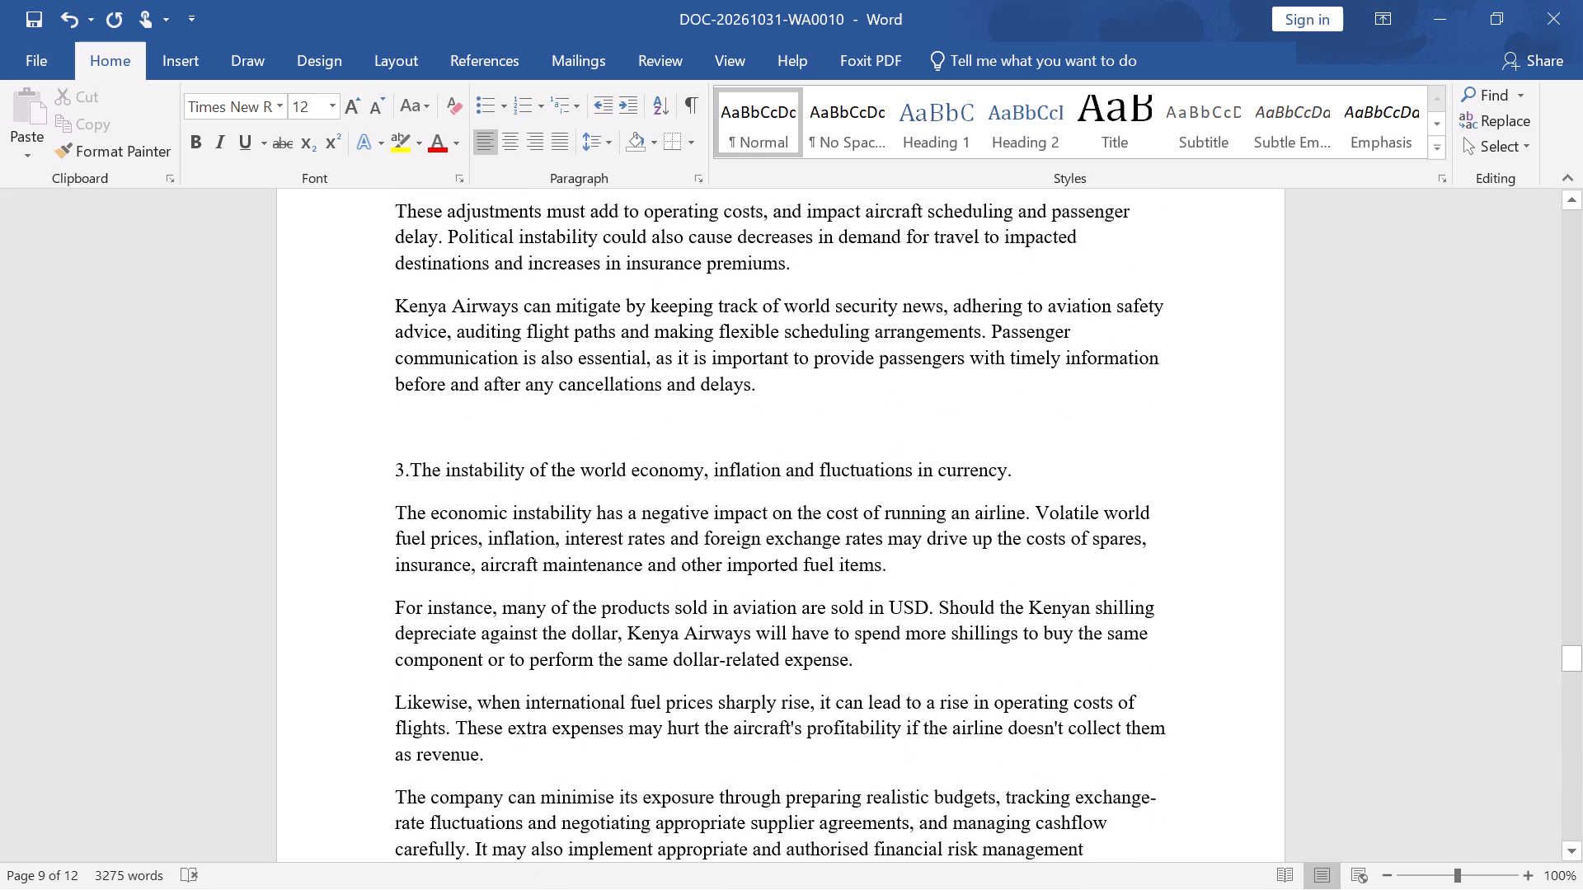
{"action": "left_click", "coordinate": [402, 445]}
{"action": "key", "text": "BackSpace"}
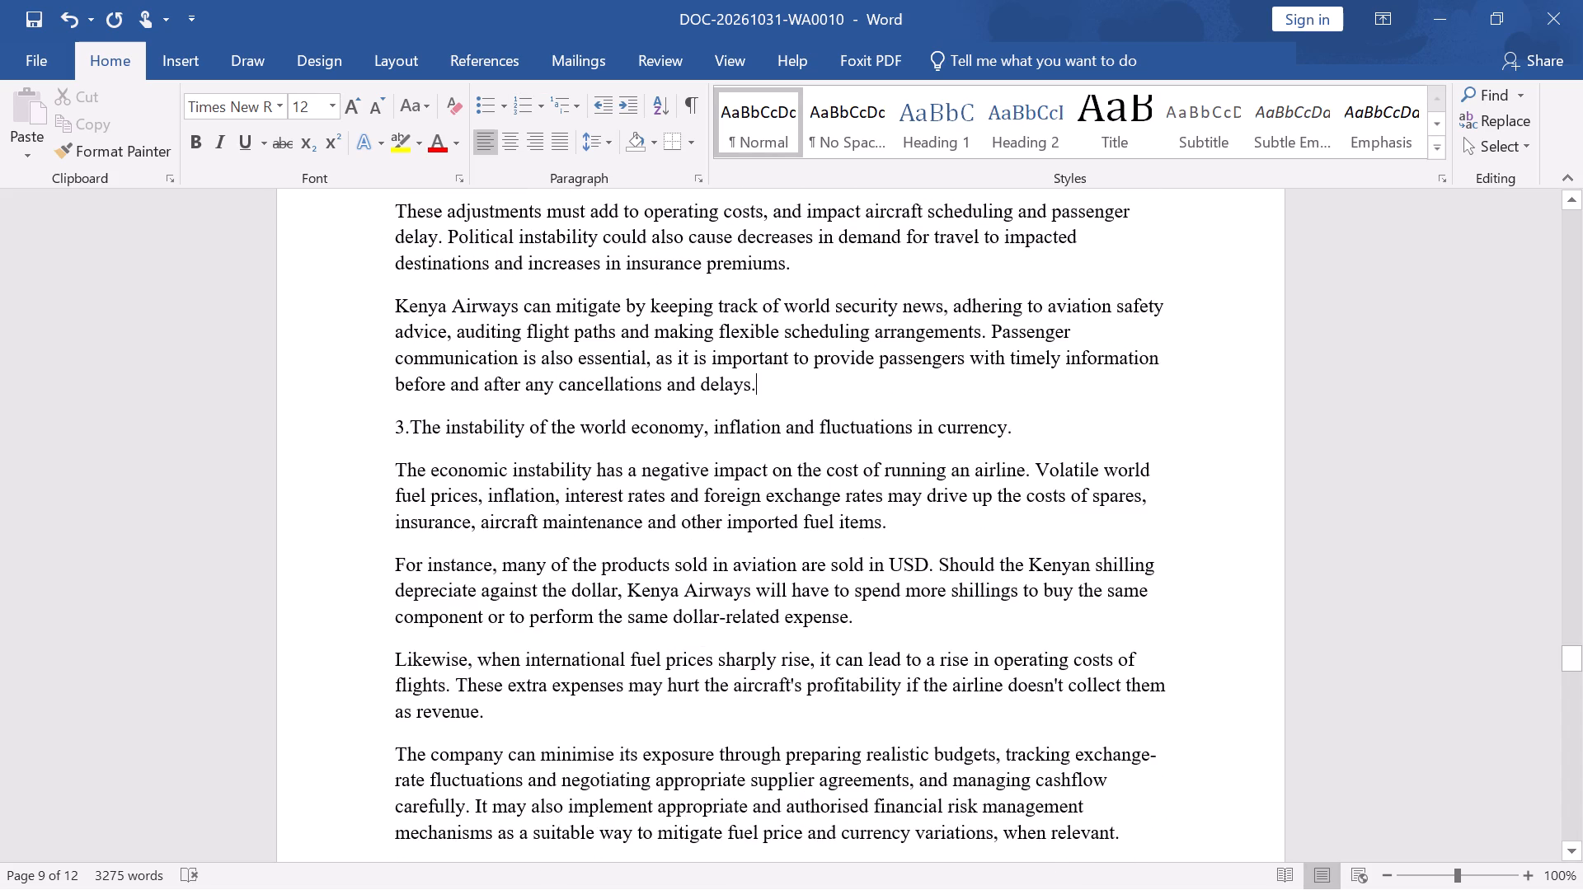
{"action": "left_click", "coordinate": [406, 424]}
{"action": "left_click", "coordinate": [411, 424]}
{"action": "key", "text": "space"}
Review section iii) from its opening paragraphs through items 1 to 3, checking the numbered headings and page layout.
{"action": "scroll", "coordinate": [524, 418], "scroll_direction": "up", "scroll_amount": 2}
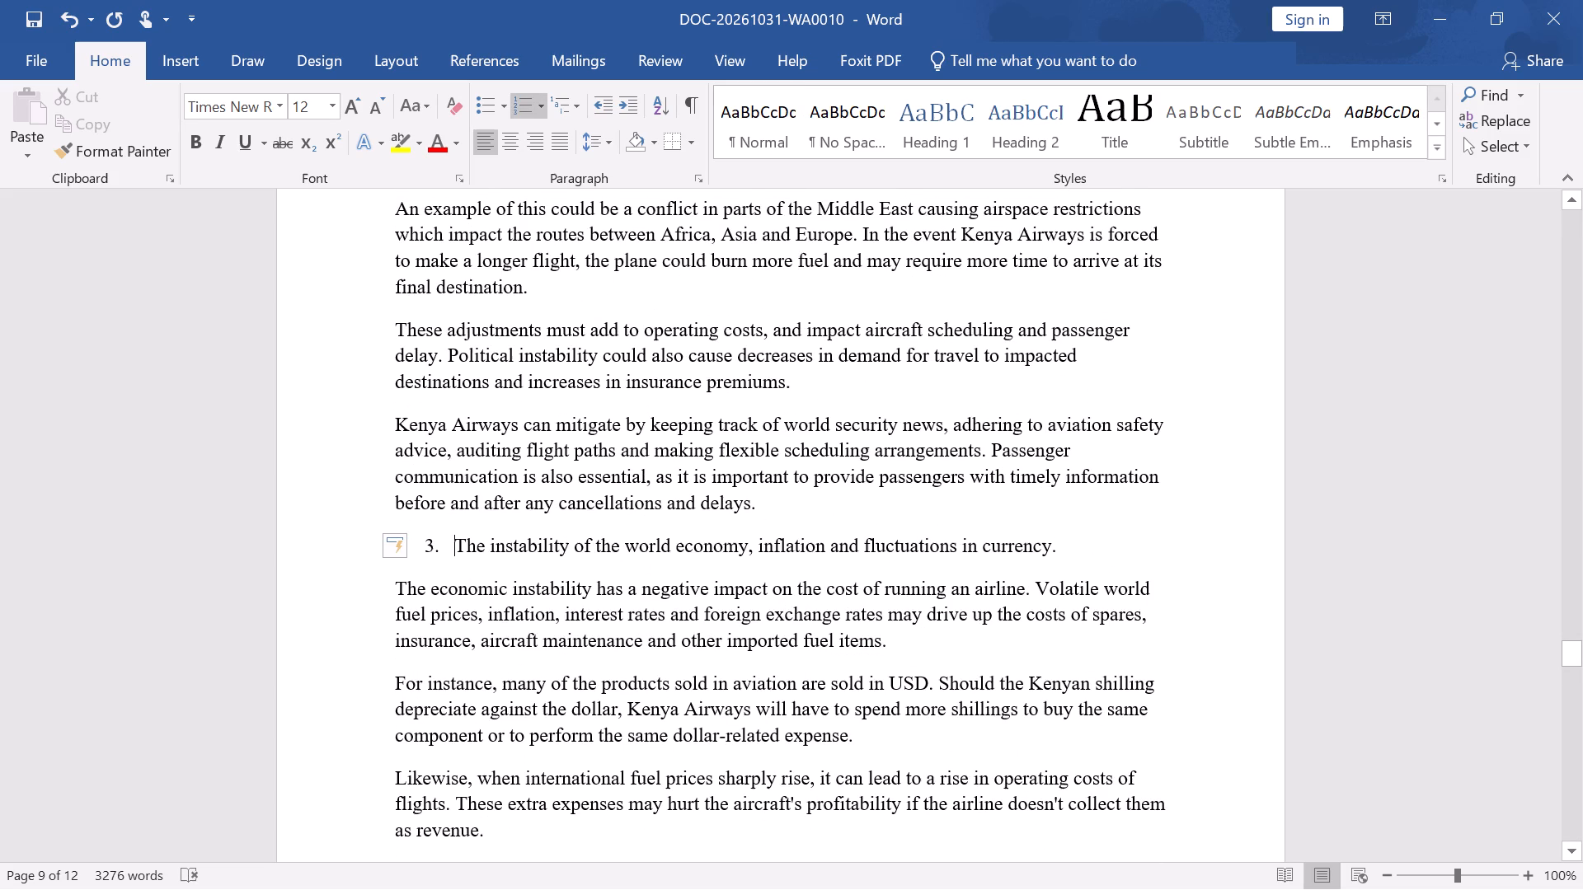
{"action": "scroll", "coordinate": [622, 383], "scroll_direction": "up", "scroll_amount": 3}
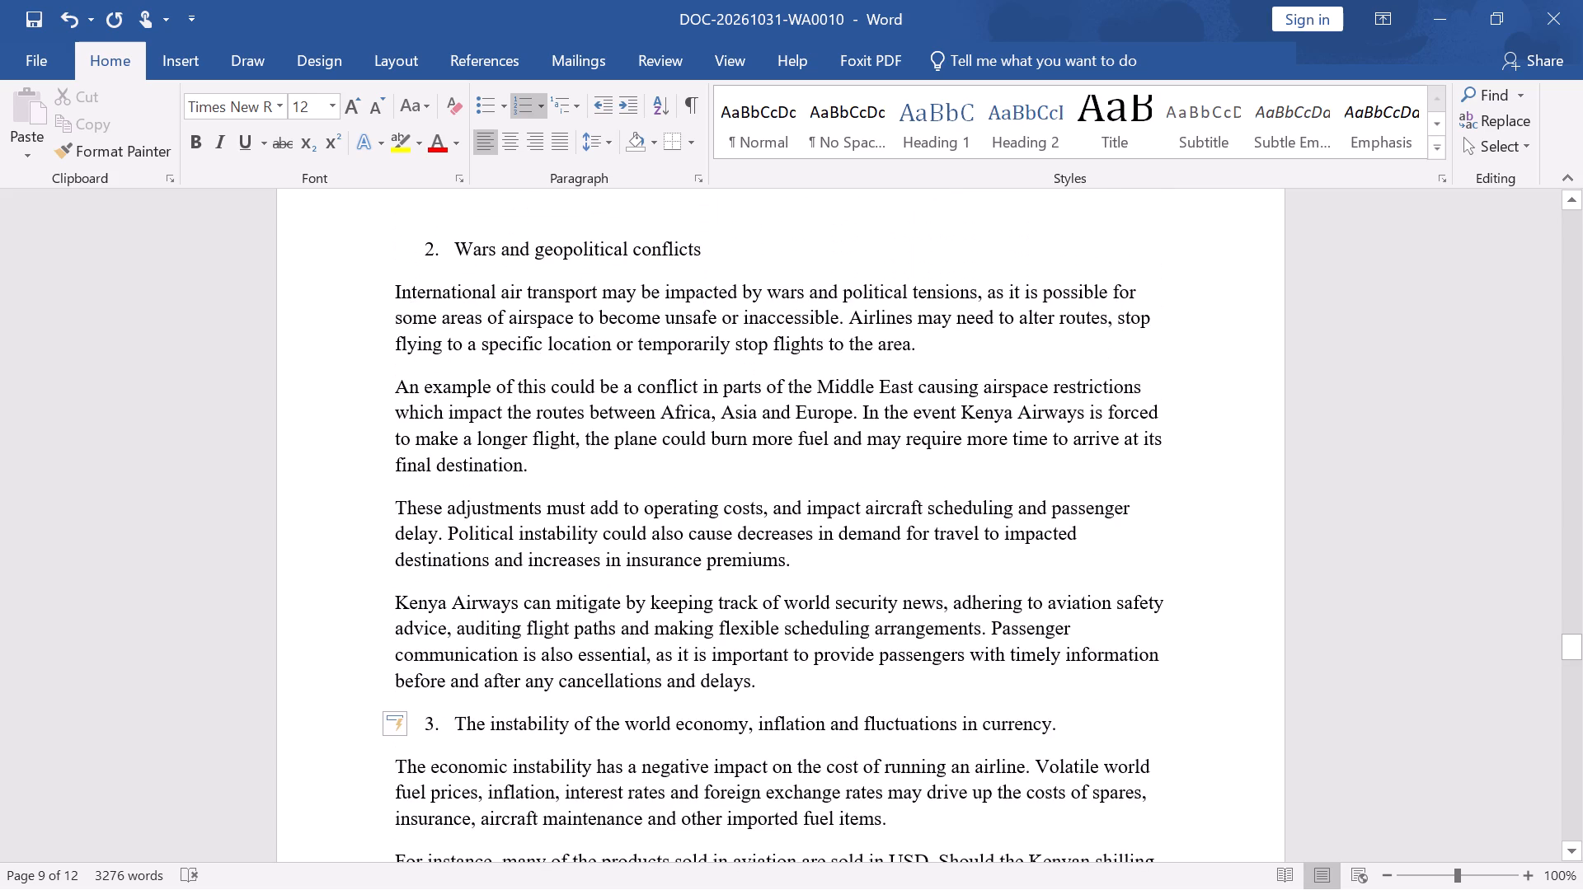
{"action": "scroll", "coordinate": [622, 381], "scroll_direction": "up", "scroll_amount": 8}
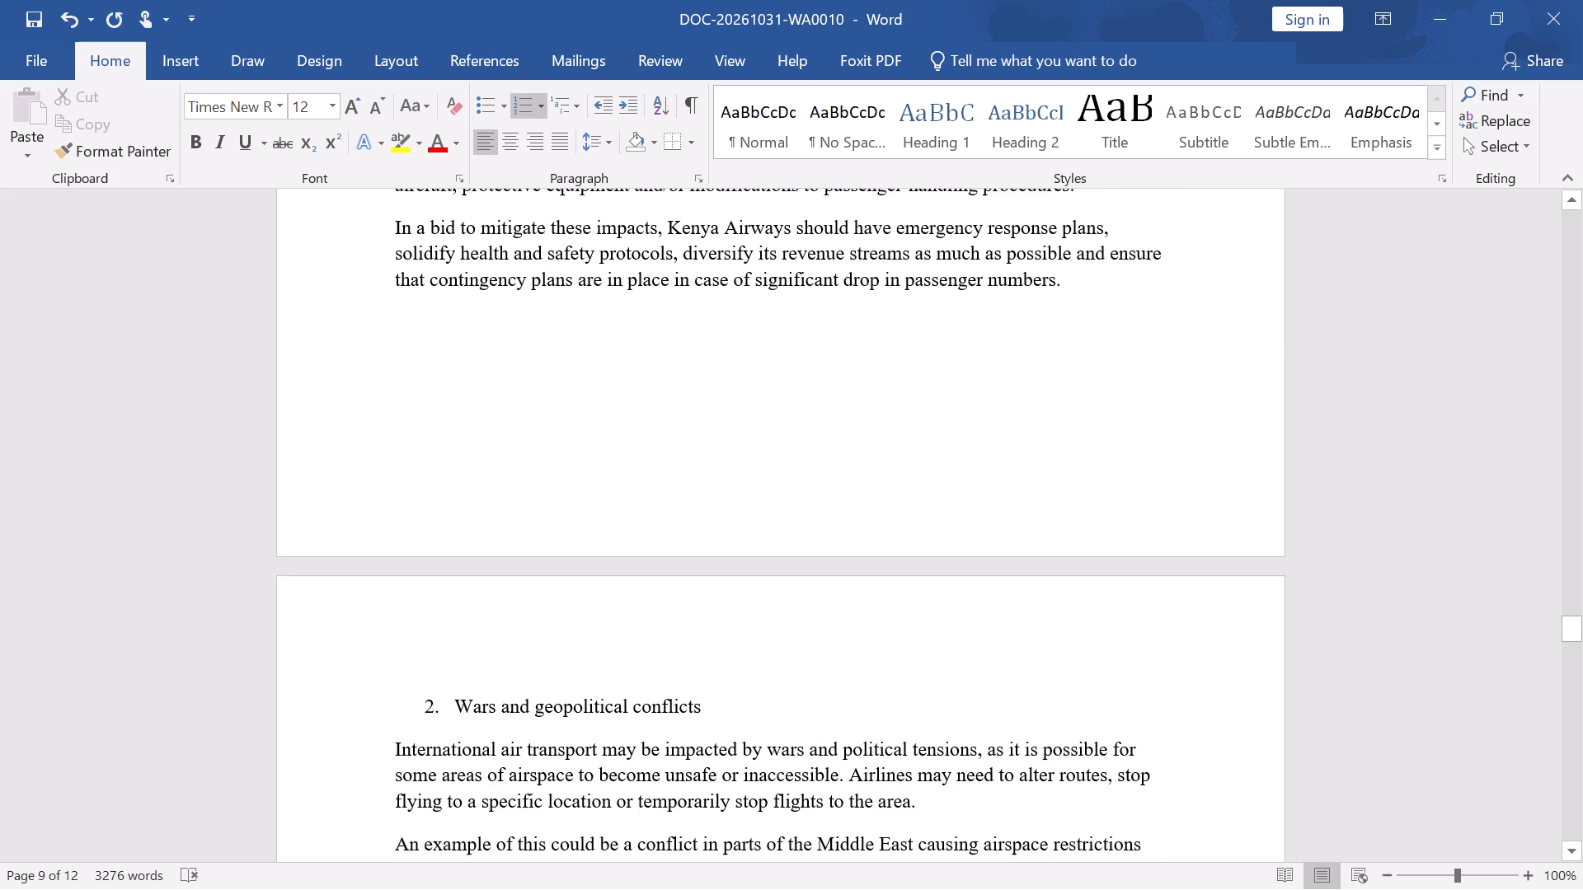
{"action": "scroll", "coordinate": [621, 376], "scroll_direction": "up", "scroll_amount": 13}
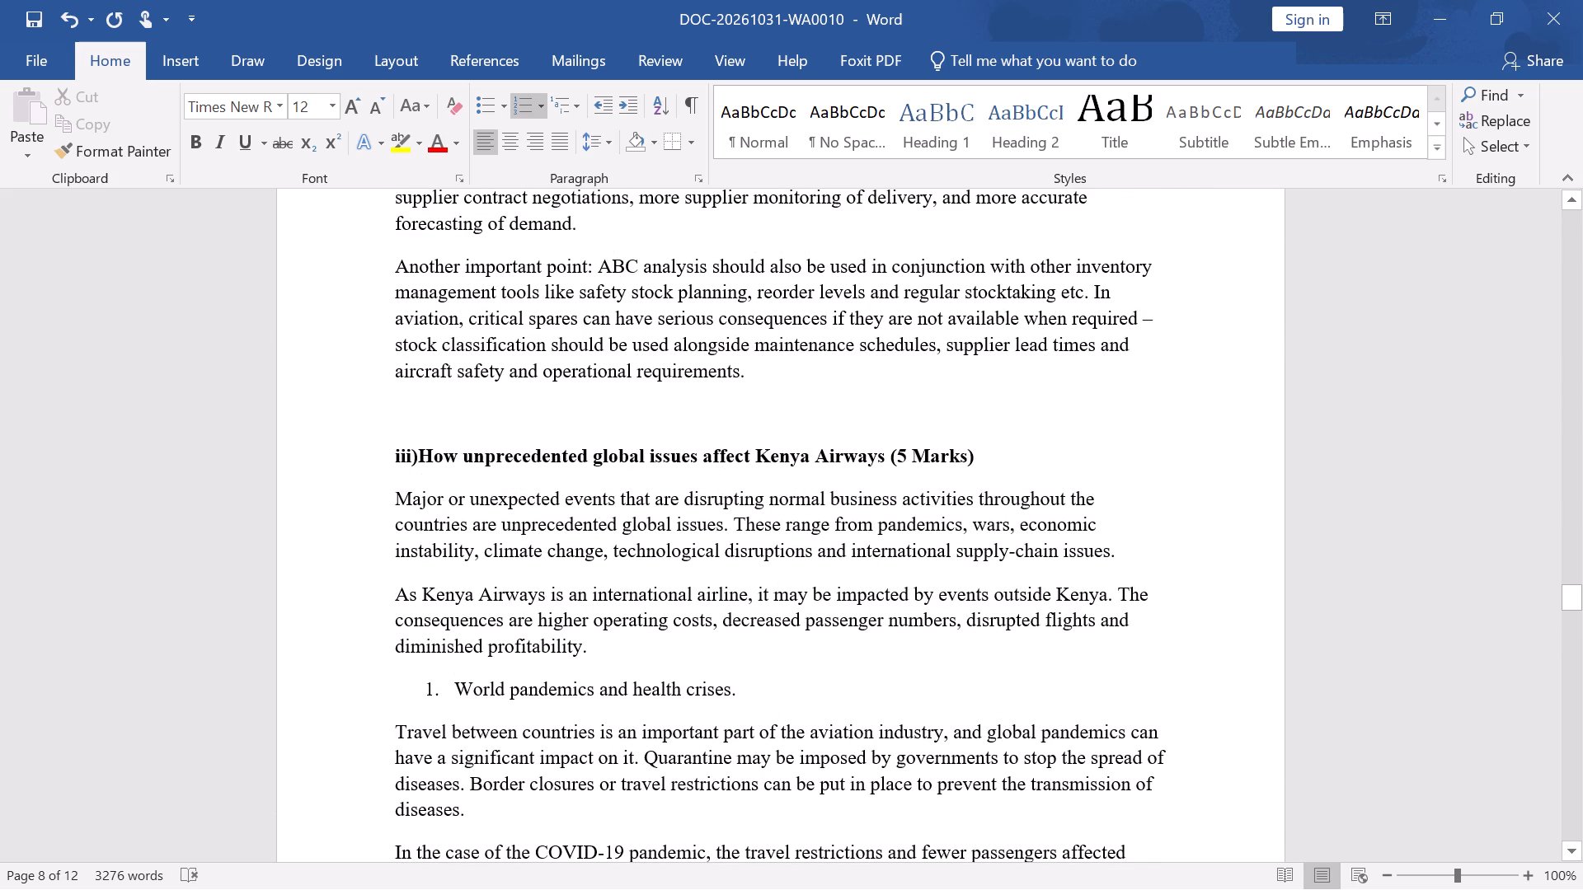
{"action": "scroll", "coordinate": [621, 371], "scroll_direction": "down", "scroll_amount": 5}
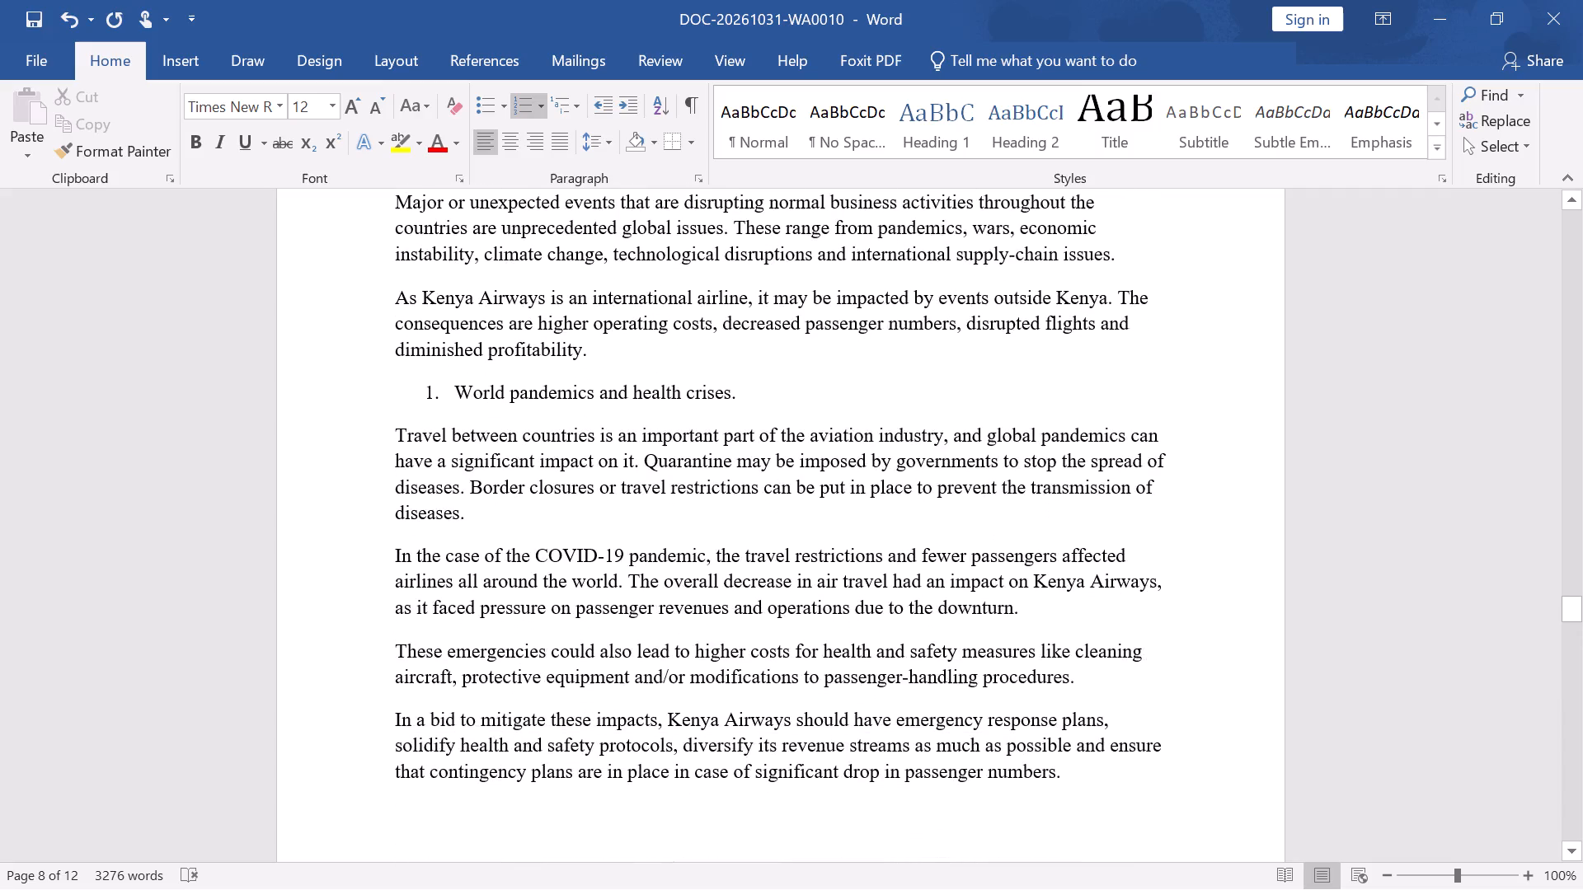
{"action": "scroll", "coordinate": [621, 368], "scroll_direction": "down", "scroll_amount": 12}
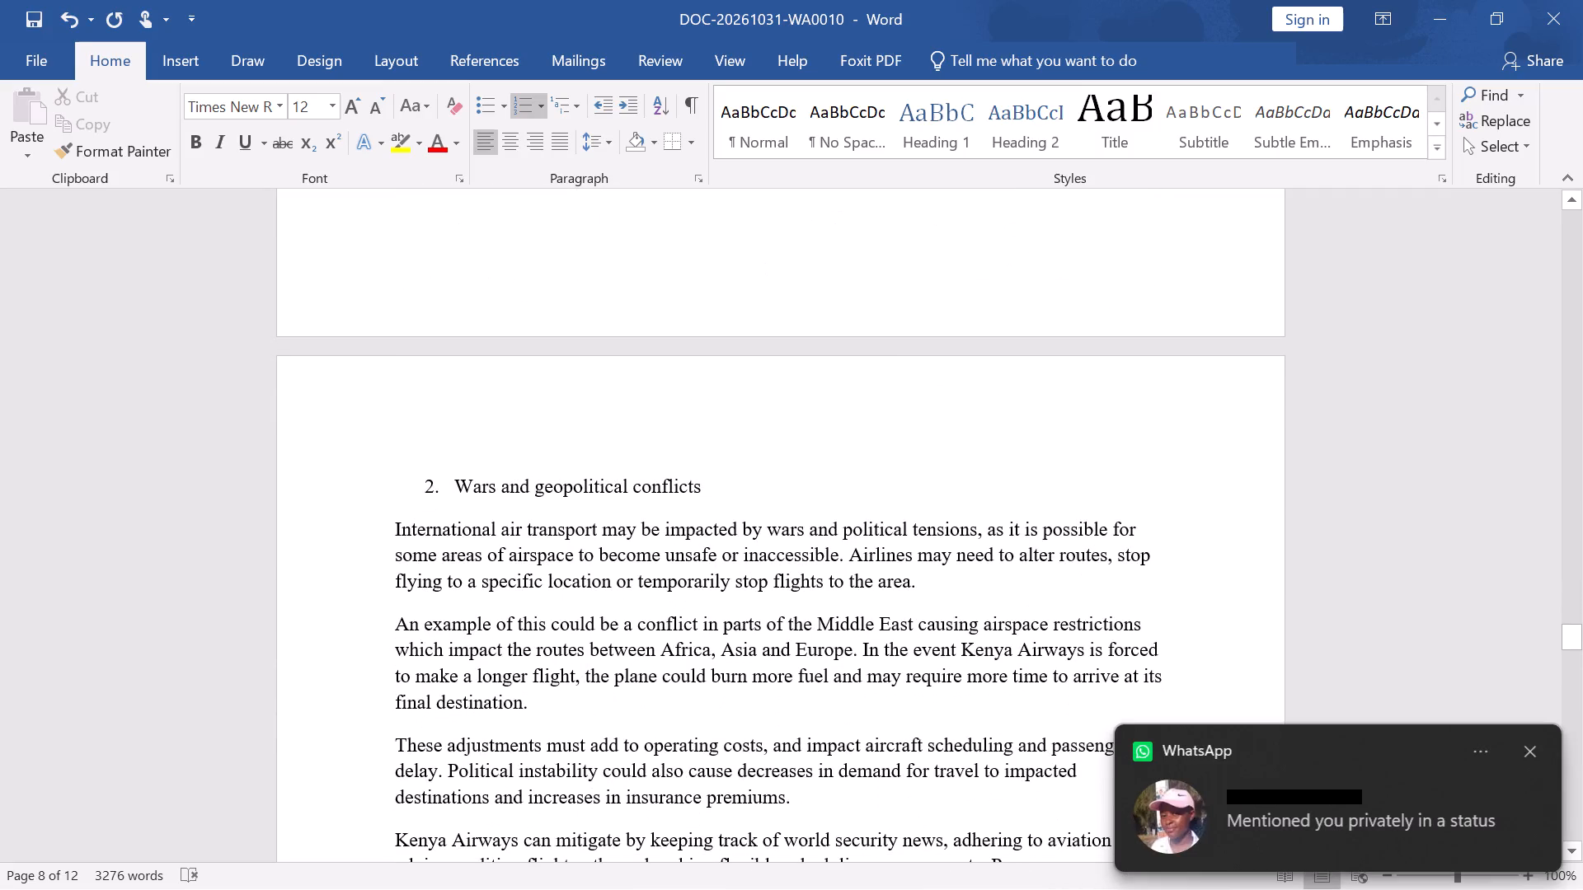
{"action": "scroll", "coordinate": [621, 327], "scroll_direction": "down", "scroll_amount": 7}
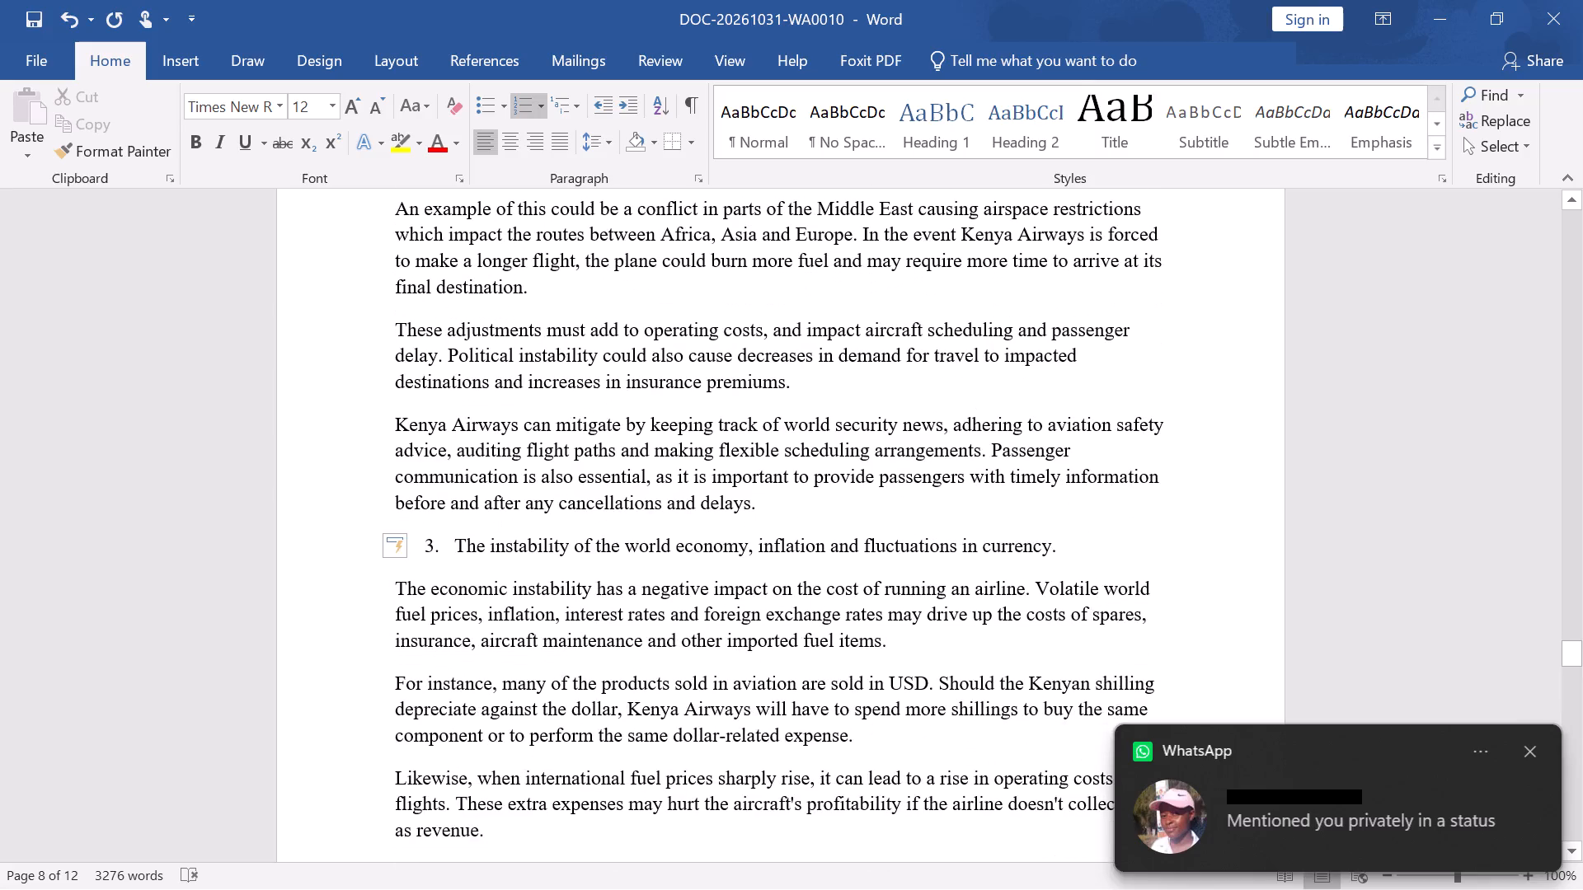
{"action": "scroll", "coordinate": [623, 306], "scroll_direction": "up", "scroll_amount": 4}
{"action": "scroll", "coordinate": [623, 305], "scroll_direction": "down", "scroll_amount": 6}
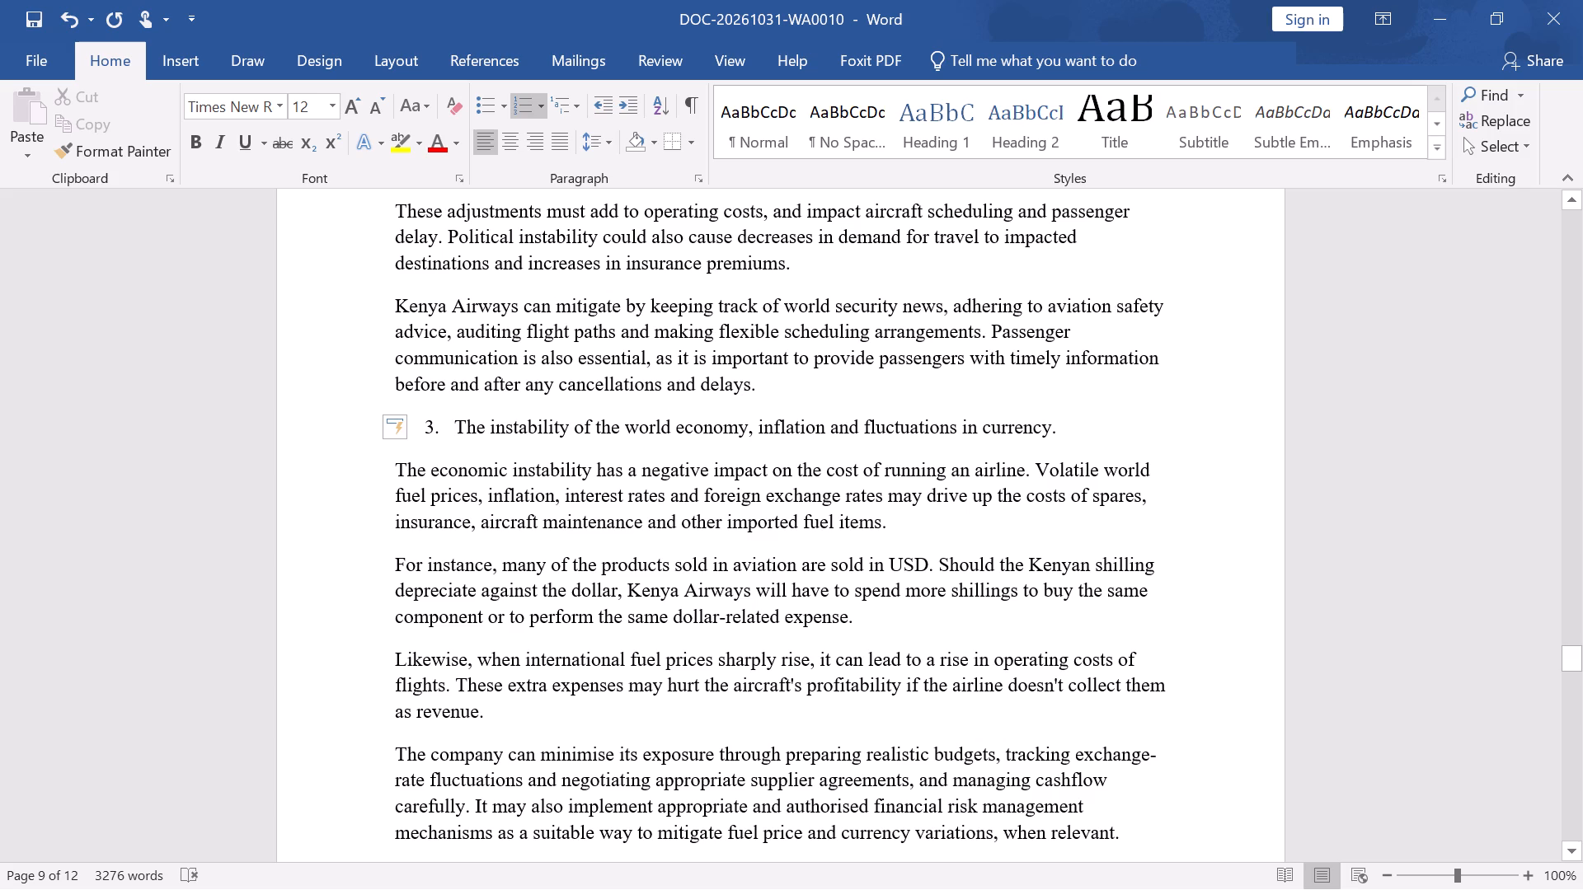
Insert two blank lines above "Climate Change and Extreme weather events" to push that heading onto the next page with its text.
{"action": "scroll", "coordinate": [752, 497], "scroll_direction": "down", "scroll_amount": 2}
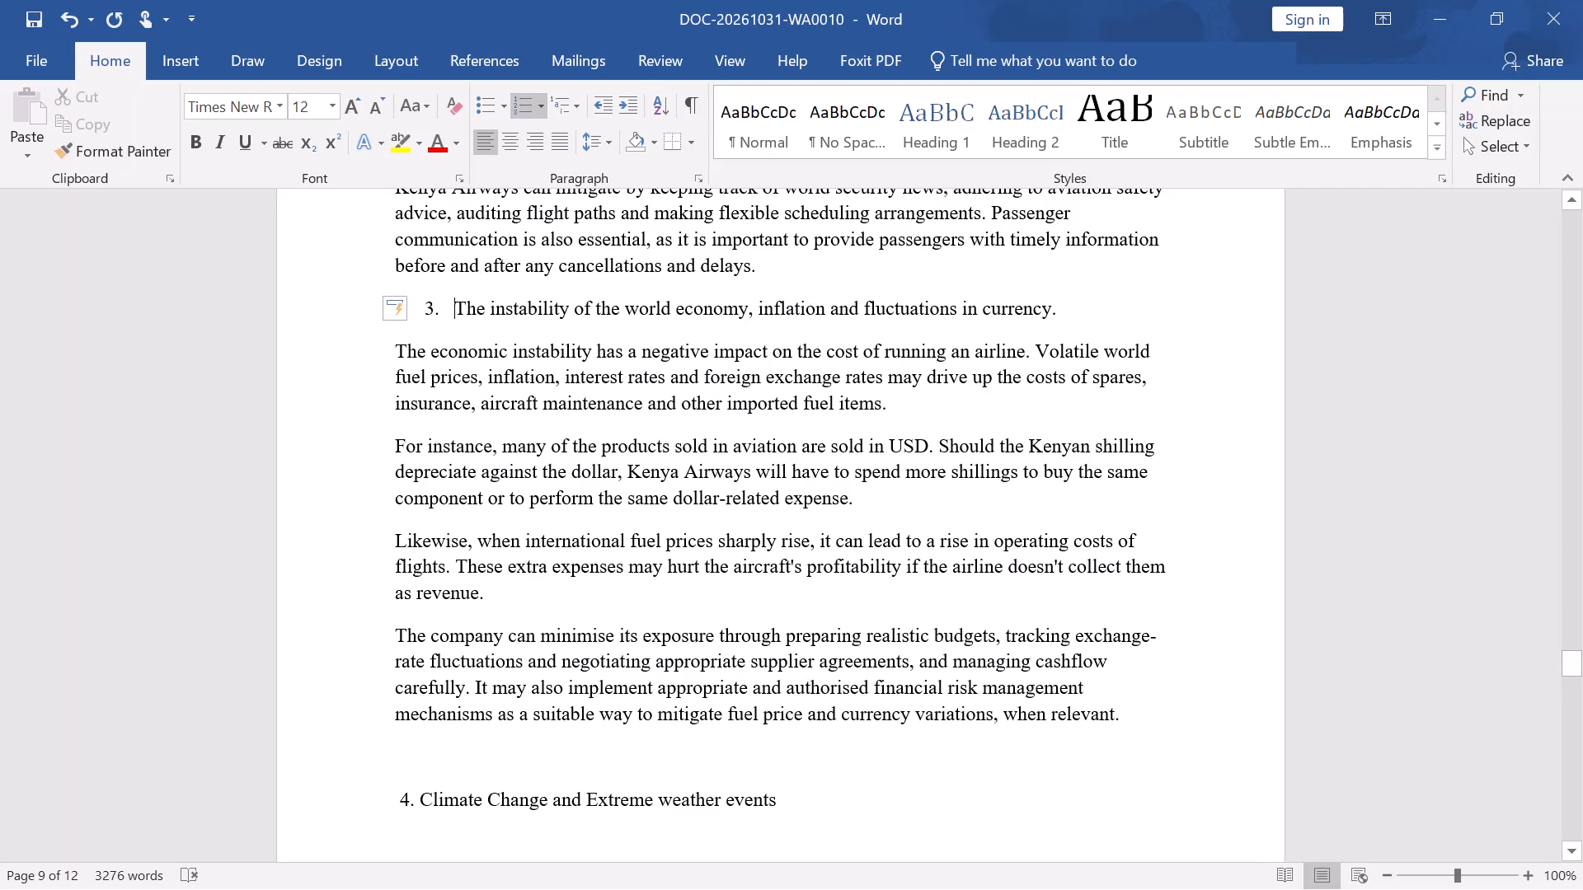
{"action": "scroll", "coordinate": [706, 564], "scroll_direction": "down", "scroll_amount": 2}
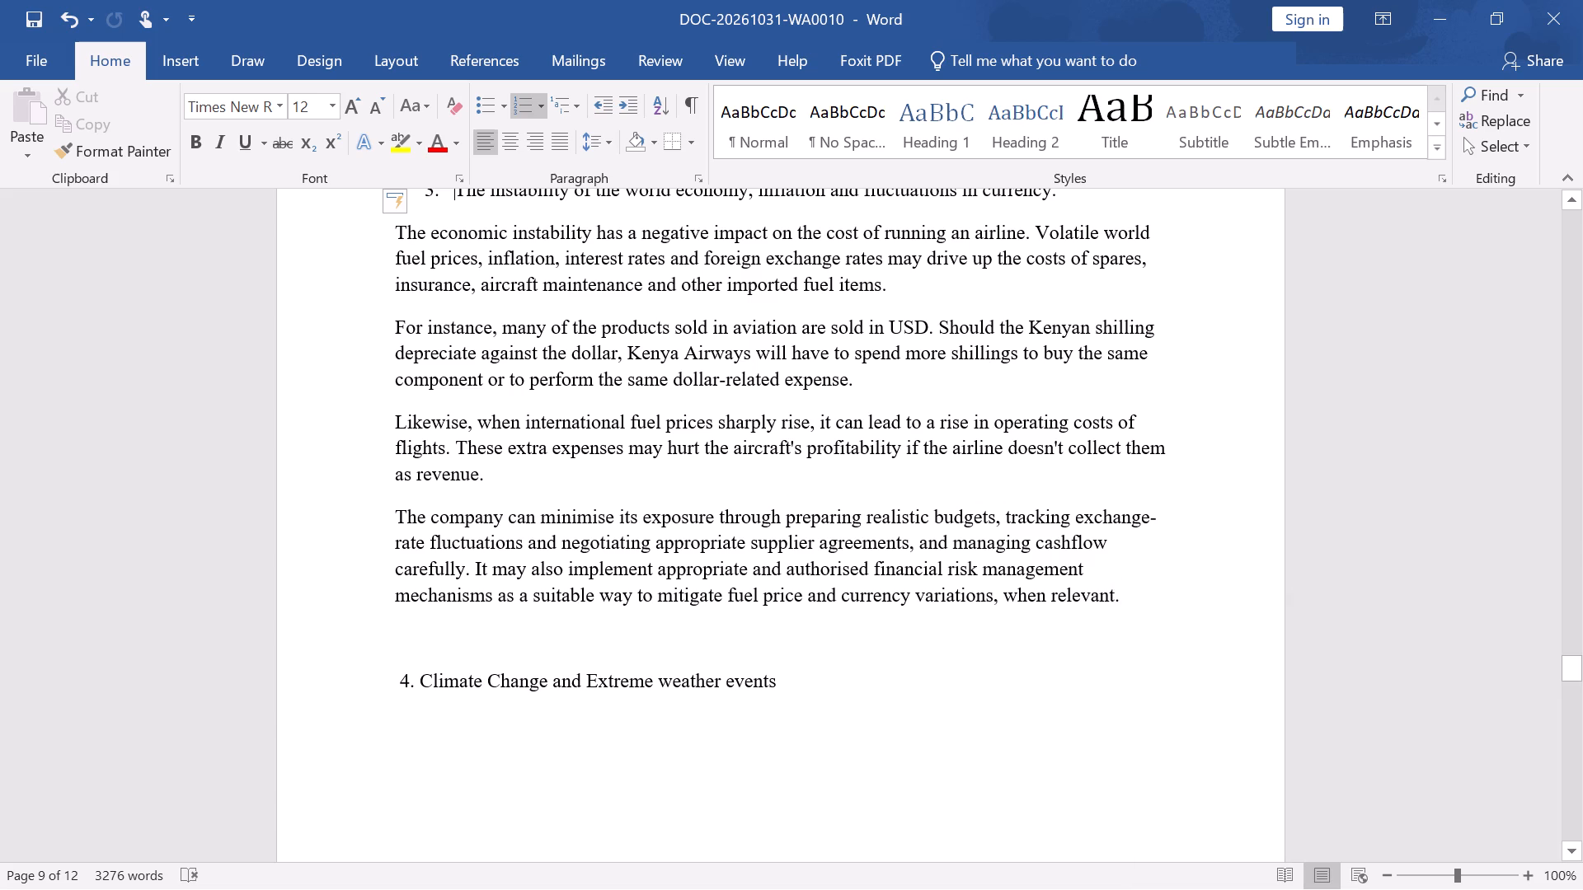
{"action": "left_click", "coordinate": [430, 648]}
{"action": "key", "text": "Return"}
{"action": "key", "text": "Return"}
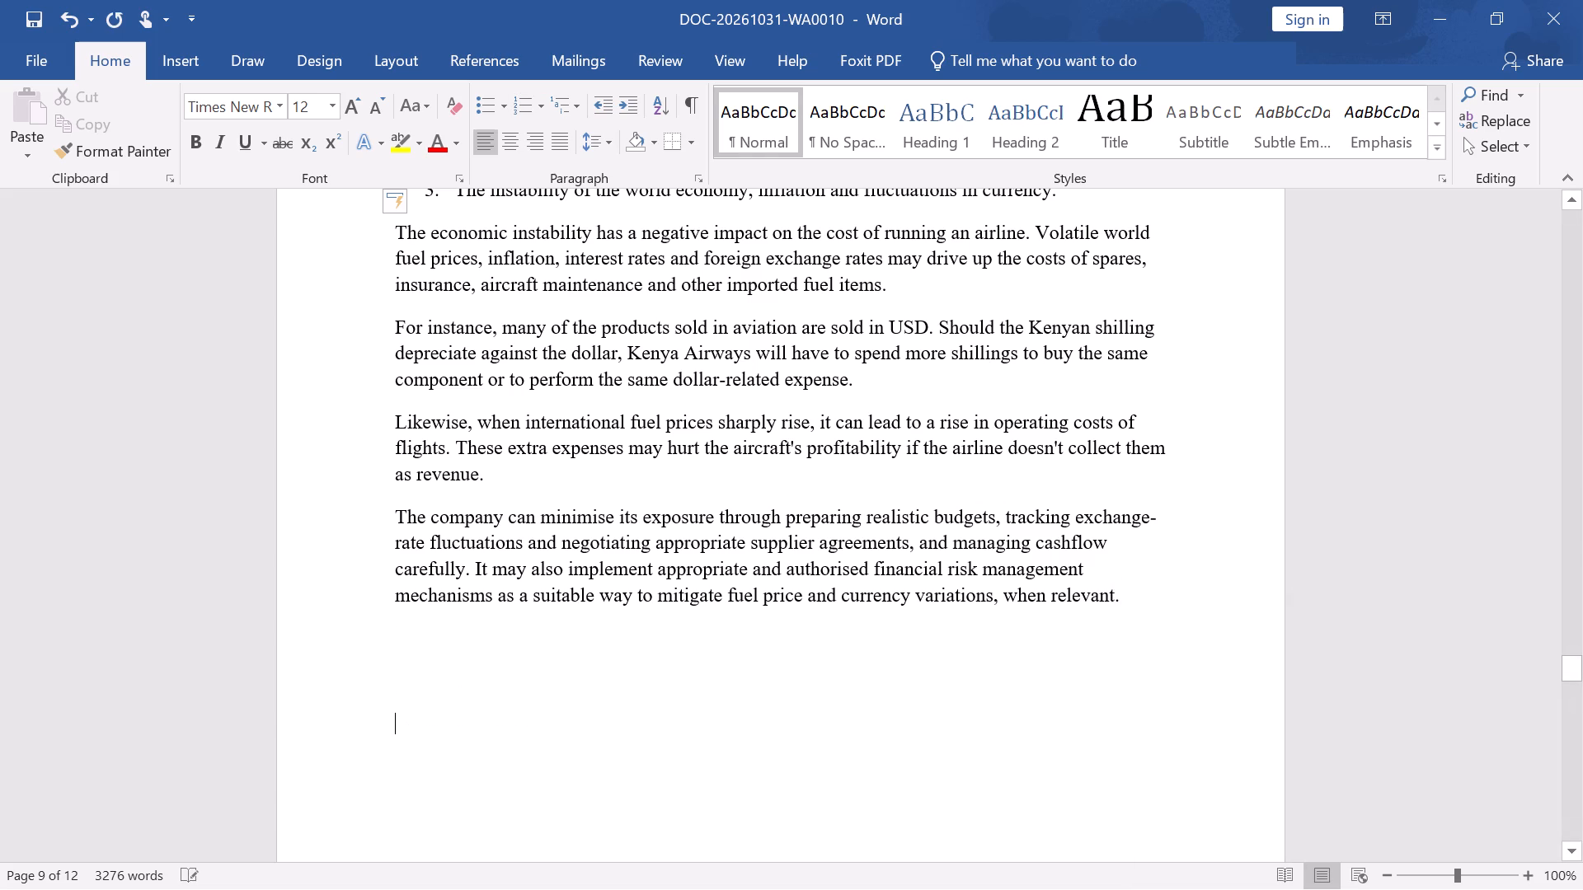
Format the "Climate Change and Extreme weather events" heading as automatic numbered item 4.
{"action": "scroll", "coordinate": [443, 595], "scroll_direction": "down", "scroll_amount": 8}
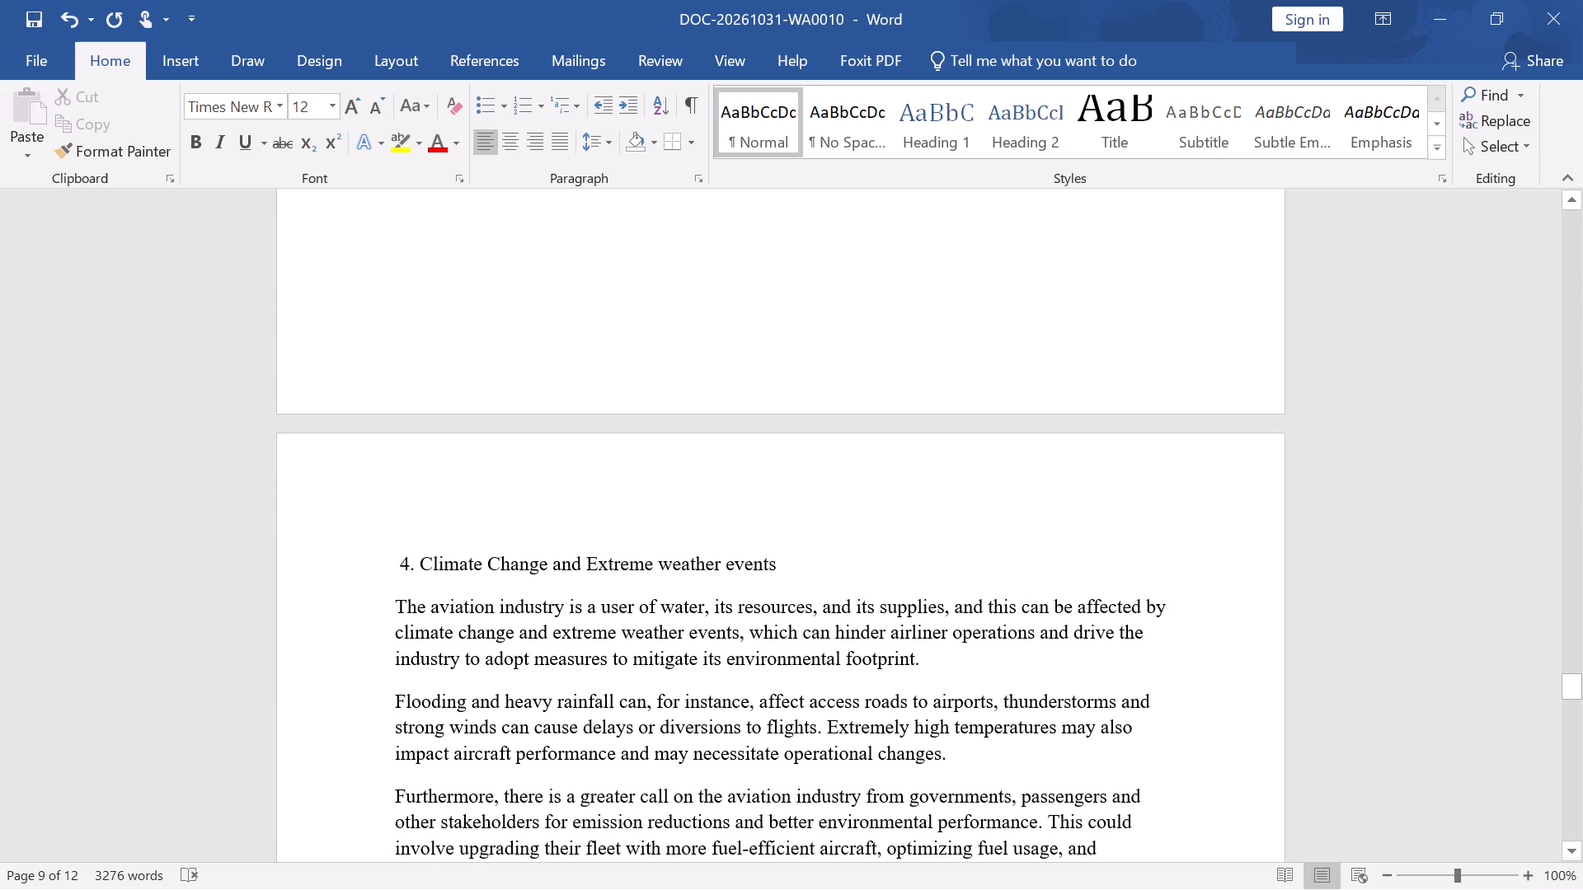
{"action": "left_click", "coordinate": [420, 563]}
{"action": "key", "text": "BackSpace"}
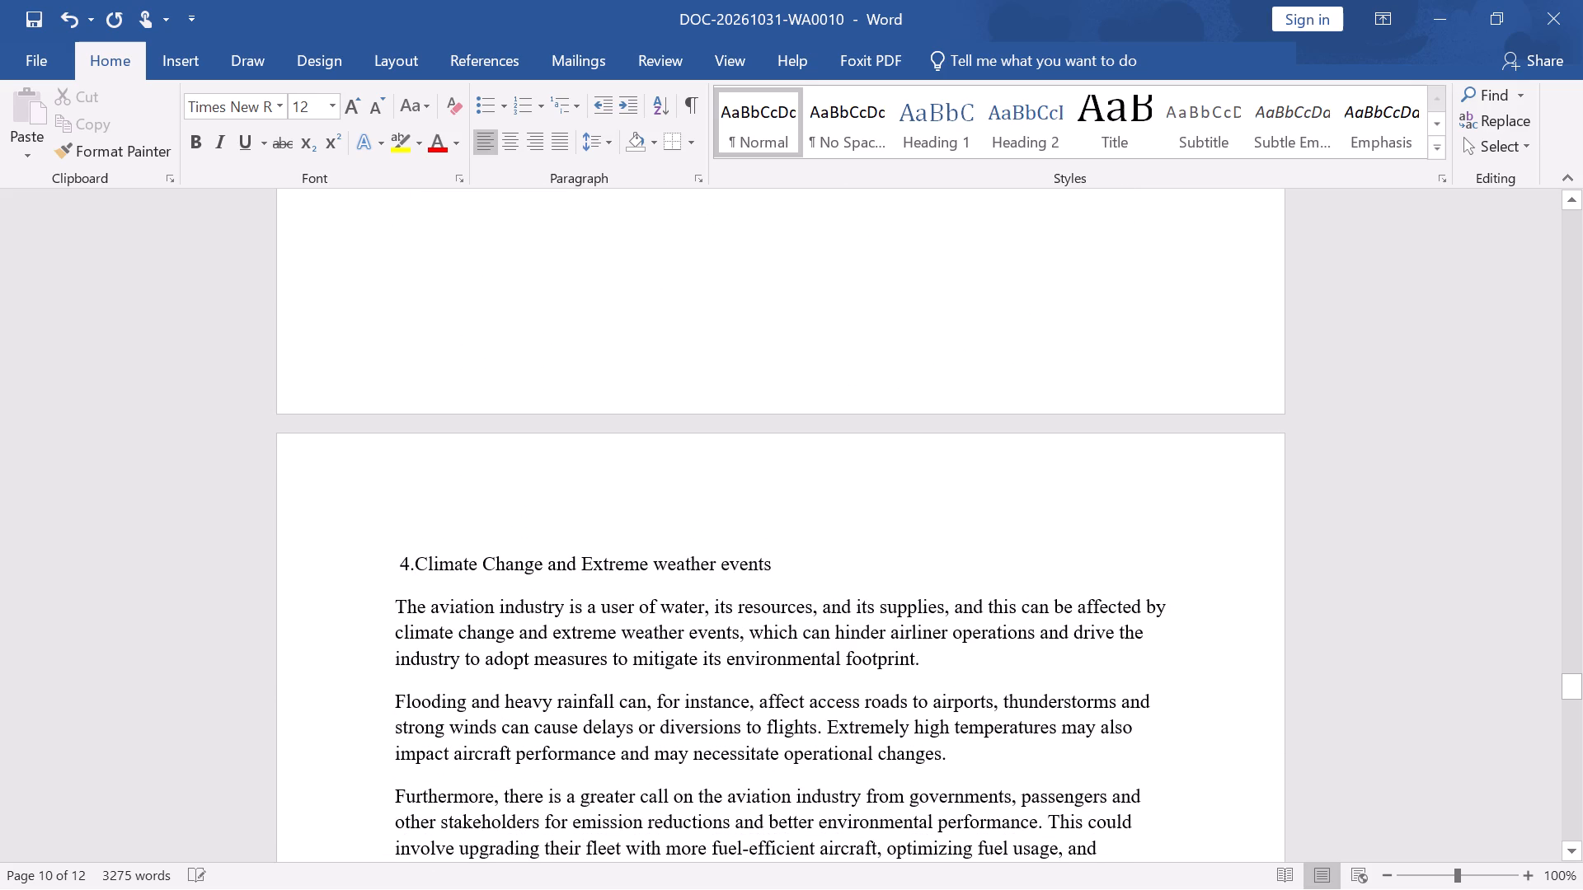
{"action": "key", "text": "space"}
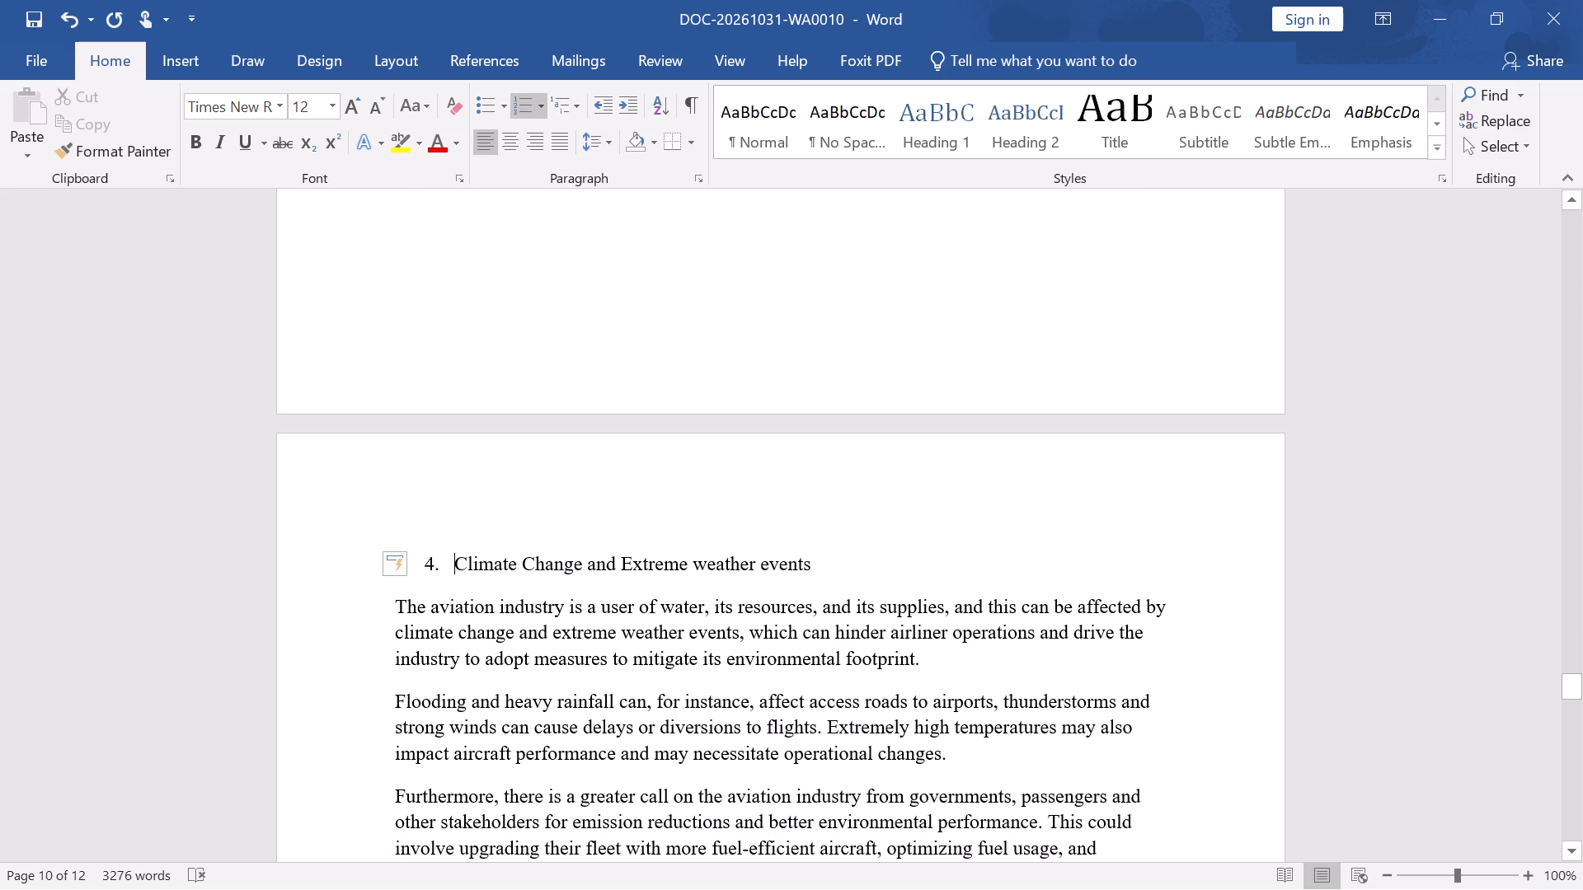
Remove the blank line above the paragraph beginning "The firm needs to reinforce the monitoring of weather" in item 4.
{"action": "scroll", "coordinate": [589, 513], "scroll_direction": "down", "scroll_amount": 4}
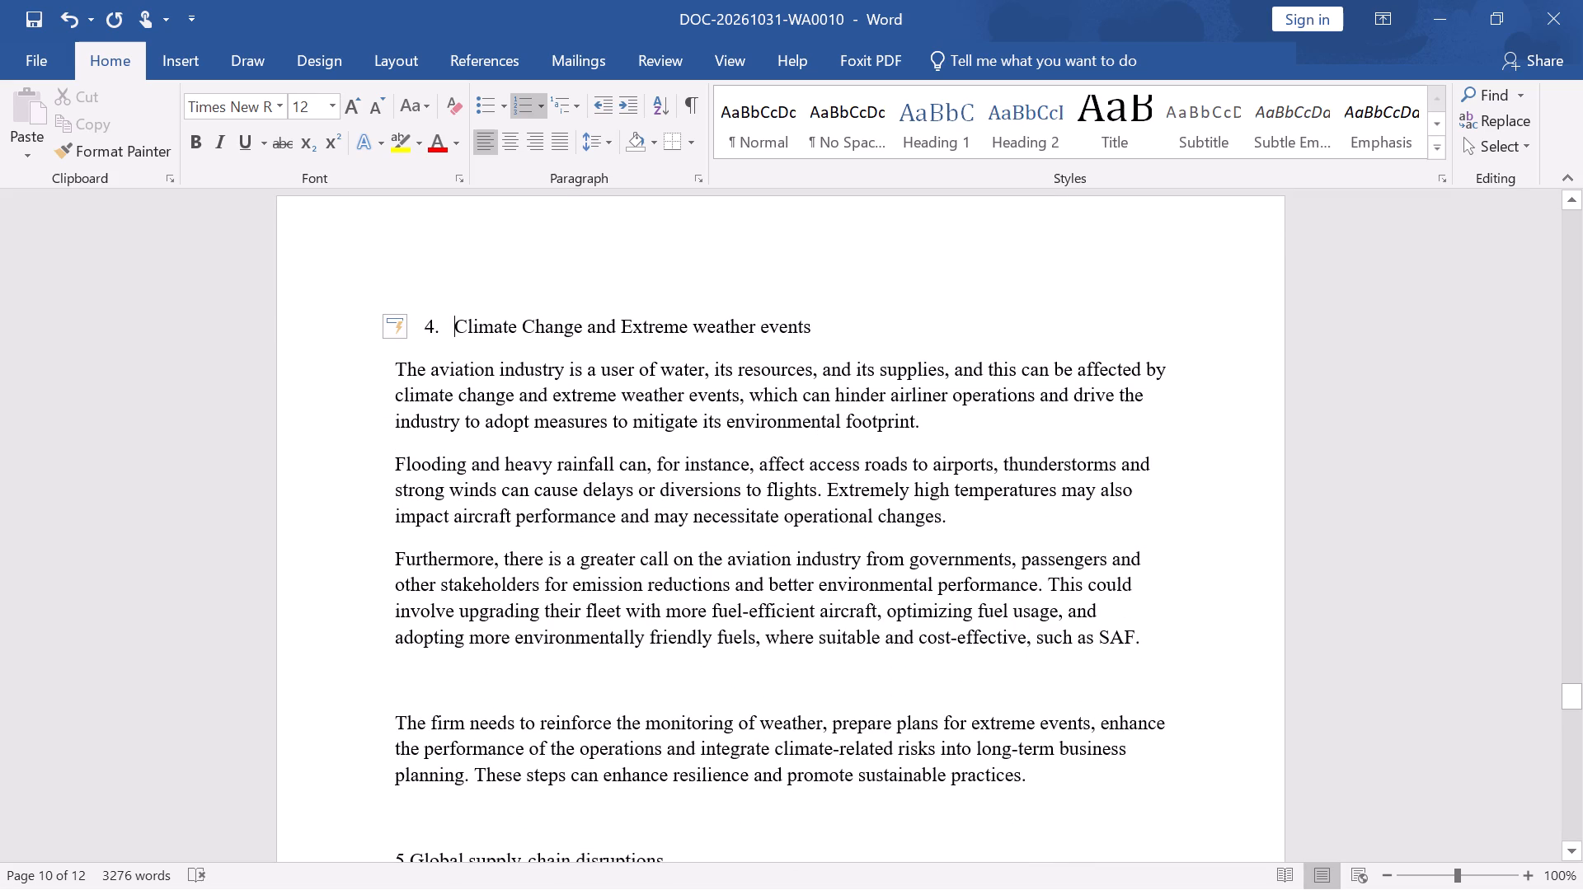
{"action": "scroll", "coordinate": [422, 475], "scroll_direction": "down", "scroll_amount": 5}
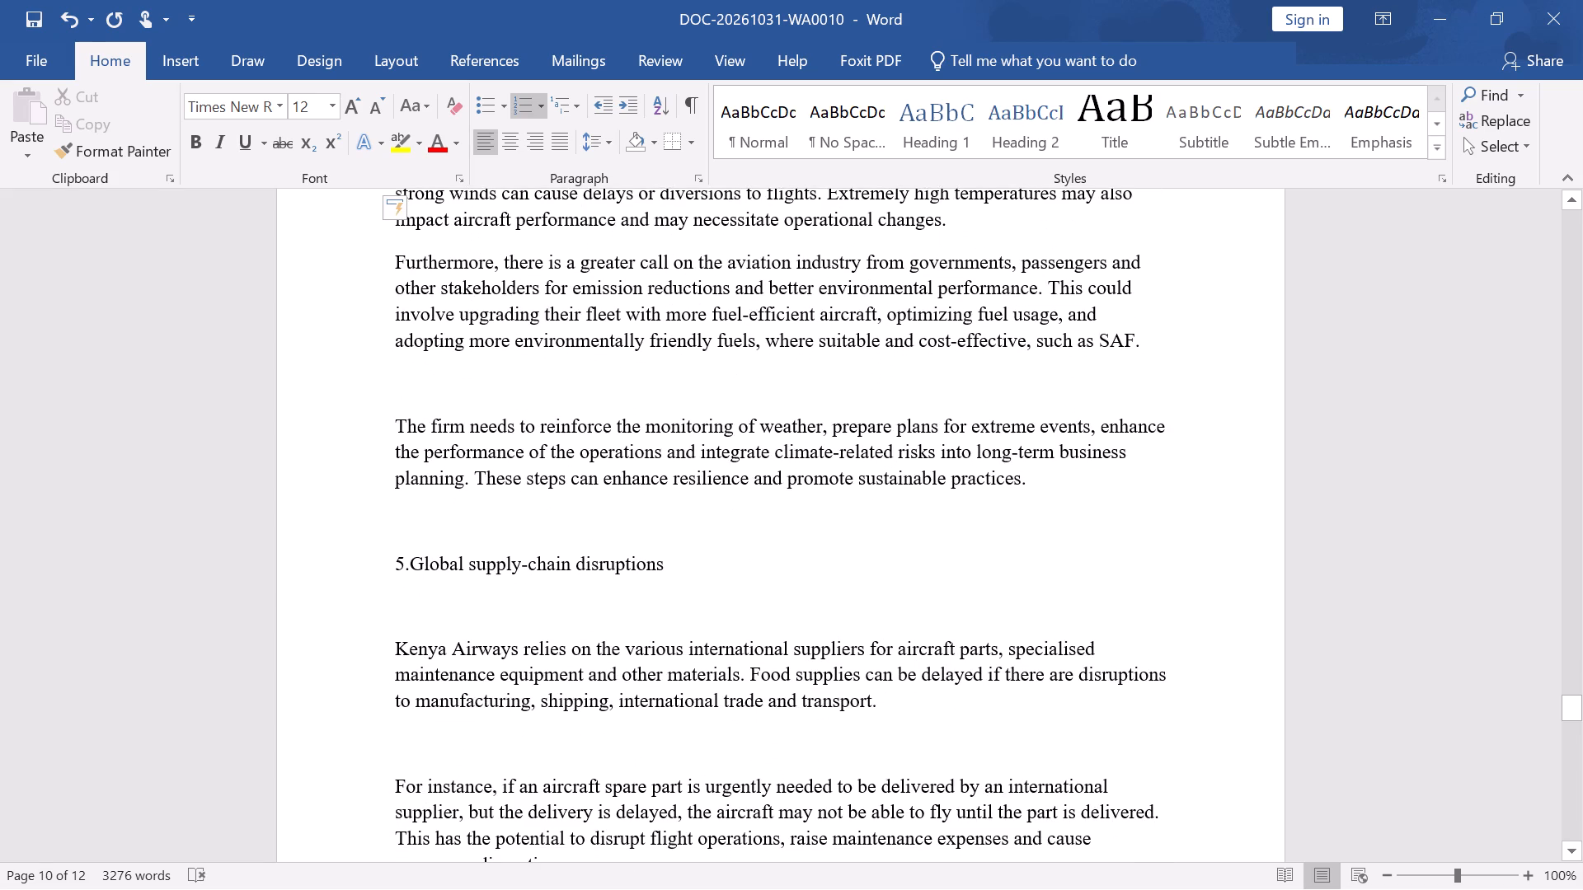
{"action": "left_click", "coordinate": [389, 422]}
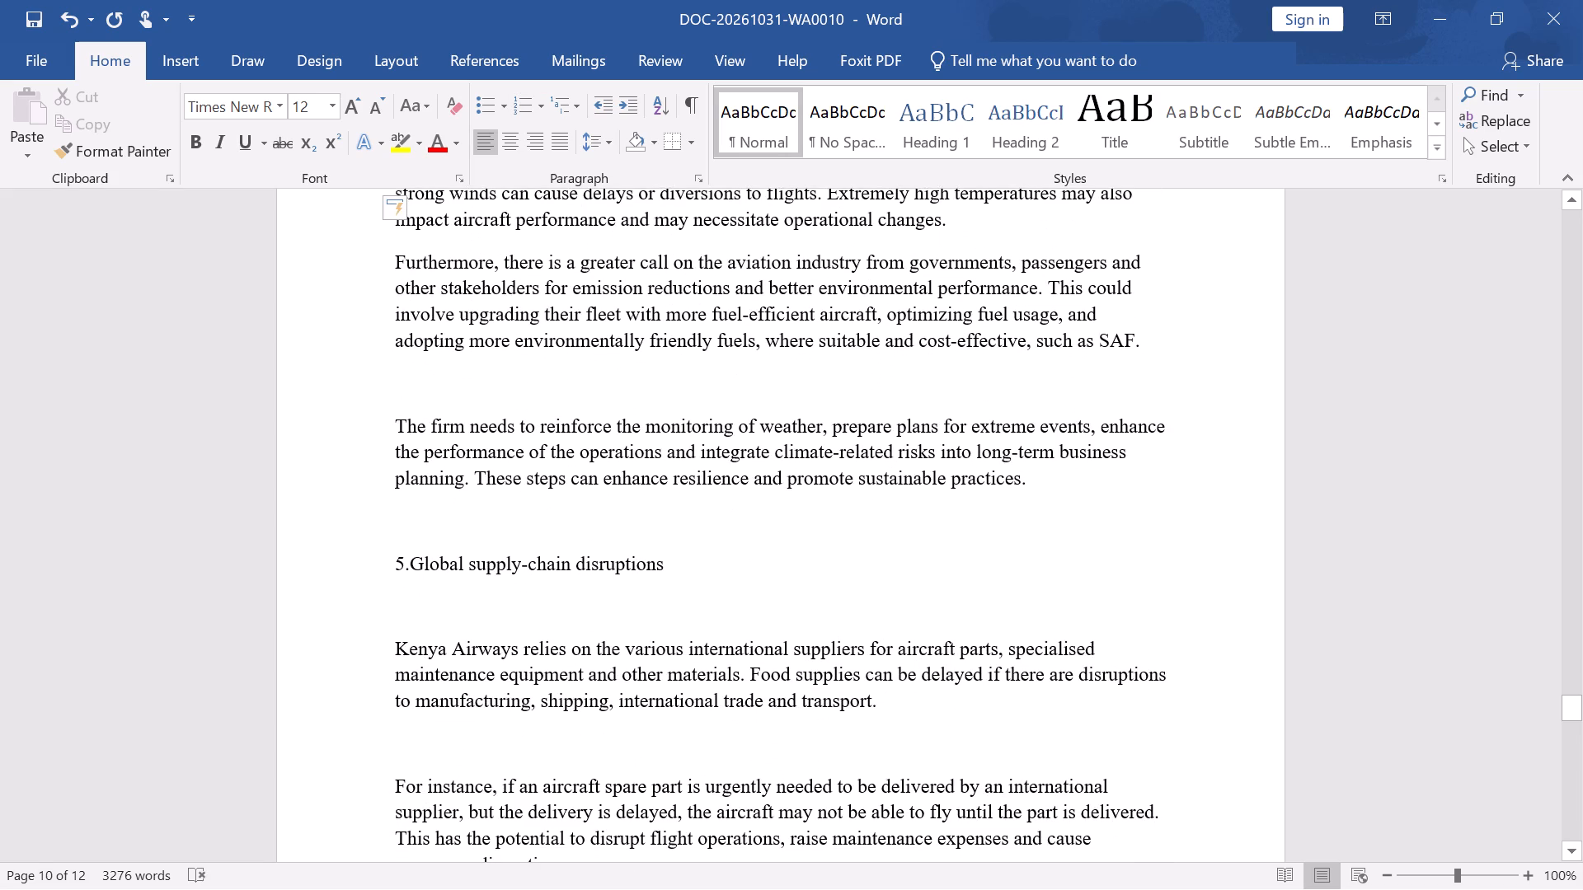
{"action": "key", "text": "BackSpace"}
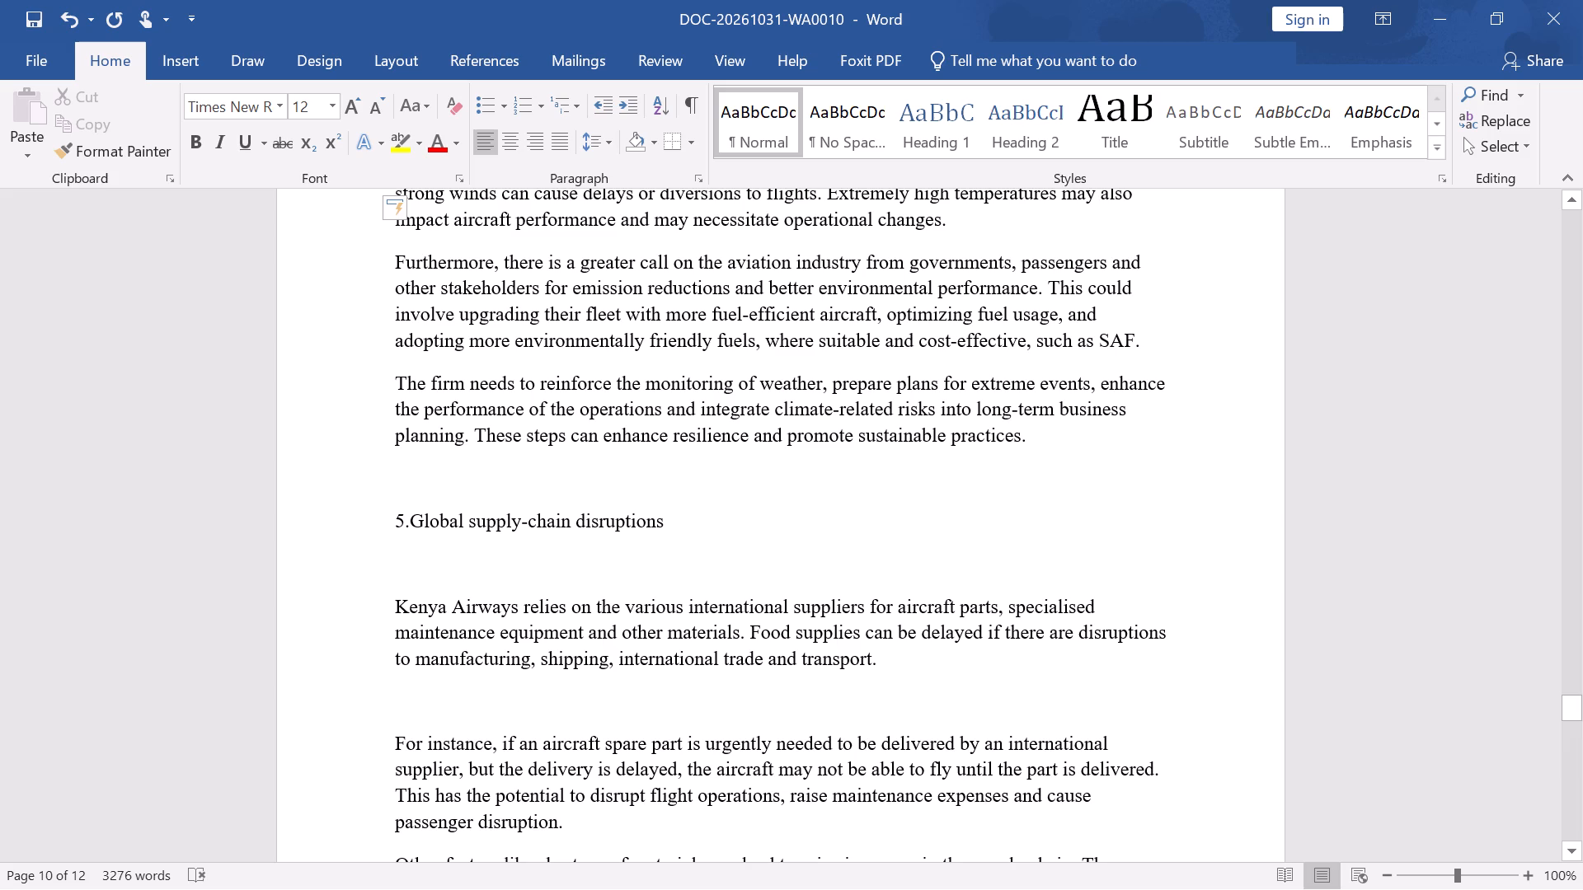
Format the "Global supply-chain disruptions" heading as automatic numbered item 5 and remove the blank line beneath it.
{"action": "left_click", "coordinate": [388, 520]}
{"action": "key", "text": "BackSpace"}
{"action": "key", "text": "Return"}
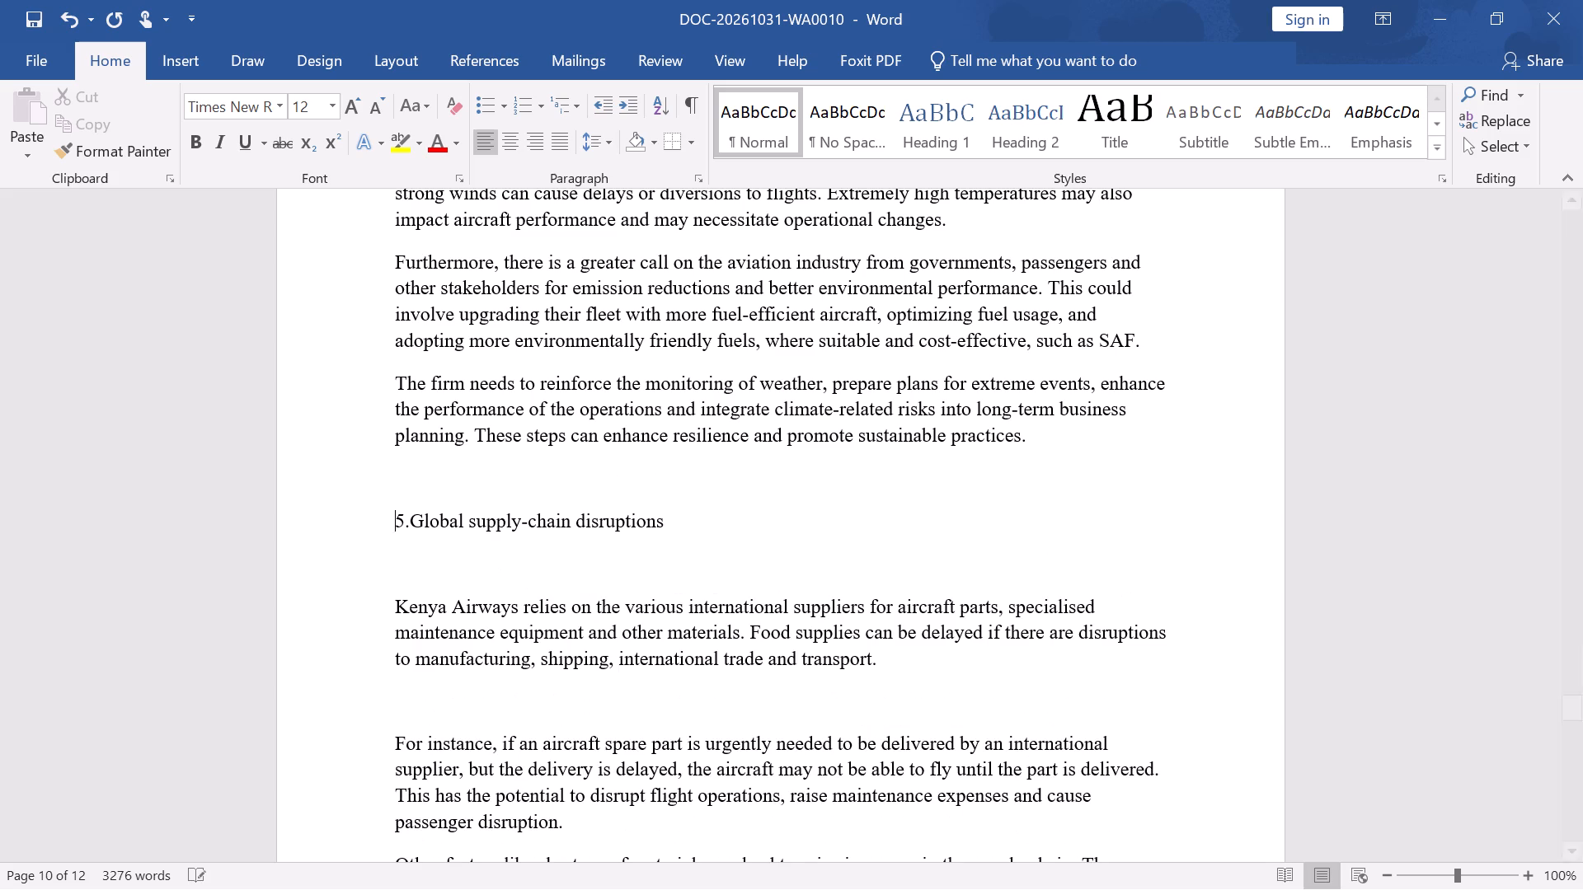
{"action": "left_click", "coordinate": [409, 520]}
{"action": "key", "text": "space"}
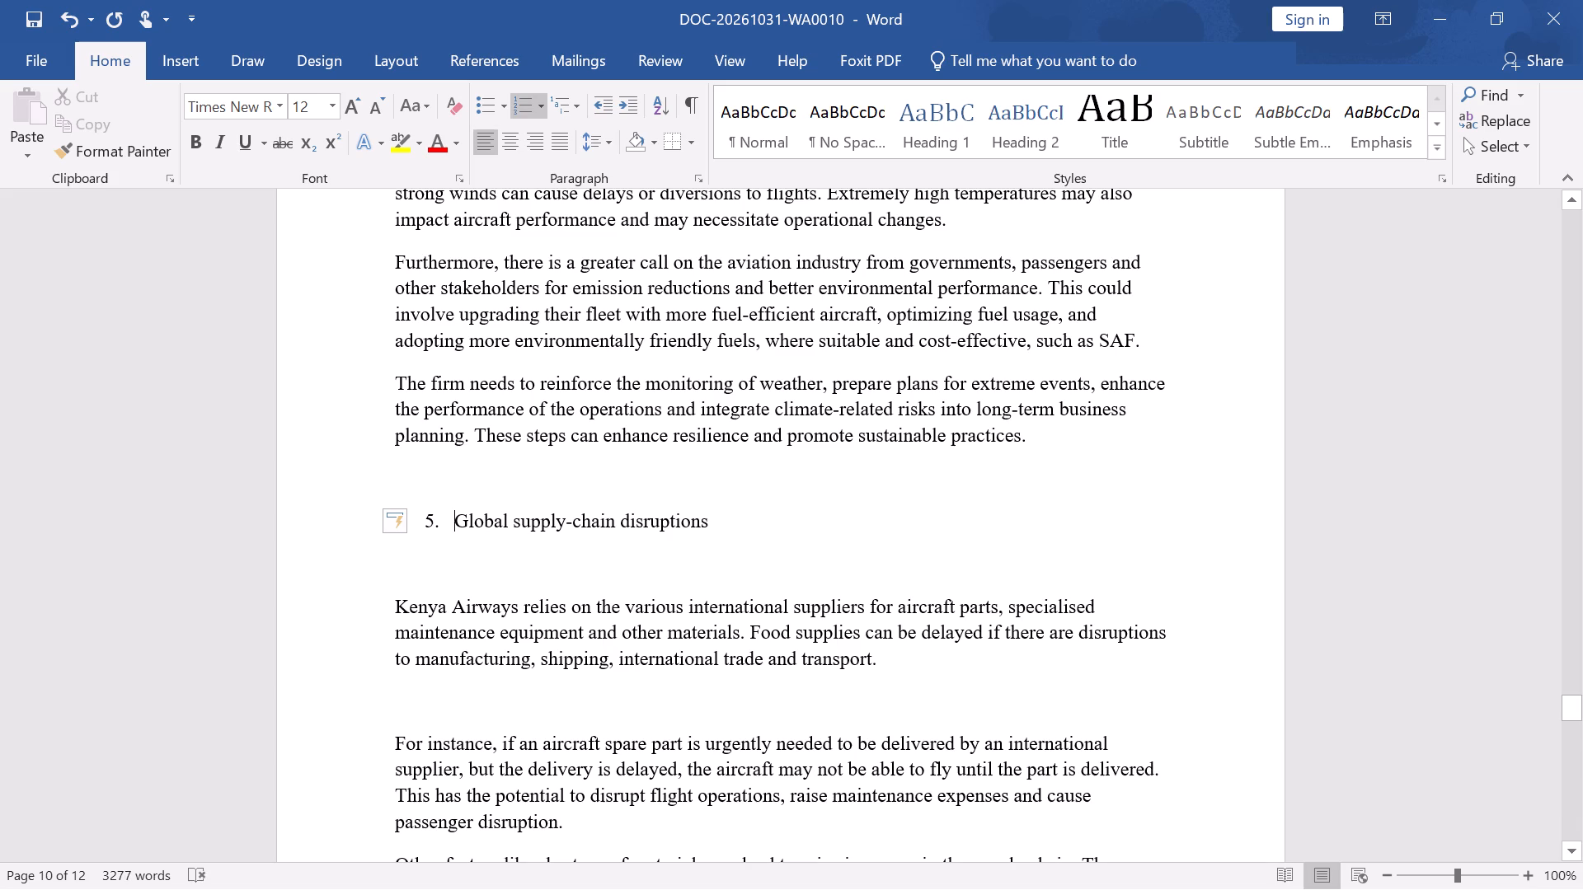
{"action": "left_click", "coordinate": [392, 600]}
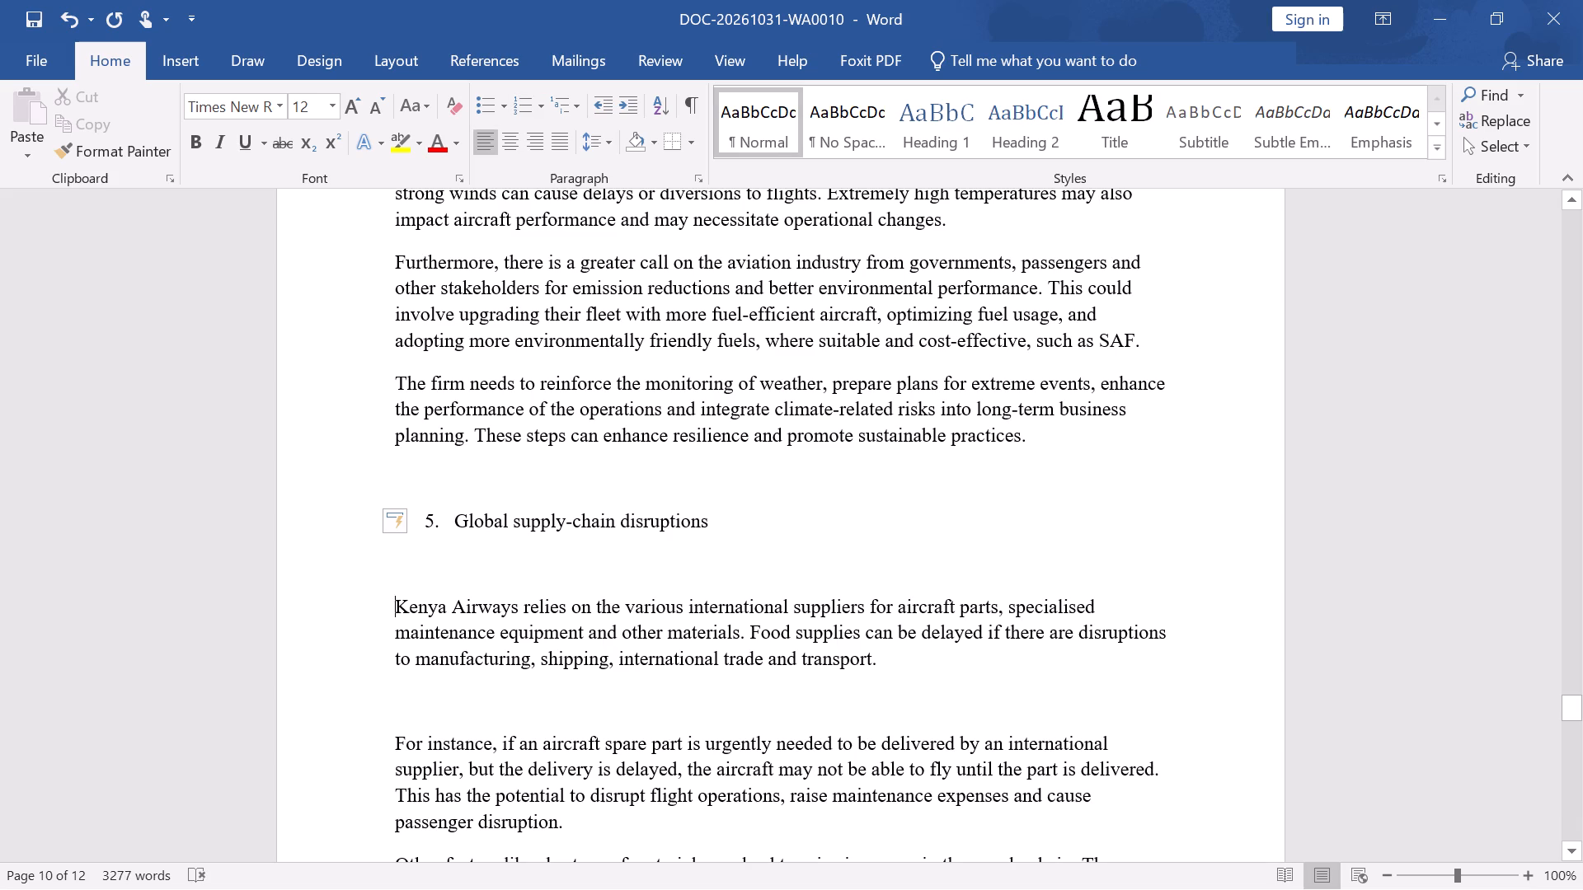
{"action": "key", "text": "BackSpace"}
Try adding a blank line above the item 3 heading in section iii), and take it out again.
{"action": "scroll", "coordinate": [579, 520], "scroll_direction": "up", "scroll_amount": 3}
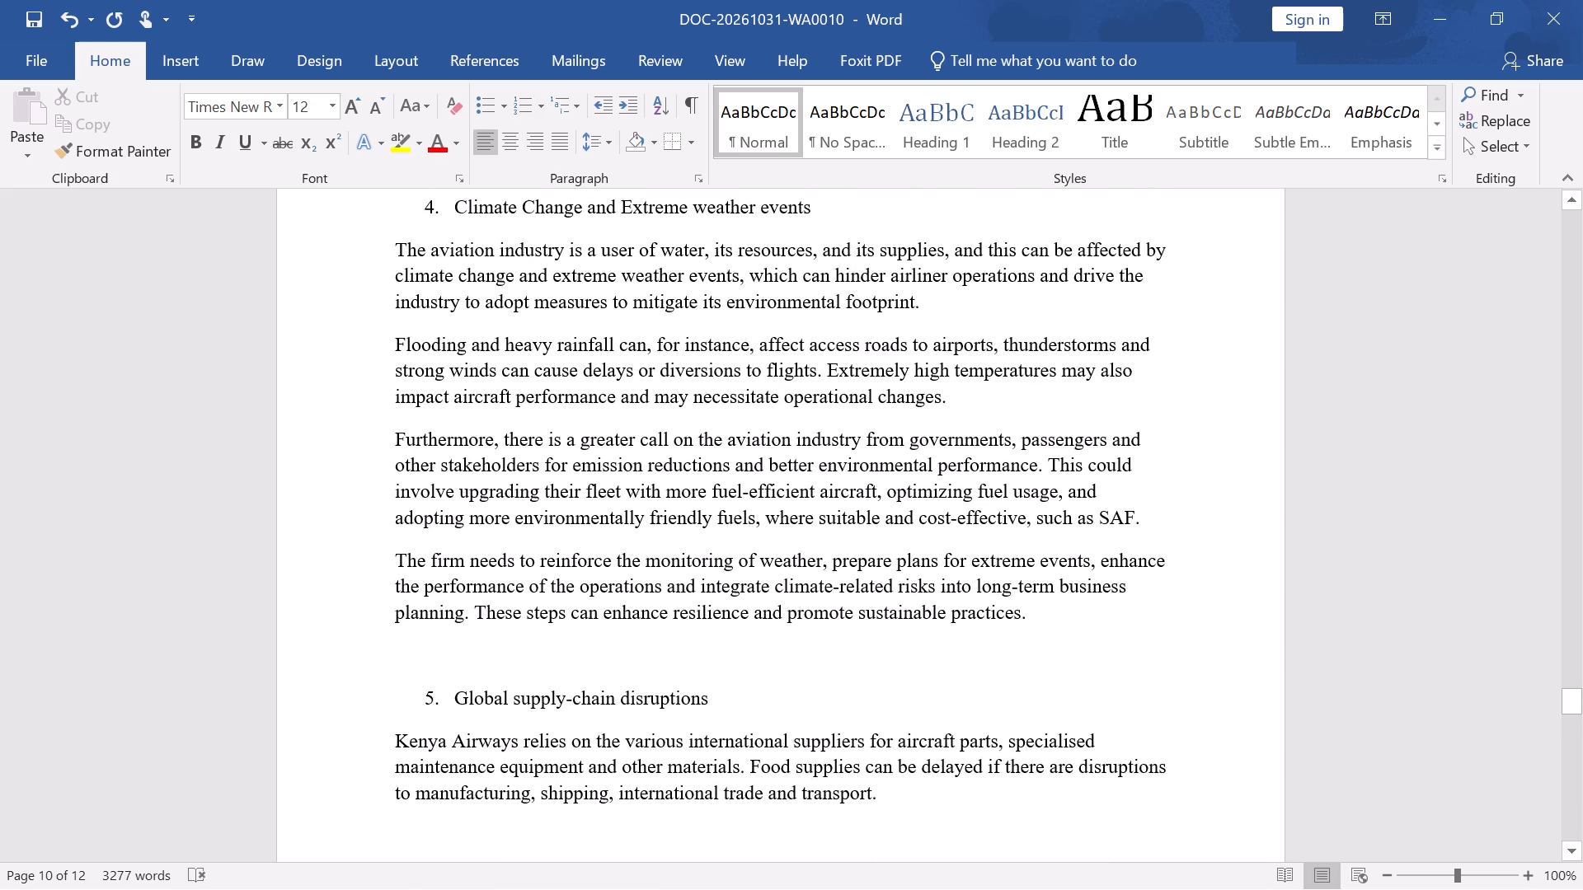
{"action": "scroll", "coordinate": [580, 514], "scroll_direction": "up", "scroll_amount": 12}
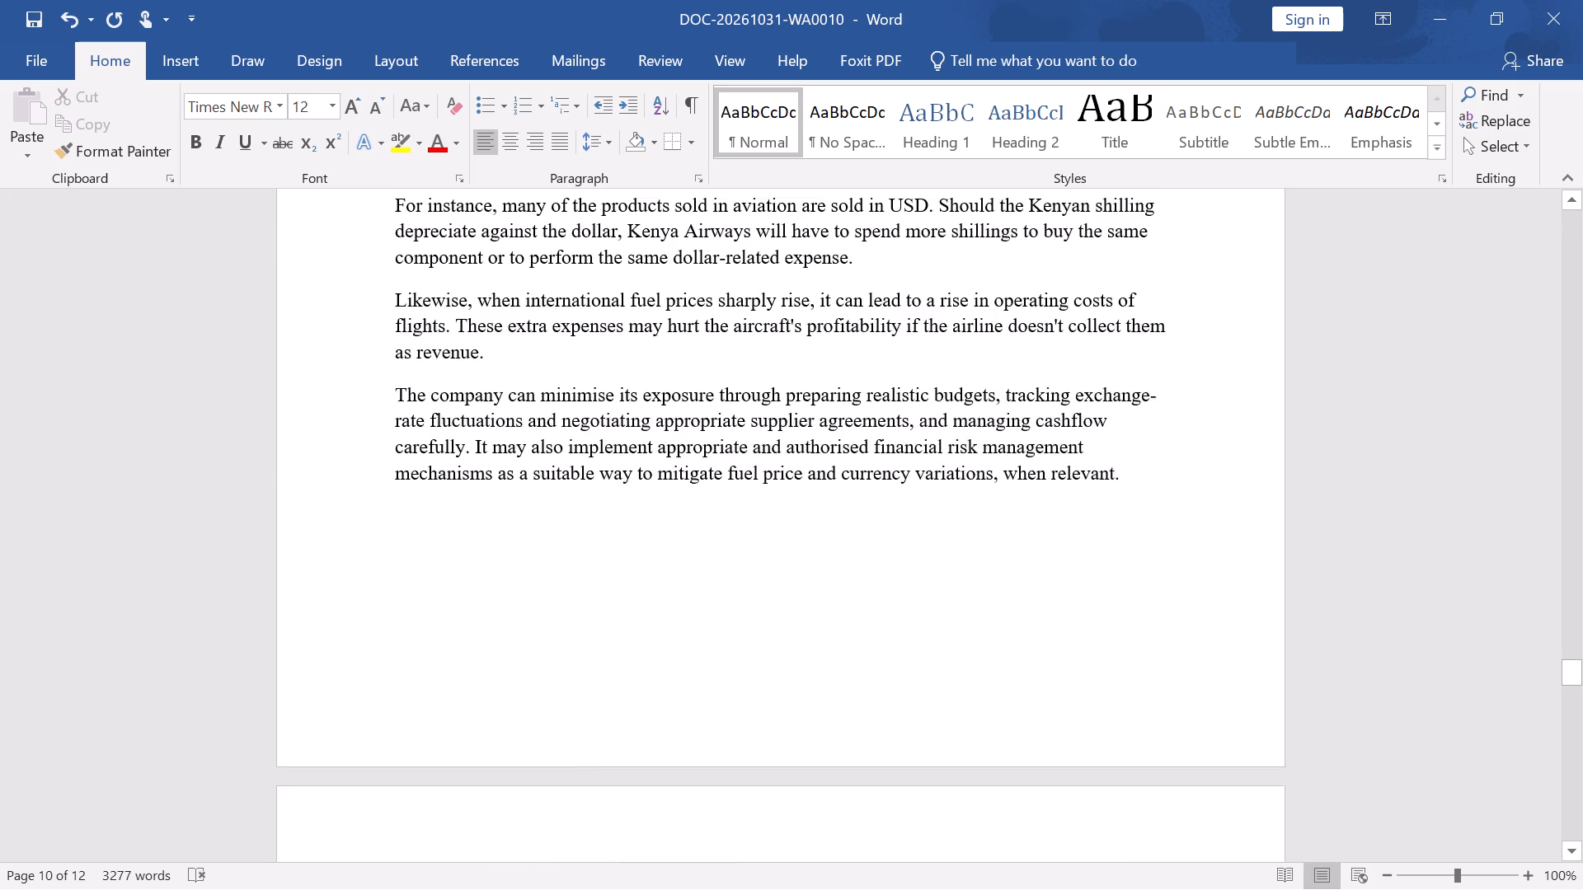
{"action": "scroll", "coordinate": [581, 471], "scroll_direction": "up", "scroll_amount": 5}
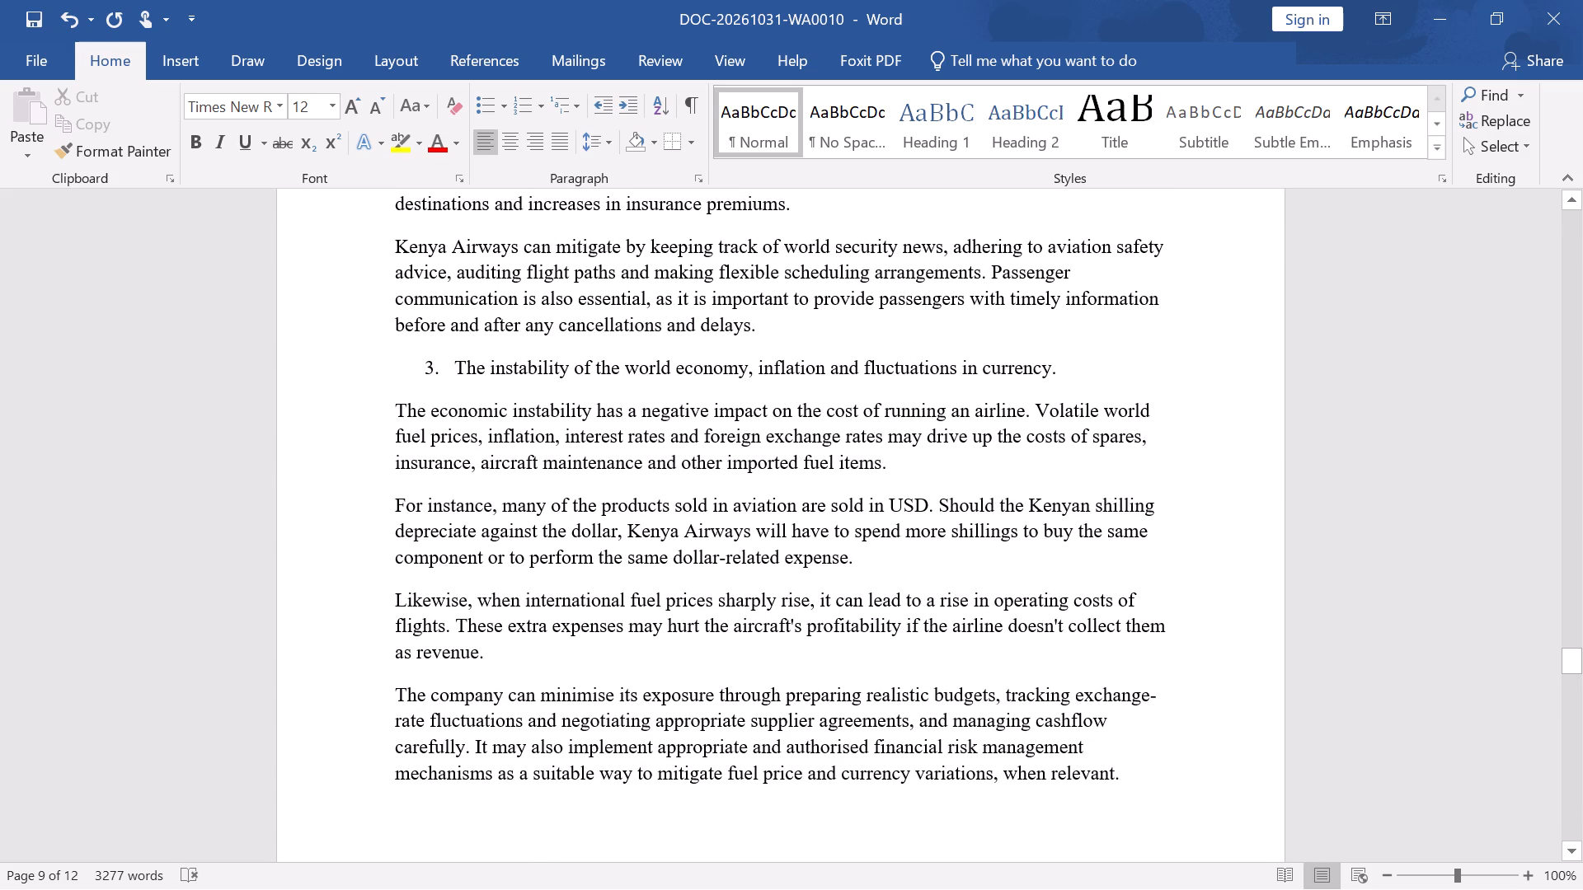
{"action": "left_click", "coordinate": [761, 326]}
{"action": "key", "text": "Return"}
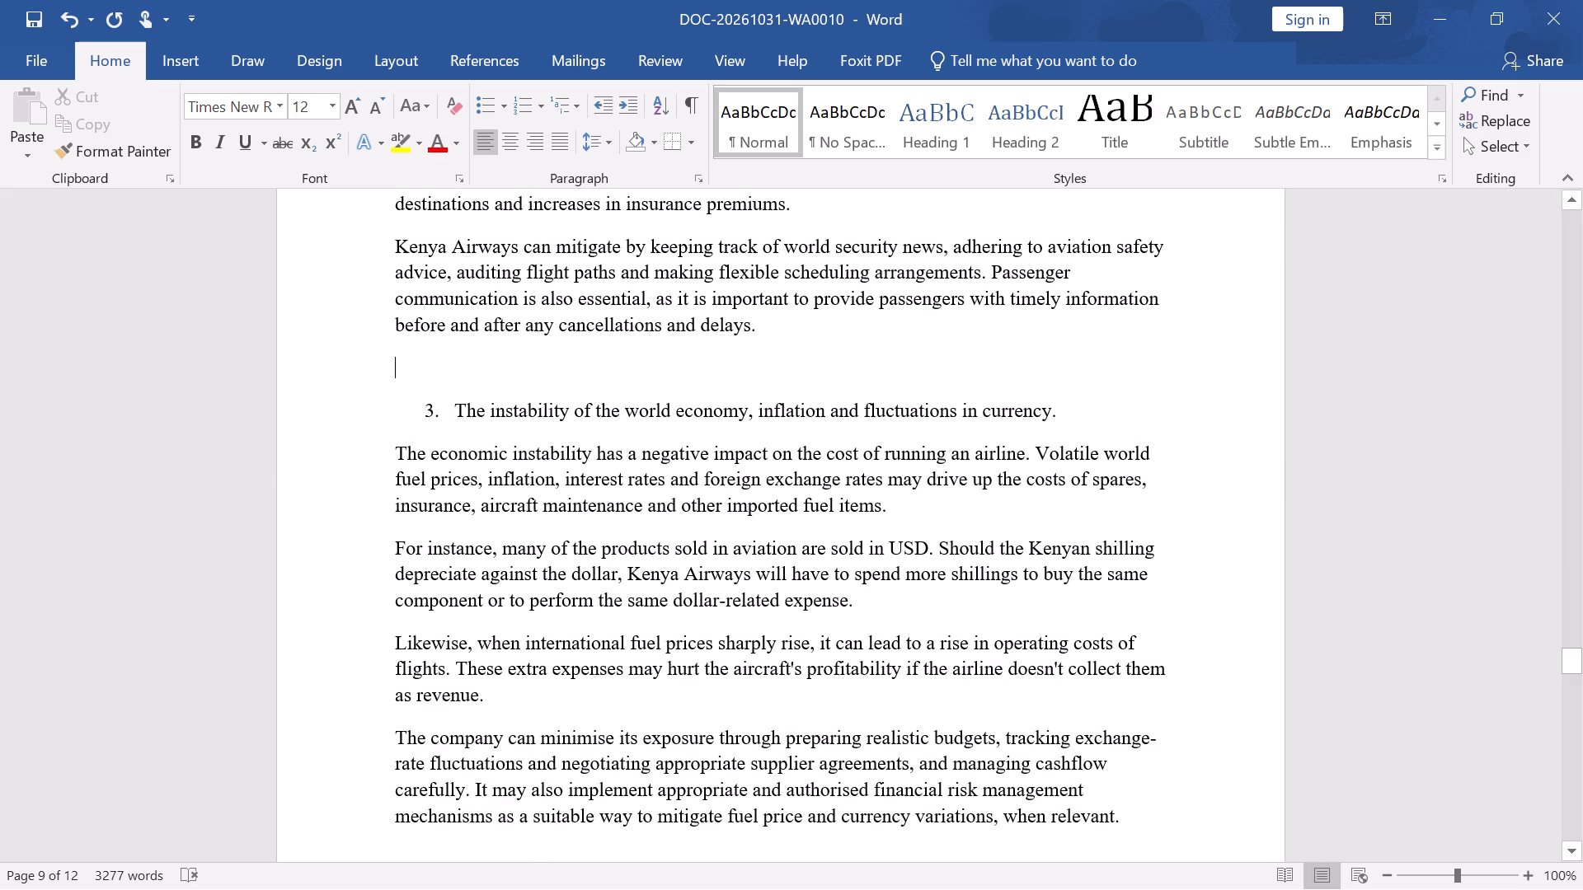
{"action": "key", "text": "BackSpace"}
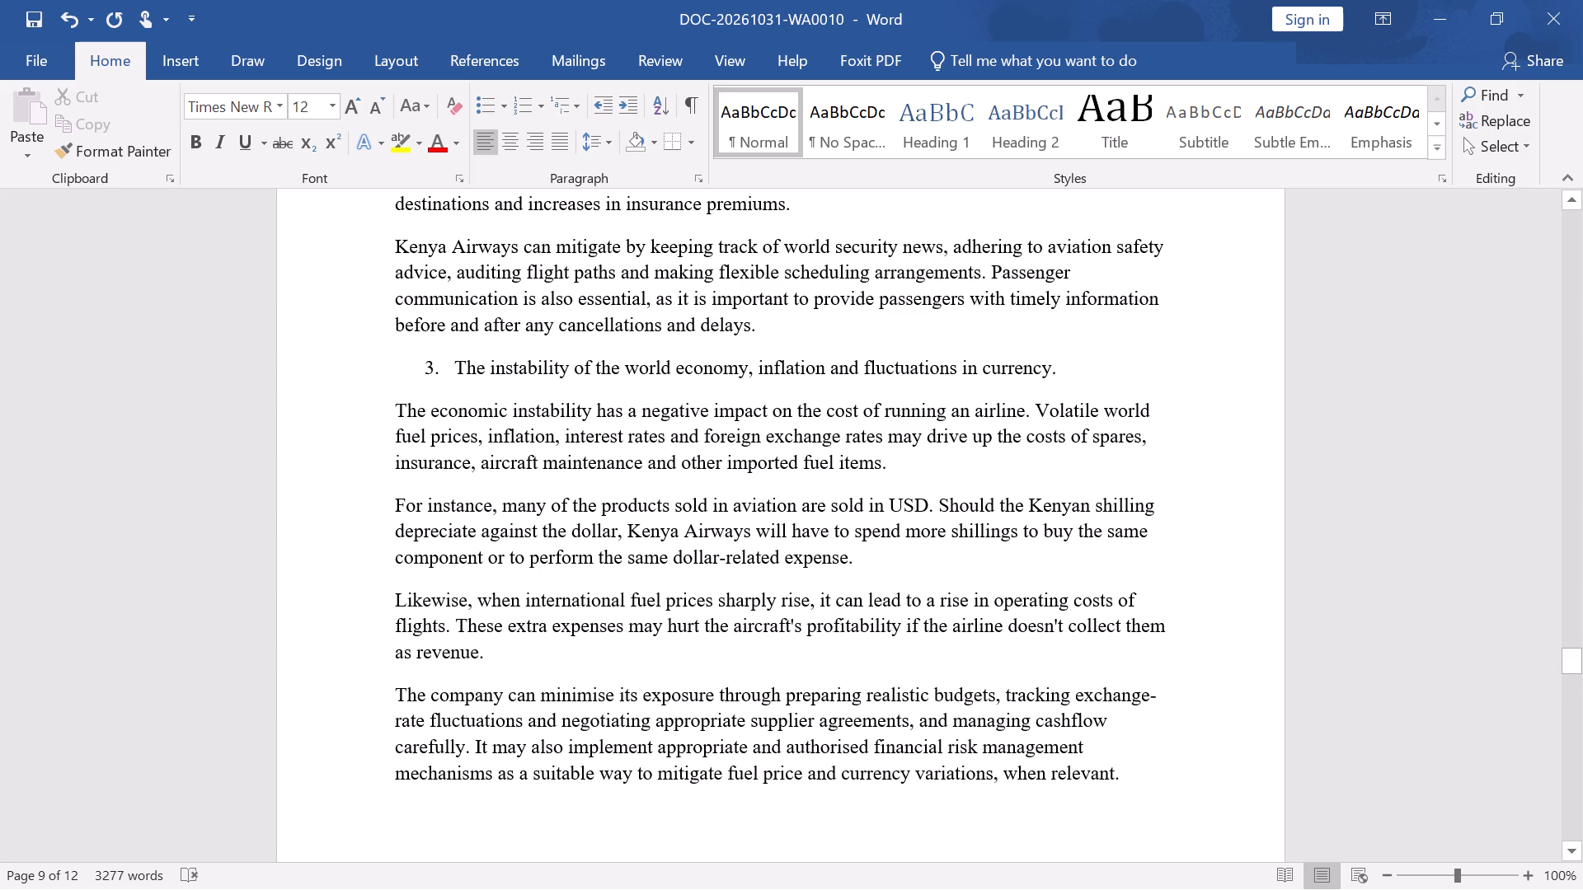
Remove the blank line above the paragraph beginning "For instance, if an aircraft spare part is urgently needed" under item 5.
{"action": "scroll", "coordinate": [754, 433], "scroll_direction": "down", "scroll_amount": 10}
{"action": "scroll", "coordinate": [776, 366], "scroll_direction": "down", "scroll_amount": 8}
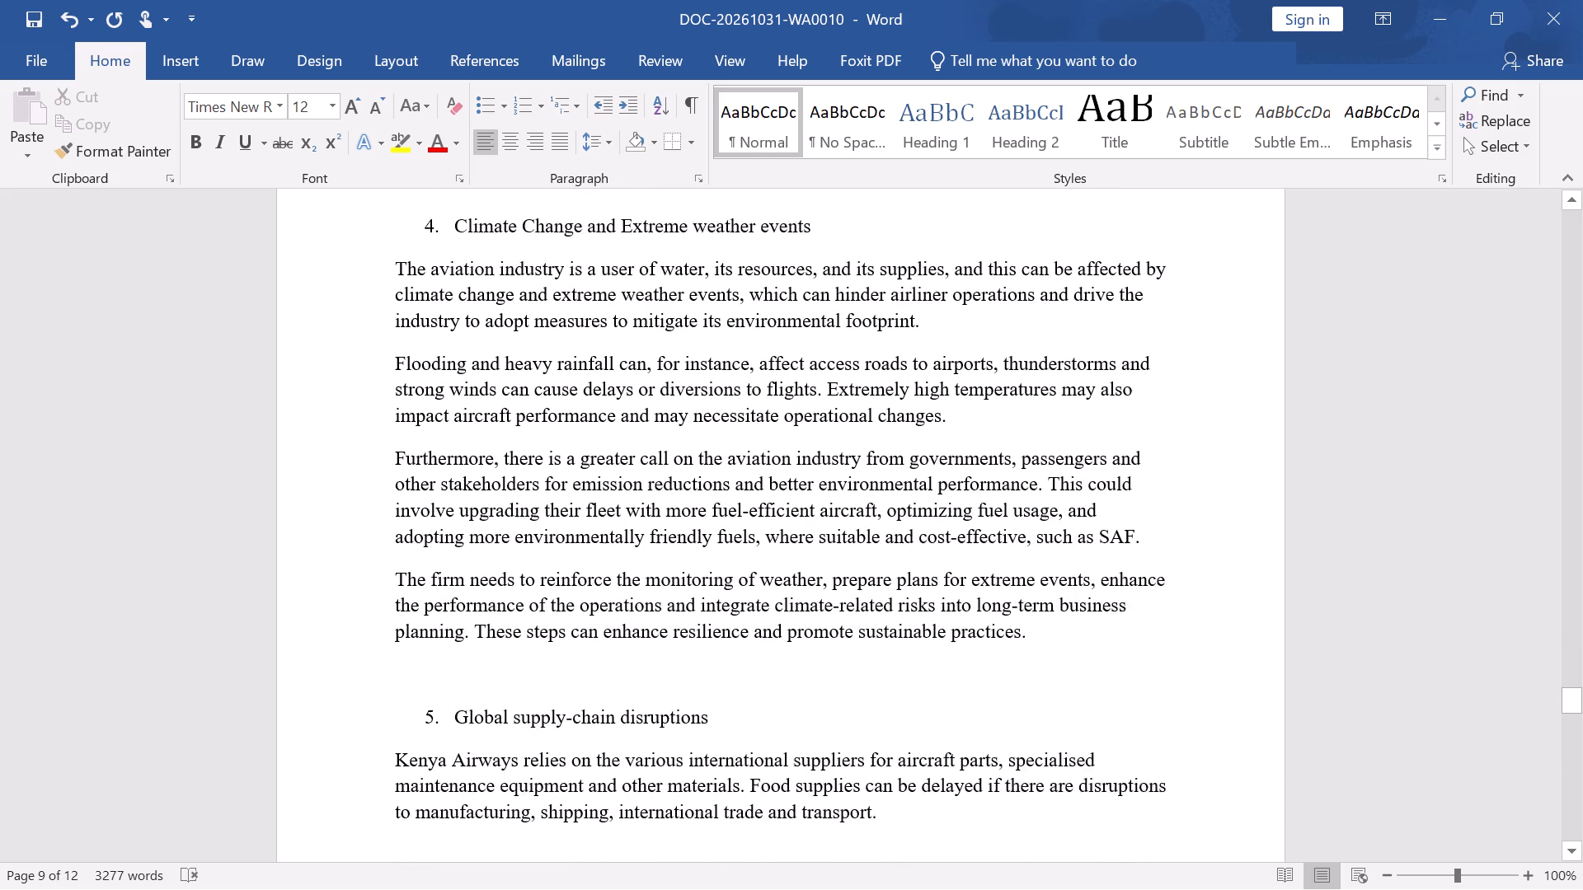
{"action": "scroll", "coordinate": [779, 359], "scroll_direction": "down", "scroll_amount": 5}
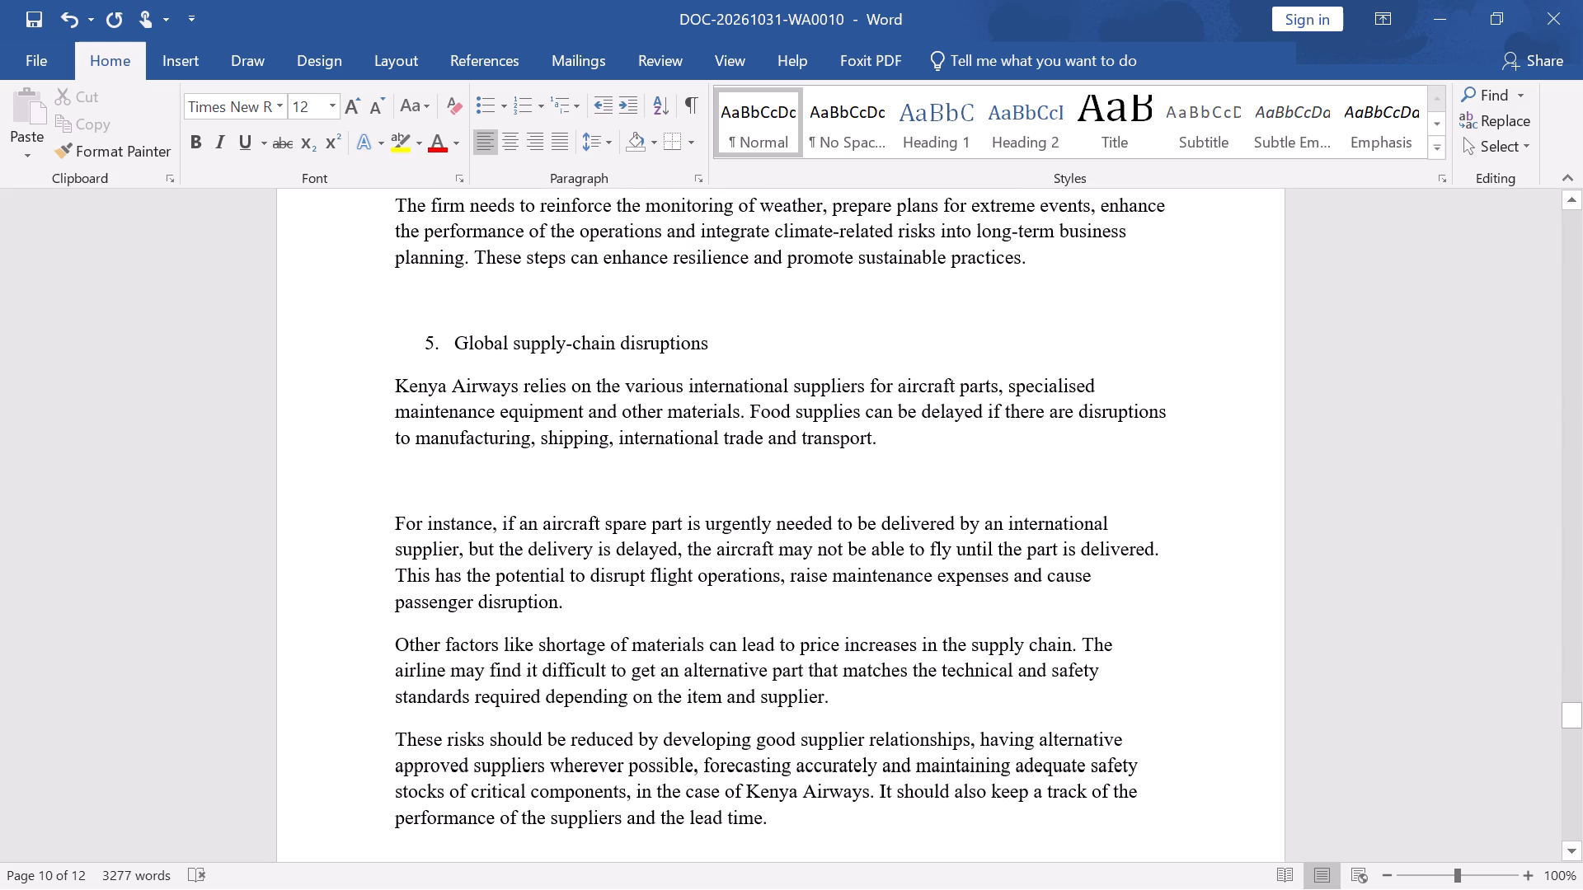
{"action": "left_click", "coordinate": [392, 519]}
{"action": "key", "text": "BackSpace"}
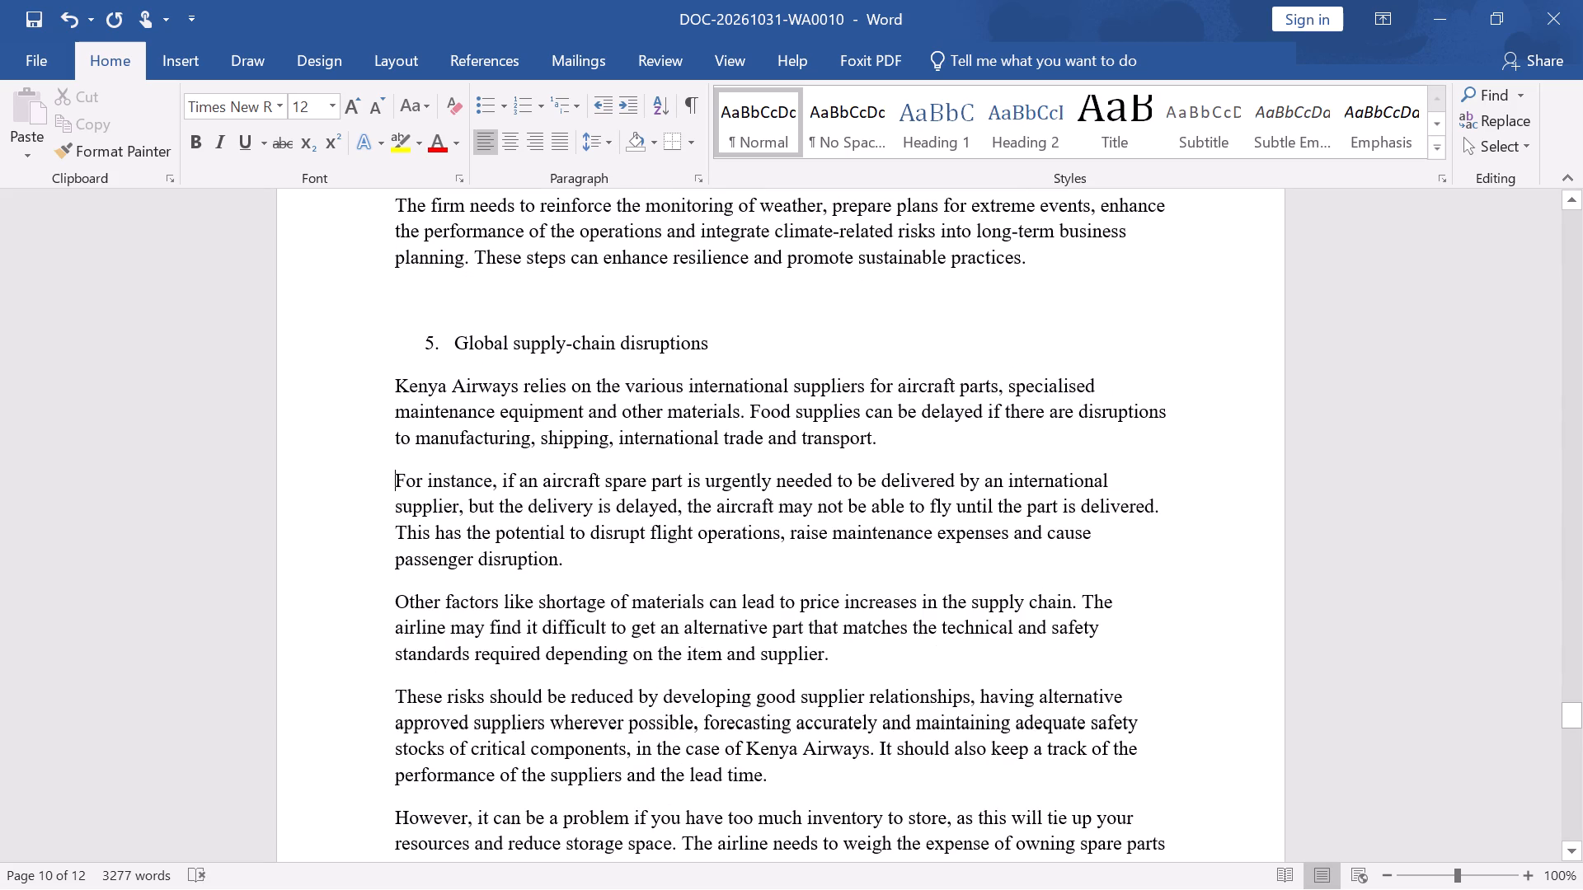
Review section iii) from item 5 to the Conclusion and back to its opening, checking heading numbering and spacing.
{"action": "scroll", "coordinate": [812, 380], "scroll_direction": "down", "scroll_amount": 2}
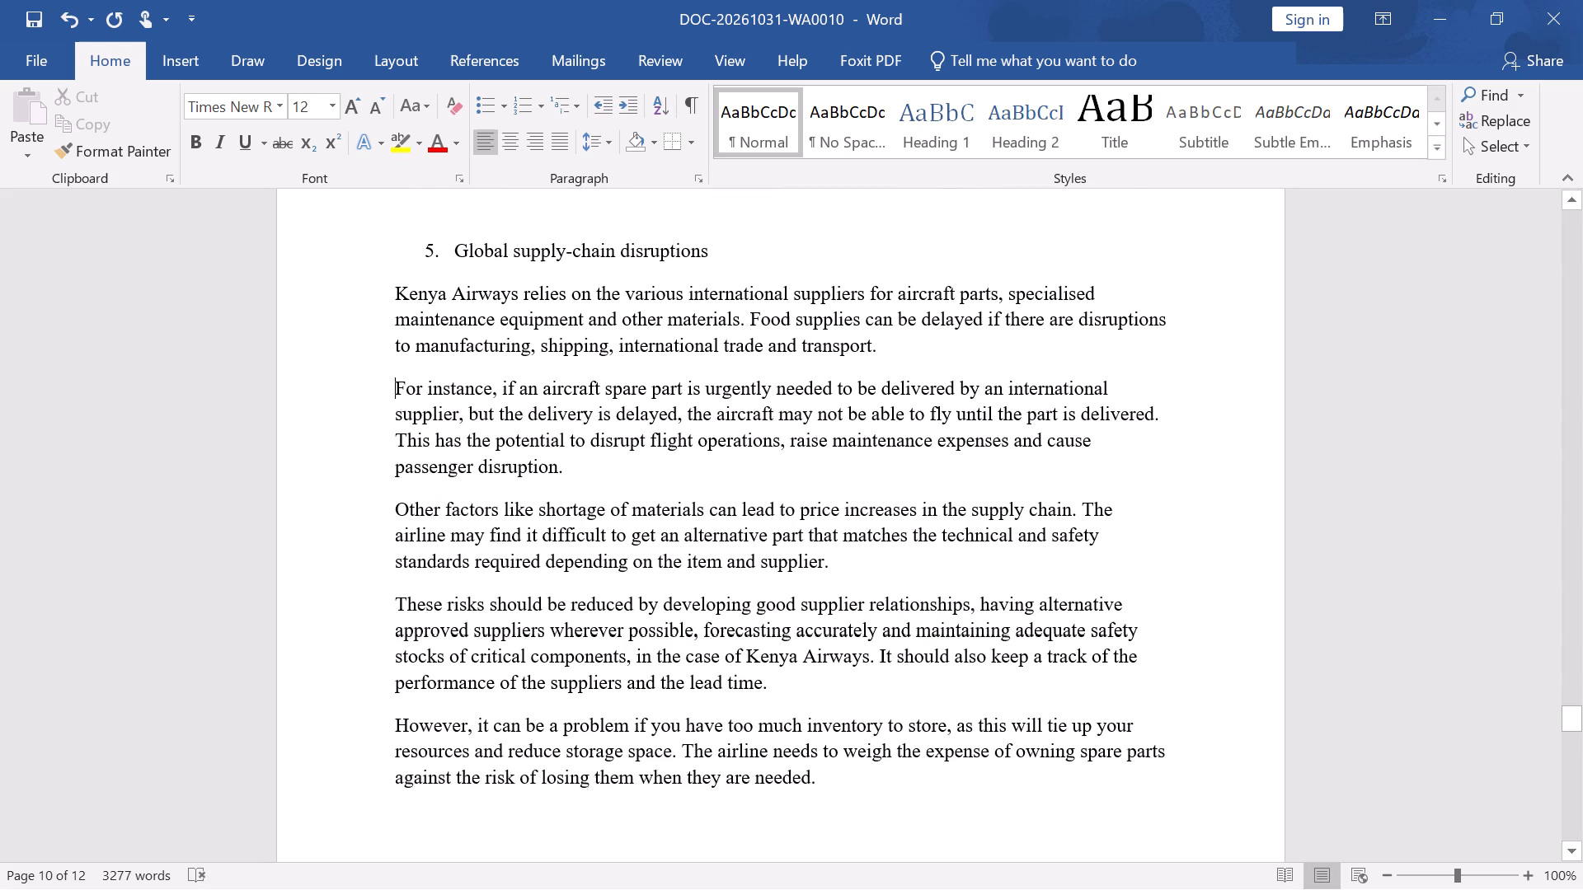
{"action": "scroll", "coordinate": [812, 380], "scroll_direction": "down", "scroll_amount": 2}
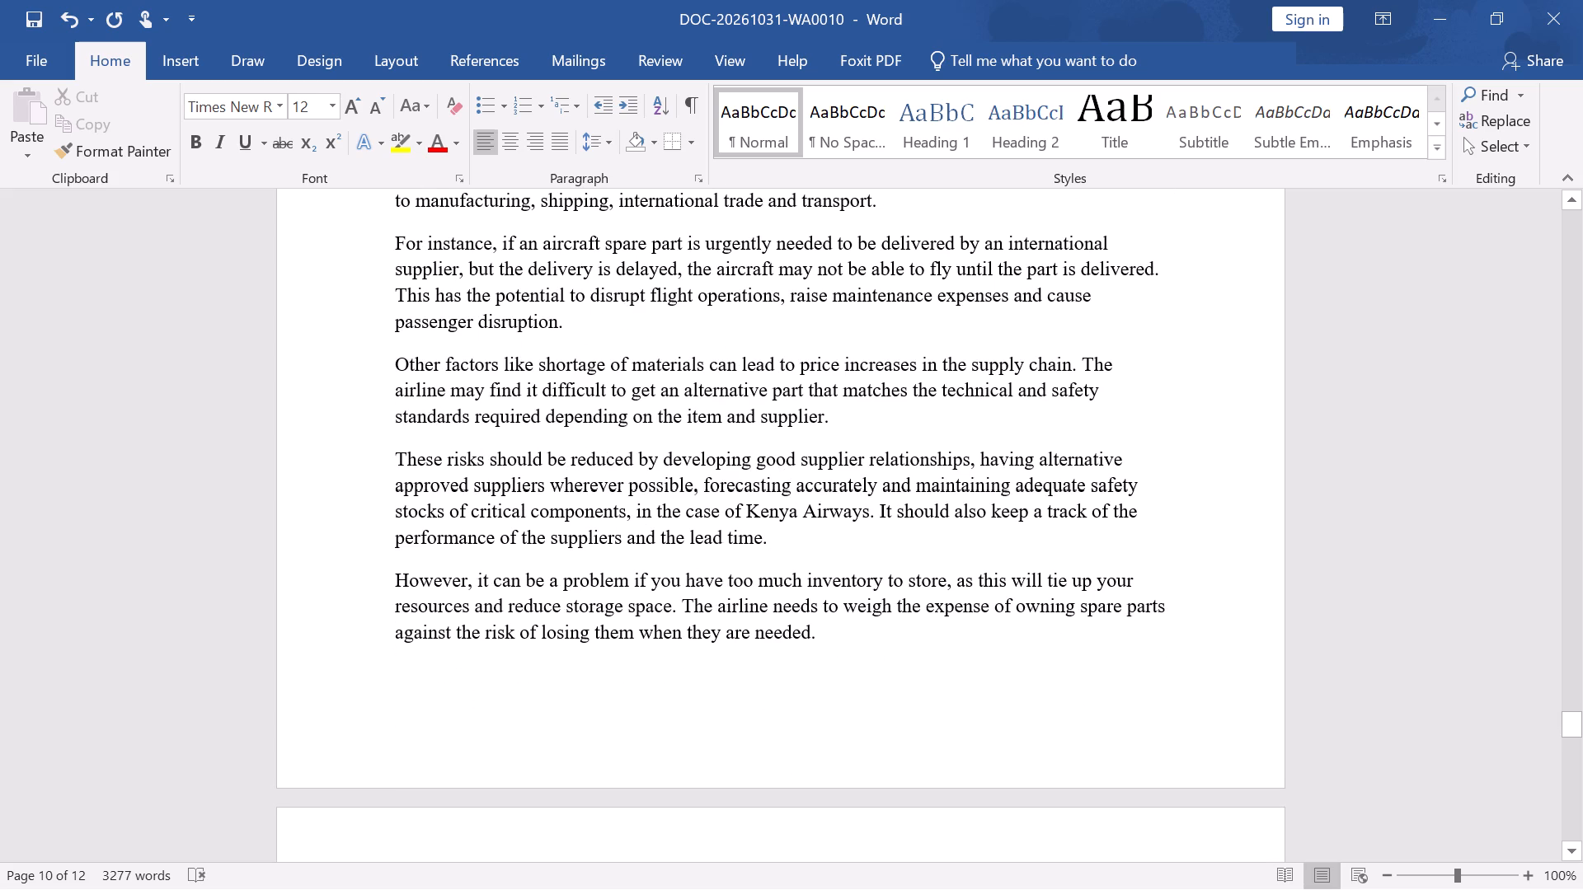
{"action": "scroll", "coordinate": [632, 494], "scroll_direction": "down", "scroll_amount": 5}
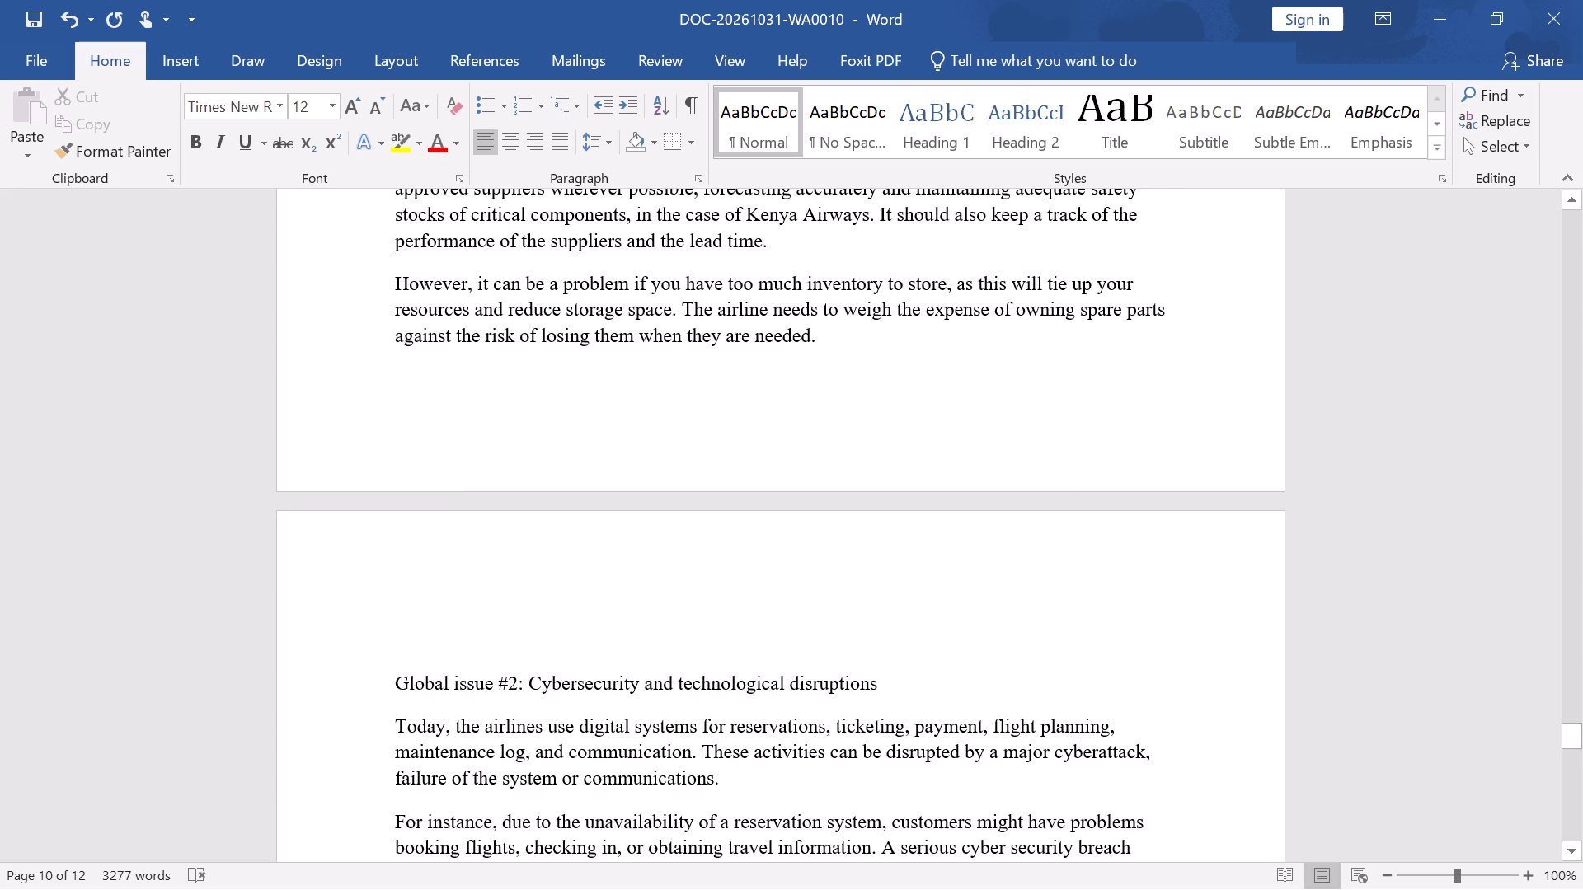
{"action": "scroll", "coordinate": [662, 512], "scroll_direction": "down", "scroll_amount": 10}
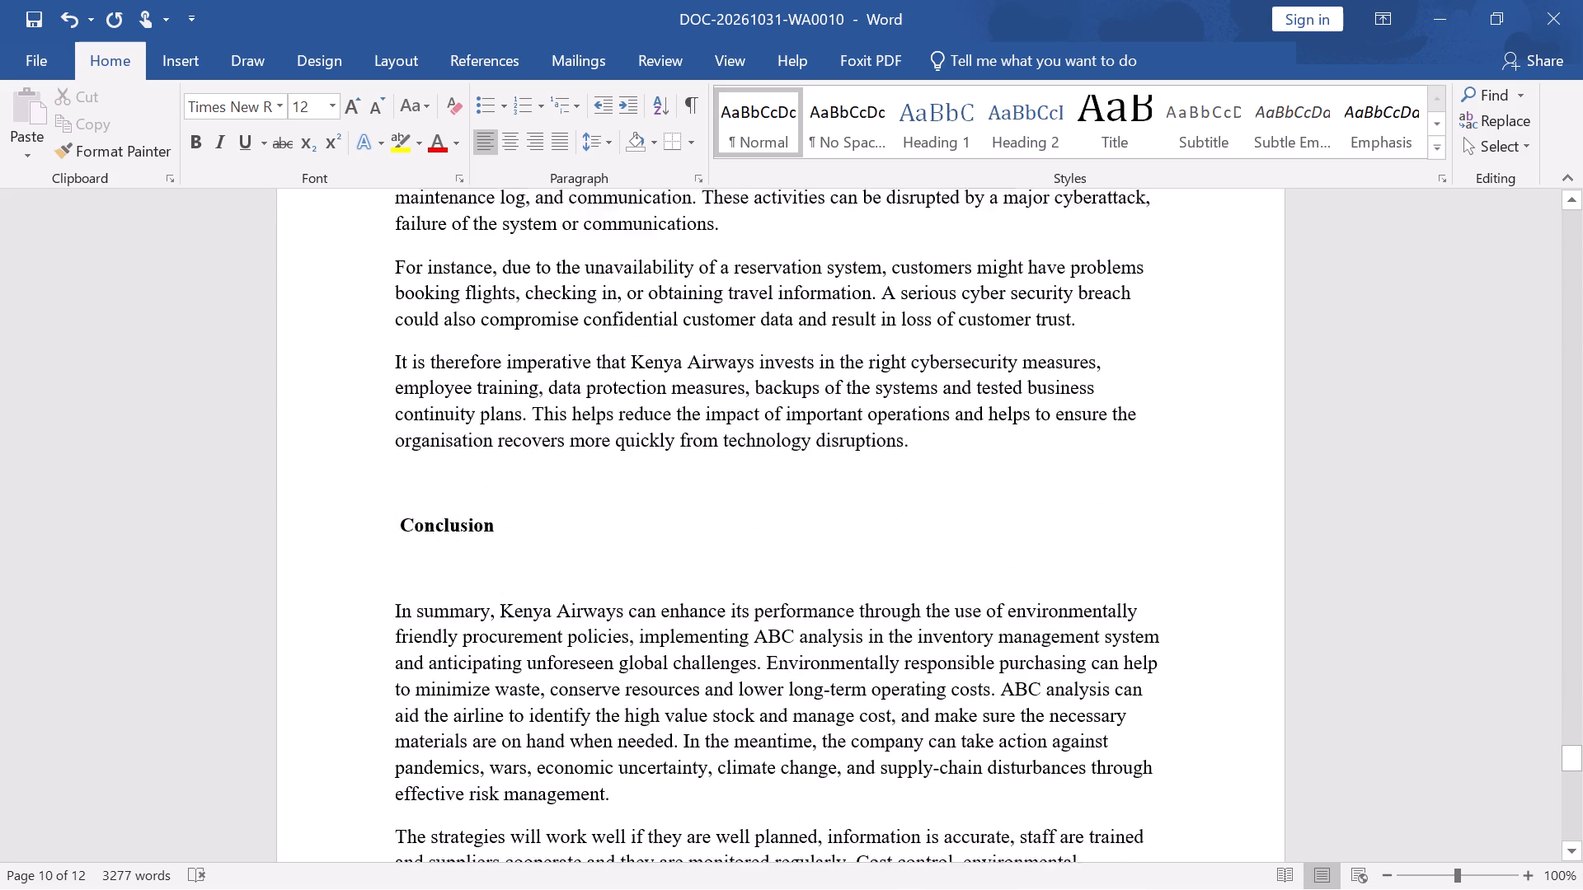
{"action": "scroll", "coordinate": [648, 453], "scroll_direction": "up", "scroll_amount": 9}
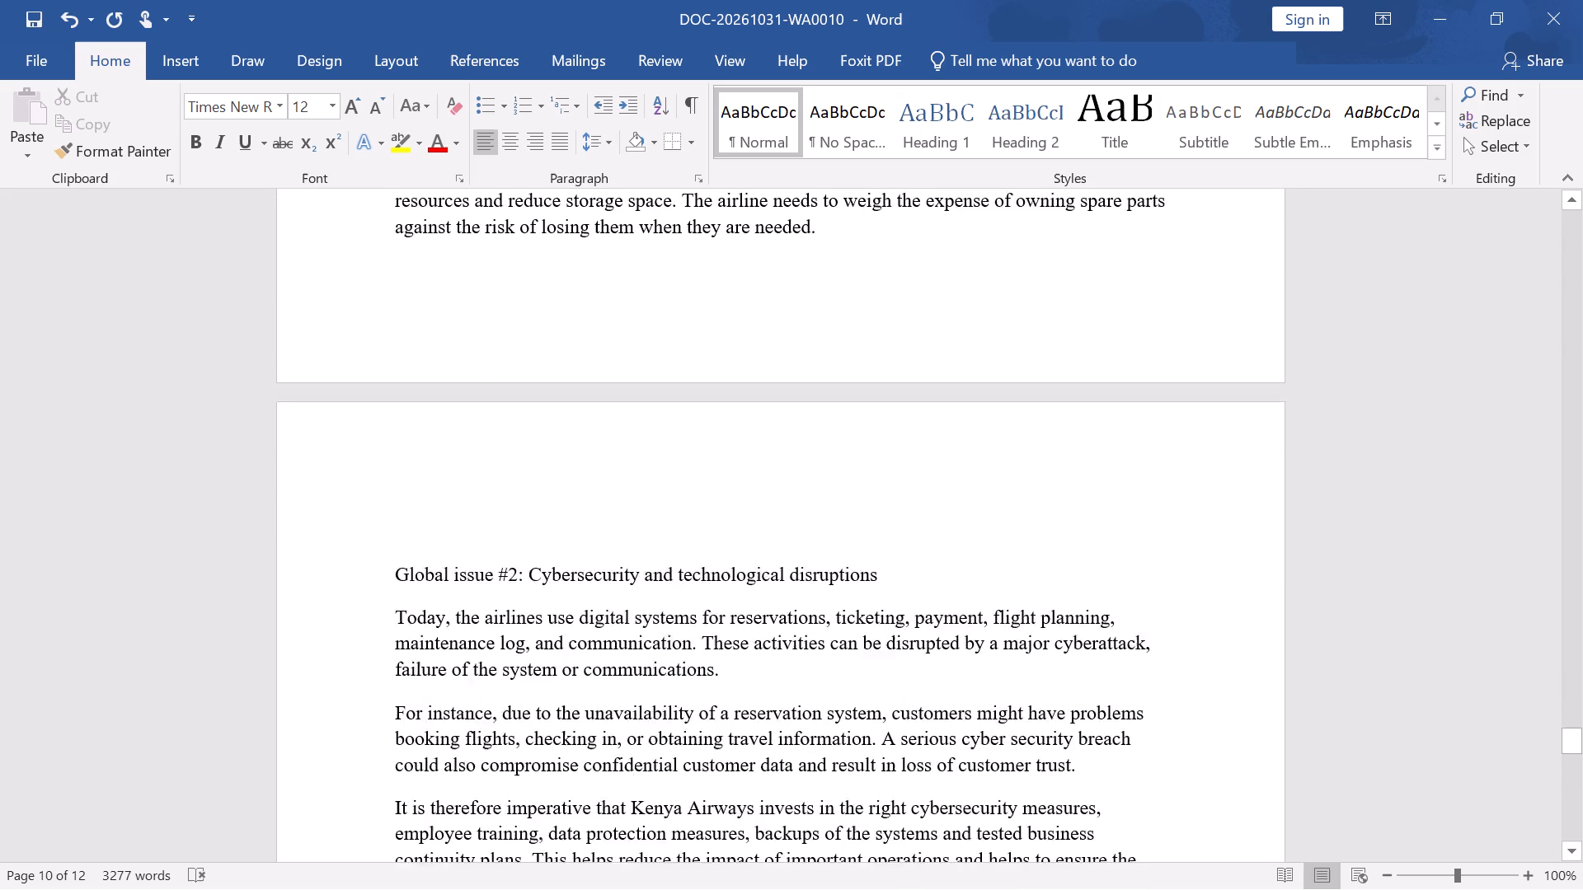
{"action": "scroll", "coordinate": [638, 453], "scroll_direction": "up", "scroll_amount": 9}
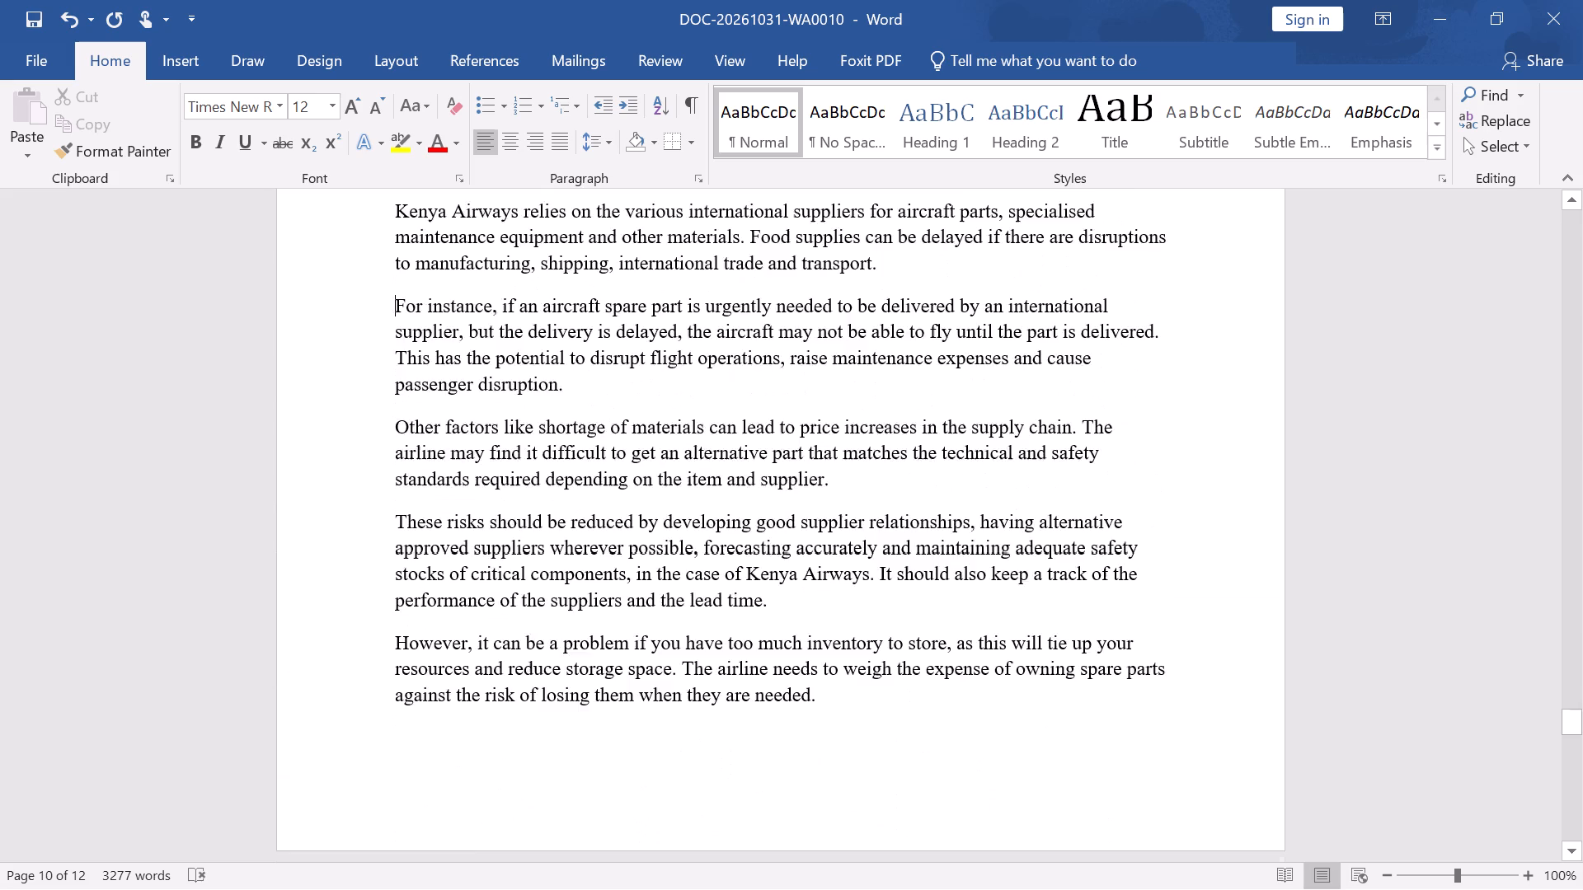
{"action": "scroll", "coordinate": [638, 447], "scroll_direction": "up", "scroll_amount": 16}
{"action": "scroll", "coordinate": [638, 445], "scroll_direction": "up", "scroll_amount": 9}
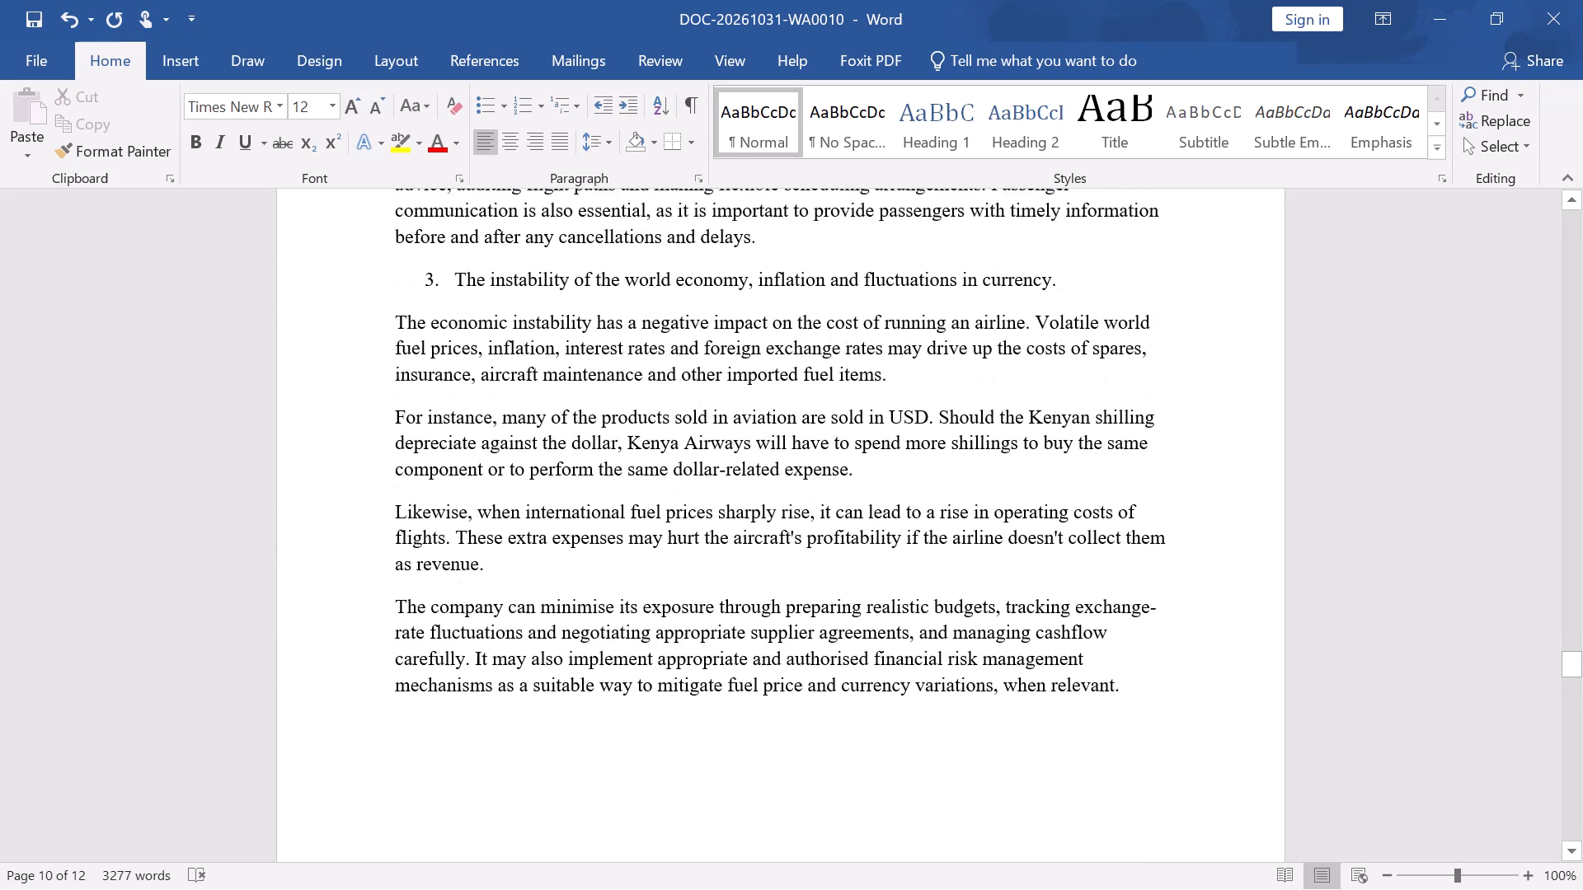
{"action": "scroll", "coordinate": [638, 444], "scroll_direction": "up", "scroll_amount": 17}
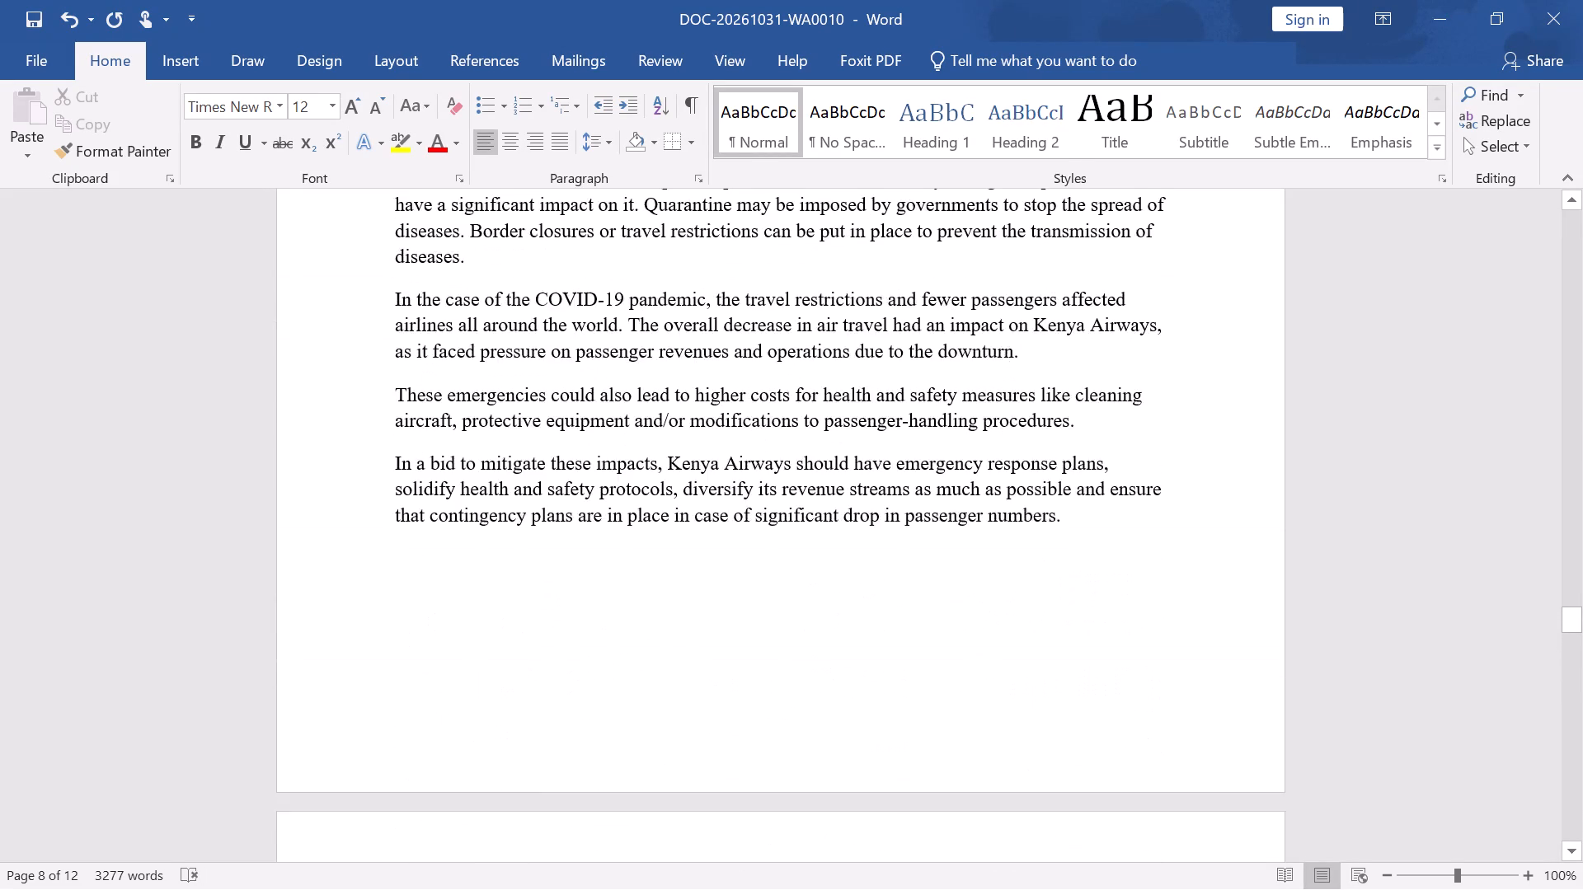
{"action": "scroll", "coordinate": [638, 444], "scroll_direction": "up", "scroll_amount": 5}
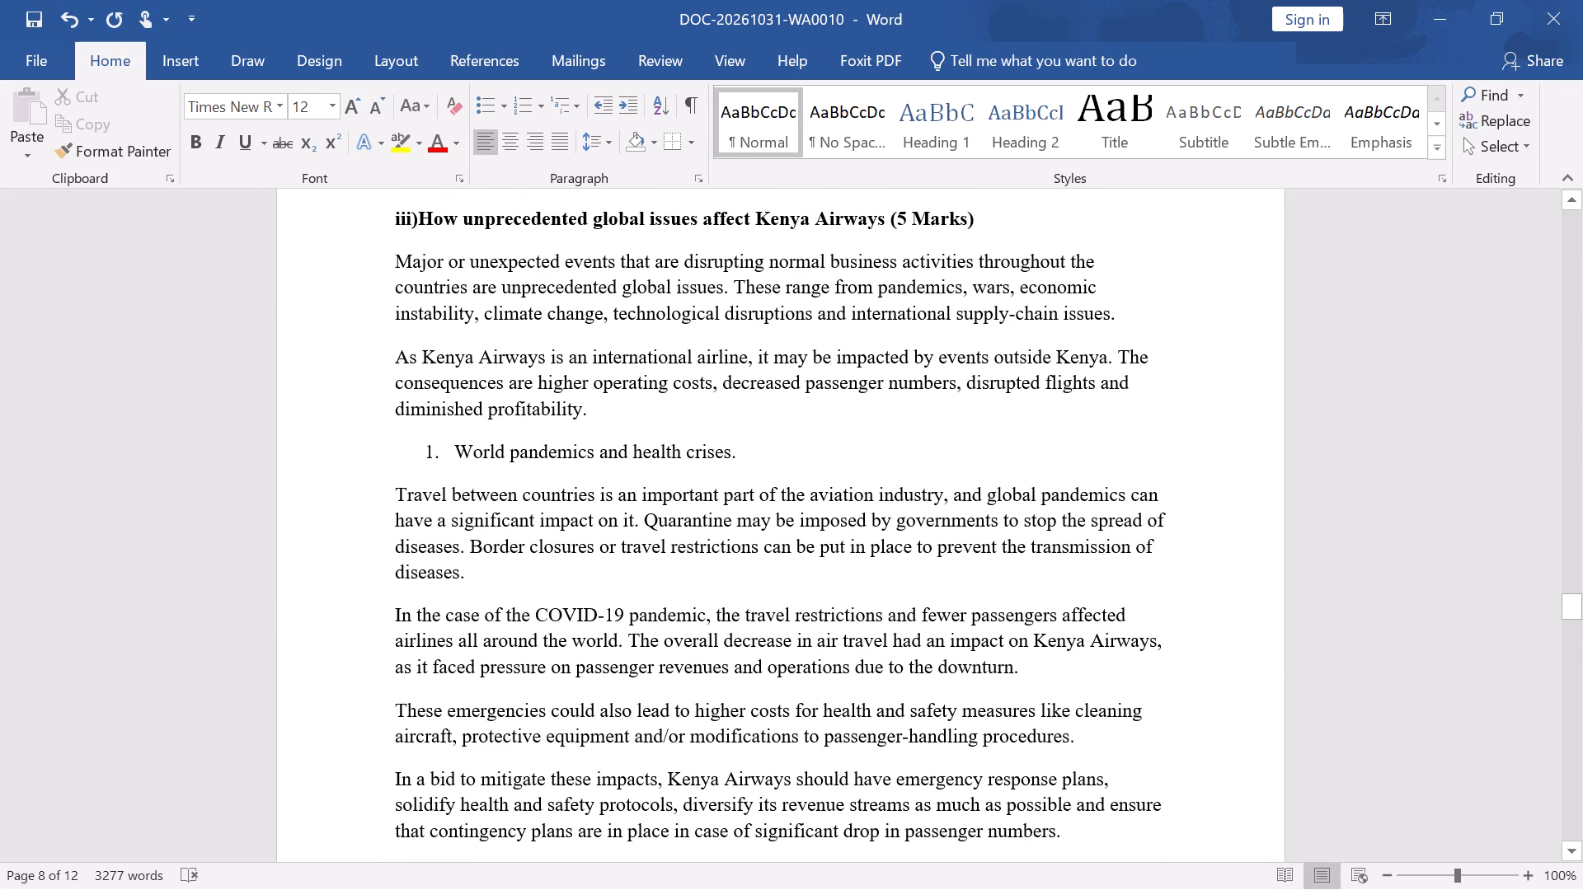
Remove the "Global issue #2:" prefix from the "Cybersecurity and technological disruptions" heading, keeping the heading on its own line.
{"action": "scroll", "coordinate": [777, 310], "scroll_direction": "down", "scroll_amount": 6}
{"action": "scroll", "coordinate": [776, 311], "scroll_direction": "down", "scroll_amount": 20}
{"action": "scroll", "coordinate": [776, 311], "scroll_direction": "down", "scroll_amount": 4}
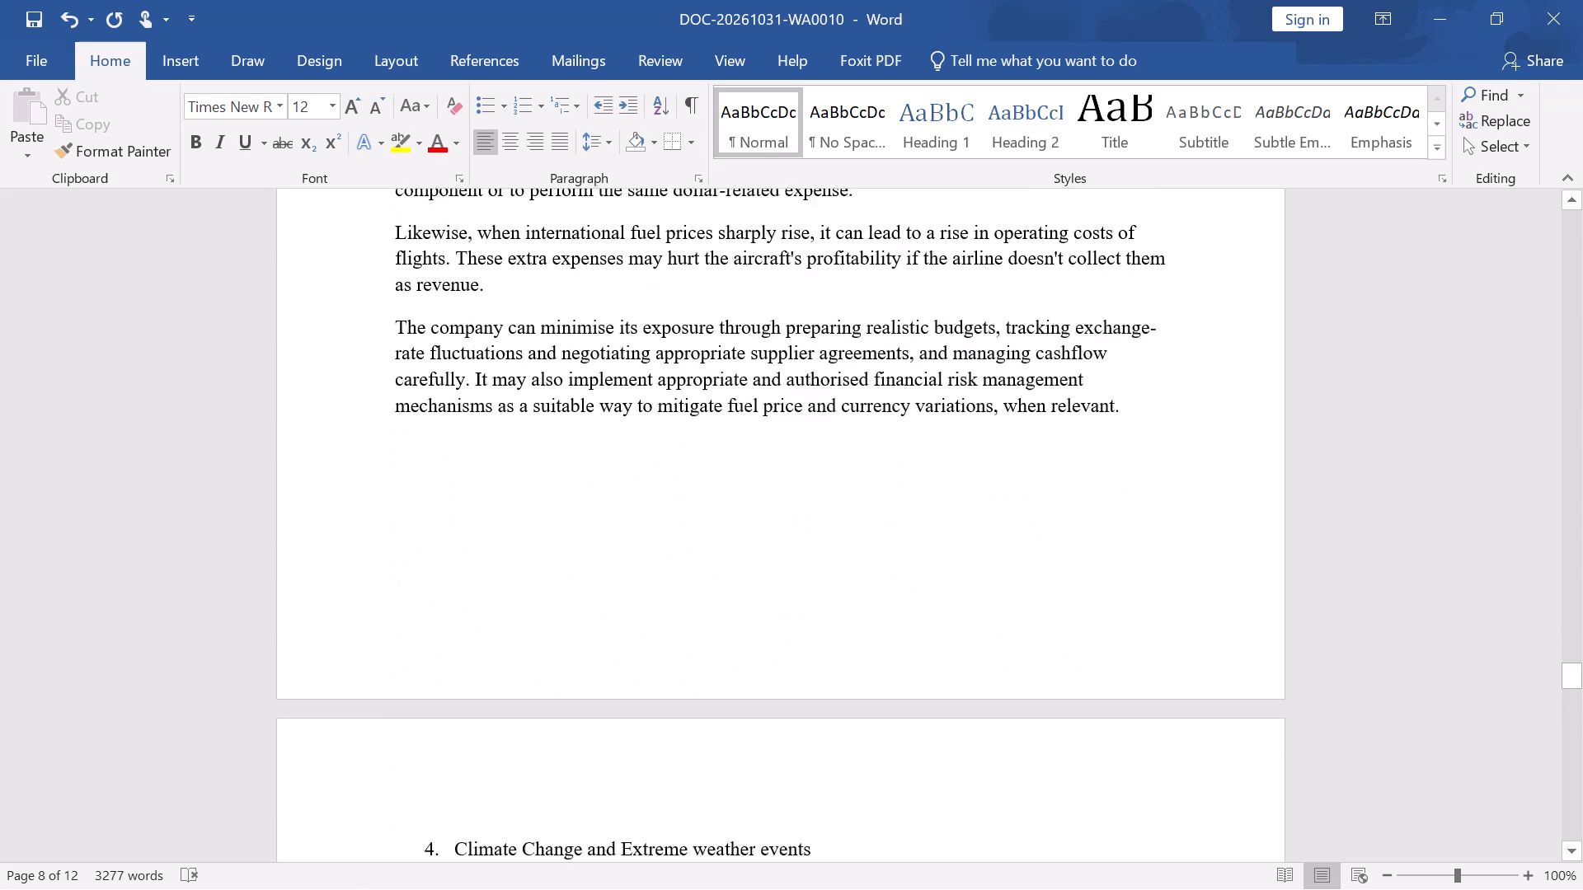
{"action": "scroll", "coordinate": [782, 299], "scroll_direction": "down", "scroll_amount": 18}
{"action": "scroll", "coordinate": [789, 288], "scroll_direction": "down", "scroll_amount": 6}
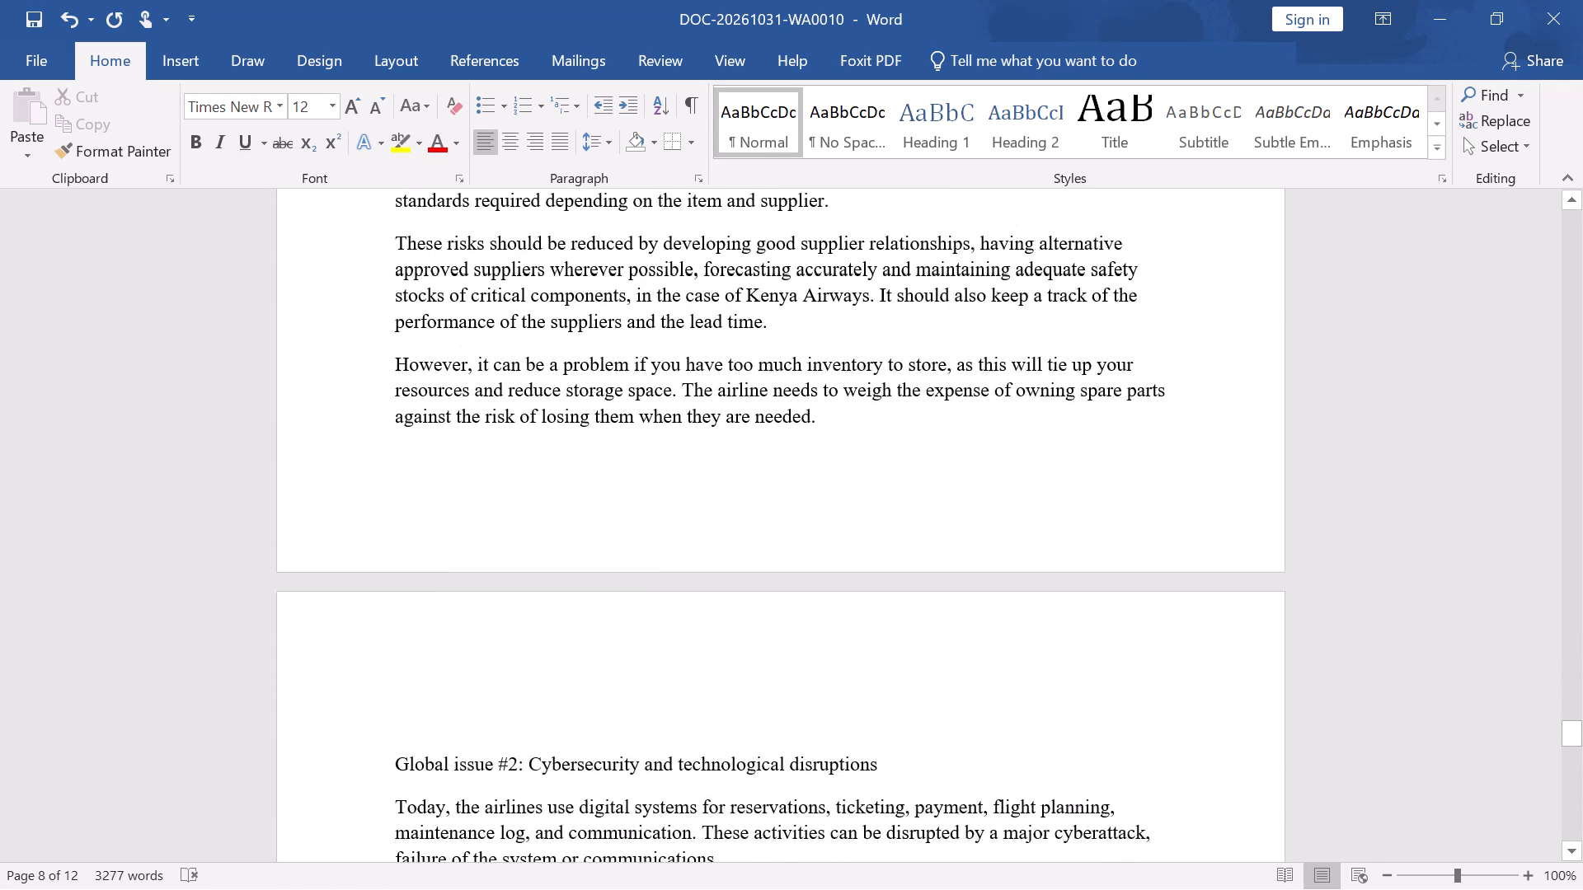
{"action": "scroll", "coordinate": [789, 288], "scroll_direction": "down", "scroll_amount": 5}
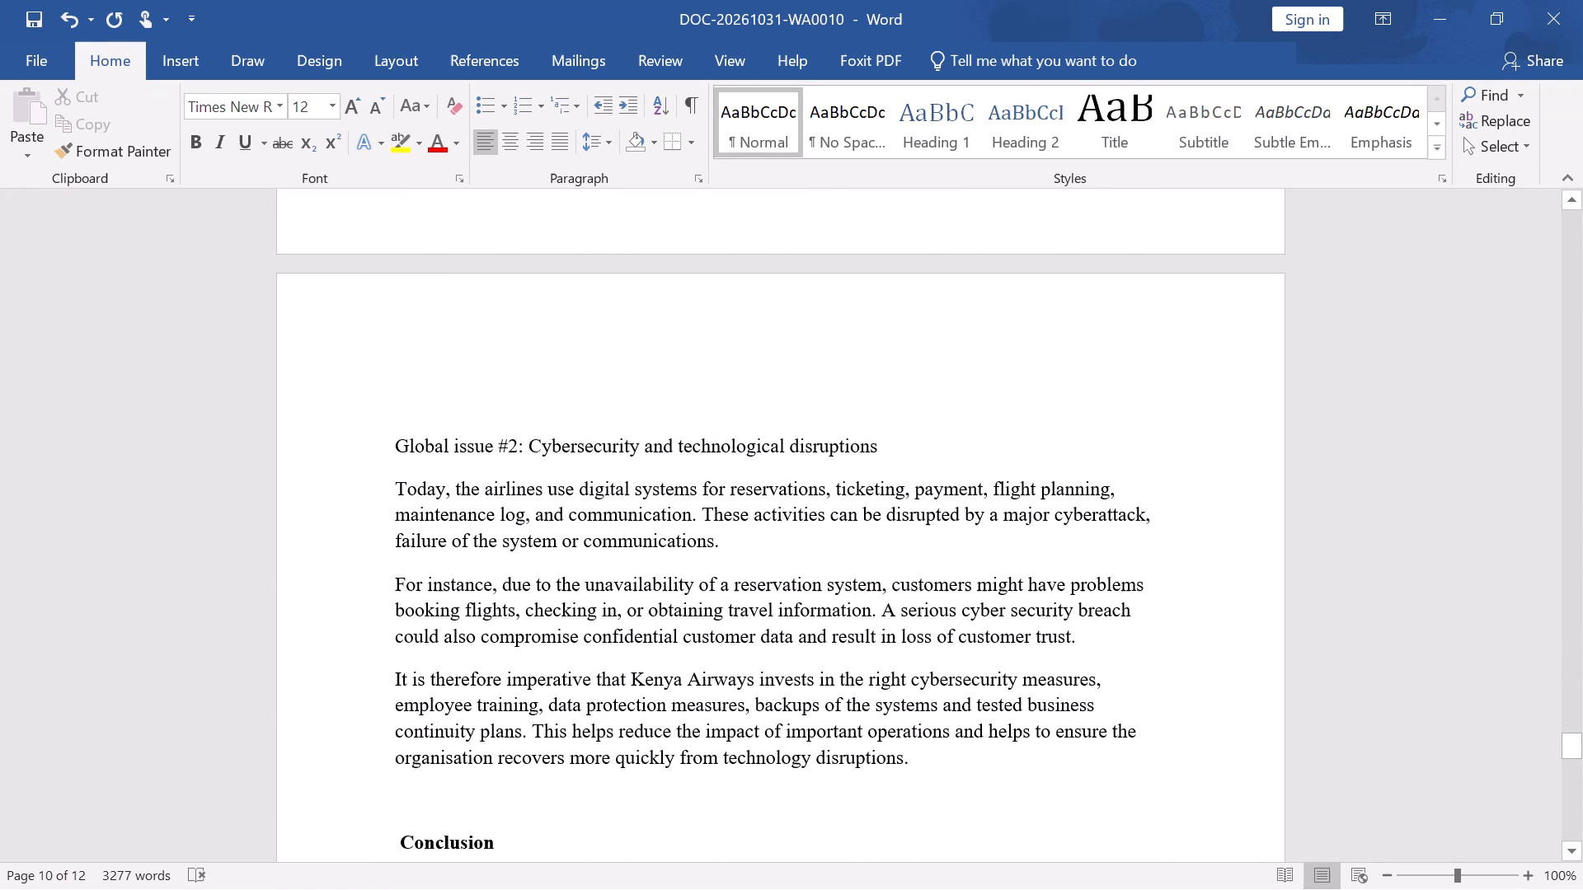
{"action": "left_click", "coordinate": [525, 446]}
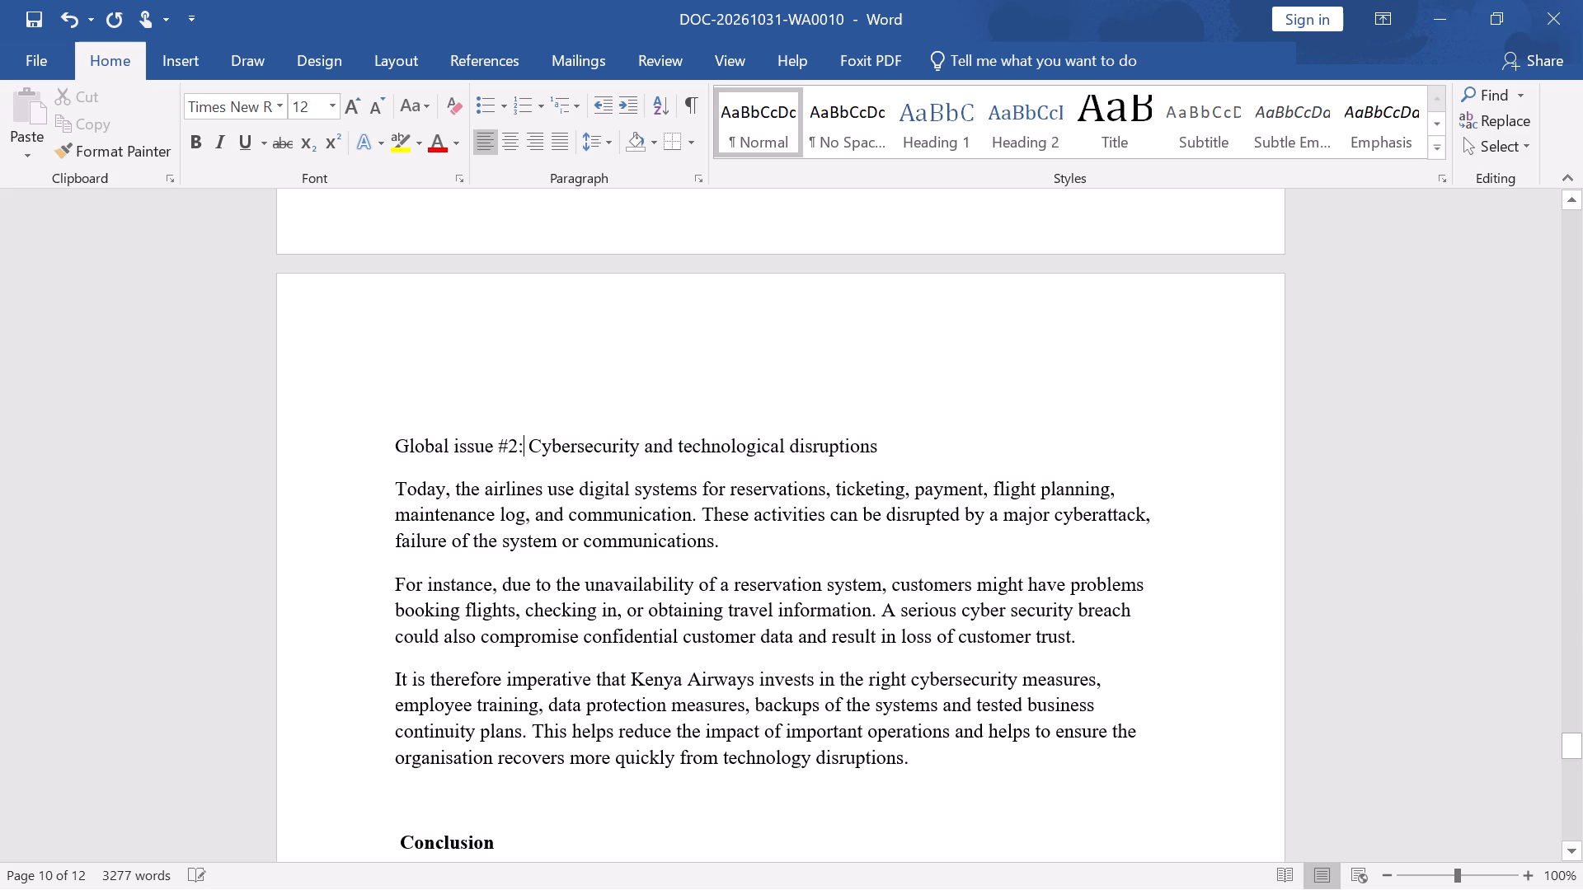
{"action": "left_click", "coordinate": [524, 446]}
{"action": "key", "text": "BackSpace"}
{"action": "key", "text": "BackSpace"}
{"action": "key", "text": "BackSpace"}
{"action": "key", "text": "BackSpace"}
{"action": "key", "text": "BackSpace"}
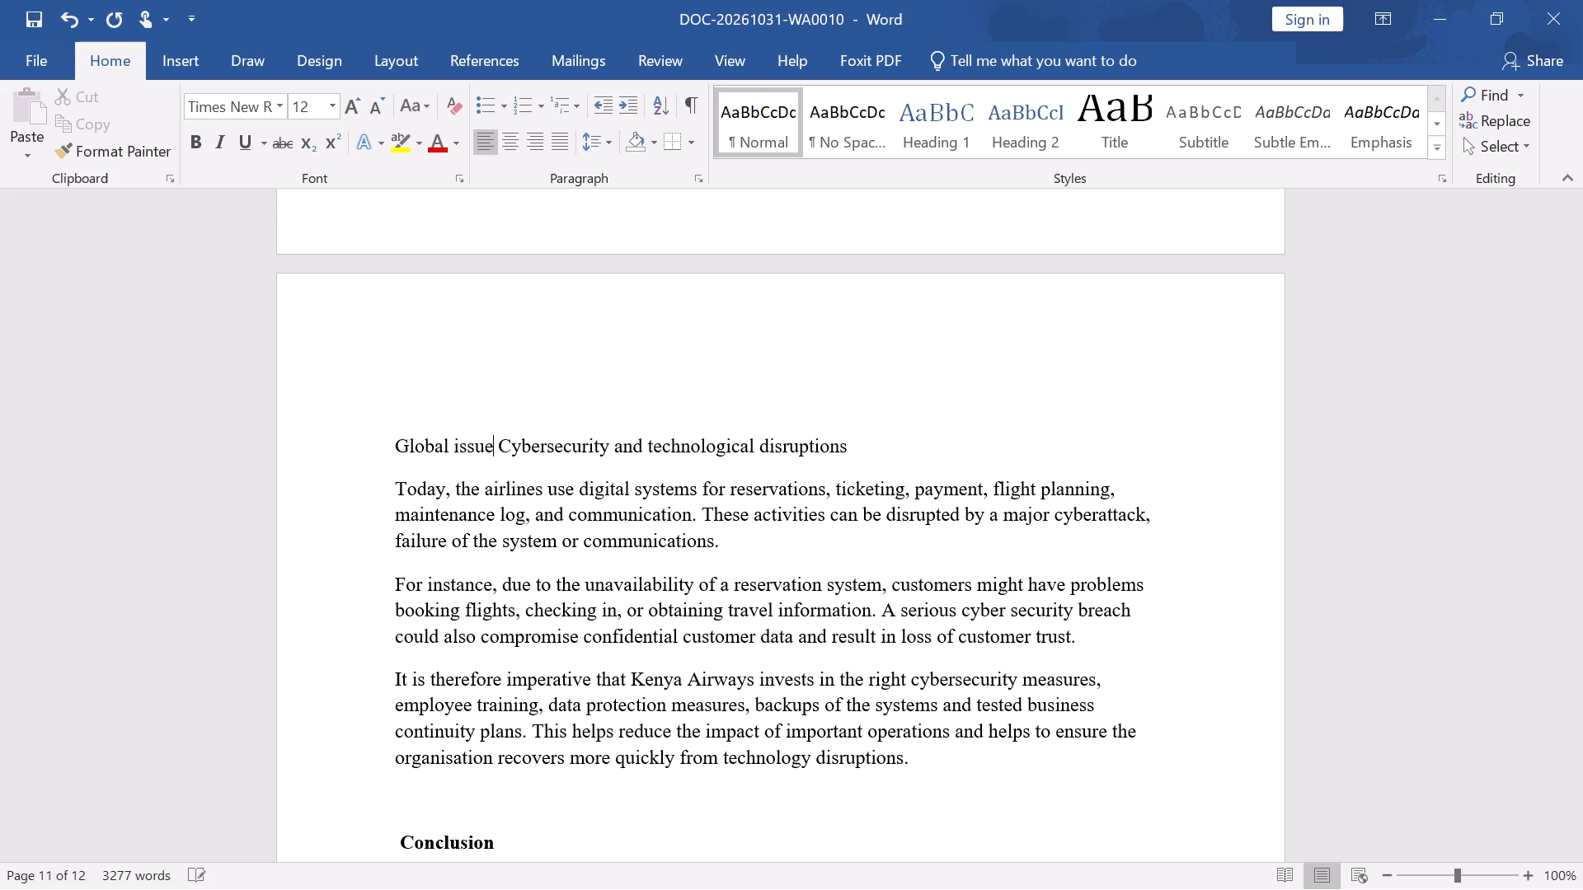
{"action": "key", "text": "BackSpace"}
{"action": "key", "text": "BackSpace"}
{"action": "key", "text": "BackSpace"}
{"action": "key", "text": "BackSpace"}
{"action": "key", "text": "BackSpace"}
{"action": "key", "text": "BackSpace"}
{"action": "key", "text": "BackSpace"}
{"action": "key", "text": "BackSpace"}
{"action": "key", "text": "BackSpace"}
{"action": "key", "text": "BackSpace"}
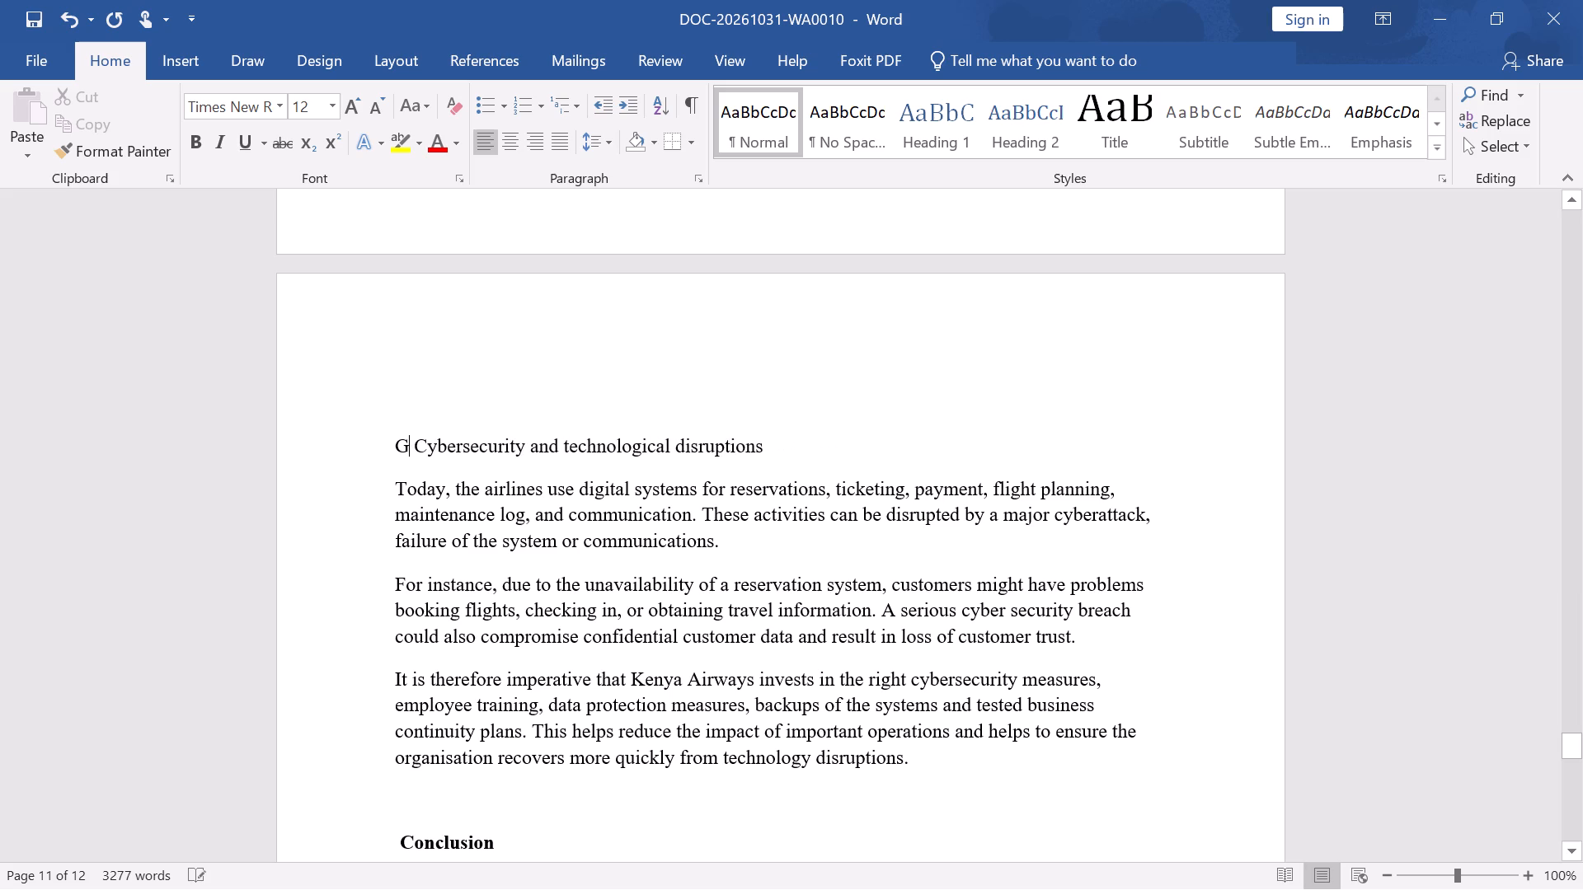
{"action": "key", "text": "BackSpace"}
{"action": "key", "text": "BackSpace"}
{"action": "key", "text": "BackSpace"}
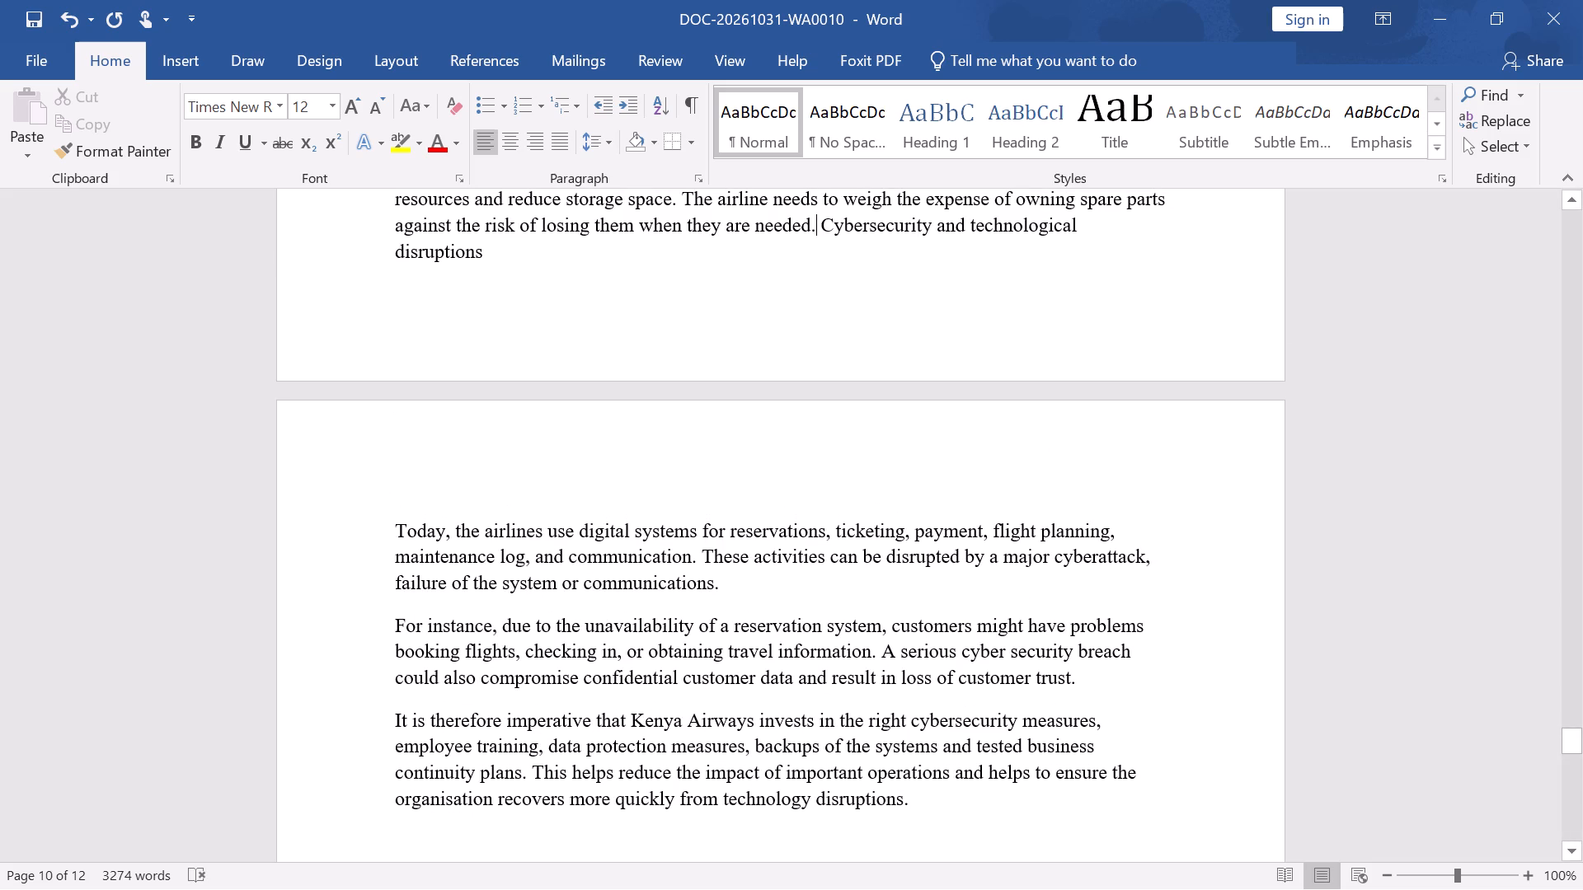
{"action": "key", "text": "Return"}
Format the "Cybersecurity and technological disruptions" heading as automatic numbered item 6, continuing the numbering in section iii).
{"action": "scroll", "coordinate": [713, 410], "scroll_direction": "up", "scroll_amount": 3}
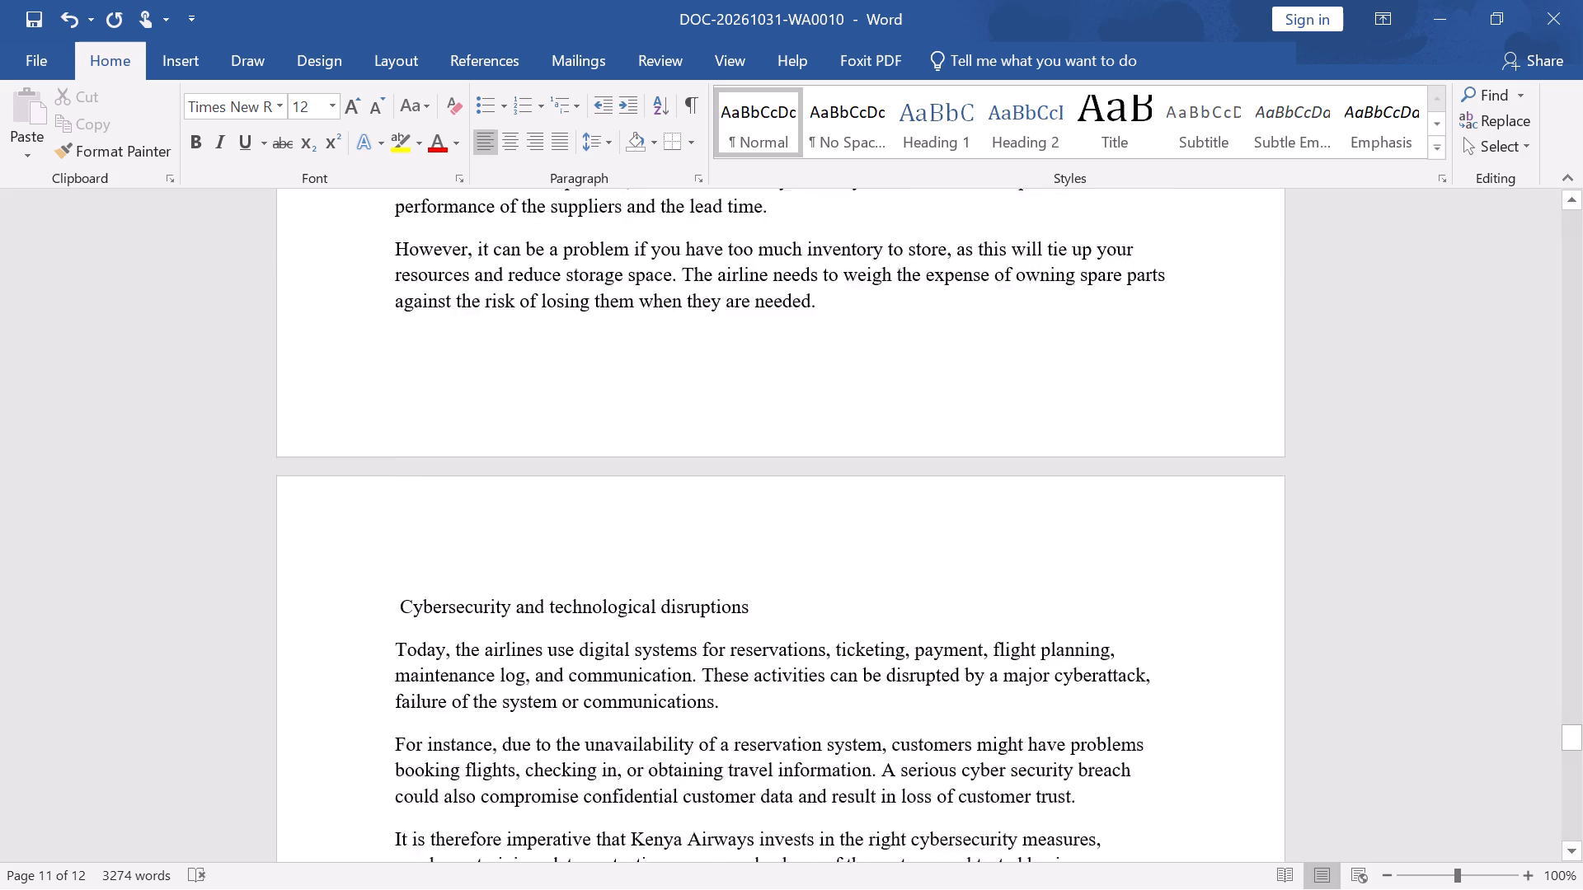
{"action": "scroll", "coordinate": [713, 410], "scroll_direction": "up", "scroll_amount": 8}
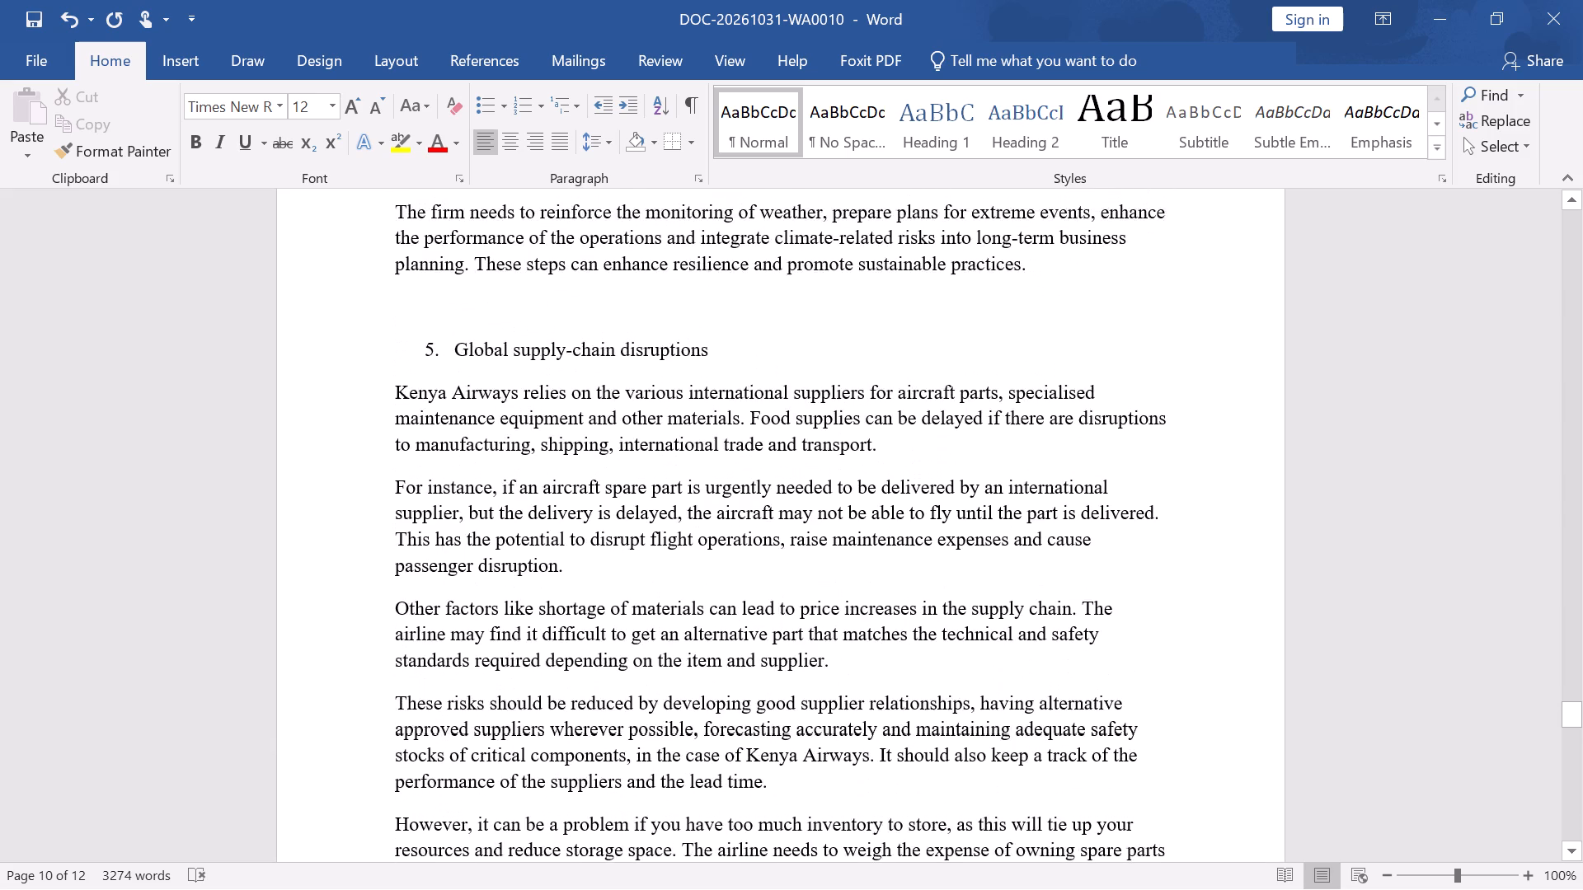
{"action": "scroll", "coordinate": [713, 410], "scroll_direction": "down", "scroll_amount": 14}
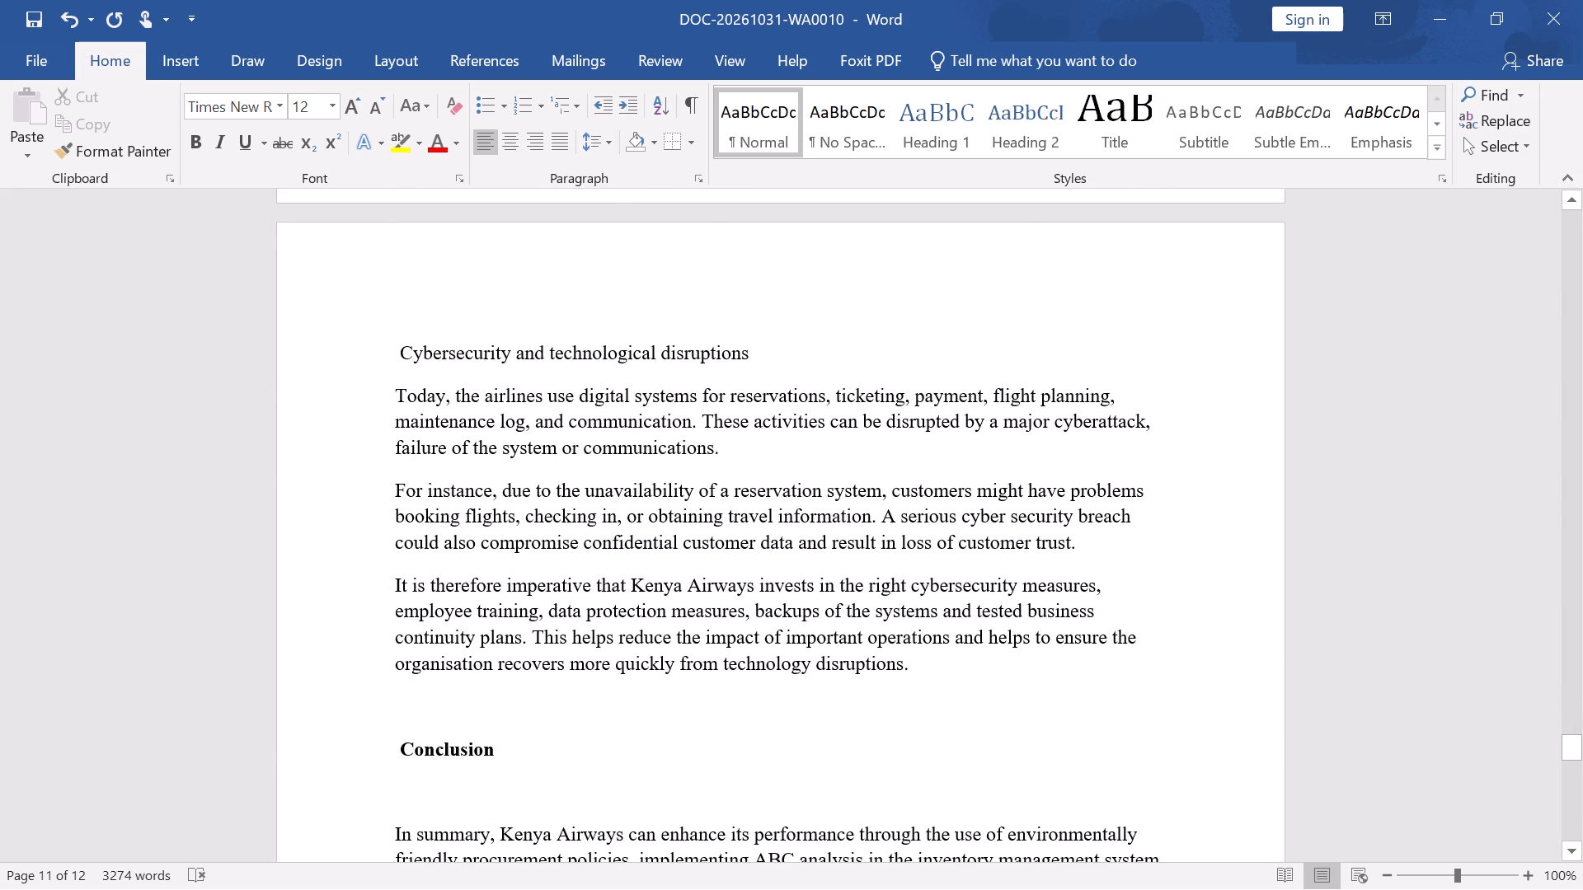
{"action": "key", "text": "6"}
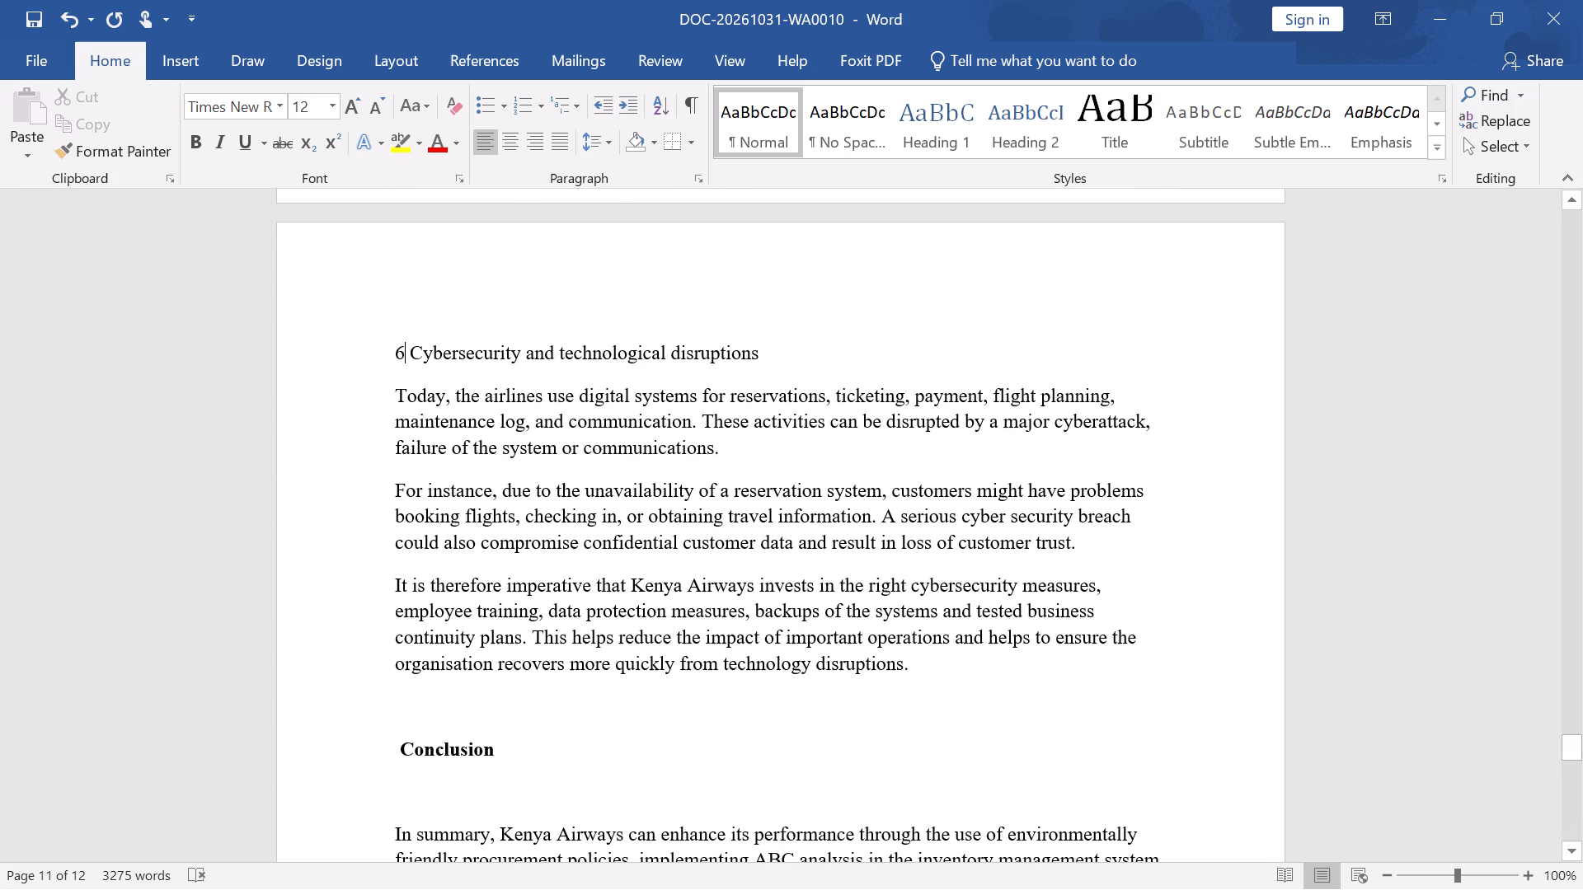
{"action": "key", "text": "period"}
{"action": "key", "text": "space"}
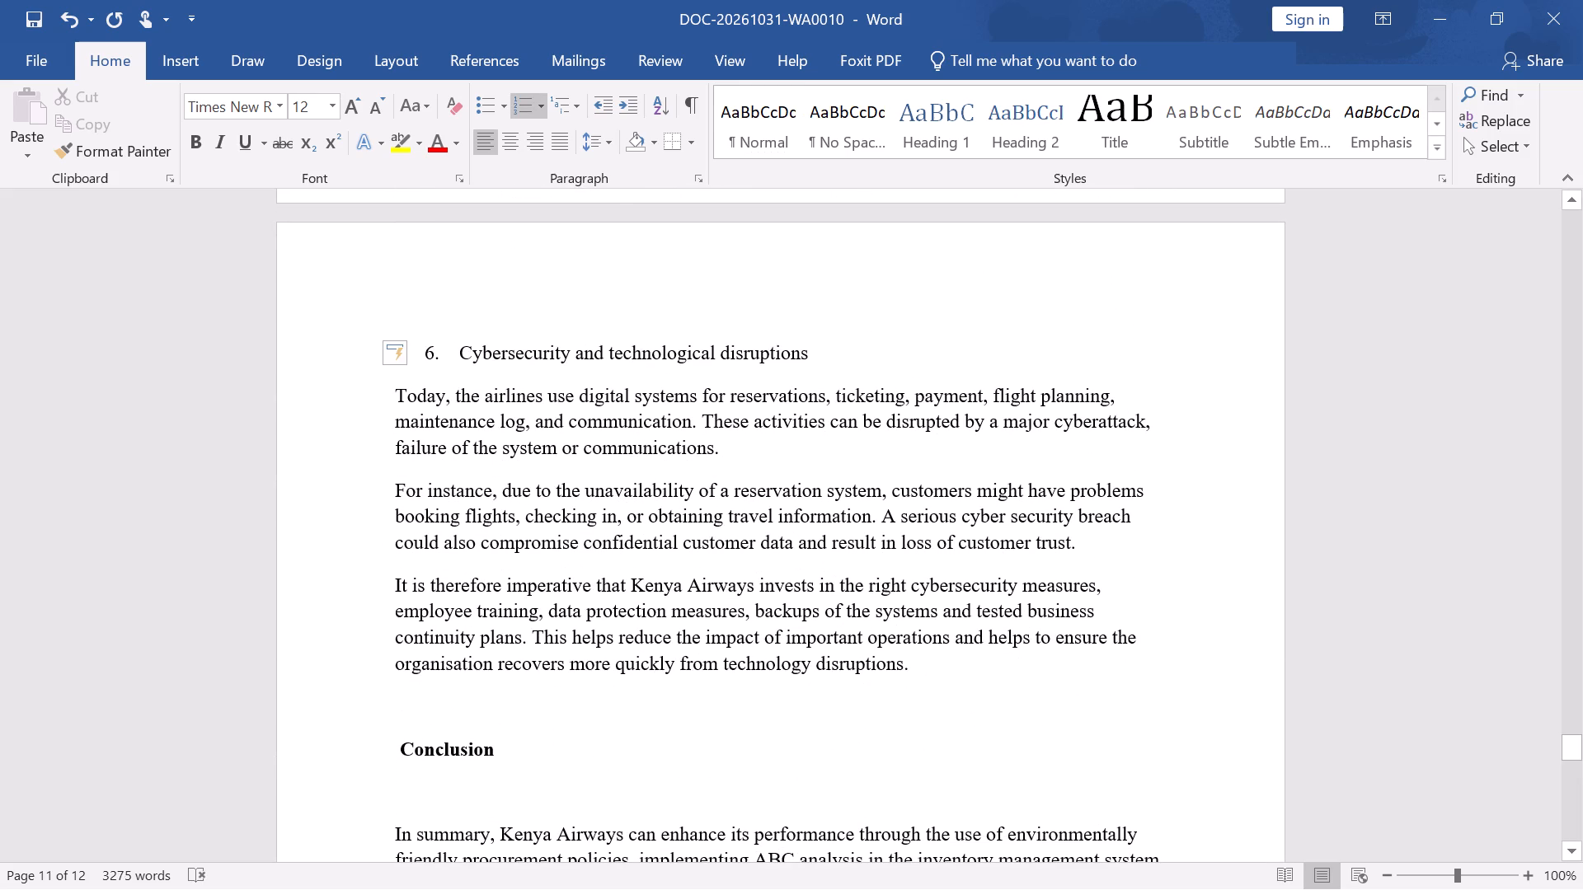
Review the pages from the end of item 5 through item 6 and the Conclusion to the References, checking spacing and page placement.
{"action": "scroll", "coordinate": [577, 429], "scroll_direction": "up", "scroll_amount": 8}
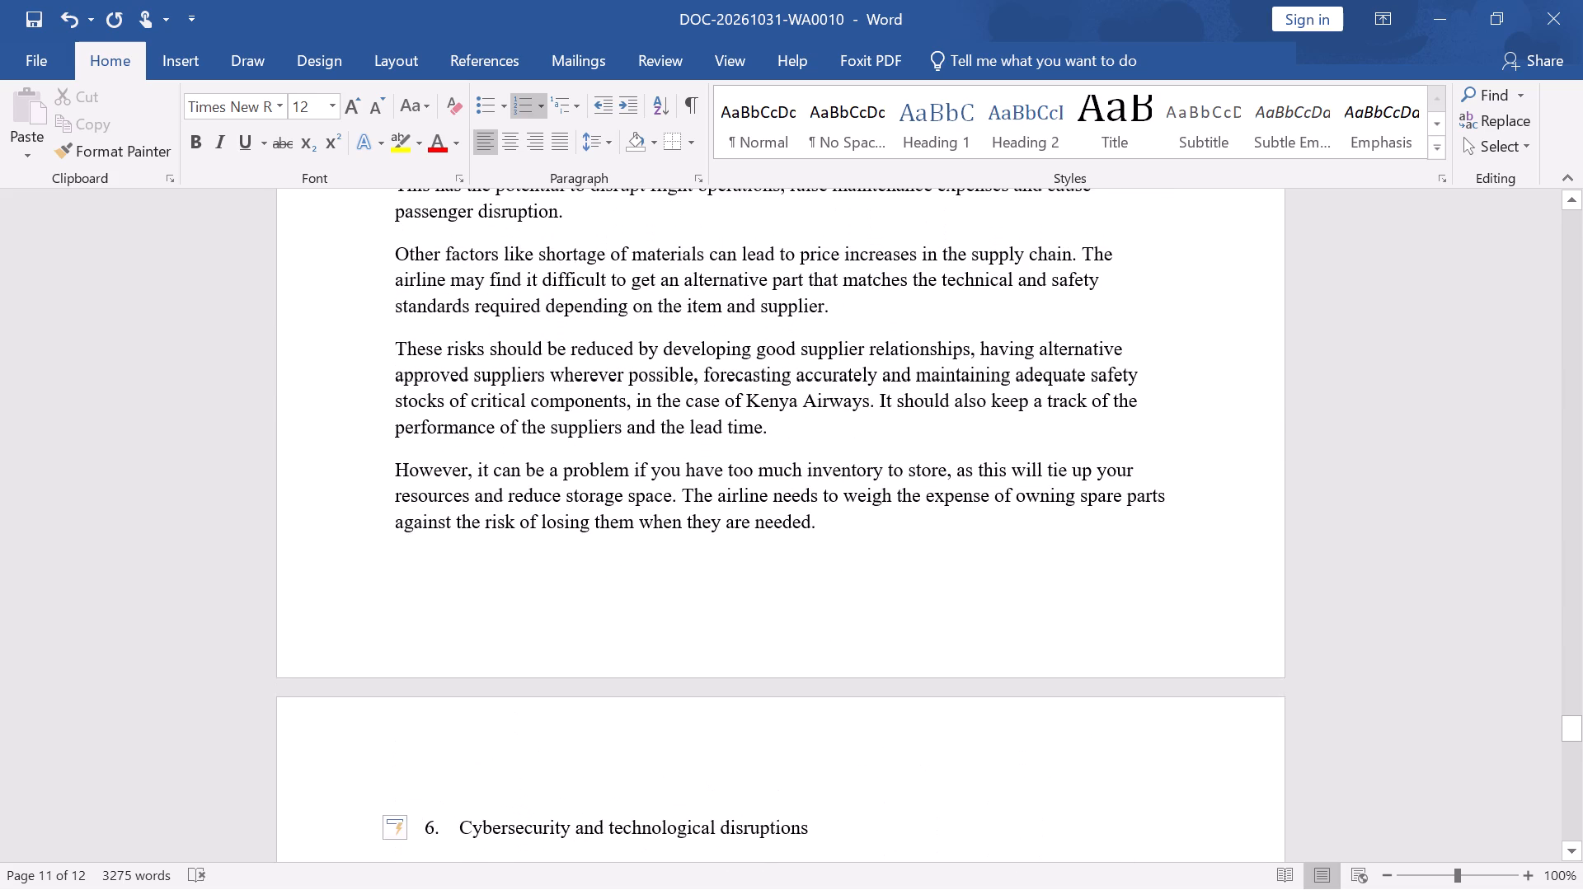
{"action": "scroll", "coordinate": [643, 441], "scroll_direction": "up", "scroll_amount": 3}
{"action": "scroll", "coordinate": [580, 414], "scroll_direction": "down", "scroll_amount": 10}
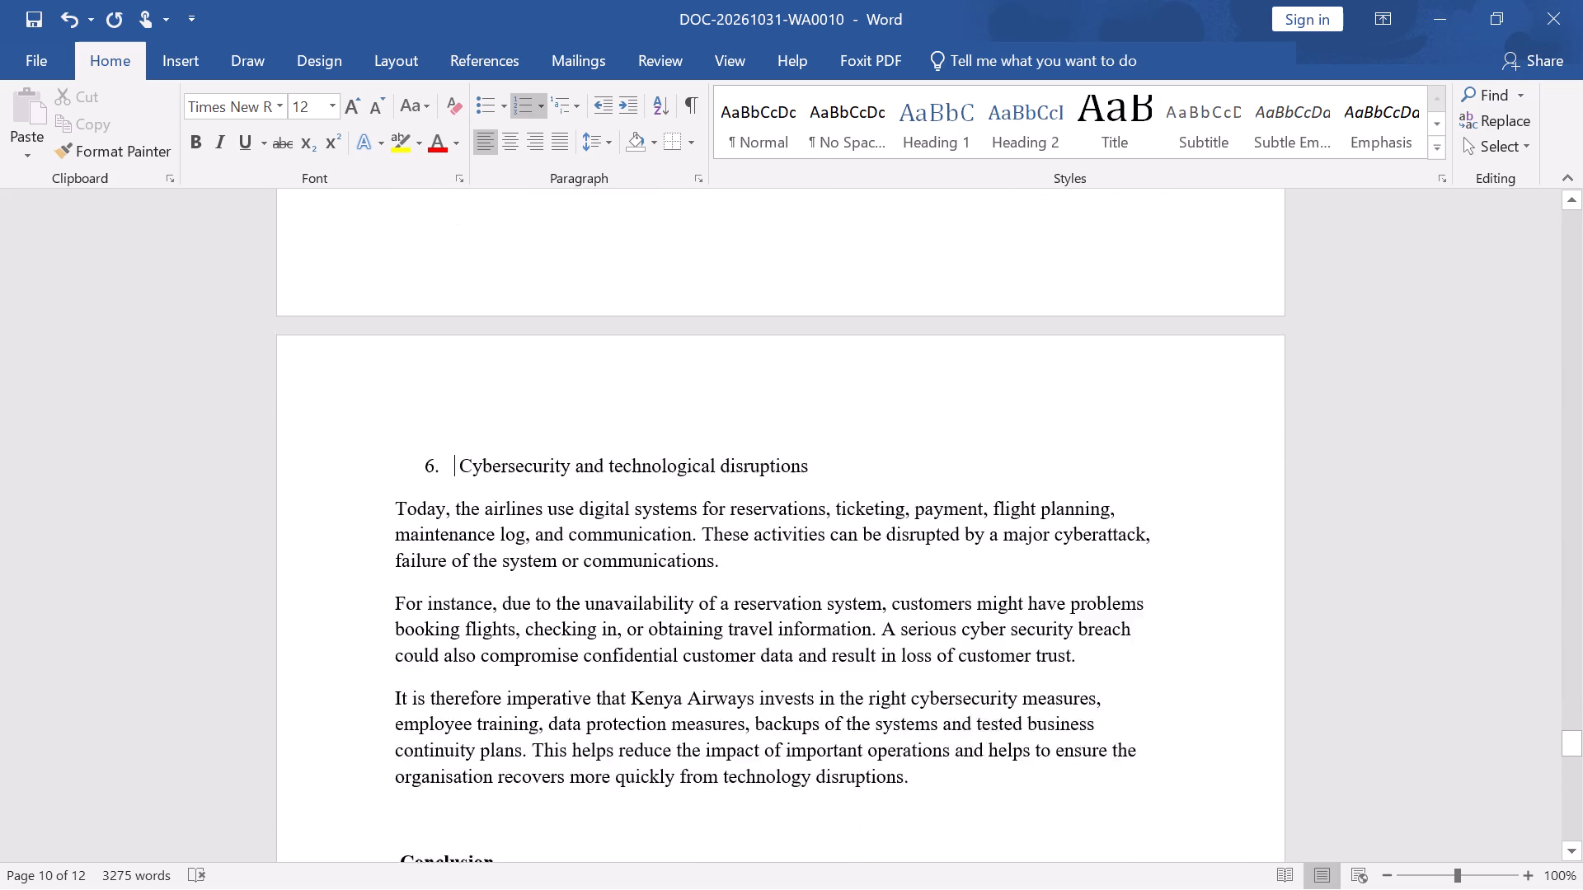
{"action": "scroll", "coordinate": [592, 367], "scroll_direction": "down", "scroll_amount": 13}
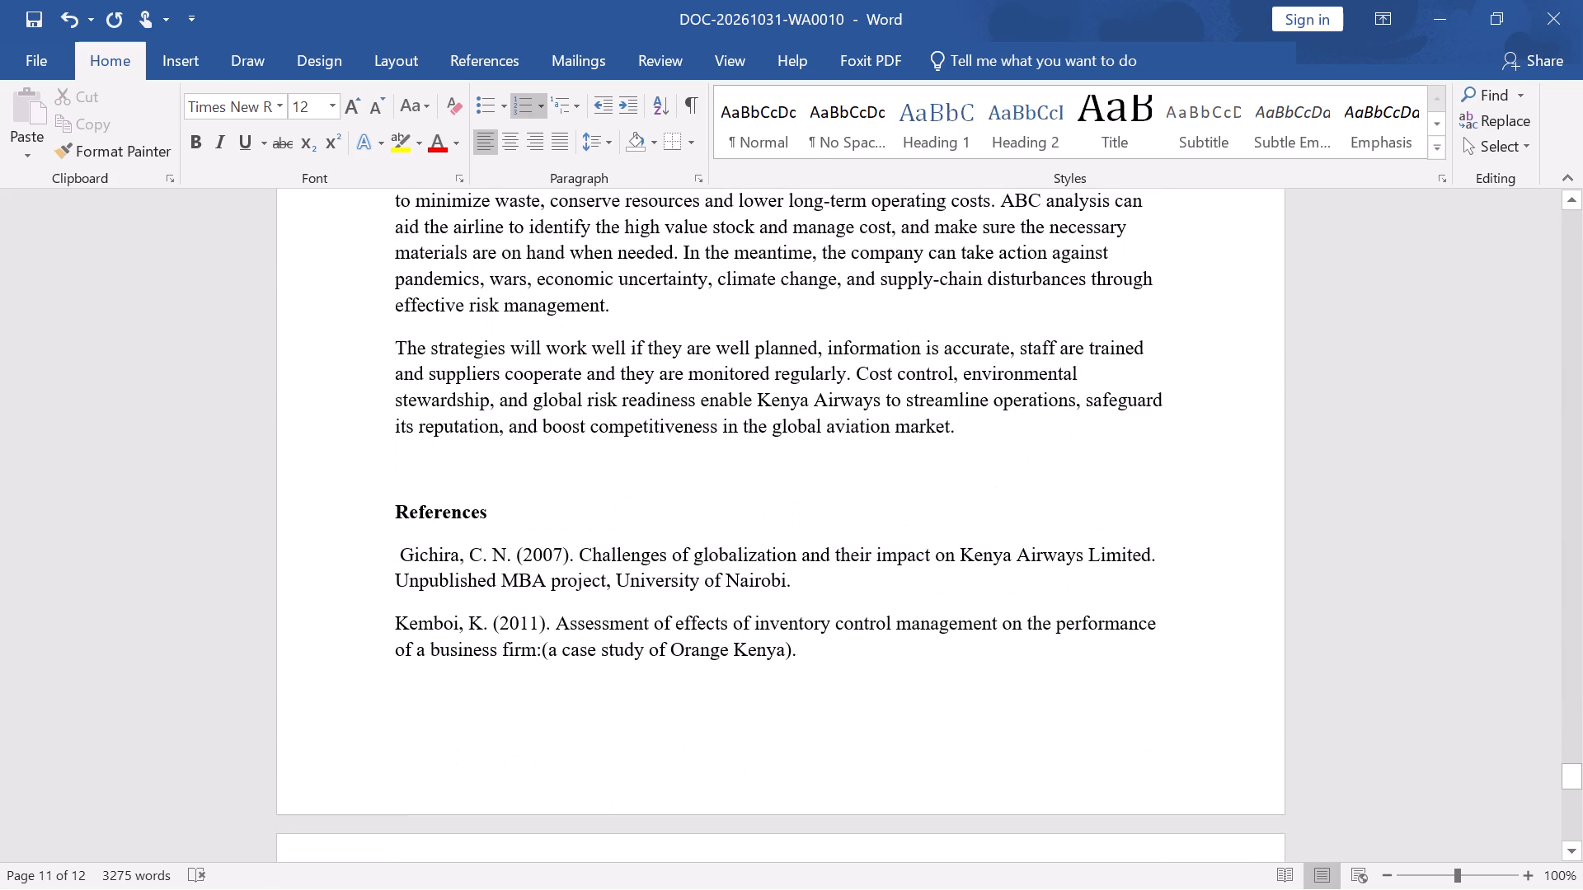
{"action": "scroll", "coordinate": [599, 358], "scroll_direction": "down", "scroll_amount": 5}
{"action": "scroll", "coordinate": [599, 358], "scroll_direction": "up", "scroll_amount": 13}
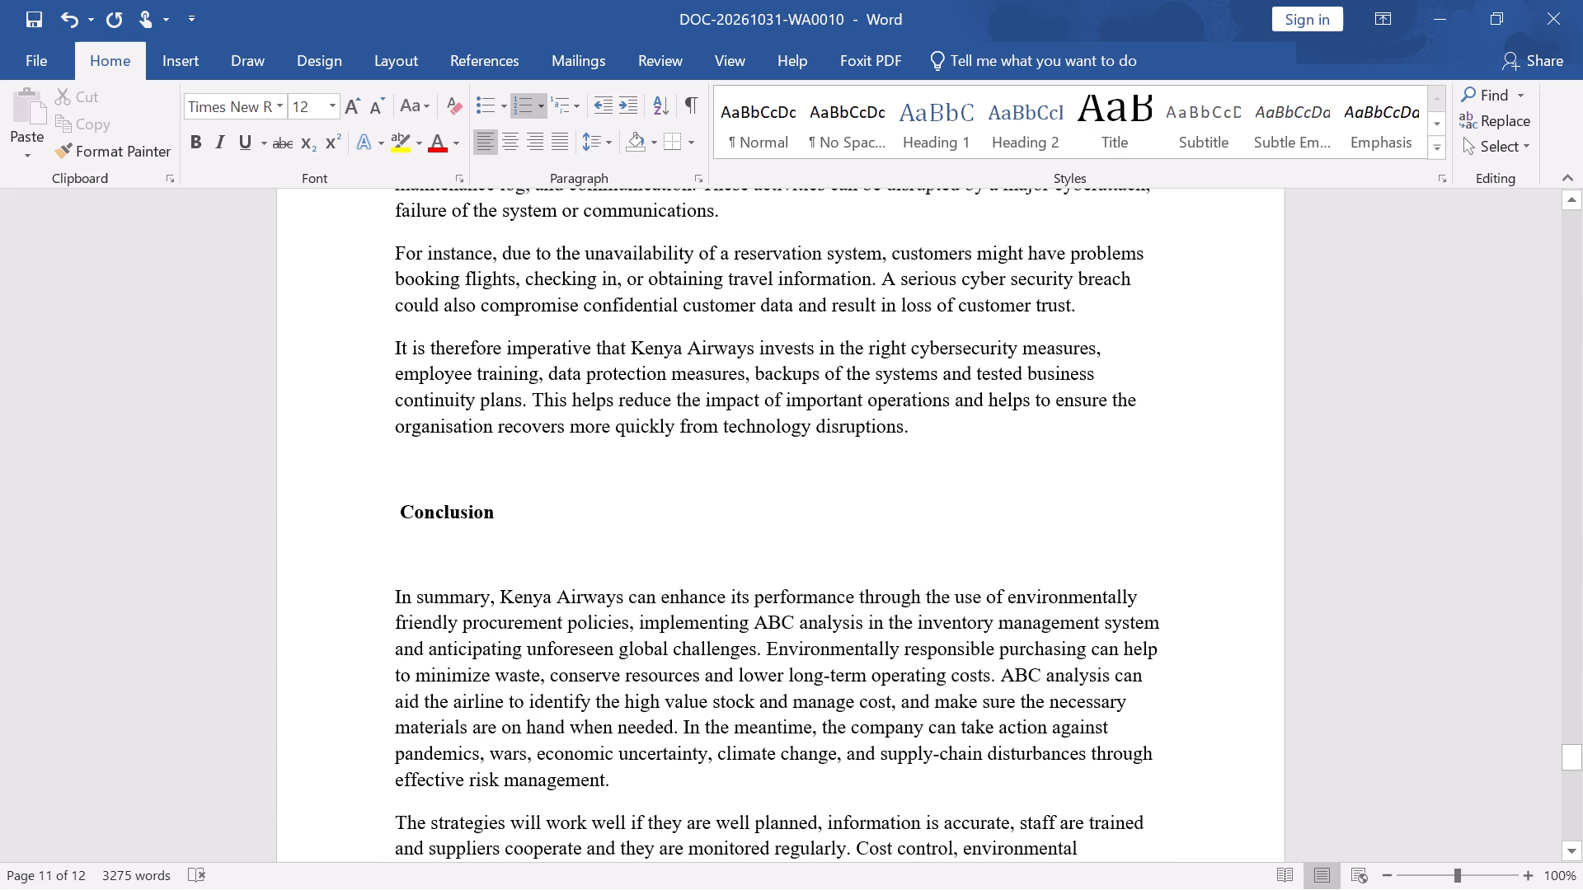
{"action": "scroll", "coordinate": [608, 330], "scroll_direction": "up", "scroll_amount": 3}
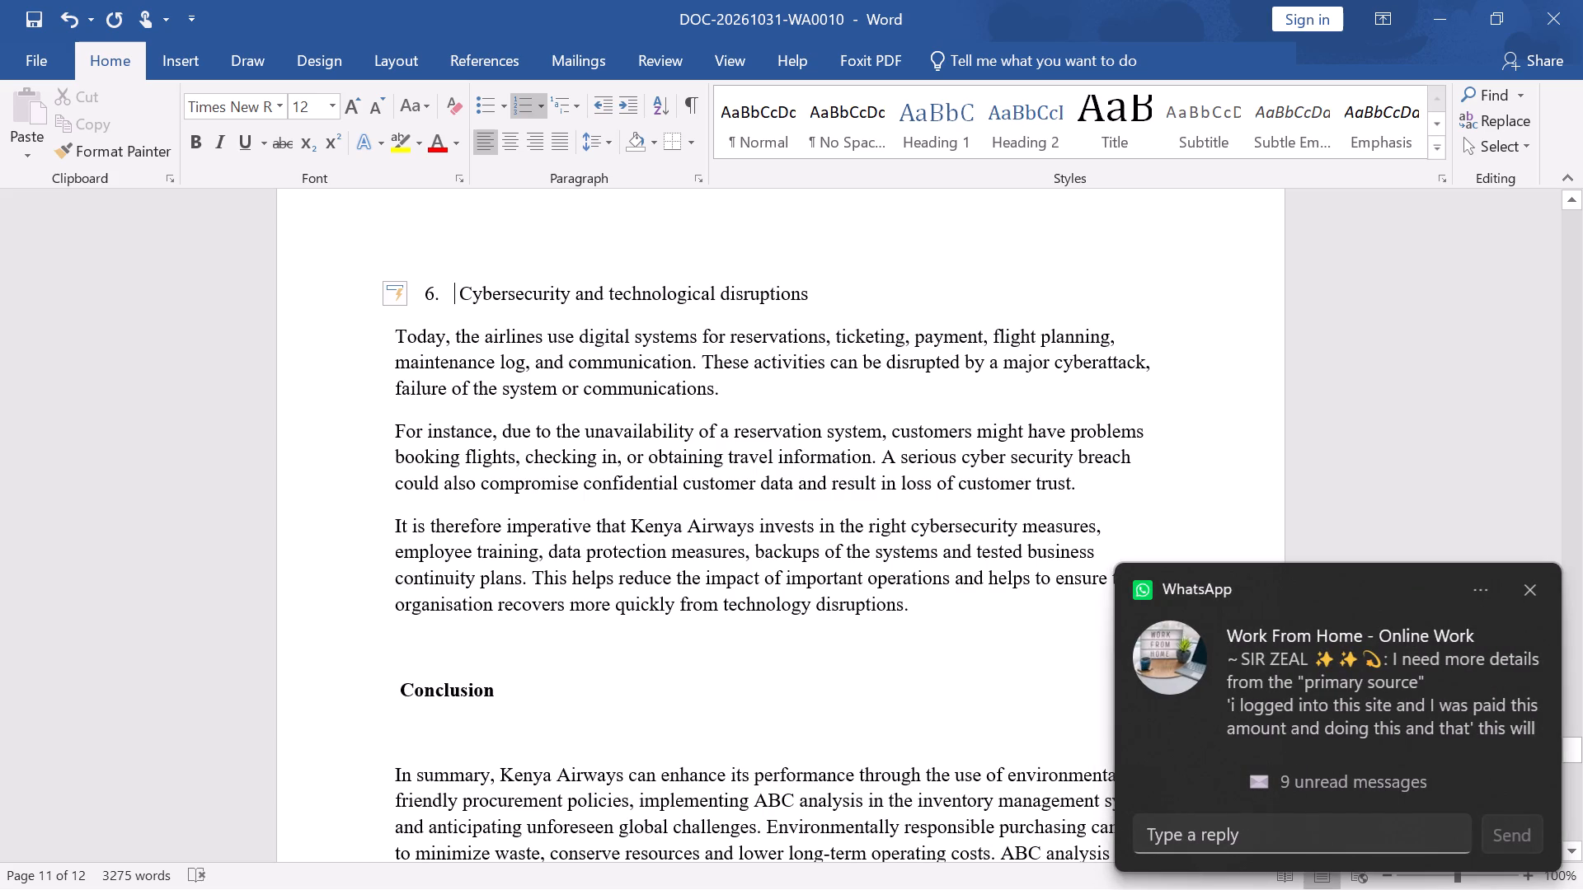
Insert blank lines before the "Conclusion" heading to push it and its text down toward the start of a new page.
{"action": "scroll", "coordinate": [588, 514], "scroll_direction": "down", "scroll_amount": 3}
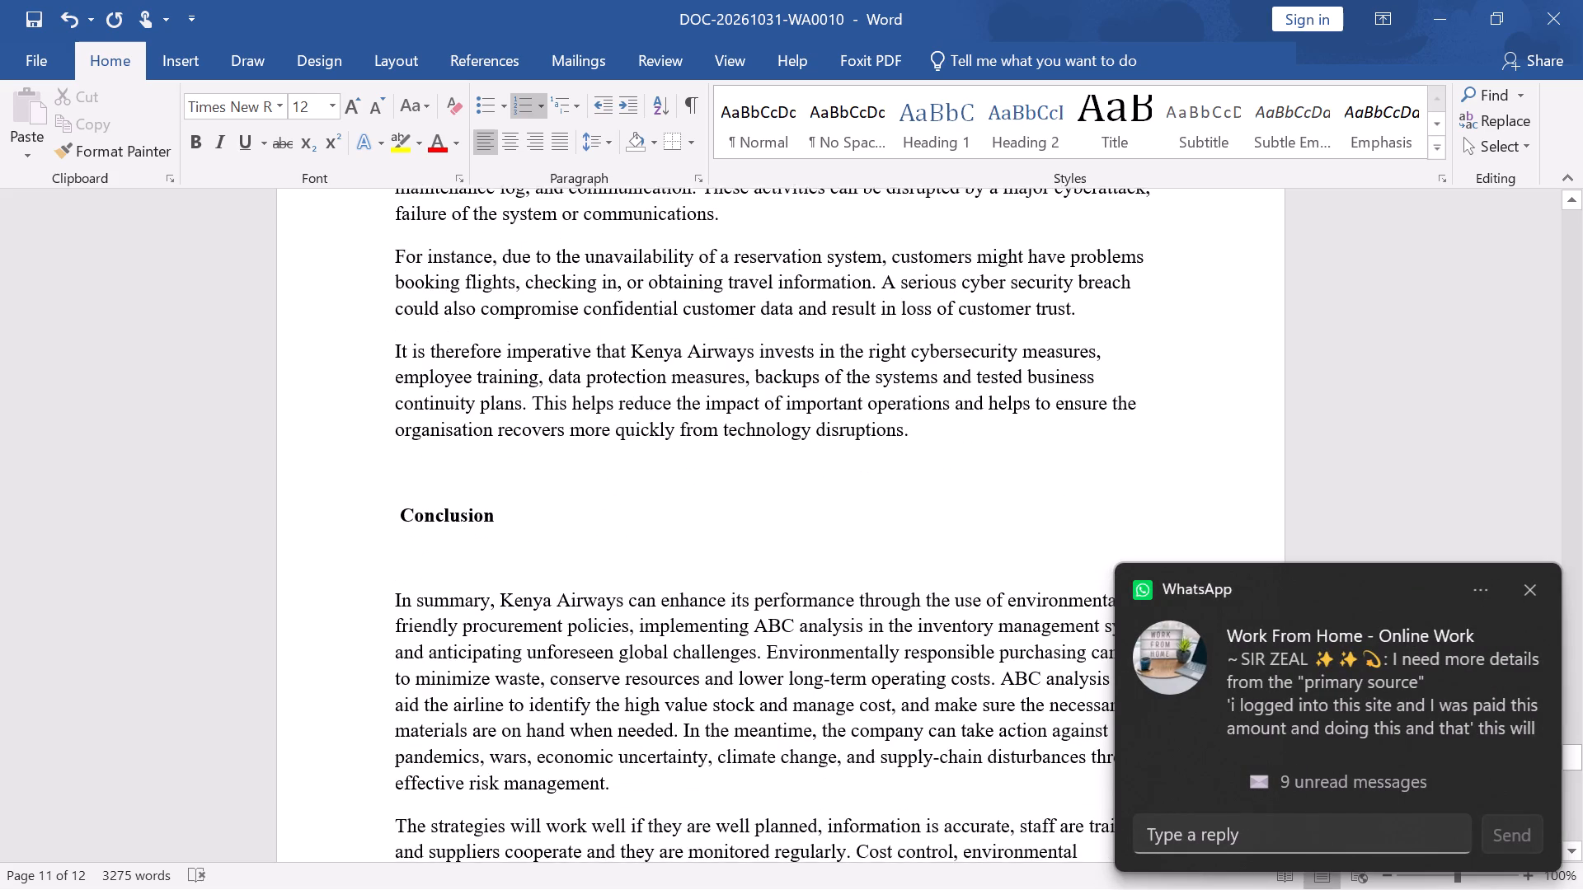
{"action": "left_click", "coordinate": [398, 507]}
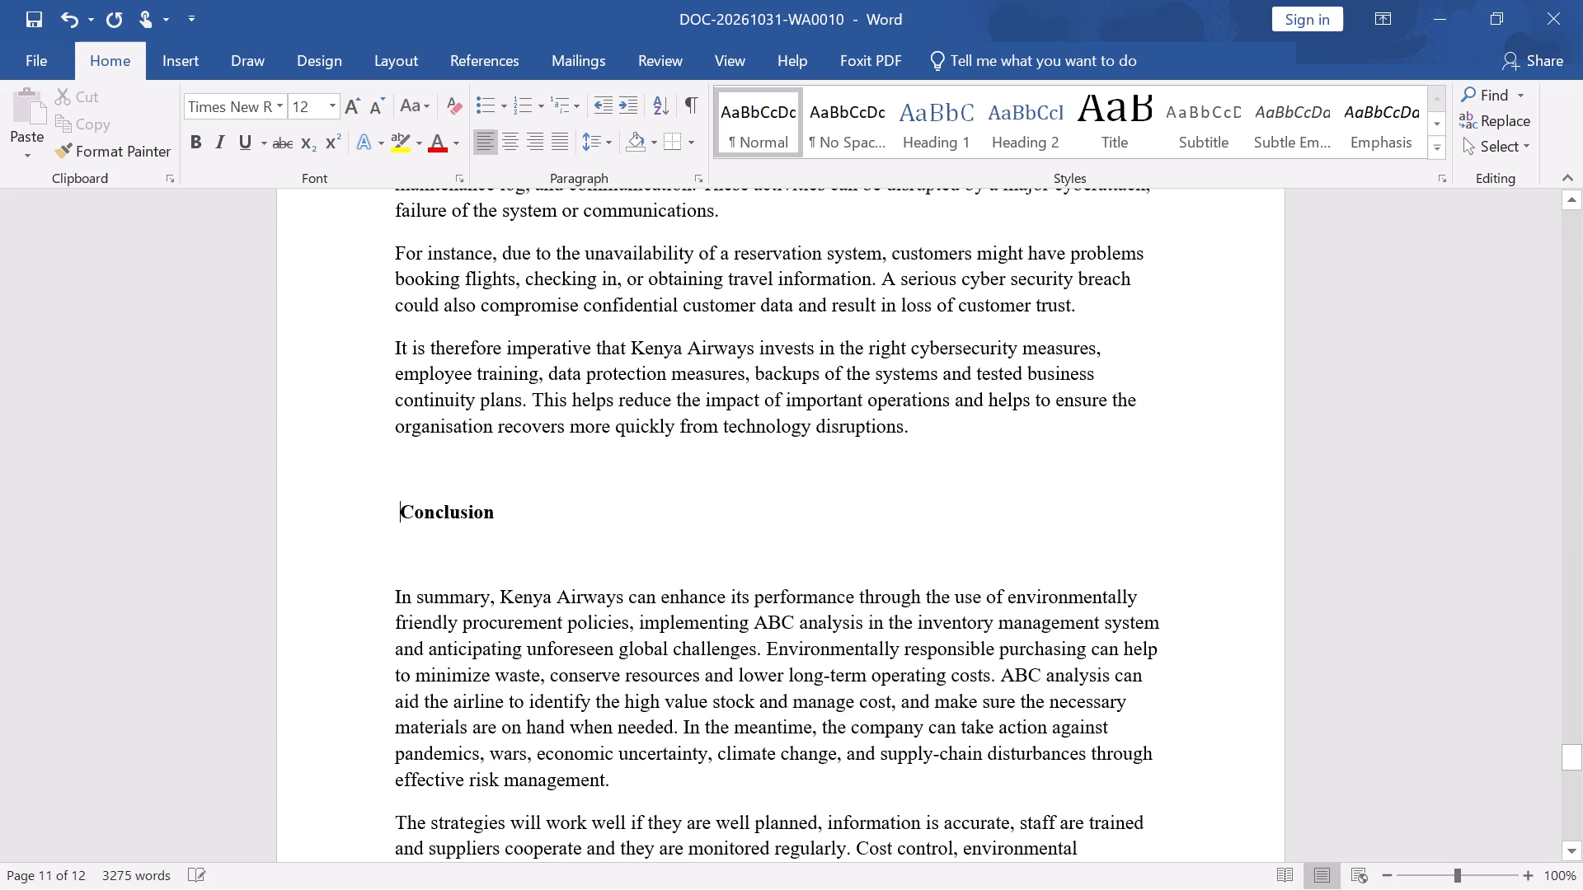
{"action": "key", "text": "Return"}
{"action": "key", "text": "Return"}
{"action": "key", "text": "Return"}
{"action": "key", "text": "Return"}
{"action": "key", "text": "Return"}
{"action": "key", "text": "Return"}
{"action": "key", "text": "Return"}
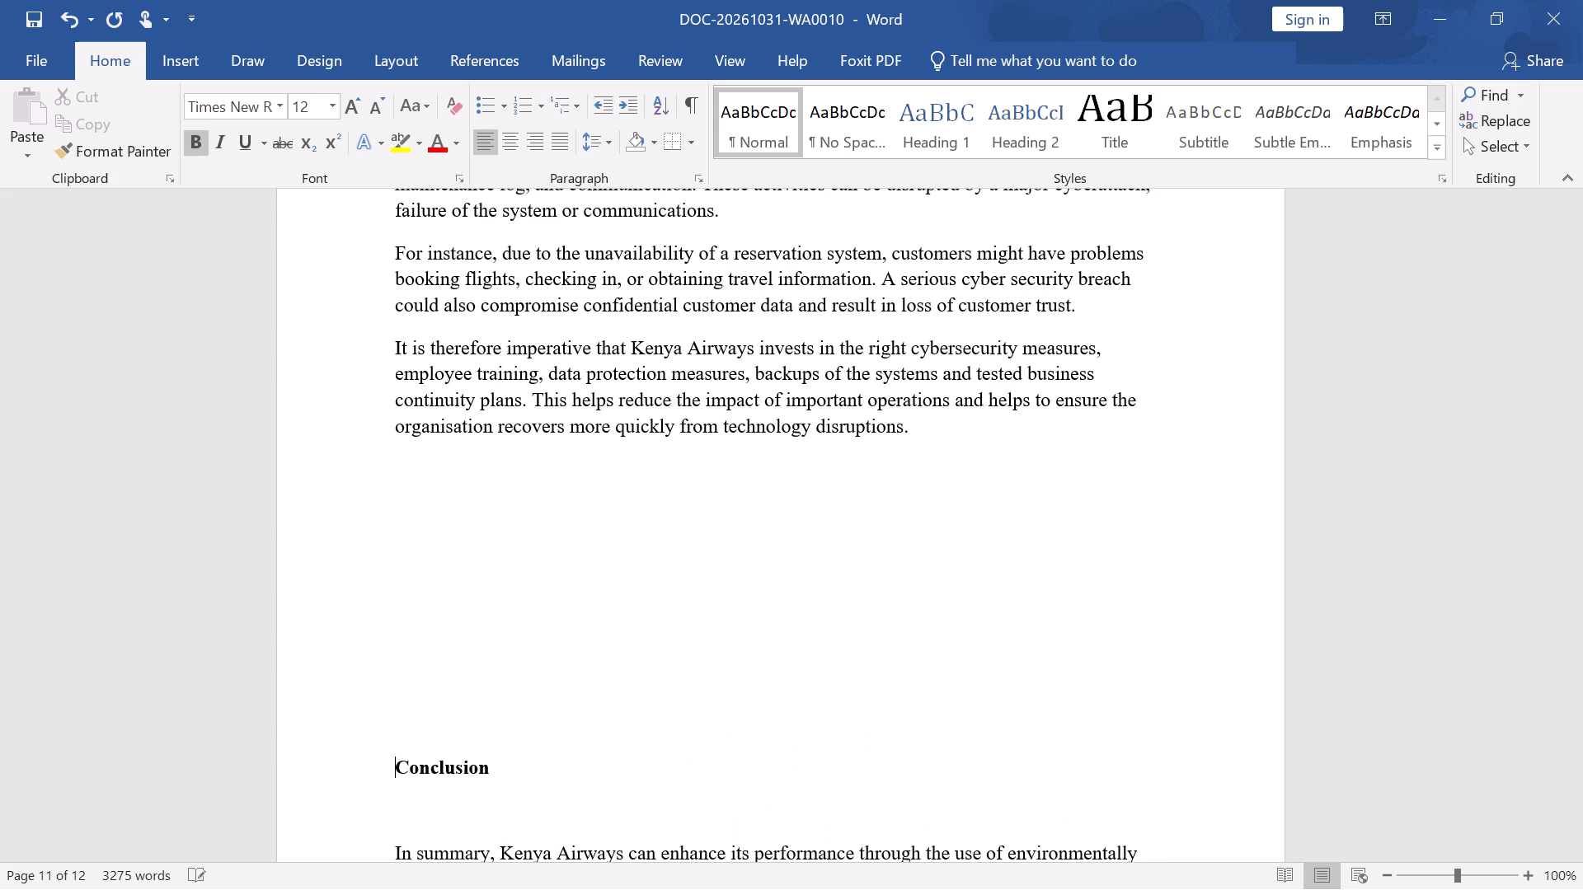
{"action": "scroll", "coordinate": [646, 419], "scroll_direction": "down", "scroll_amount": 5}
{"action": "key", "text": "Return"}
{"action": "key", "text": "Return"}
{"action": "key", "text": "Return"}
{"action": "key", "text": "Return"}
{"action": "key", "text": "Return"}
{"action": "key", "text": "Return"}
{"action": "key", "text": "Return"}
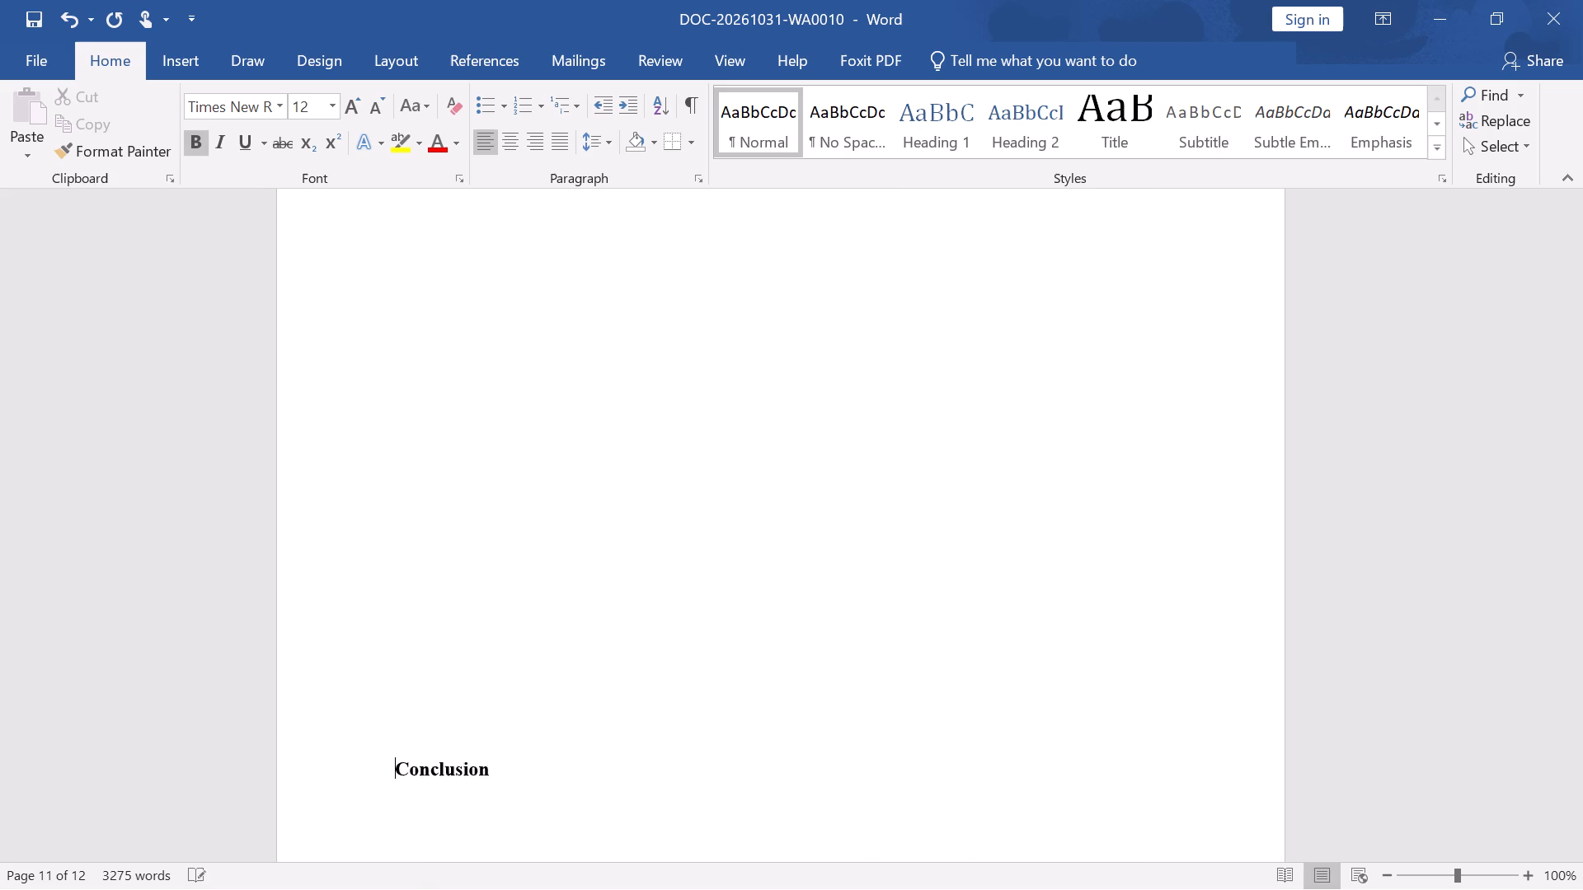
Add blank lines above the Conclusion heading to move it to the start of the following page.
{"action": "scroll", "coordinate": [649, 418], "scroll_direction": "down", "scroll_amount": 5}
{"action": "key", "text": "Return"}
{"action": "key", "text": "Return"}
{"action": "scroll", "coordinate": [649, 417], "scroll_direction": "down", "scroll_amount": 3}
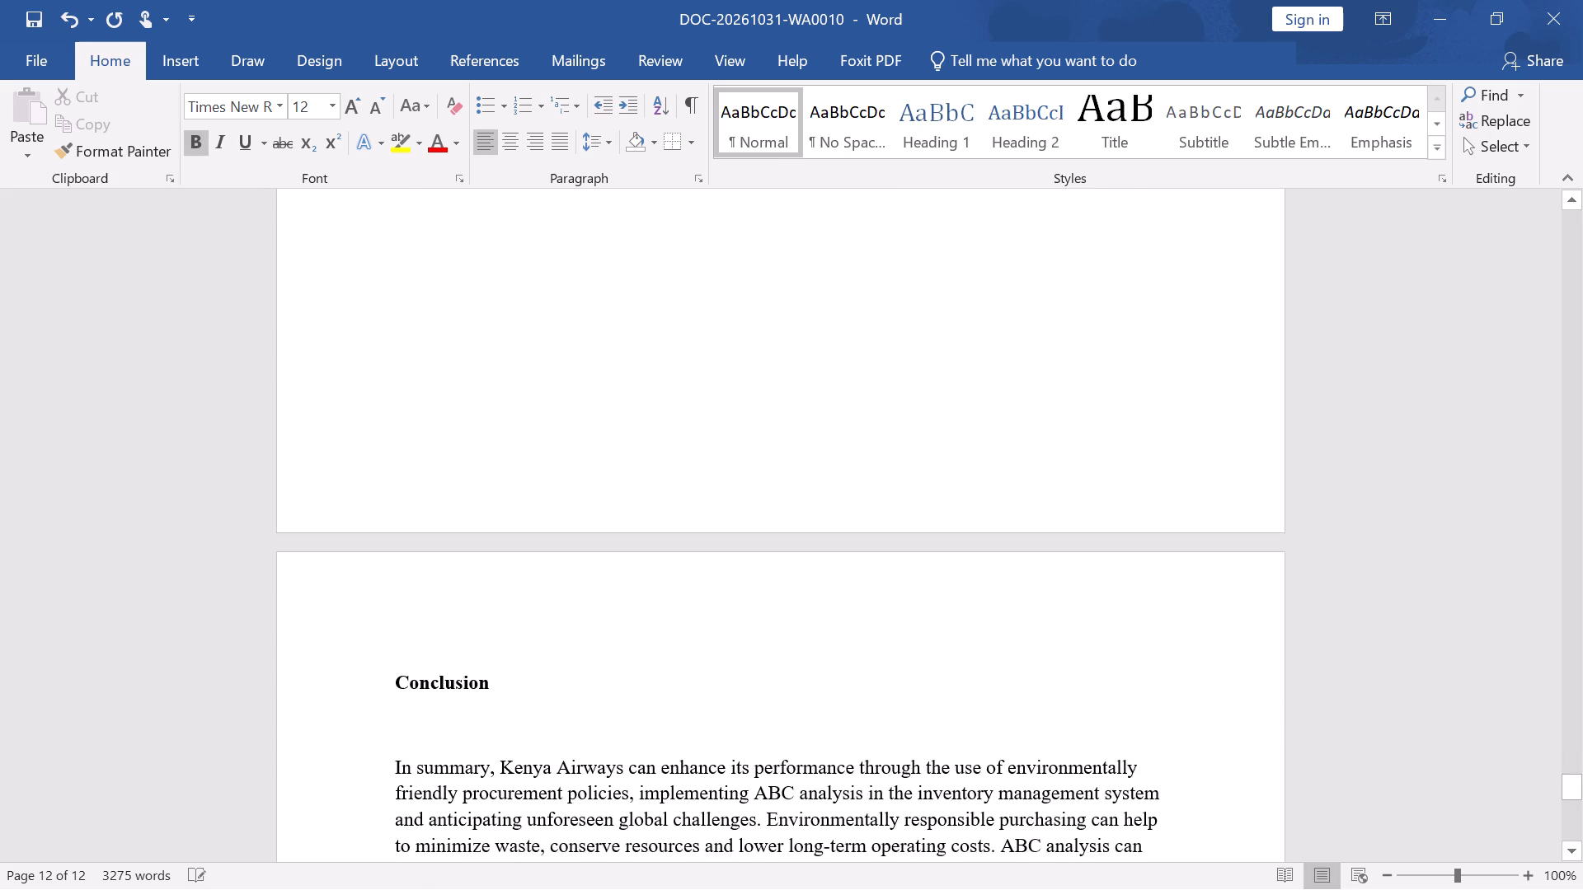
Remove the blank line between the Conclusion heading and the paragraph beginning "In summary, Kenya Airways".
{"action": "scroll", "coordinate": [649, 415], "scroll_direction": "down", "scroll_amount": 5}
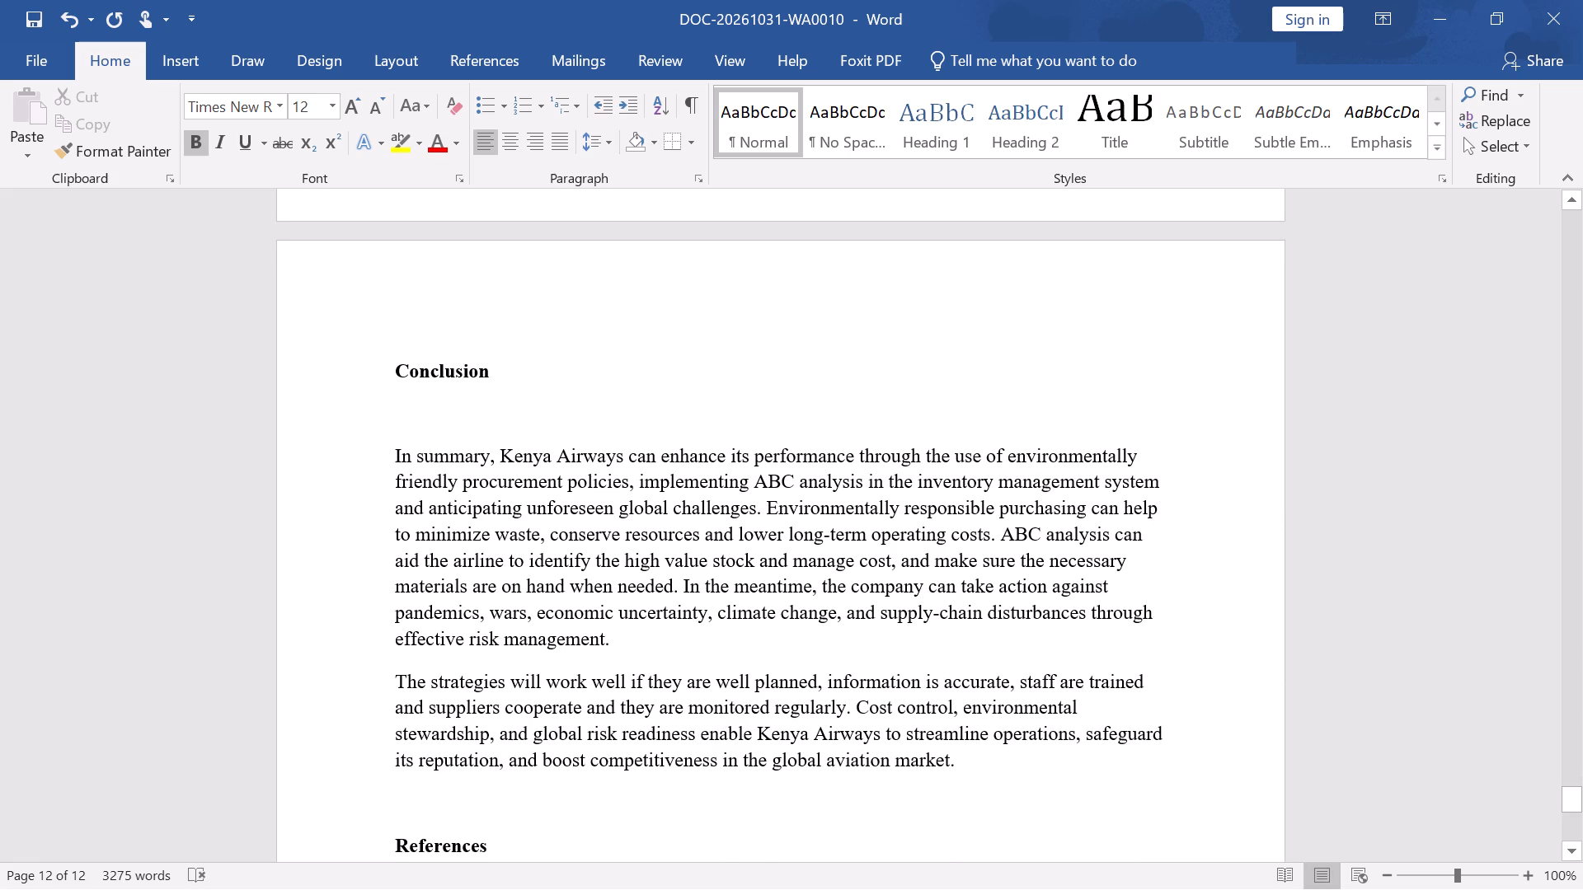
{"action": "left_click", "coordinate": [400, 435]}
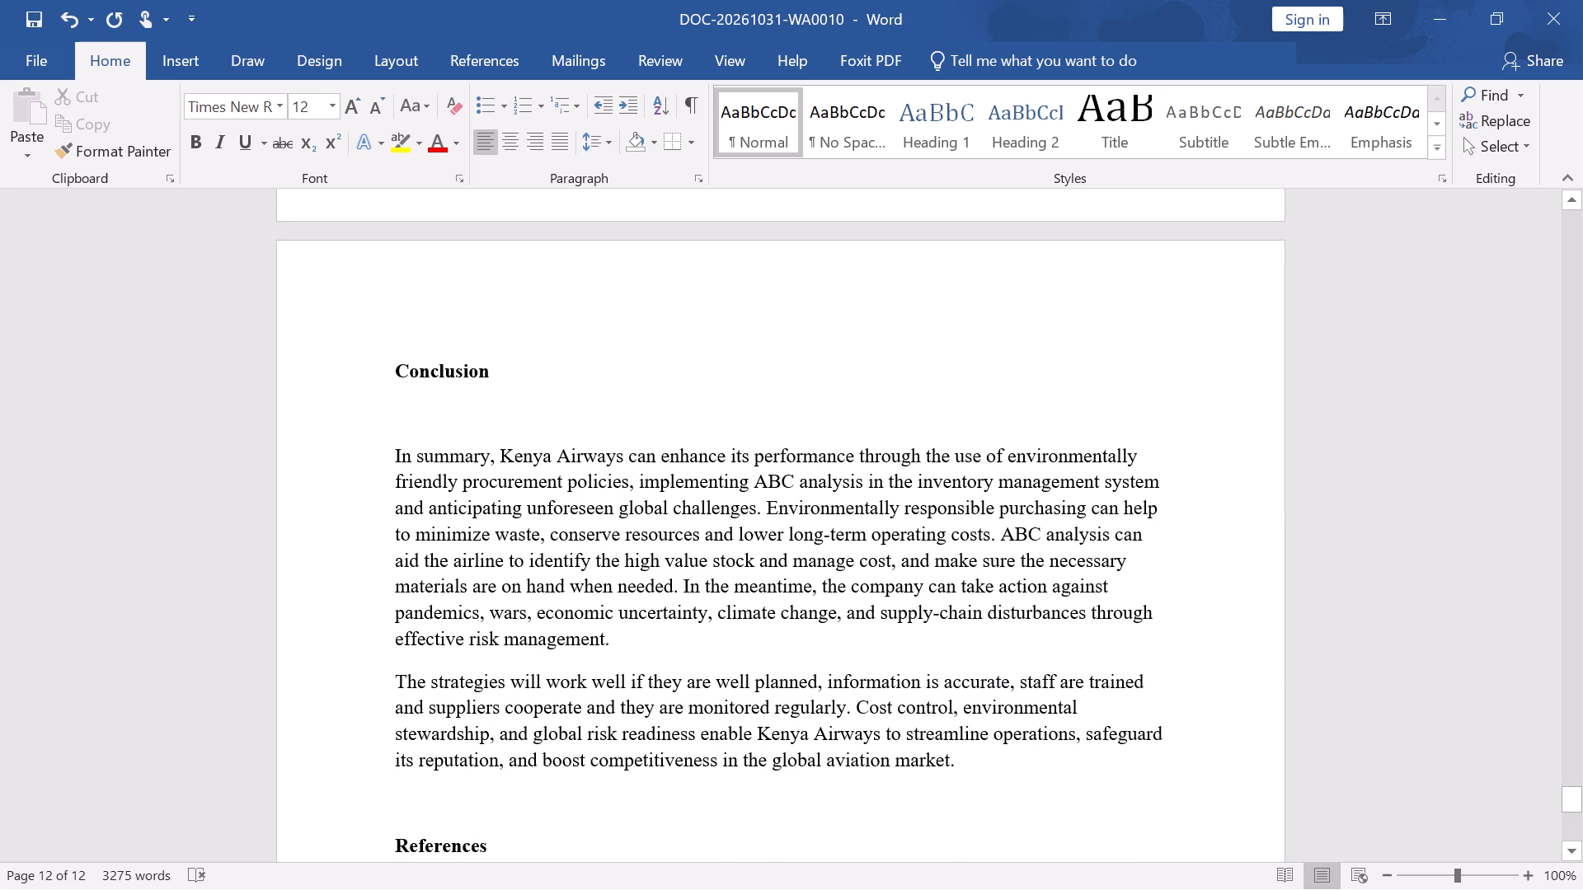
{"action": "left_click", "coordinate": [390, 453]}
{"action": "key", "text": "BackSpace"}
{"action": "key", "text": "BackSpace"}
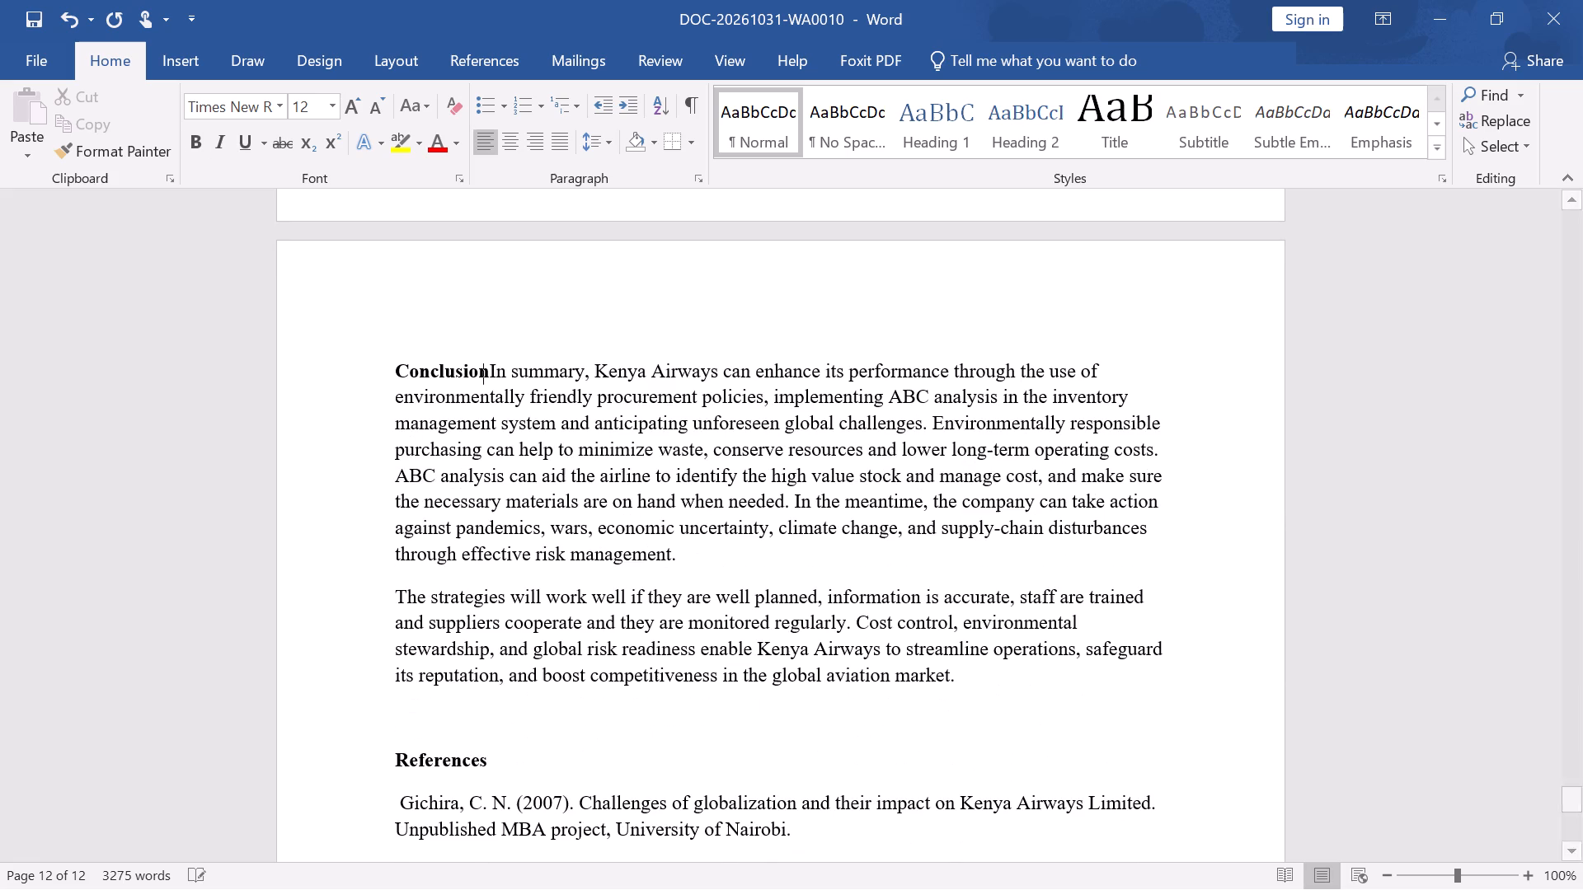
{"action": "key", "text": "Return"}
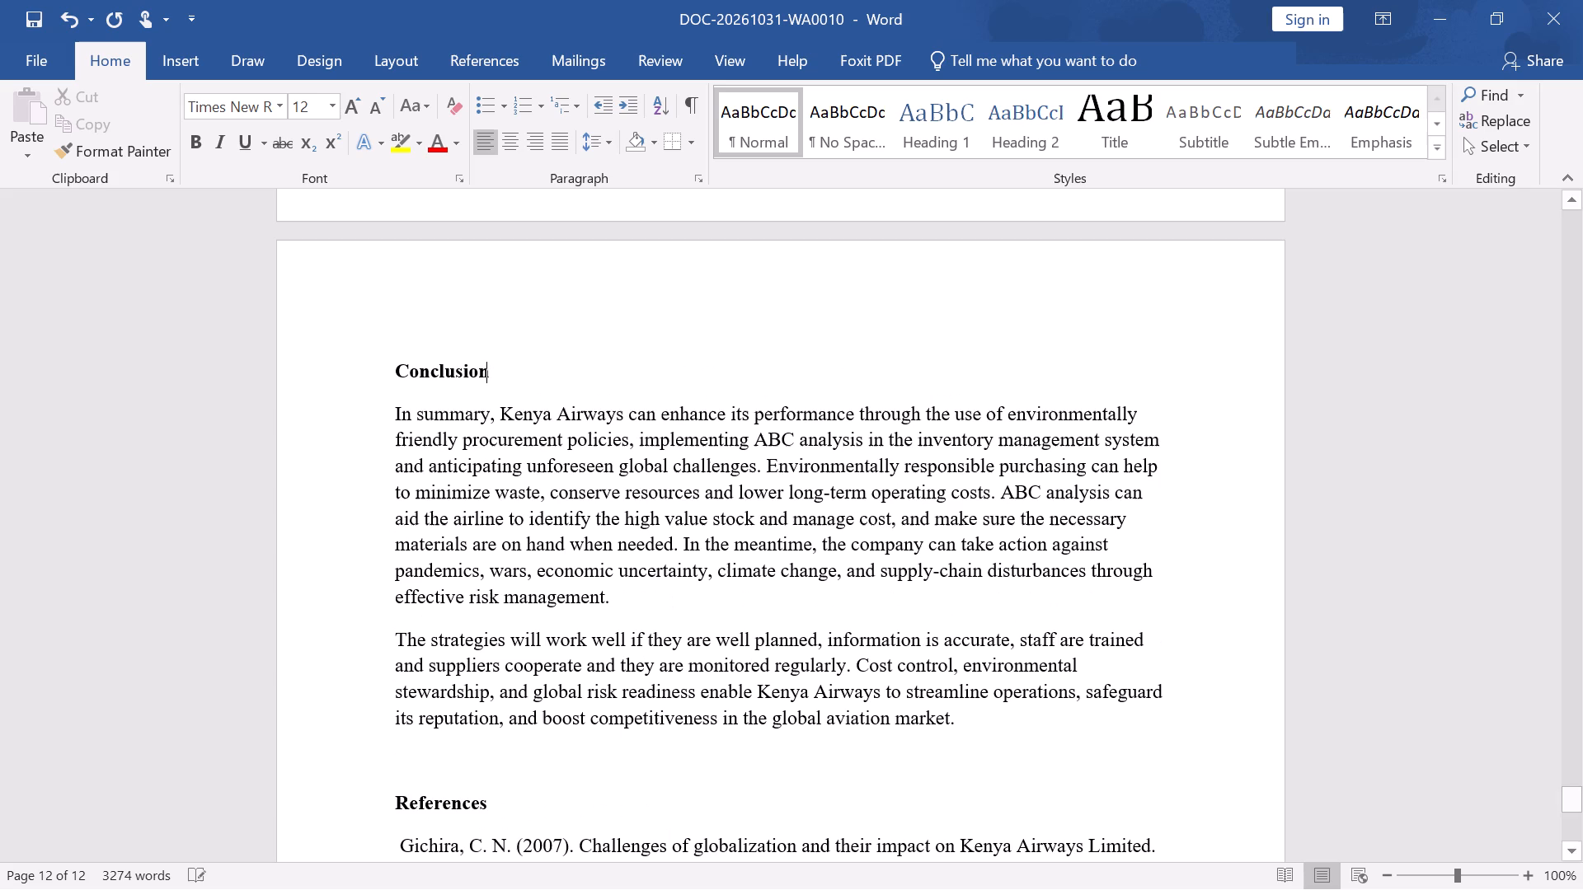
Indent the Conclusion heading by one tab stop.
{"action": "scroll", "coordinate": [541, 384], "scroll_direction": "up", "scroll_amount": 4}
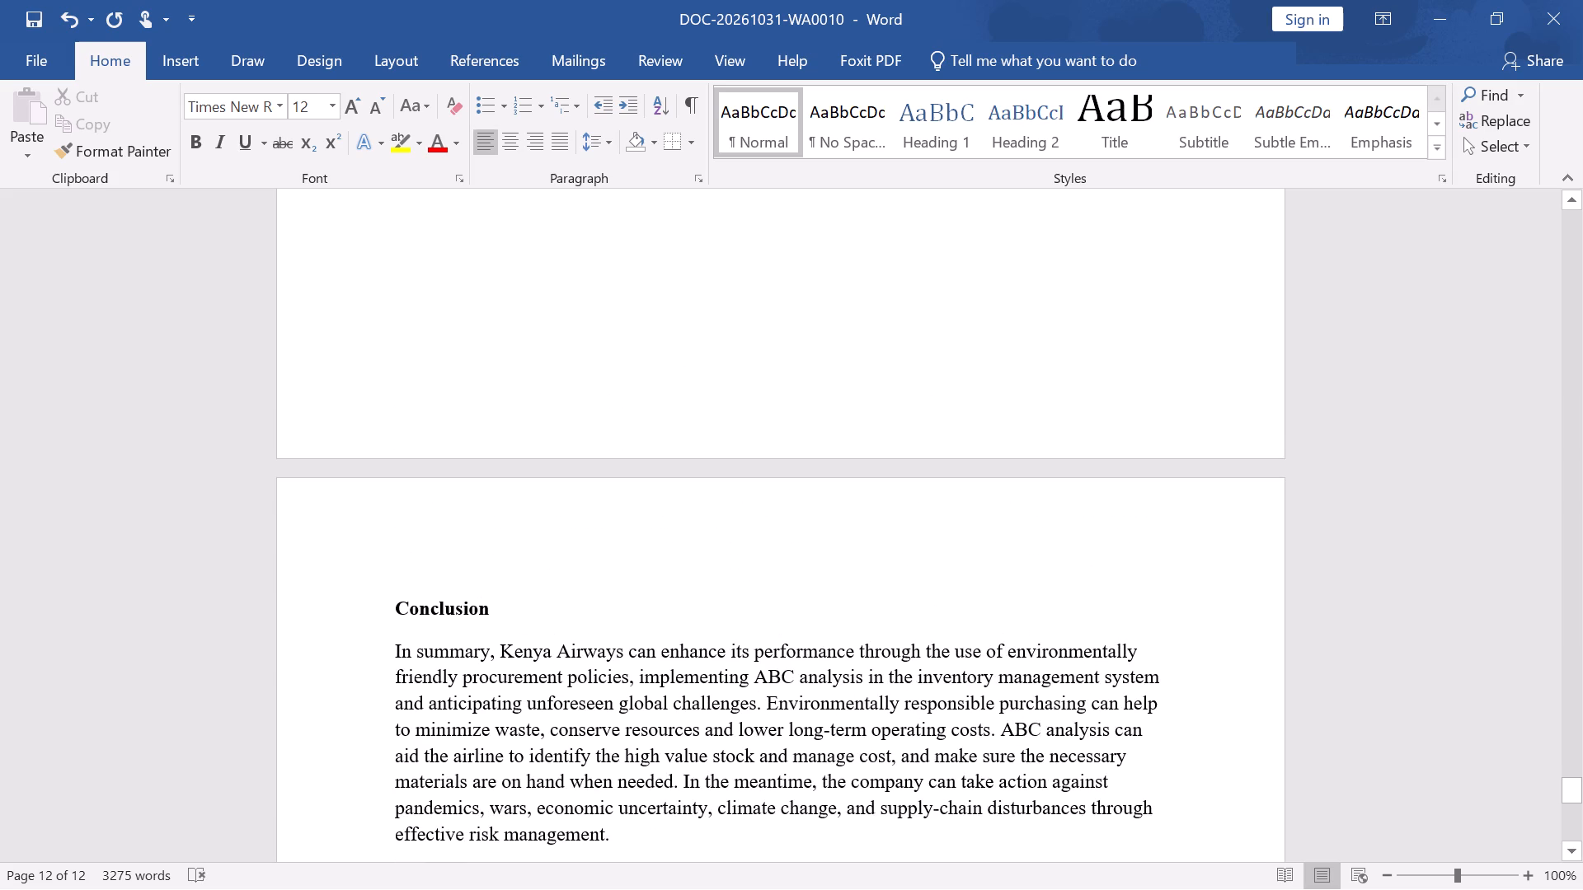
{"action": "left_click", "coordinate": [390, 605]}
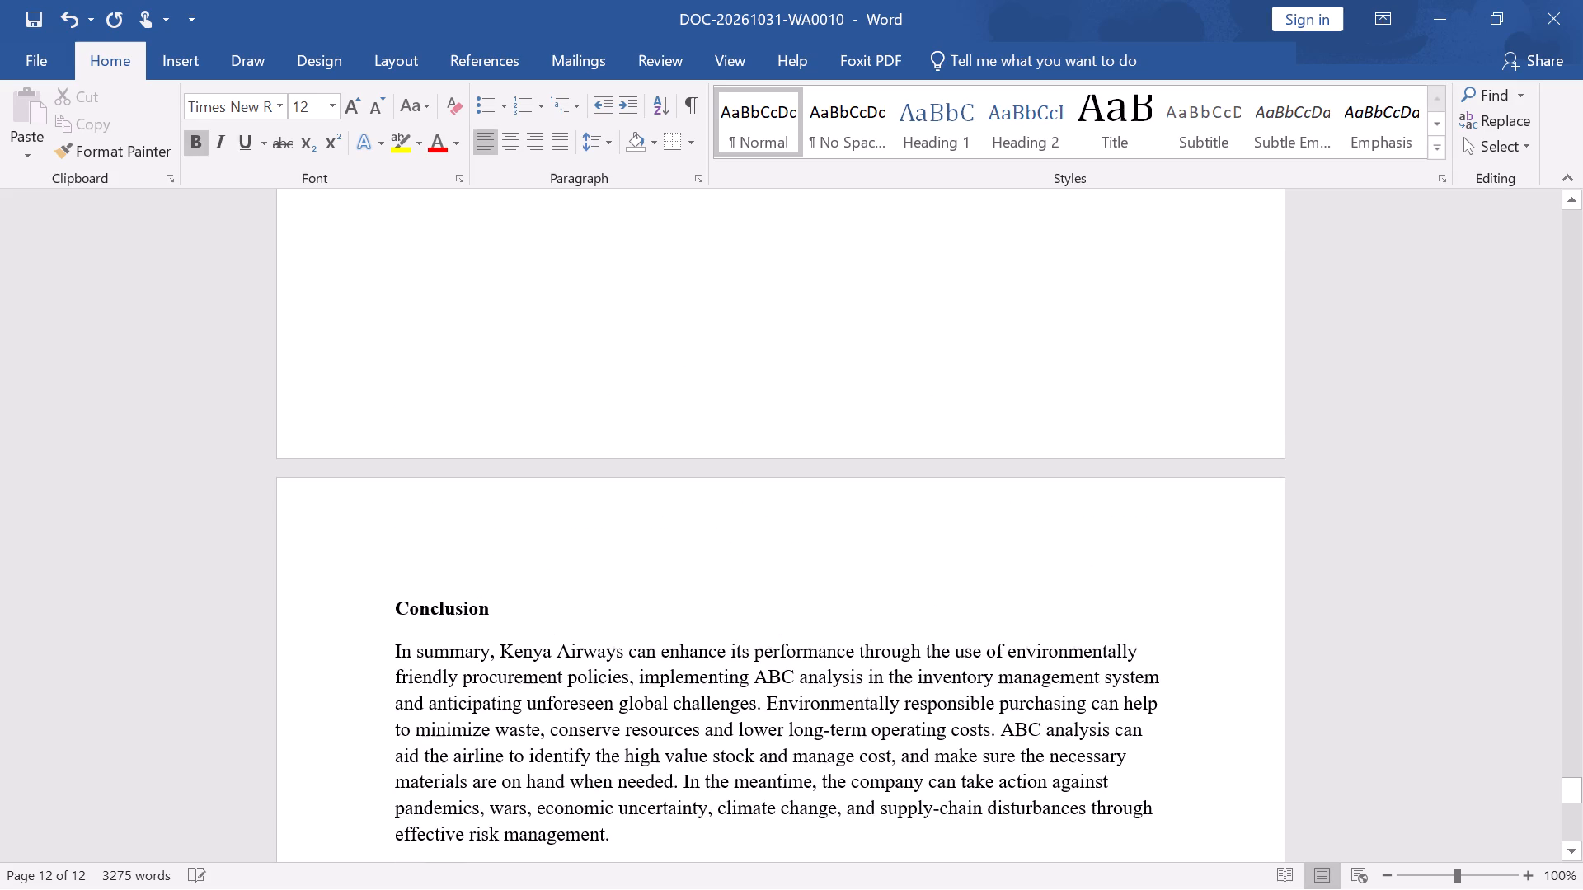
{"action": "key", "text": "Tab"}
{"action": "scroll", "coordinate": [580, 569], "scroll_direction": "up", "scroll_amount": 5}
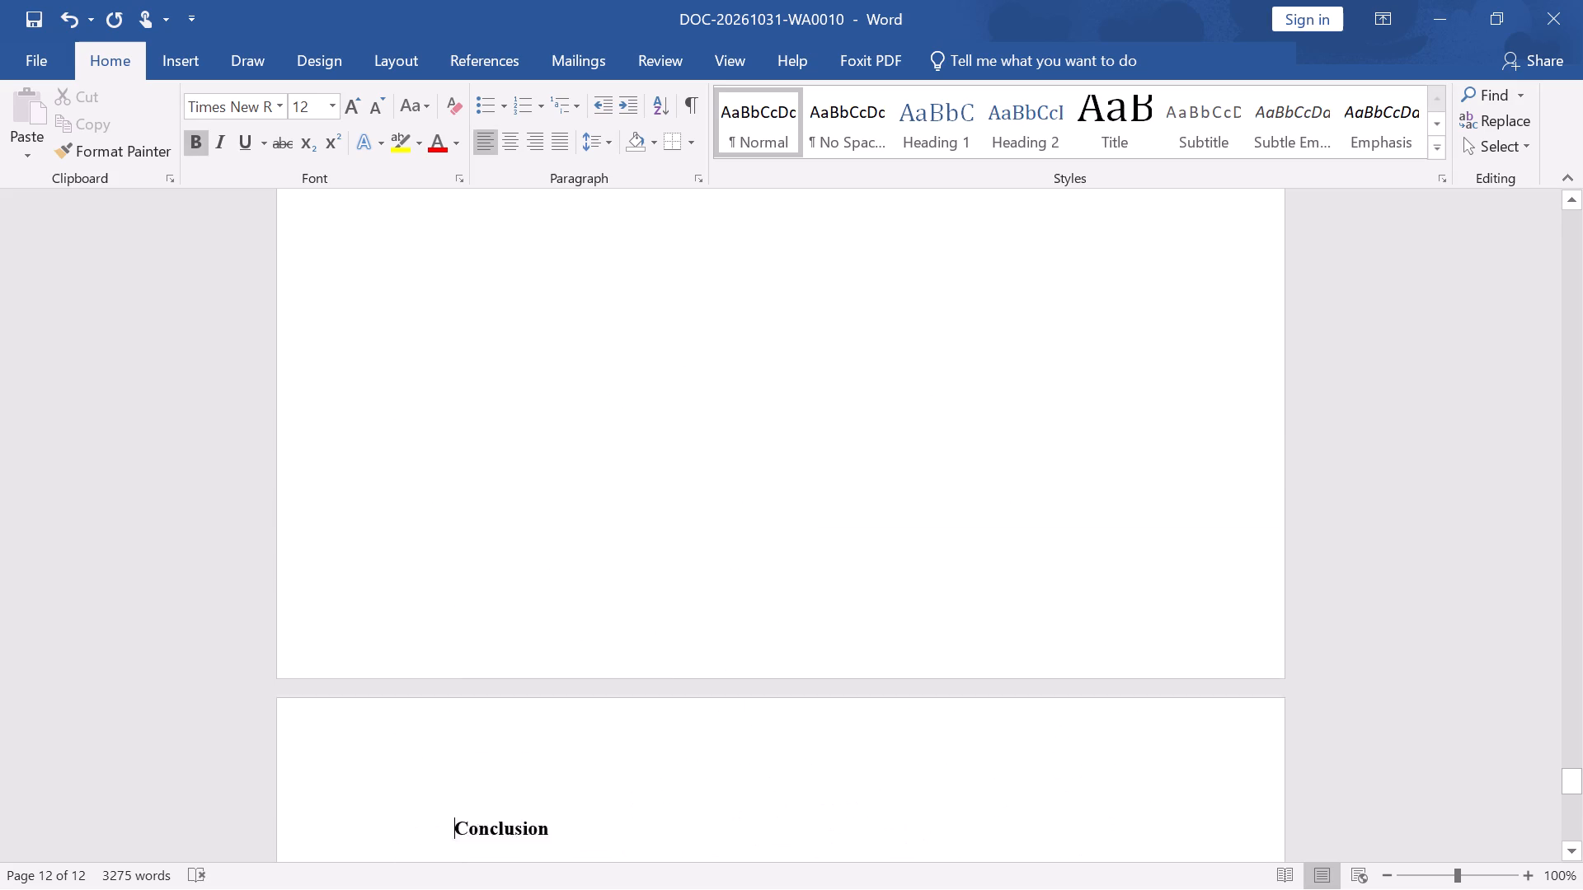
Add blank lines above the References heading to move it with its entries onto a new page after the Conclusion.
{"action": "scroll", "coordinate": [580, 565], "scroll_direction": "down", "scroll_amount": 14}
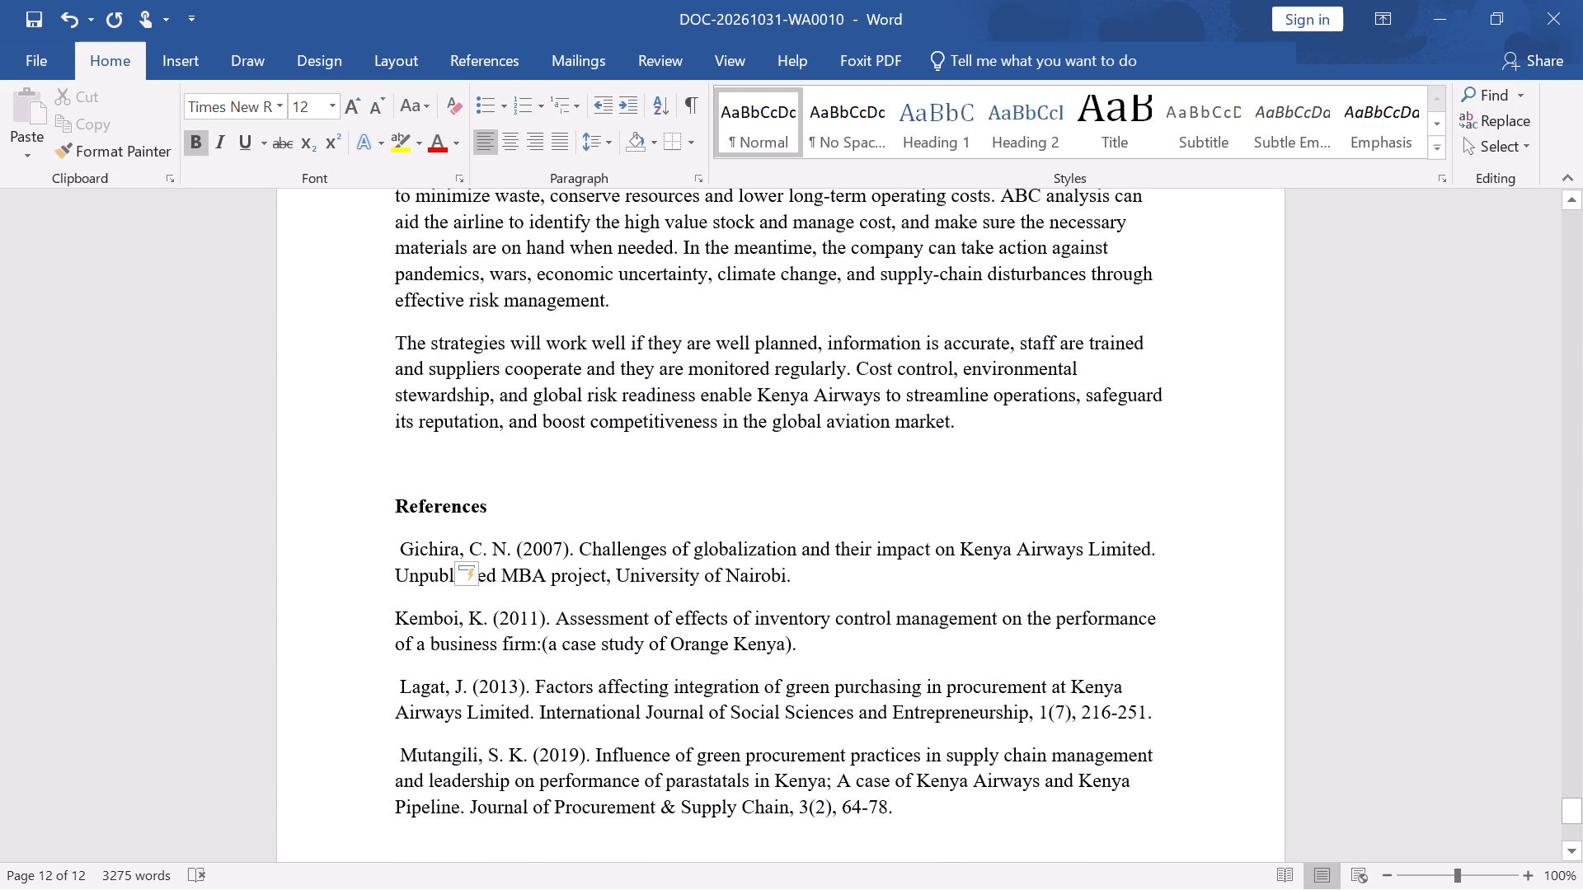
{"action": "left_click", "coordinate": [450, 478]}
{"action": "key", "text": "Return"}
{"action": "key", "text": "Return"}
{"action": "key", "text": "Return"}
{"action": "key", "text": "Return"}
{"action": "key", "text": "Return"}
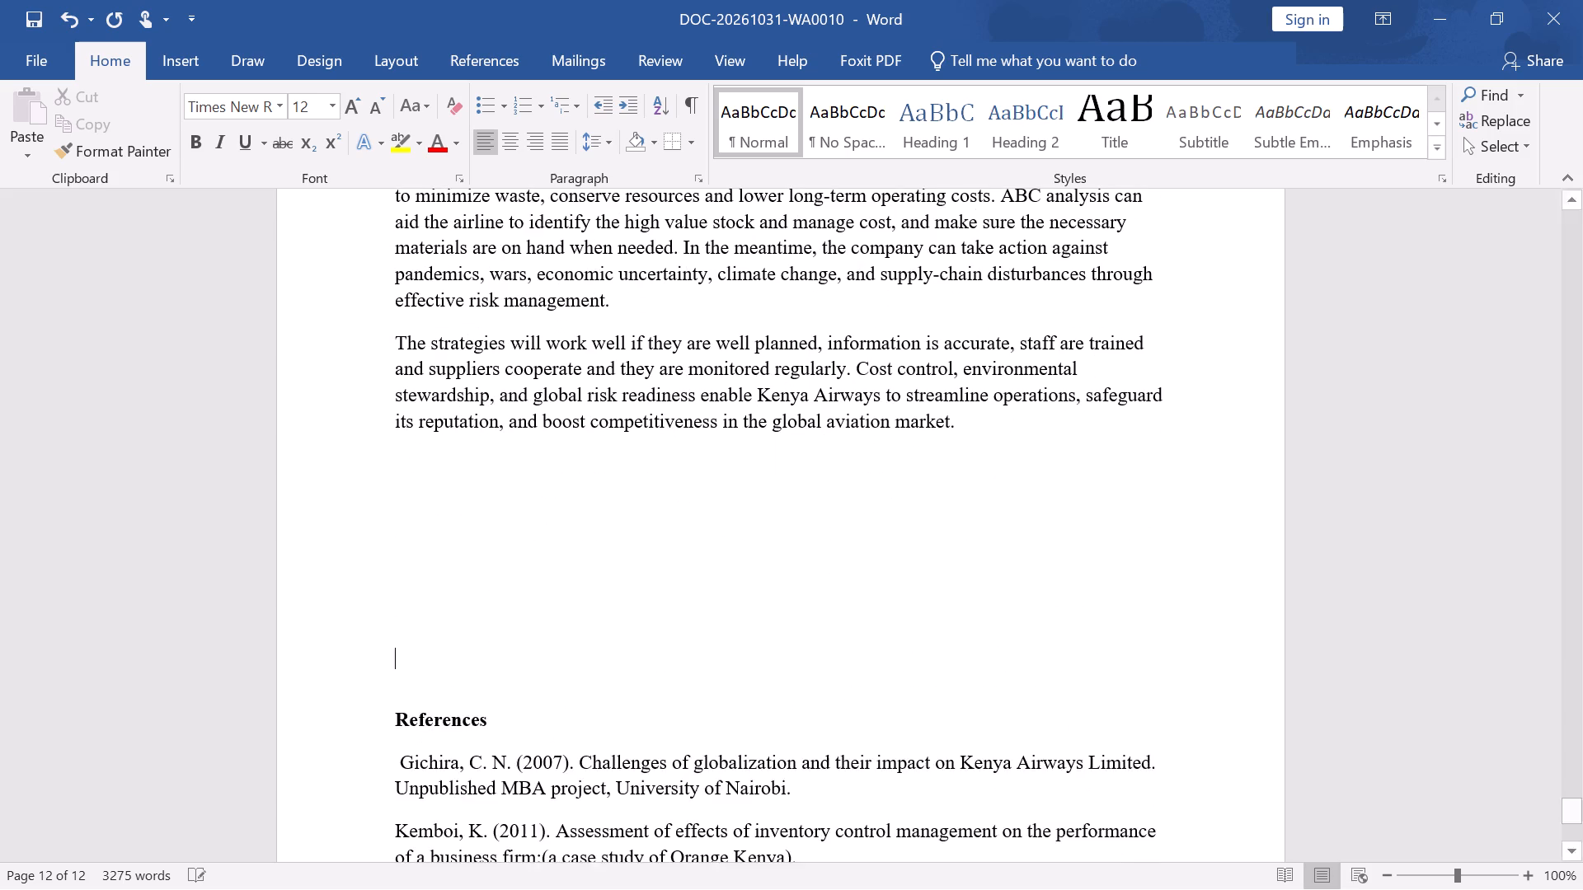
{"action": "key", "text": "Return"}
{"action": "key", "text": "Return"}
{"action": "key", "text": "Return"}
{"action": "scroll", "coordinate": [500, 423], "scroll_direction": "down", "scroll_amount": 4}
{"action": "key", "text": "Return"}
{"action": "key", "text": "Return"}
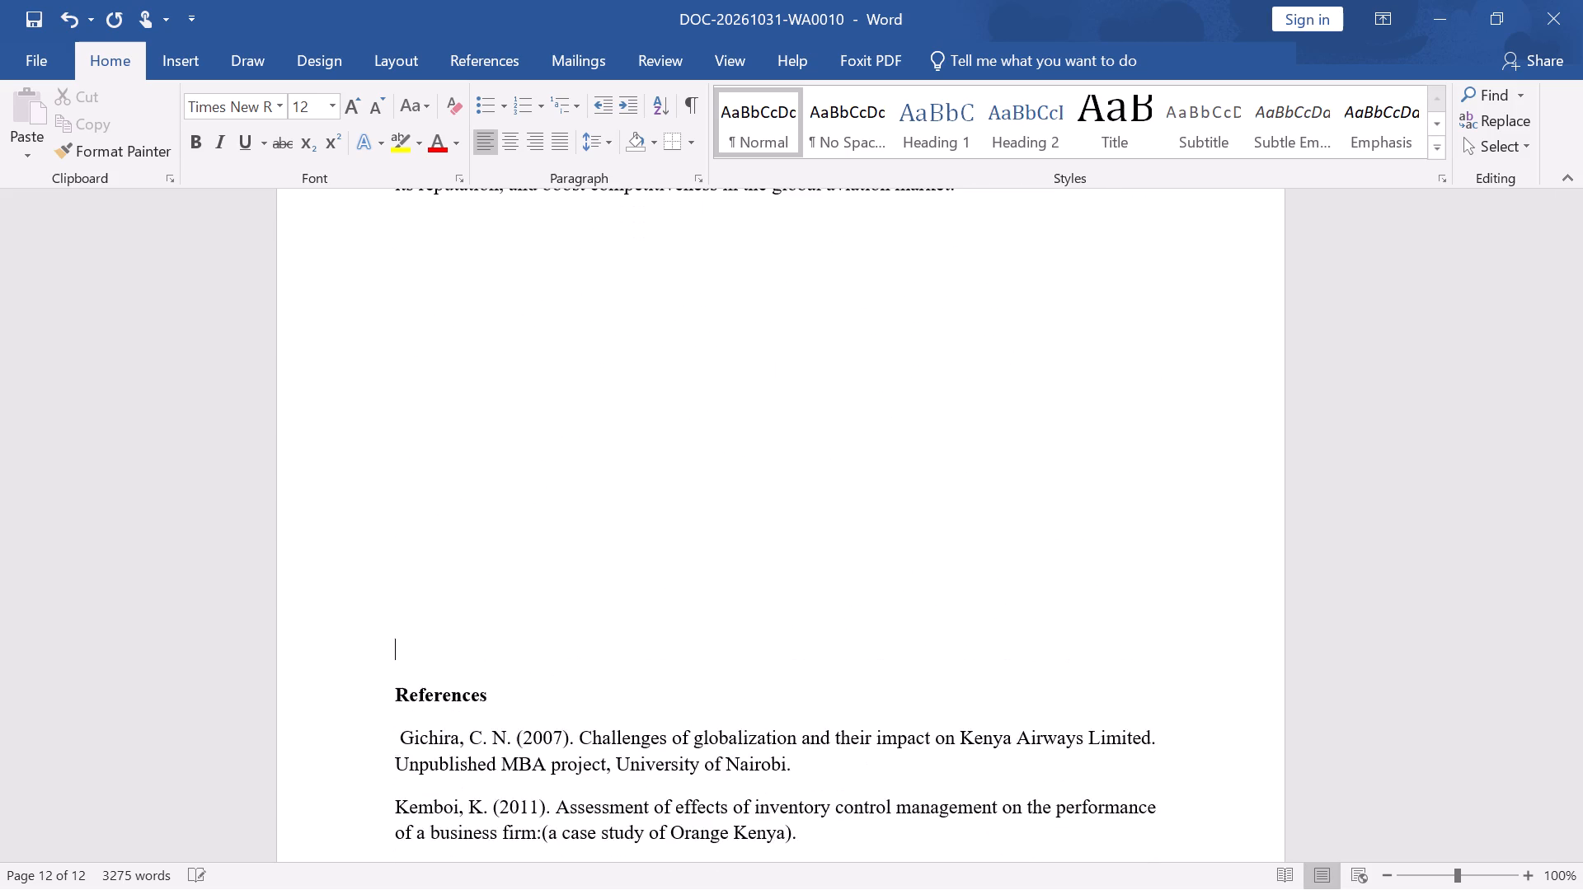
{"action": "scroll", "coordinate": [500, 424], "scroll_direction": "down", "scroll_amount": 4}
{"action": "key", "text": "Return"}
{"action": "key", "text": "Return"}
{"action": "key", "text": "Return"}
{"action": "key", "text": "Return"}
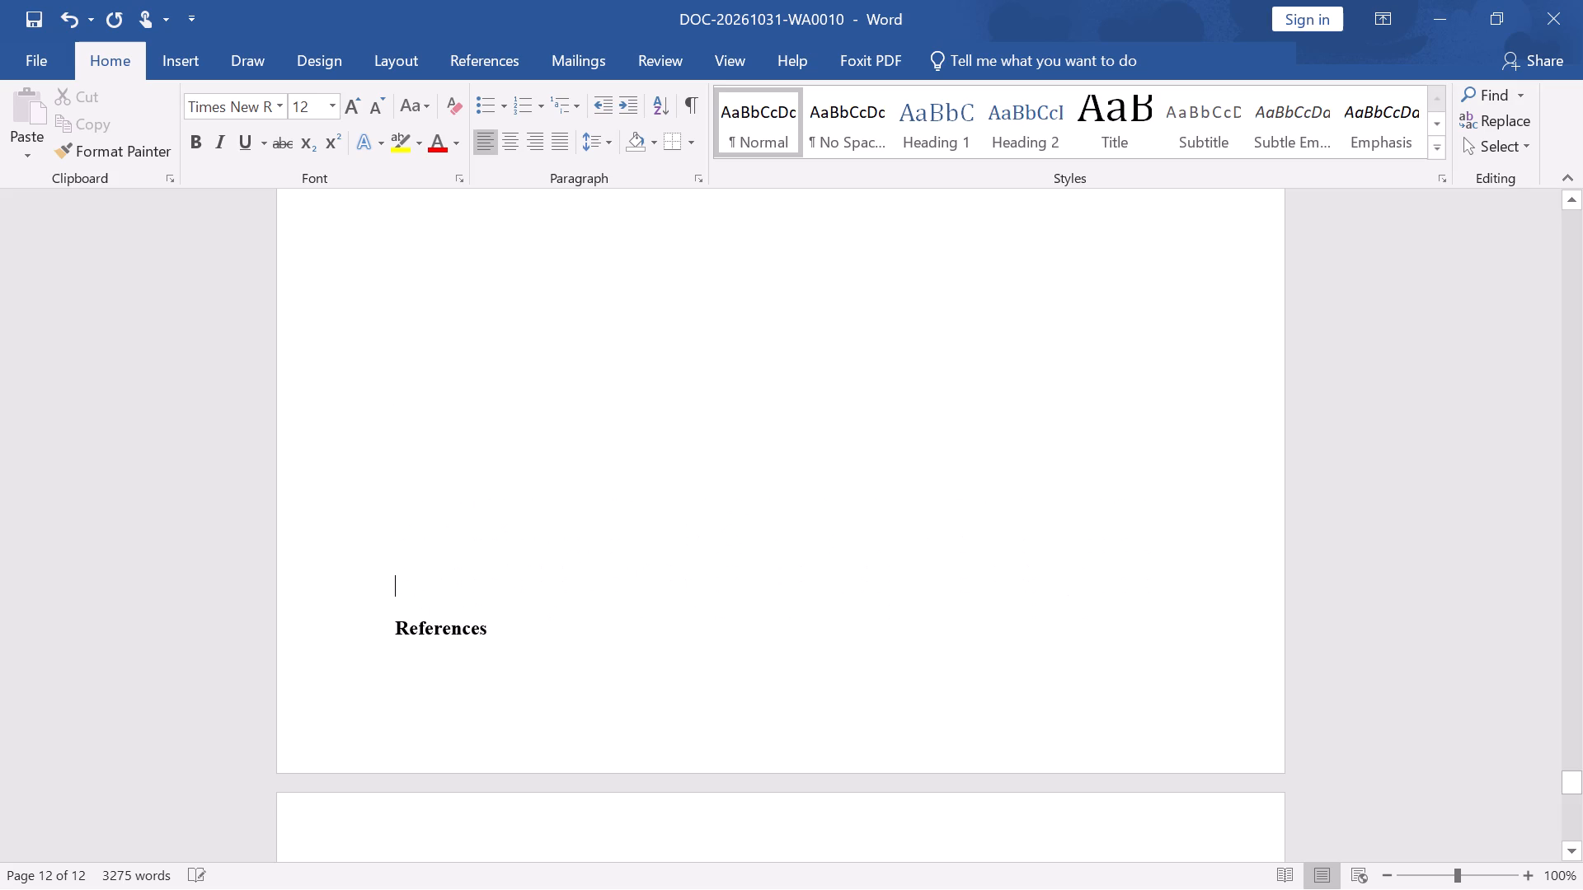
{"action": "key", "text": "Return"}
{"action": "scroll", "coordinate": [505, 414], "scroll_direction": "down", "scroll_amount": 11}
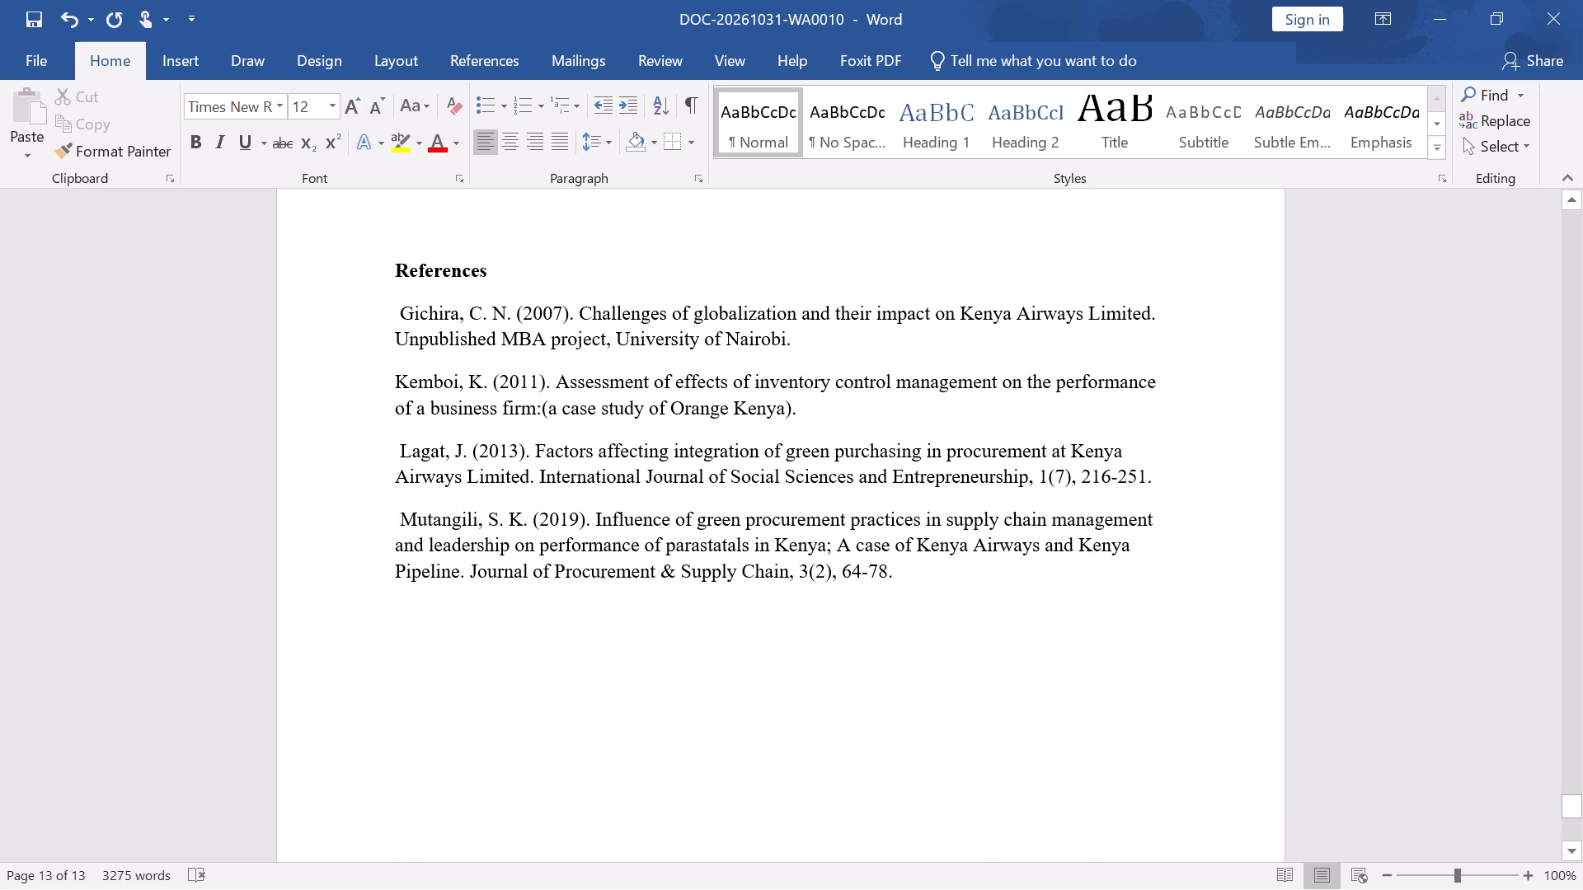
Indent the References heading by one tab stop.
{"action": "left_click", "coordinate": [388, 269]}
{"action": "key", "text": "Tab"}
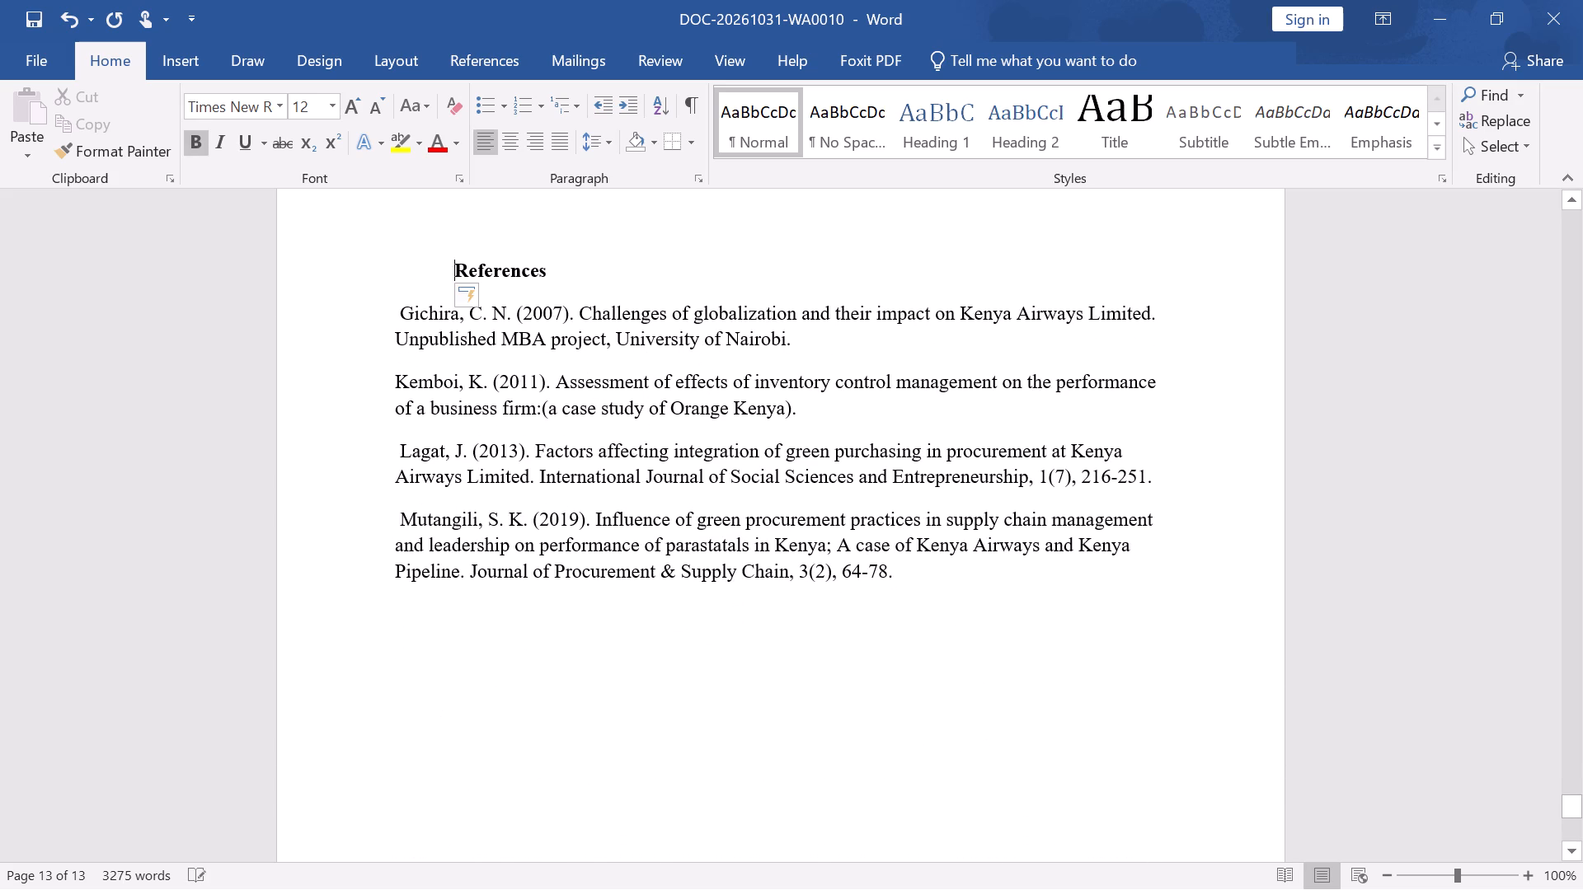
Review the document backwards from References to the opening of section iii), checking page layout and heading numbering.
{"action": "scroll", "coordinate": [491, 314], "scroll_direction": "up", "scroll_amount": 19}
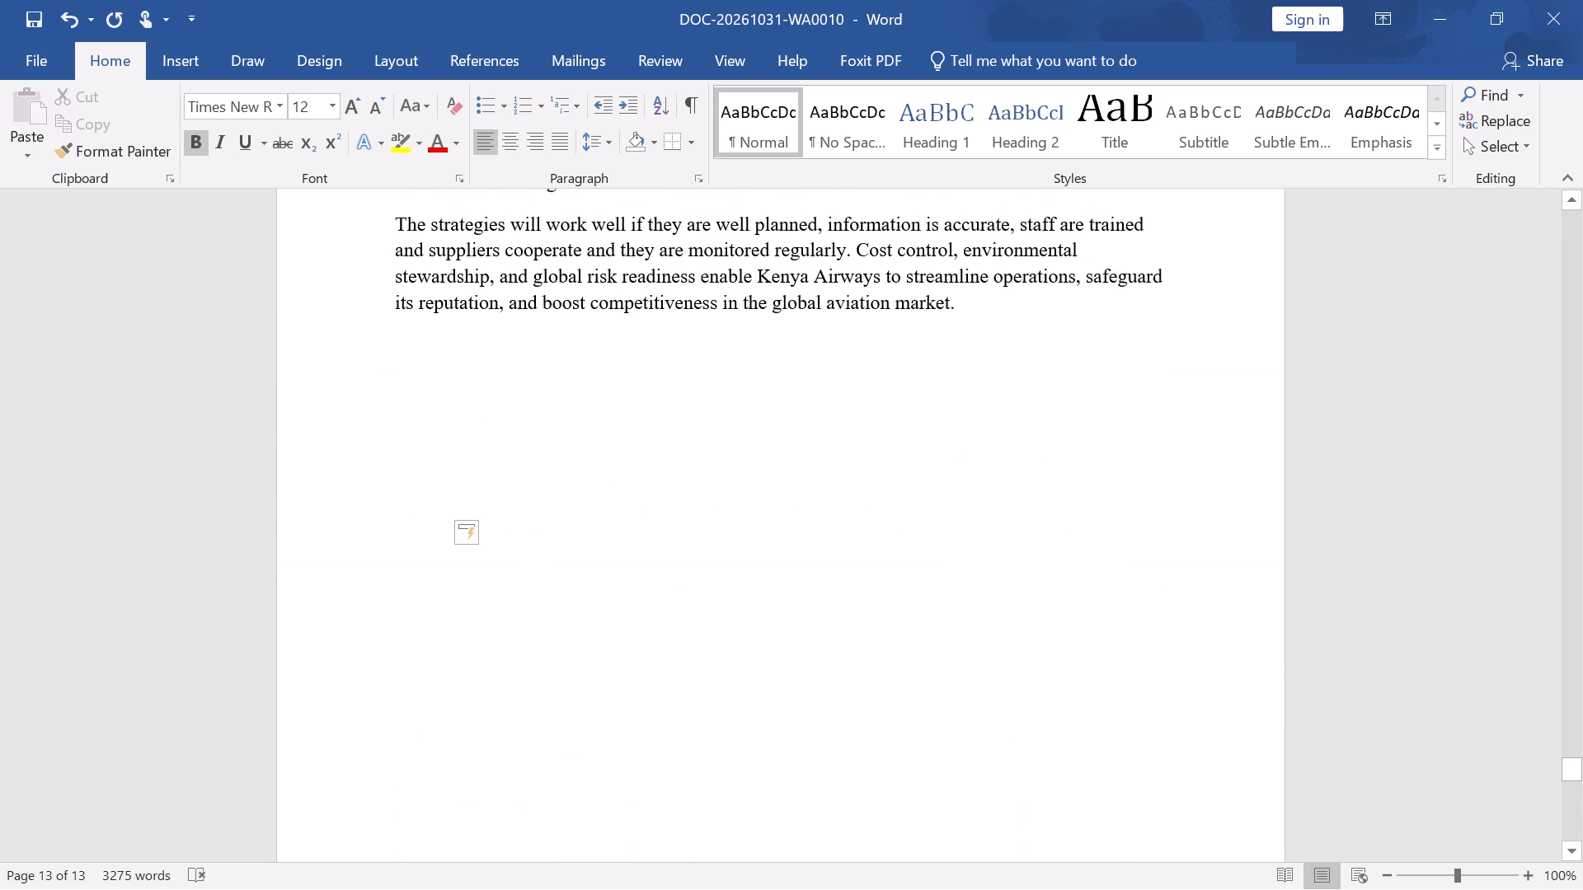
{"action": "scroll", "coordinate": [513, 329], "scroll_direction": "up", "scroll_amount": 3}
{"action": "scroll", "coordinate": [683, 444], "scroll_direction": "up", "scroll_amount": 4}
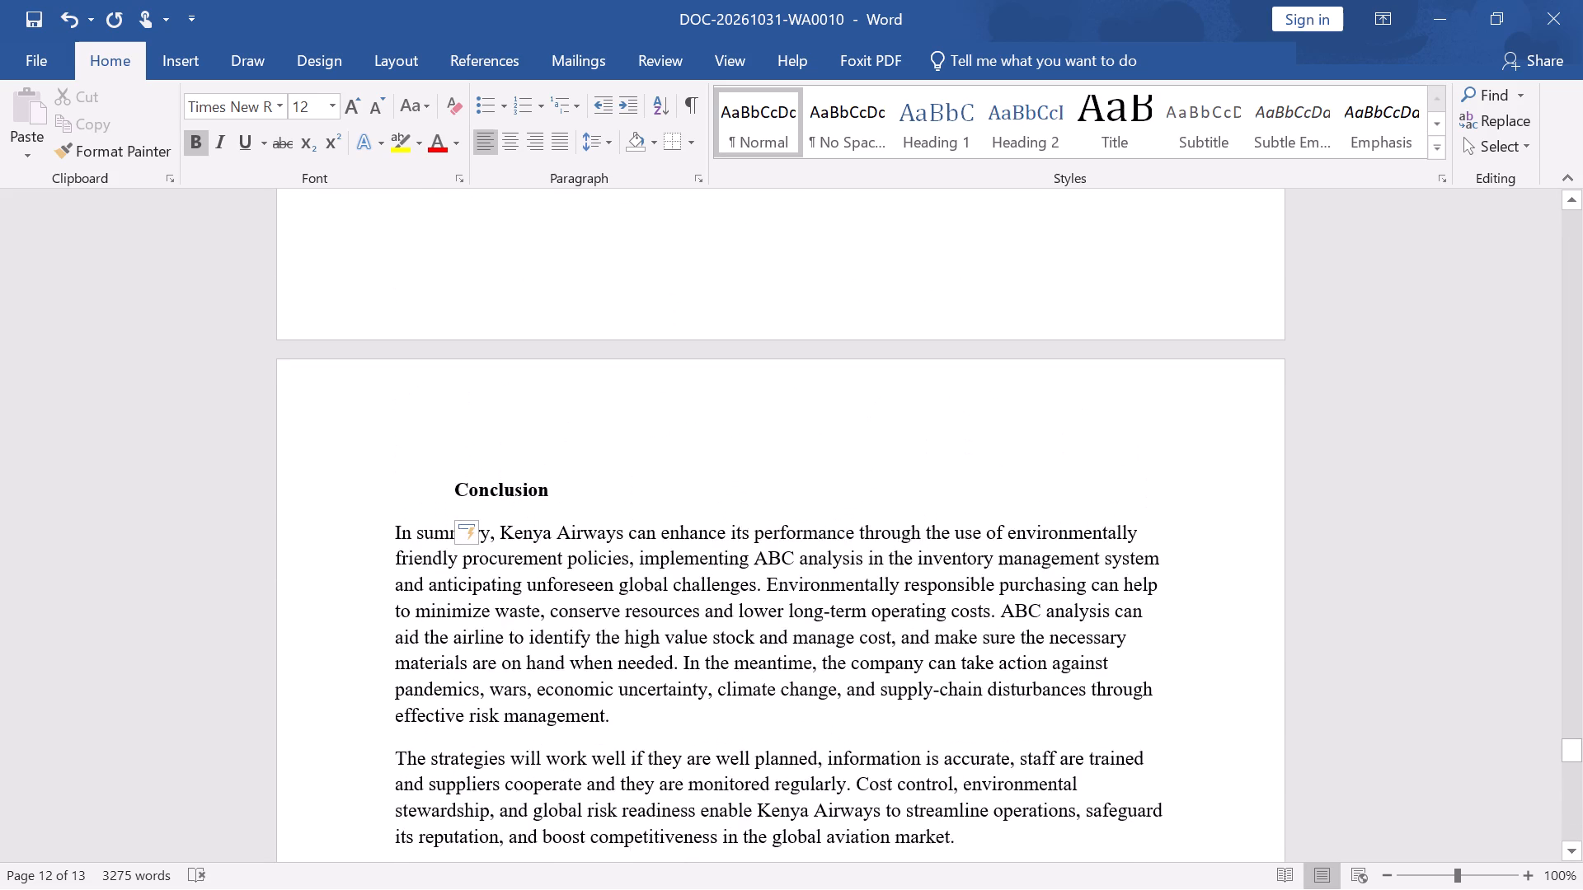
{"action": "scroll", "coordinate": [687, 433], "scroll_direction": "up", "scroll_amount": 19}
{"action": "scroll", "coordinate": [690, 411], "scroll_direction": "up", "scroll_amount": 2}
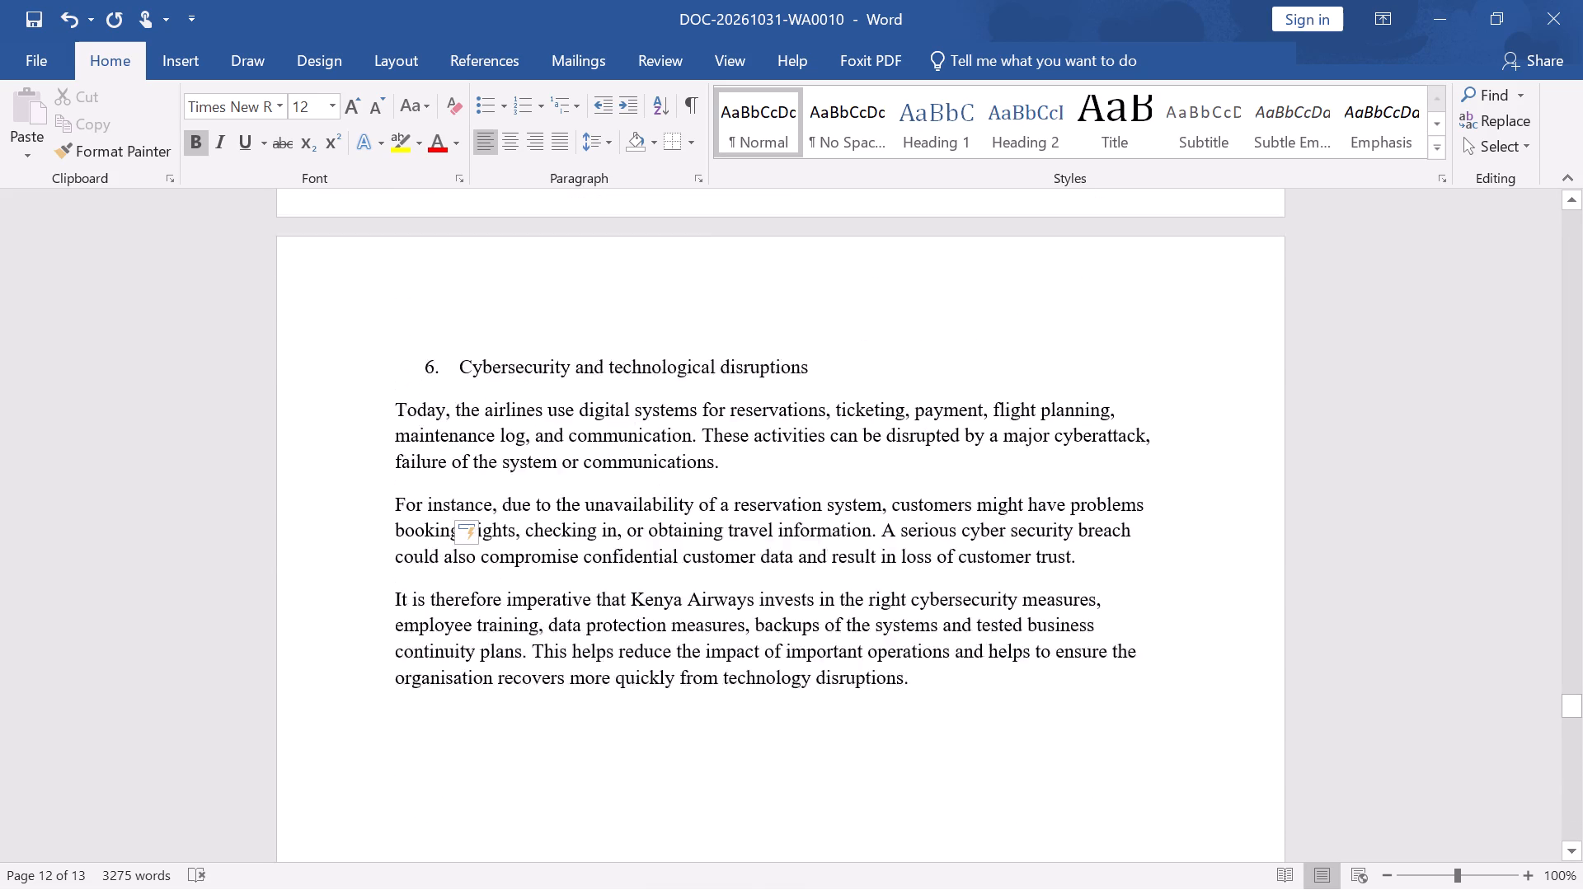
{"action": "scroll", "coordinate": [690, 411], "scroll_direction": "up", "scroll_amount": 11}
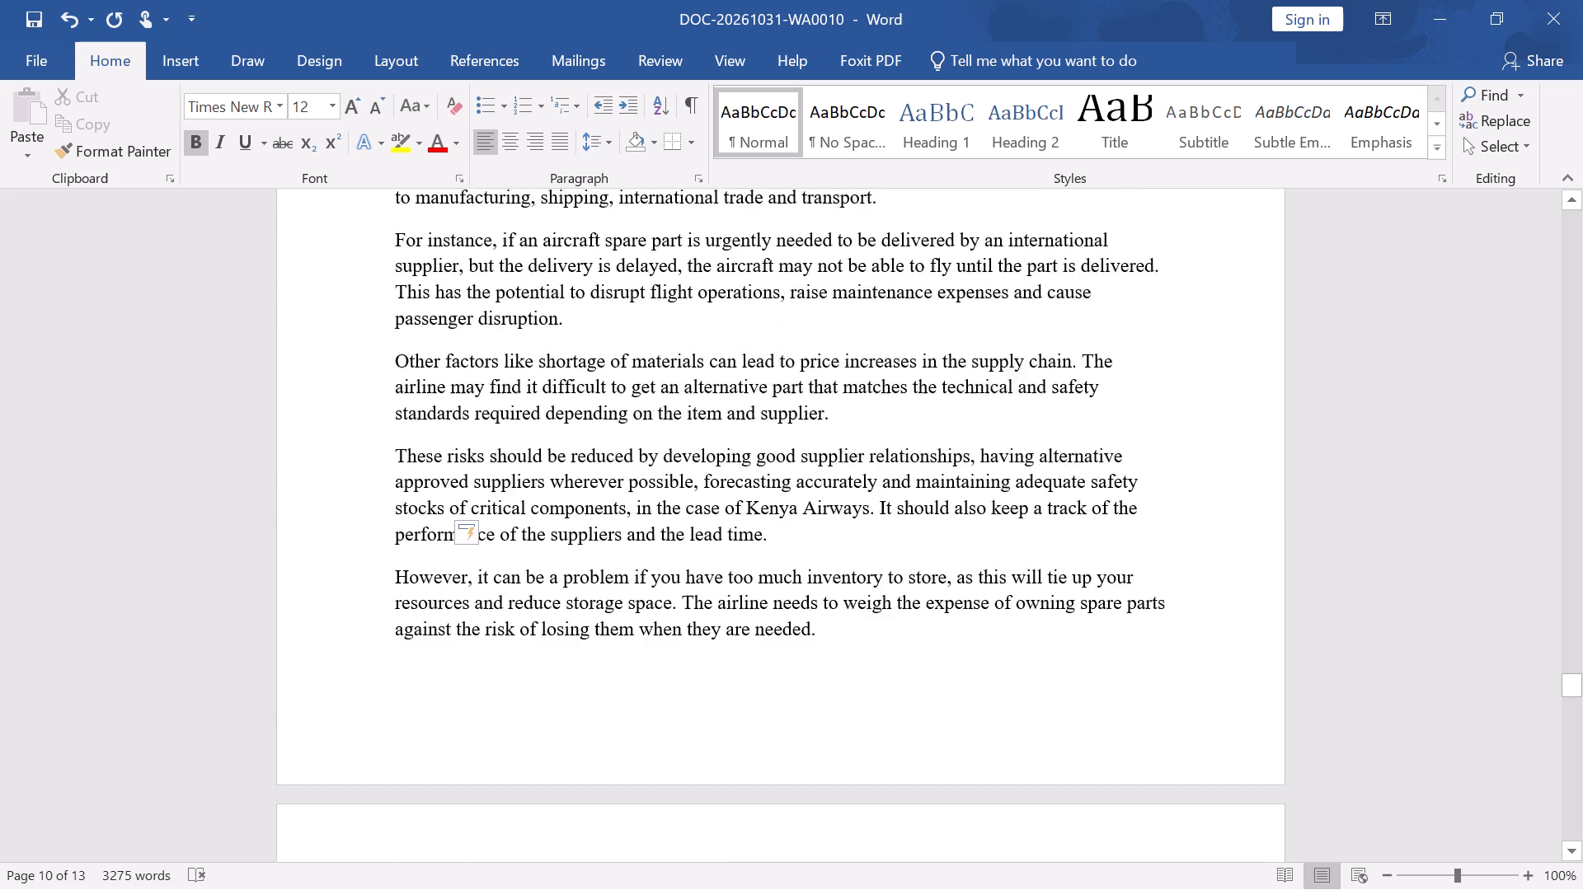
{"action": "scroll", "coordinate": [699, 422], "scroll_direction": "up", "scroll_amount": 19}
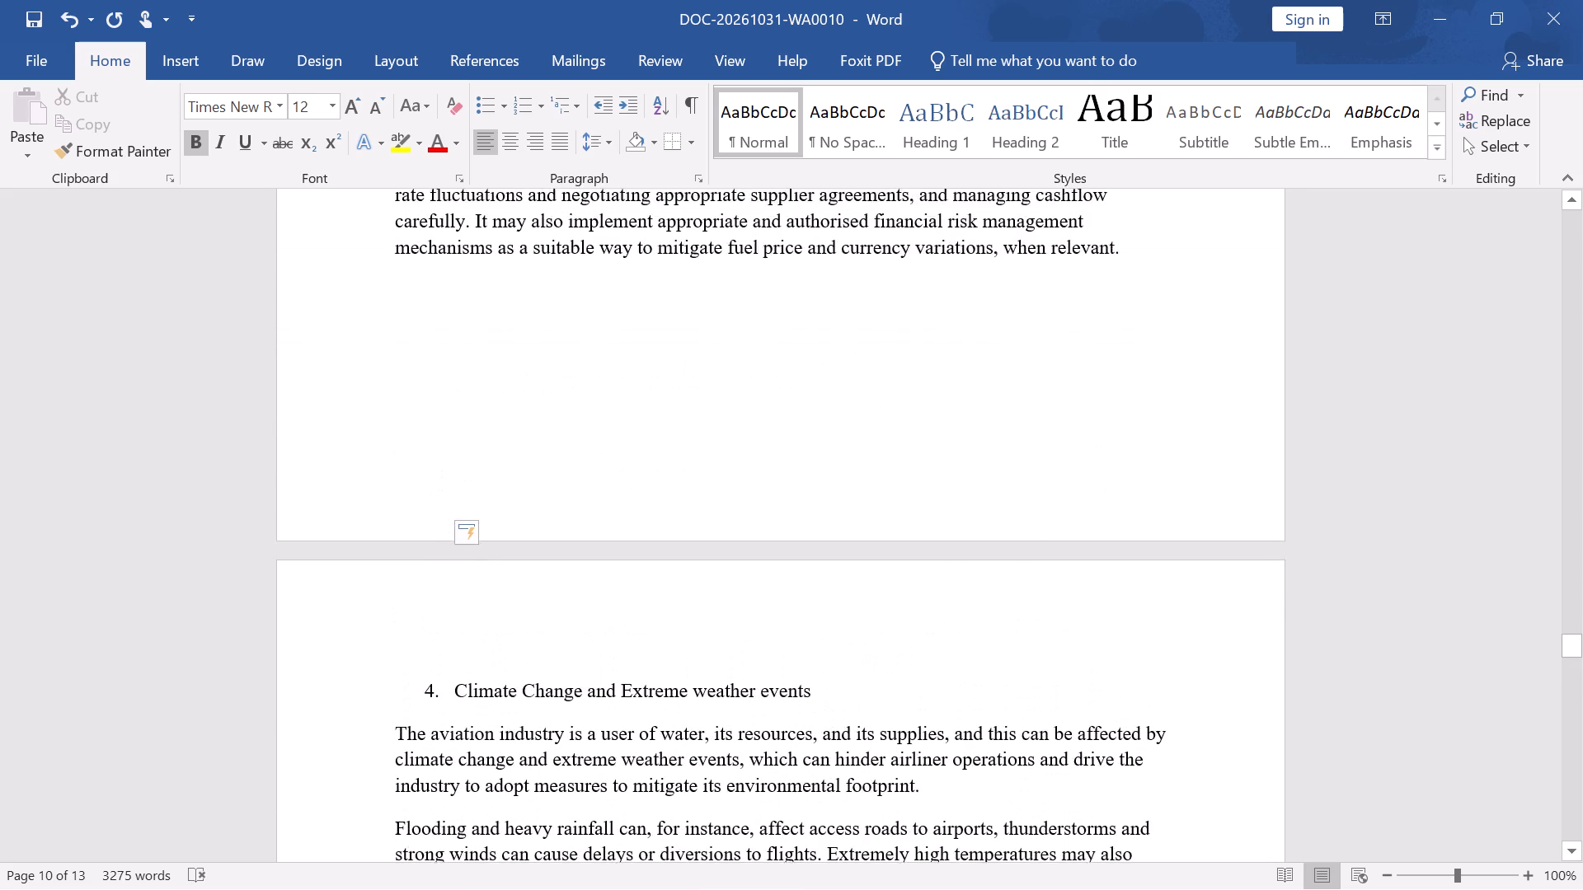
{"action": "scroll", "coordinate": [699, 411], "scroll_direction": "up", "scroll_amount": 19}
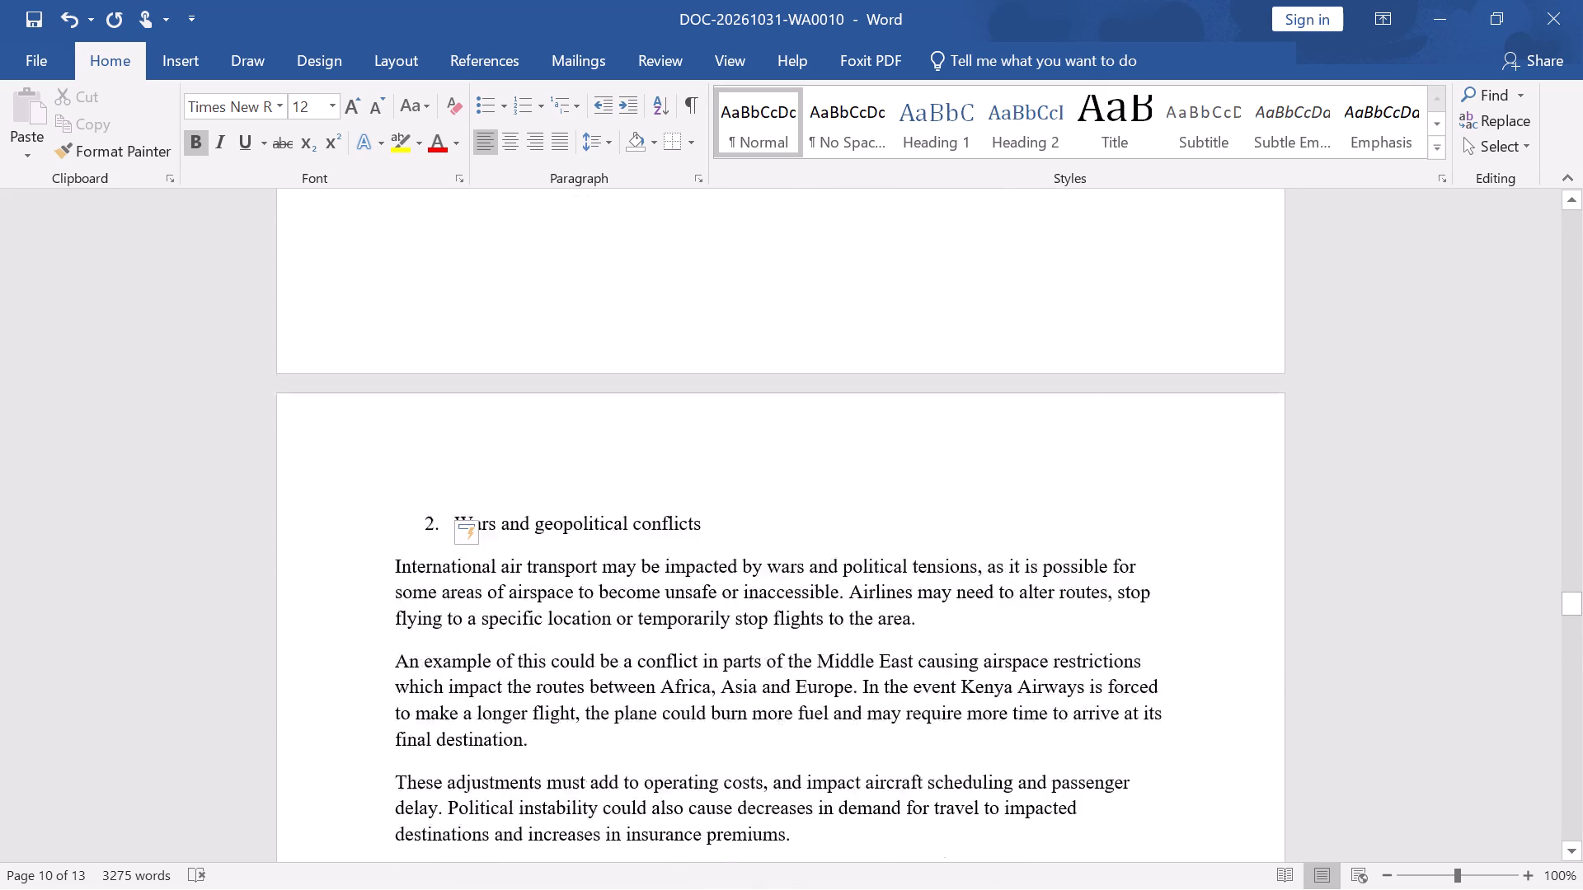
{"action": "scroll", "coordinate": [707, 410], "scroll_direction": "up", "scroll_amount": 13}
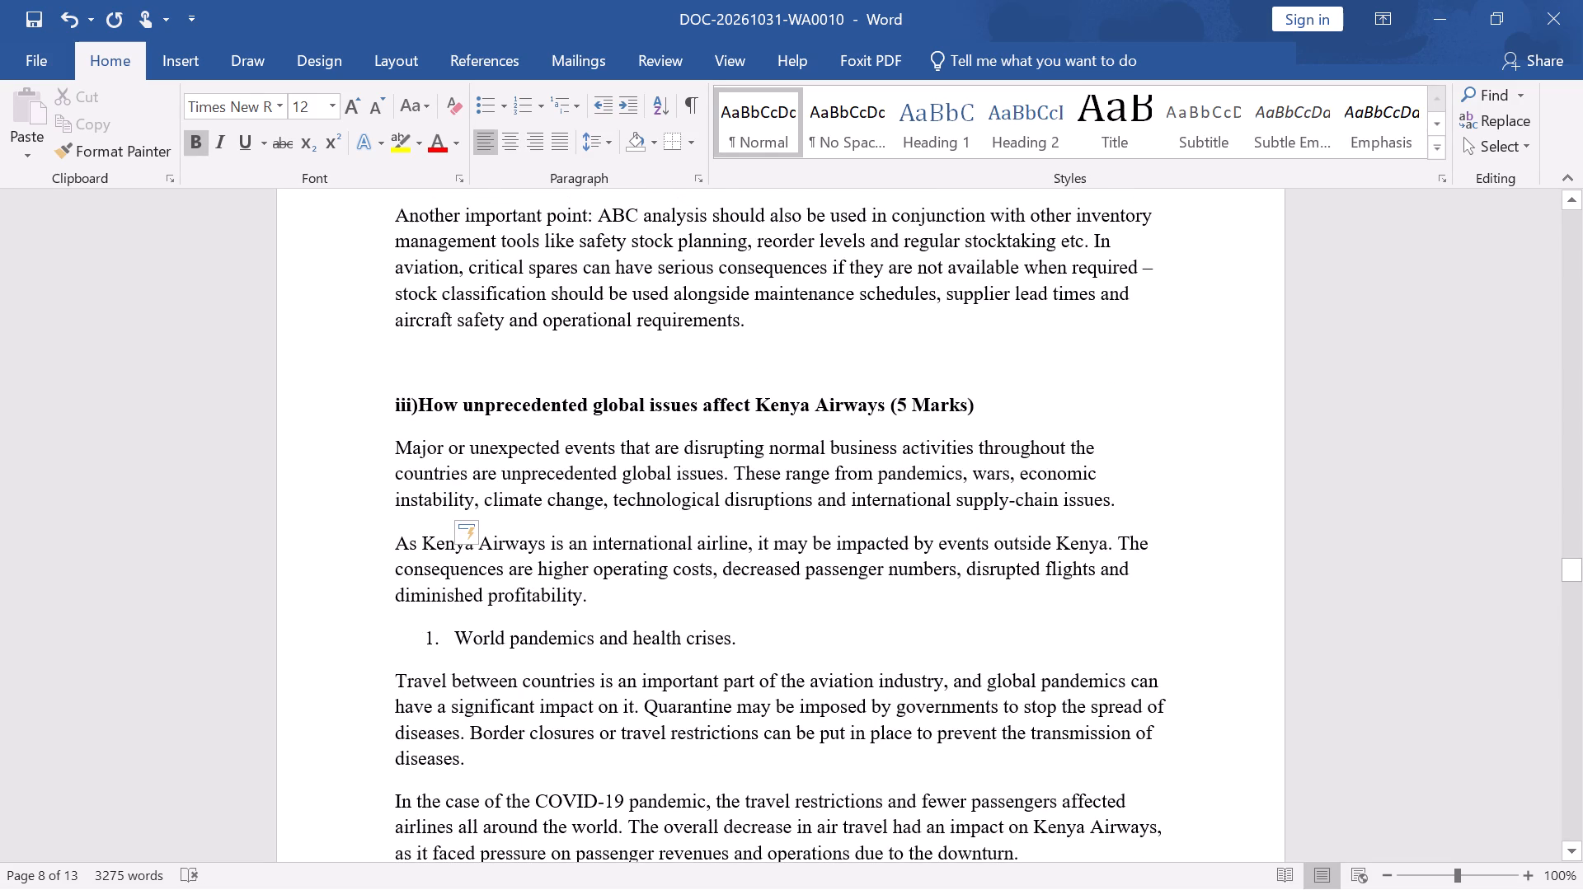
Review the document backwards from section iii) through the ABC analysis section to item 5 on sustainable procurement policies, checking layout and heading numbering.
{"action": "scroll", "coordinate": [617, 452], "scroll_direction": "up", "scroll_amount": 4}
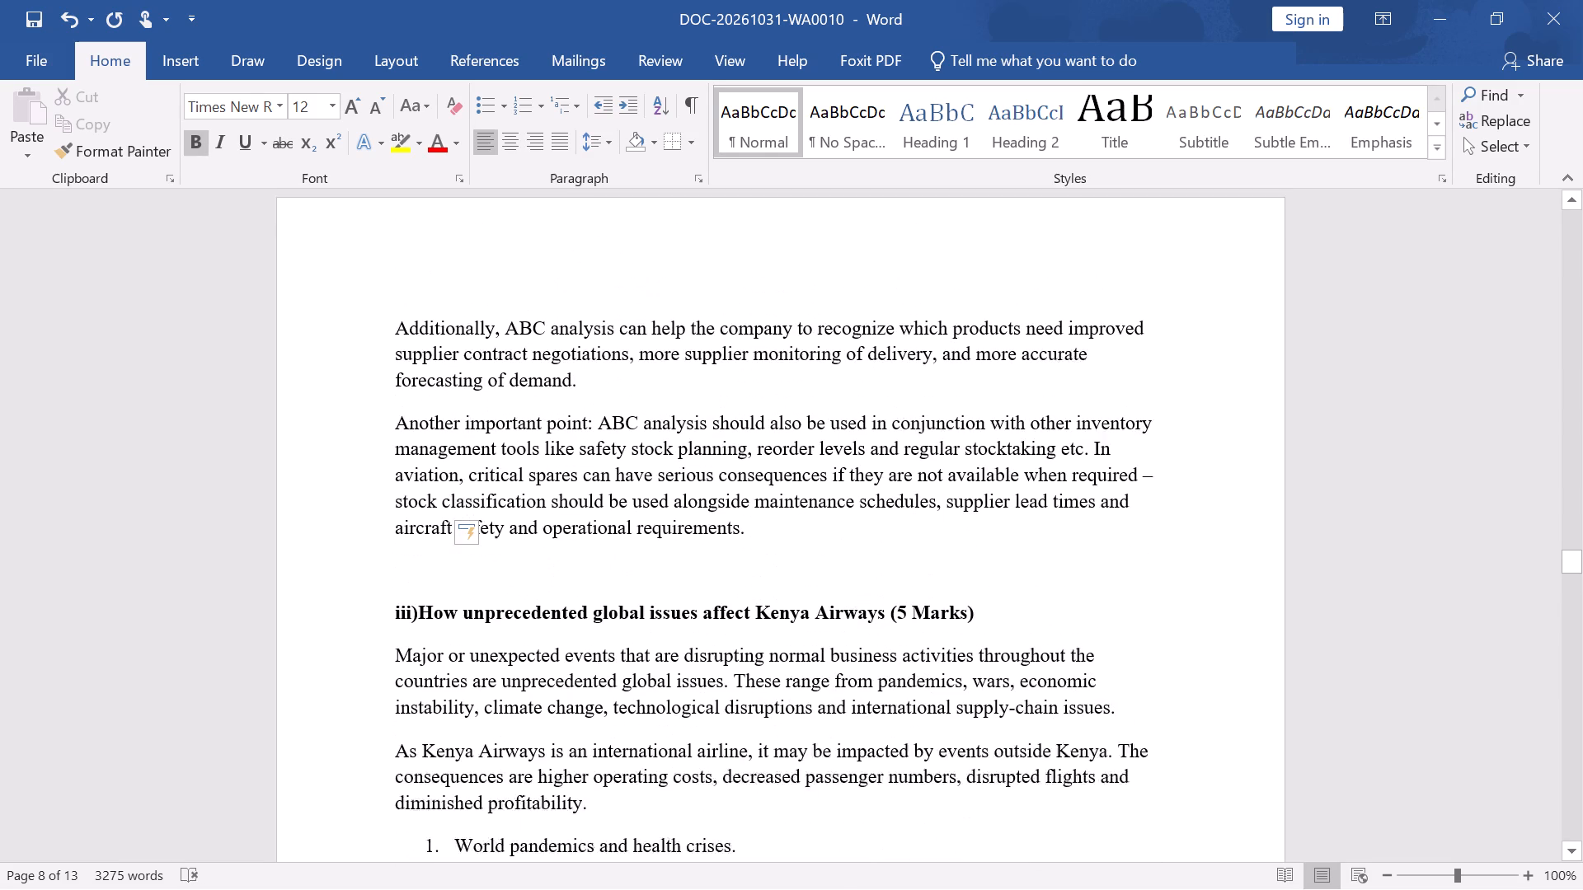
{"action": "scroll", "coordinate": [661, 433], "scroll_direction": "up", "scroll_amount": 4}
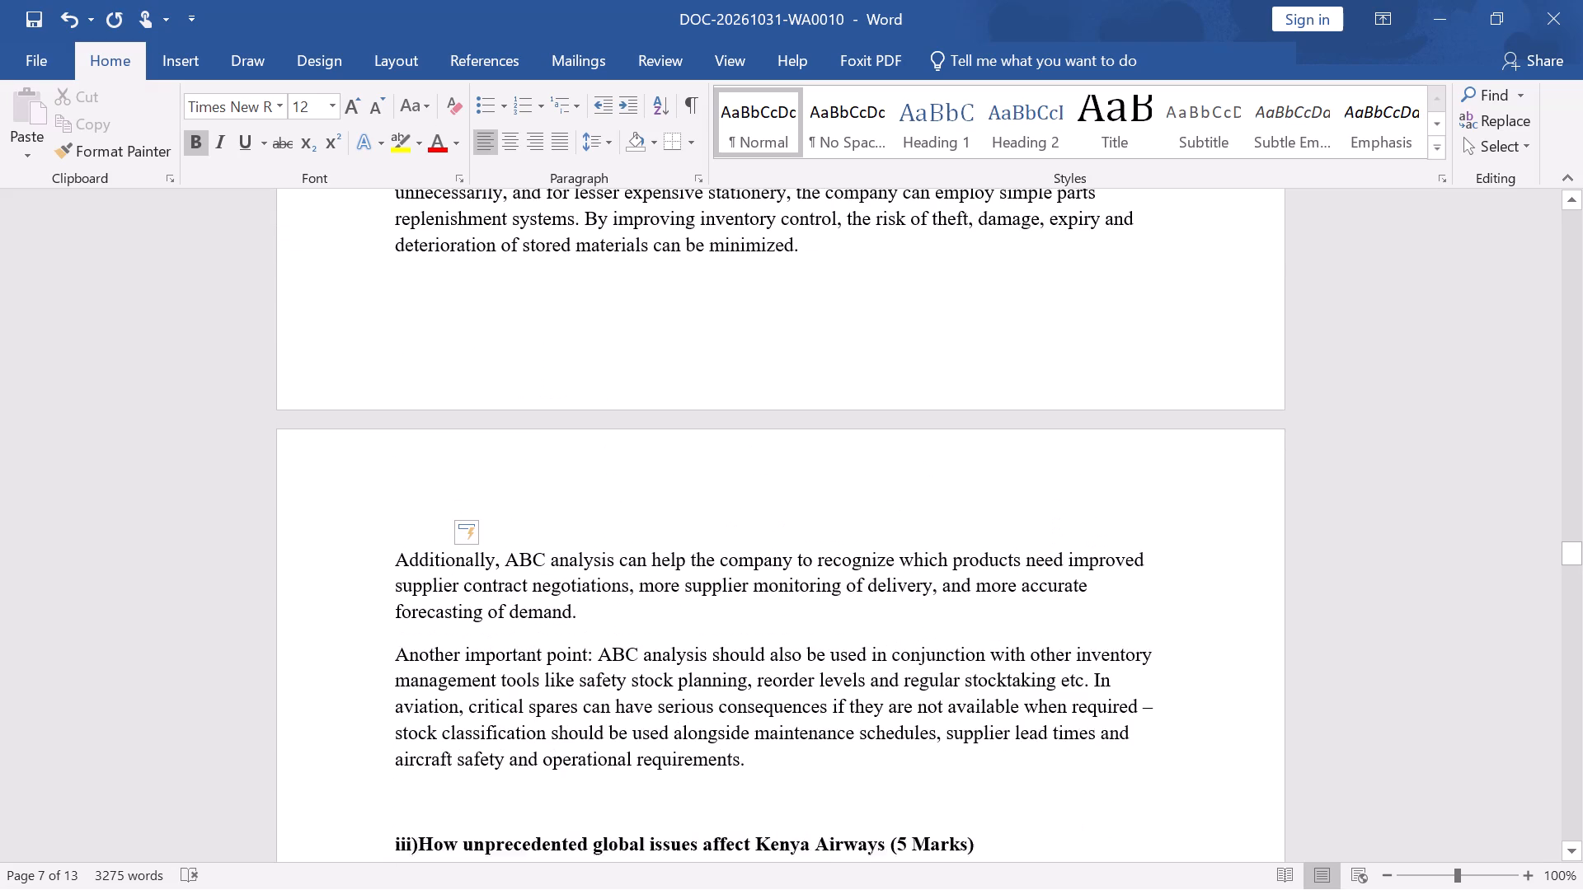
{"action": "scroll", "coordinate": [661, 432], "scroll_direction": "up", "scroll_amount": 7}
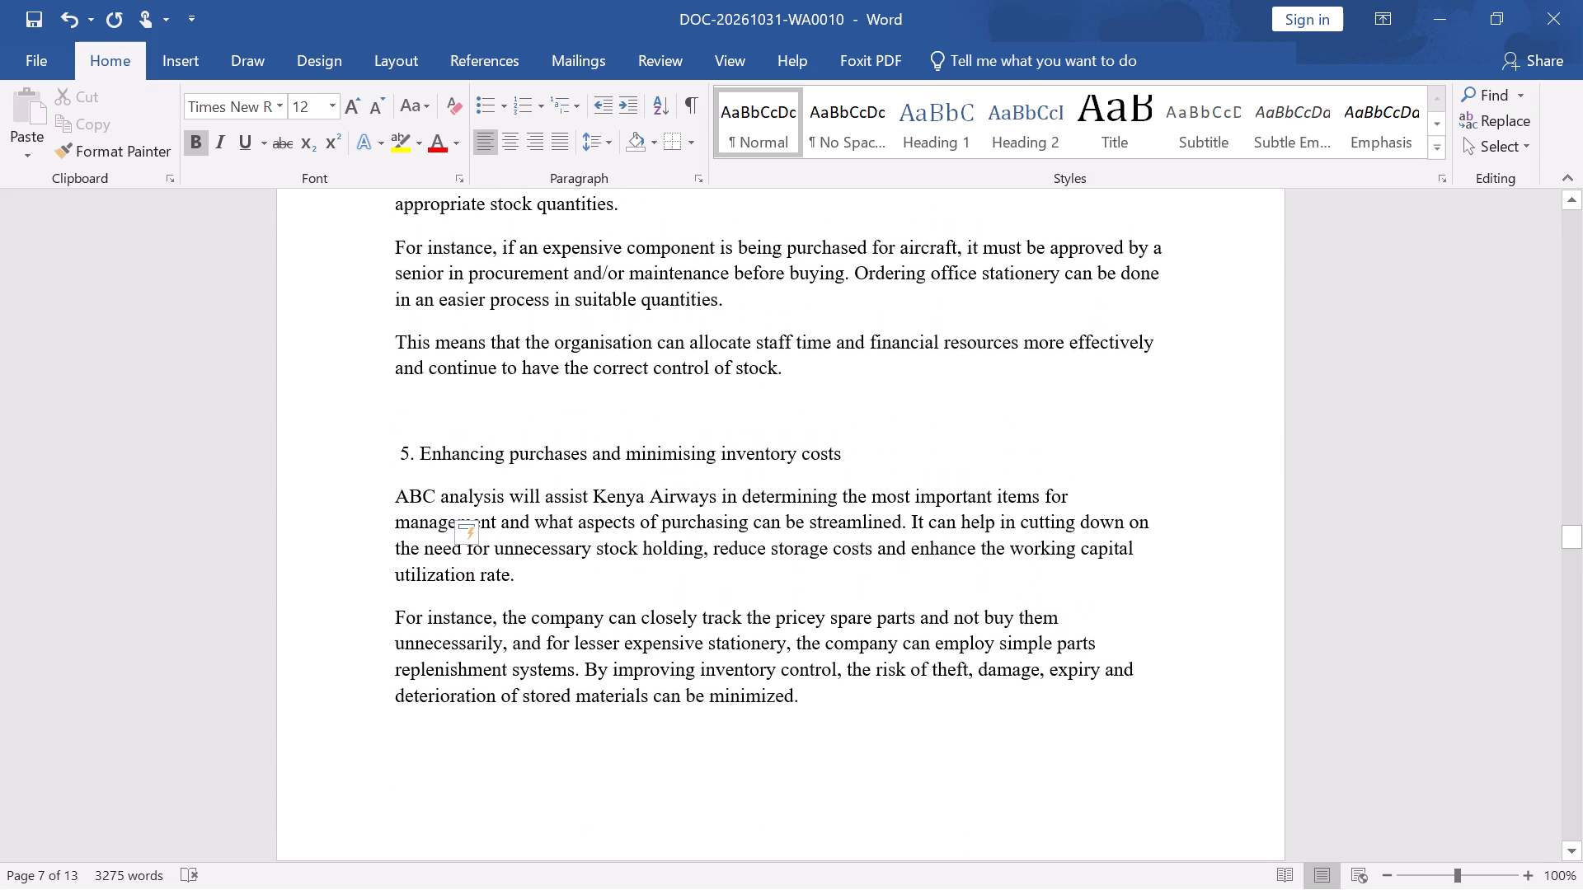
{"action": "scroll", "coordinate": [663, 430], "scroll_direction": "up", "scroll_amount": 19}
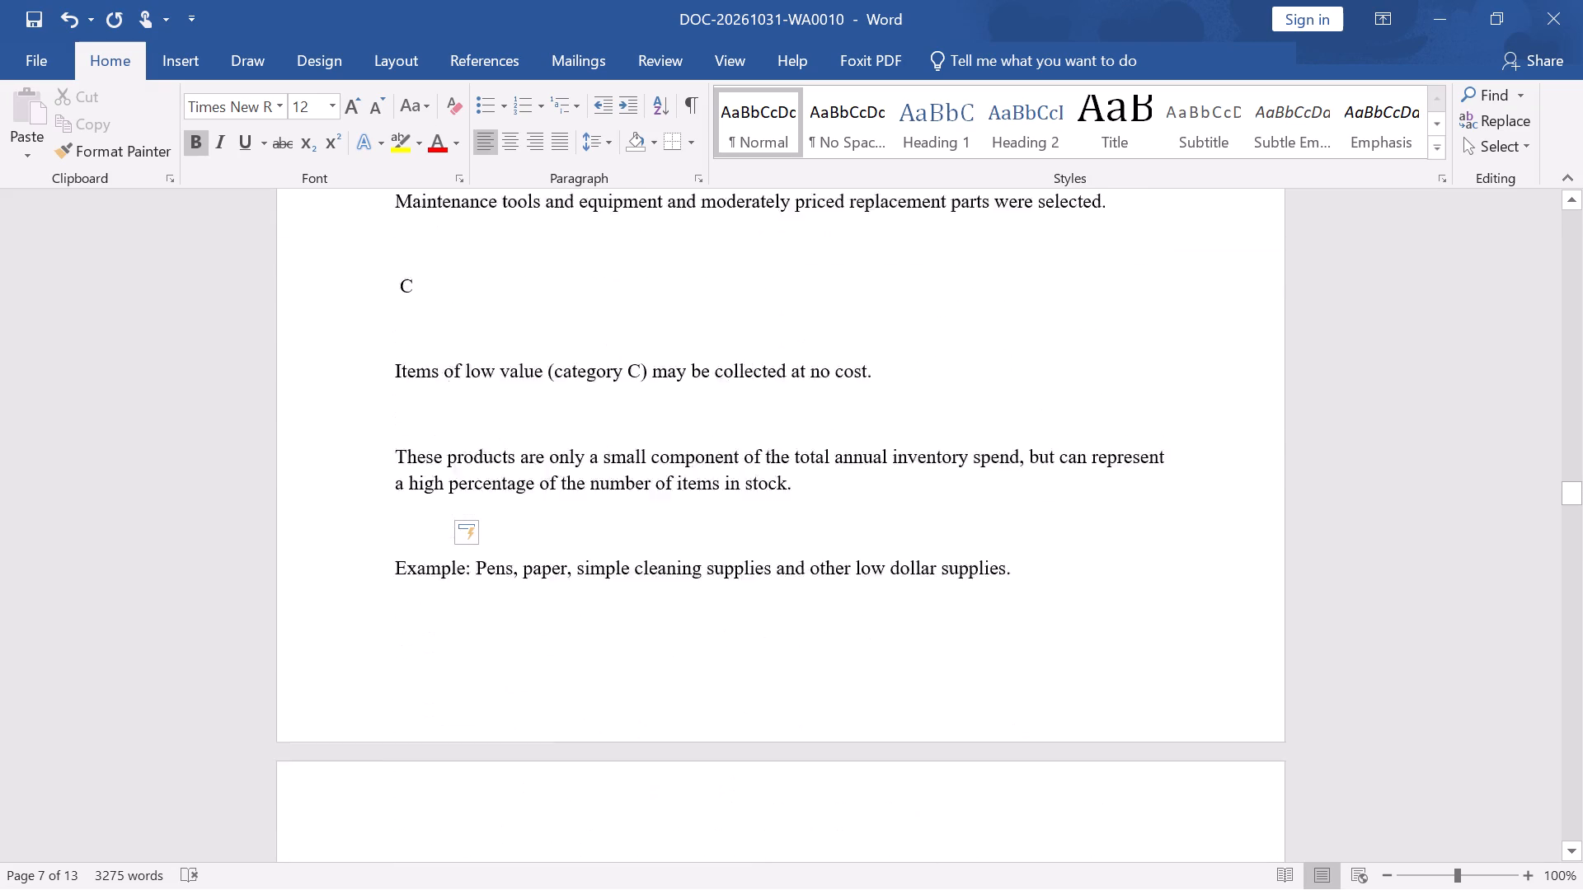
{"action": "scroll", "coordinate": [674, 404], "scroll_direction": "up", "scroll_amount": 20}
{"action": "scroll", "coordinate": [674, 404], "scroll_direction": "up", "scroll_amount": 12}
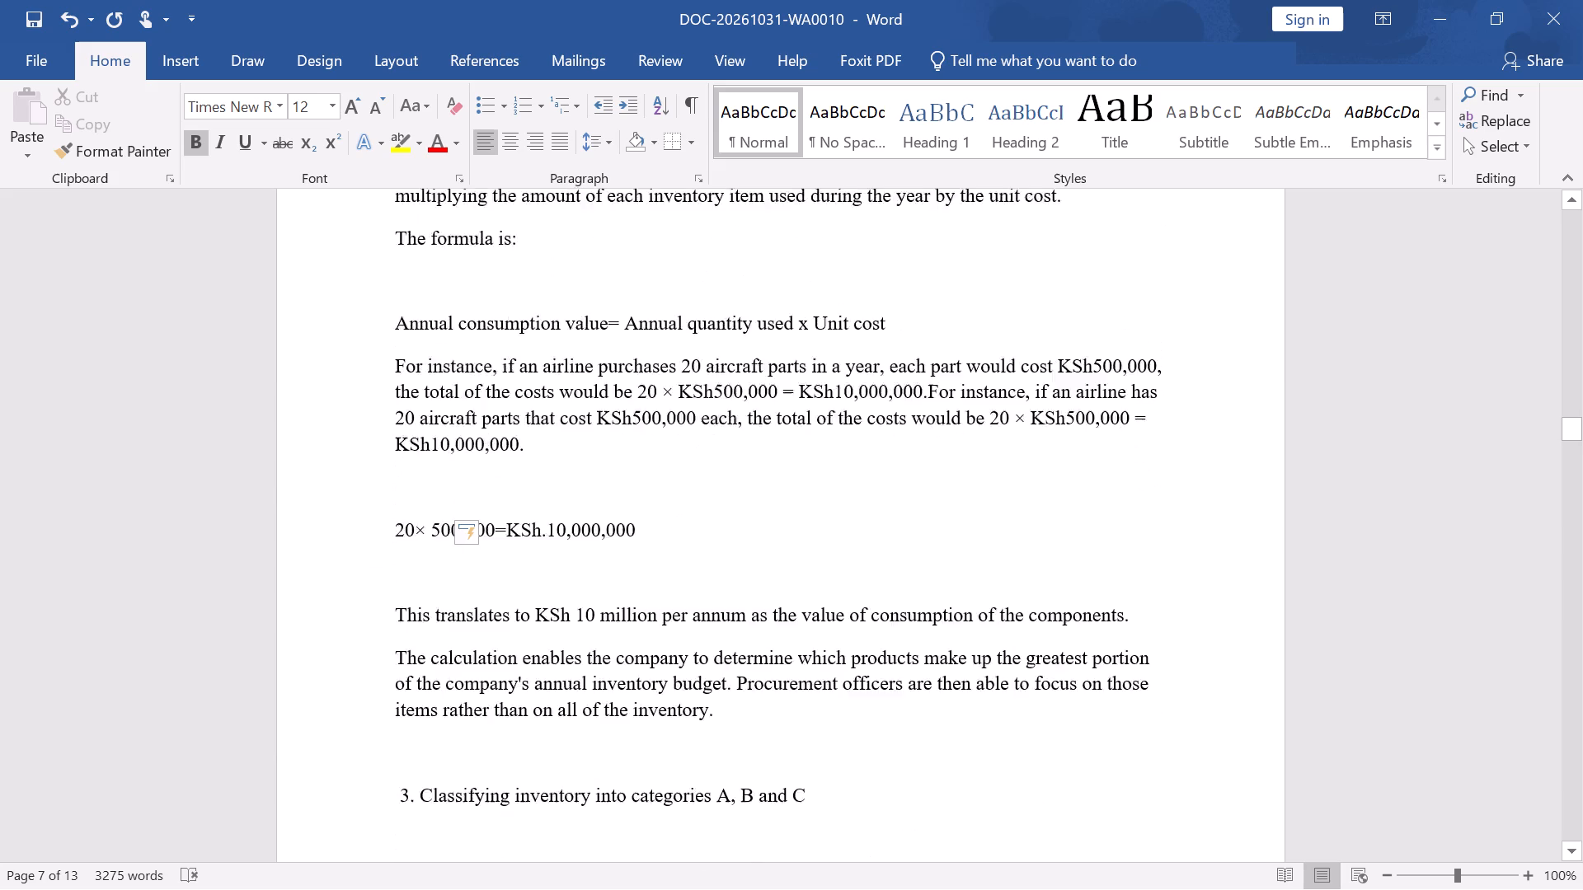
{"action": "scroll", "coordinate": [697, 382], "scroll_direction": "up", "scroll_amount": 20}
{"action": "scroll", "coordinate": [696, 380], "scroll_direction": "up", "scroll_amount": 1}
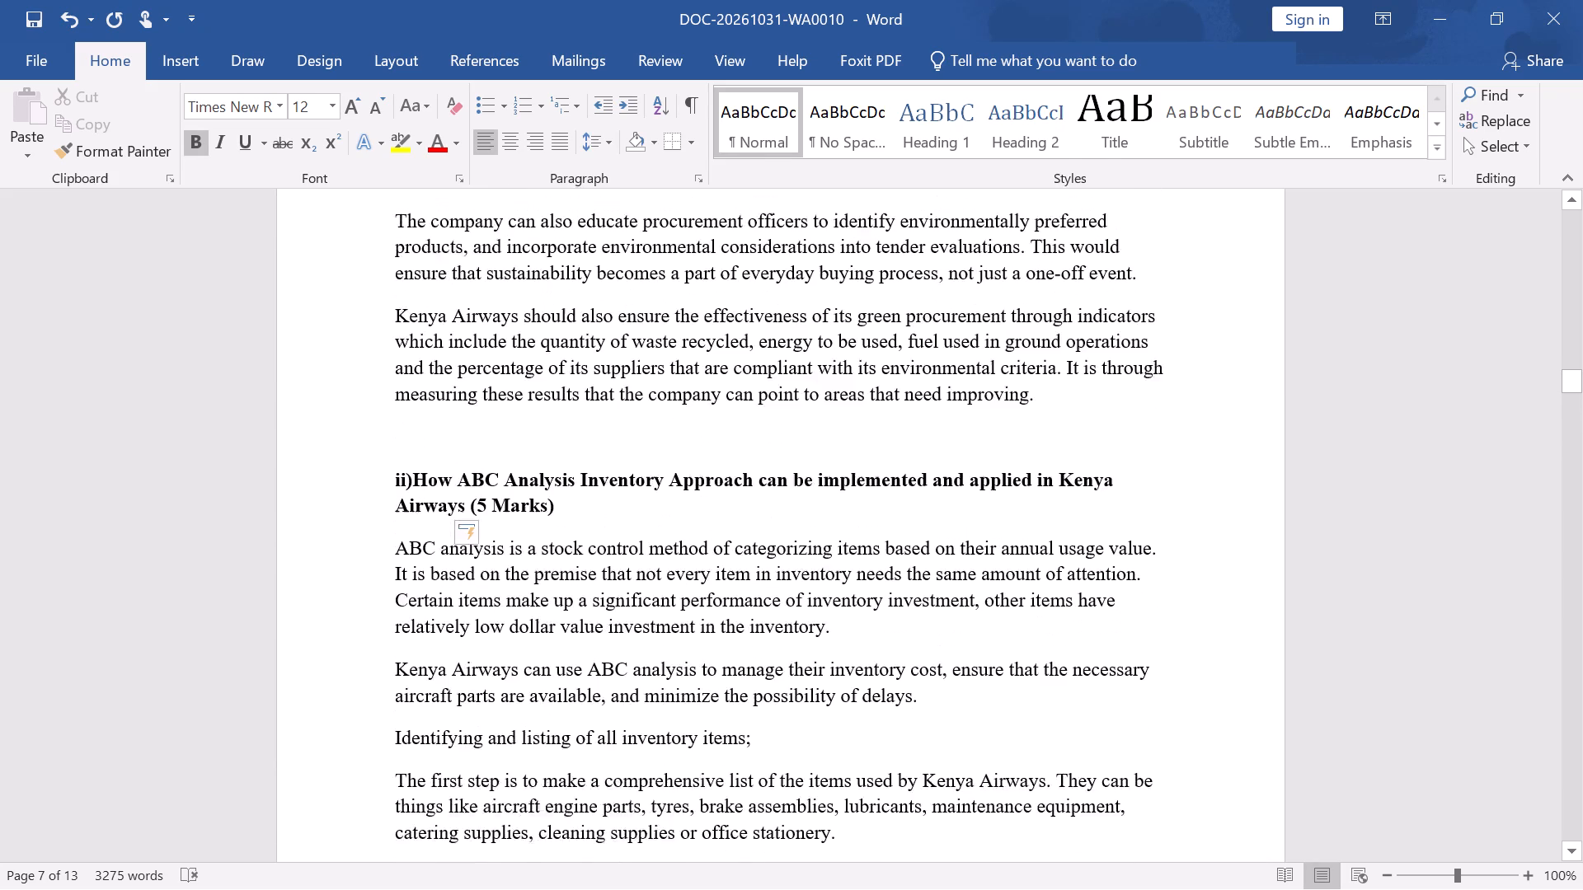
{"action": "scroll", "coordinate": [696, 380], "scroll_direction": "up", "scroll_amount": 4}
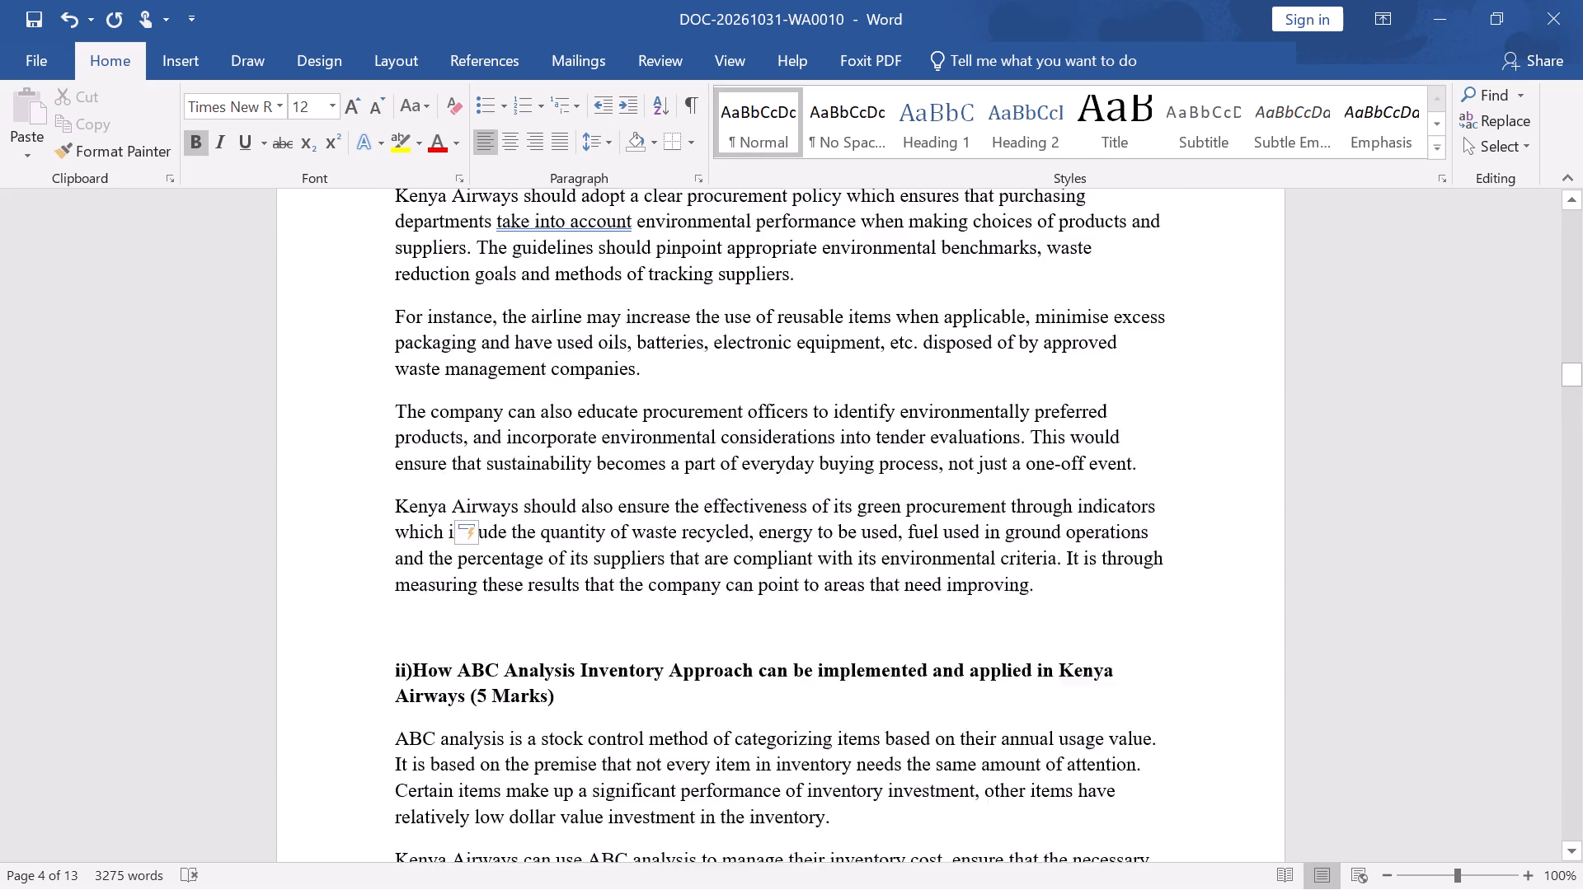
{"action": "scroll", "coordinate": [696, 376], "scroll_direction": "up", "scroll_amount": 3}
{"action": "scroll", "coordinate": [696, 376], "scroll_direction": "down", "scroll_amount": 5}
{"action": "scroll", "coordinate": [696, 376], "scroll_direction": "up", "scroll_amount": 2}
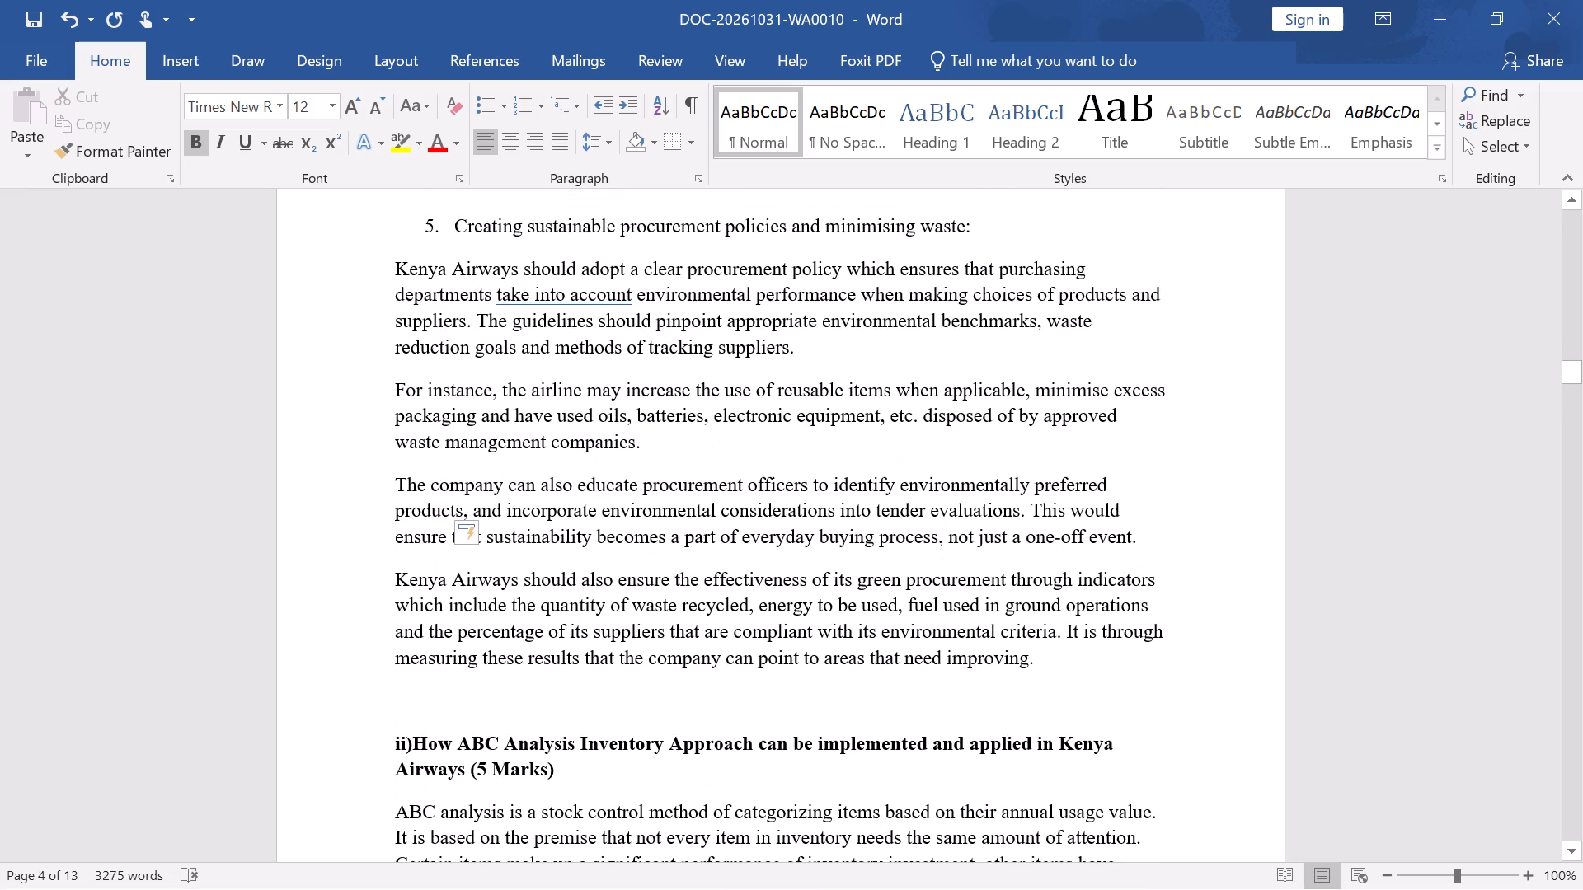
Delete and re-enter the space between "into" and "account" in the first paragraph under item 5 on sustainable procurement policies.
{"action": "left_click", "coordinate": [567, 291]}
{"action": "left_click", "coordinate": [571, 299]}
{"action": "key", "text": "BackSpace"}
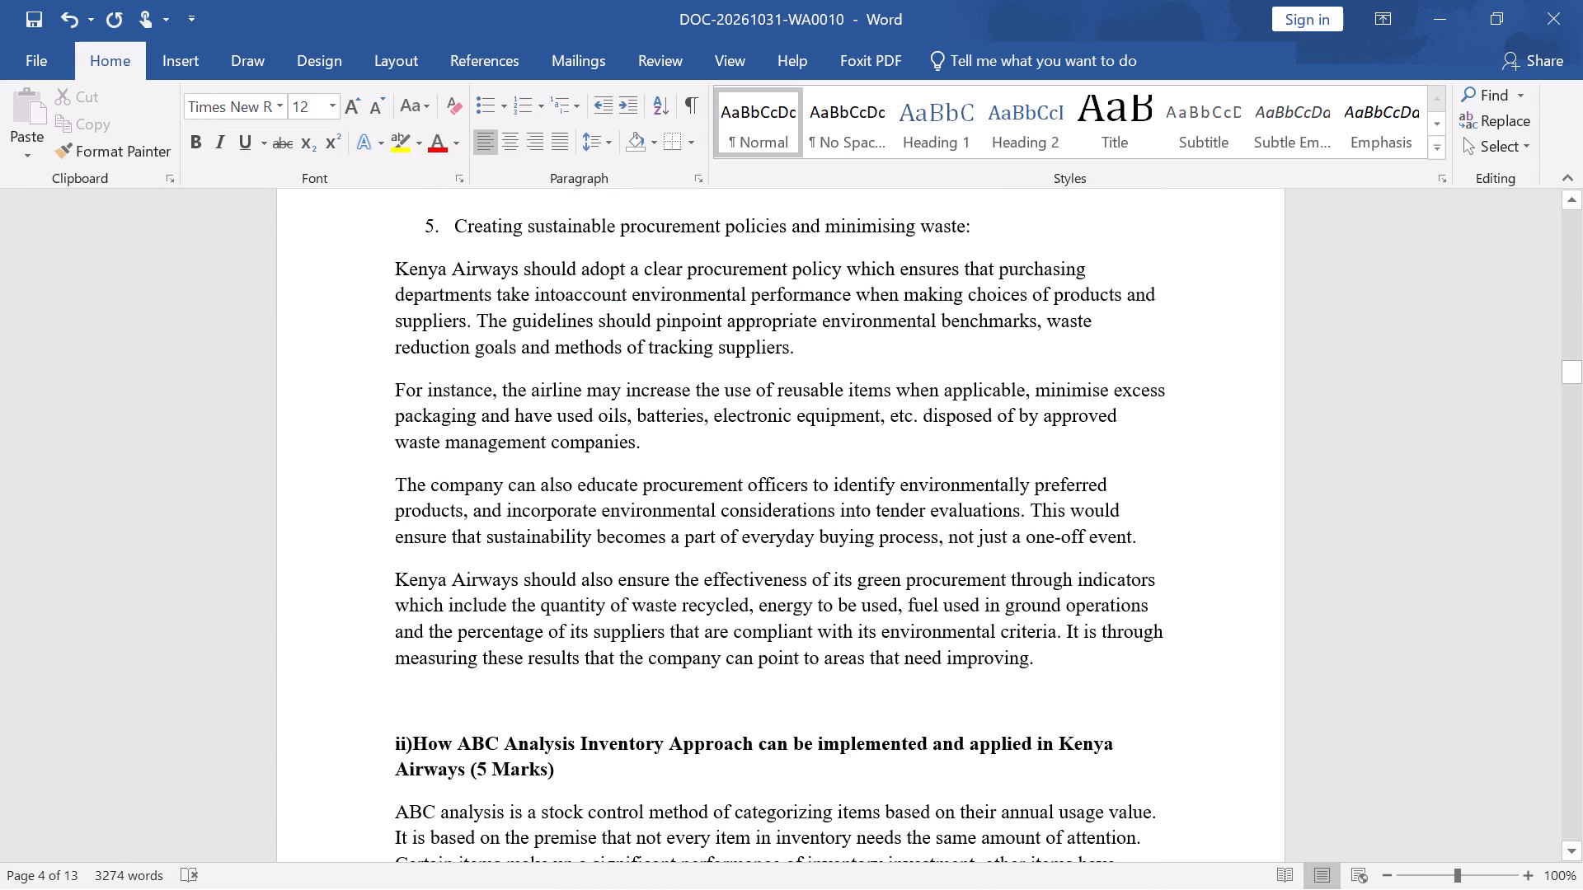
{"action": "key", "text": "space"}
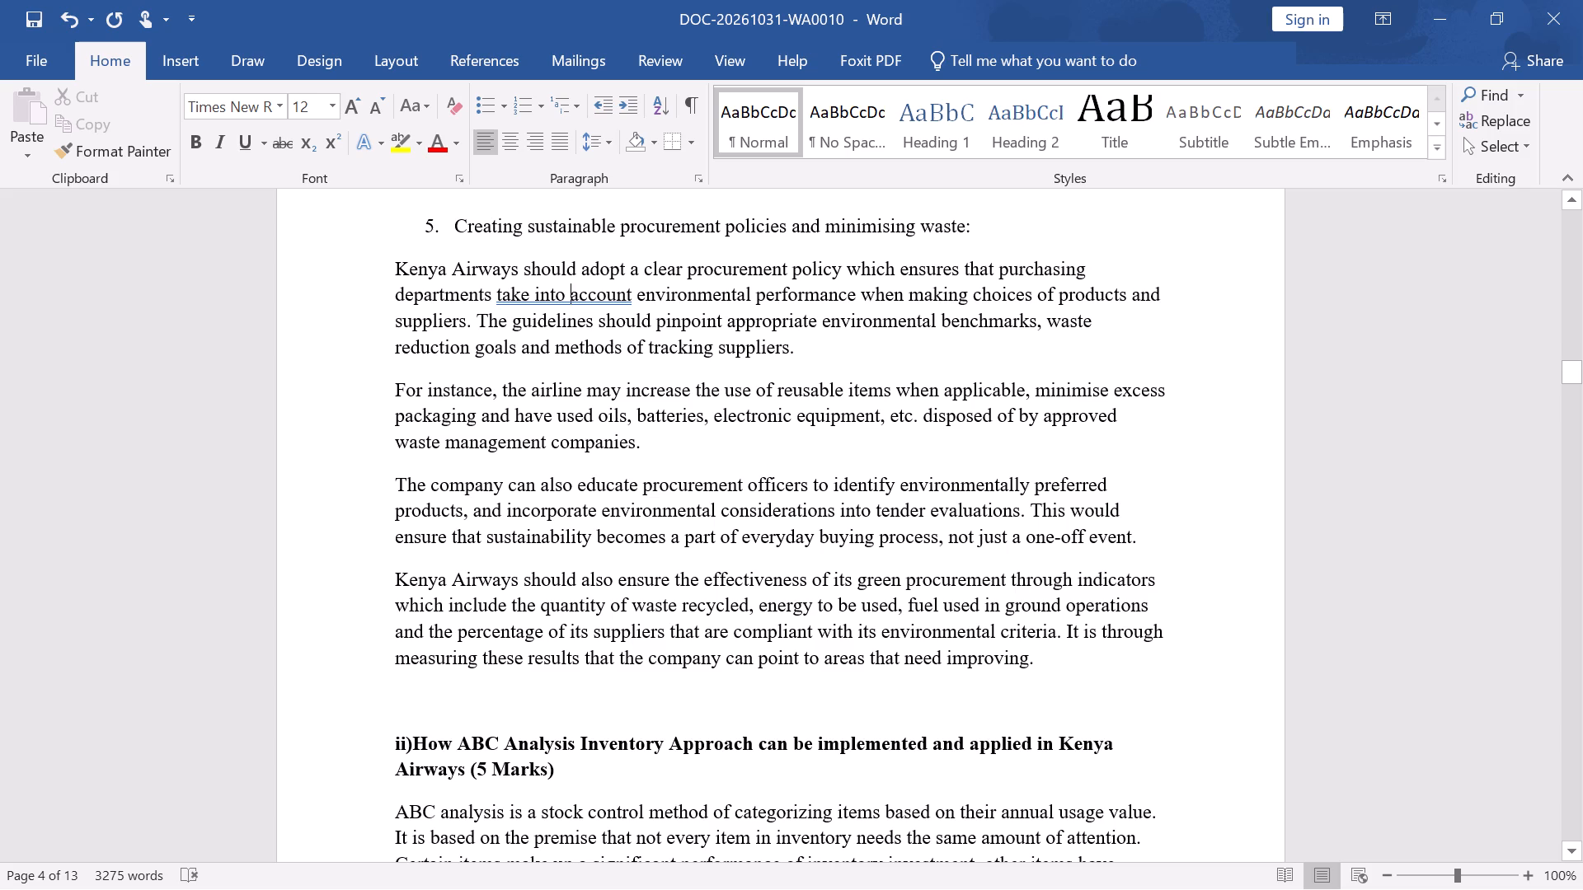
Format the "Identifying and listing of all inventory items;" heading in section ii) as numbered item 1.
{"action": "scroll", "coordinate": [633, 297], "scroll_direction": "down", "scroll_amount": 8}
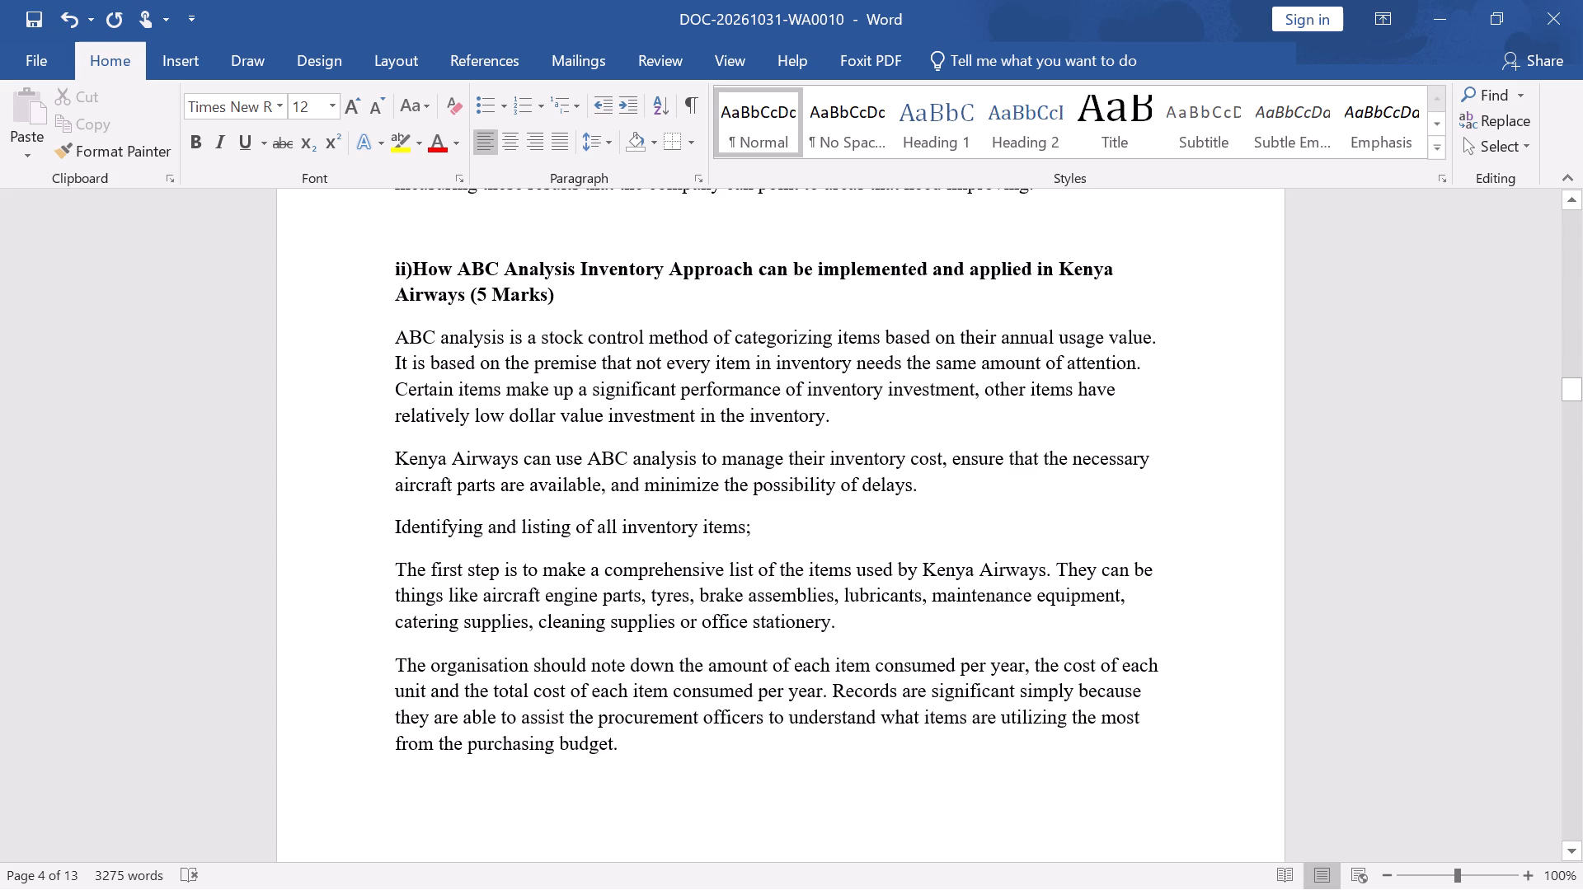
{"action": "scroll", "coordinate": [477, 394], "scroll_direction": "down", "scroll_amount": 3}
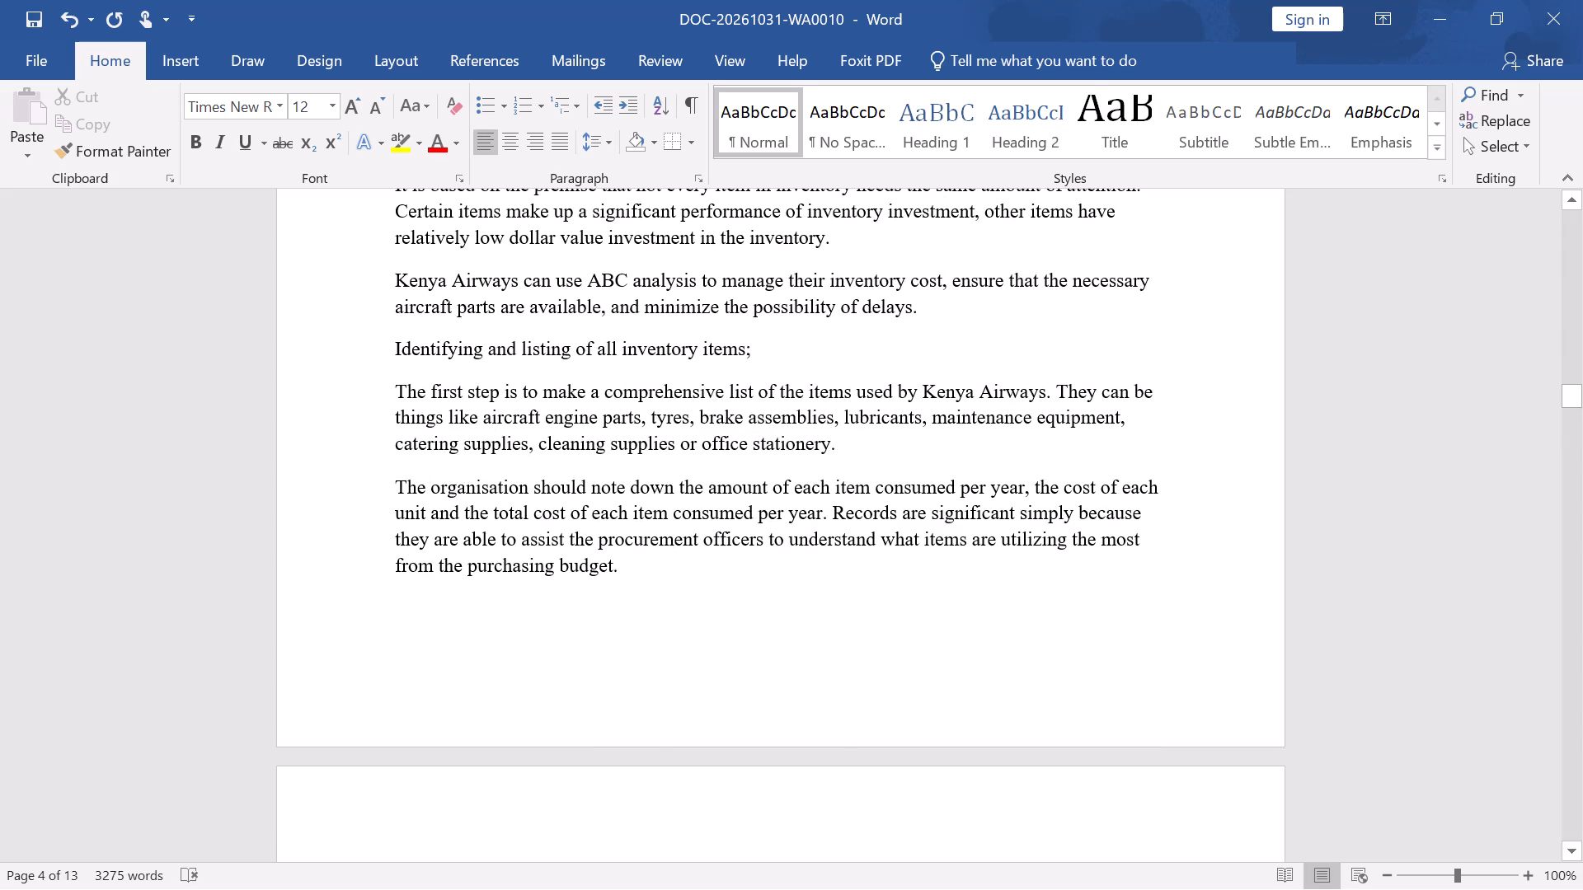
{"action": "scroll", "coordinate": [481, 388], "scroll_direction": "down", "scroll_amount": 4}
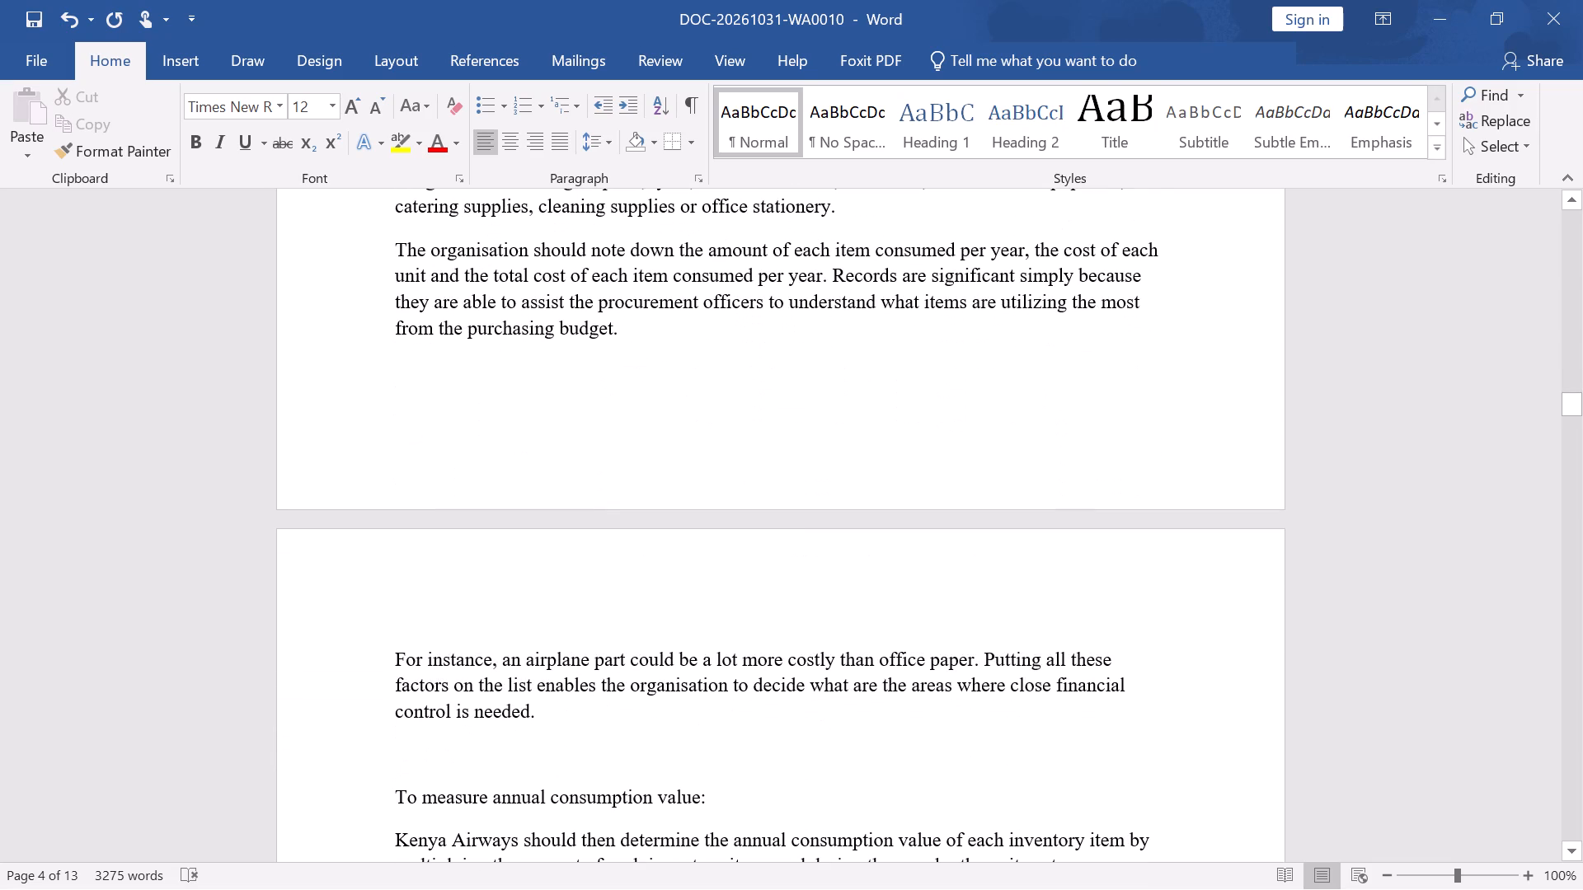
{"action": "scroll", "coordinate": [486, 374], "scroll_direction": "up", "scroll_amount": 3}
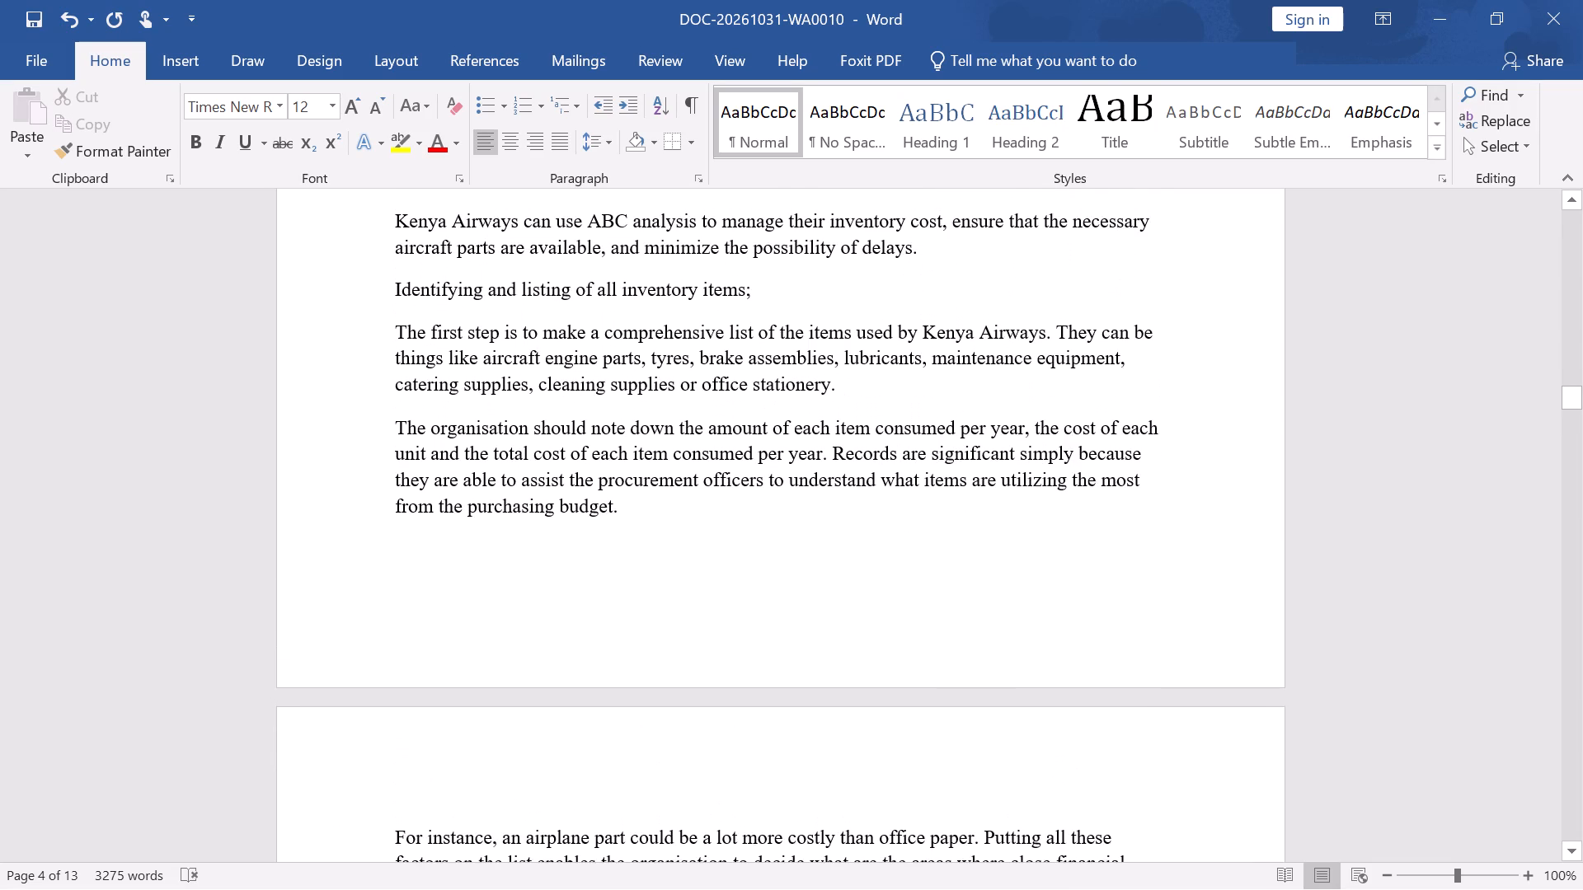
{"action": "scroll", "coordinate": [472, 368], "scroll_direction": "up", "scroll_amount": 3}
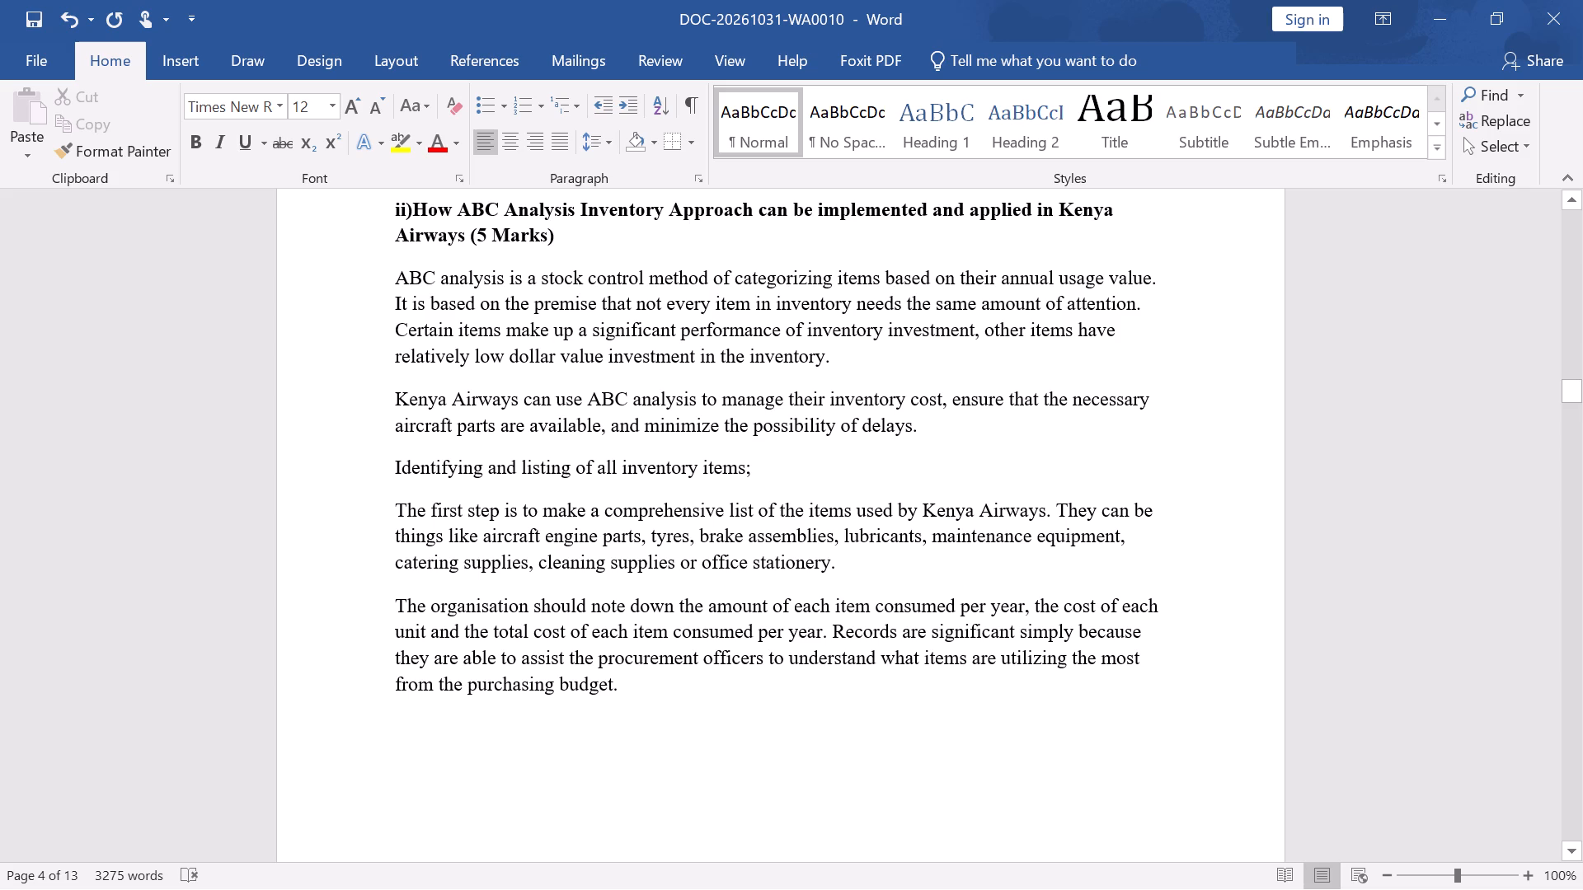
{"action": "left_click", "coordinate": [392, 461]}
{"action": "key", "text": "1"}
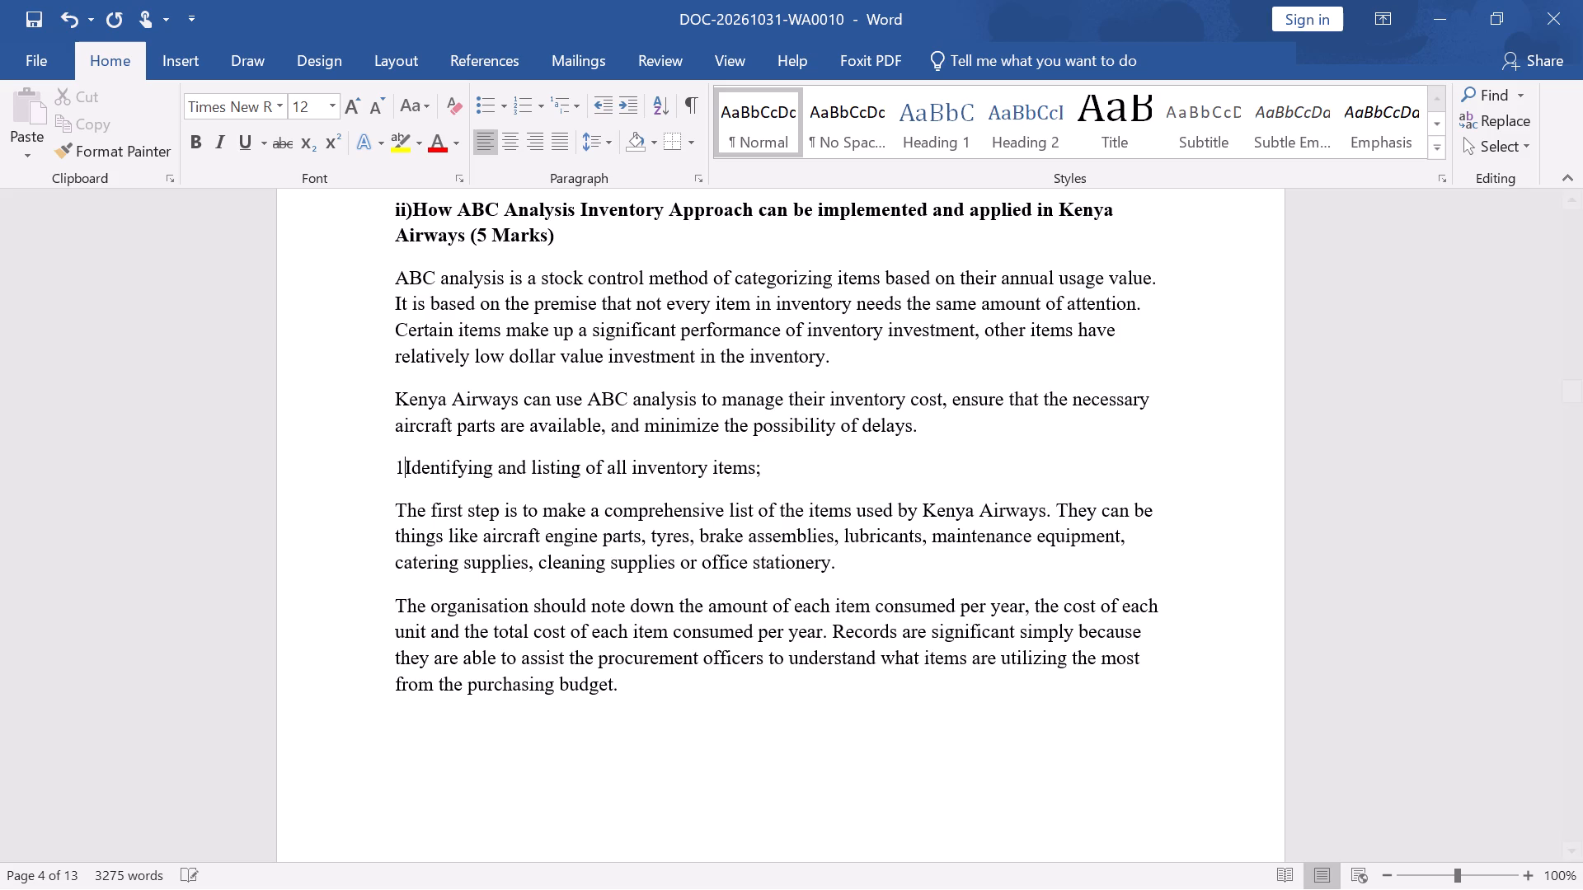
{"action": "key", "text": "period"}
{"action": "key", "text": "space"}
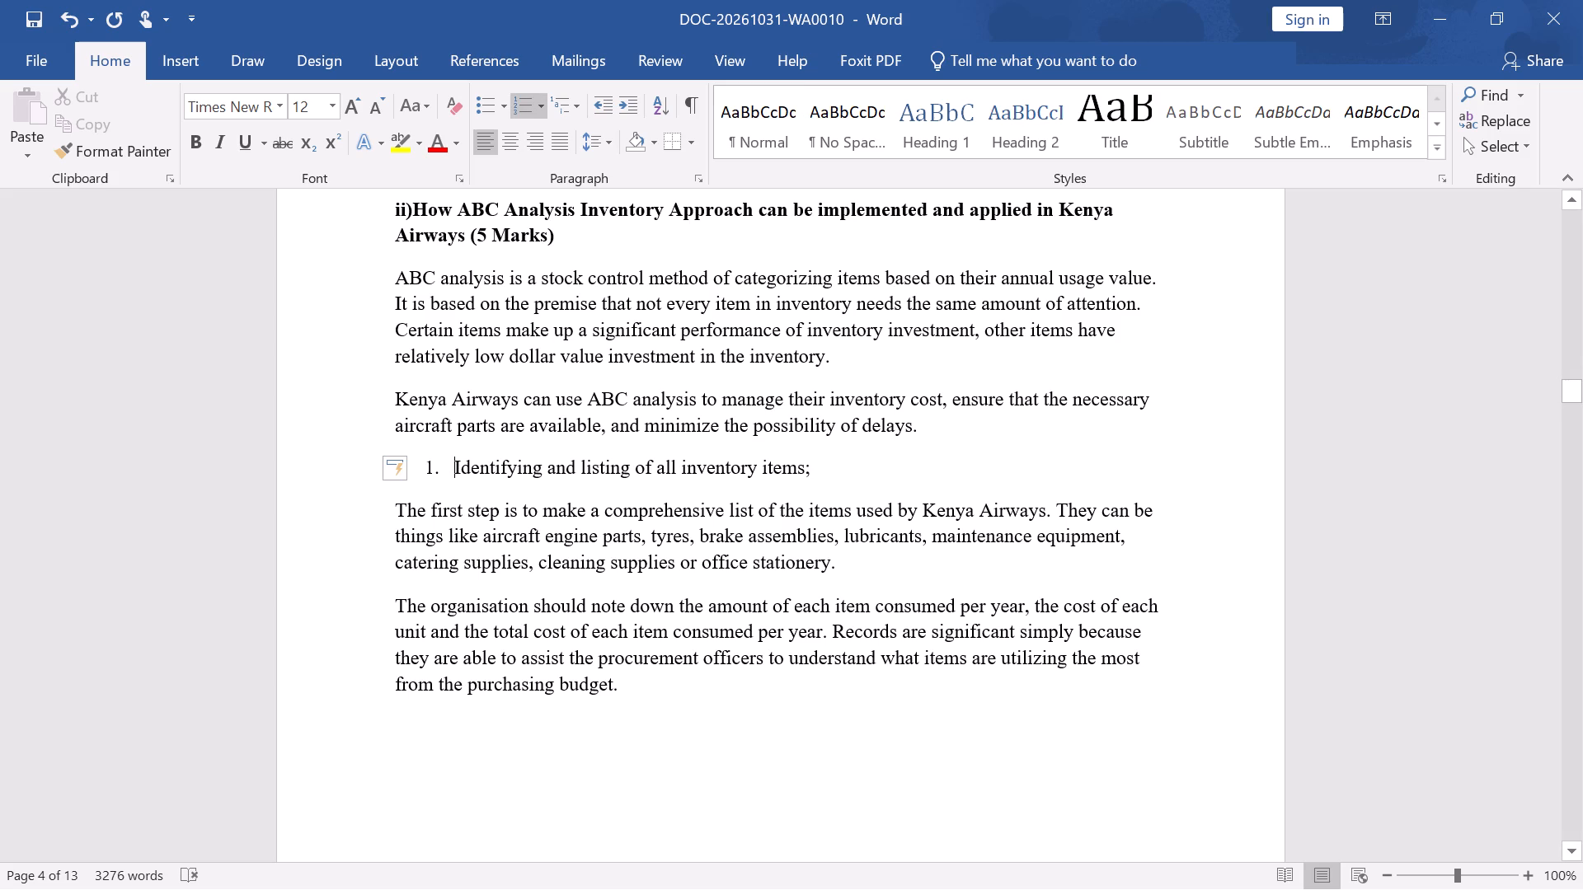
Reword the "To measure annual consumption value:" heading in section ii) as "Measurement of annual consumption value:".
{"action": "scroll", "coordinate": [564, 460], "scroll_direction": "down", "scroll_amount": 2}
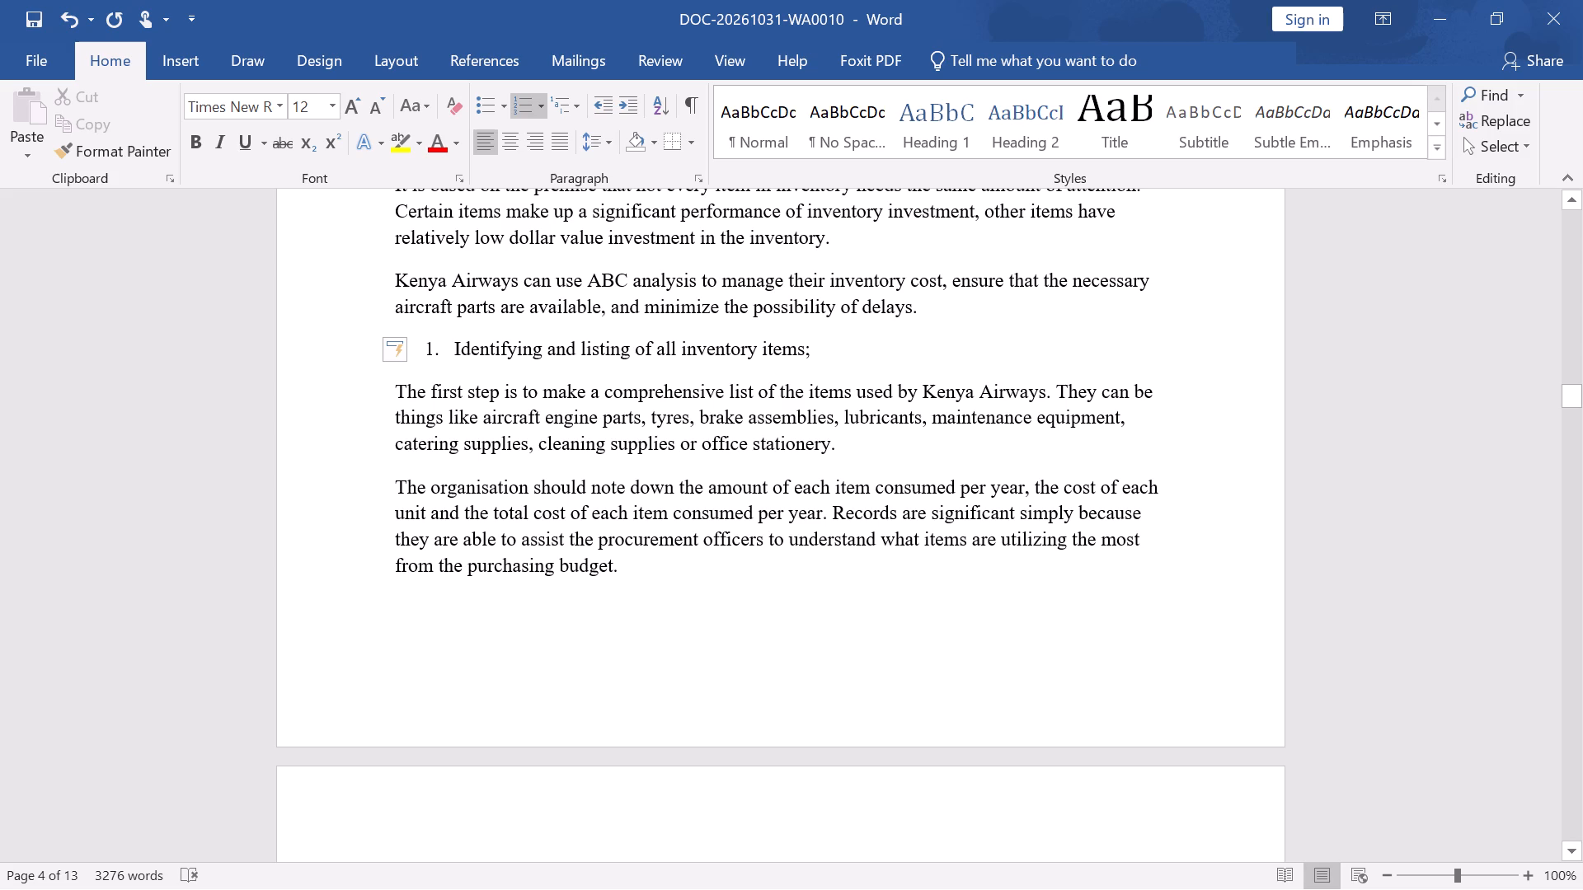
{"action": "scroll", "coordinate": [715, 487], "scroll_direction": "down", "scroll_amount": 2}
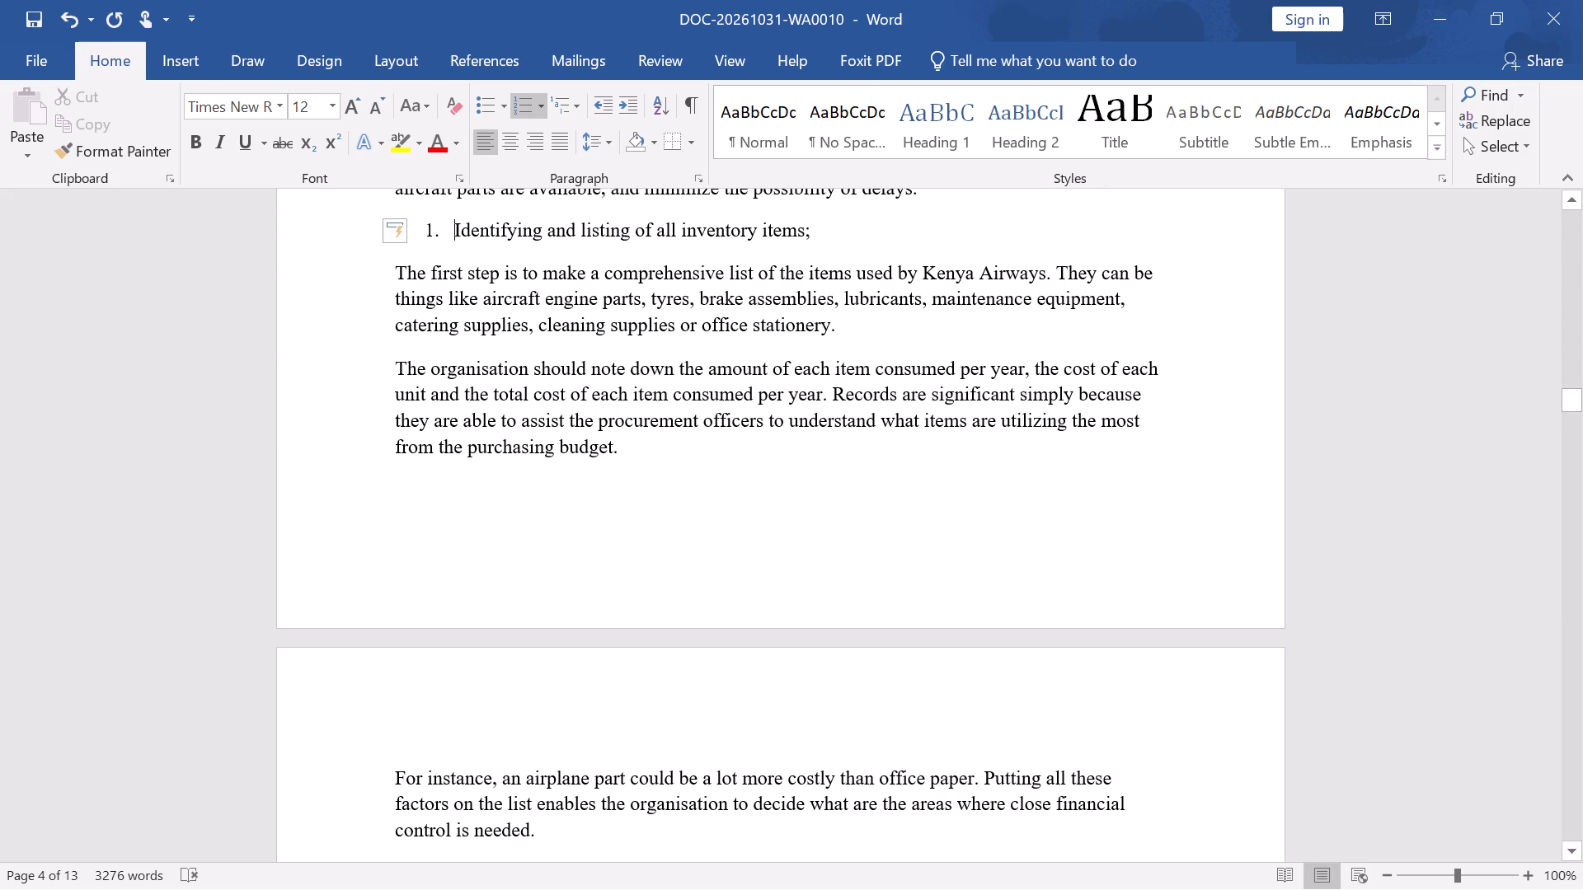
{"action": "scroll", "coordinate": [505, 565], "scroll_direction": "down", "scroll_amount": 5}
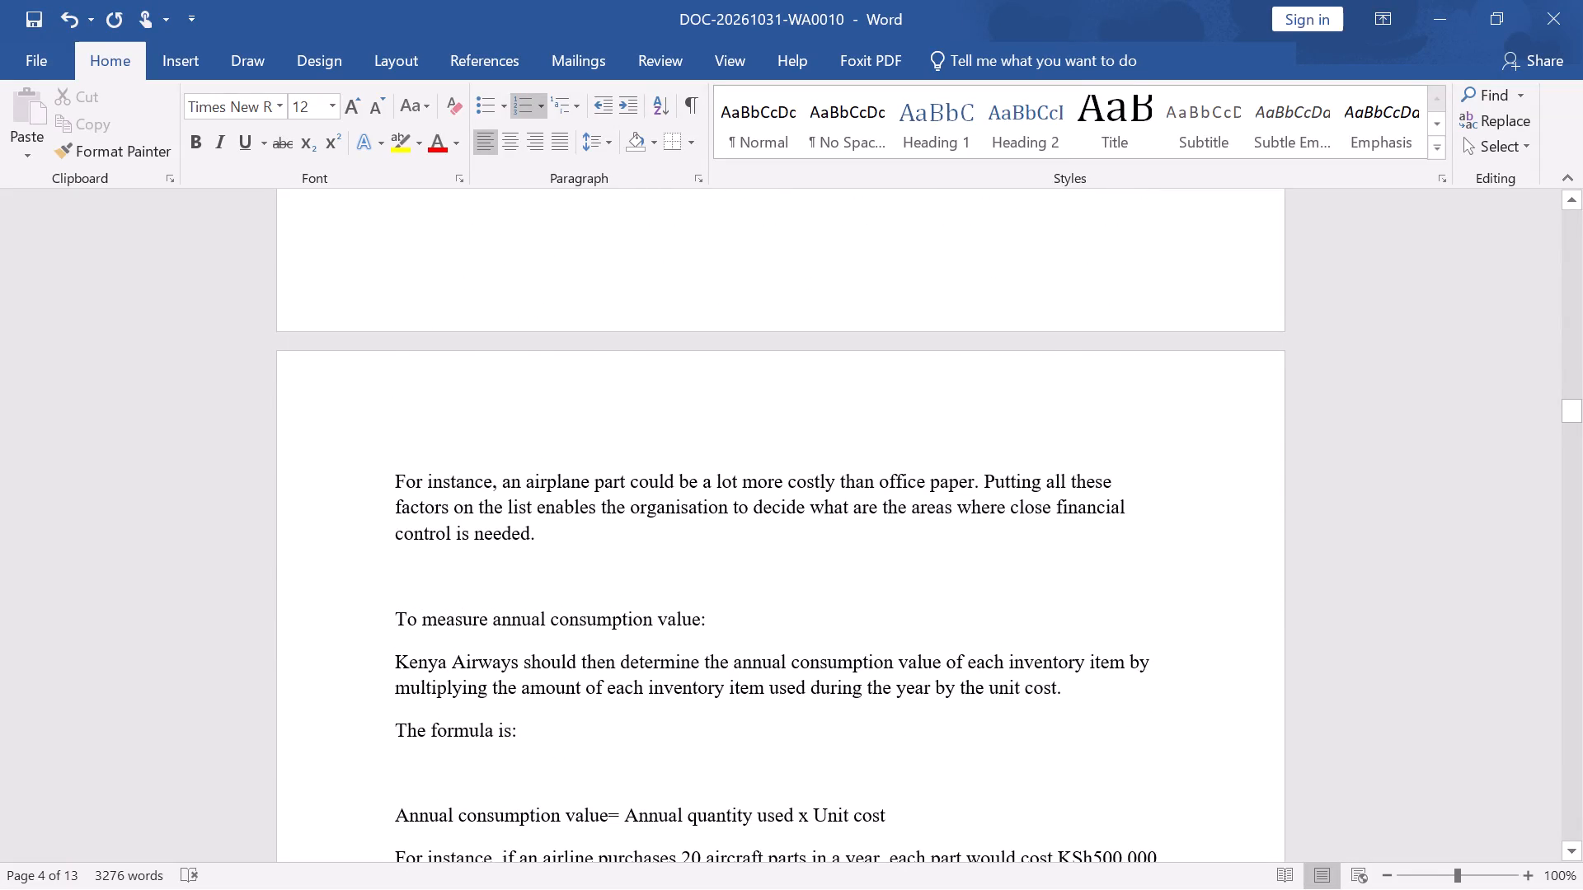
{"action": "scroll", "coordinate": [503, 550], "scroll_direction": "down", "scroll_amount": 3}
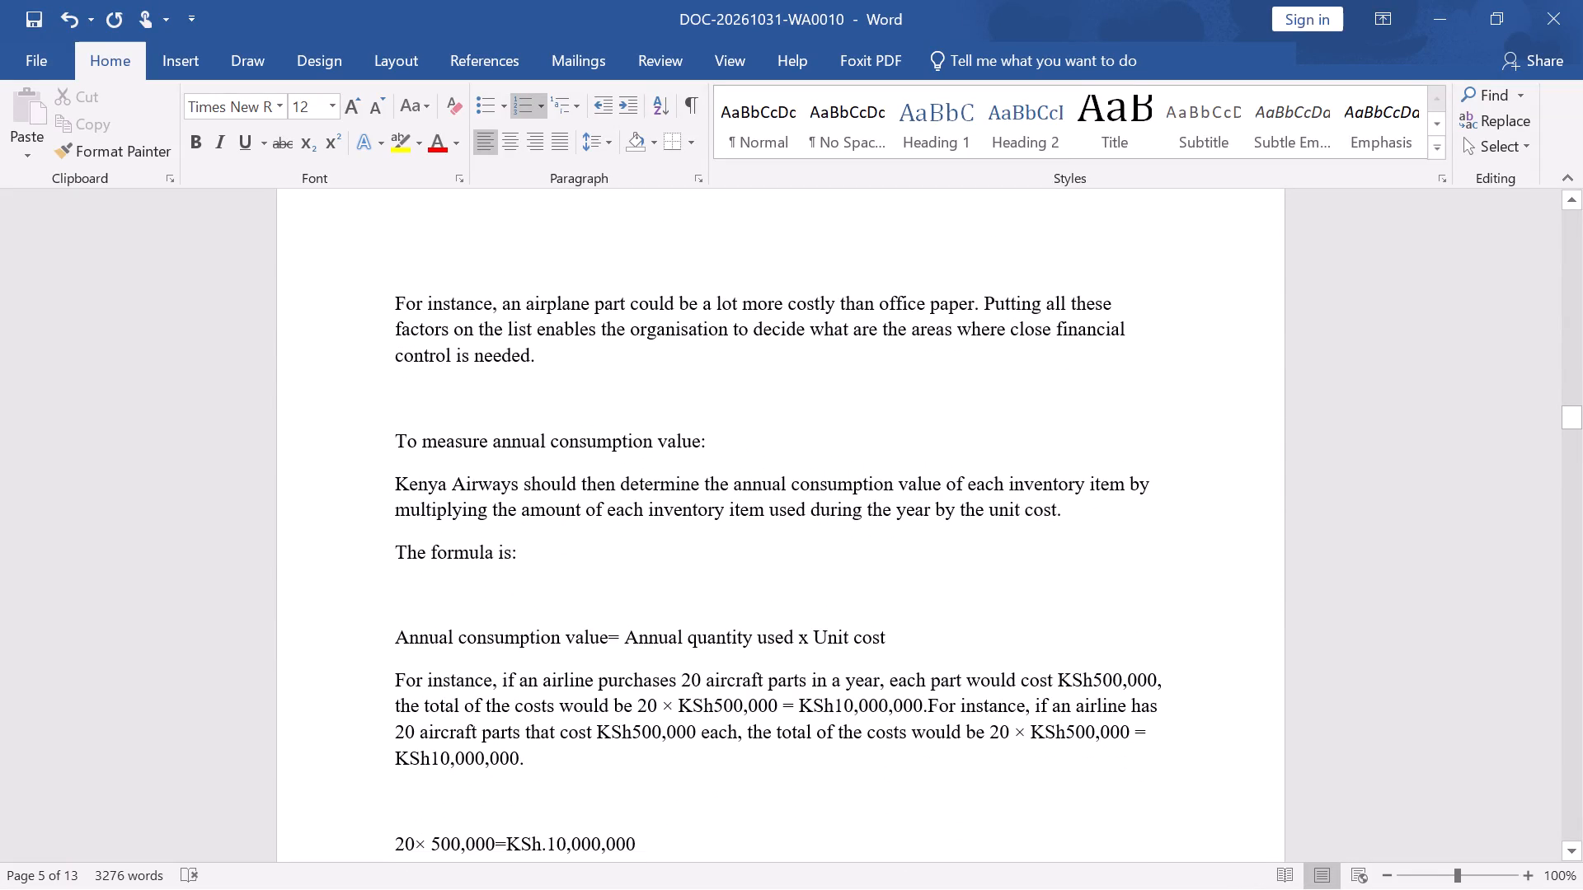
{"action": "scroll", "coordinate": [398, 496], "scroll_direction": "up", "scroll_amount": 9}
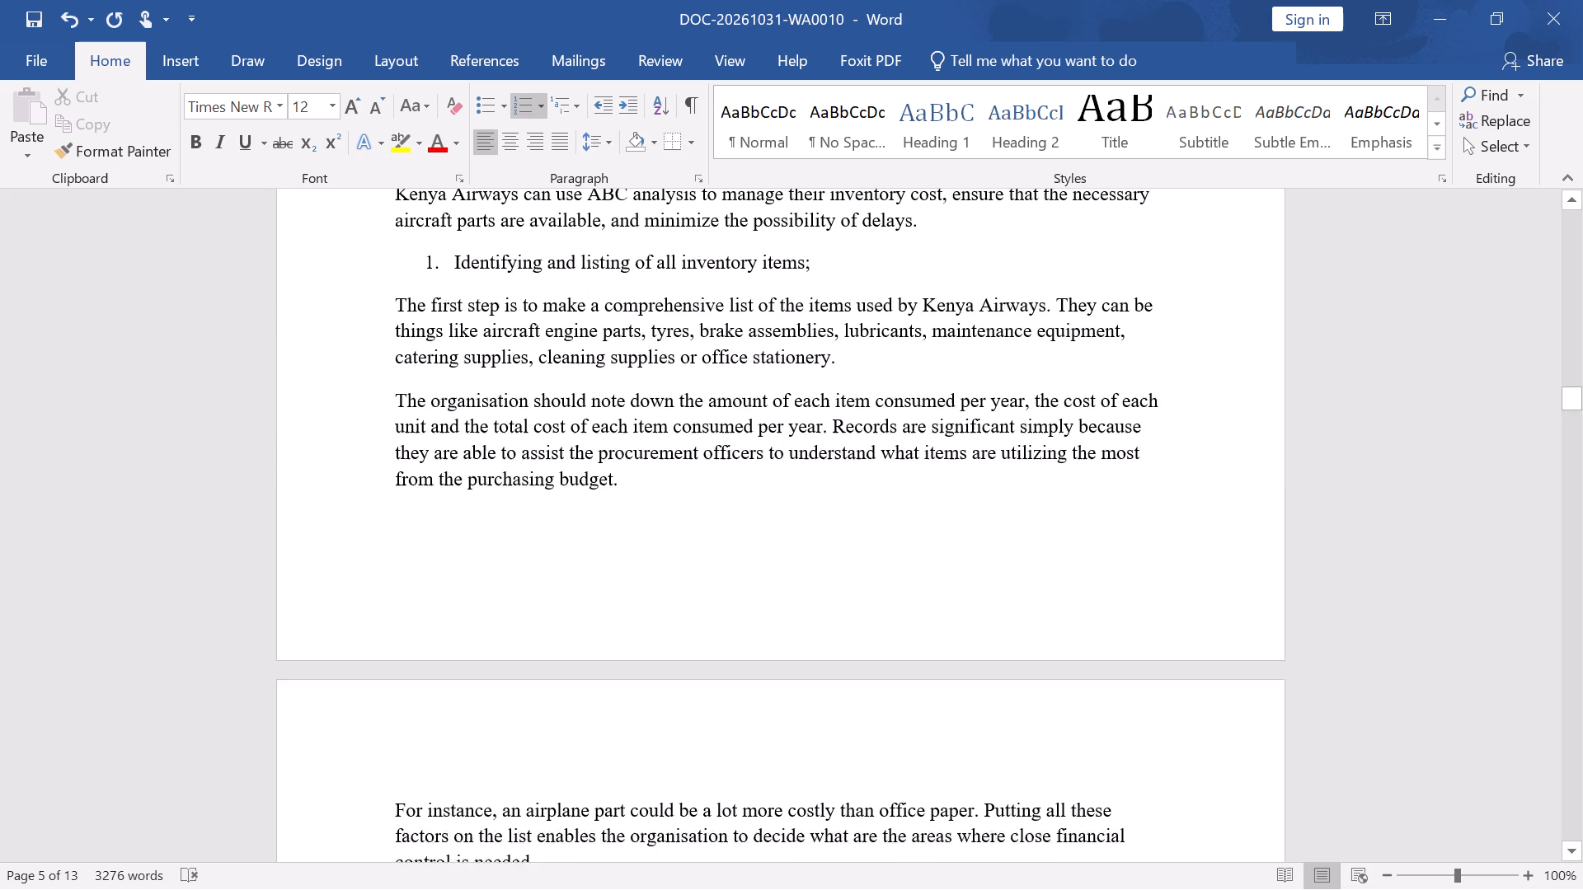
{"action": "scroll", "coordinate": [398, 497], "scroll_direction": "up", "scroll_amount": 4}
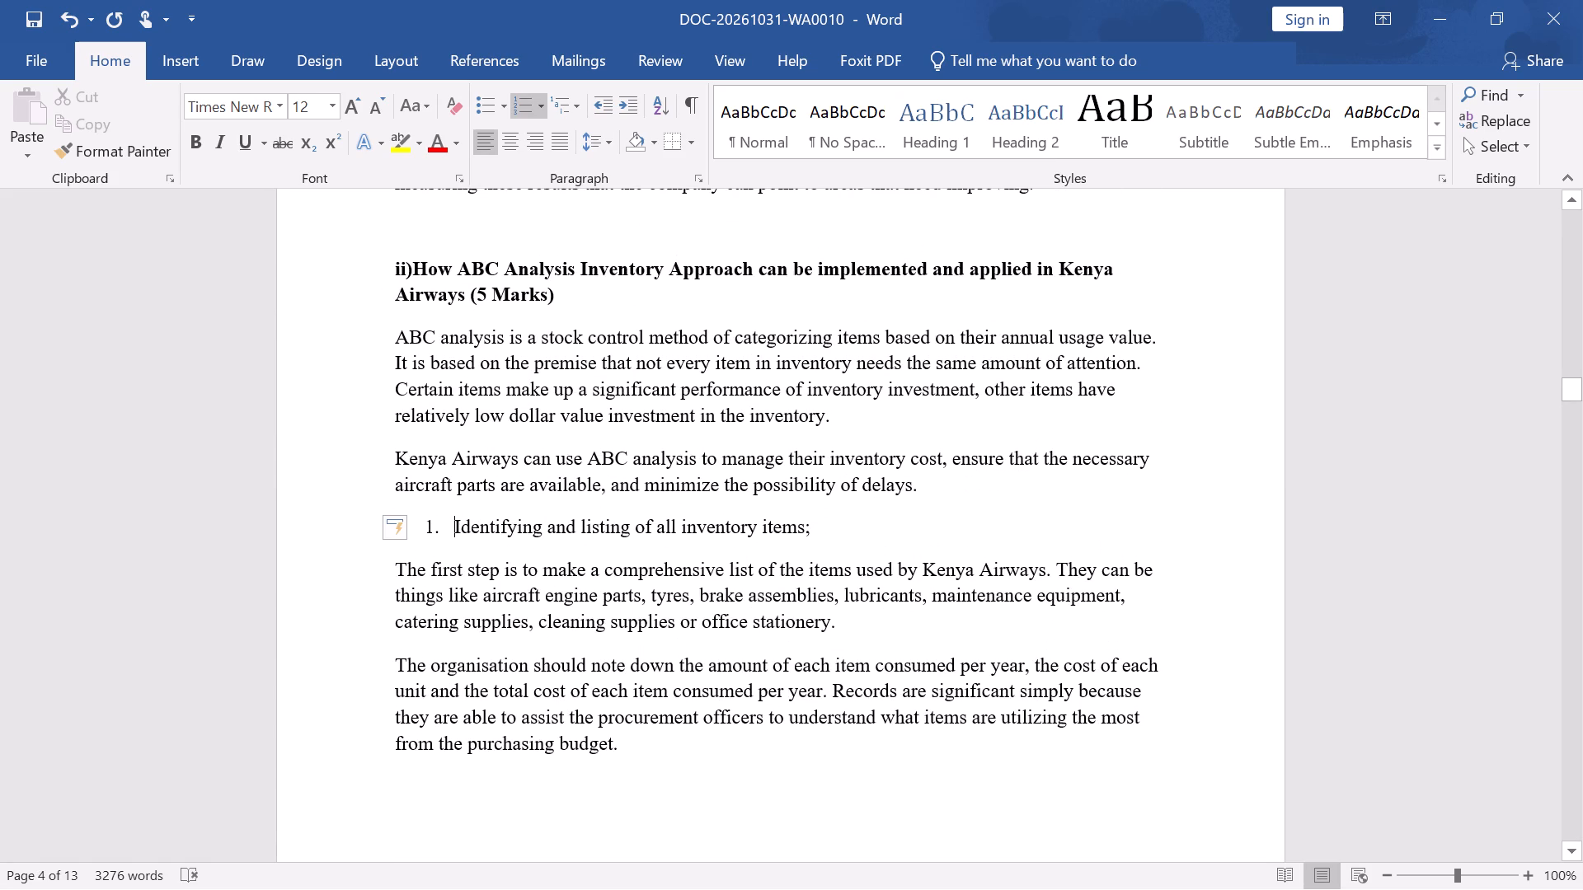
{"action": "scroll", "coordinate": [387, 481], "scroll_direction": "down", "scroll_amount": 12}
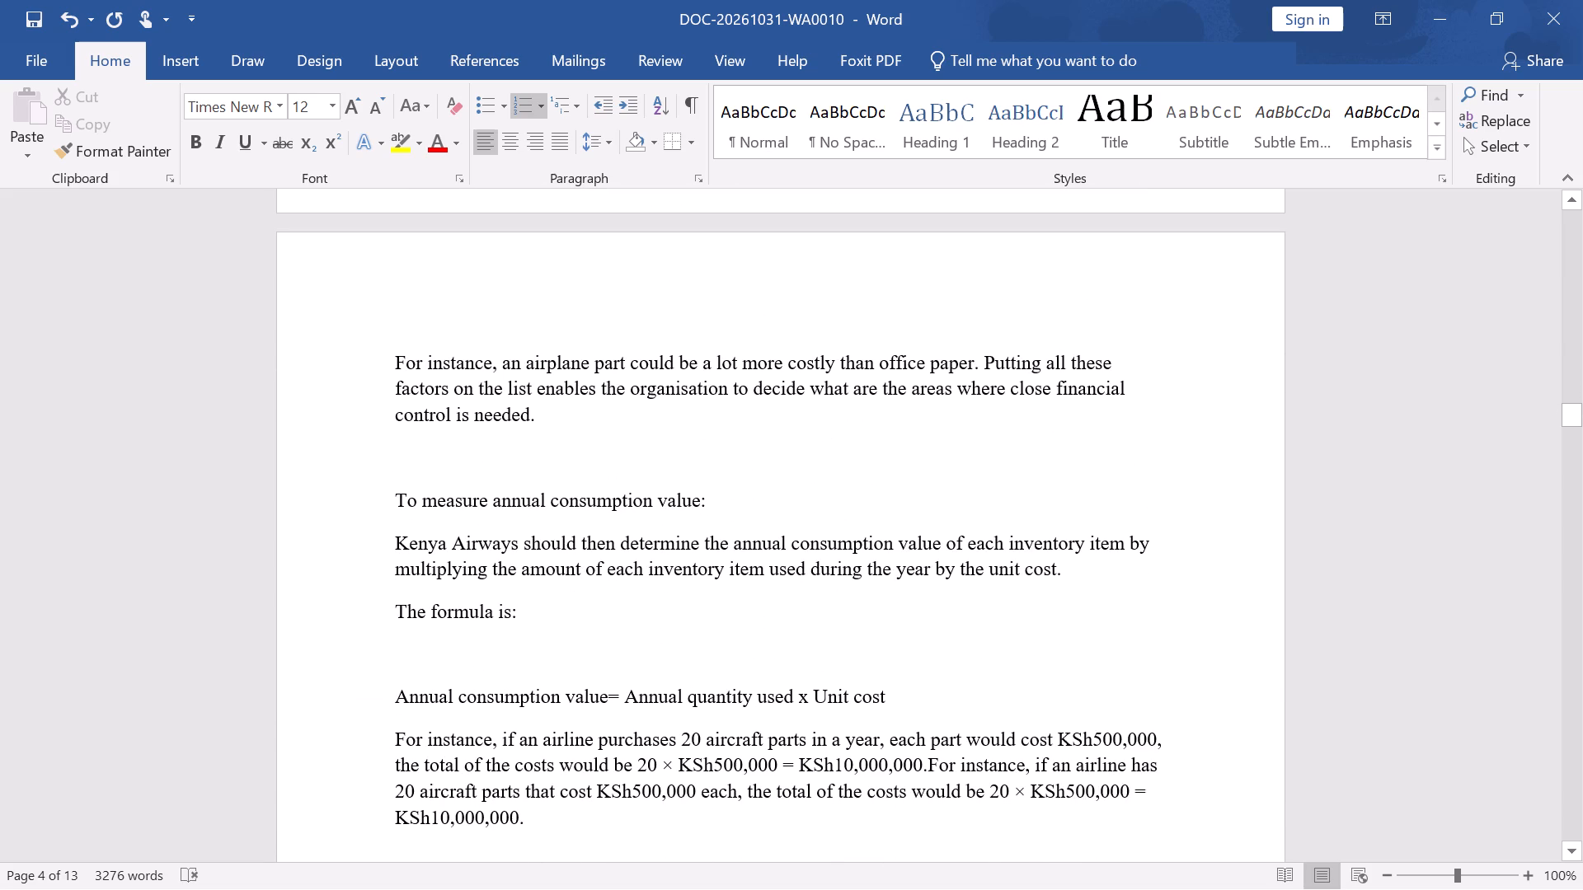
{"action": "left_click", "coordinate": [420, 499]}
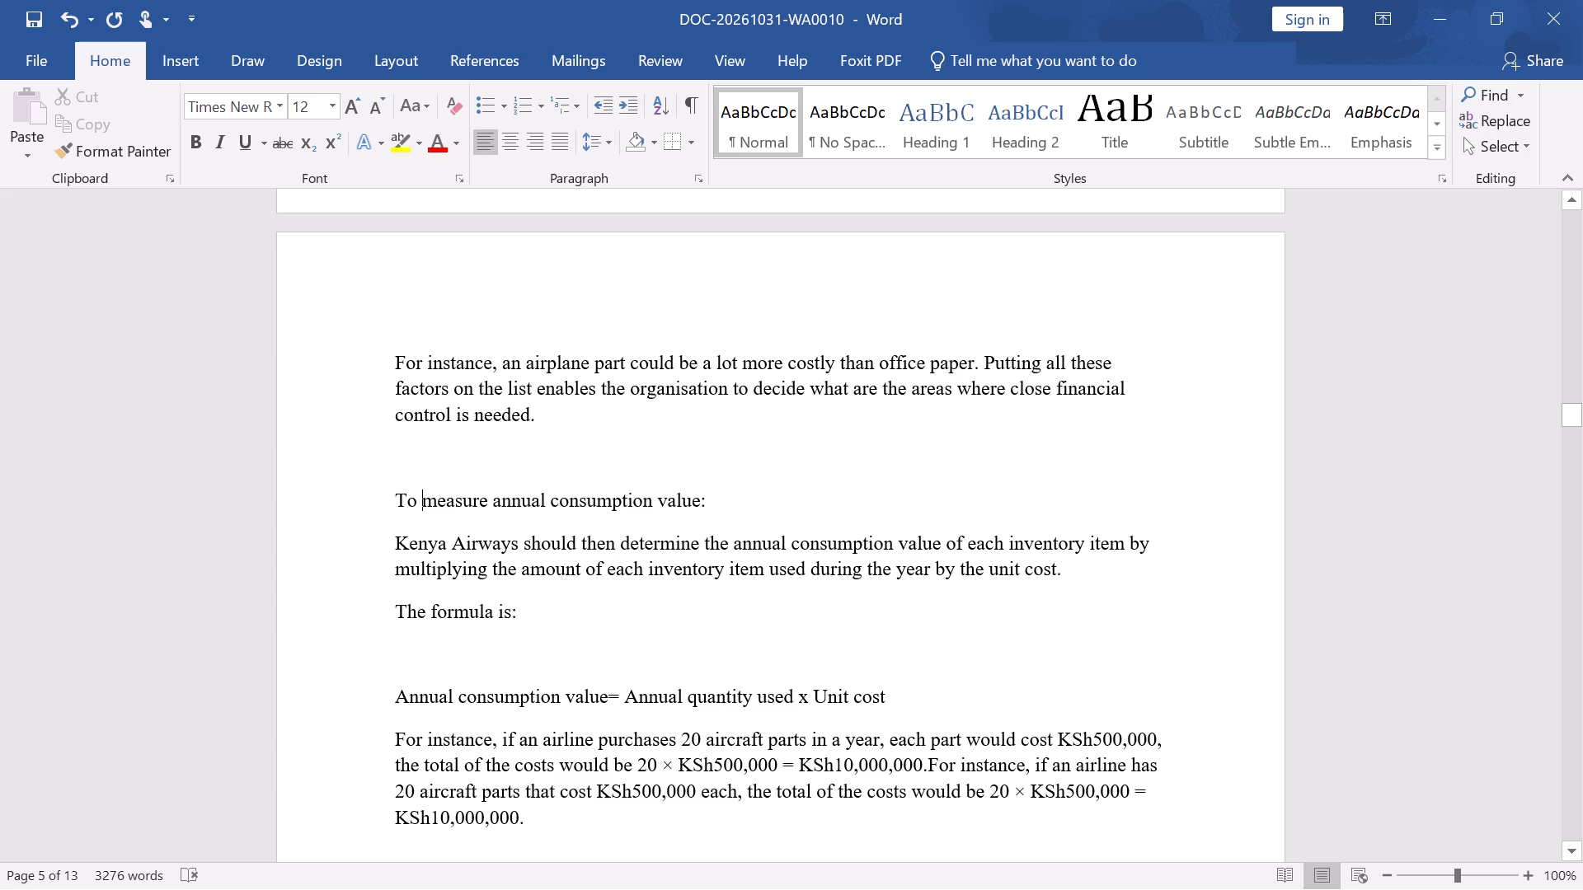
{"action": "left_click", "coordinate": [434, 503]}
{"action": "key", "text": "BackSpace"}
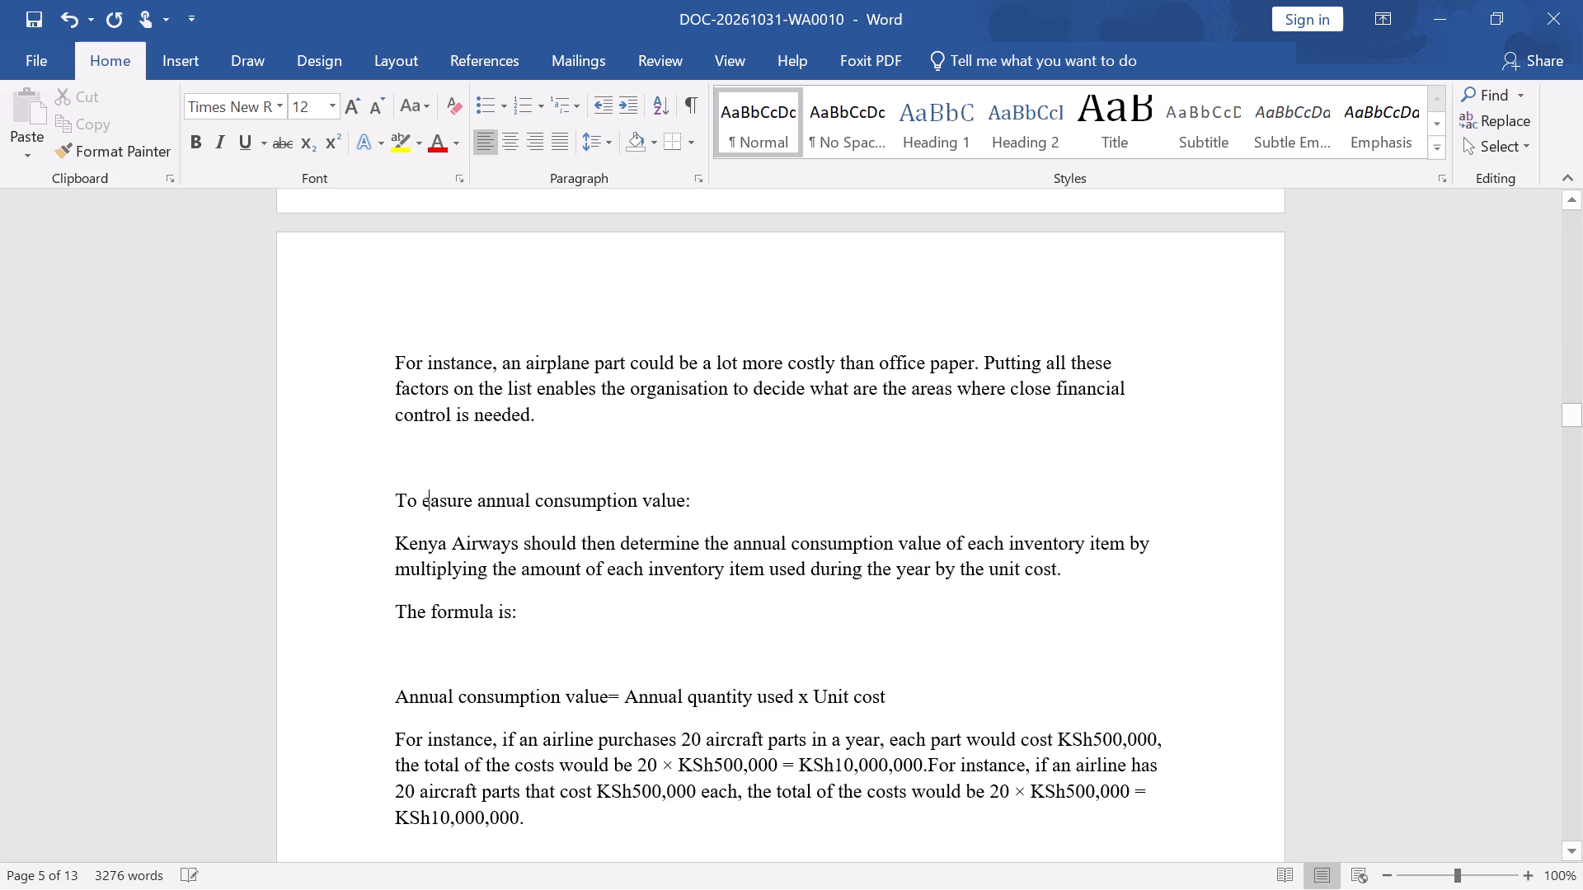
{"action": "key", "text": "BackSpace"}
{"action": "key", "text": "BackSpace"}
{"action": "key", "text": "BackSpace"}
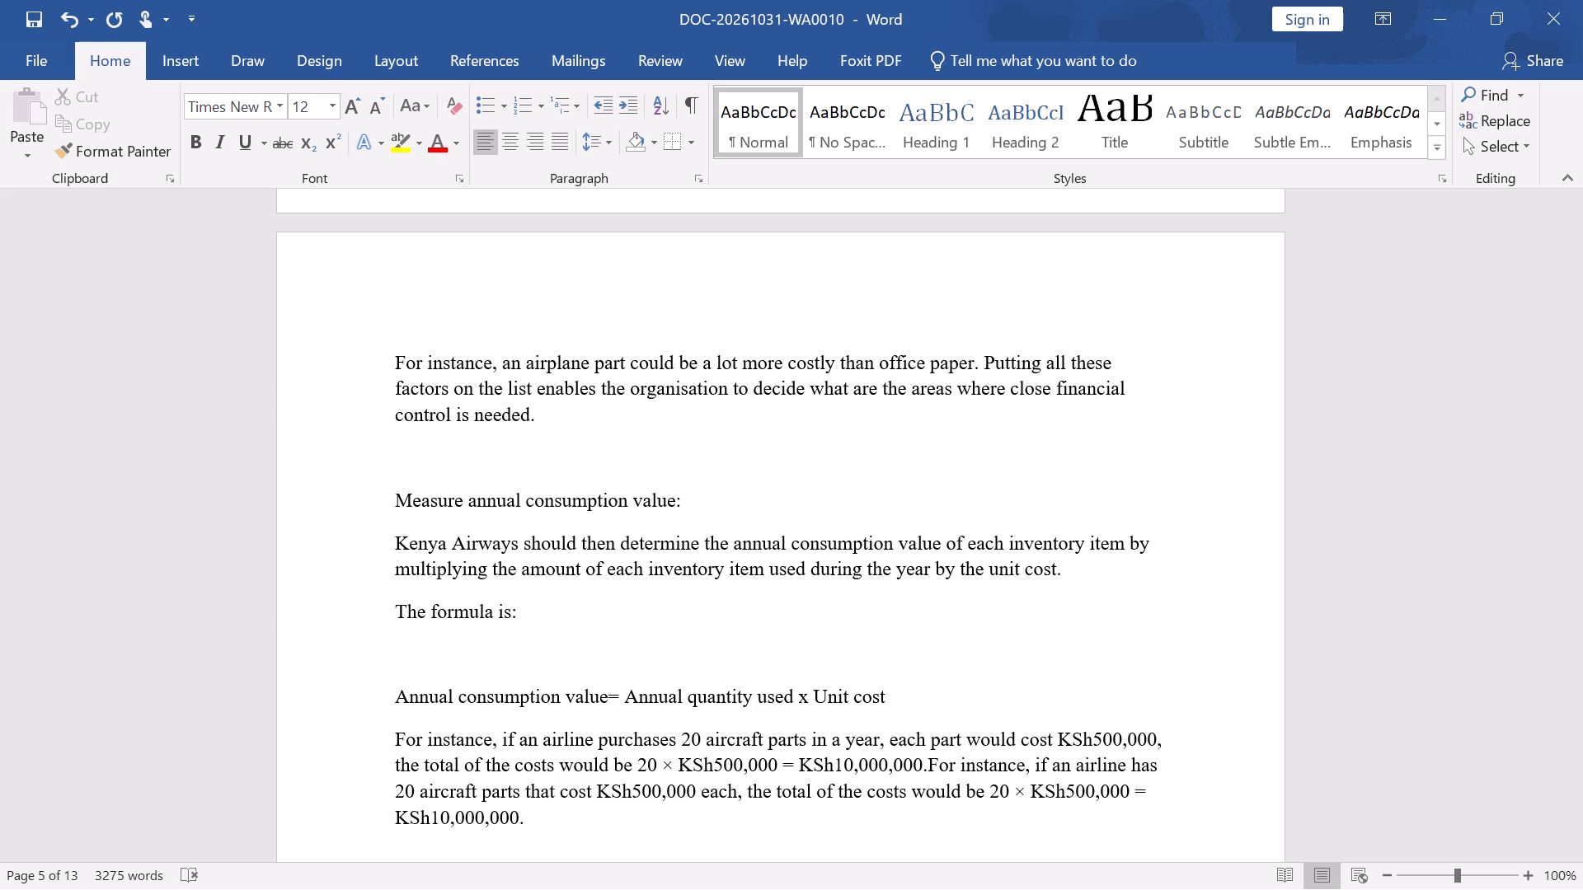
{"action": "left_click", "coordinate": [462, 504]}
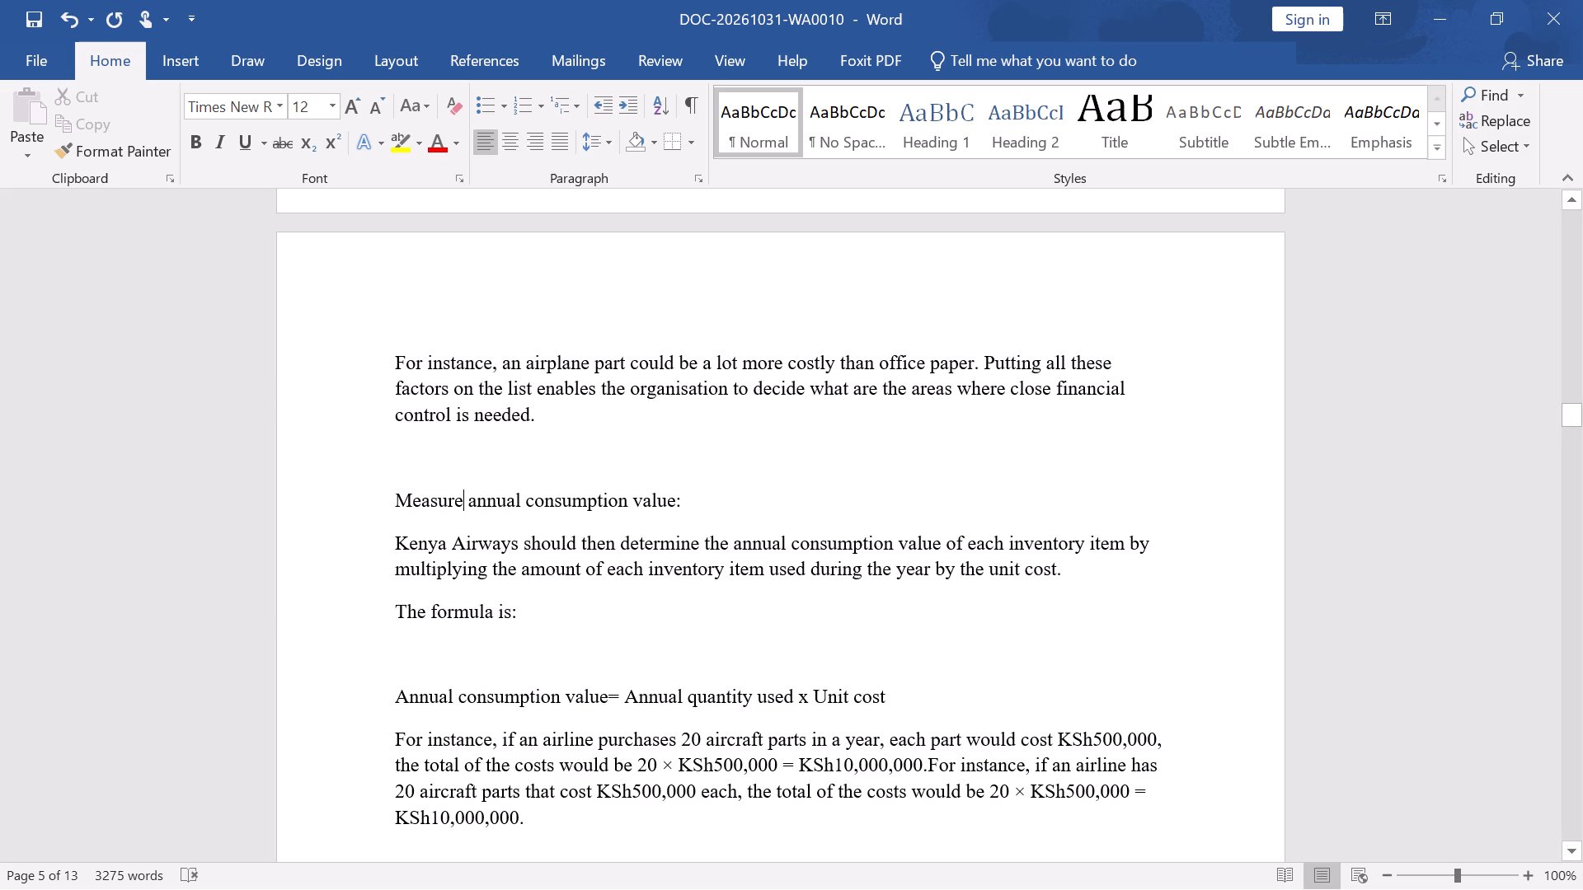
{"action": "type", "text": "ment"}
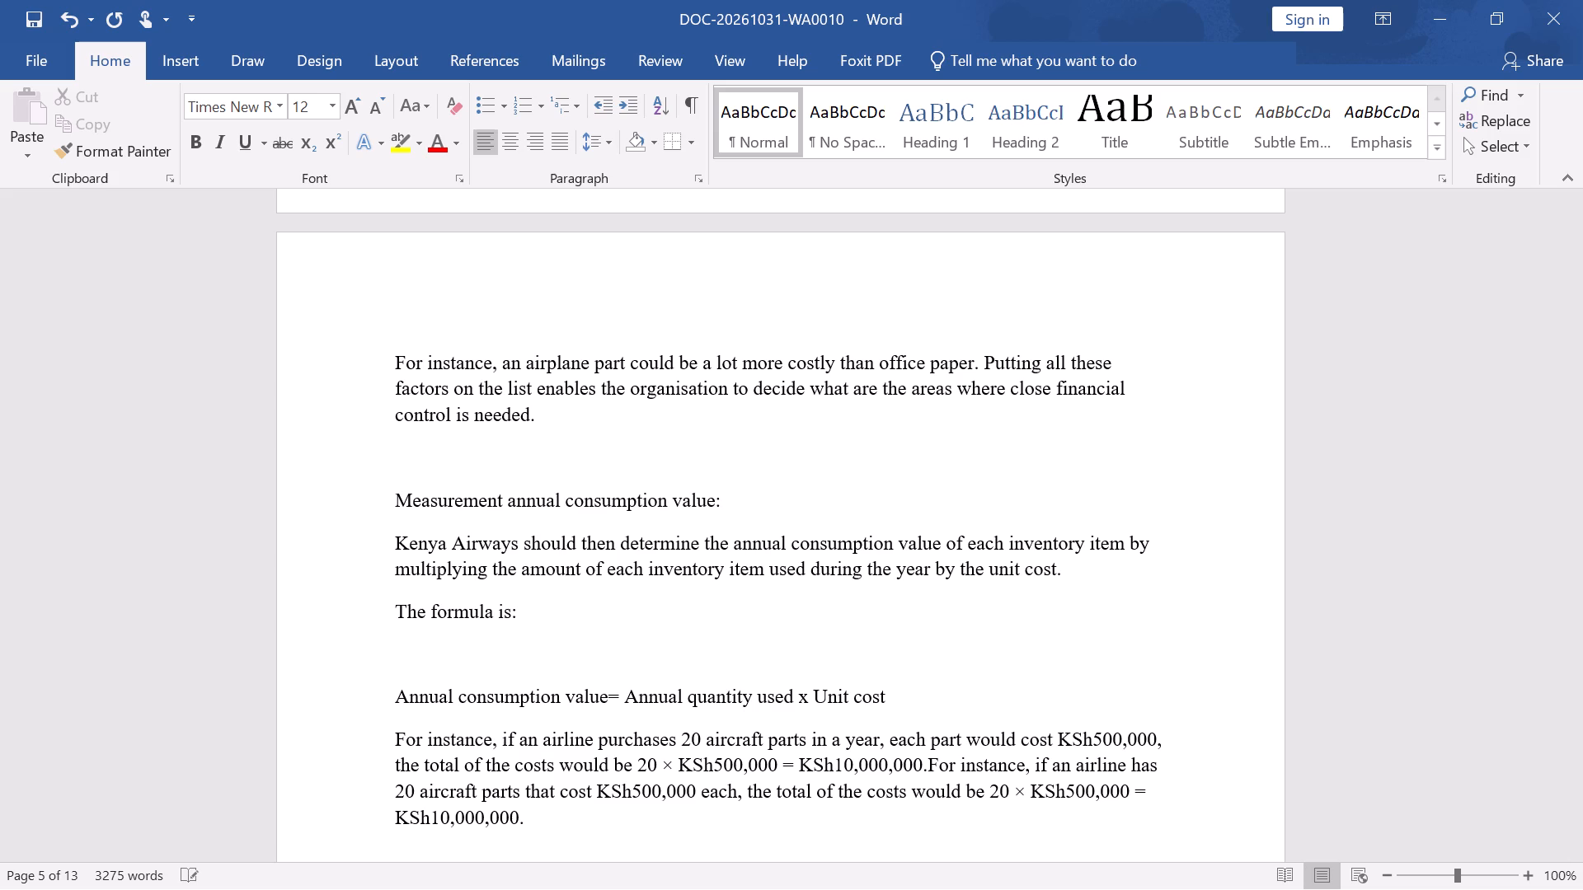
{"action": "key", "text": "space"}
{"action": "type", "text": "of"}
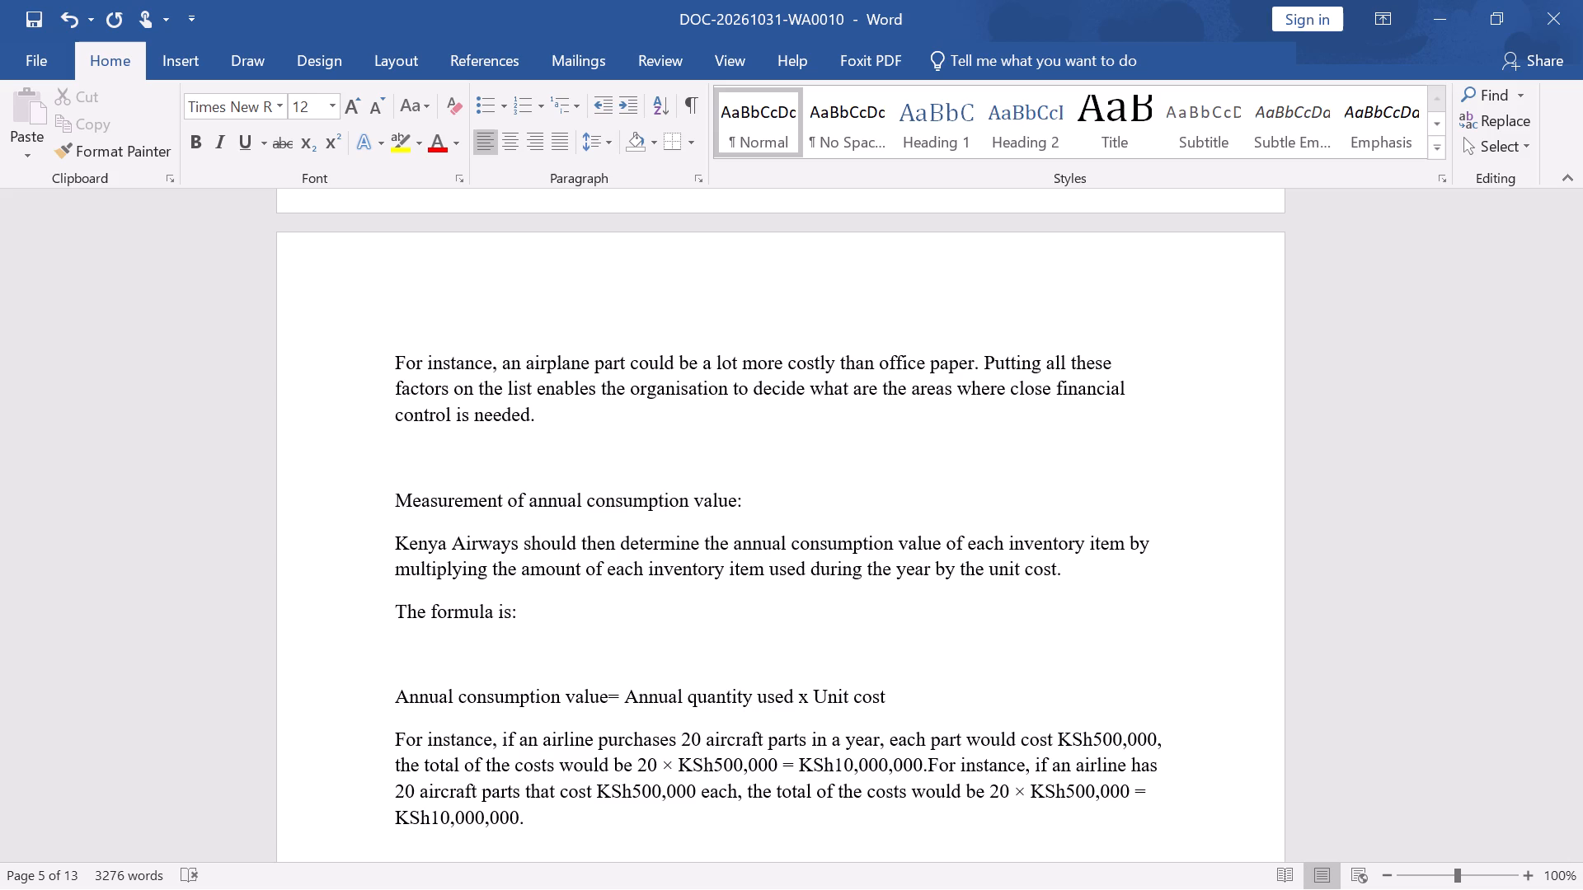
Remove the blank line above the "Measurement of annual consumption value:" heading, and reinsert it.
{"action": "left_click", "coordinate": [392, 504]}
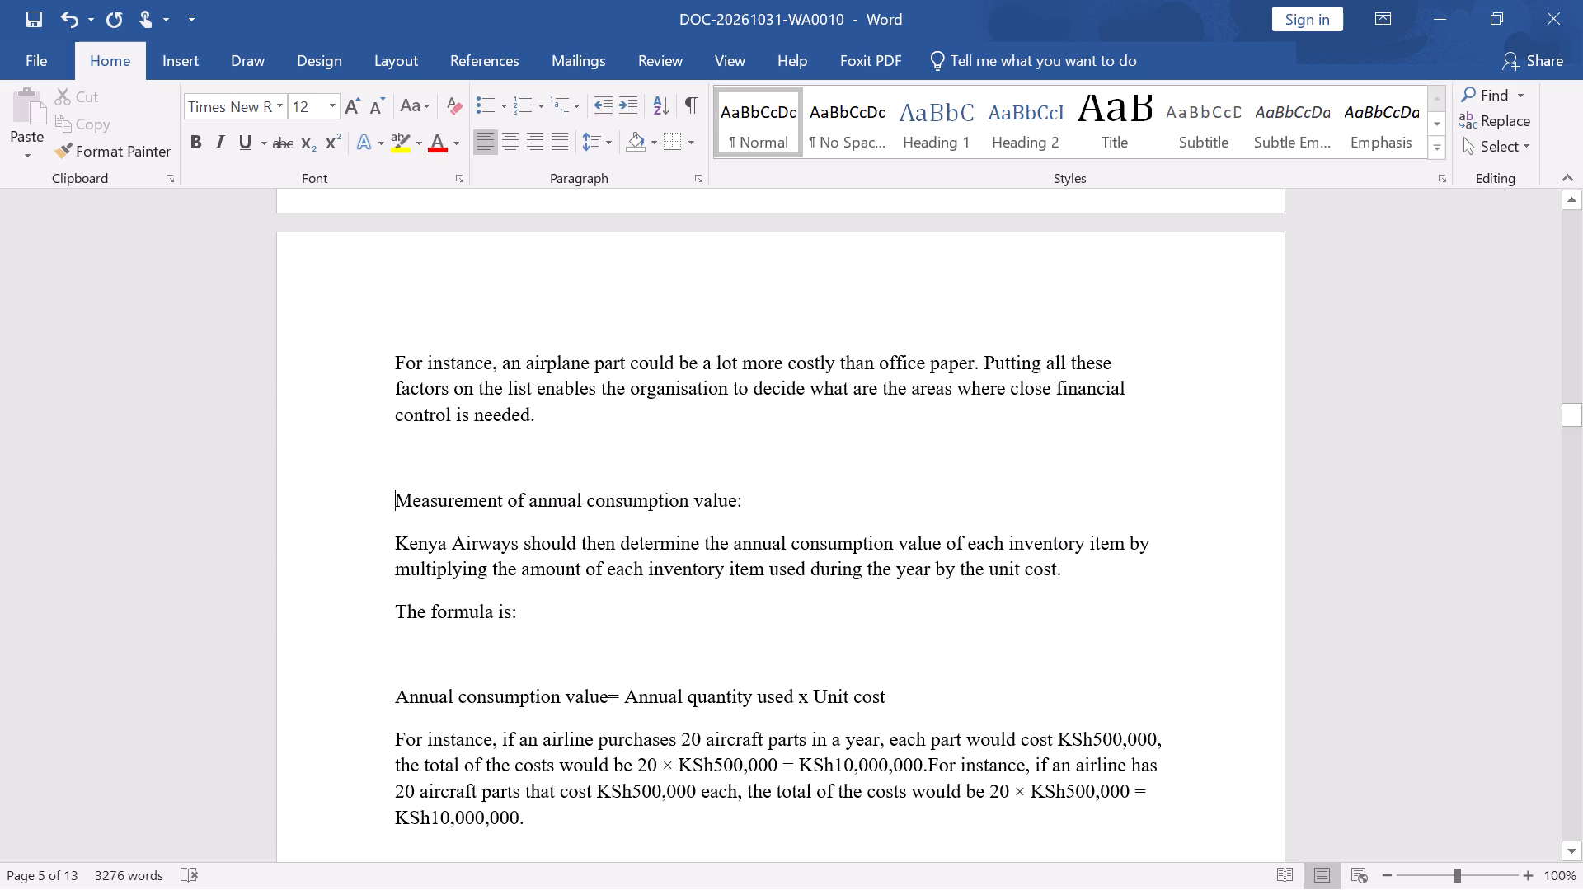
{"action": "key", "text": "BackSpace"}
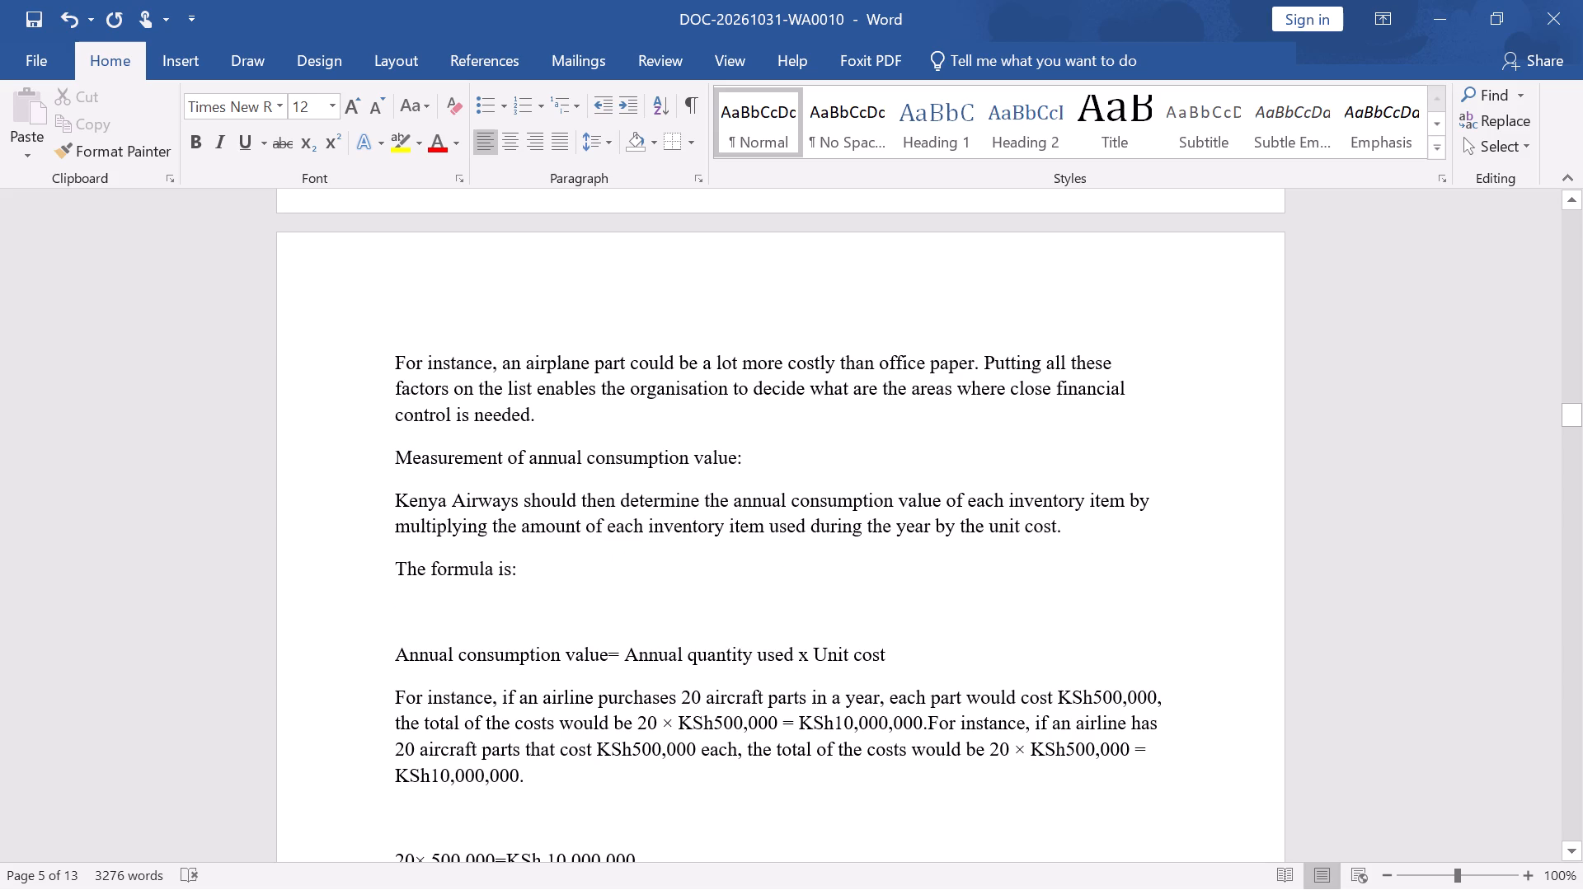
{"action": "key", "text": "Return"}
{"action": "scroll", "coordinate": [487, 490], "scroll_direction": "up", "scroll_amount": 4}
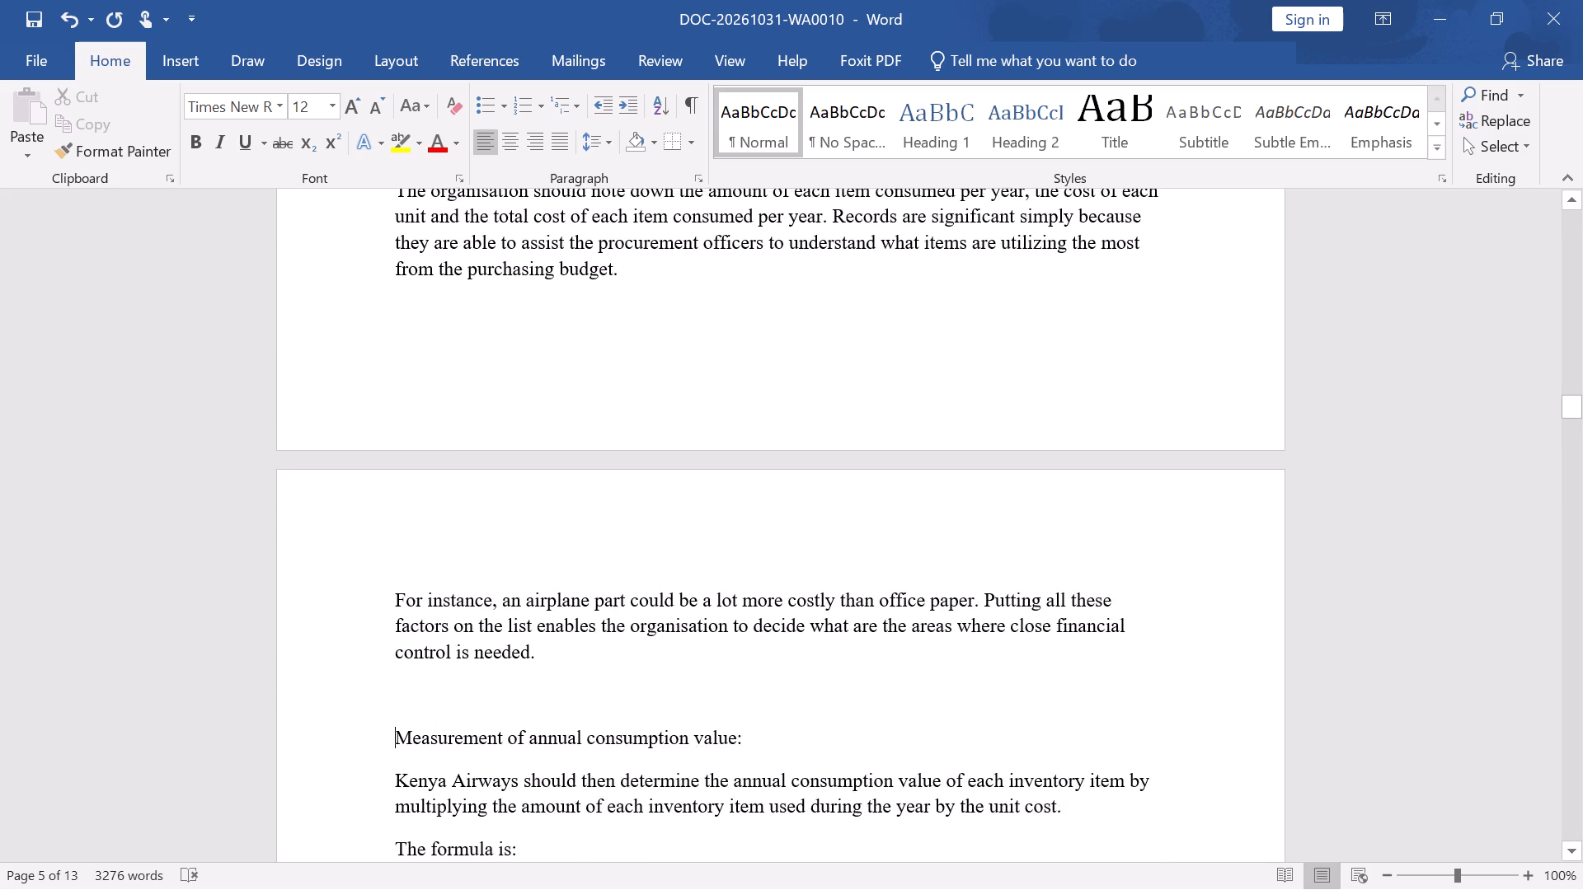
Format the "Measurement of annual consumption value:" heading in section ii) as numbered item 2.
{"action": "scroll", "coordinate": [479, 485], "scroll_direction": "up", "scroll_amount": 3}
{"action": "scroll", "coordinate": [478, 487], "scroll_direction": "down", "scroll_amount": 4}
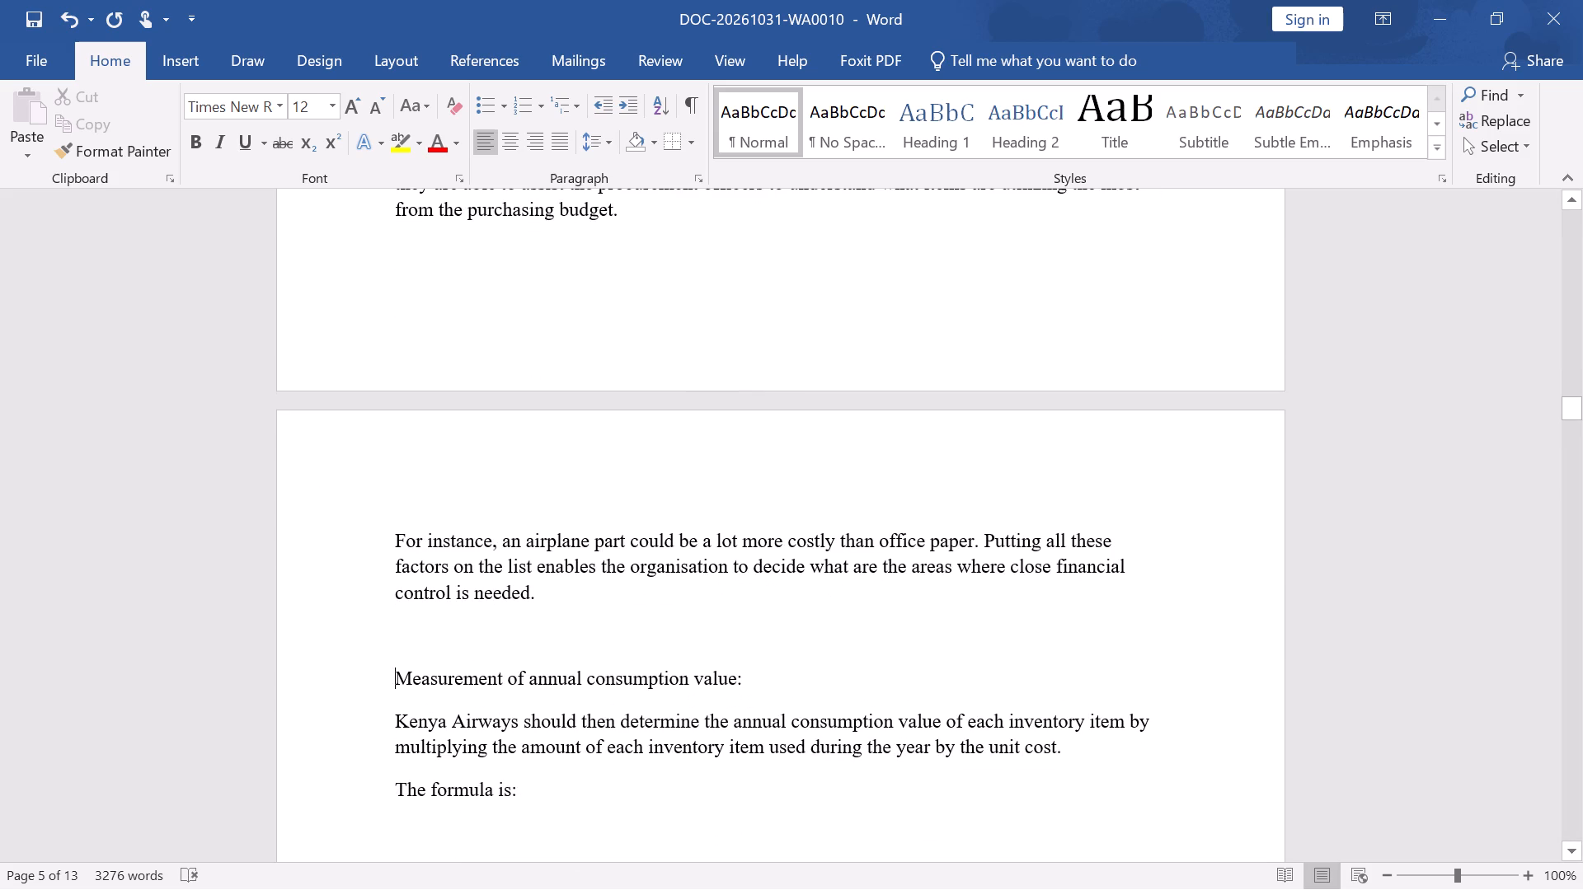
{"action": "scroll", "coordinate": [413, 543], "scroll_direction": "down", "scroll_amount": 3}
{"action": "key", "text": "2"}
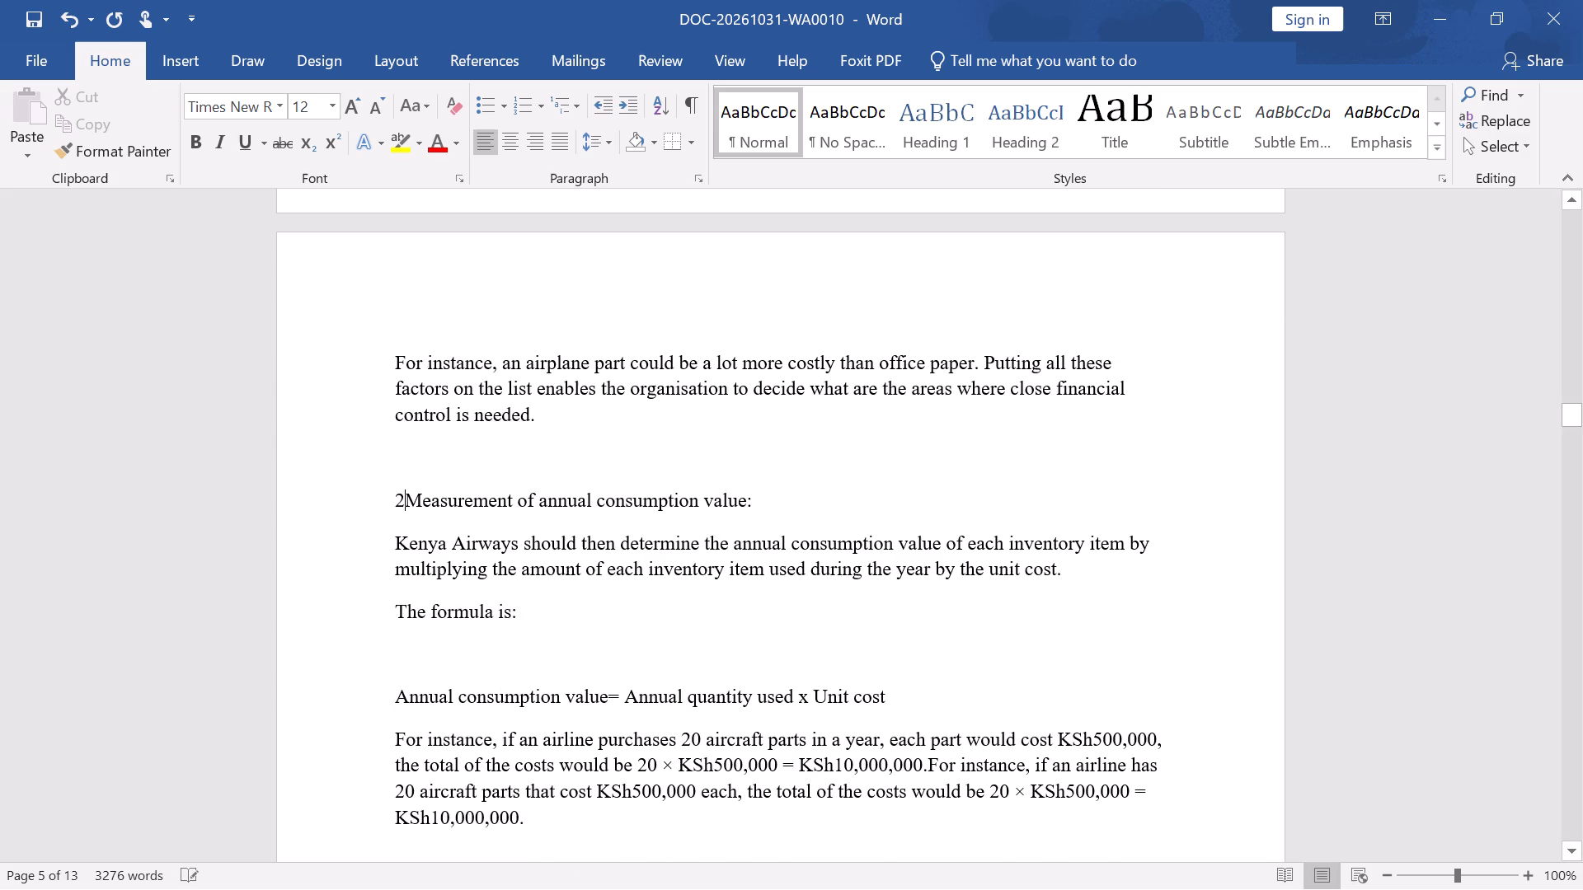
{"action": "key", "text": "period"}
{"action": "key", "text": "space"}
Remove the blank lines above the annual consumption value formula, the "20× 500,000=KSh.10,000,000" line and the "This translates to KSh 10 million" sentence.
{"action": "scroll", "coordinate": [491, 504], "scroll_direction": "down", "scroll_amount": 2}
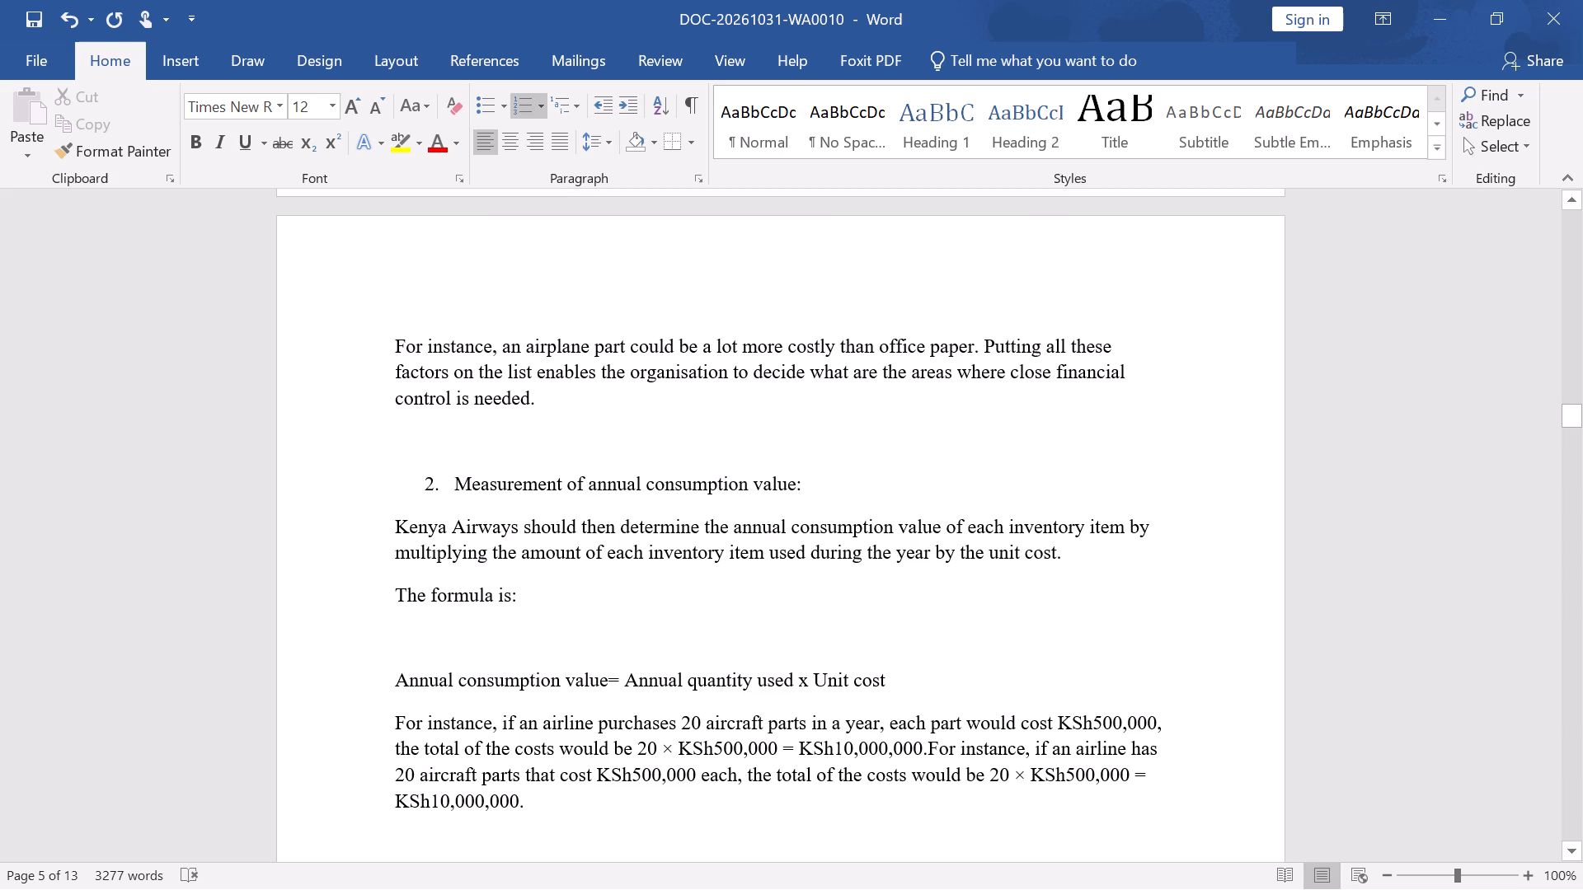
{"action": "scroll", "coordinate": [491, 504], "scroll_direction": "down", "scroll_amount": 1}
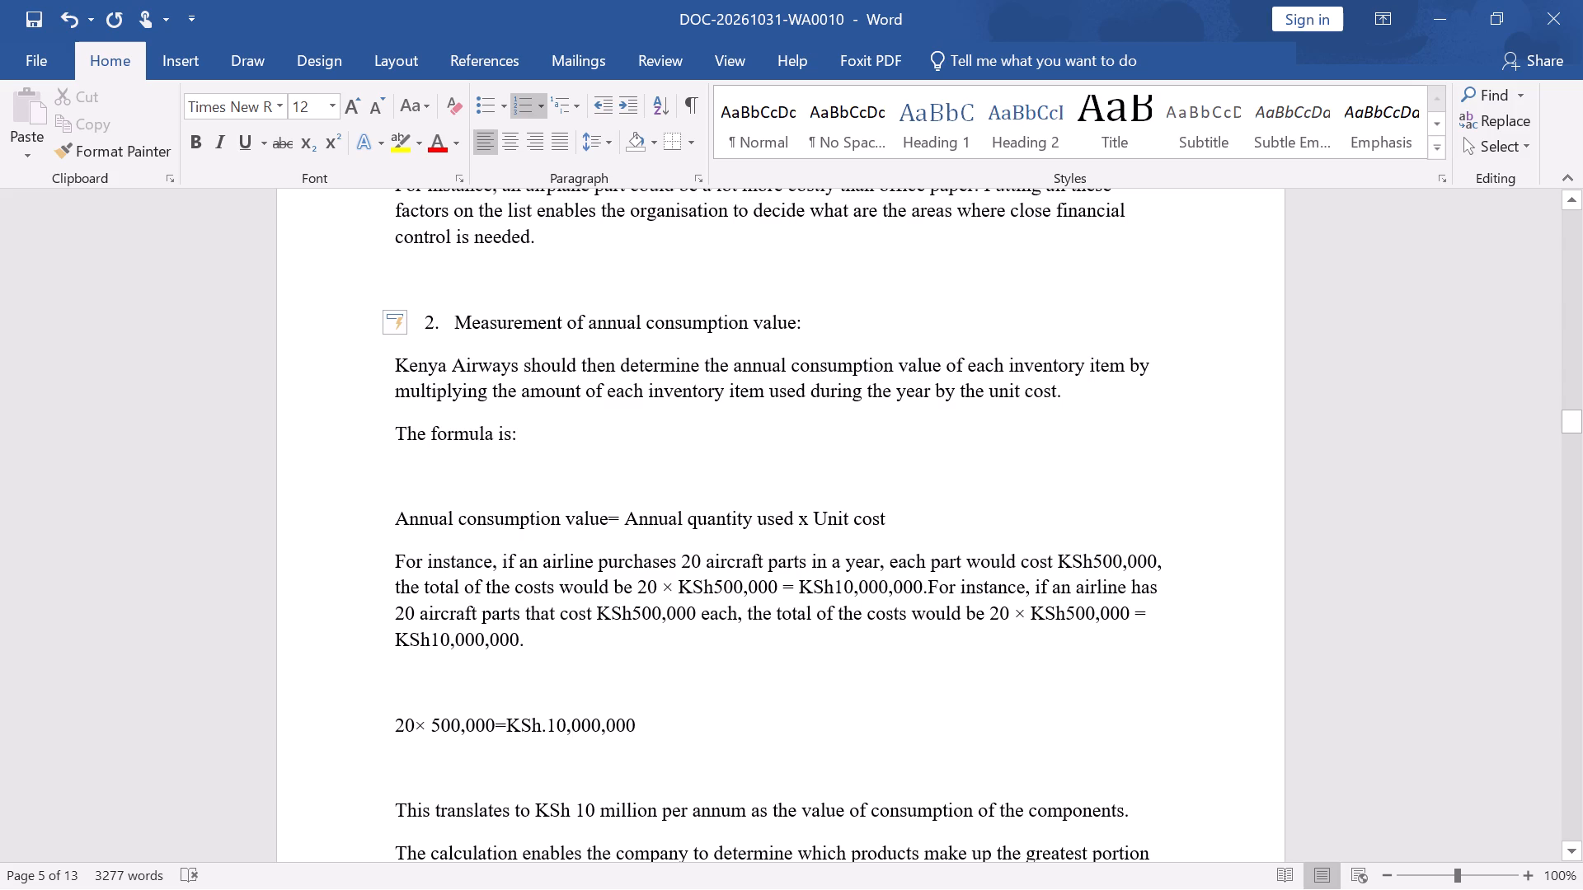
{"action": "left_click", "coordinate": [397, 521]}
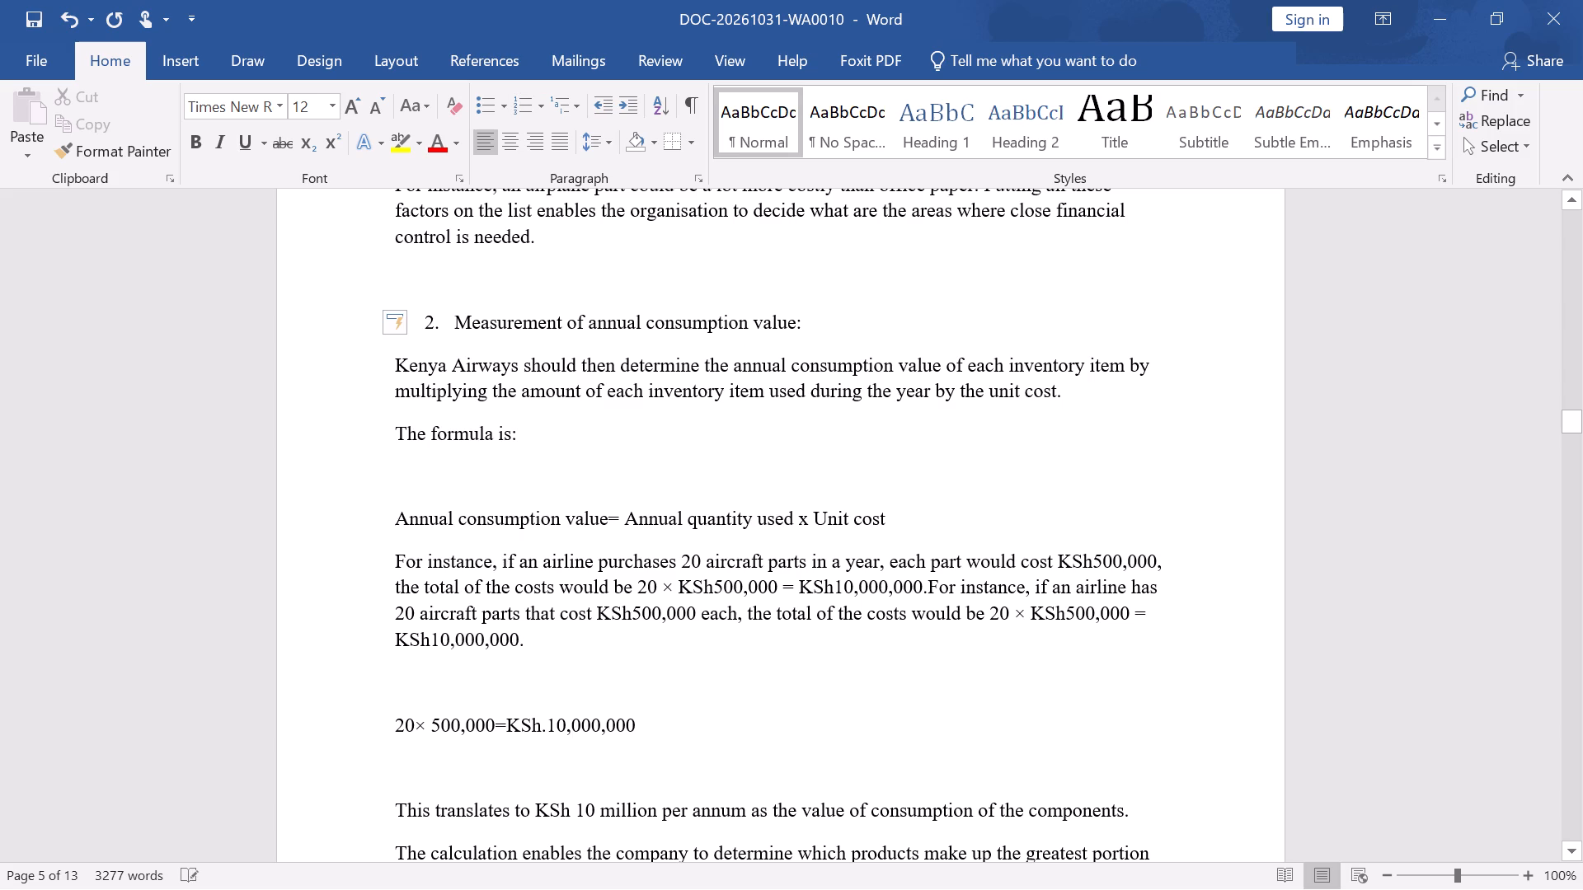
{"action": "key", "text": "BackSpace"}
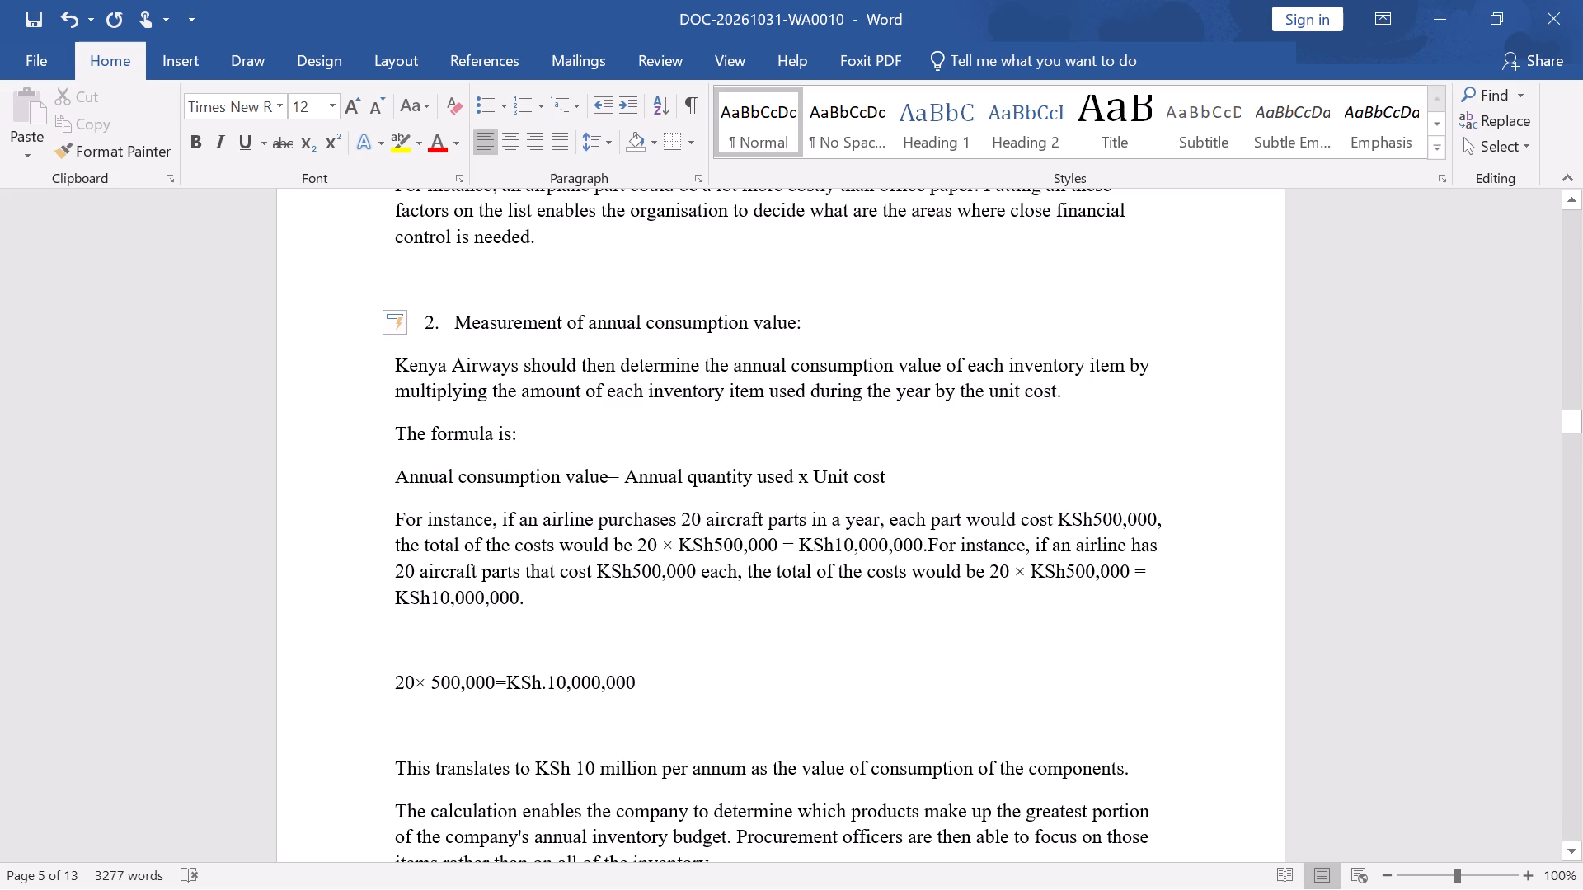
{"action": "left_click", "coordinate": [392, 681]}
{"action": "key", "text": "BackSpace"}
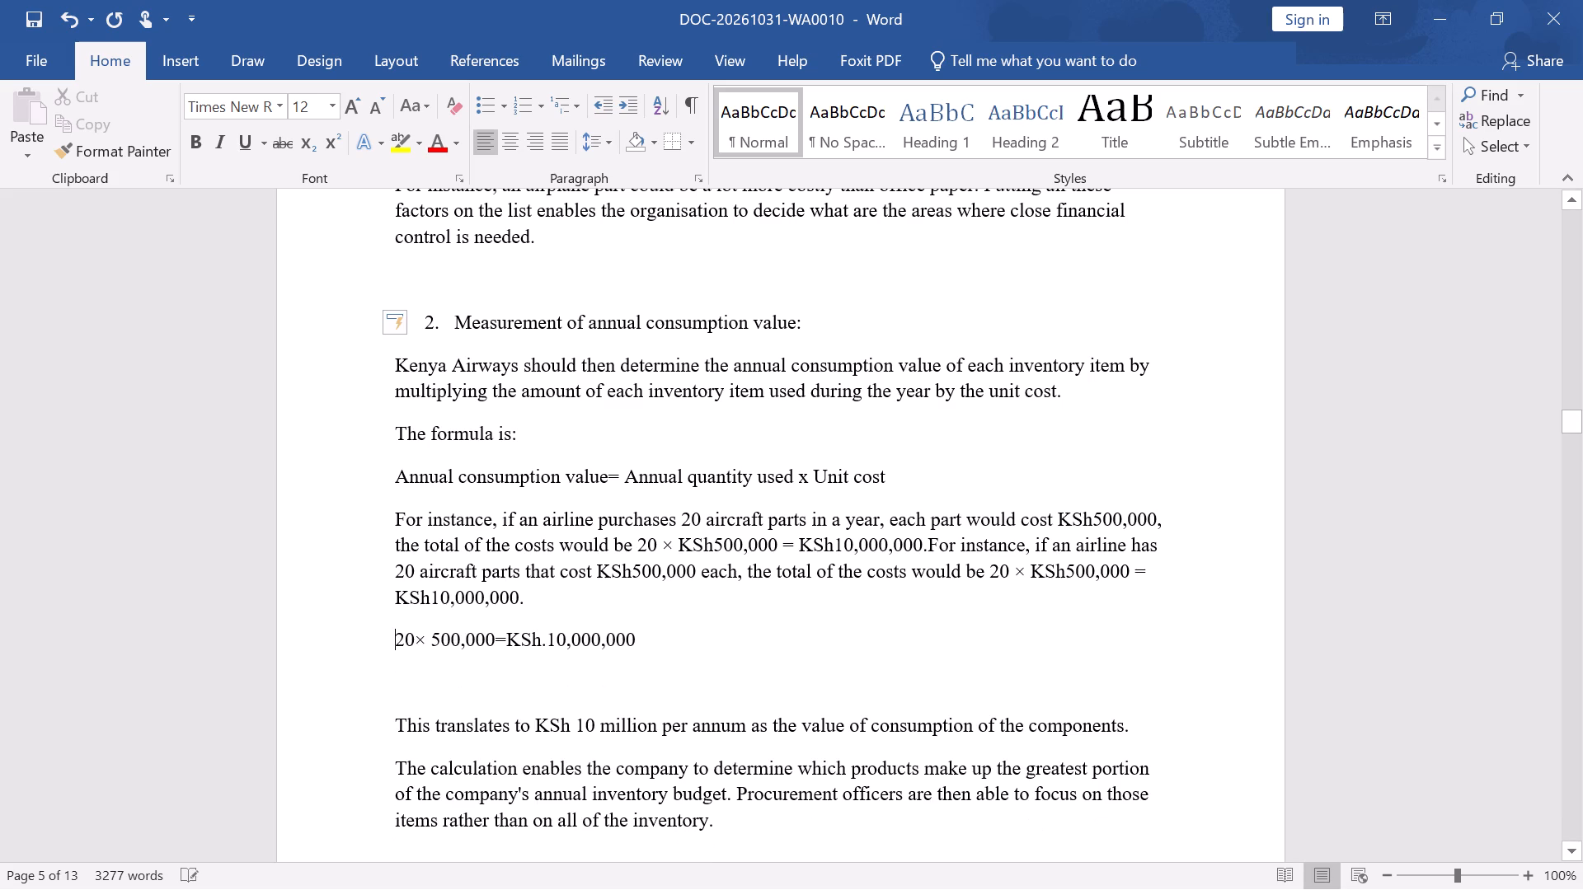
{"action": "scroll", "coordinate": [460, 621], "scroll_direction": "down", "scroll_amount": 4}
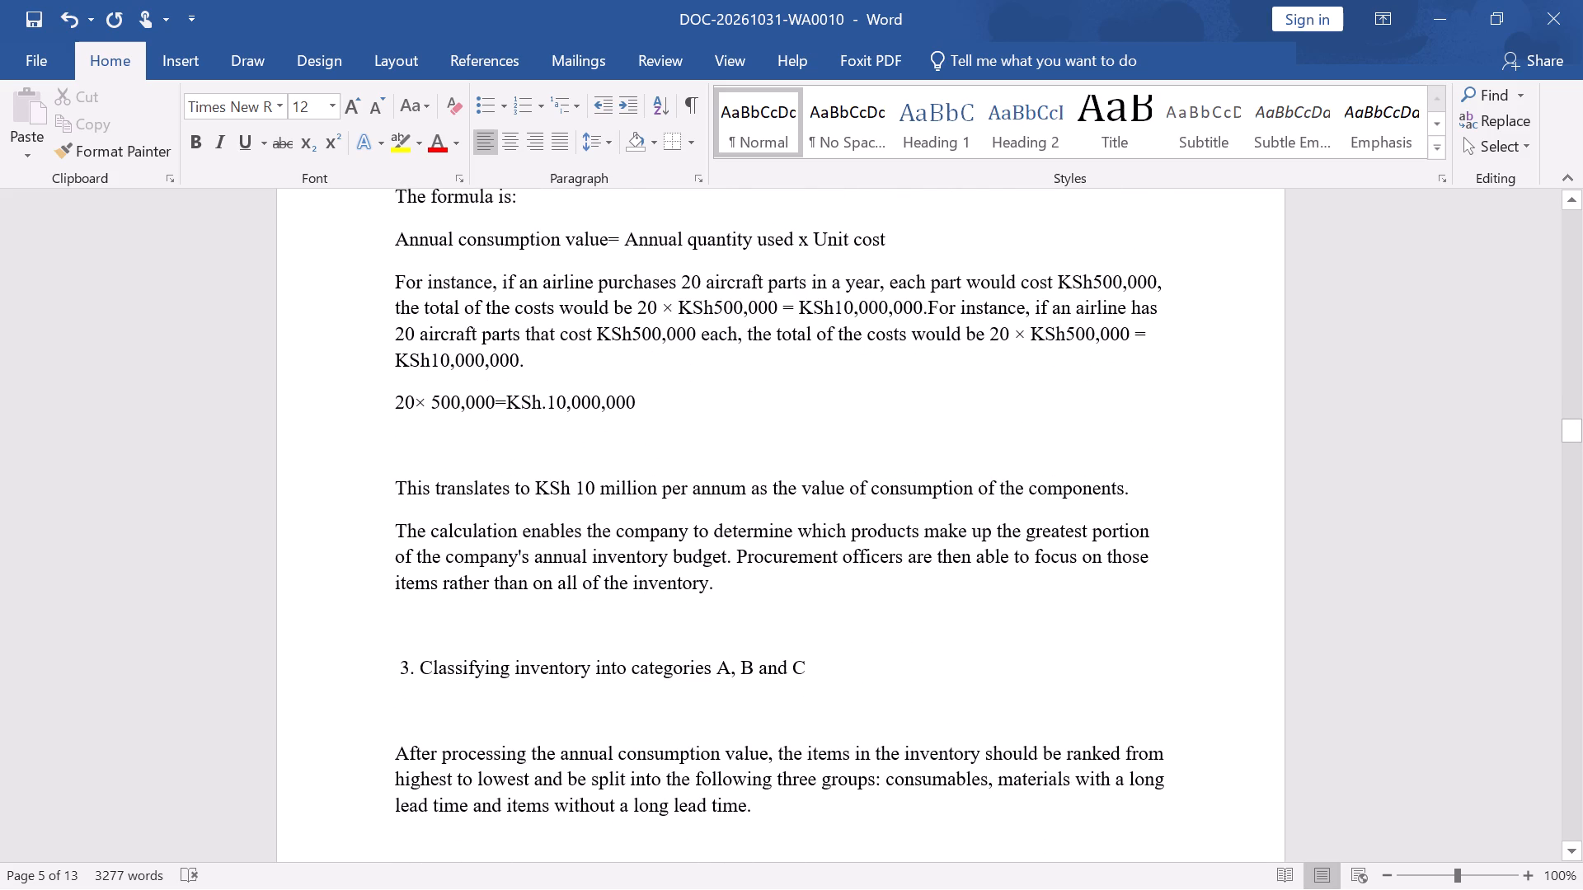
{"action": "scroll", "coordinate": [377, 518], "scroll_direction": "up", "scroll_amount": 3}
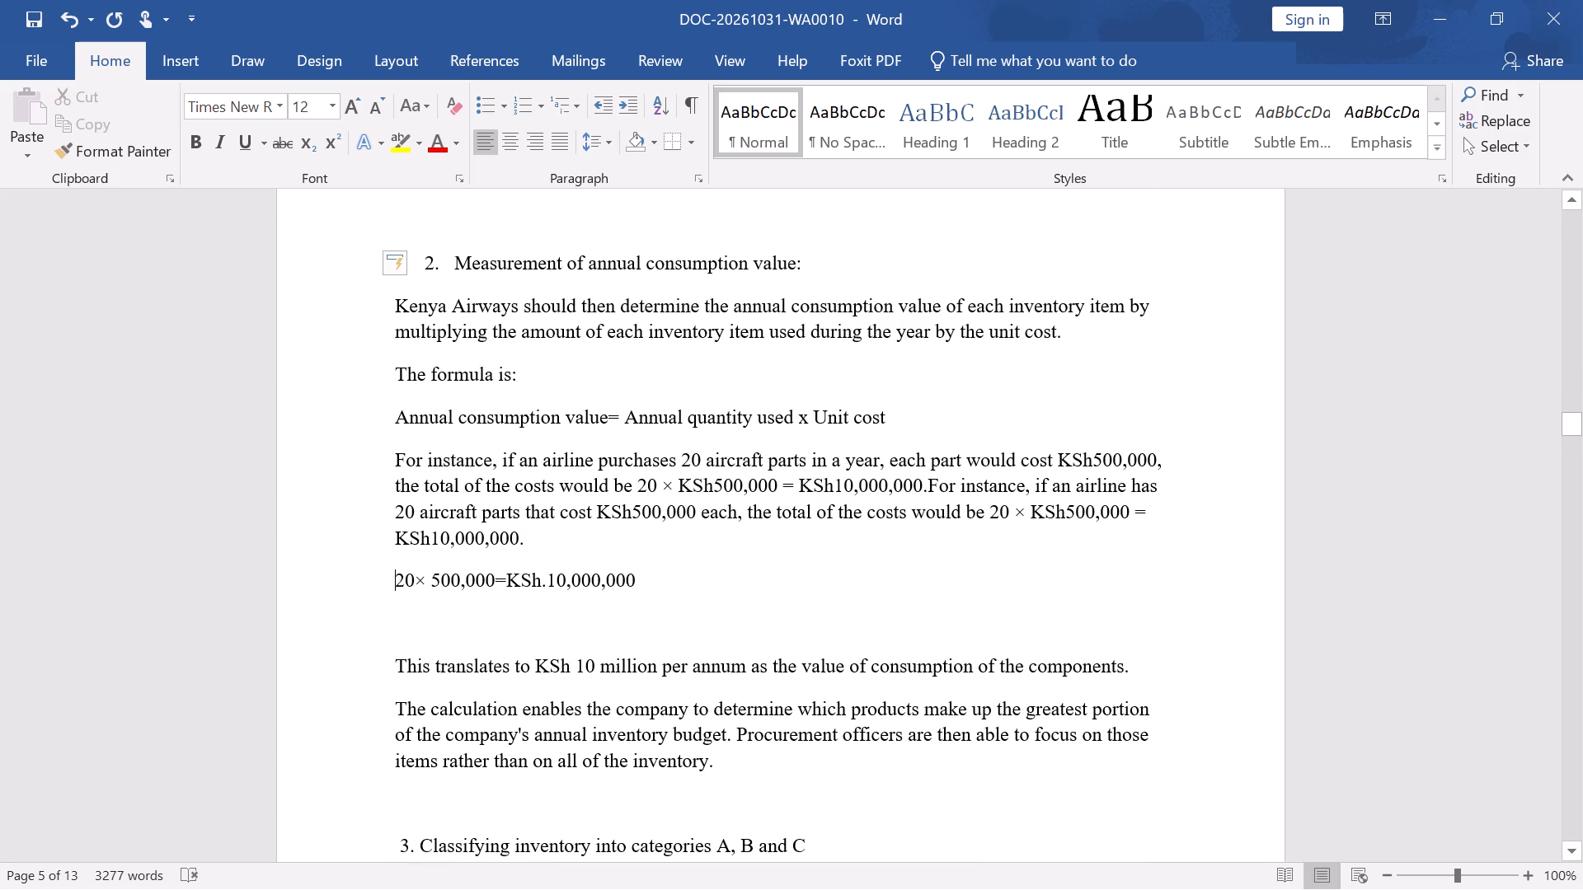
{"action": "left_click", "coordinate": [397, 667]}
{"action": "key", "text": "BackSpace"}
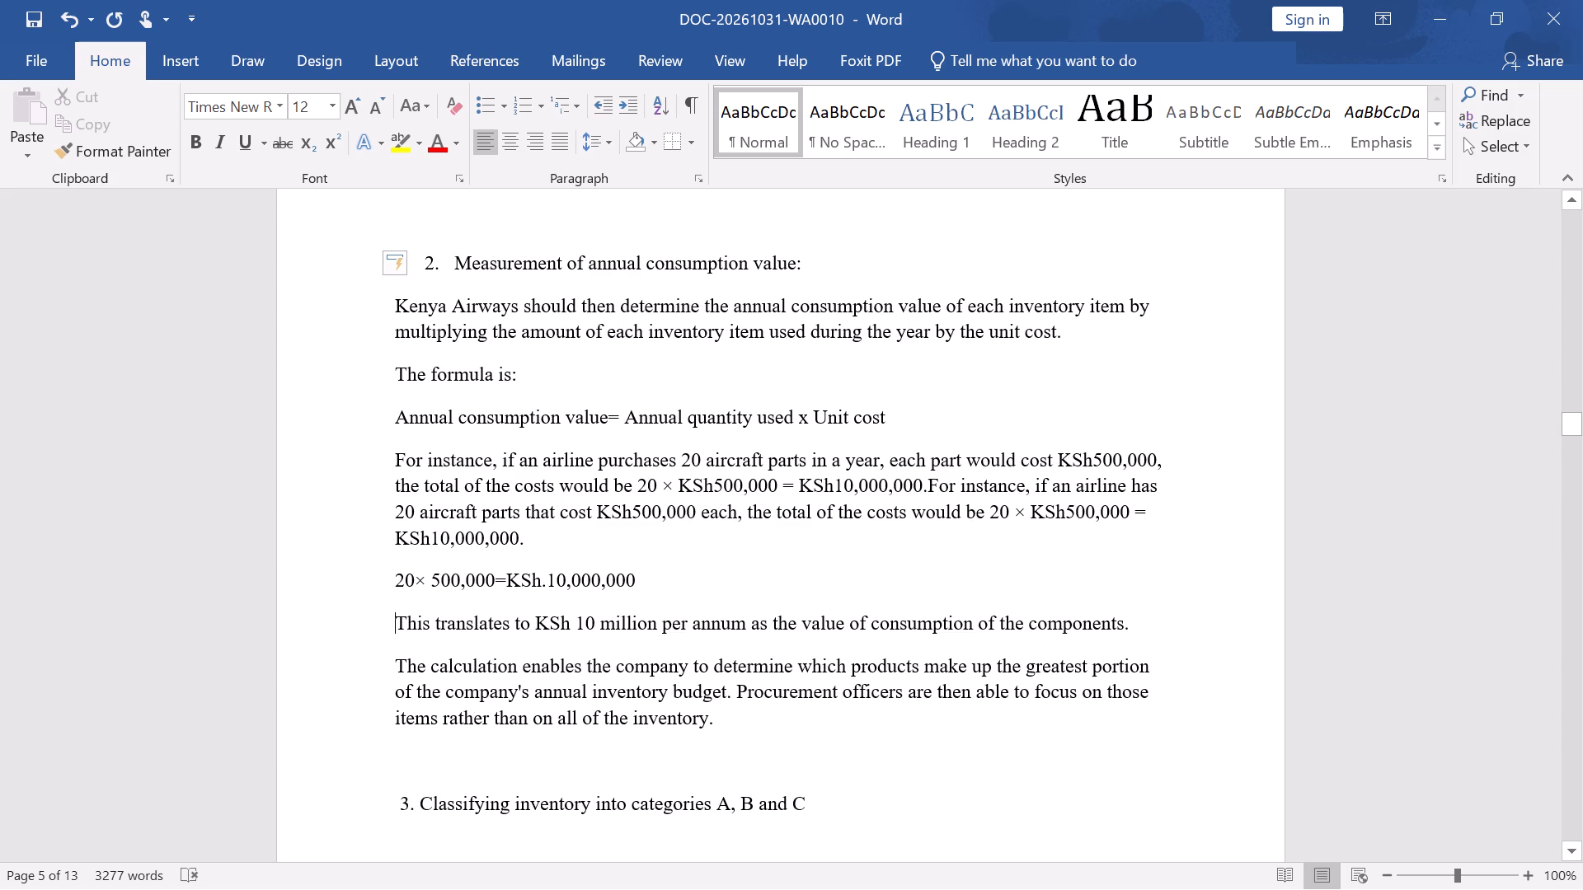
Remove the blank line below the "3. Classifying inventory into categories A, B and C" heading.
{"action": "scroll", "coordinate": [522, 553], "scroll_direction": "up", "scroll_amount": 1}
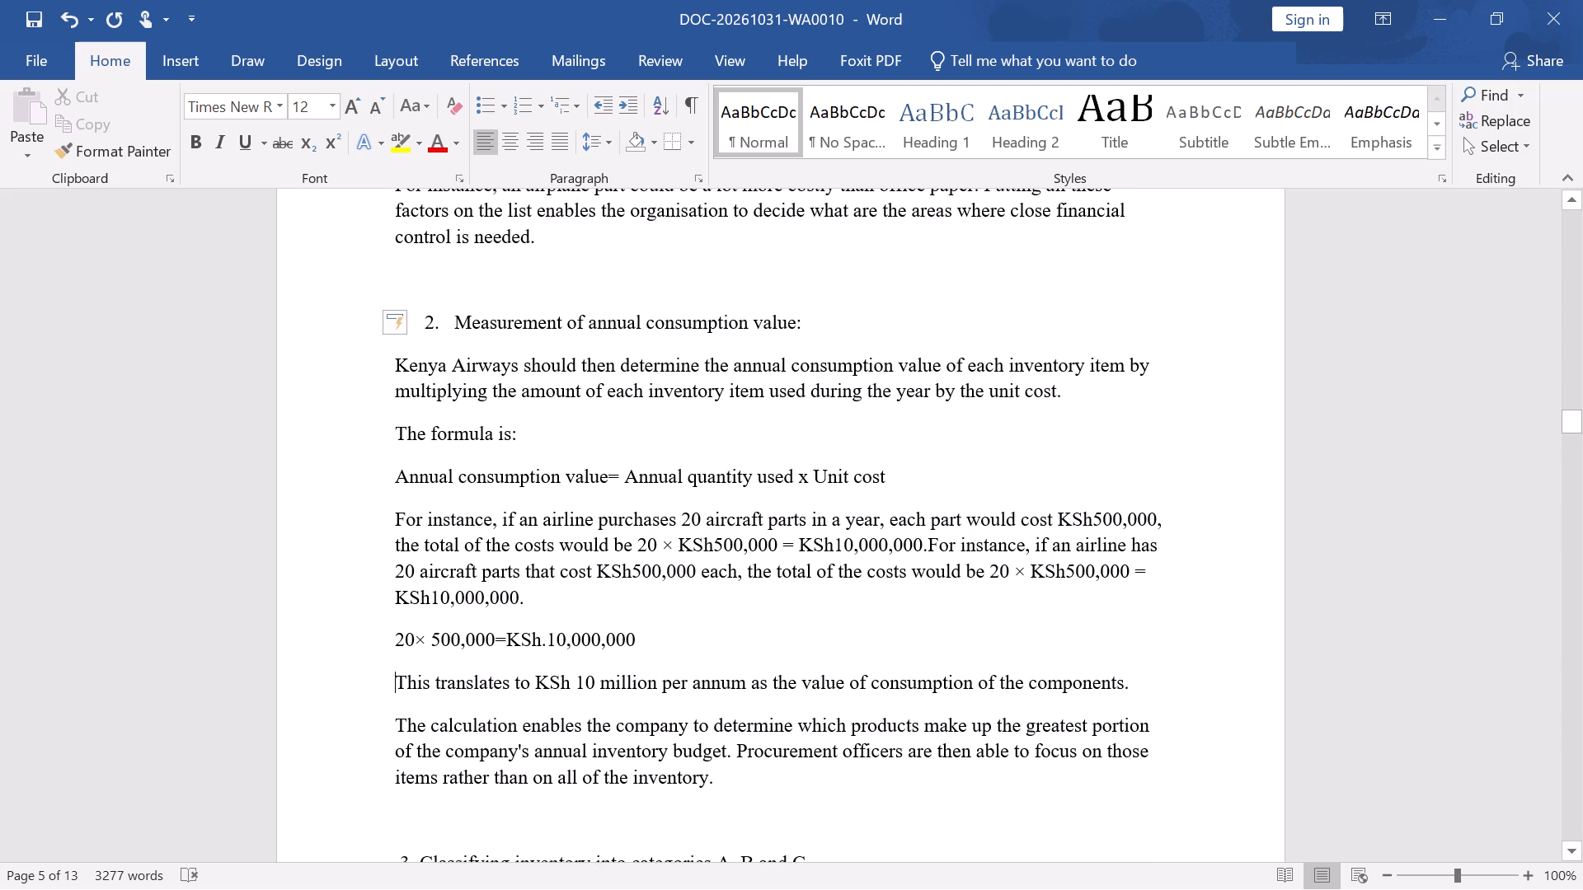
{"action": "scroll", "coordinate": [523, 548], "scroll_direction": "up", "scroll_amount": 3}
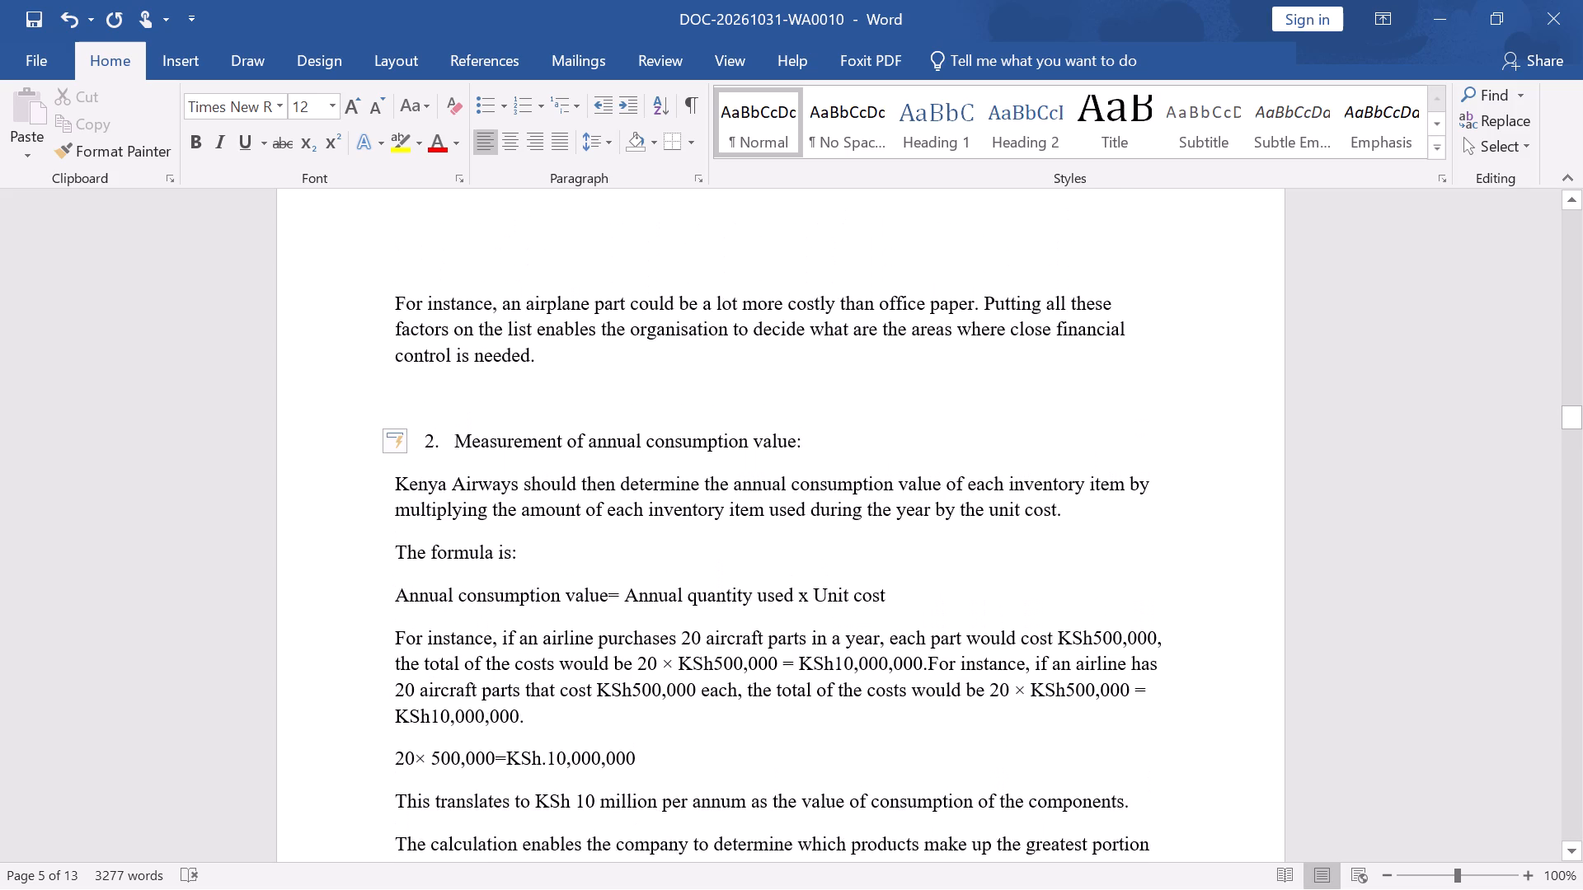
{"action": "scroll", "coordinate": [523, 548], "scroll_direction": "up", "scroll_amount": 3}
{"action": "scroll", "coordinate": [523, 548], "scroll_direction": "down", "scroll_amount": 7}
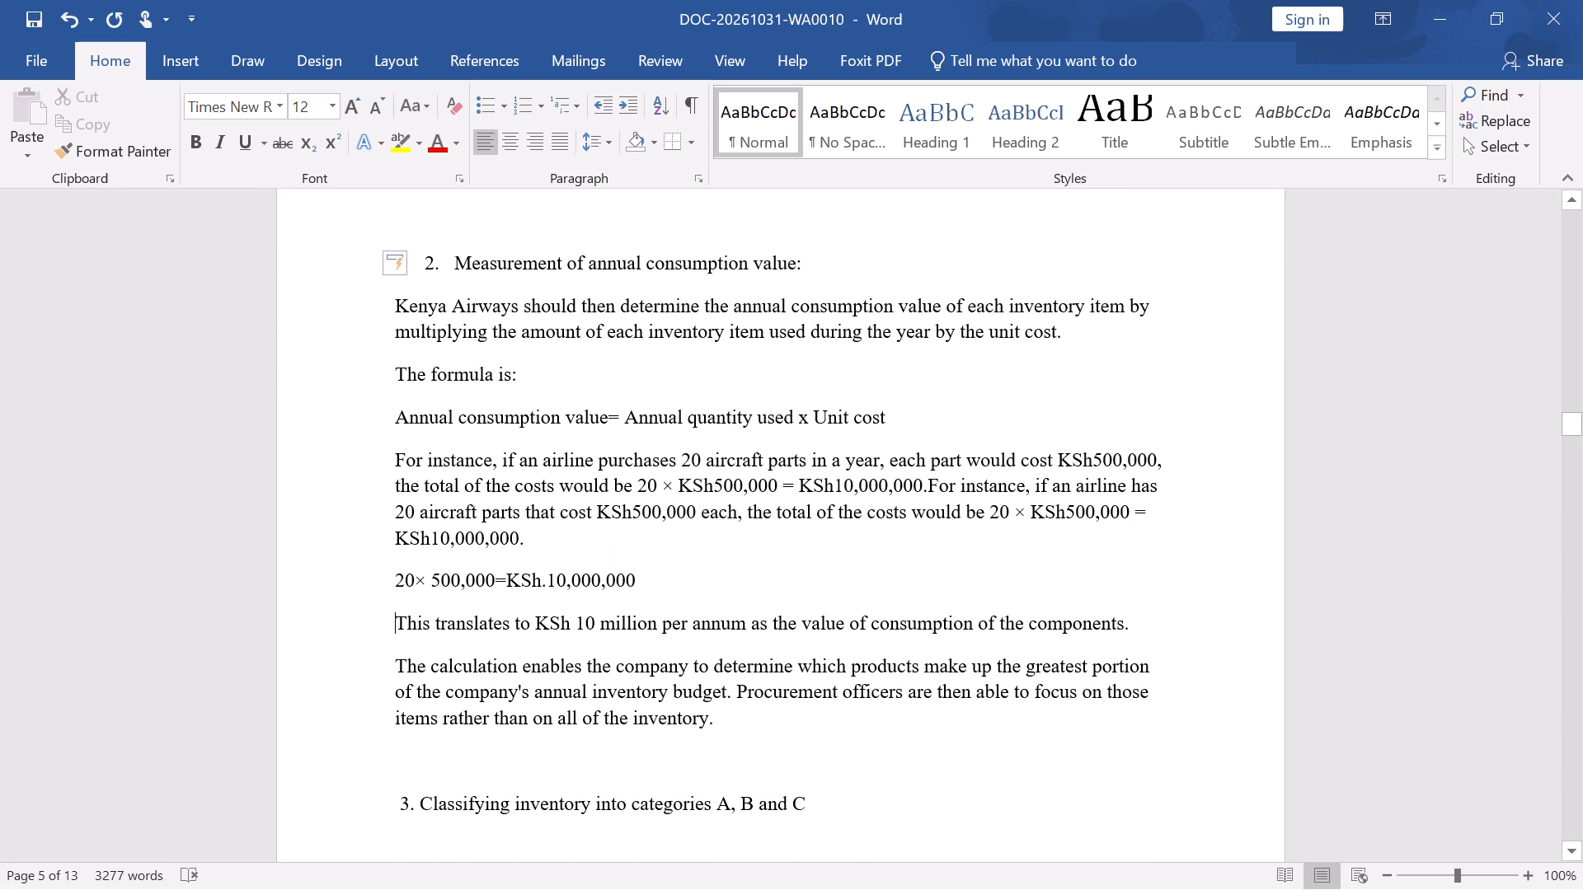
{"action": "scroll", "coordinate": [624, 615], "scroll_direction": "down", "scroll_amount": 2}
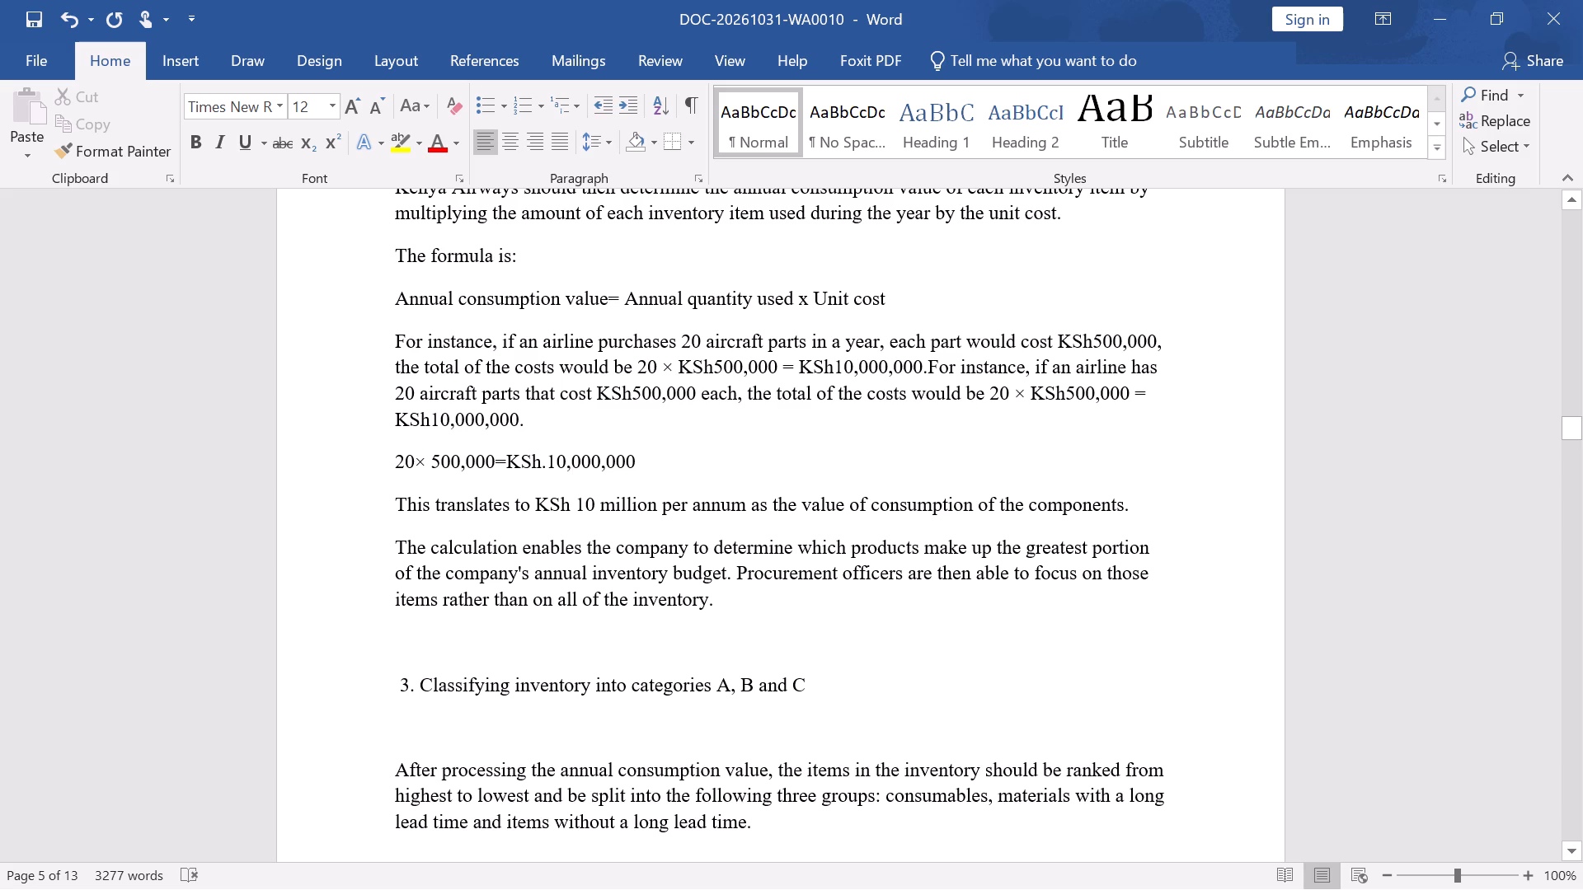
{"action": "scroll", "coordinate": [1095, 573], "scroll_direction": "down", "scroll_amount": 3}
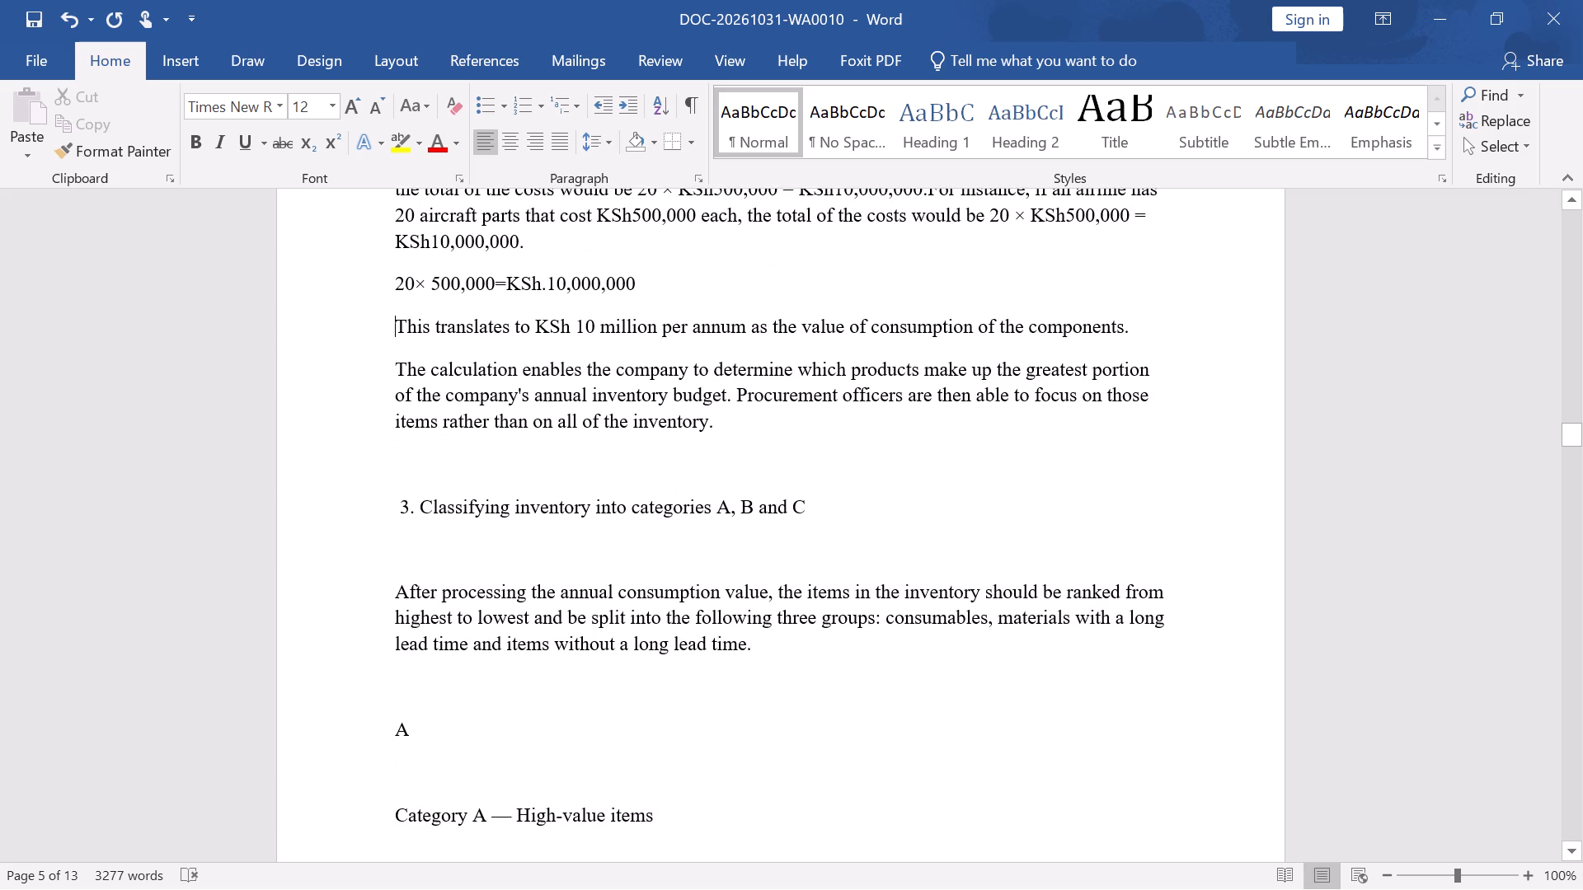
{"action": "left_click", "coordinate": [393, 588]}
{"action": "key", "text": "BackSpace"}
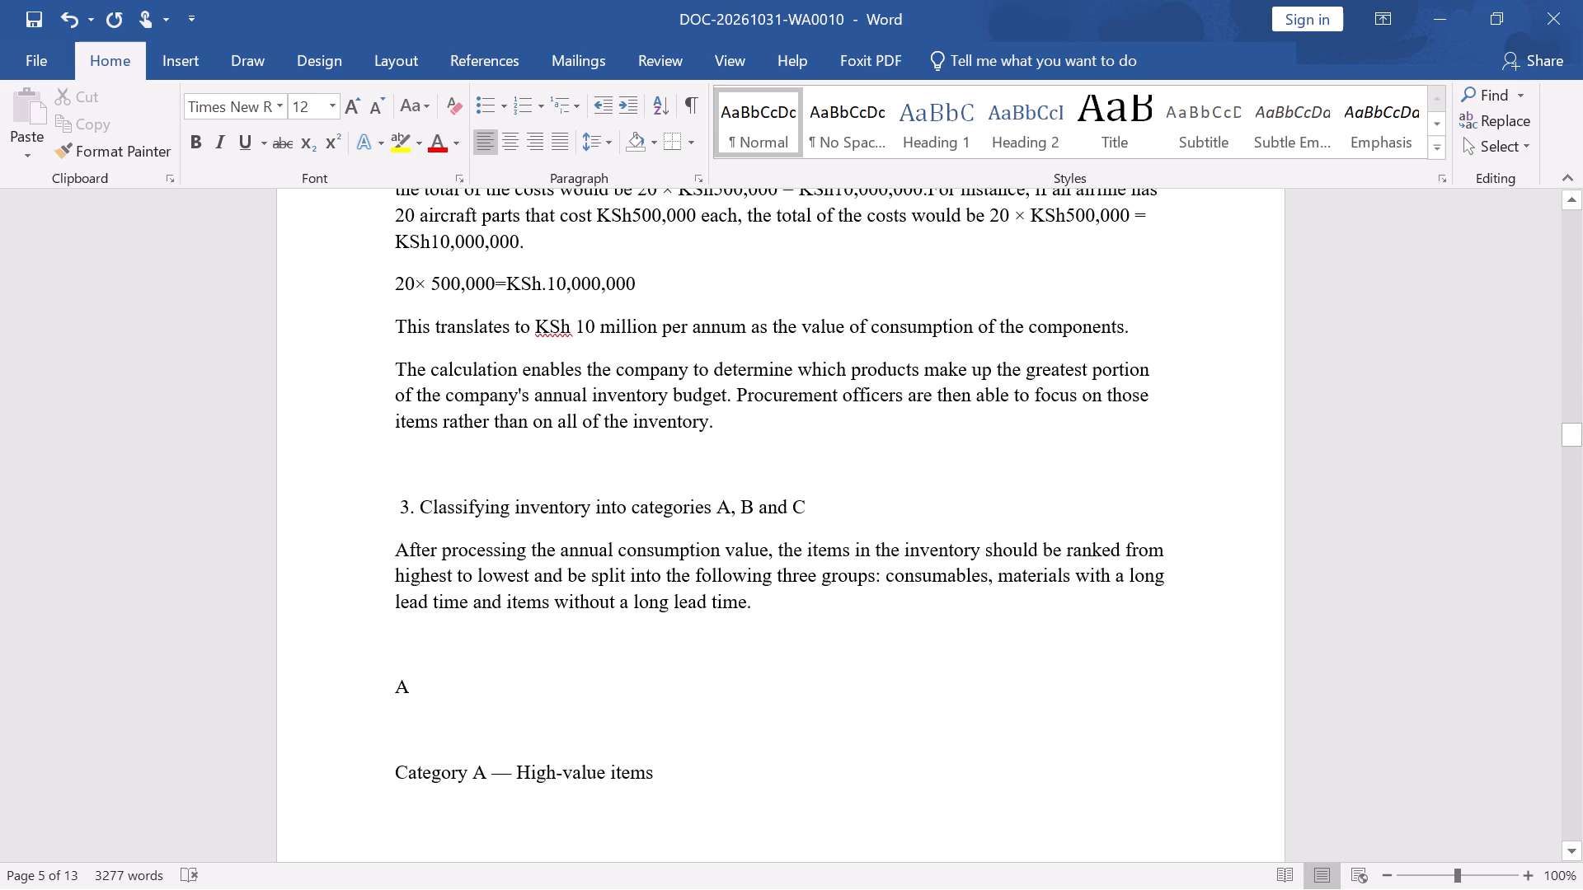
Remove the blank line between the letter "A" and "Category A — High-value items".
{"action": "scroll", "coordinate": [795, 498], "scroll_direction": "down", "scroll_amount": 3}
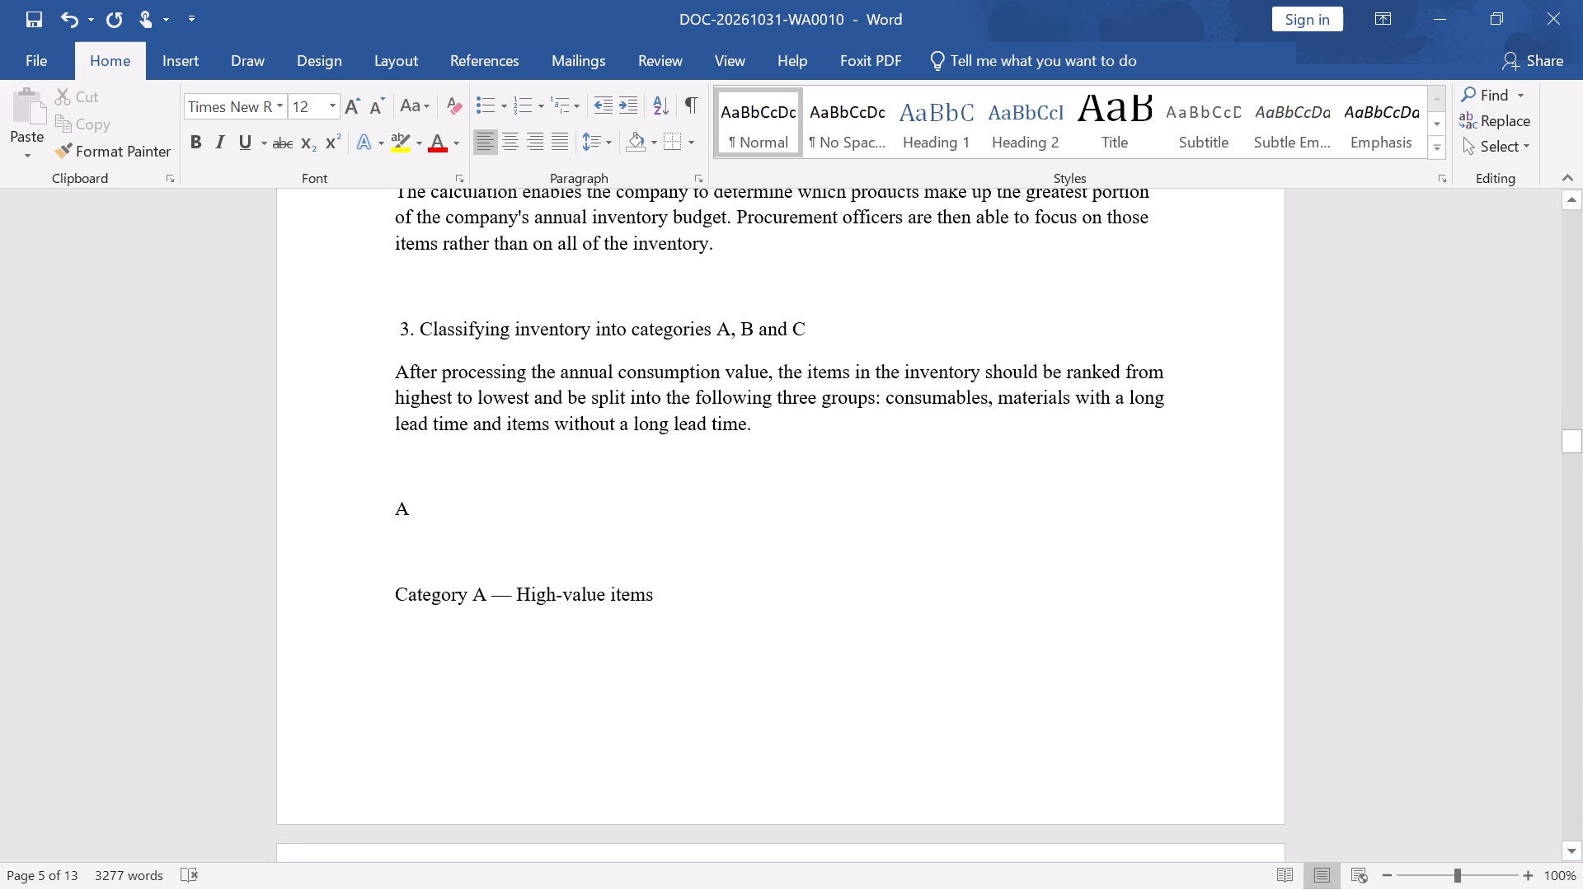
{"action": "scroll", "coordinate": [655, 495], "scroll_direction": "down", "scroll_amount": 5}
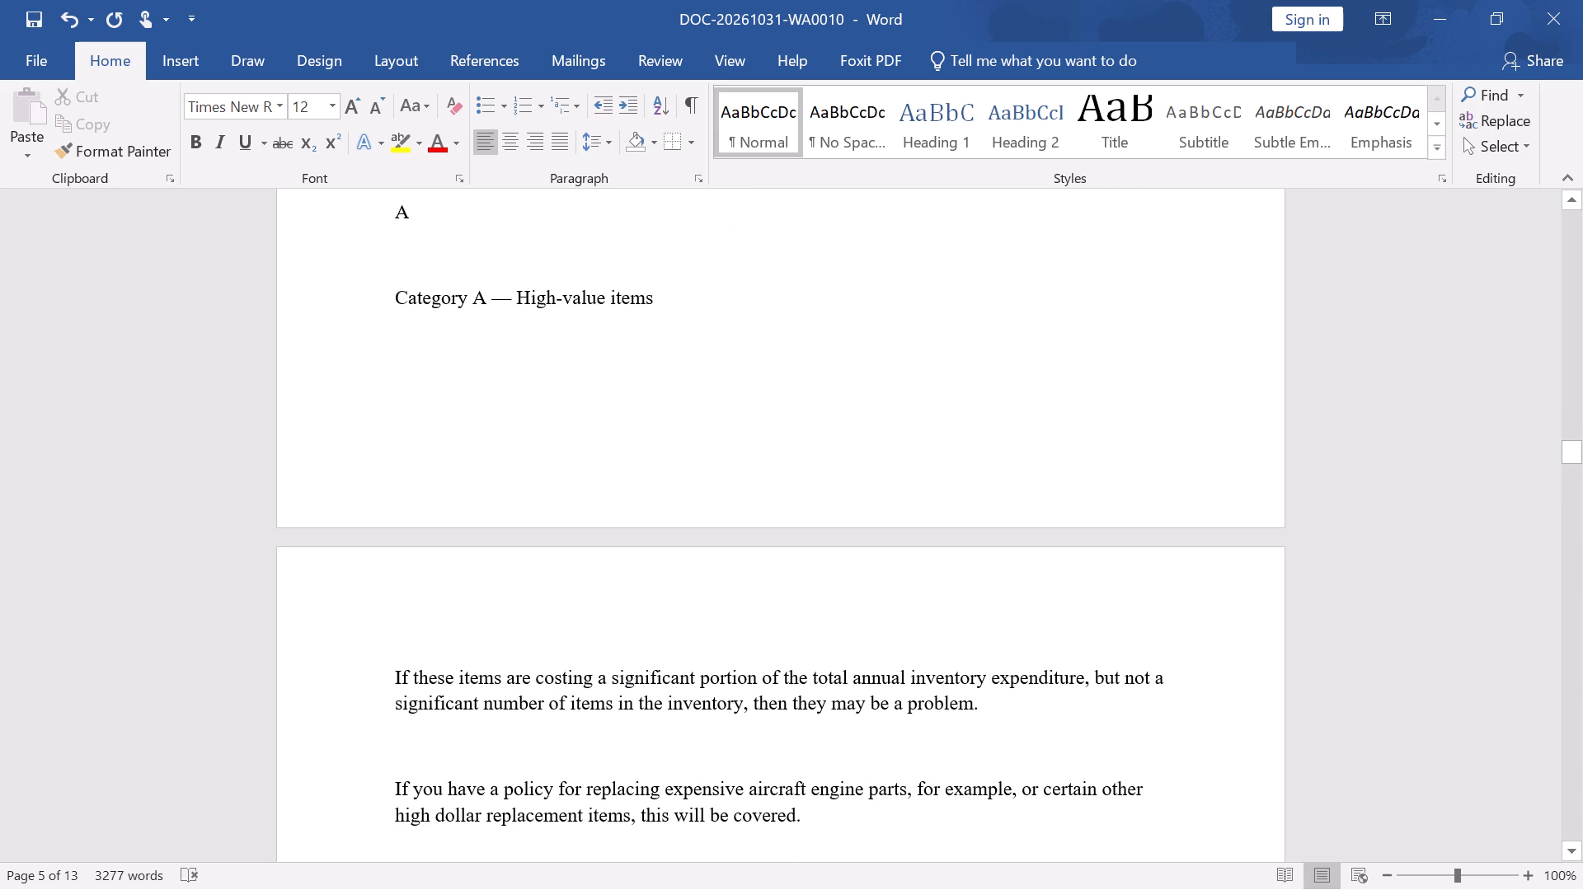
{"action": "scroll", "coordinate": [655, 494], "scroll_direction": "down", "scroll_amount": 3}
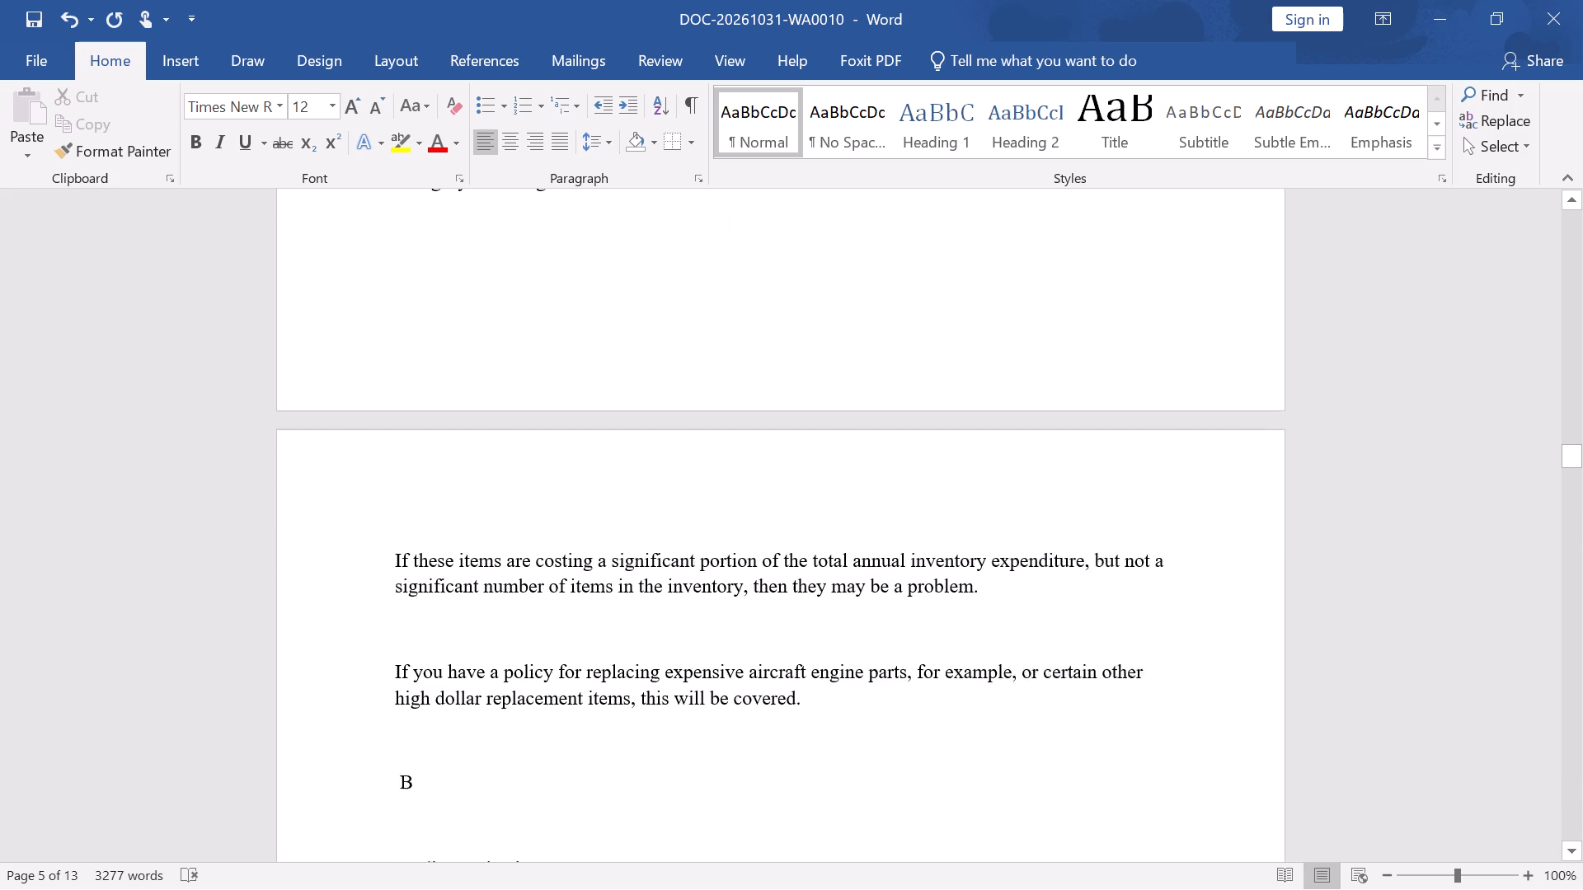
{"action": "scroll", "coordinate": [655, 494], "scroll_direction": "up", "scroll_amount": 7}
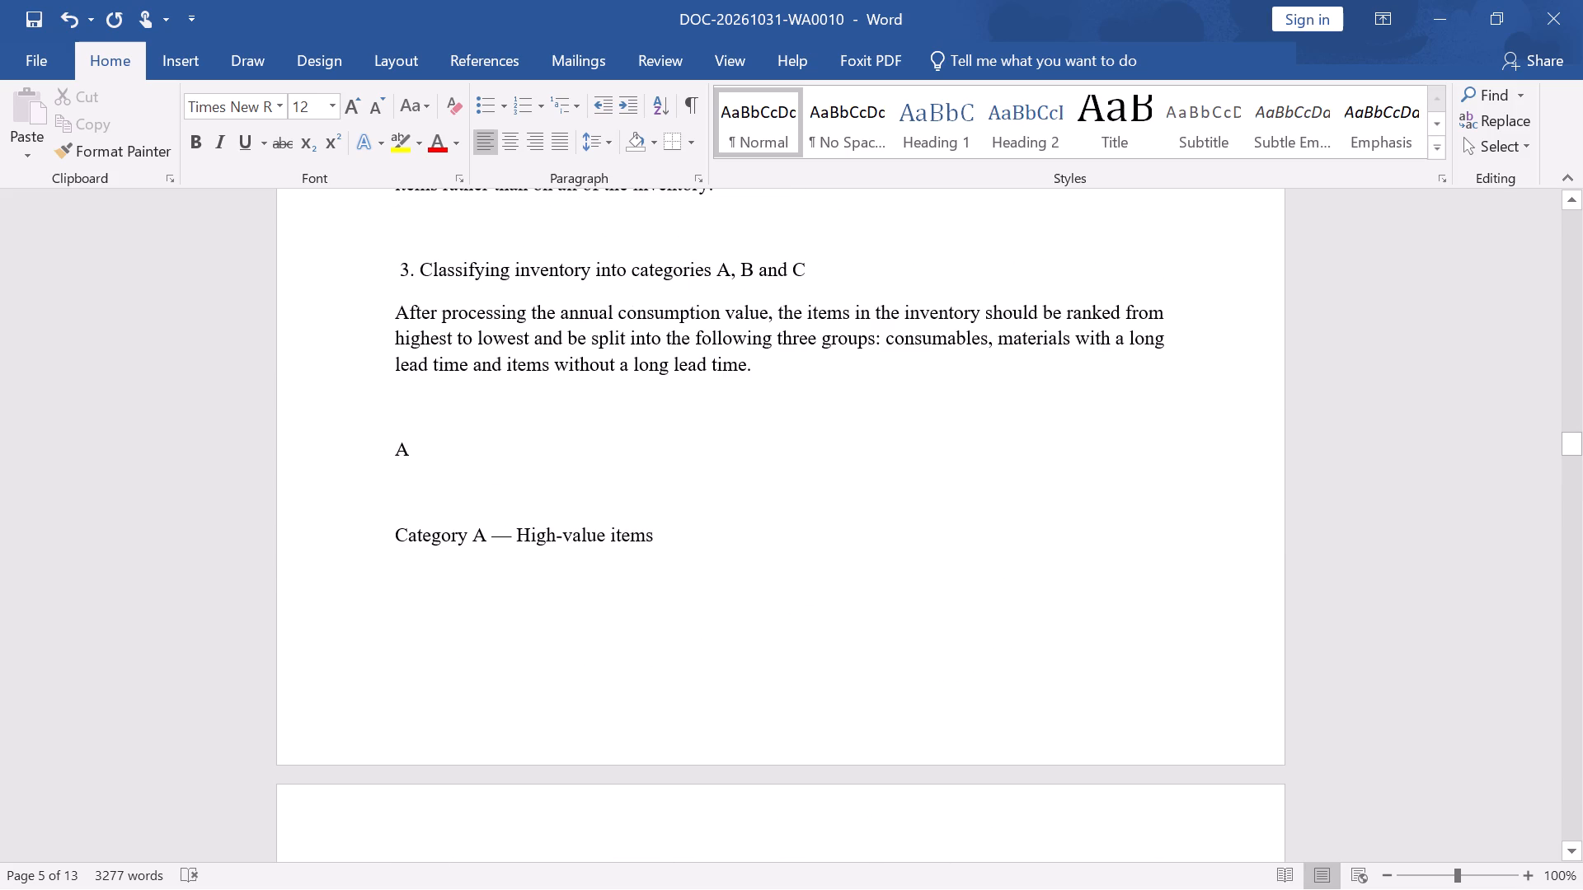
{"action": "left_click", "coordinate": [392, 535]}
{"action": "key", "text": "BackSpace"}
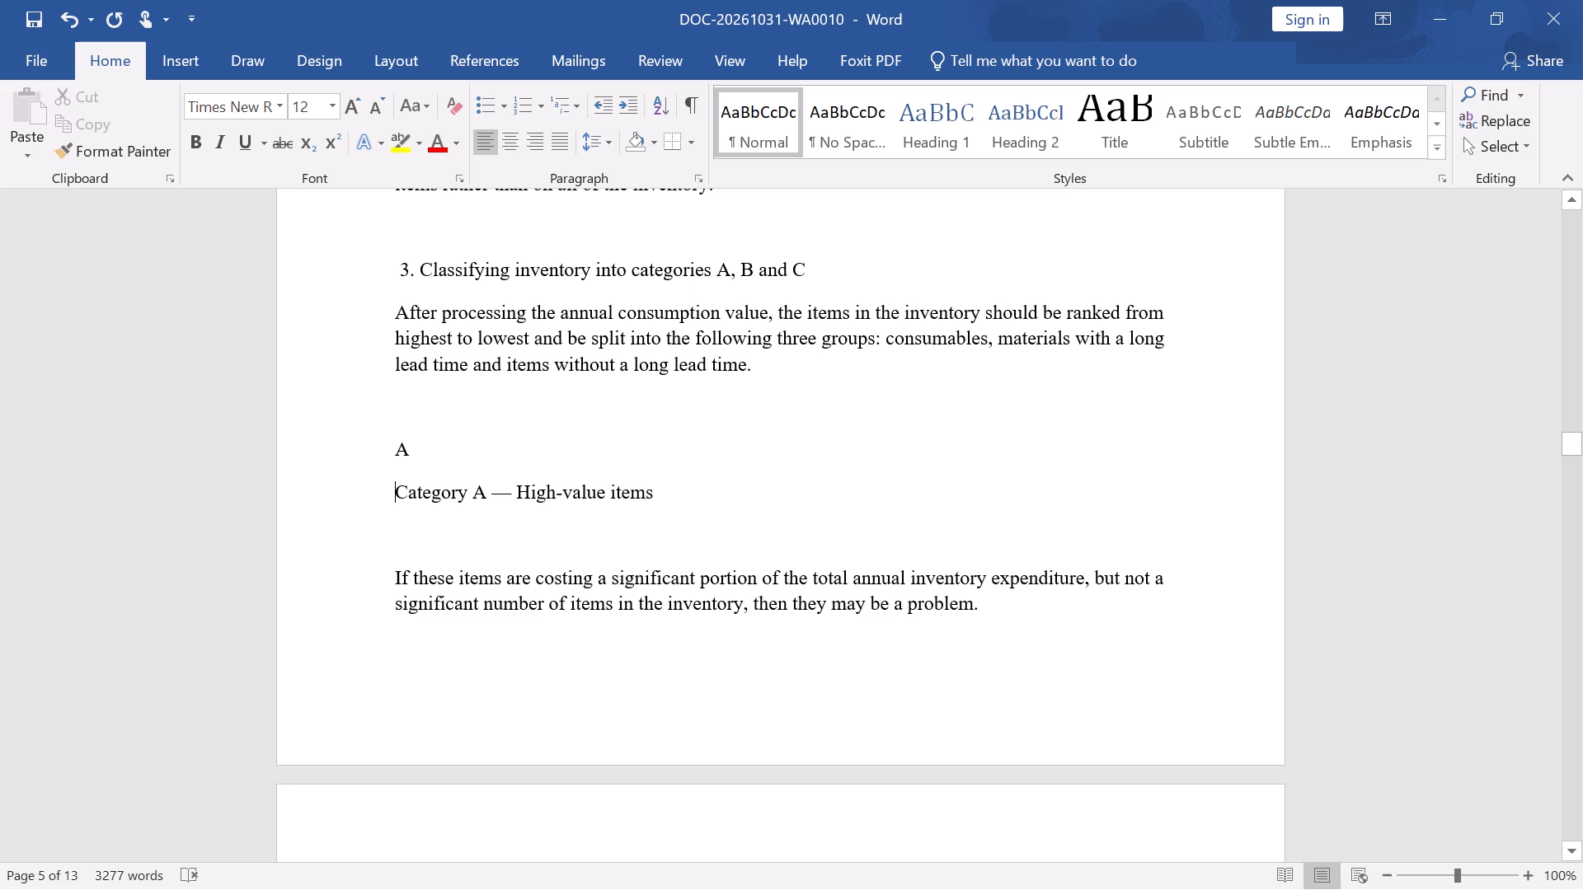
Remove the blank lines under letter "C" above the "Items of low value", "These products are only" and "Example: Pens, paper" paragraphs.
{"action": "scroll", "coordinate": [603, 431], "scroll_direction": "down", "scroll_amount": 8}
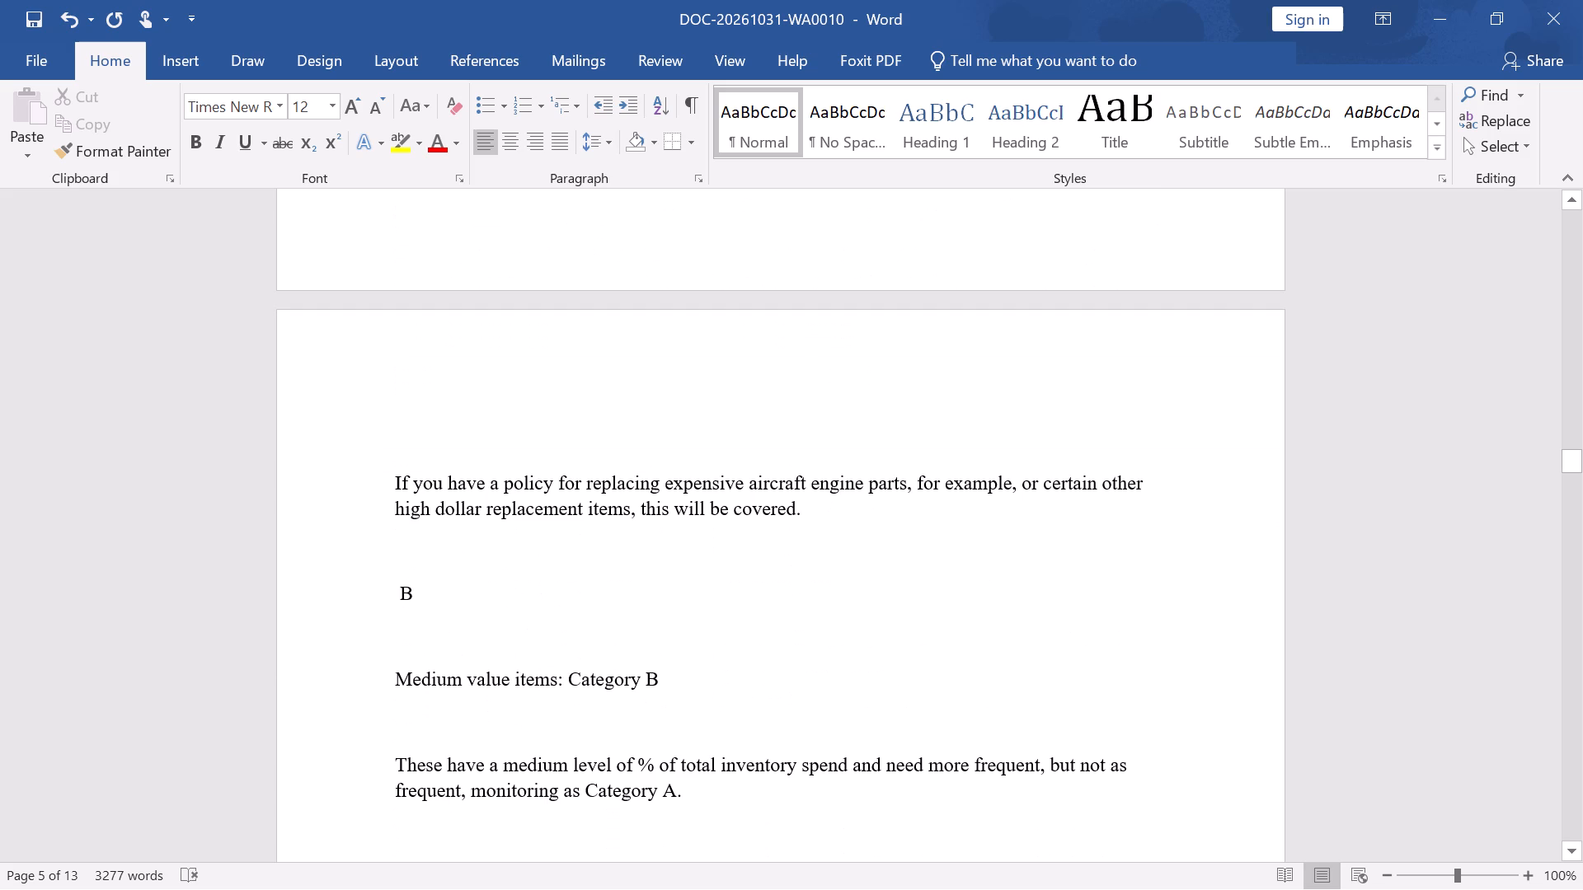
{"action": "scroll", "coordinate": [605, 424], "scroll_direction": "down", "scroll_amount": 8}
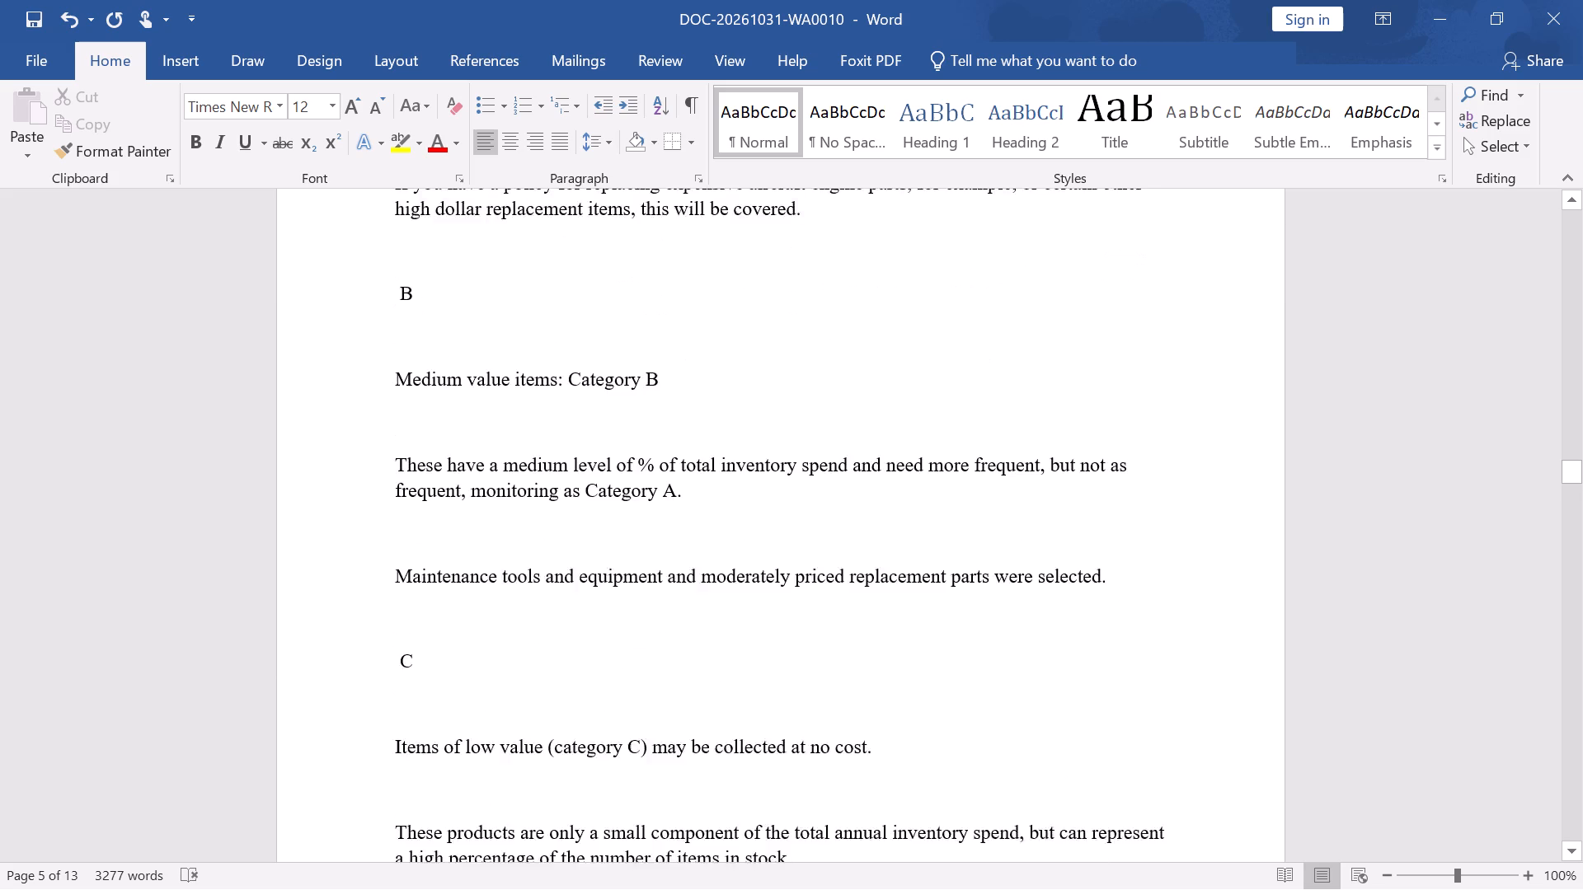
{"action": "scroll", "coordinate": [605, 424], "scroll_direction": "down", "scroll_amount": 1}
{"action": "left_click", "coordinate": [388, 513]}
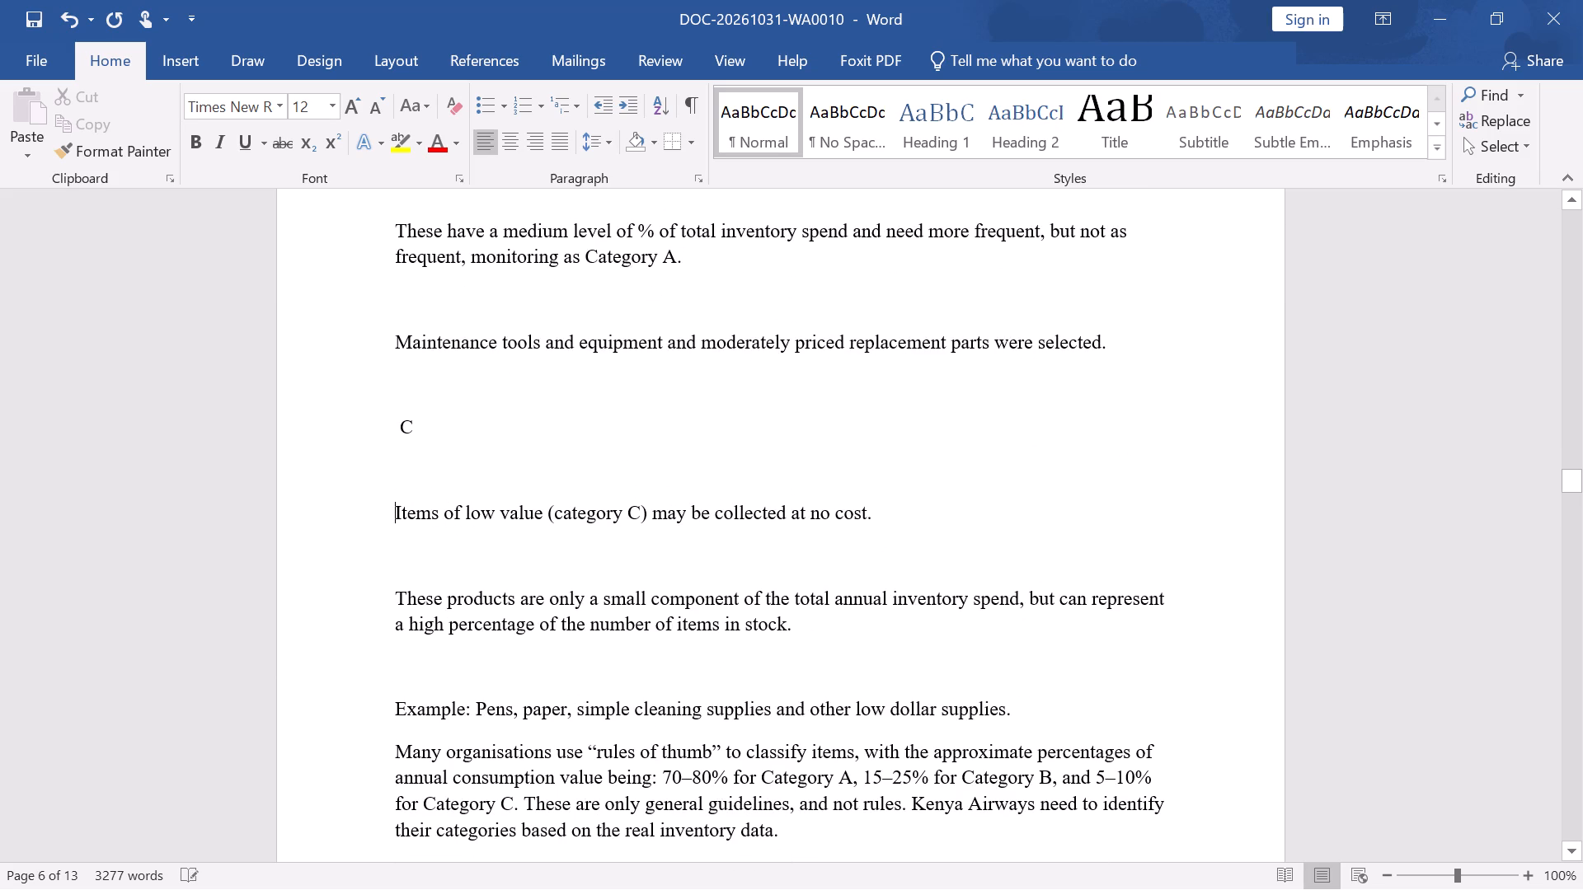
{"action": "key", "text": "BackSpace"}
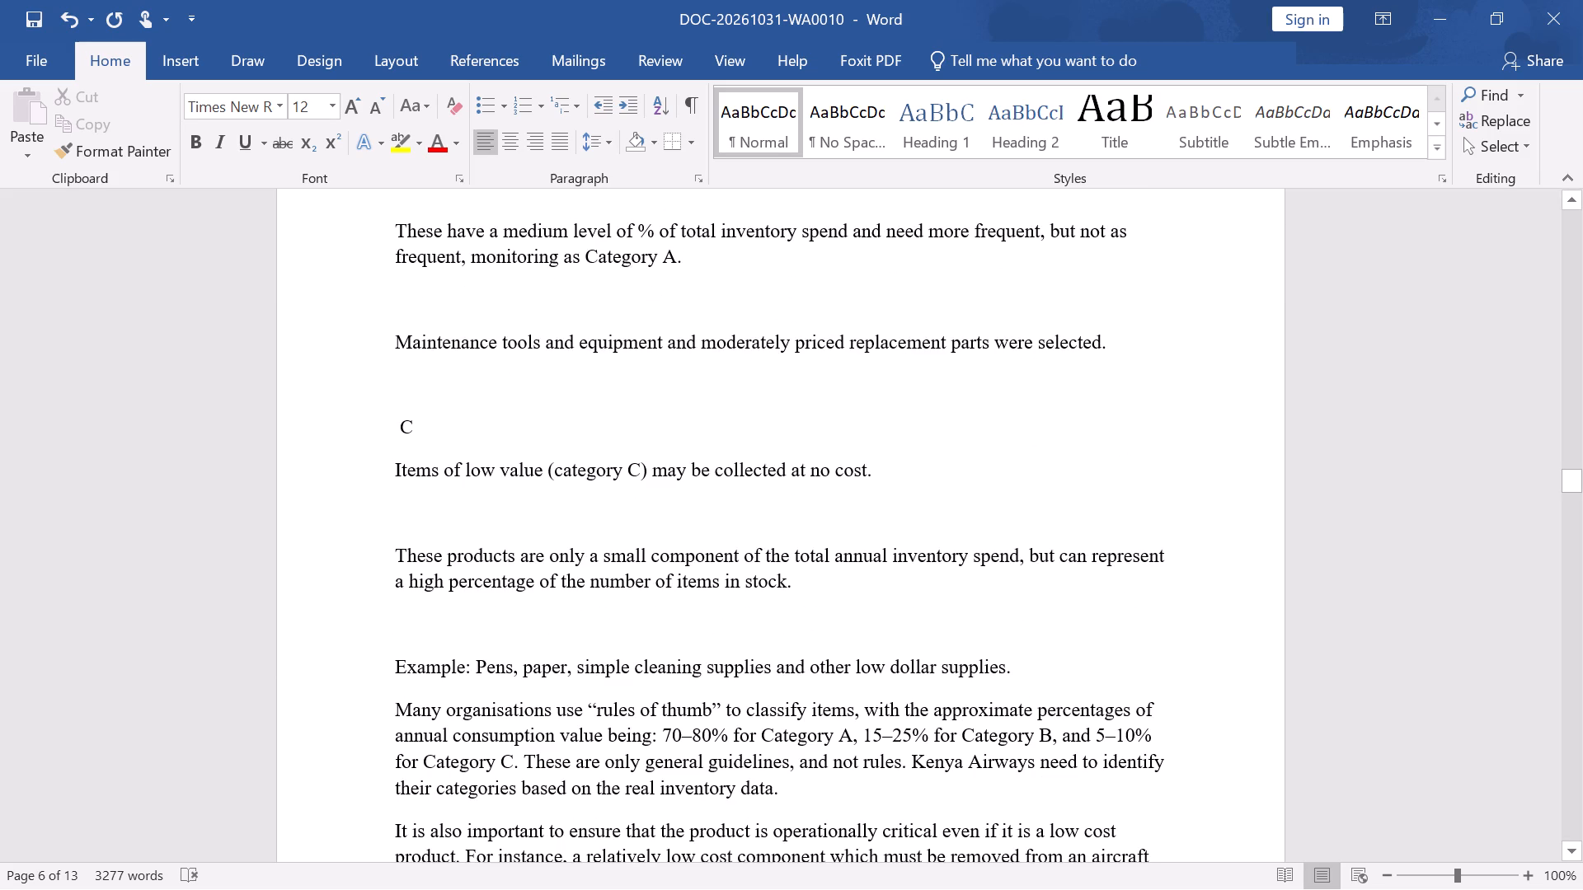
{"action": "left_click", "coordinate": [393, 554]}
{"action": "key", "text": "BackSpace"}
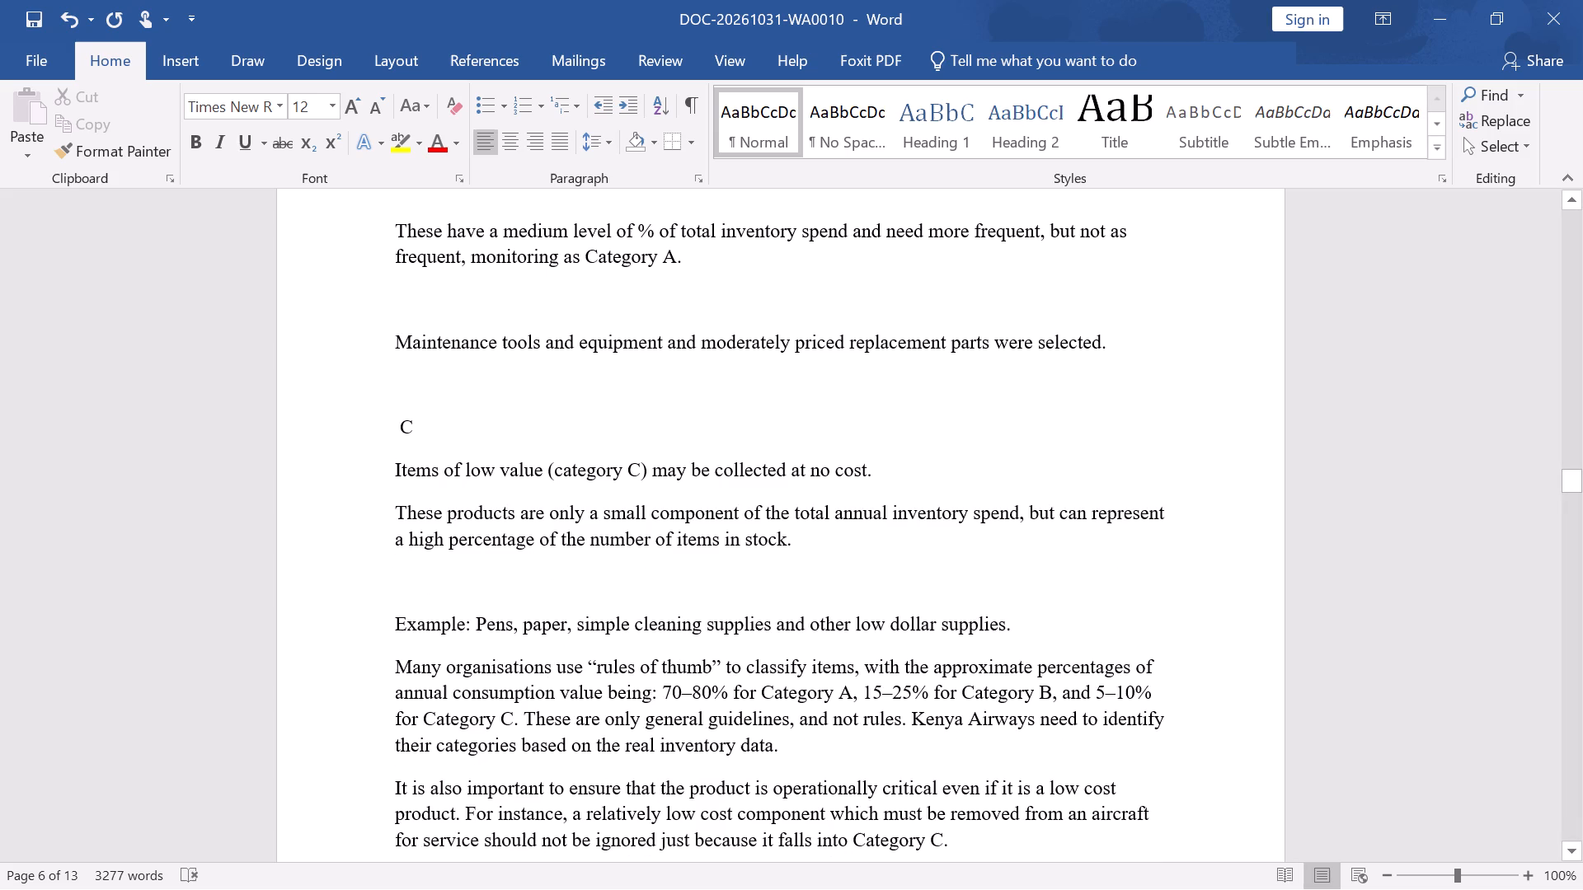
{"action": "scroll", "coordinate": [440, 496], "scroll_direction": "up", "scroll_amount": 1}
{"action": "left_click", "coordinate": [392, 677]}
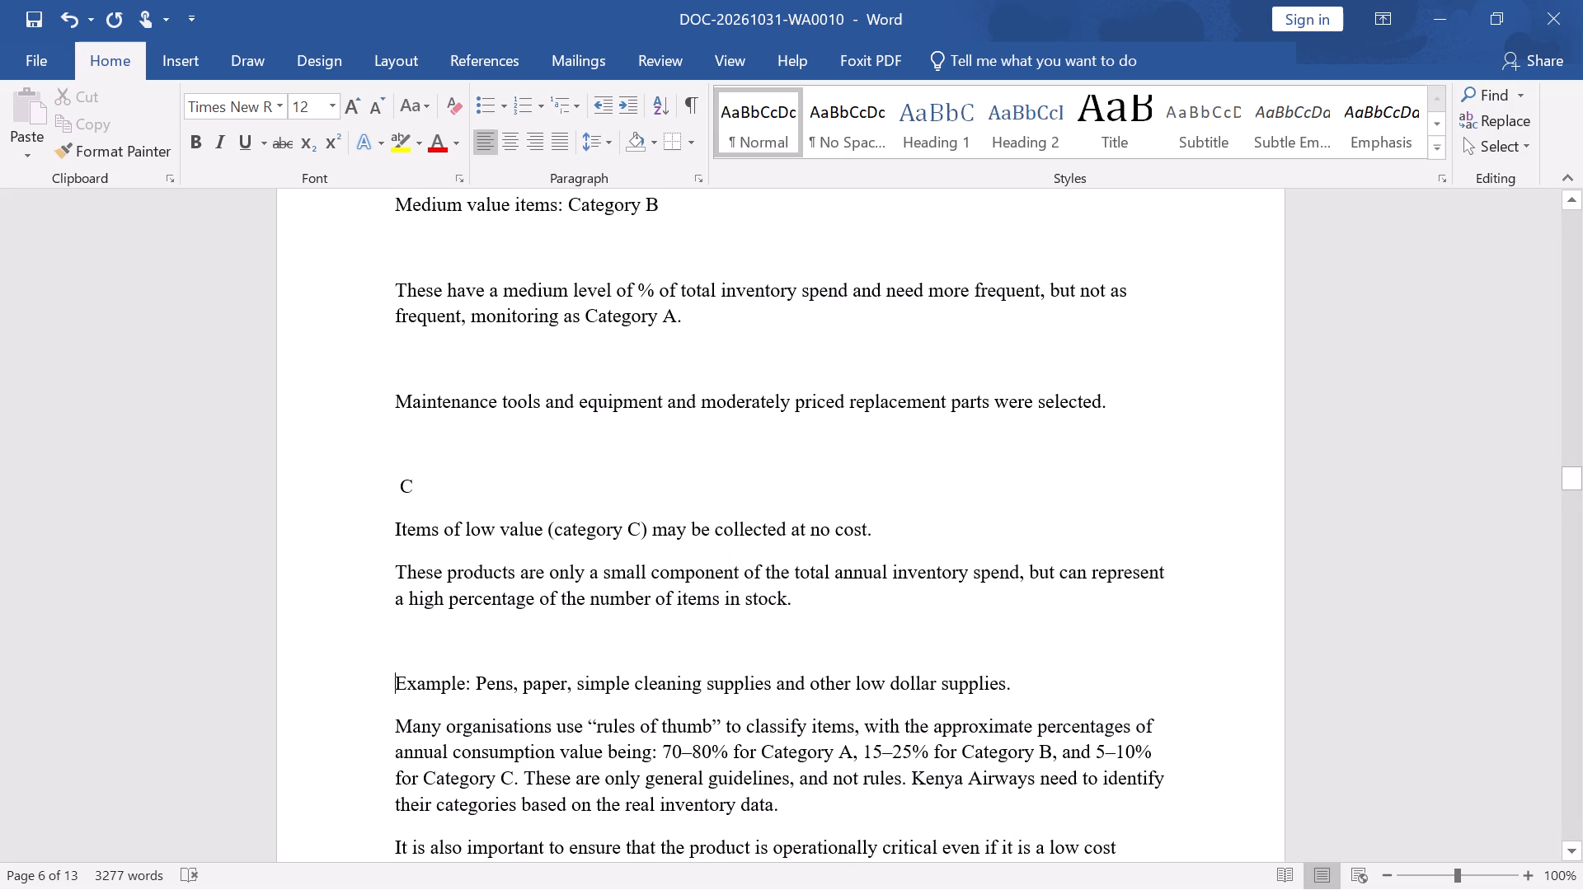
{"action": "key", "text": "BackSpace"}
Remove the blank lines under letter "B" above "Medium value items: Category B" and the "These have a medium level" paragraph.
{"action": "scroll", "coordinate": [488, 639], "scroll_direction": "down", "scroll_amount": 7}
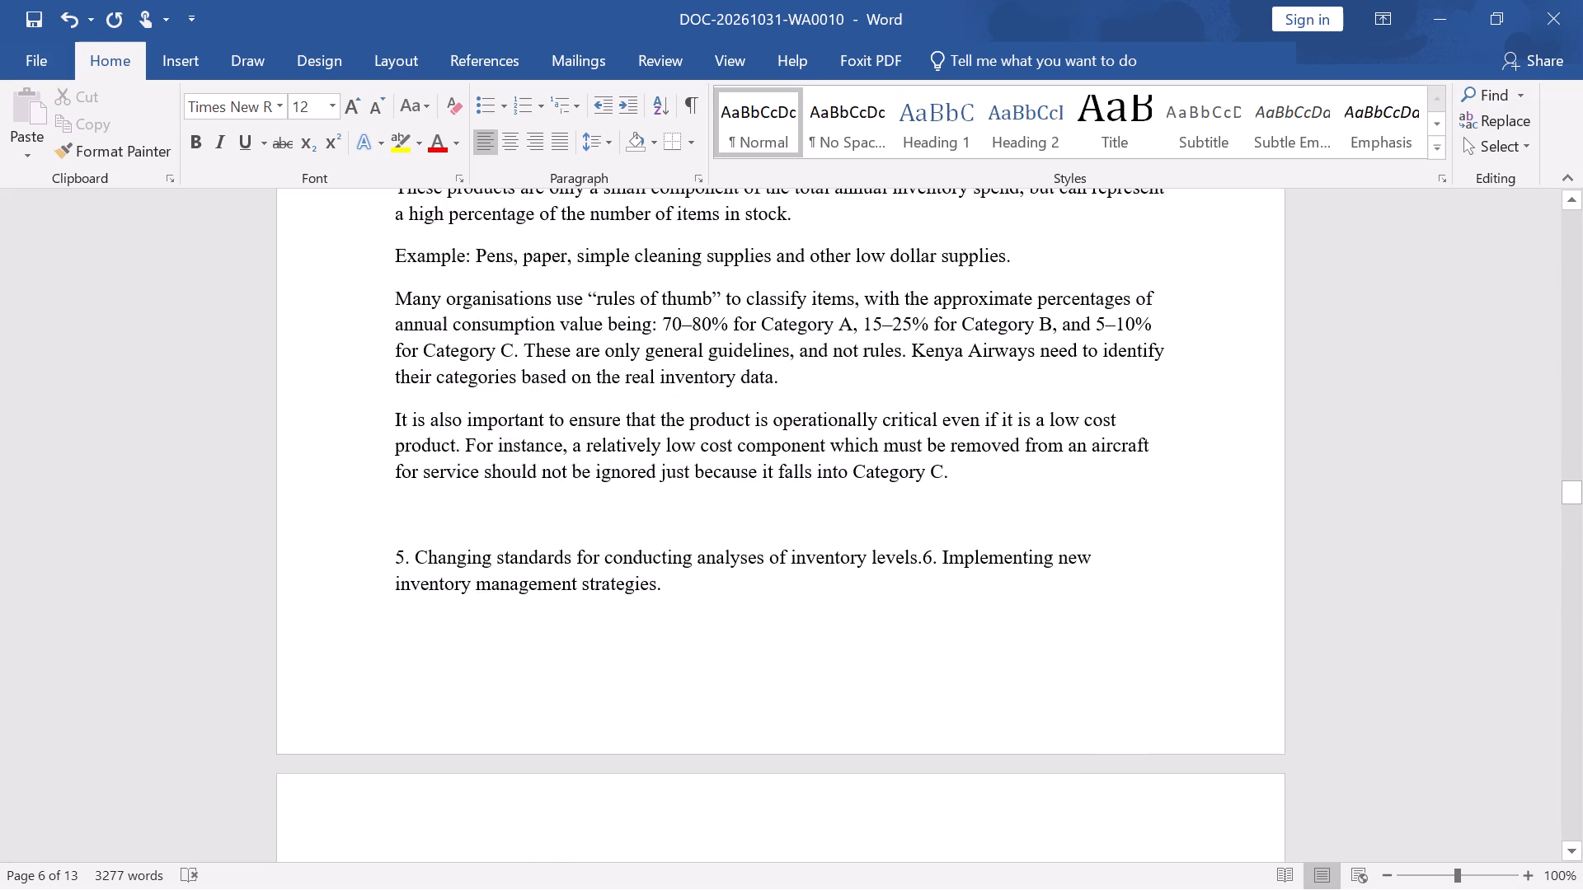
{"action": "scroll", "coordinate": [481, 621], "scroll_direction": "down", "scroll_amount": 2}
{"action": "scroll", "coordinate": [481, 620], "scroll_direction": "up", "scroll_amount": 12}
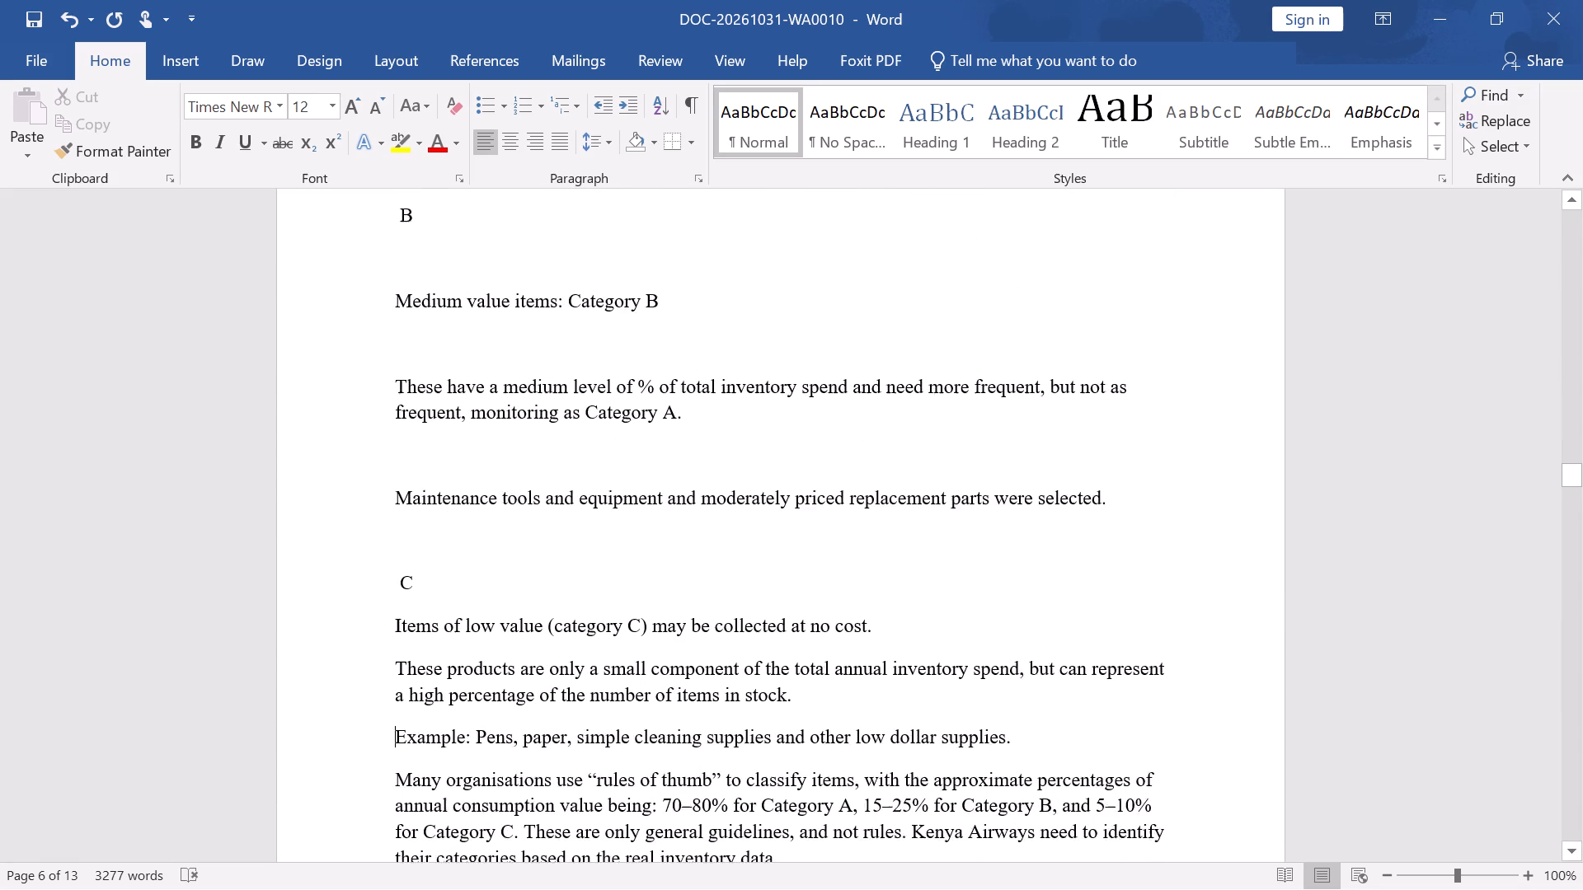
{"action": "scroll", "coordinate": [481, 618], "scroll_direction": "up", "scroll_amount": 7}
{"action": "scroll", "coordinate": [481, 614], "scroll_direction": "down", "scroll_amount": 3}
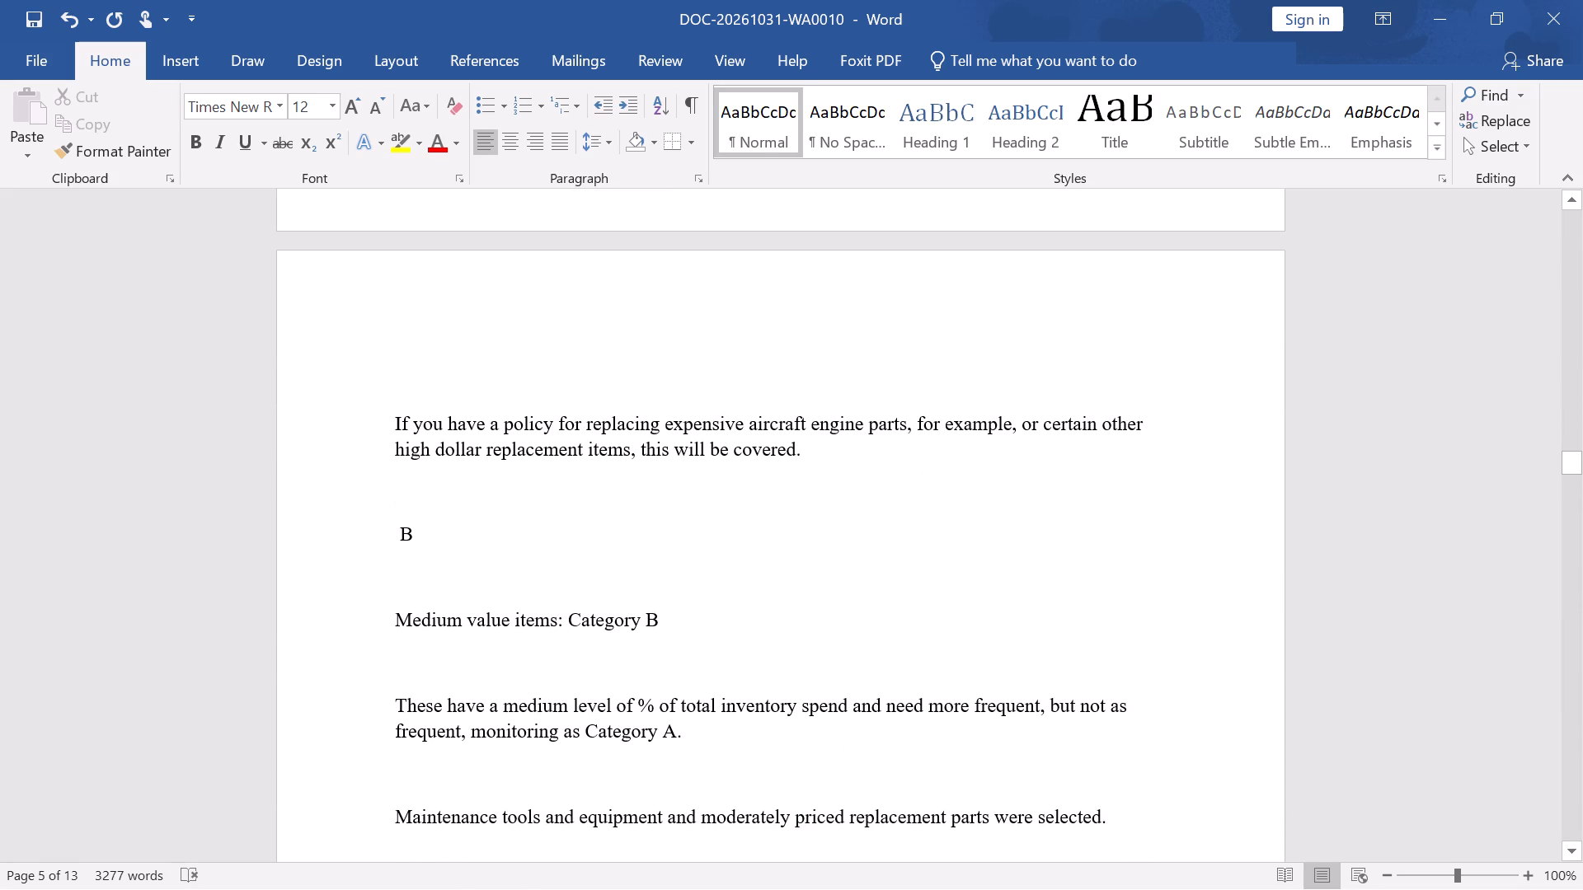
{"action": "left_click", "coordinate": [394, 615]}
{"action": "key", "text": "BackSpace"}
{"action": "left_click", "coordinate": [395, 658]}
{"action": "key", "text": "BackSpace"}
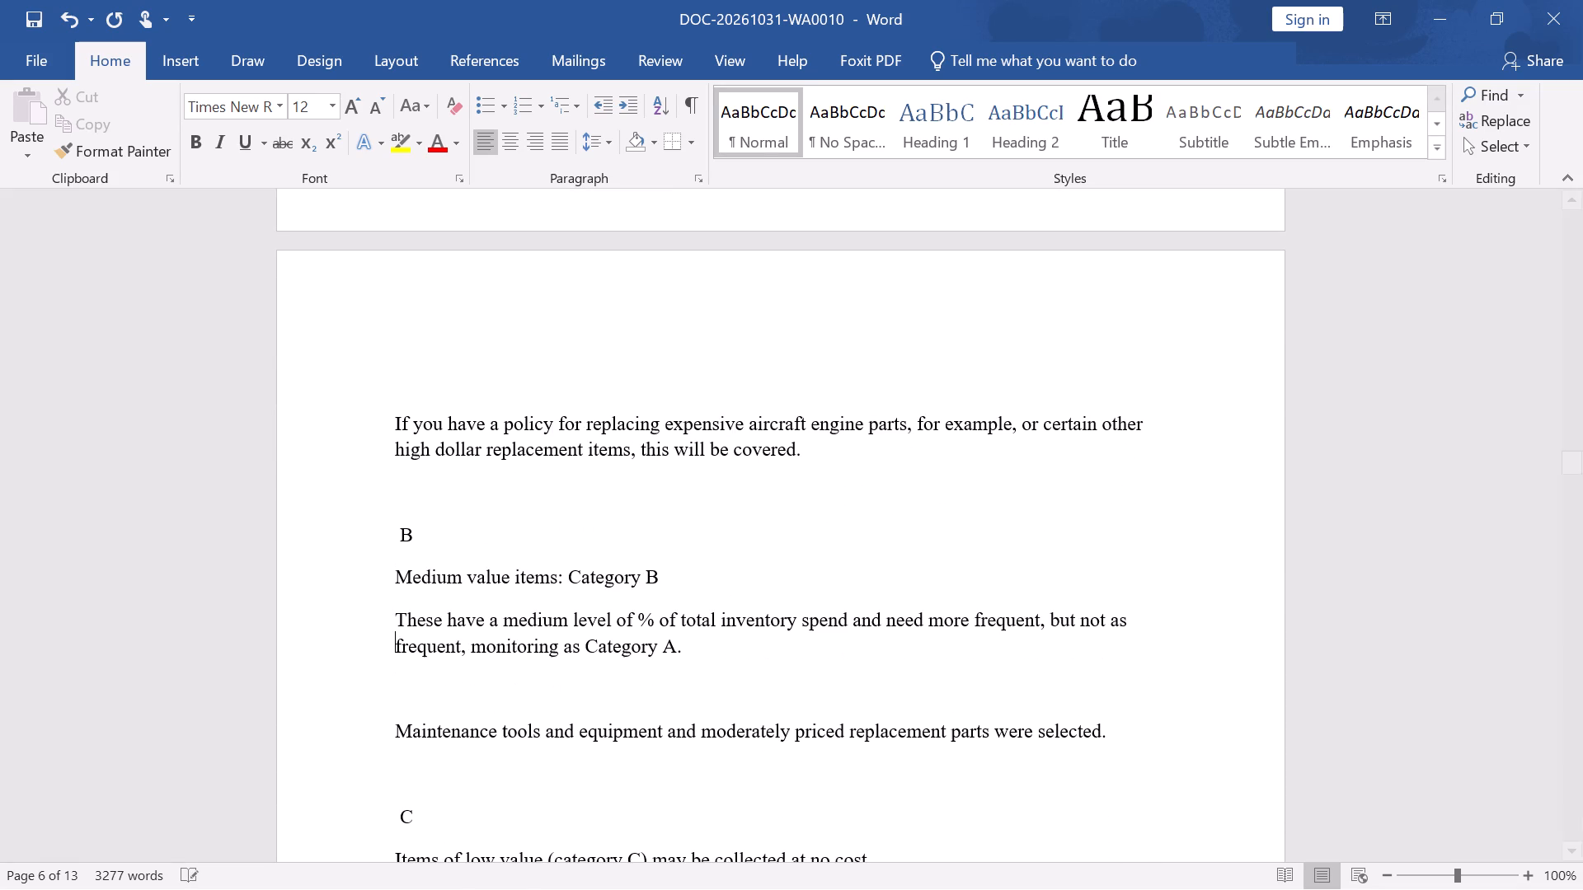
Remove the blank line between "Category A — High-value items" and the "If these items are costing" paragraph.
{"action": "scroll", "coordinate": [486, 635], "scroll_direction": "up", "scroll_amount": 9}
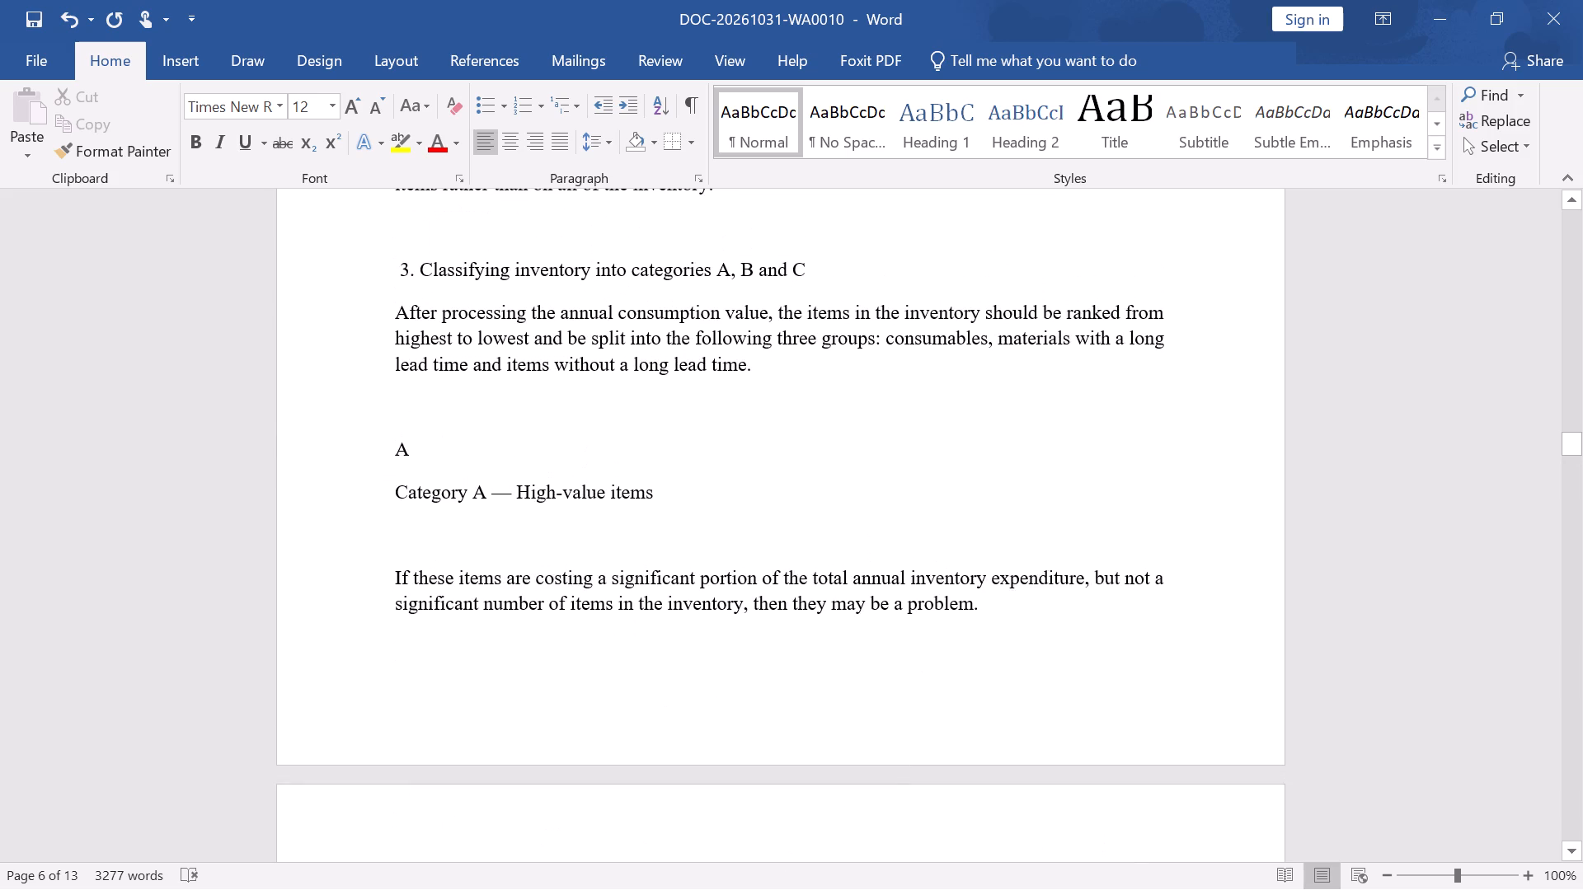
{"action": "scroll", "coordinate": [476, 628], "scroll_direction": "up", "scroll_amount": 4}
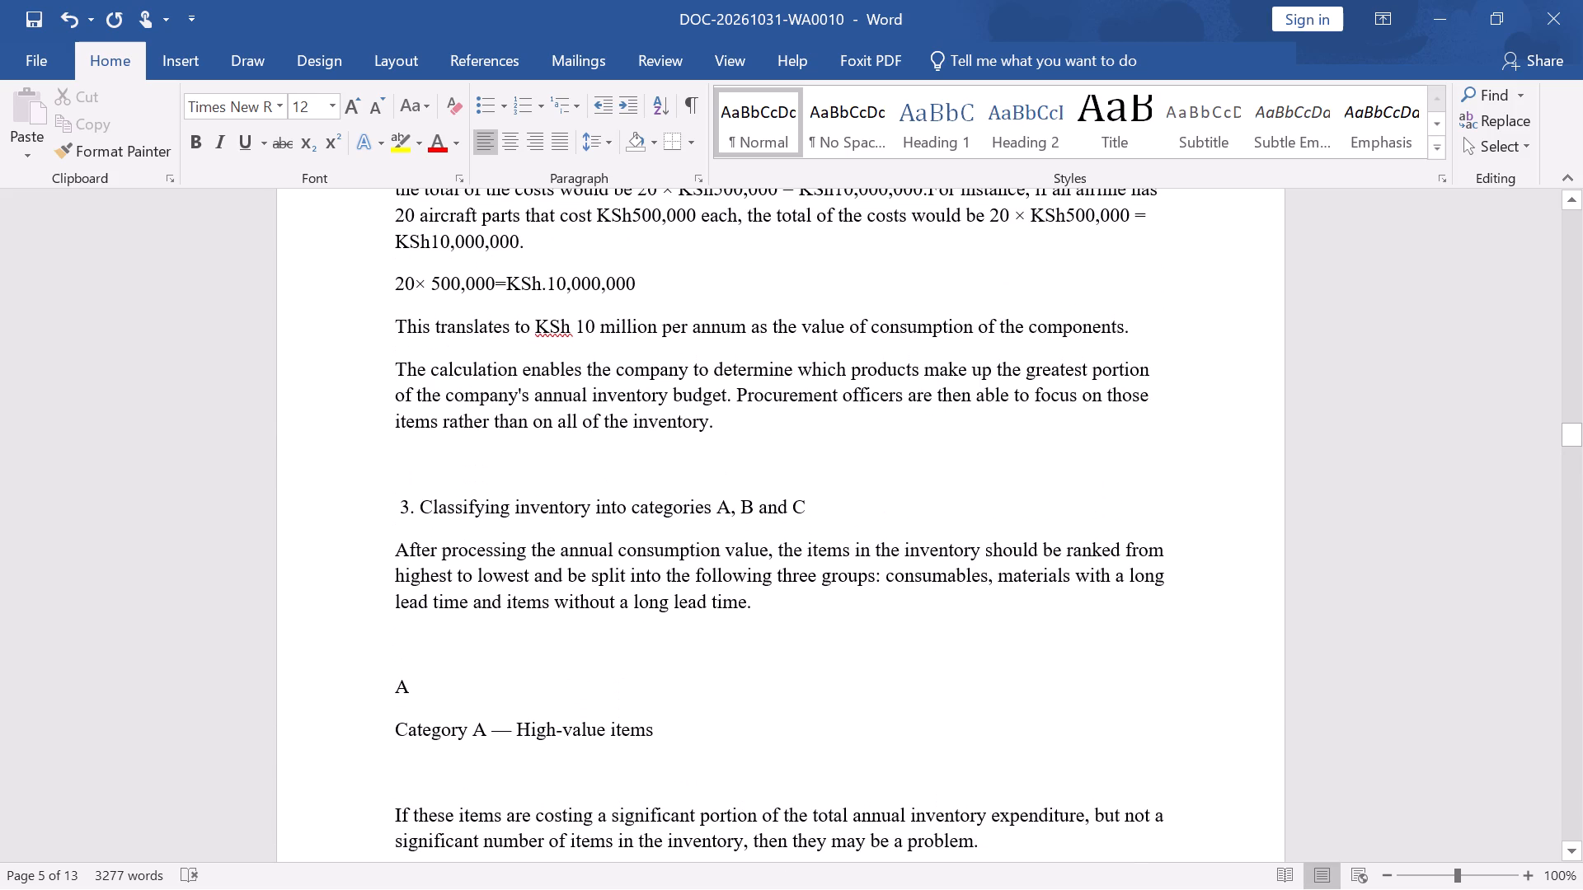
{"action": "scroll", "coordinate": [355, 775], "scroll_direction": "down", "scroll_amount": 3}
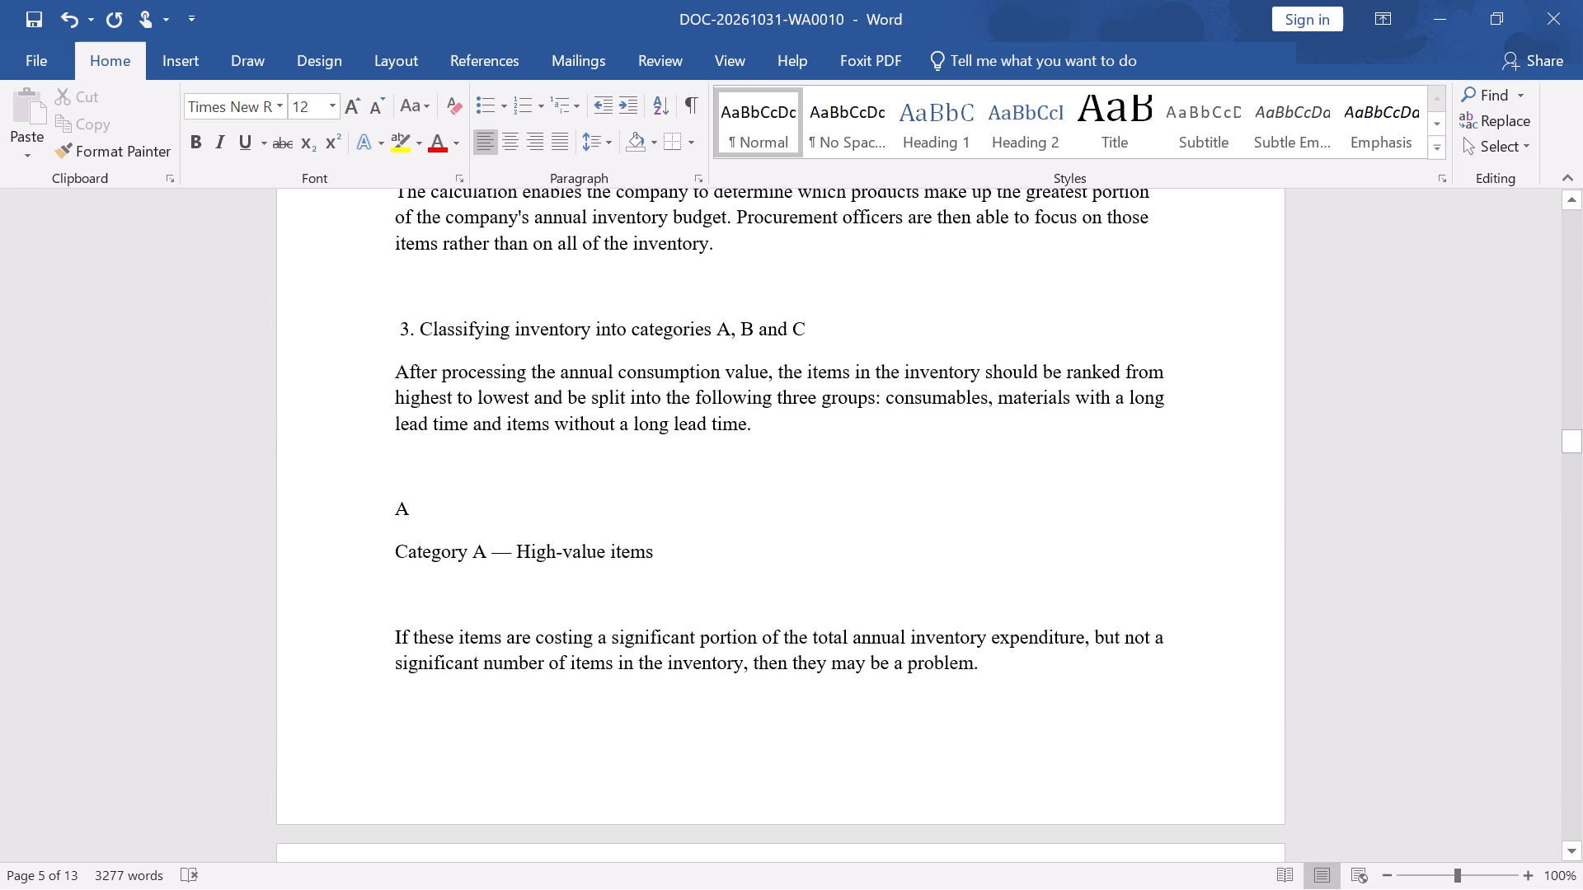
{"action": "left_click", "coordinate": [387, 640]}
{"action": "key", "text": "BackSpace"}
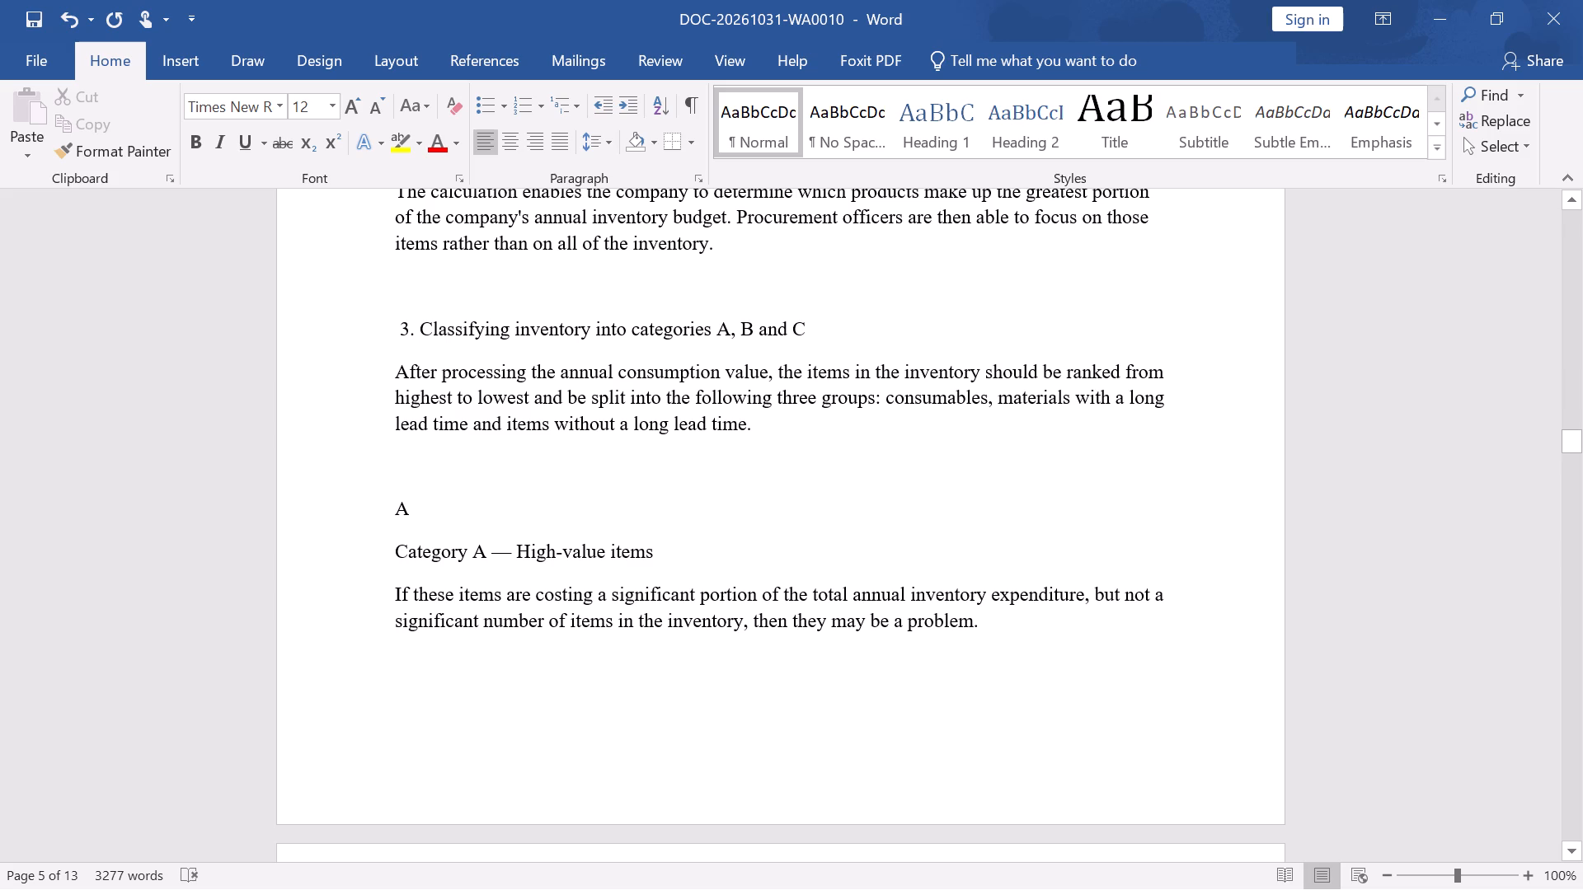
Delete the standalone letter "A" and the blank line above "Category A — High-value items", and indent that heading by one tab.
{"action": "left_click", "coordinate": [397, 553]}
{"action": "key", "text": "BackSpace"}
{"action": "key", "text": "BackSpace"}
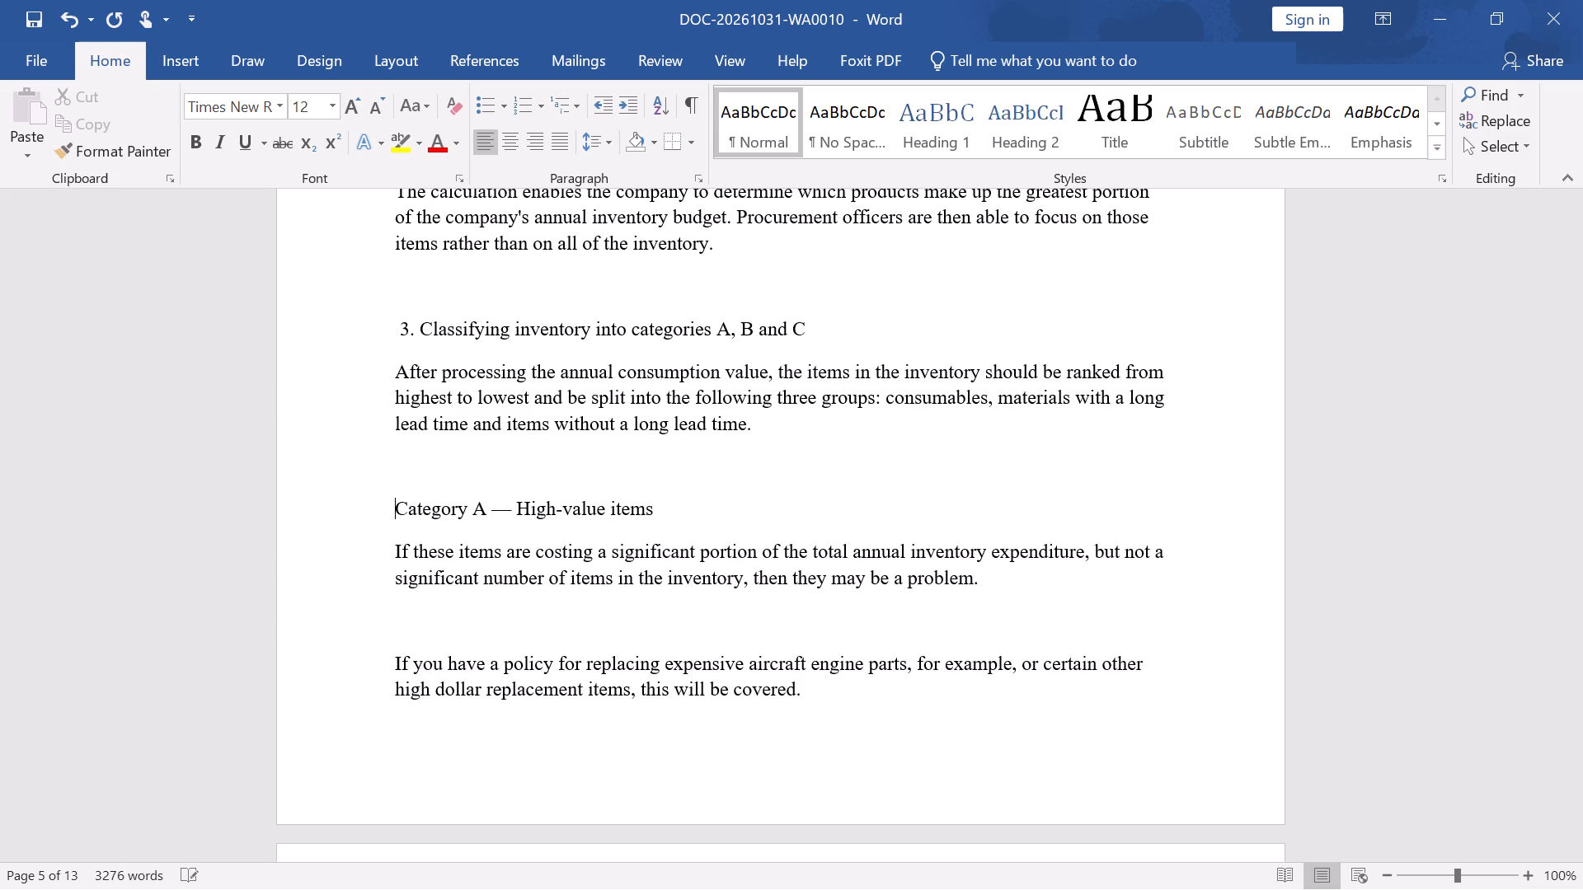
{"action": "key", "text": "BackSpace"}
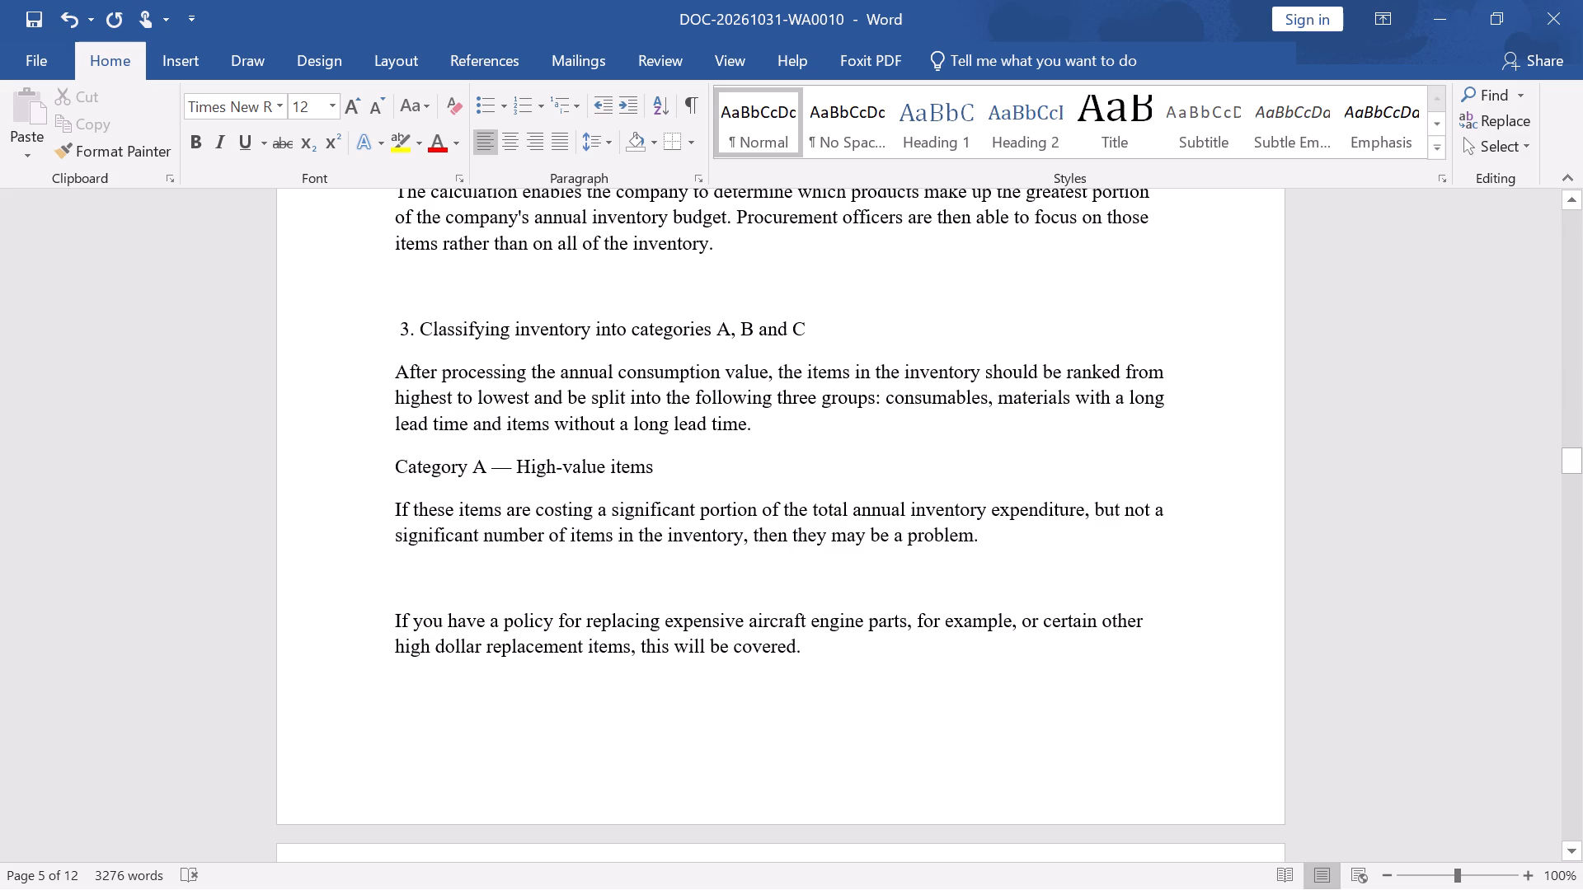
{"action": "key", "text": "Tab"}
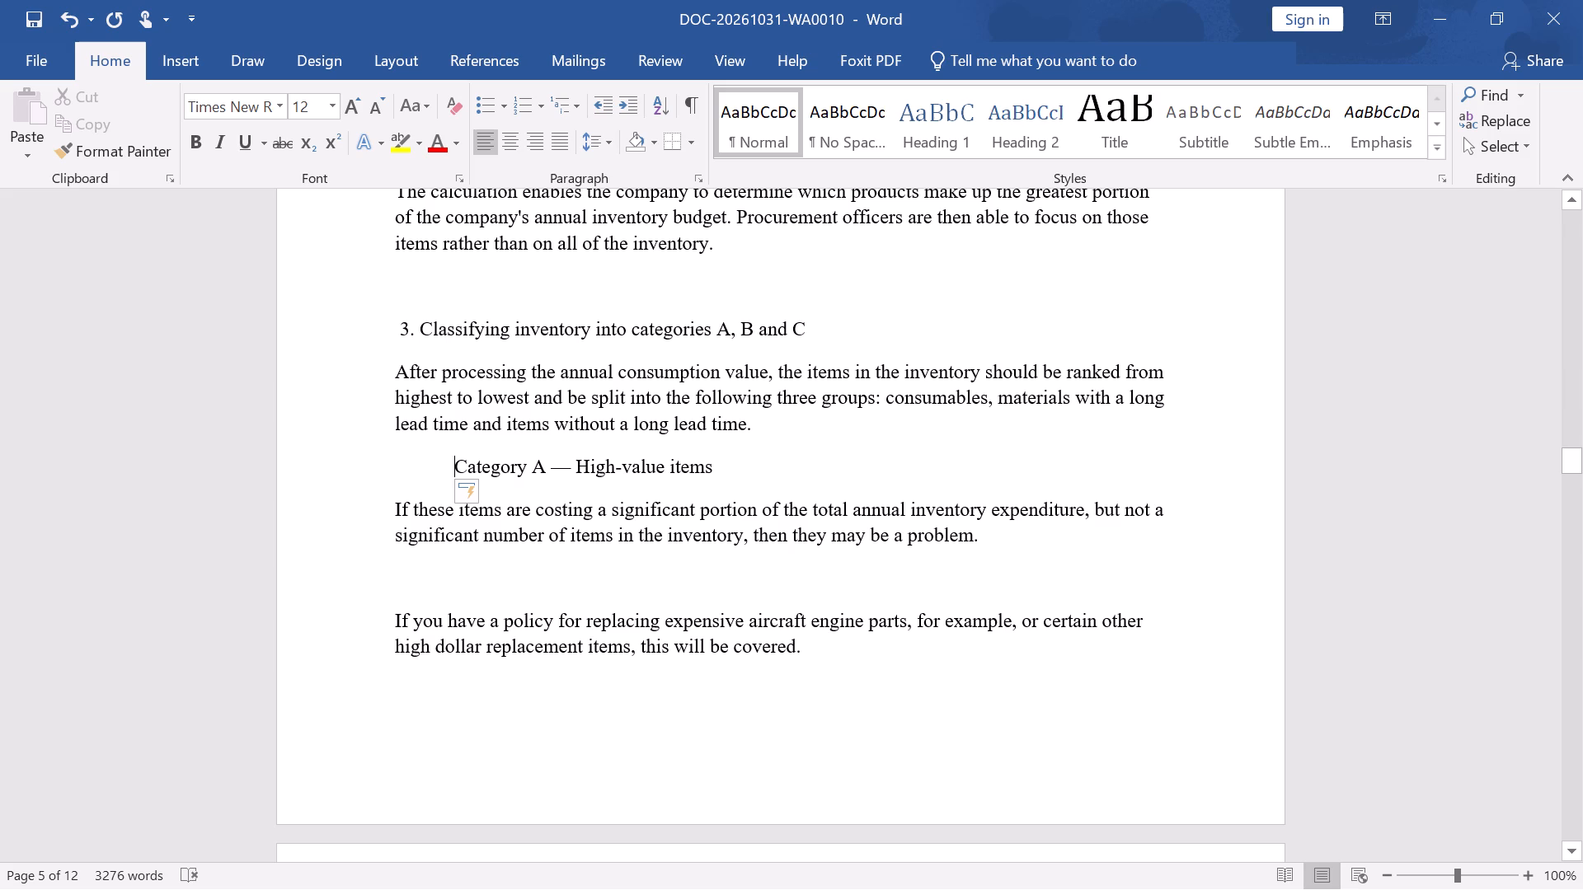
Remove the blank line above the "If you have a policy for replacing expensive aircraft engine parts" paragraph.
{"action": "left_click", "coordinate": [390, 625]}
{"action": "key", "text": "BackSpace"}
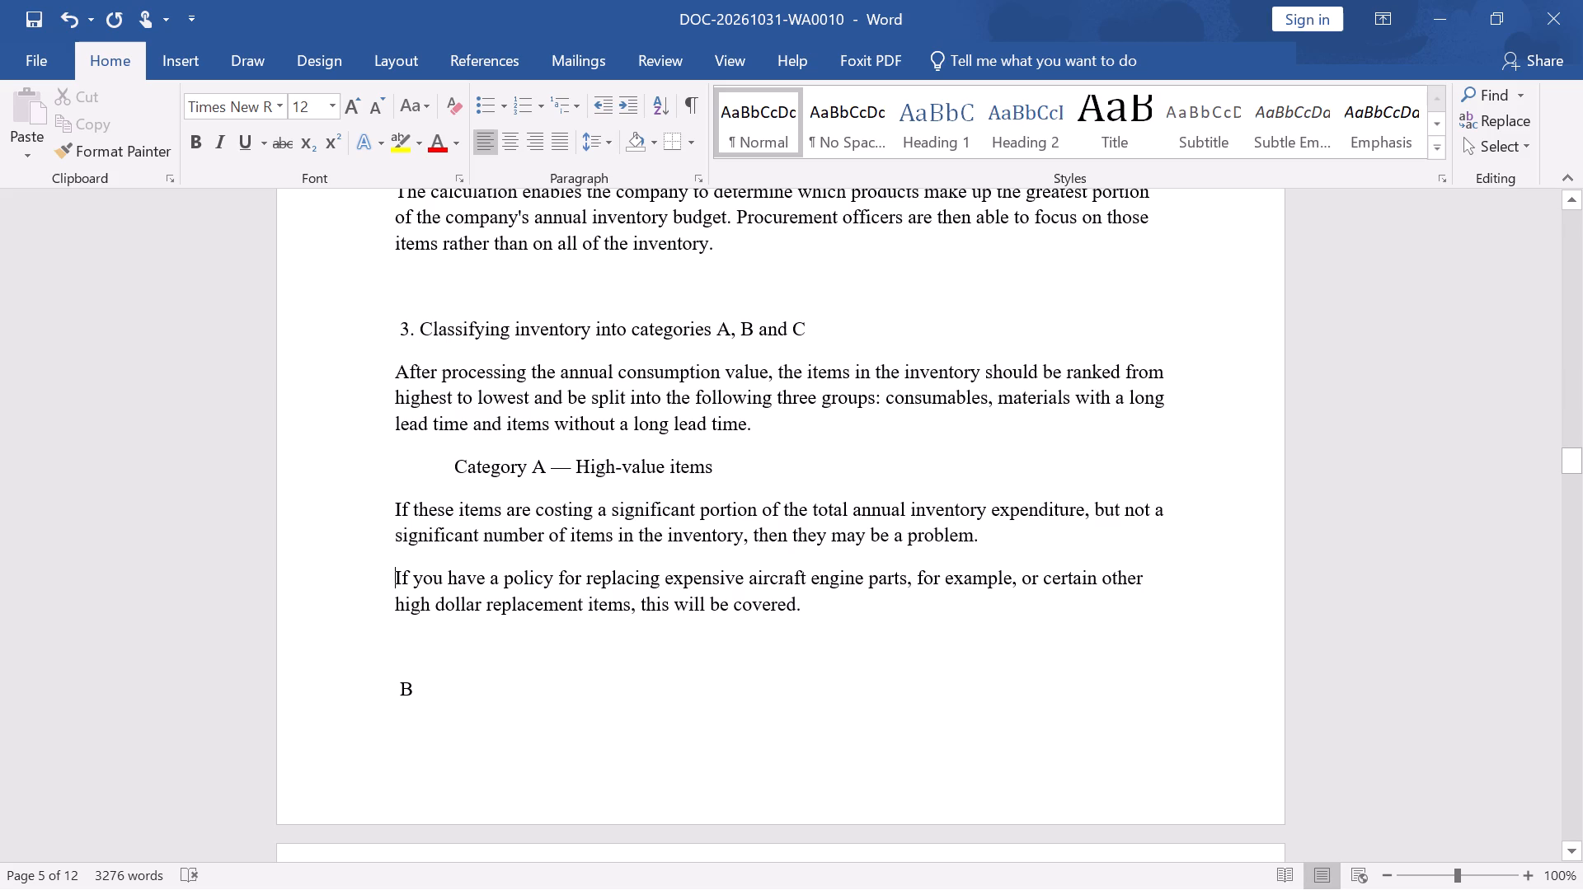
Delete the standalone letter "B" above the "Medium value items: Category B" heading.
{"action": "scroll", "coordinate": [702, 614], "scroll_direction": "down", "scroll_amount": 2}
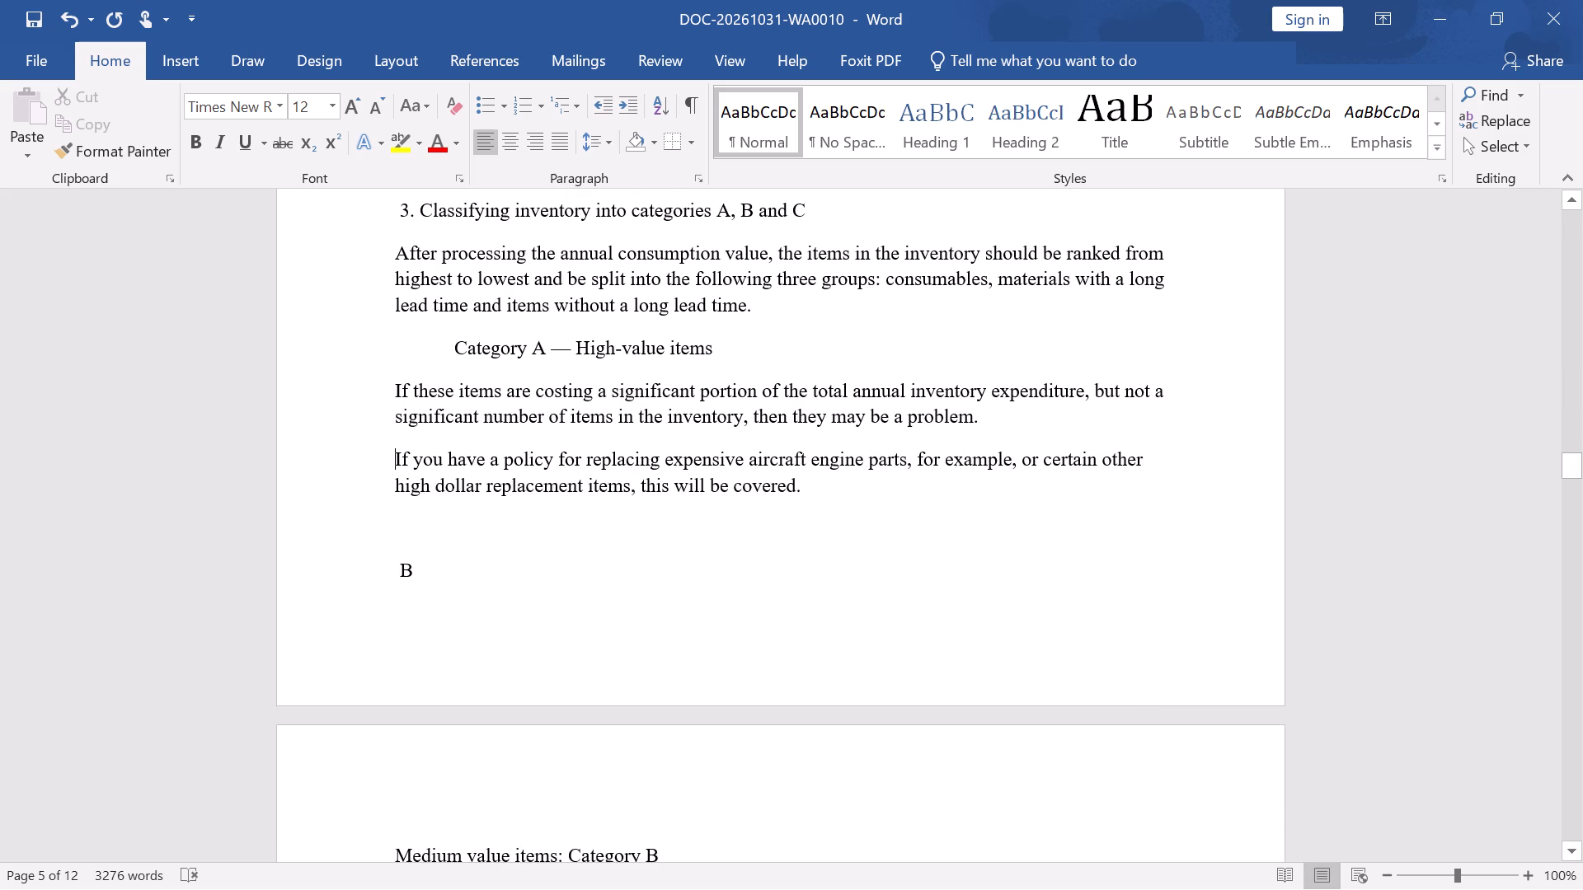
{"action": "scroll", "coordinate": [540, 513], "scroll_direction": "down", "scroll_amount": 2}
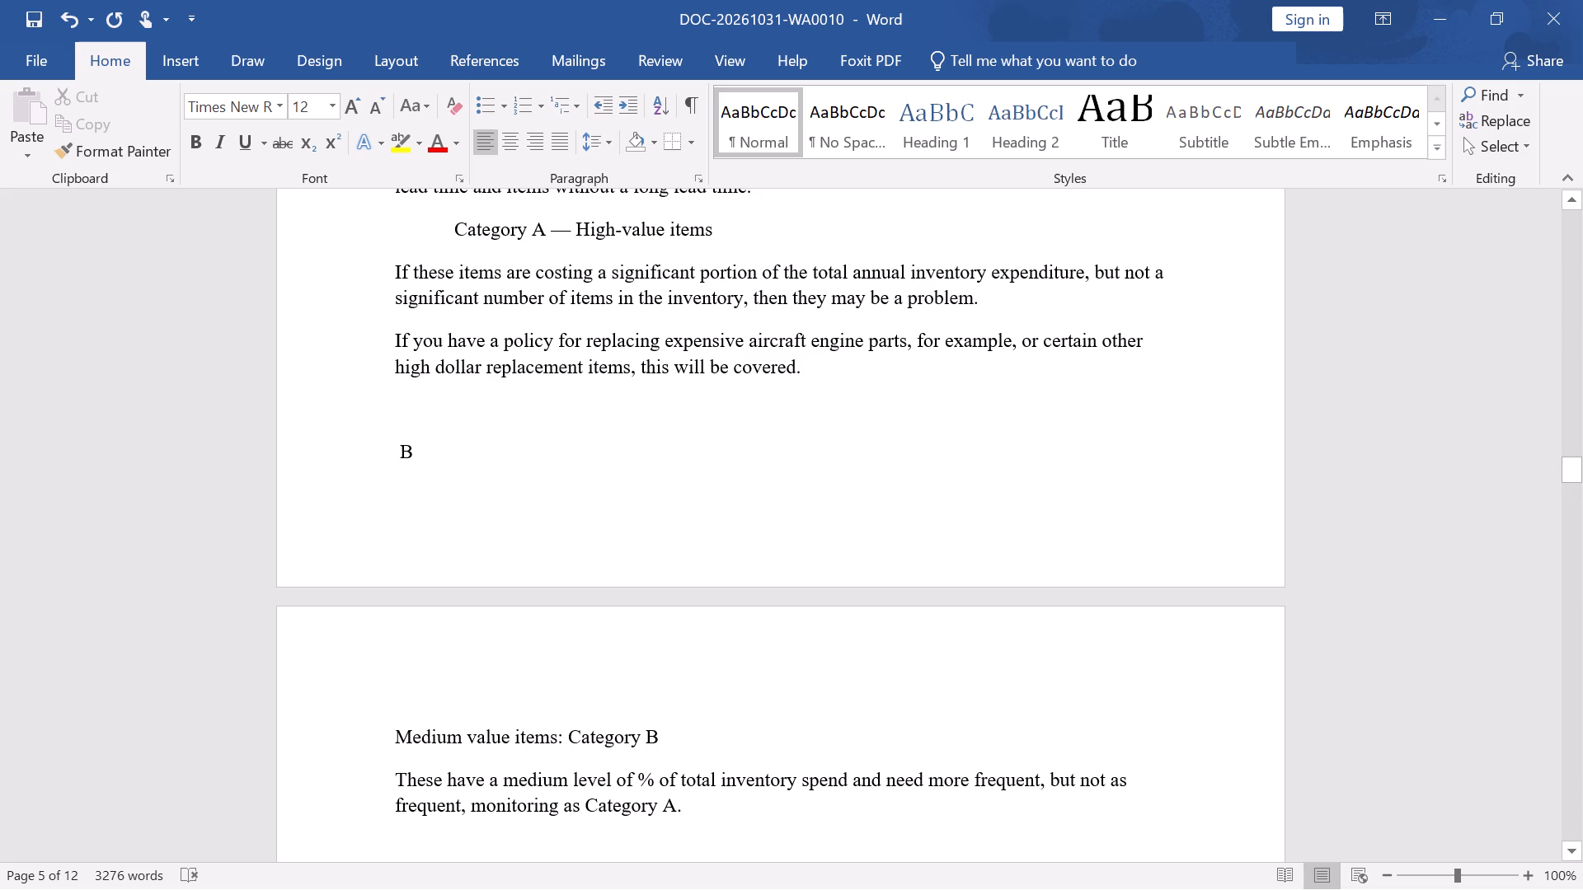
{"action": "left_click", "coordinate": [435, 455]}
{"action": "key", "text": "BackSpace"}
{"action": "left_click", "coordinate": [386, 726]}
{"action": "key", "text": "BackSpace"}
{"action": "key", "text": "Return"}
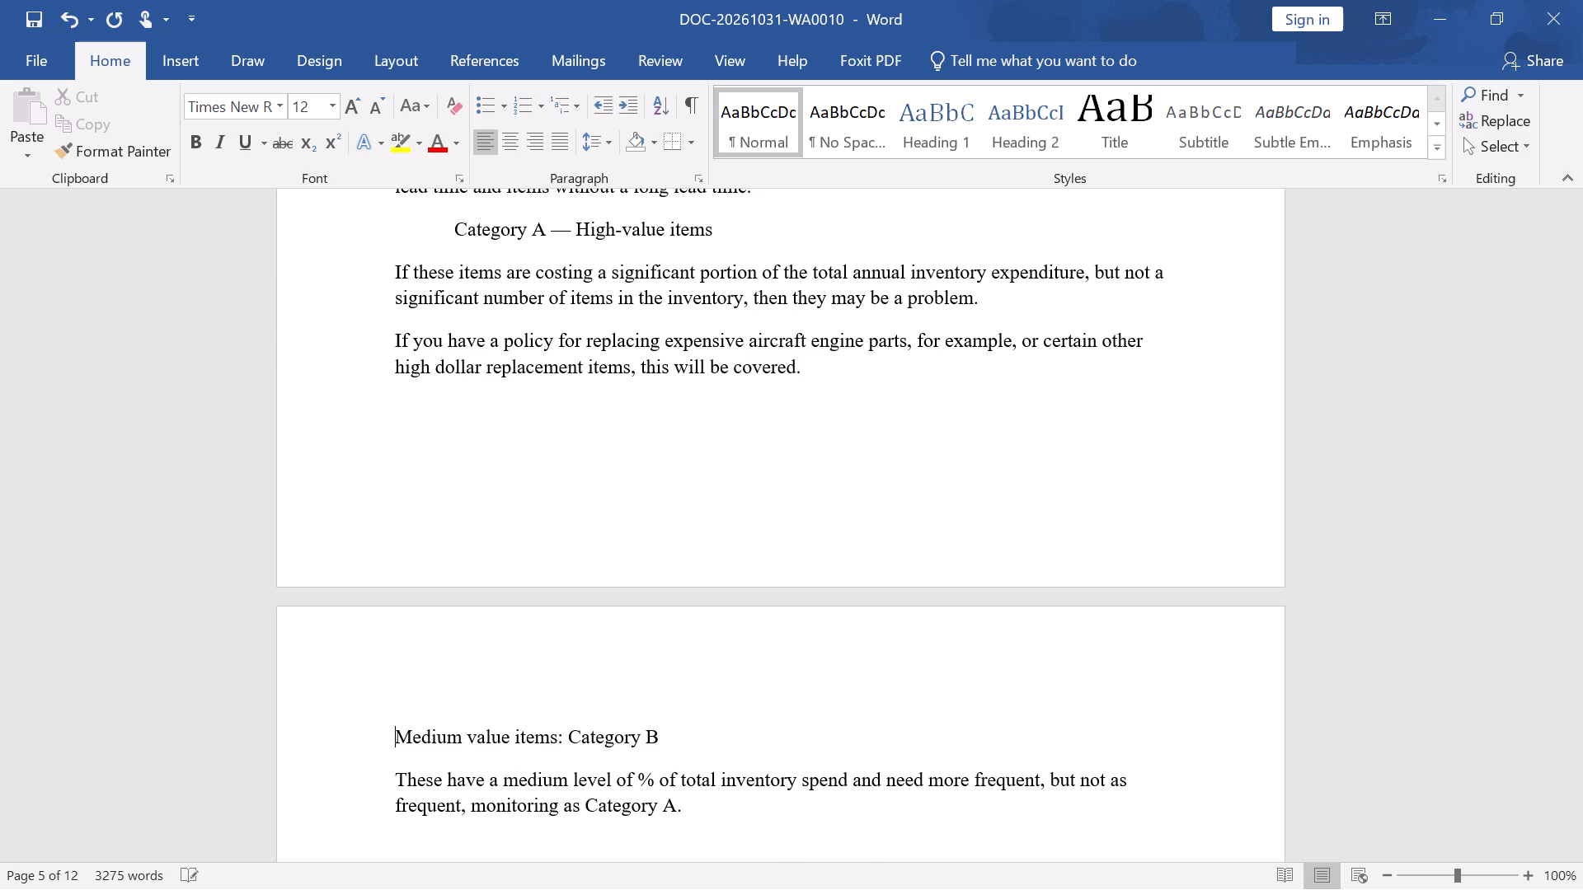
Reorder the "Medium value items: Category B" heading to read "Category B:Medium value items:" by moving its opening words to the end.
{"action": "scroll", "coordinate": [538, 618], "scroll_direction": "down", "scroll_amount": 1}
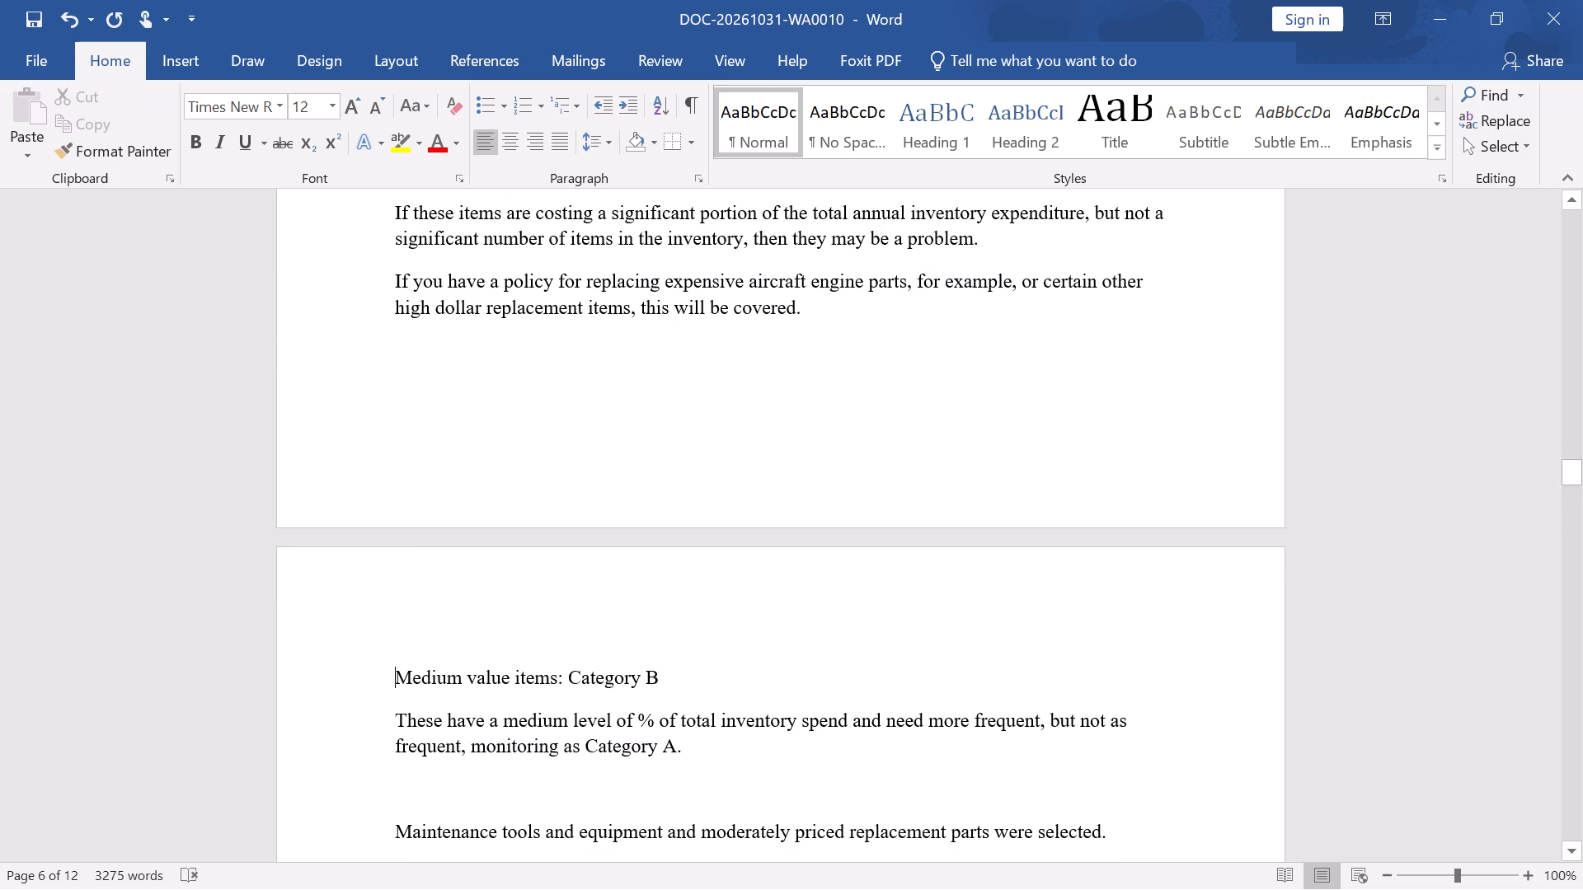
{"action": "scroll", "coordinate": [532, 606], "scroll_direction": "up", "scroll_amount": 1}
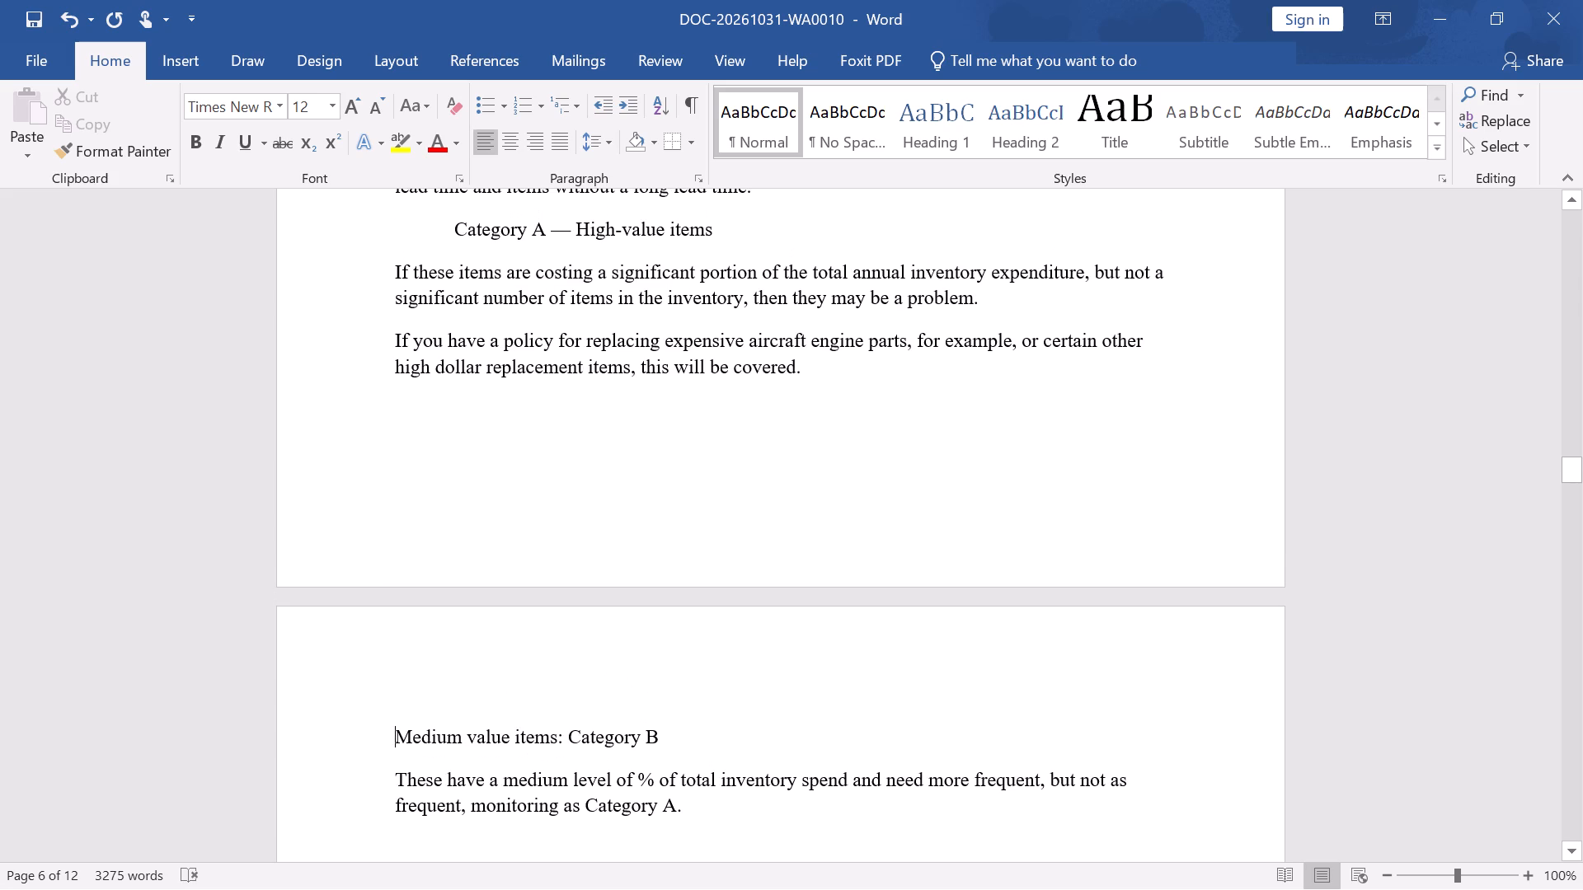
{"action": "scroll", "coordinate": [532, 604], "scroll_direction": "down", "scroll_amount": 2}
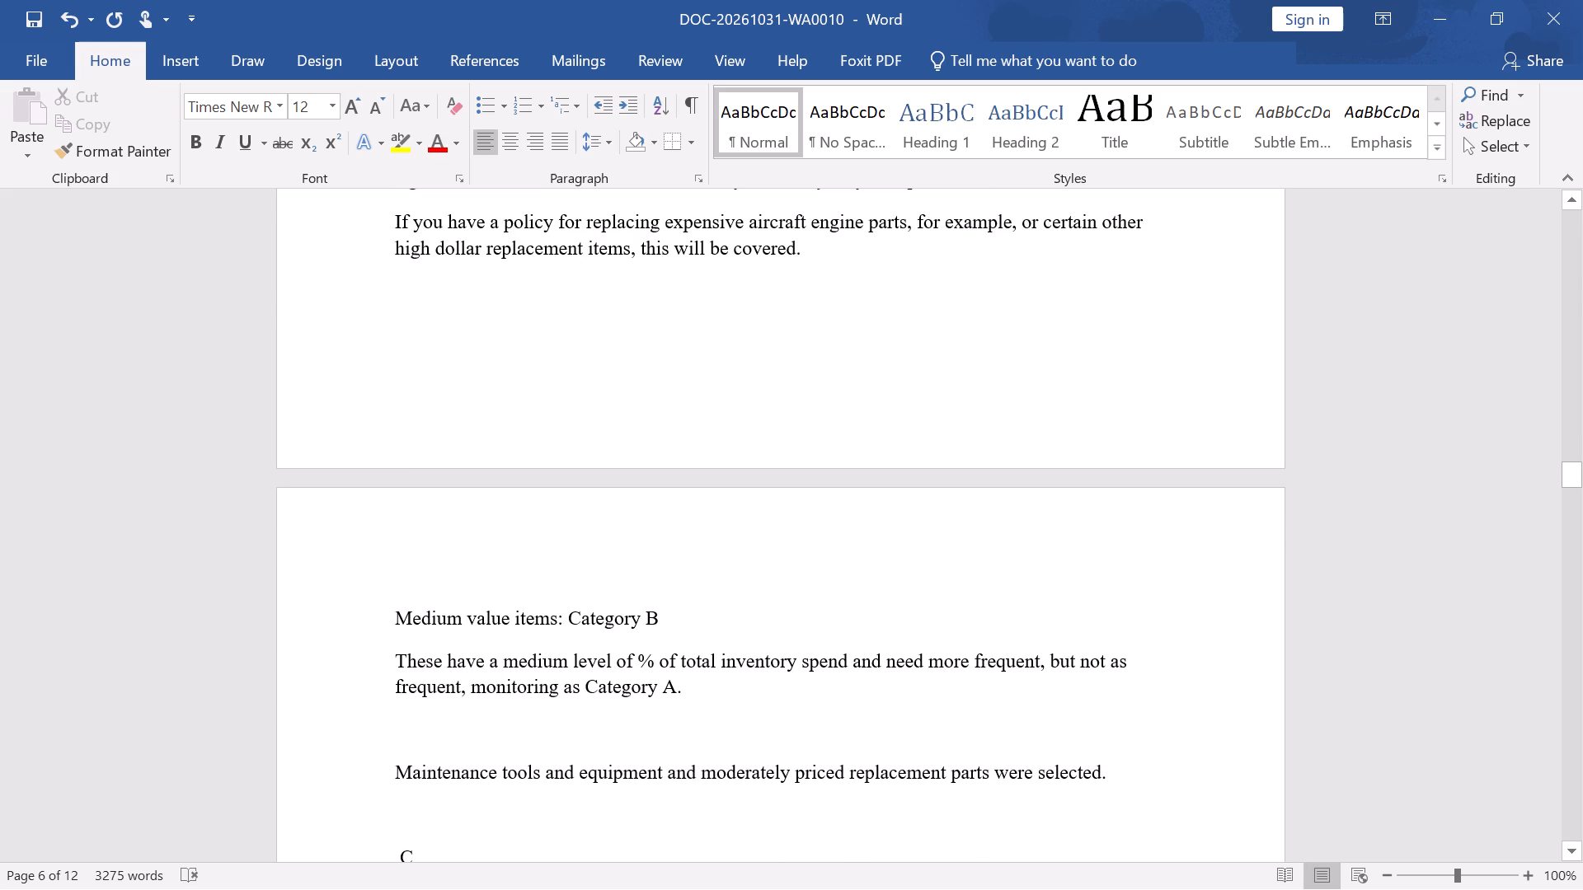
{"action": "left_click_drag", "start_coordinate": [569, 618], "coordinate": [421, 630]}
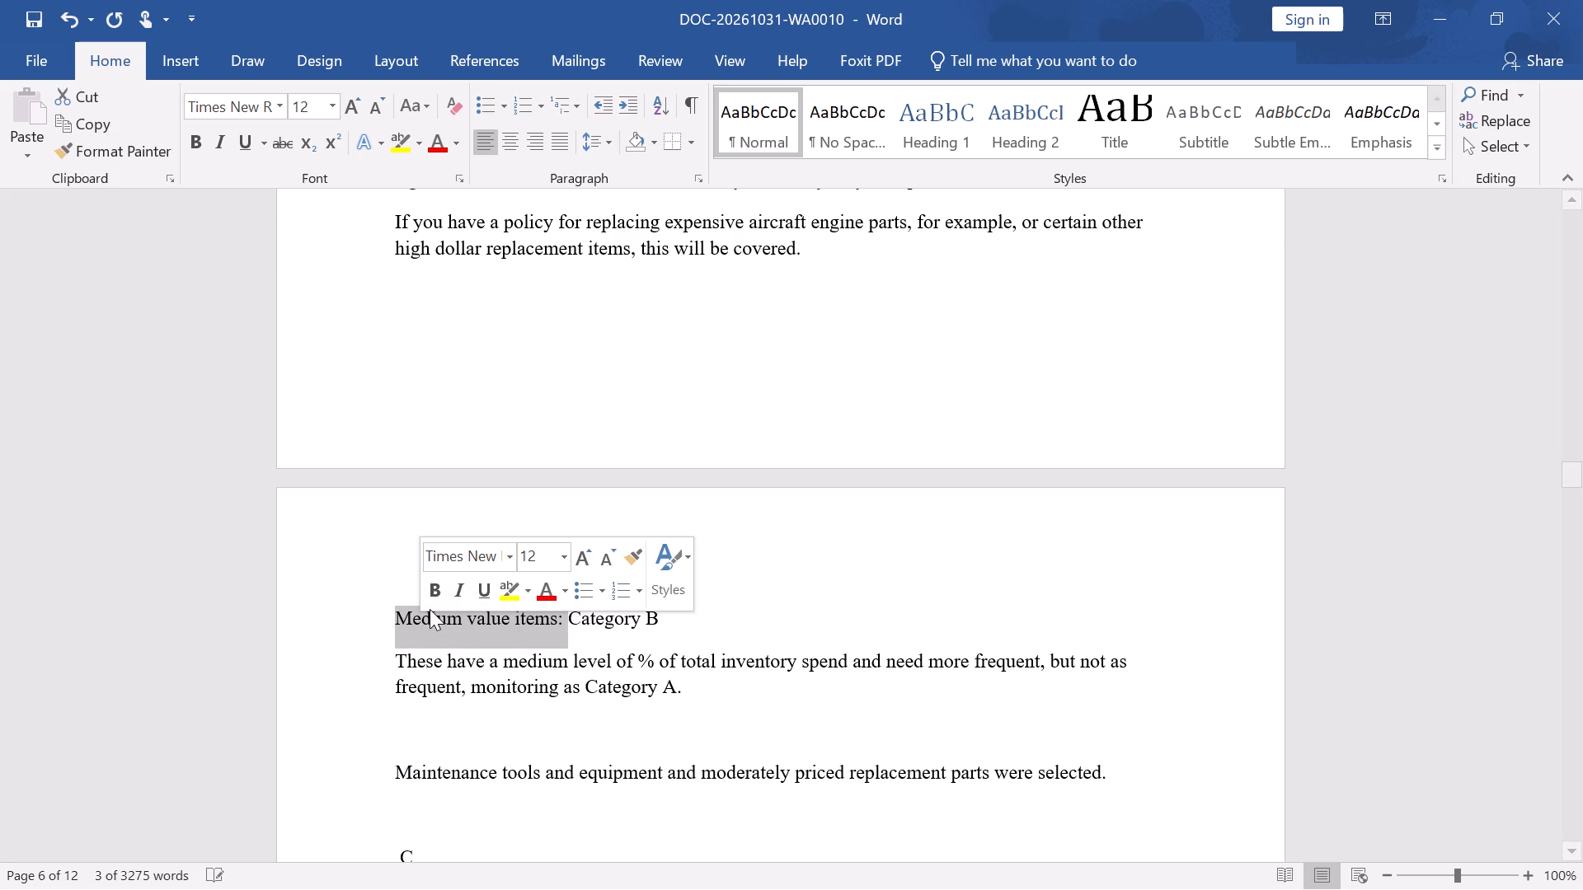
{"action": "right_click", "coordinate": [416, 630]}
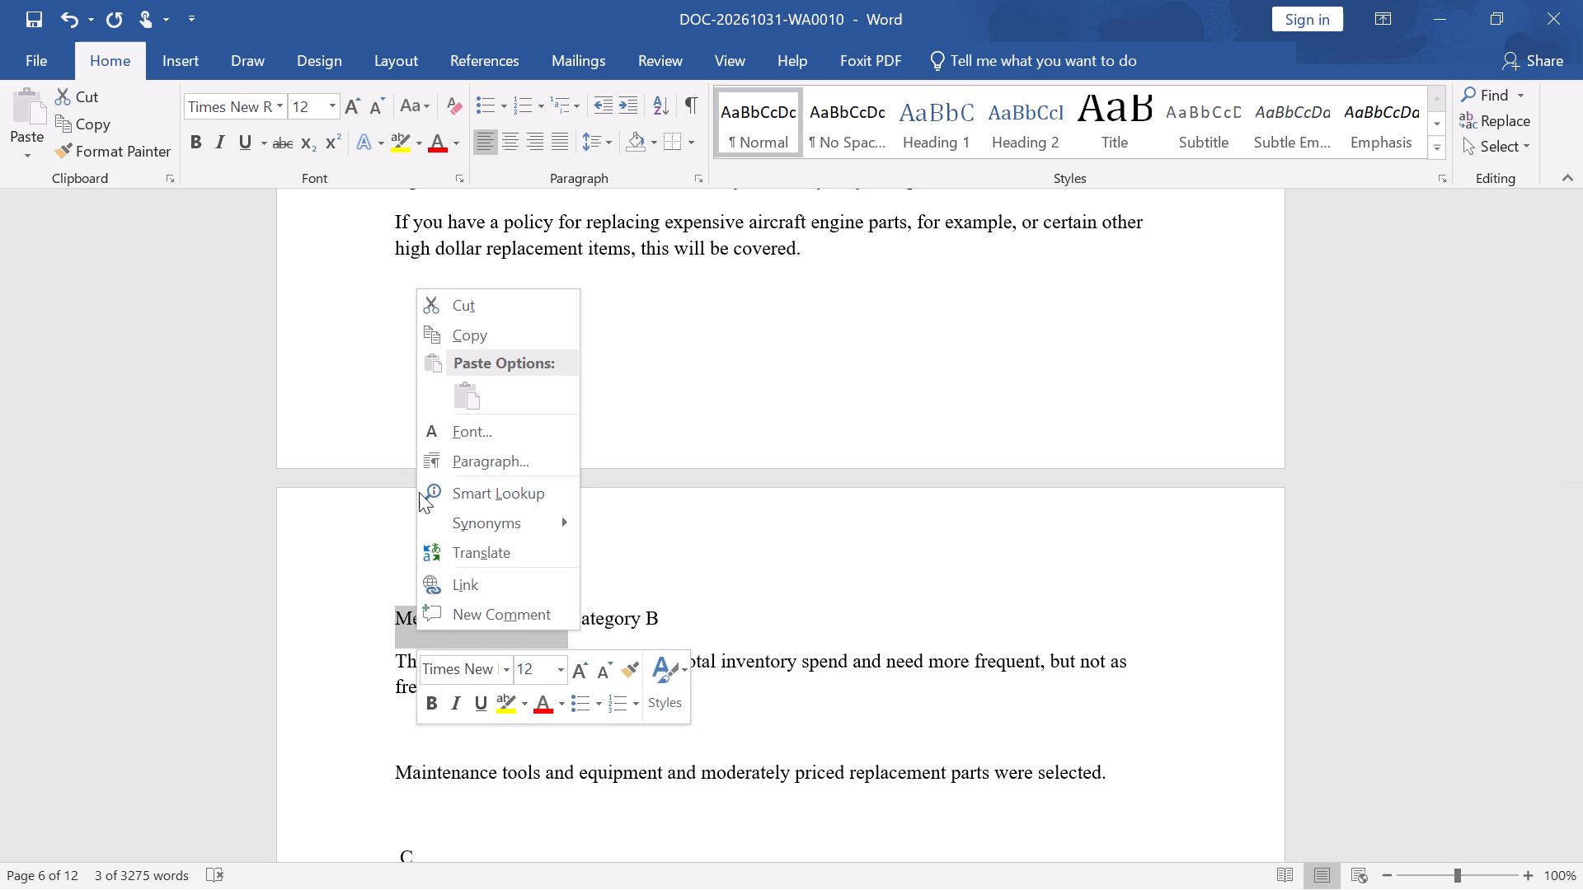
{"action": "left_click", "coordinate": [472, 301]}
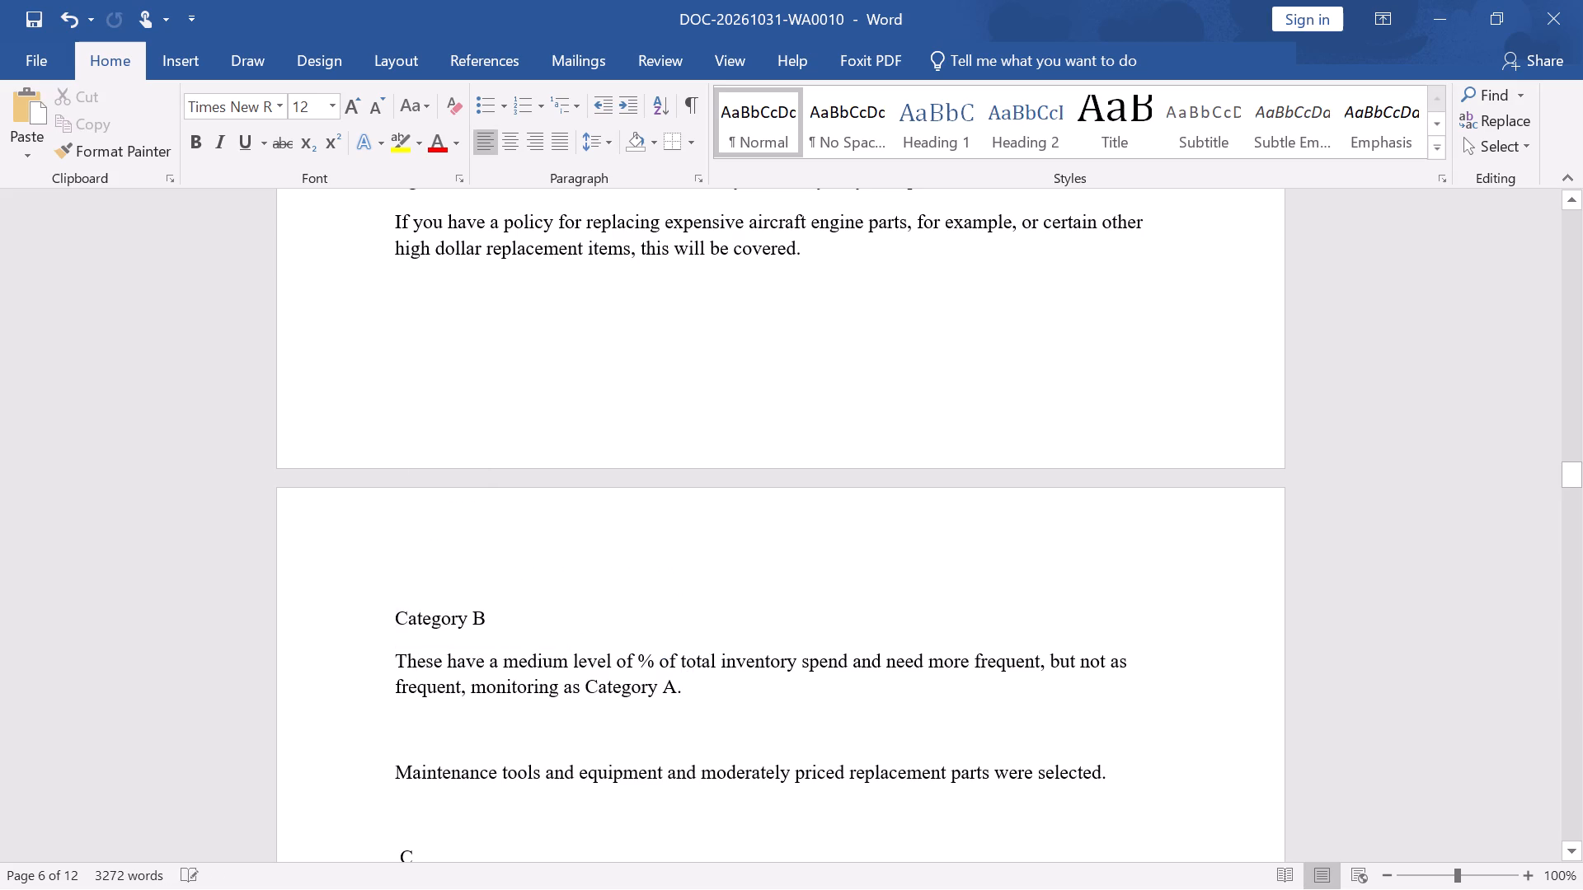
{"action": "left_click", "coordinate": [503, 613]}
{"action": "right_click", "coordinate": [505, 613]}
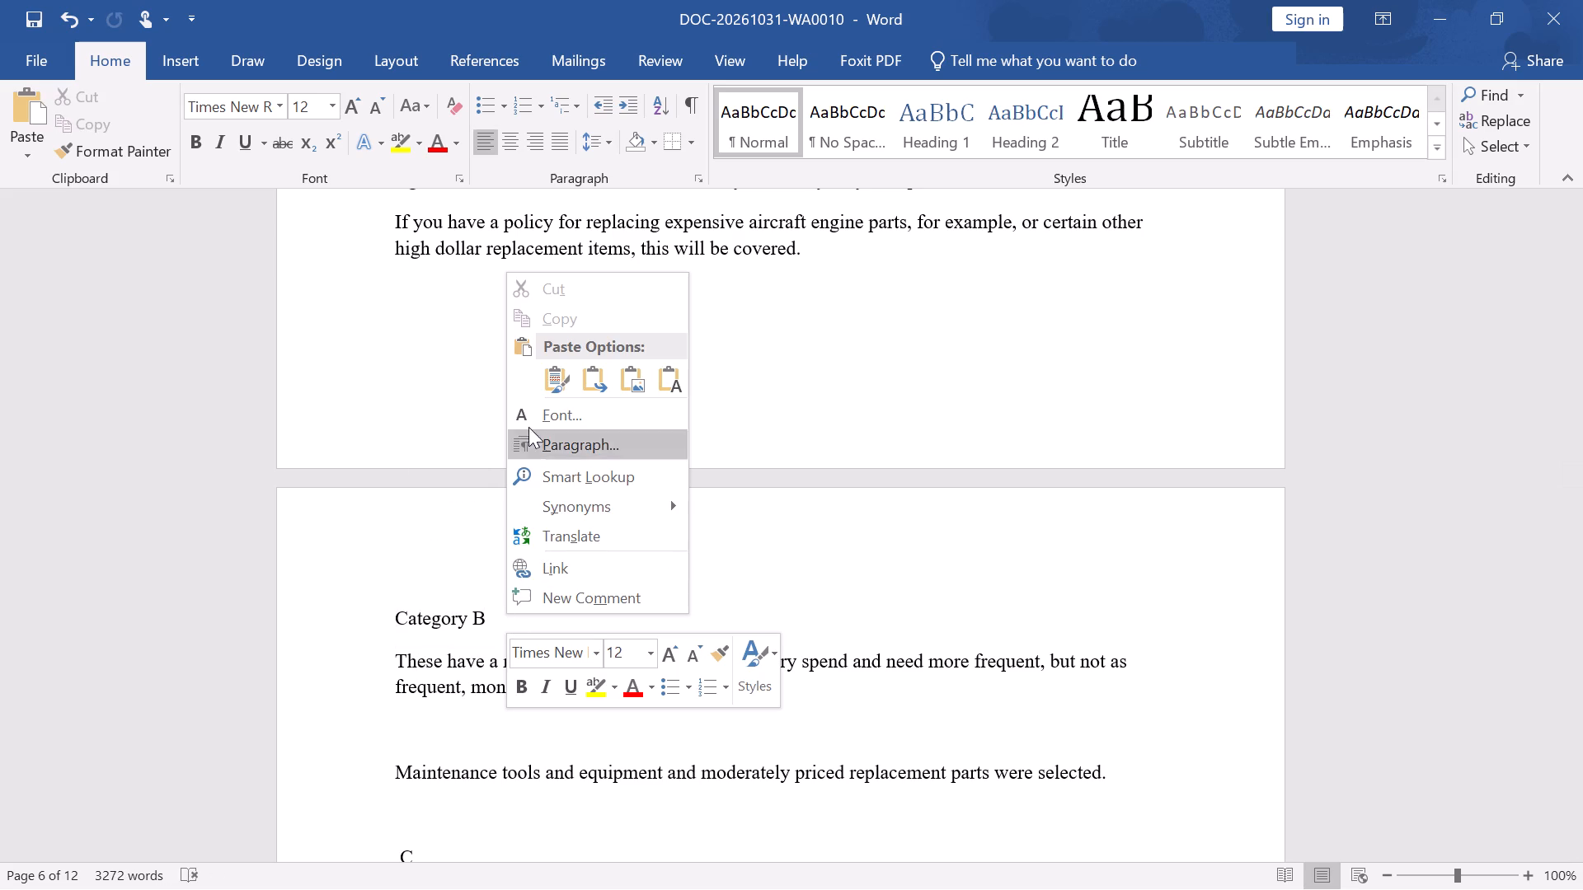
{"action": "left_click", "coordinate": [548, 377]}
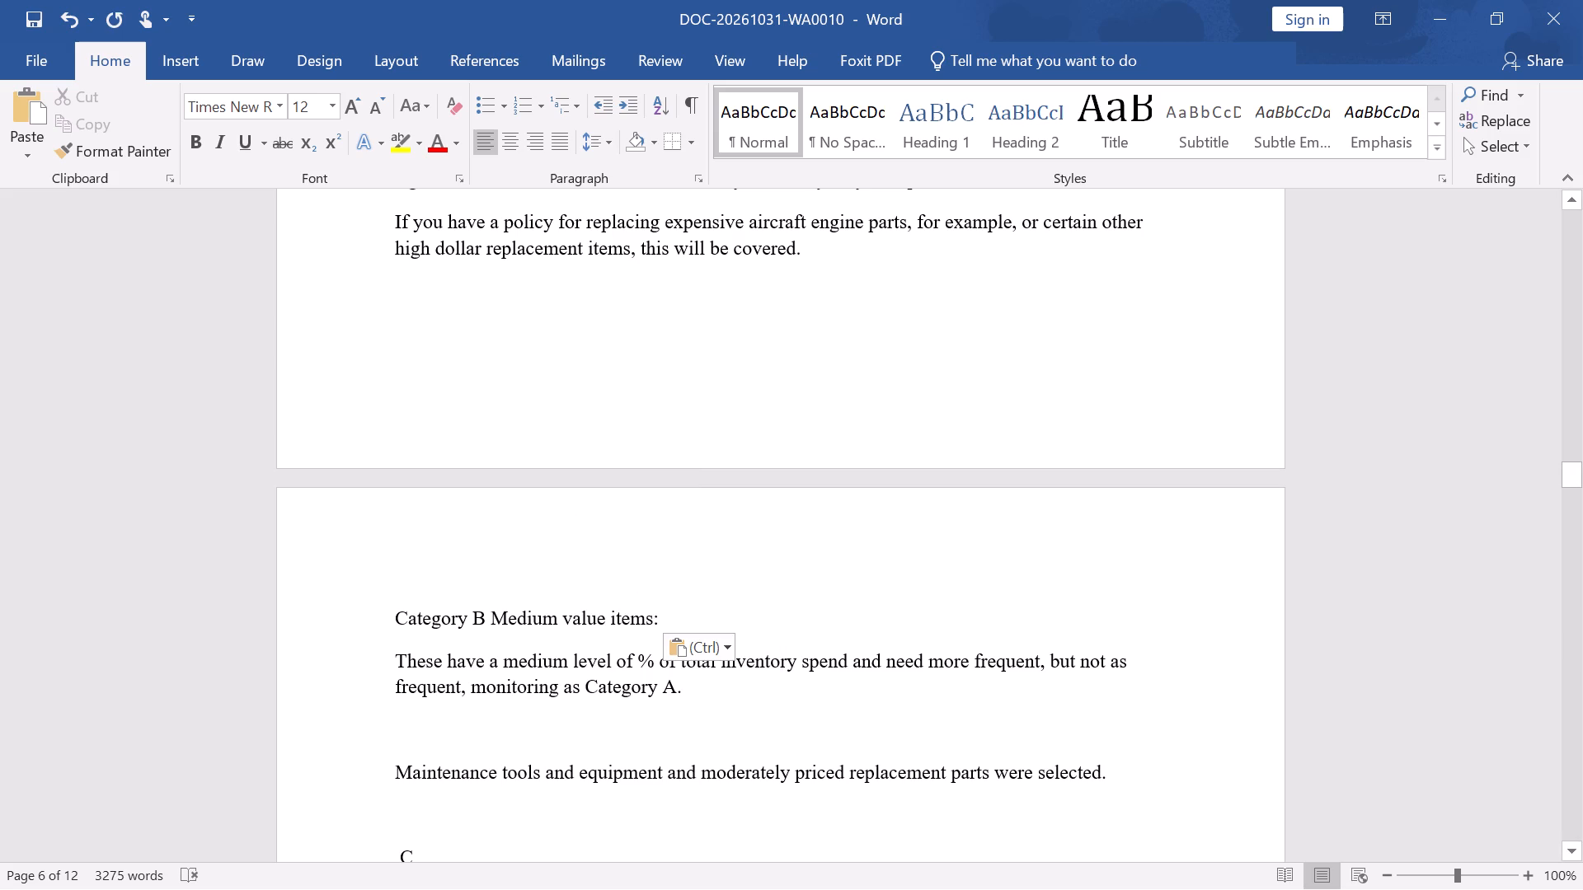
{"action": "left_click", "coordinate": [489, 619]}
{"action": "key", "text": "BackSpace"}
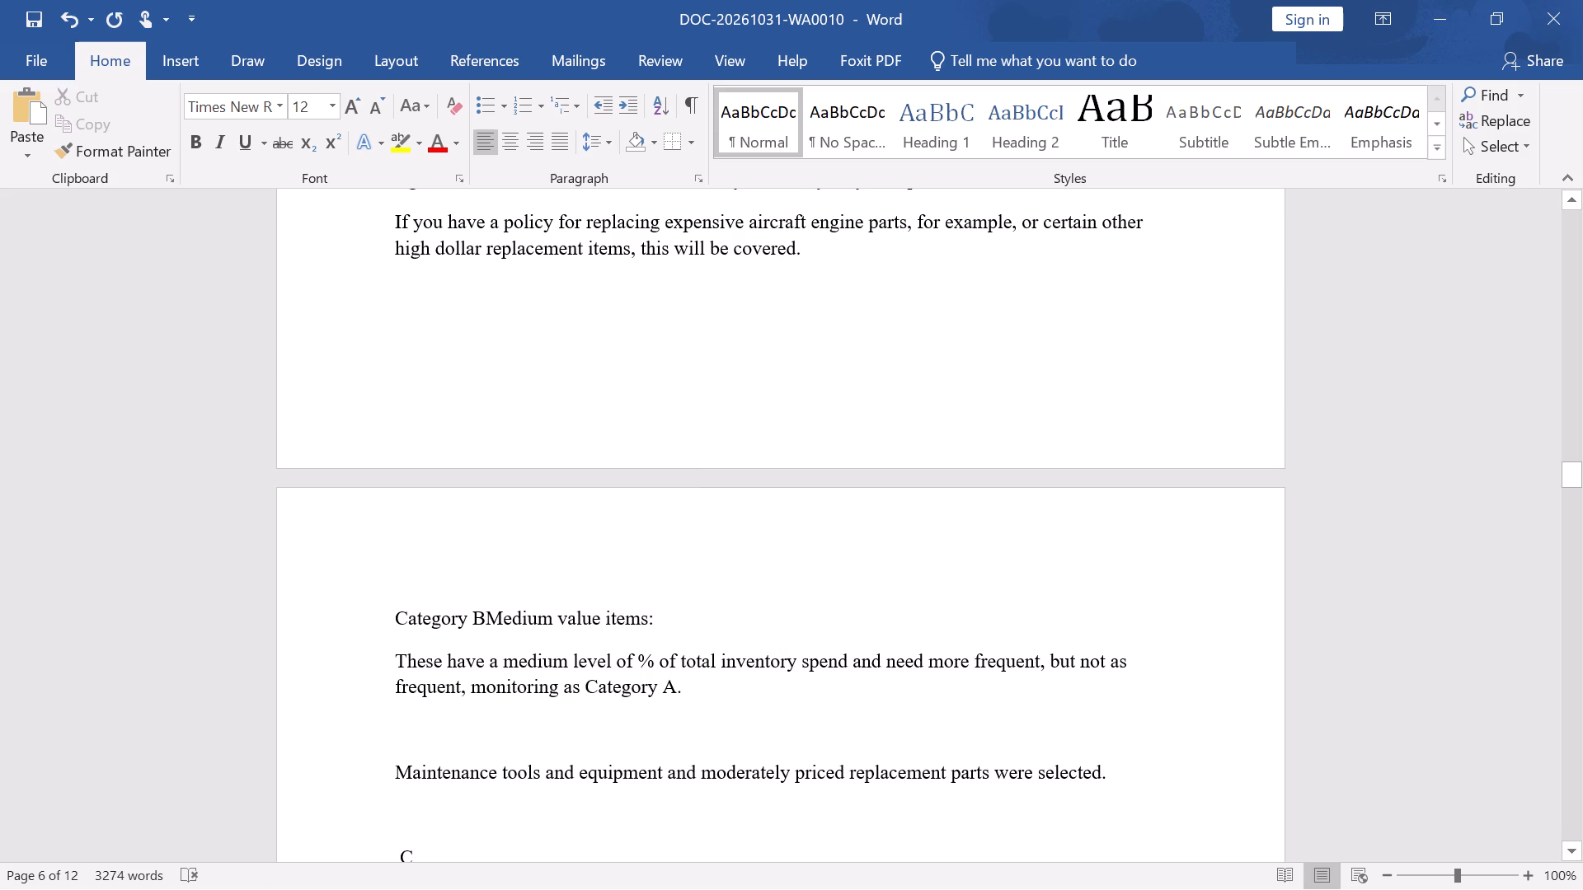
{"action": "key", "text": "shift+colon"}
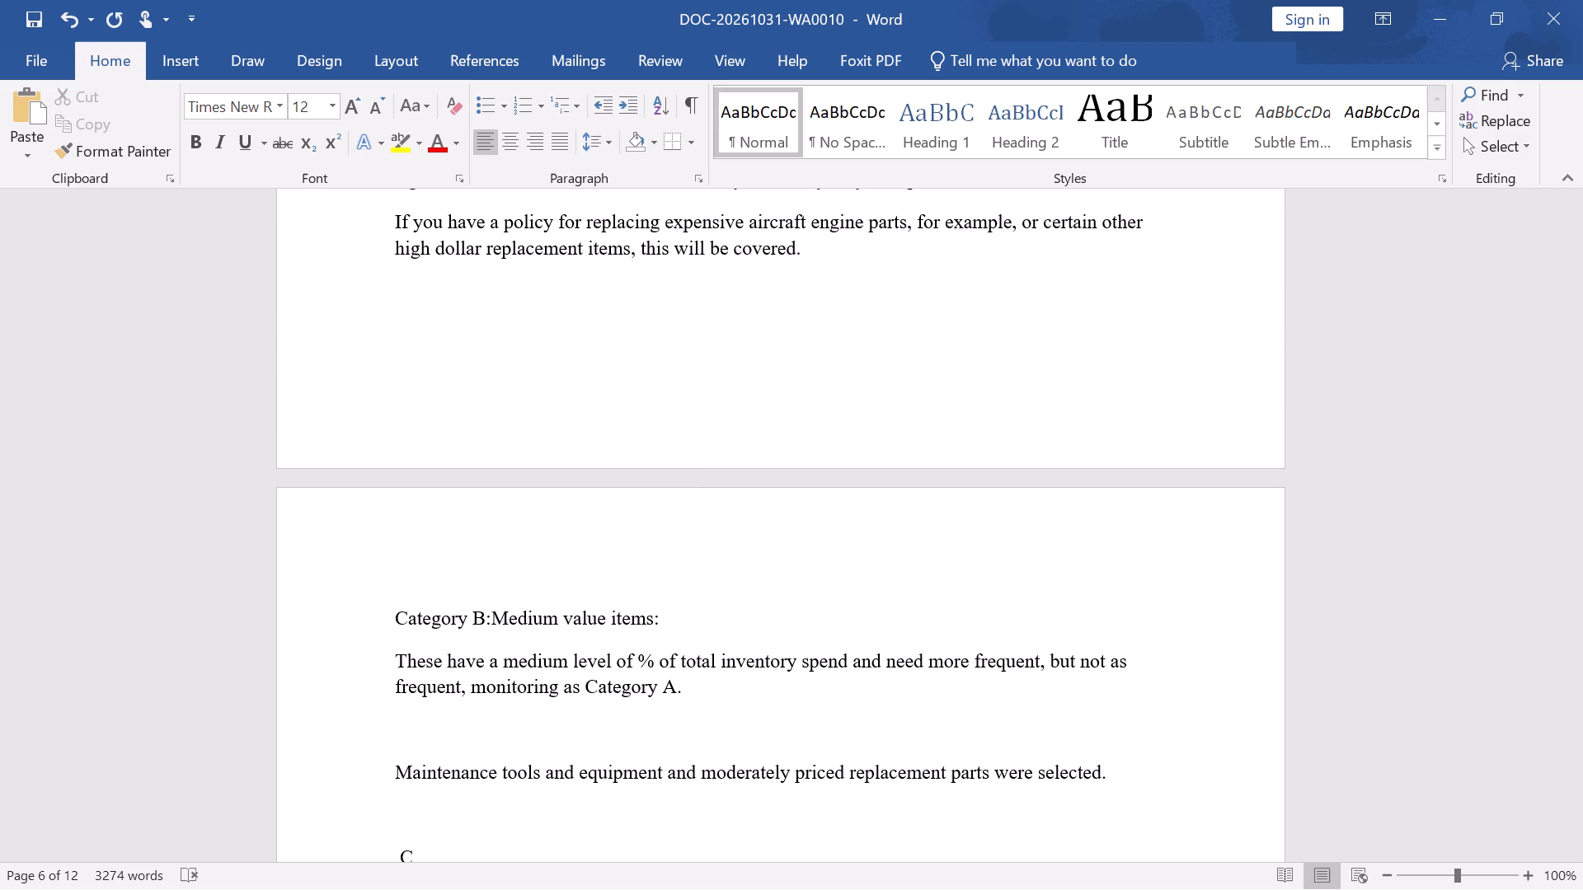
Indent the Category B heading by one tab to match Category A, and add a space after "Category B:".
{"action": "scroll", "coordinate": [536, 541], "scroll_direction": "up", "scroll_amount": 1}
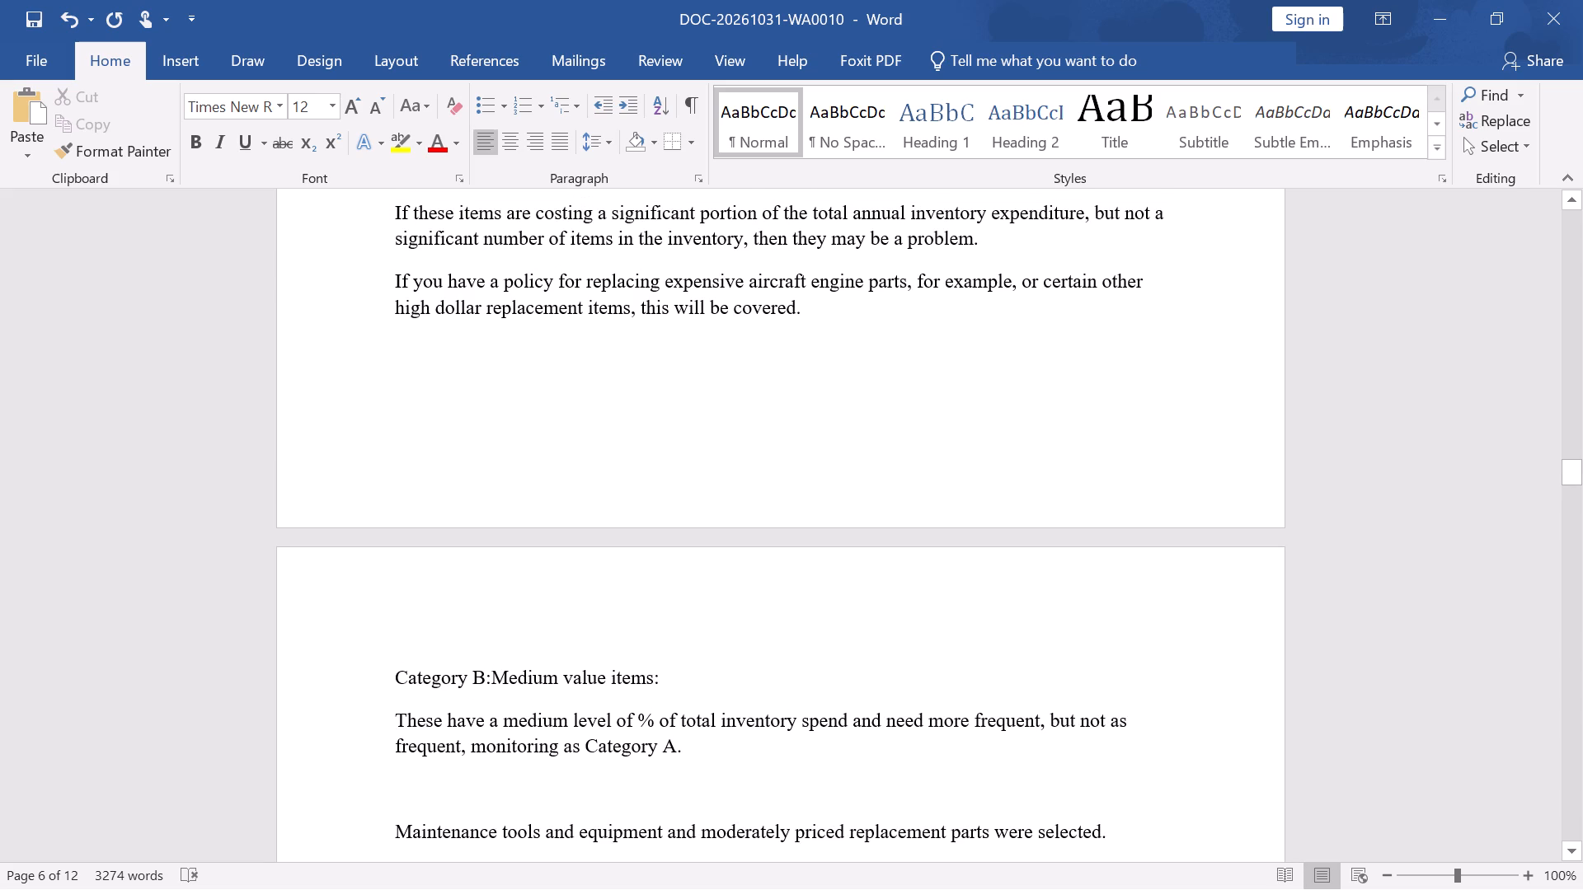
{"action": "left_click", "coordinate": [391, 677]}
{"action": "scroll", "coordinate": [485, 641], "scroll_direction": "up", "scroll_amount": 4}
{"action": "scroll", "coordinate": [493, 653], "scroll_direction": "down", "scroll_amount": 4}
{"action": "key", "text": "Tab"}
{"action": "scroll", "coordinate": [538, 575], "scroll_direction": "up", "scroll_amount": 1}
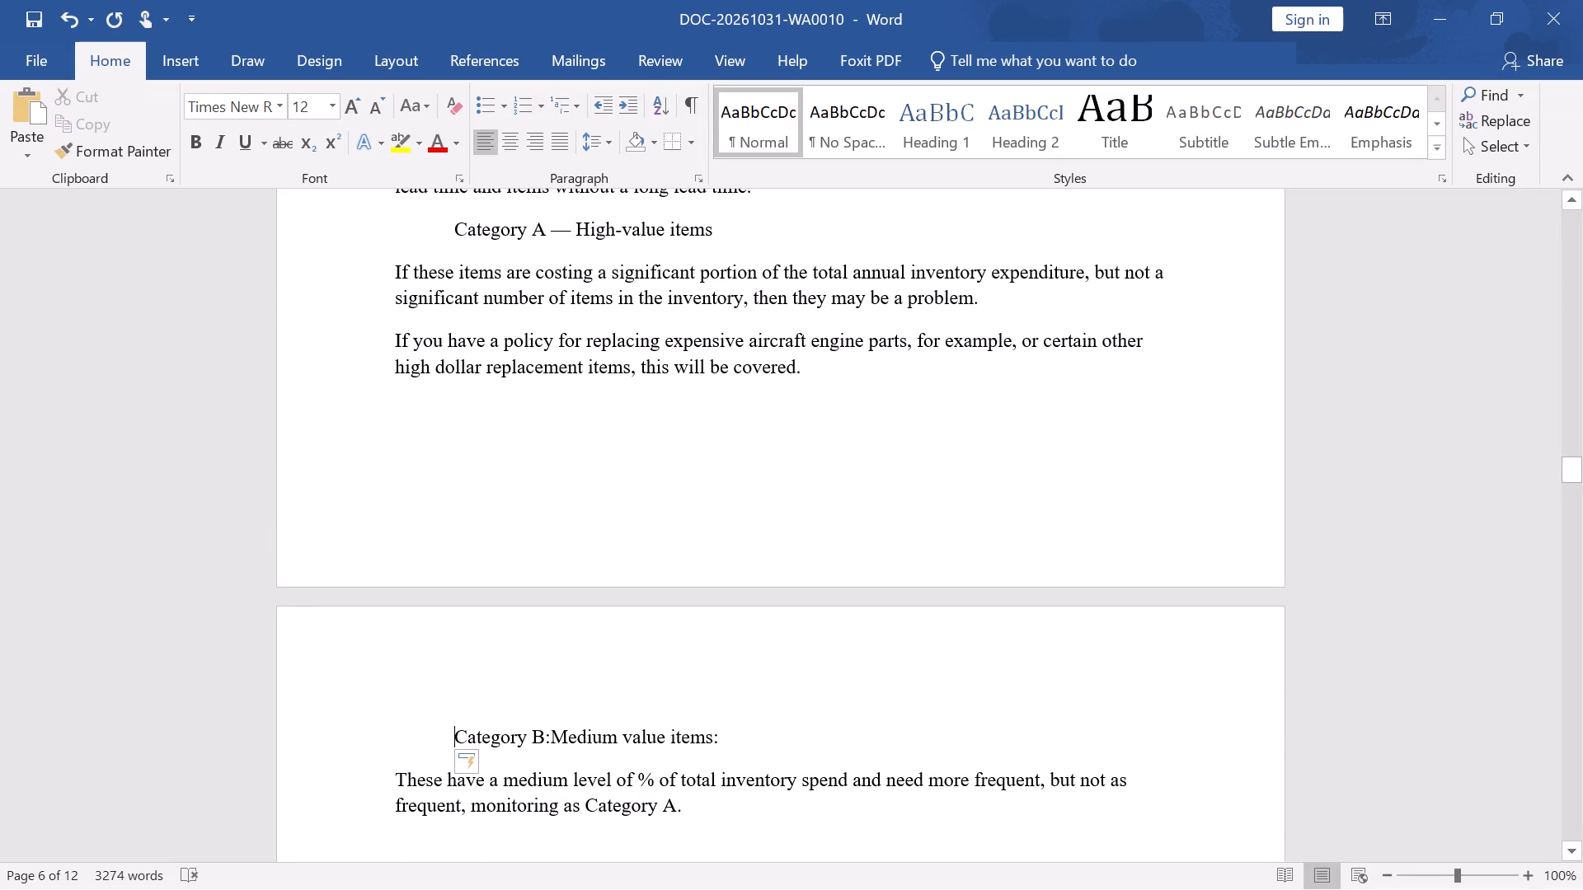
{"action": "scroll", "coordinate": [692, 437], "scroll_direction": "down", "scroll_amount": 2}
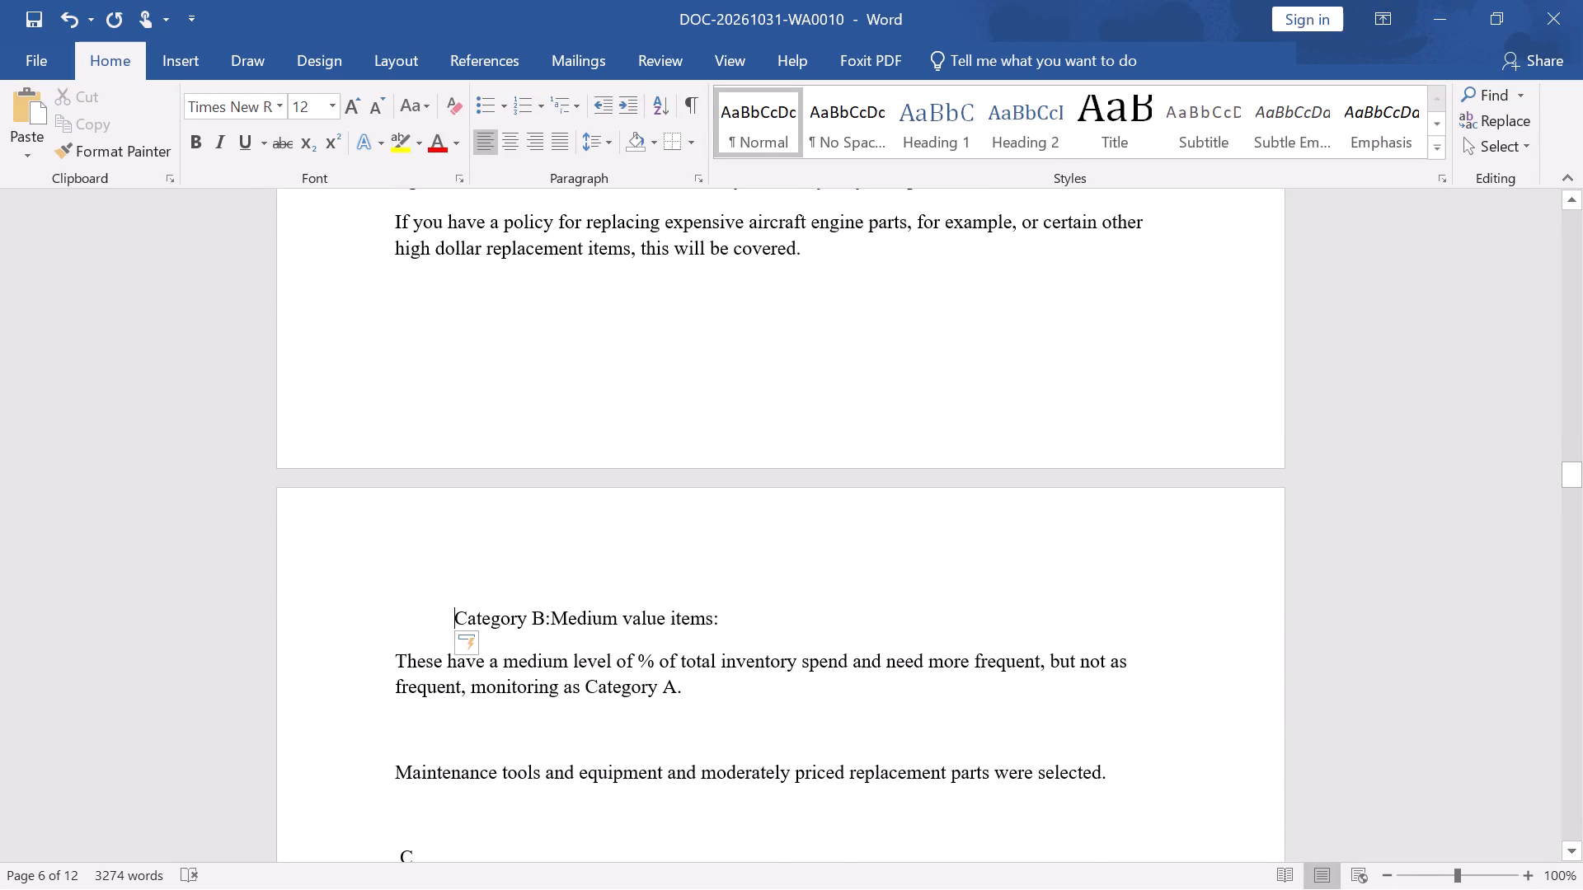
{"action": "left_click", "coordinate": [550, 616]}
{"action": "key", "text": "space"}
Replace the dash in the Category A heading with a colon, making it "Category A:High-value items".
{"action": "scroll", "coordinate": [653, 567], "scroll_direction": "up", "scroll_amount": 5}
{"action": "left_click", "coordinate": [578, 408]}
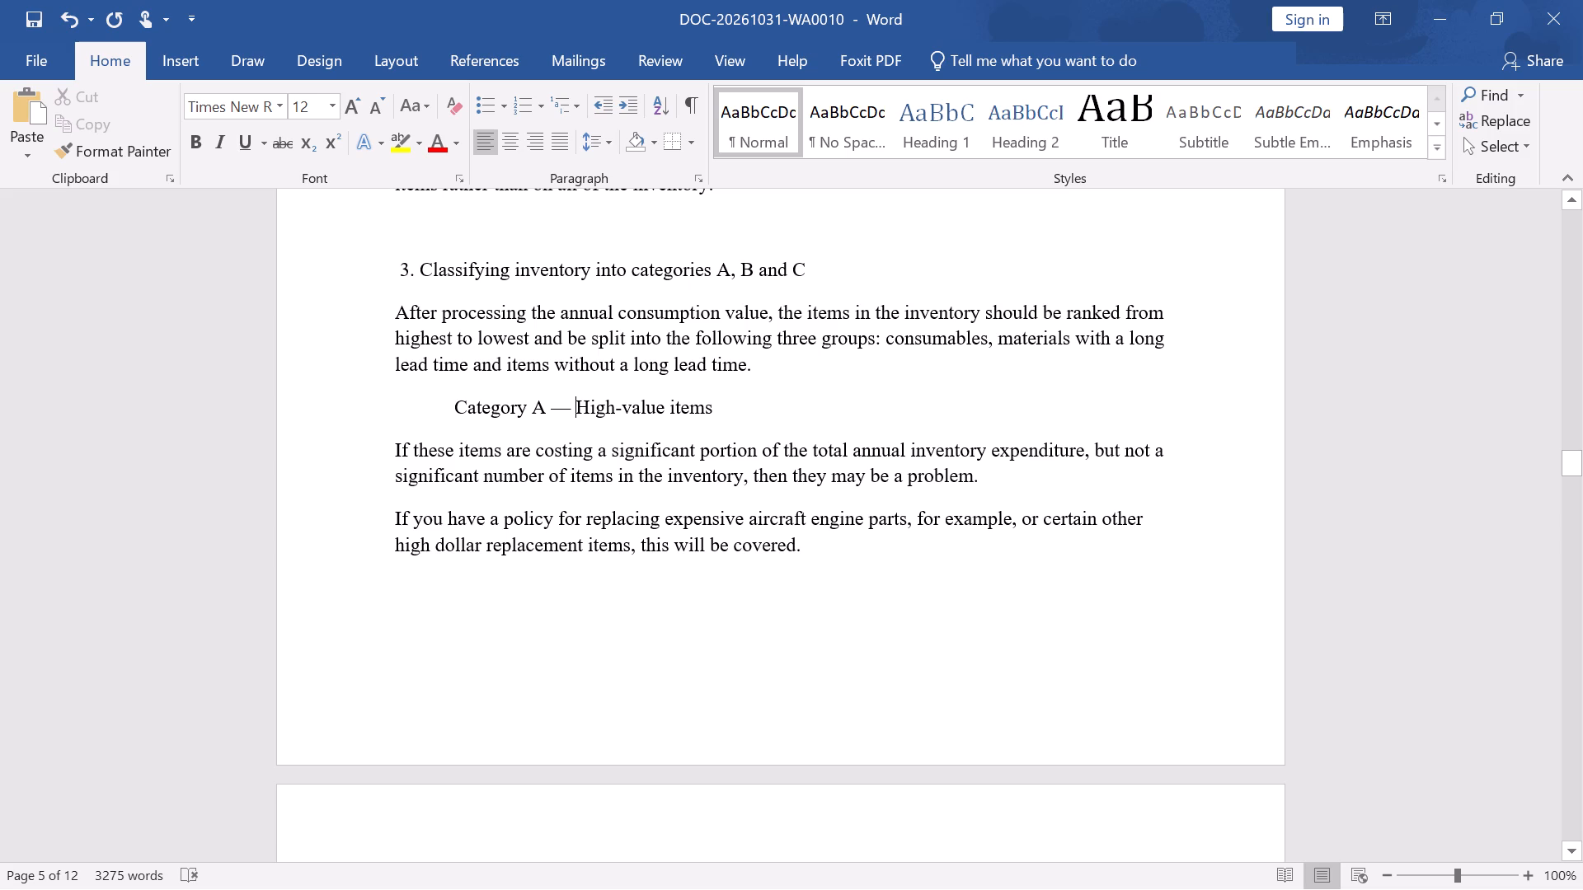
{"action": "key", "text": "BackSpace"}
{"action": "key", "text": "BackSpace"}
{"action": "key", "text": "BackSpace"}
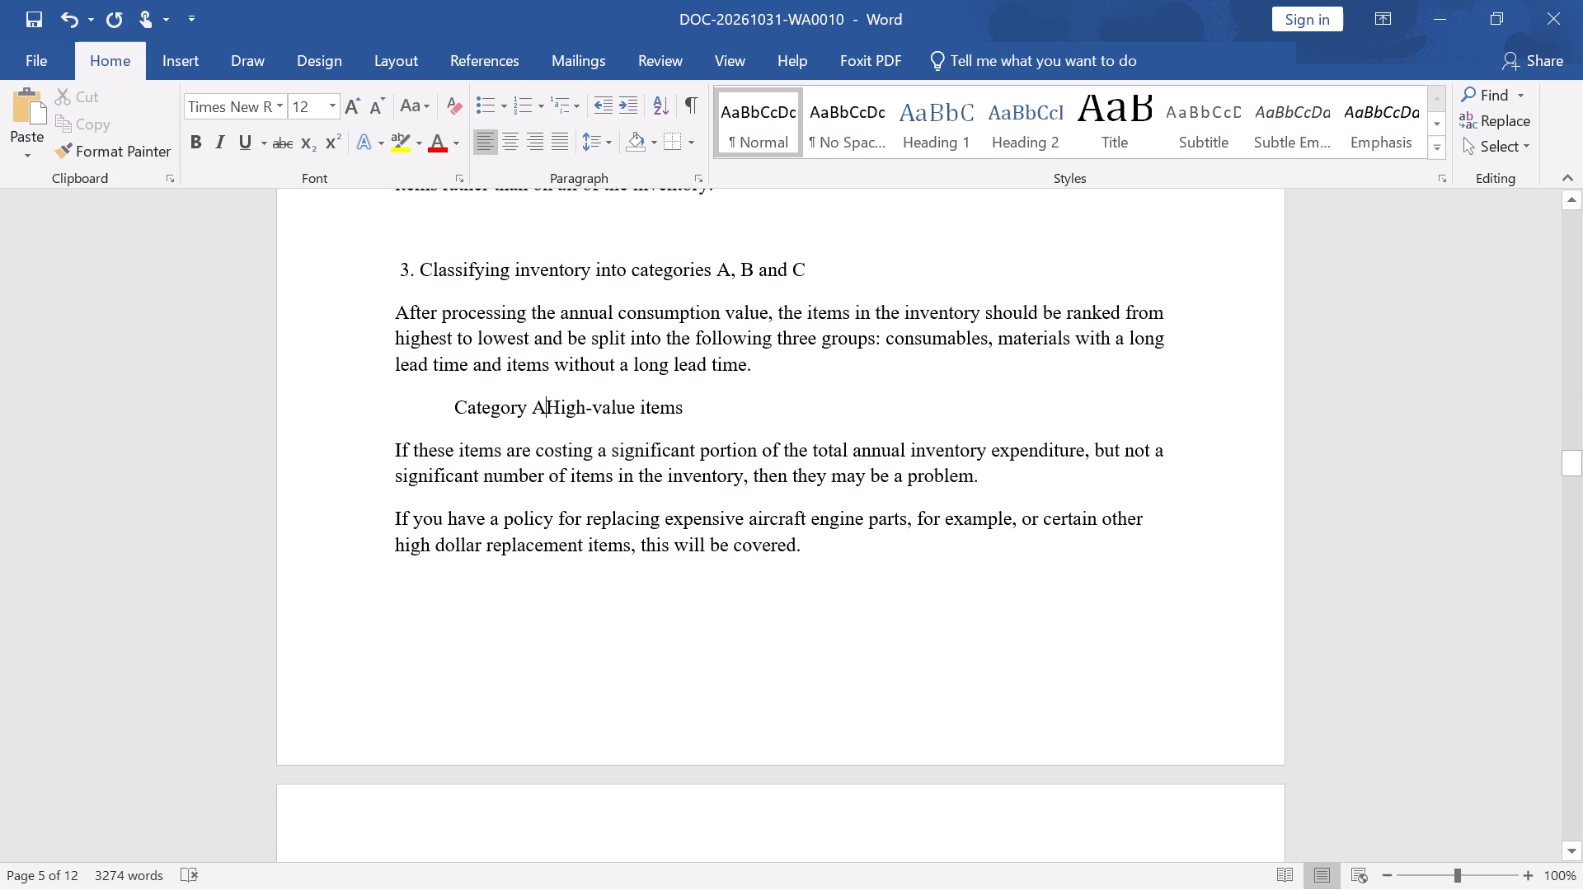
{"action": "key", "text": "shift+colon"}
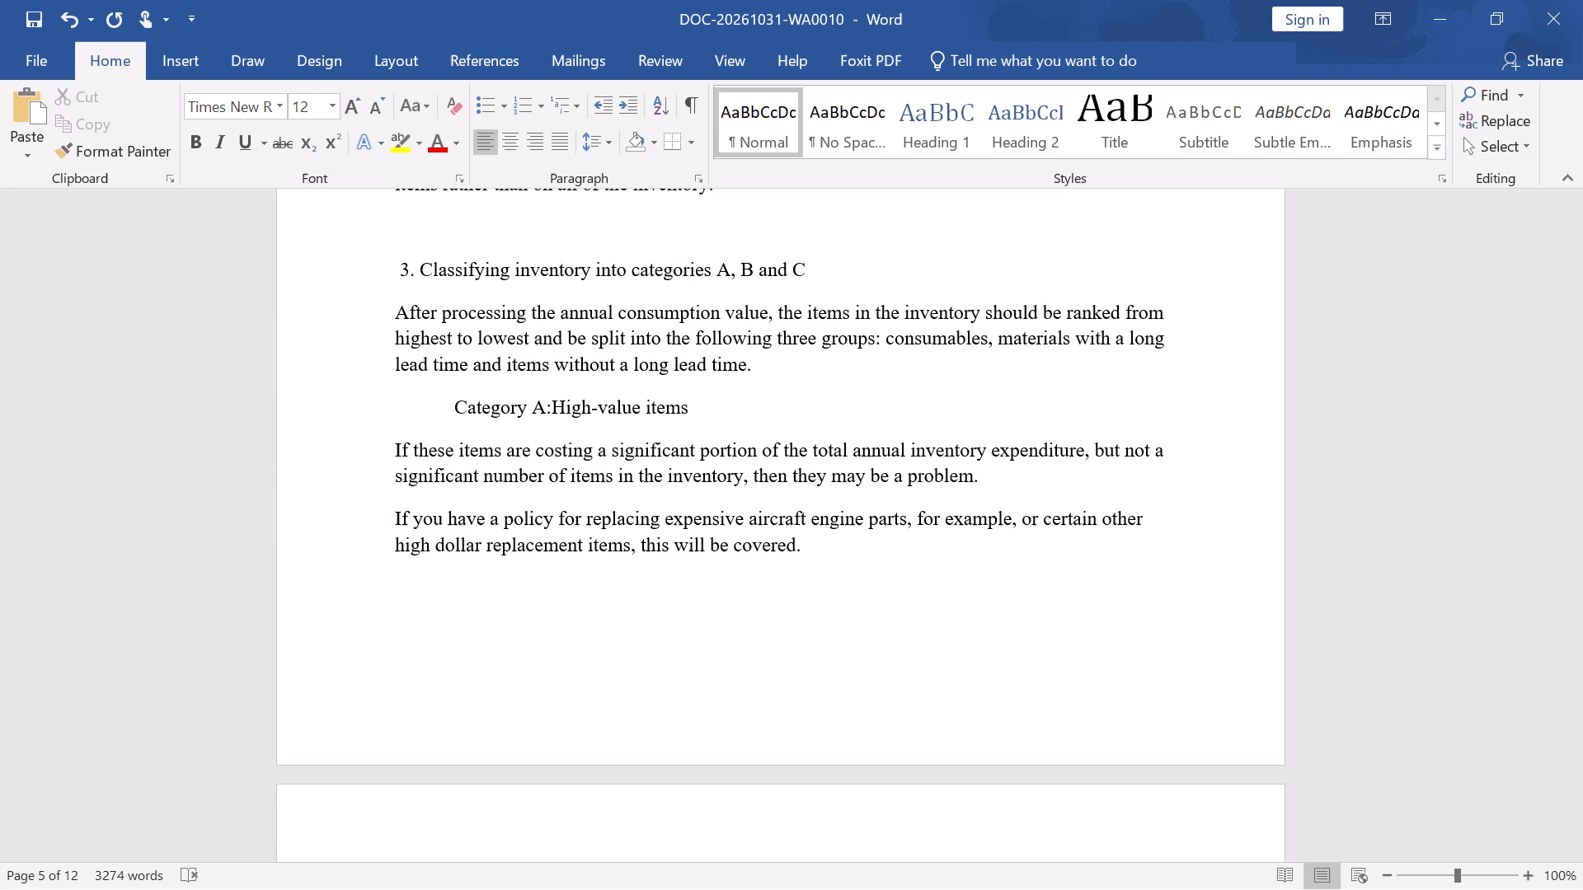
Add a space after "Category A:" in the Category A heading.
{"action": "key", "text": "space"}
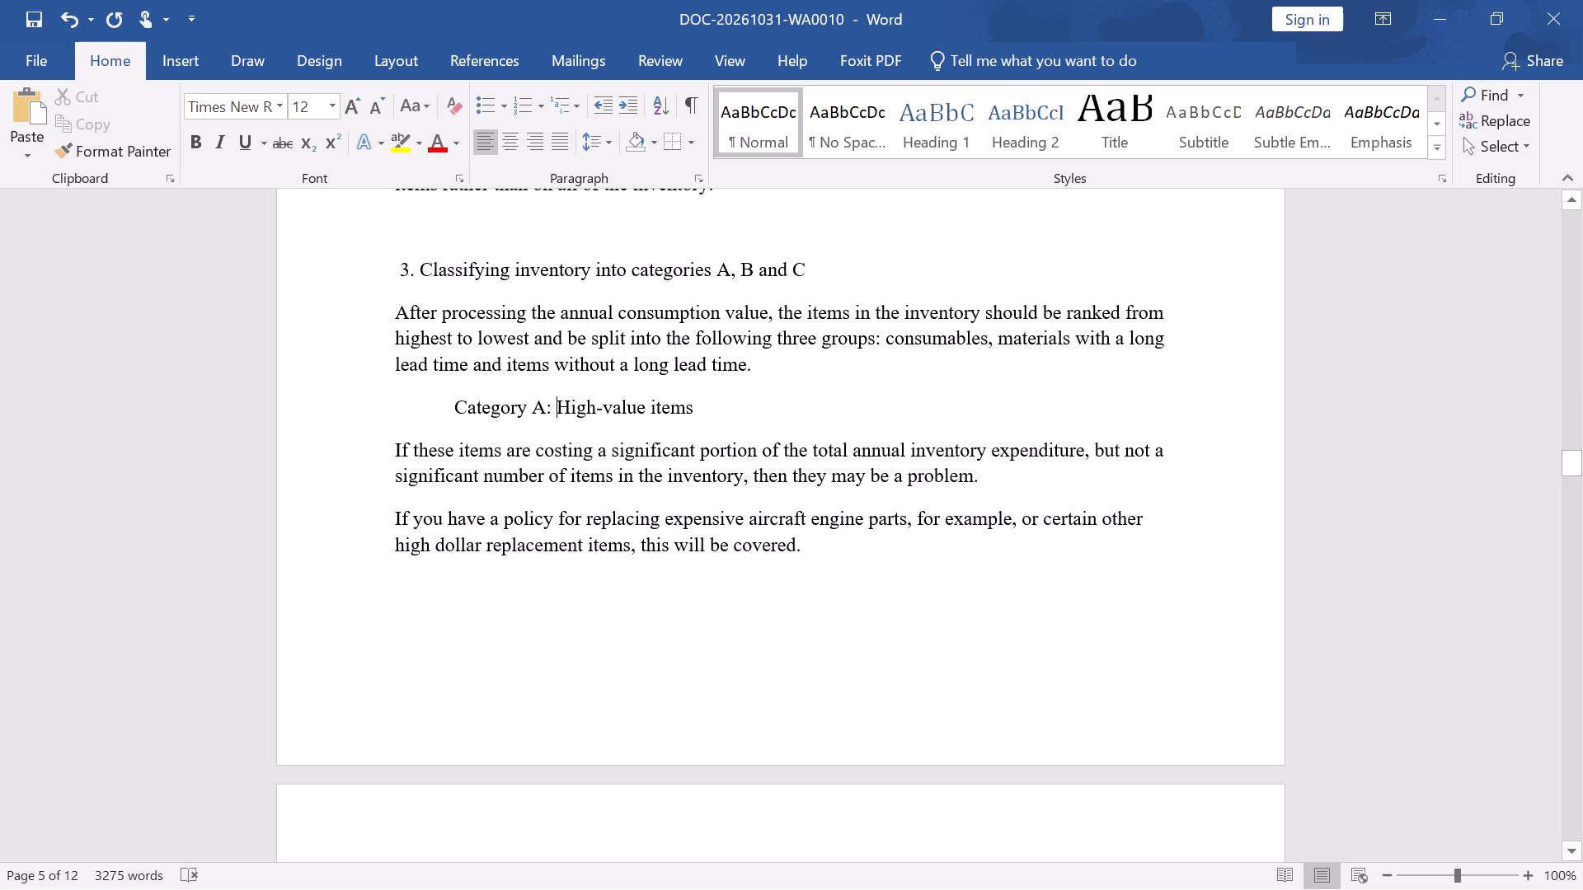
Remove the blank line above the "Maintenance tools and equipment" paragraph under Category B.
{"action": "scroll", "coordinate": [641, 403], "scroll_direction": "down", "scroll_amount": 1}
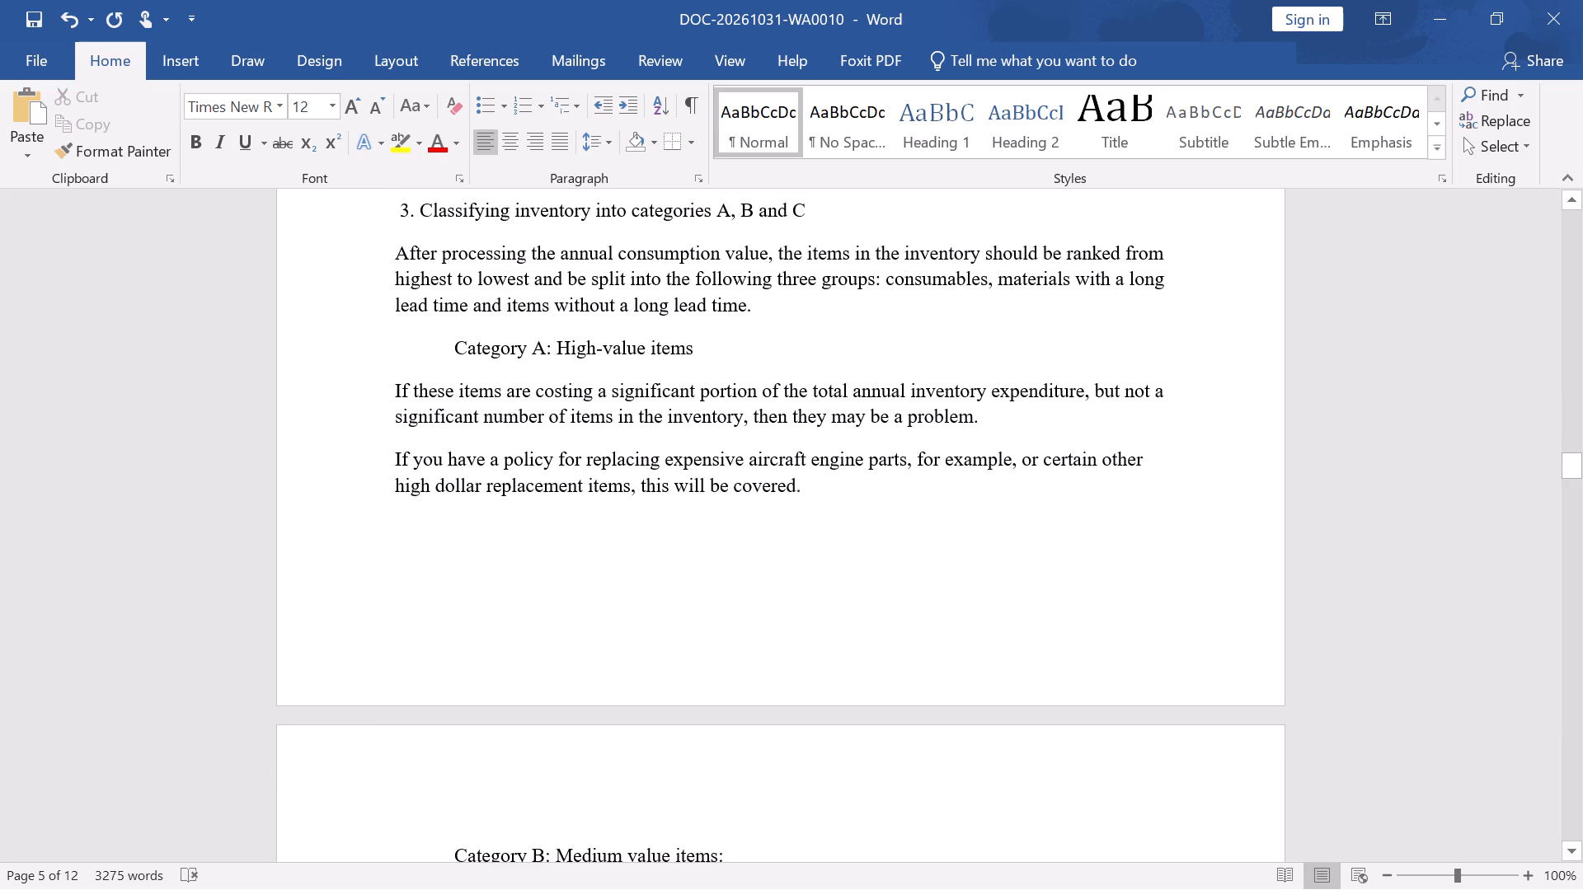
{"action": "scroll", "coordinate": [721, 334], "scroll_direction": "down", "scroll_amount": 2}
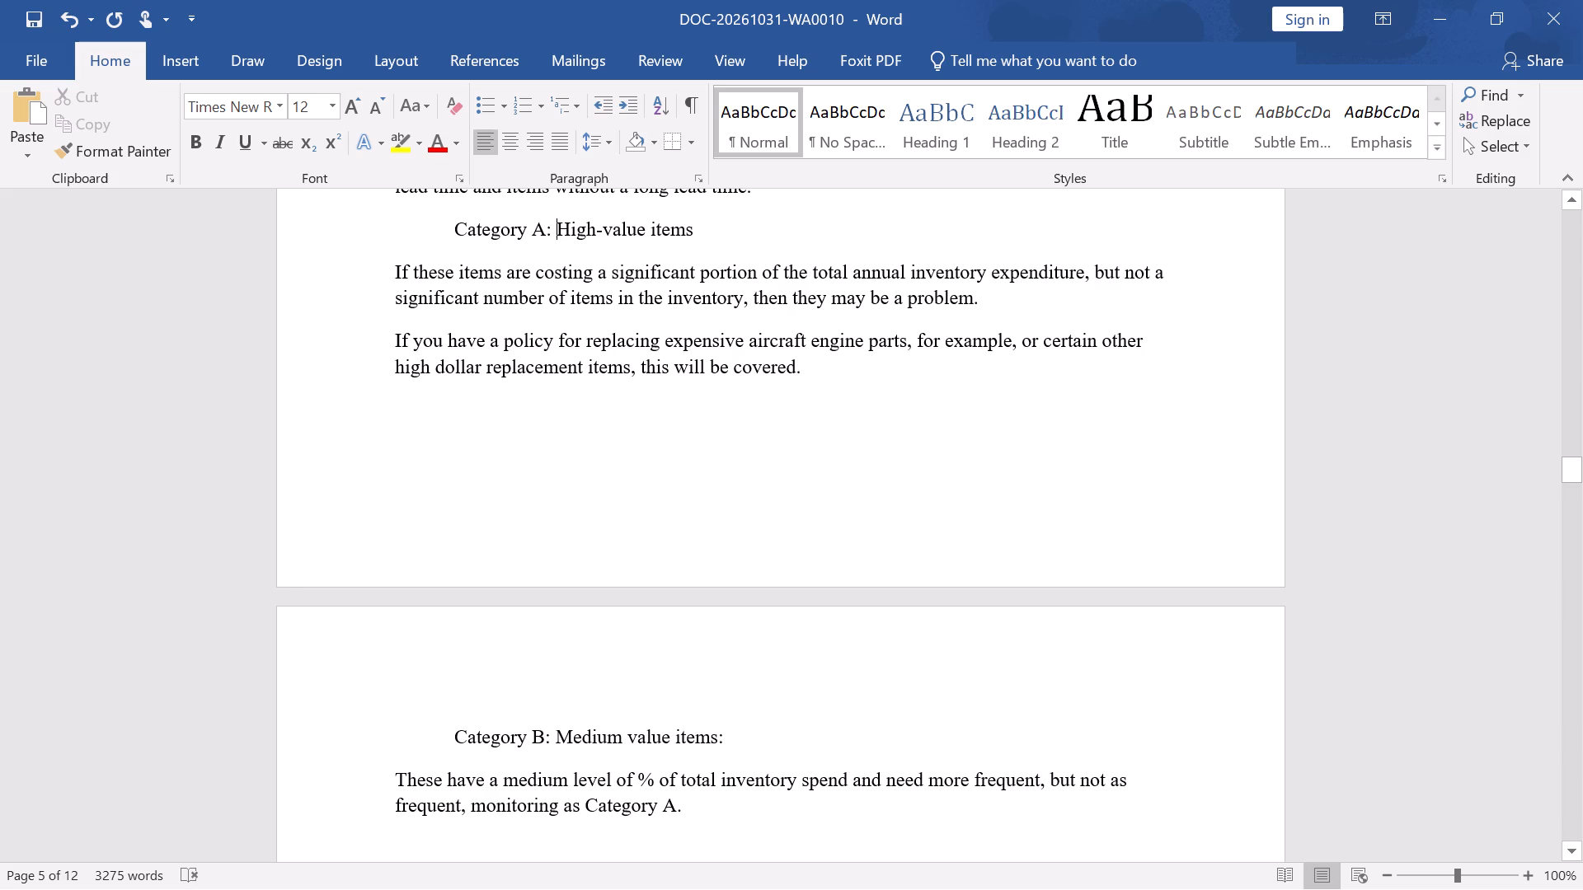
{"action": "scroll", "coordinate": [871, 358], "scroll_direction": "down", "scroll_amount": 8}
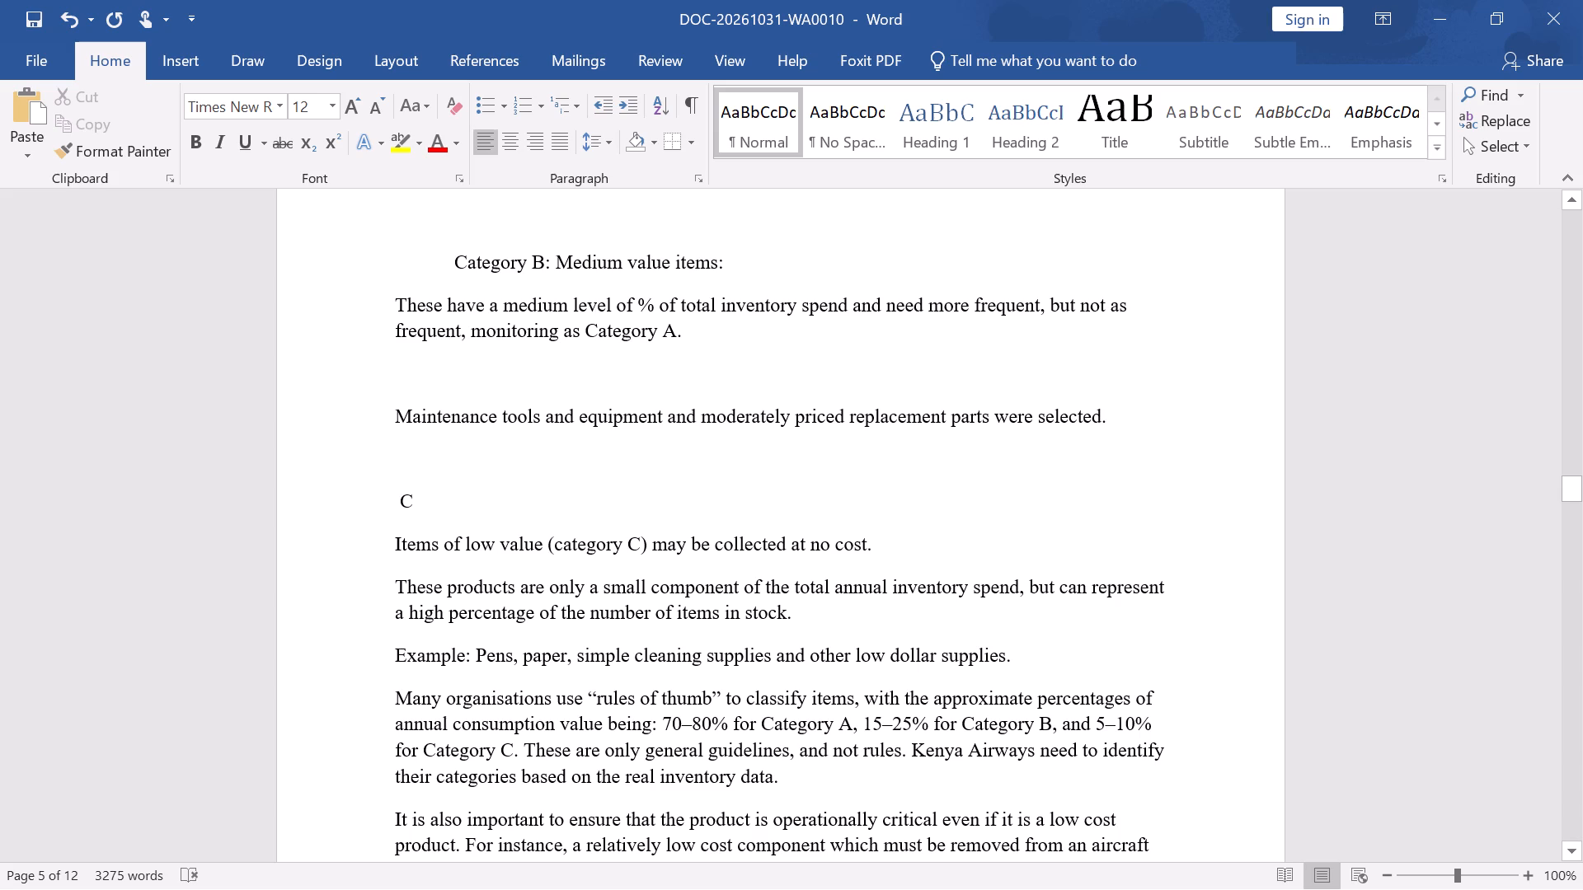
{"action": "left_click", "coordinate": [388, 419]}
{"action": "key", "text": "BackSpace"}
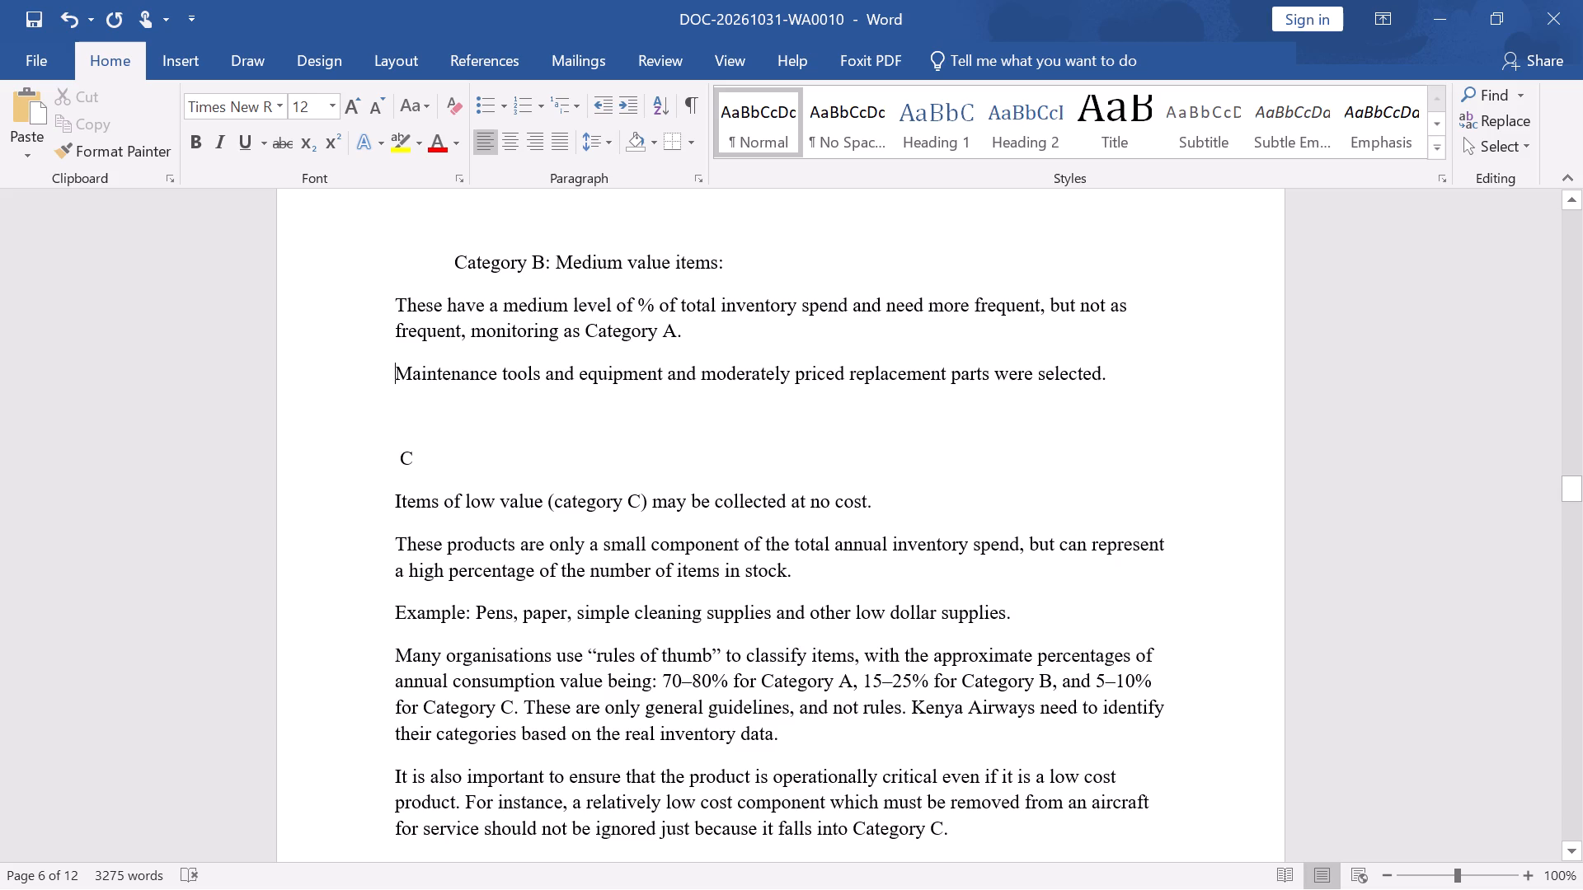
Delete the standalone letter "C" and its leftover line above the "Items of low value" sentence.
{"action": "left_click", "coordinate": [433, 459]}
{"action": "key", "text": "BackSpace"}
{"action": "key", "text": "BackSpace"}
{"action": "left_click", "coordinate": [400, 472]}
{"action": "key", "text": "BackSpace"}
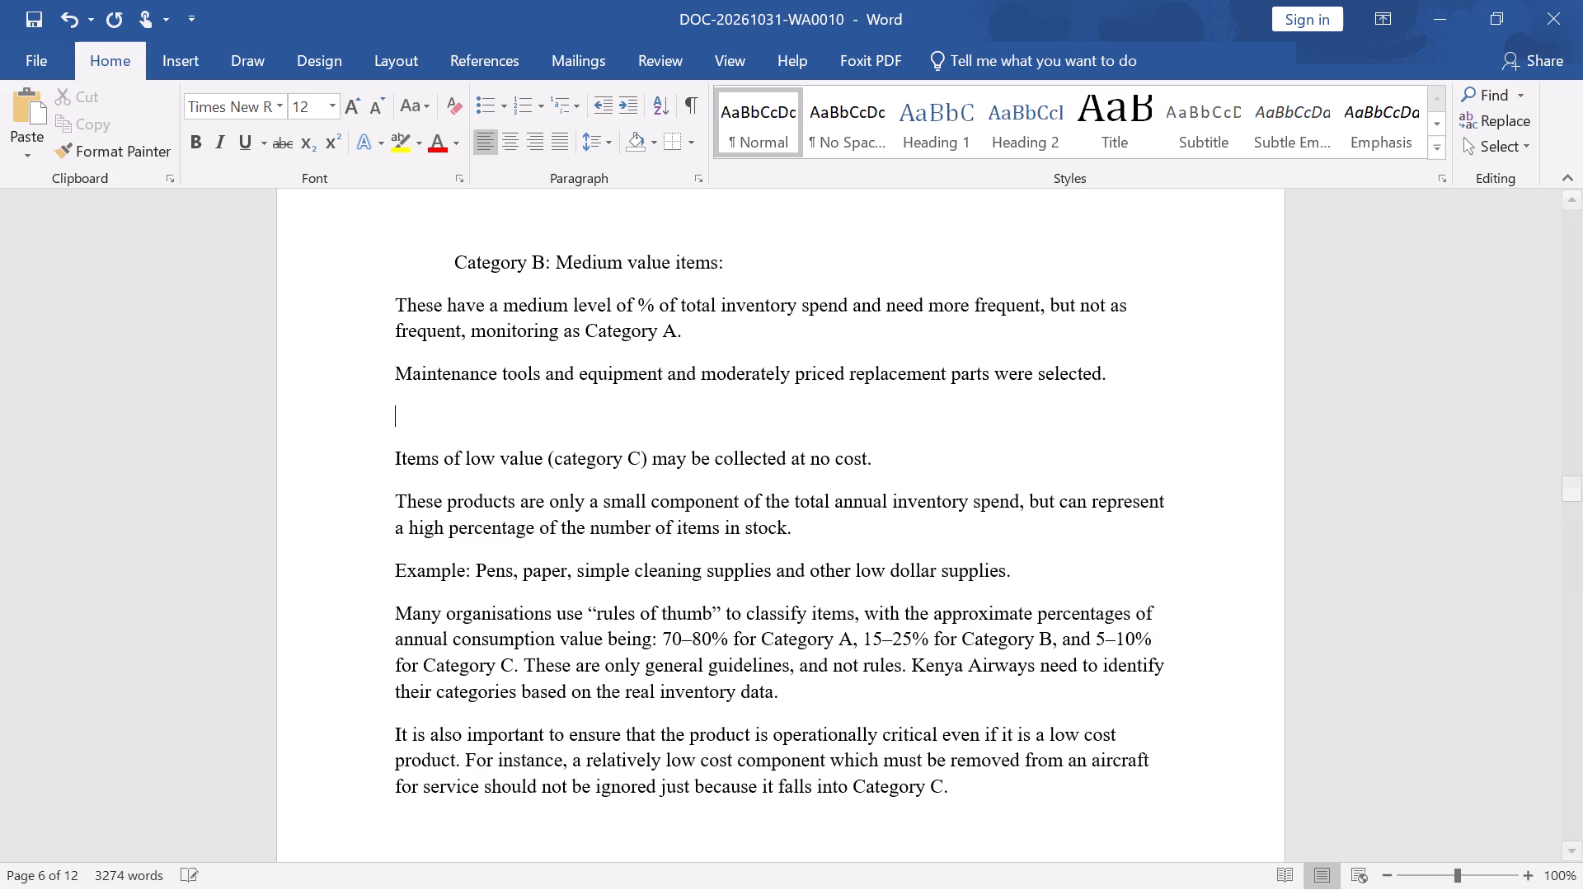
Indent the "Items of low value" line by one tab and move "(category C)" to its beginning.
{"action": "left_click", "coordinate": [388, 454]}
{"action": "key", "text": "Tab"}
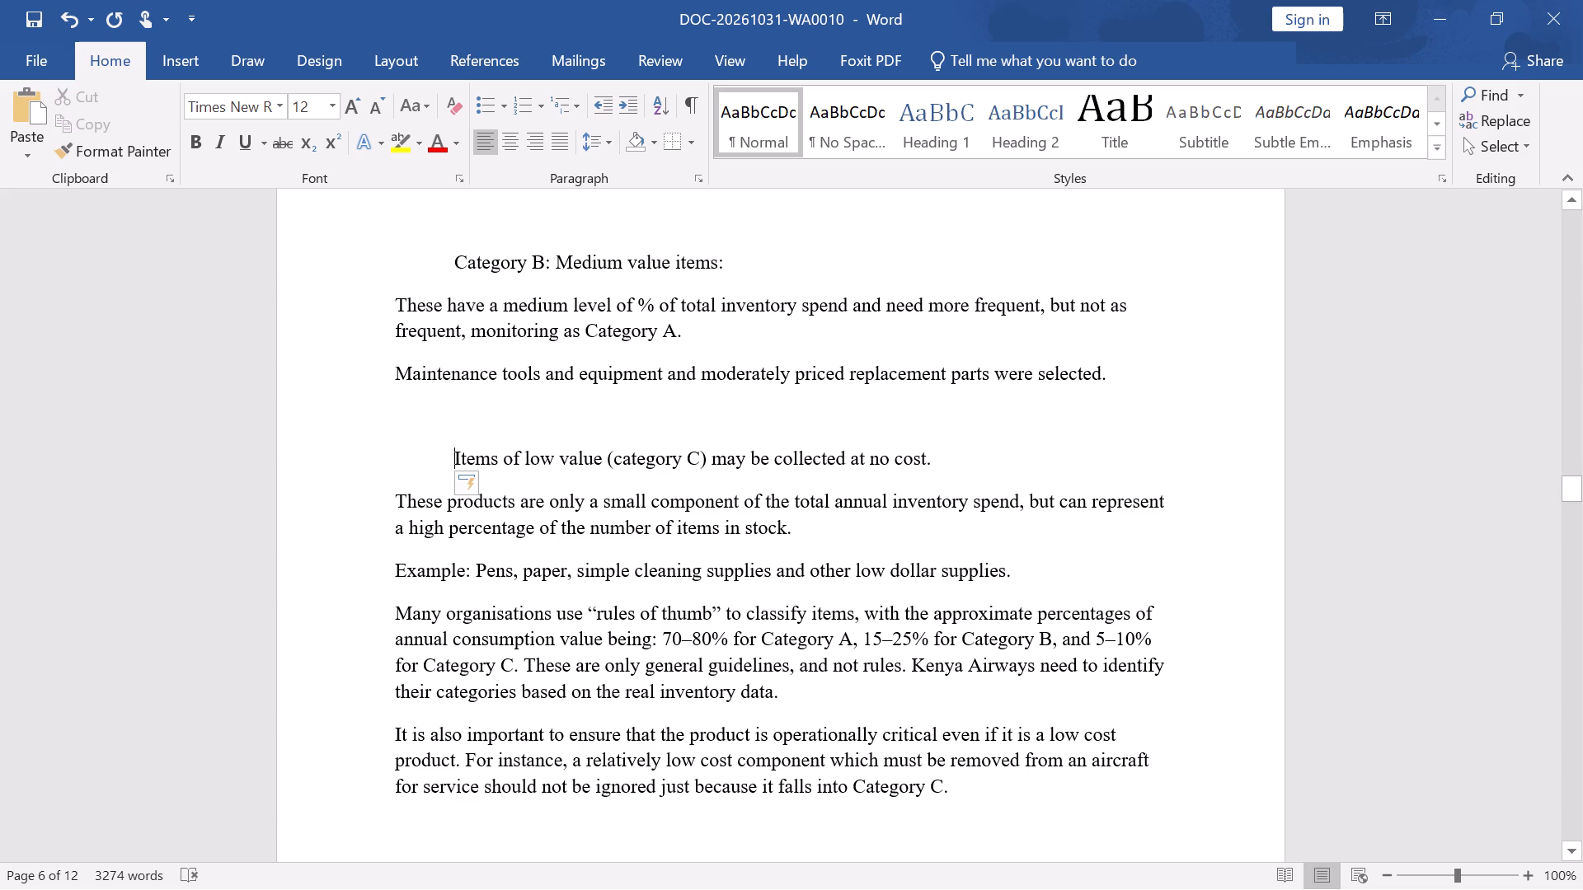
{"action": "left_click_drag", "start_coordinate": [606, 461], "coordinate": [700, 456]}
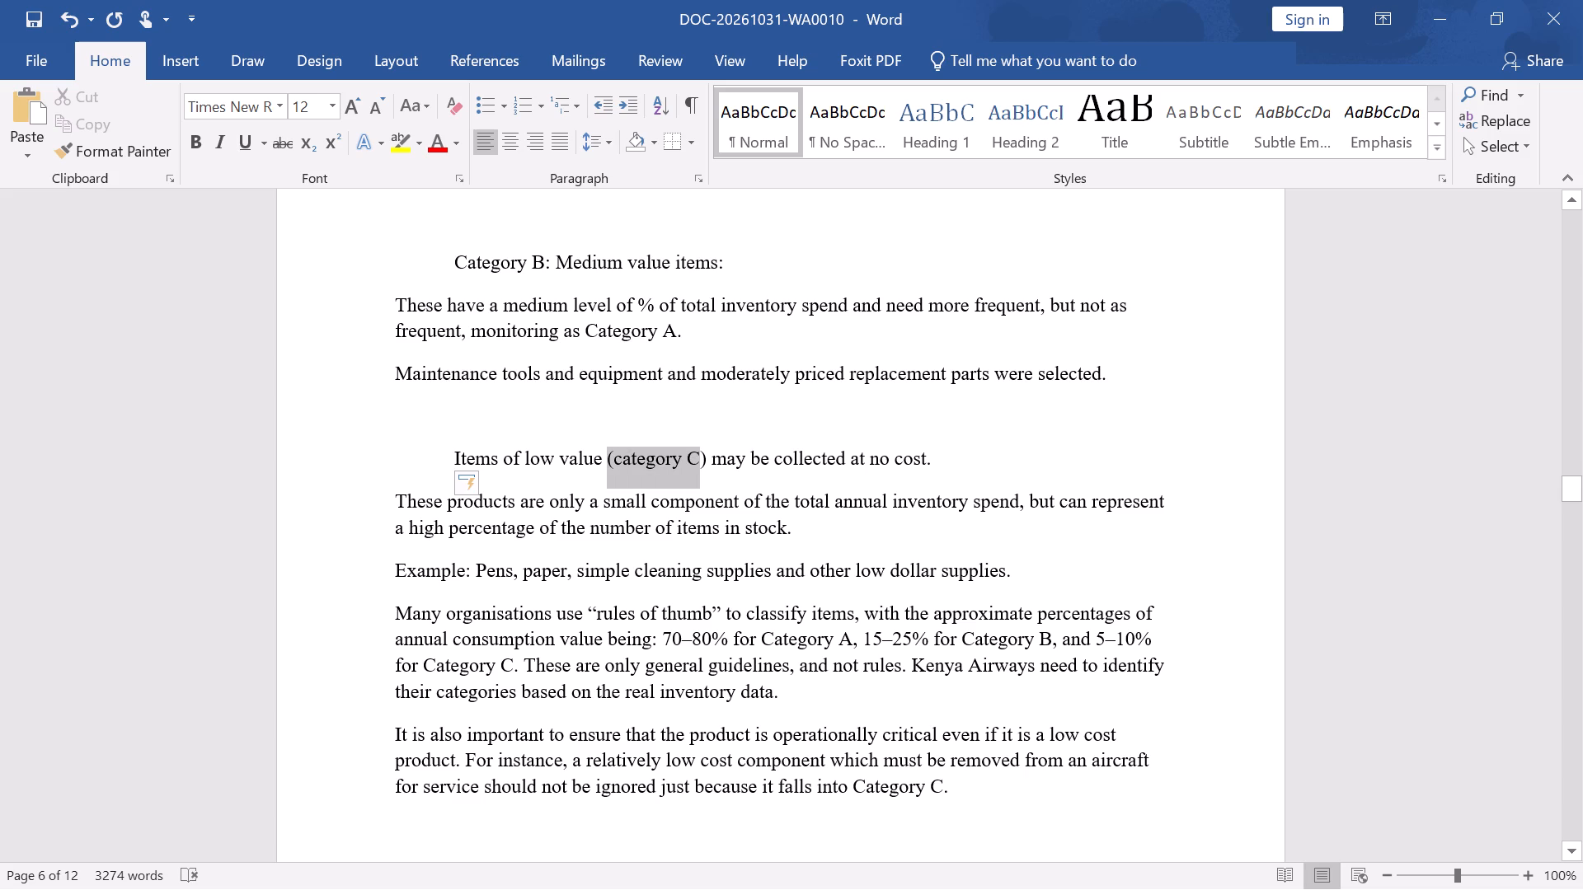
{"action": "left_click_drag", "start_coordinate": [700, 456], "coordinate": [707, 457]}
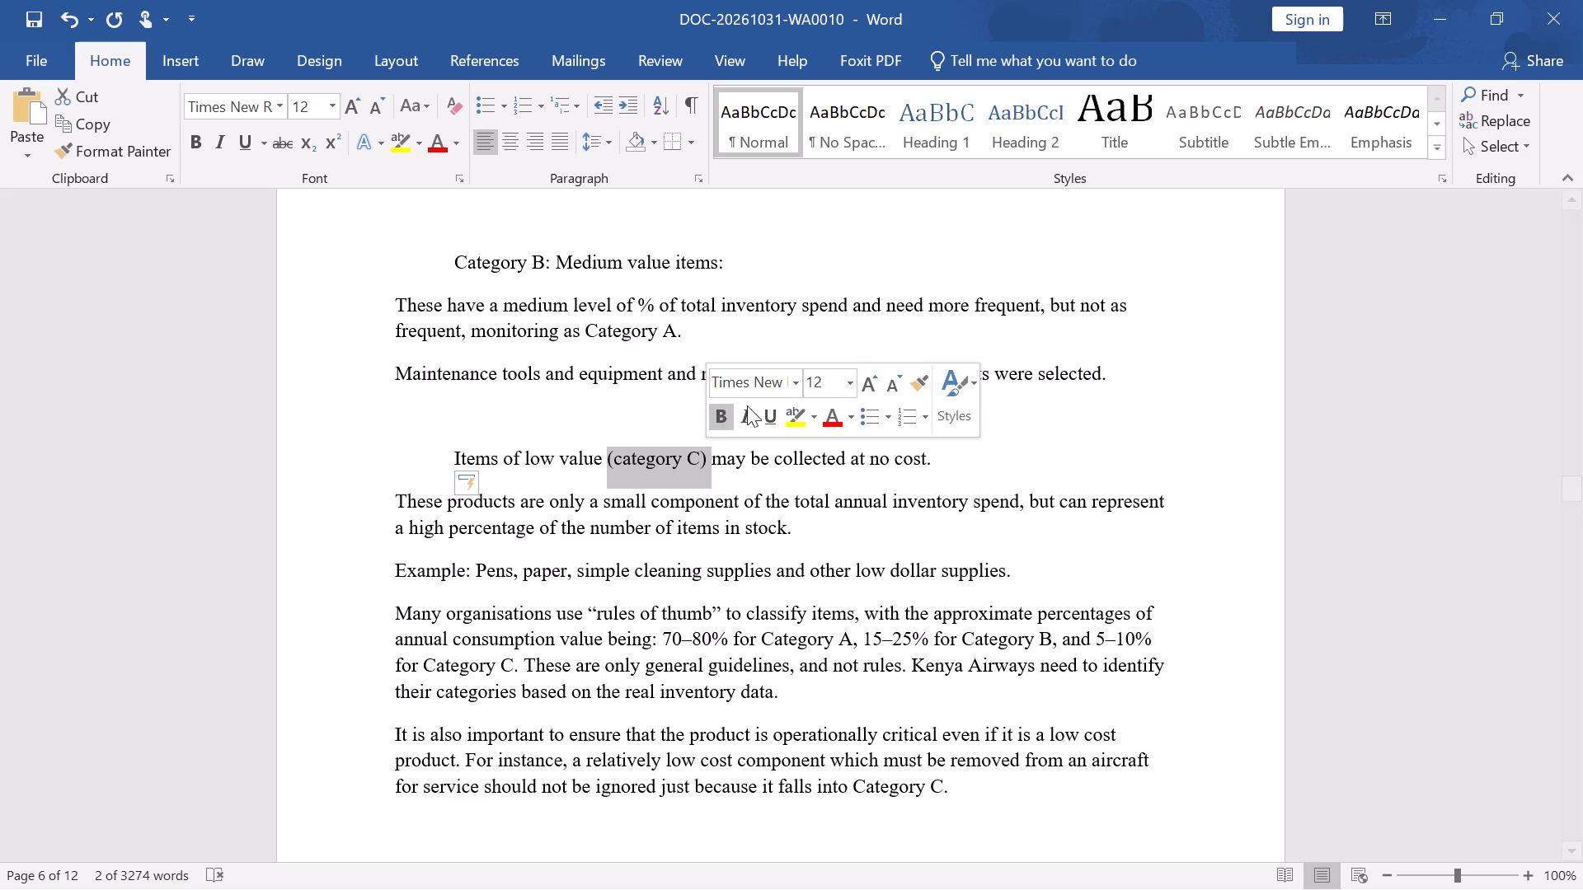
{"action": "right_click", "coordinate": [663, 460]}
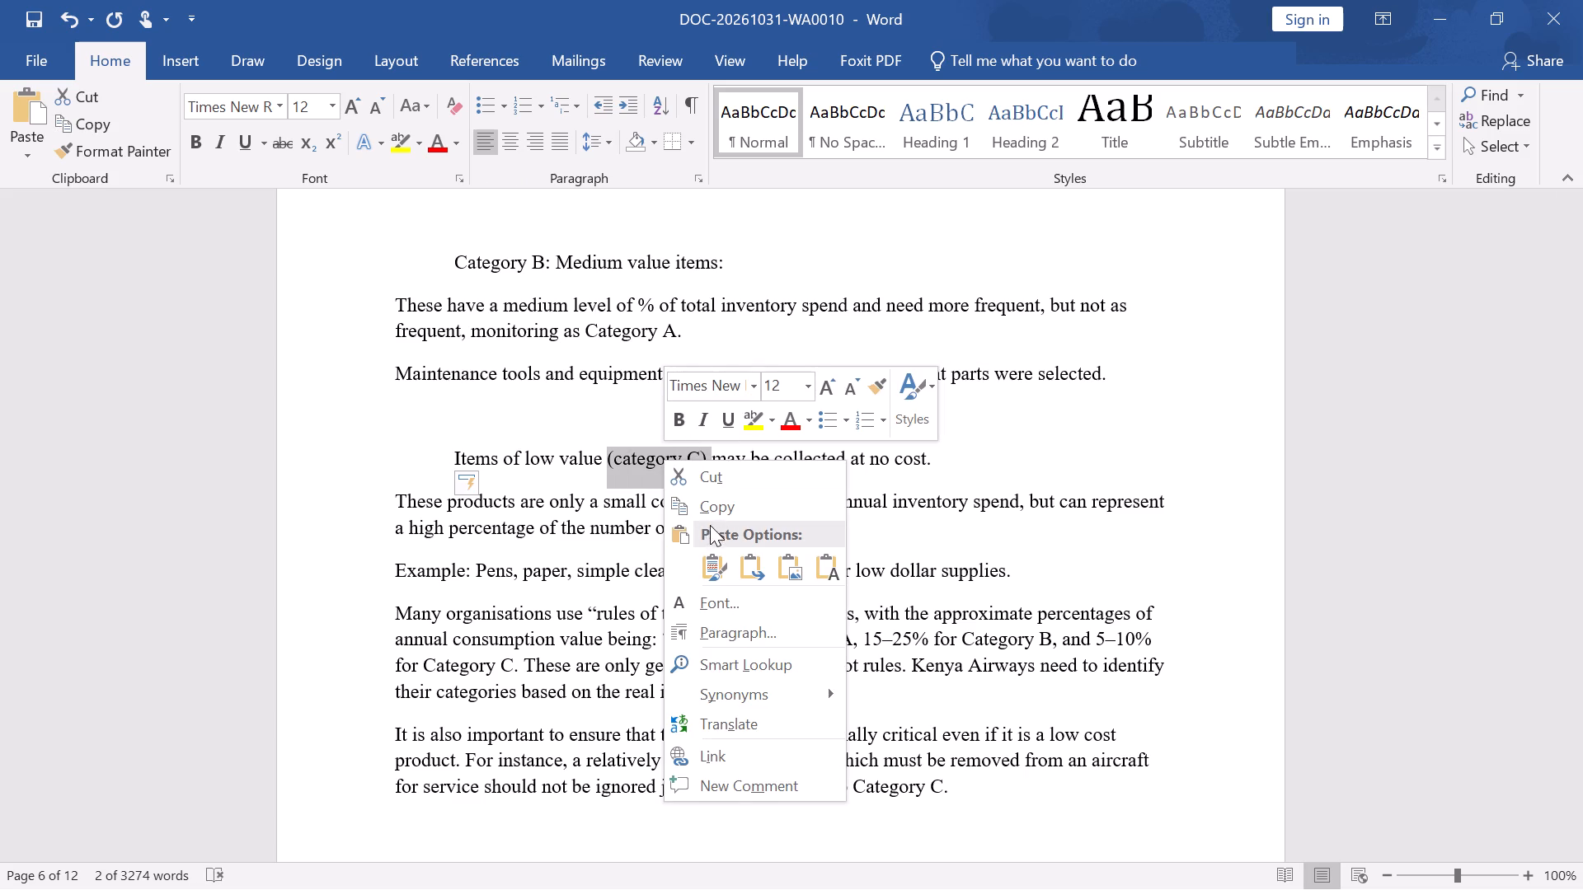
{"action": "left_click", "coordinate": [723, 480]}
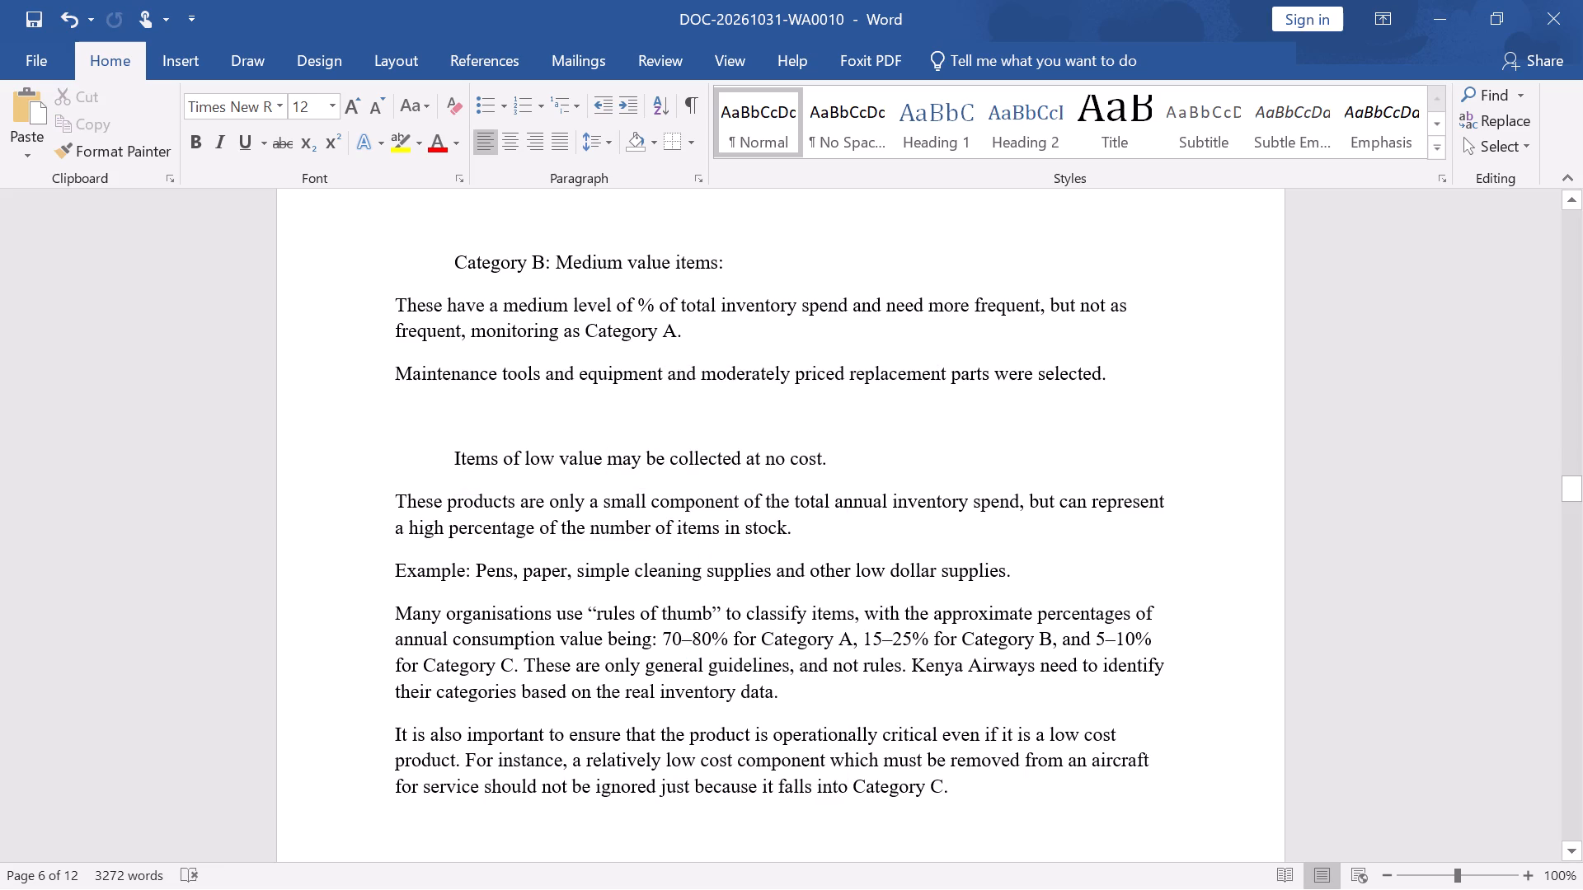
{"action": "left_click", "coordinate": [443, 456]}
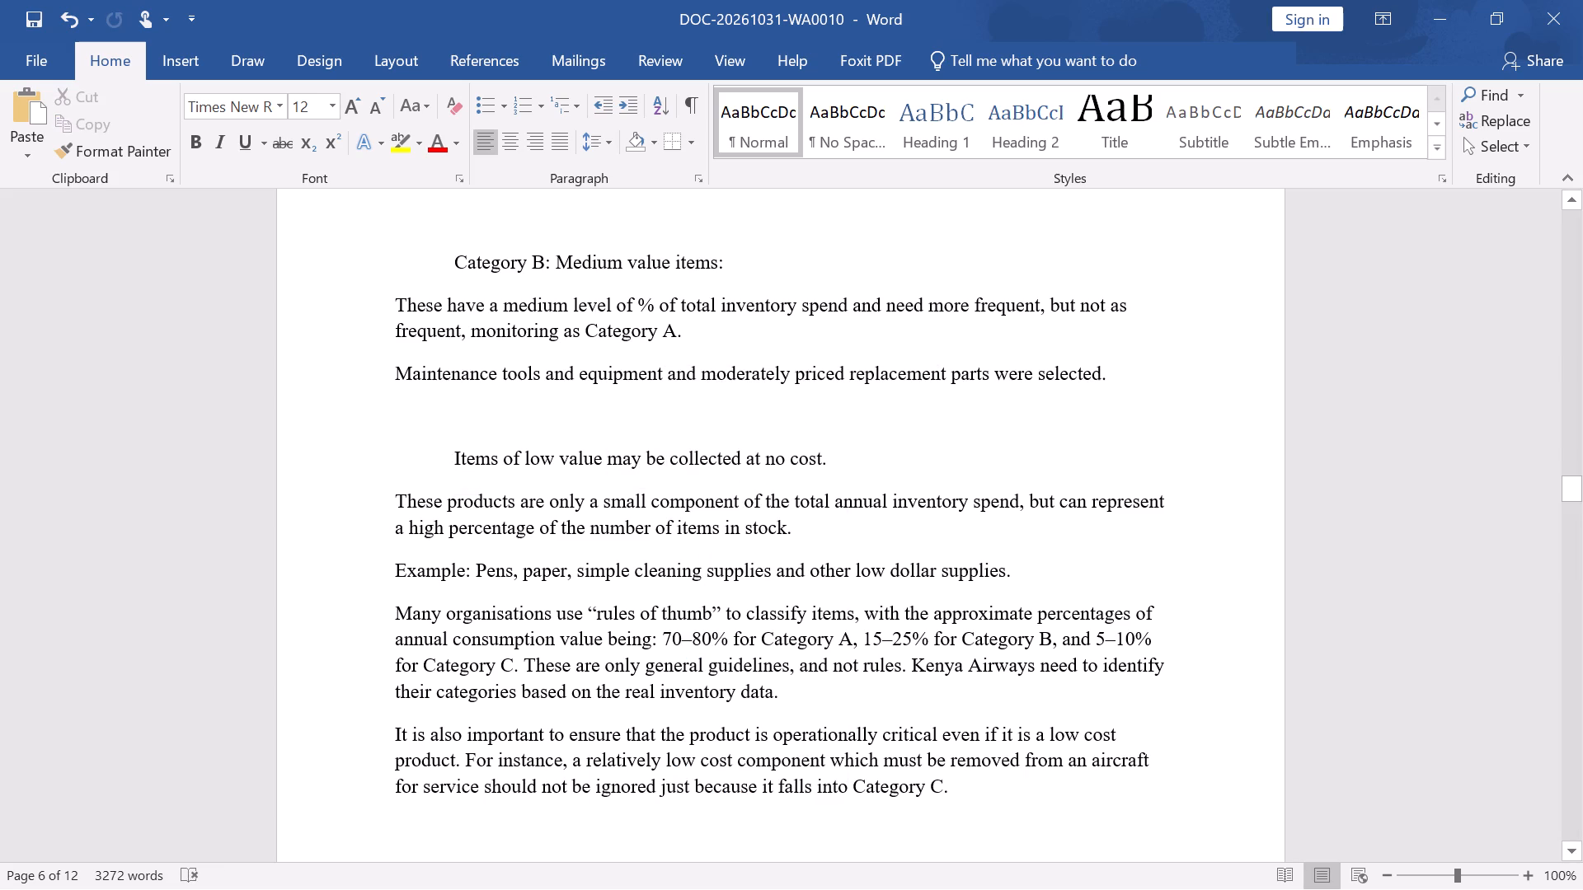
{"action": "right_click", "coordinate": [439, 461]}
{"action": "left_click", "coordinate": [481, 567]}
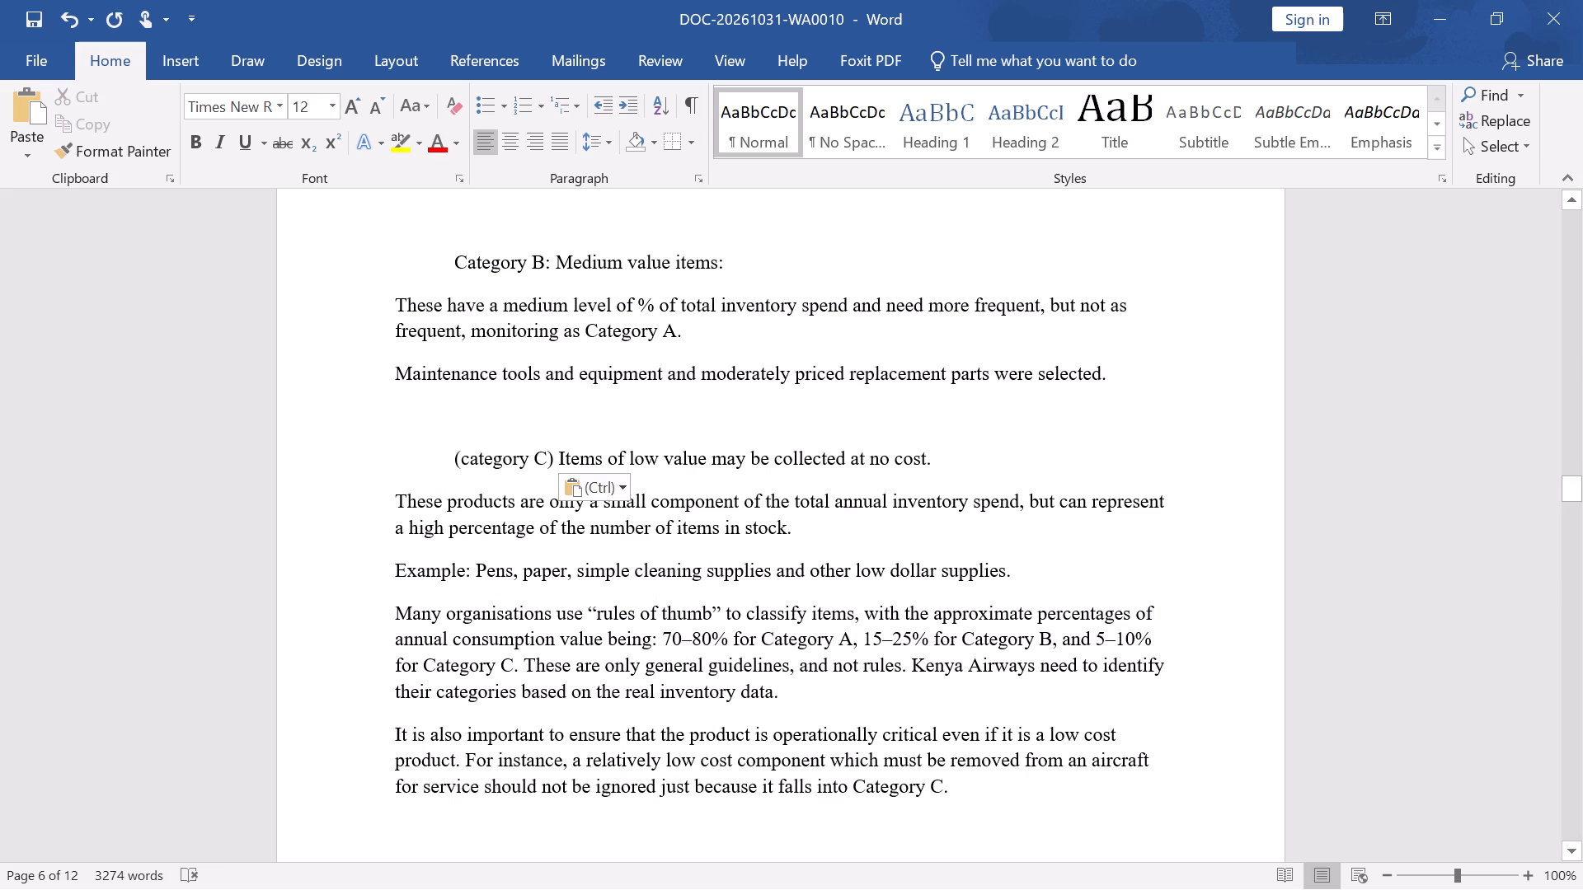
Remove the parentheses around "category C", capitalise it, and follow it with a colon and space, making "Category C: Items of low value".
{"action": "key", "text": "BackSpace"}
{"action": "key", "text": "BackSpace"}
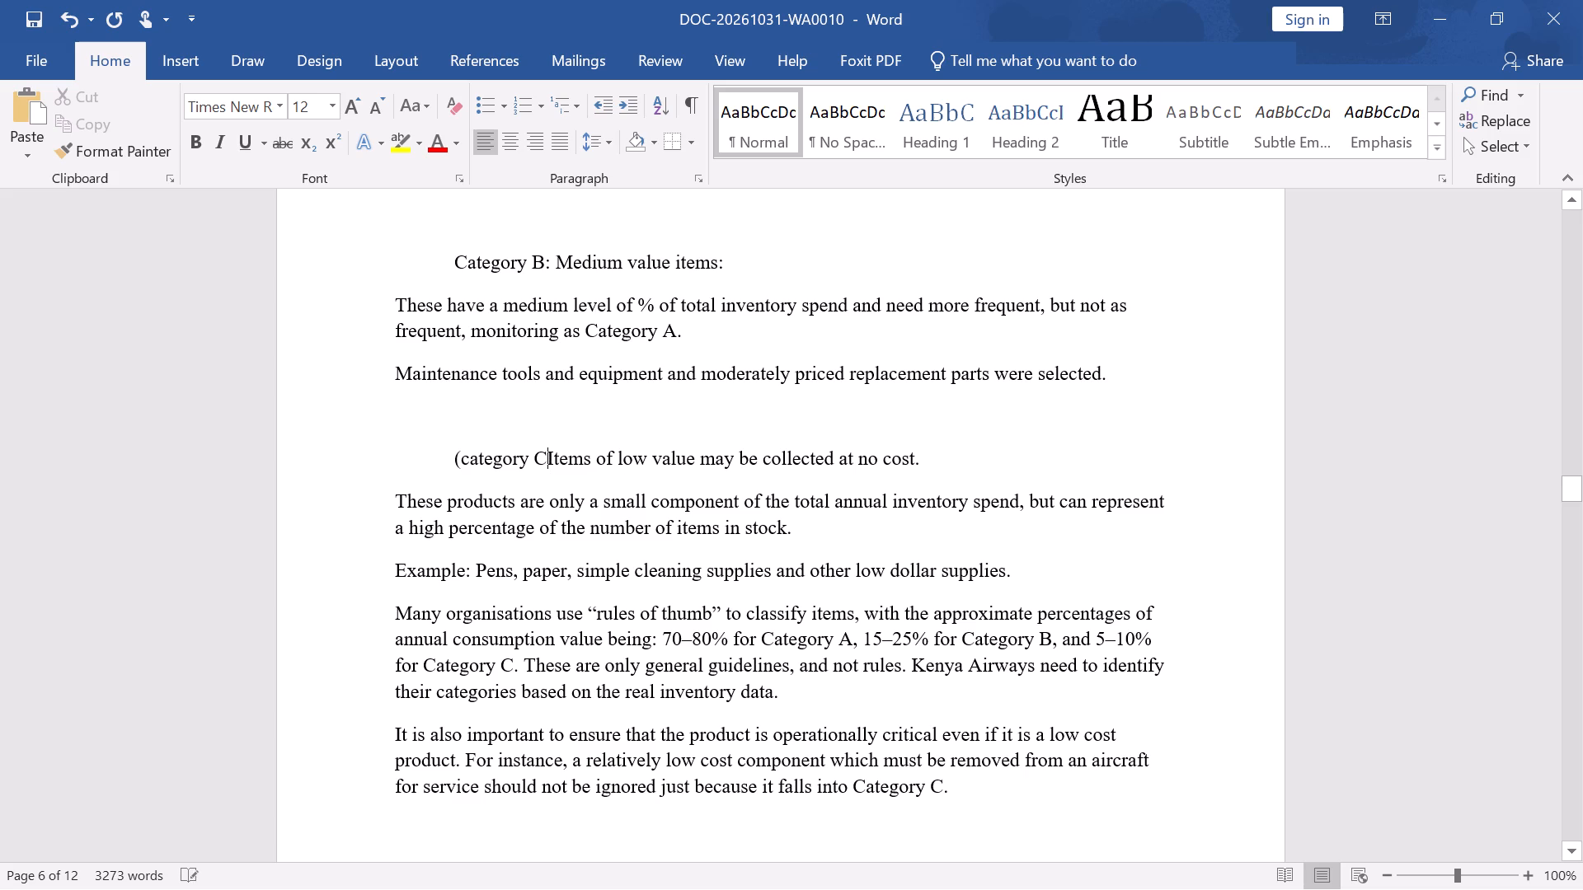
{"action": "left_click", "coordinate": [466, 455]}
{"action": "key", "text": "BackSpace"}
{"action": "key", "text": "BackSpace"}
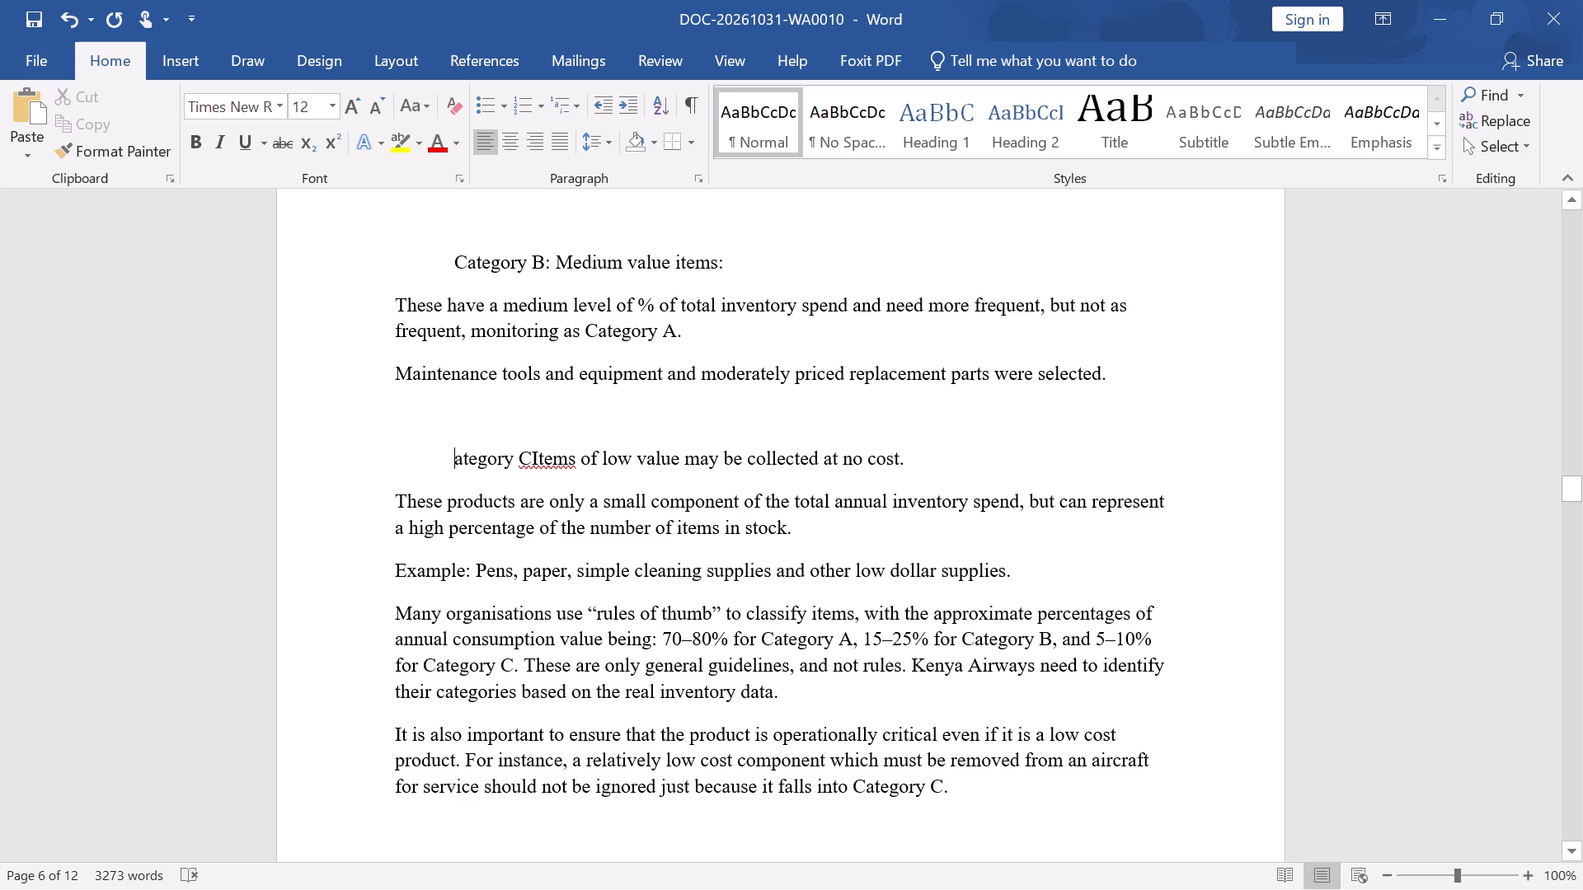
{"action": "key", "text": "c"}
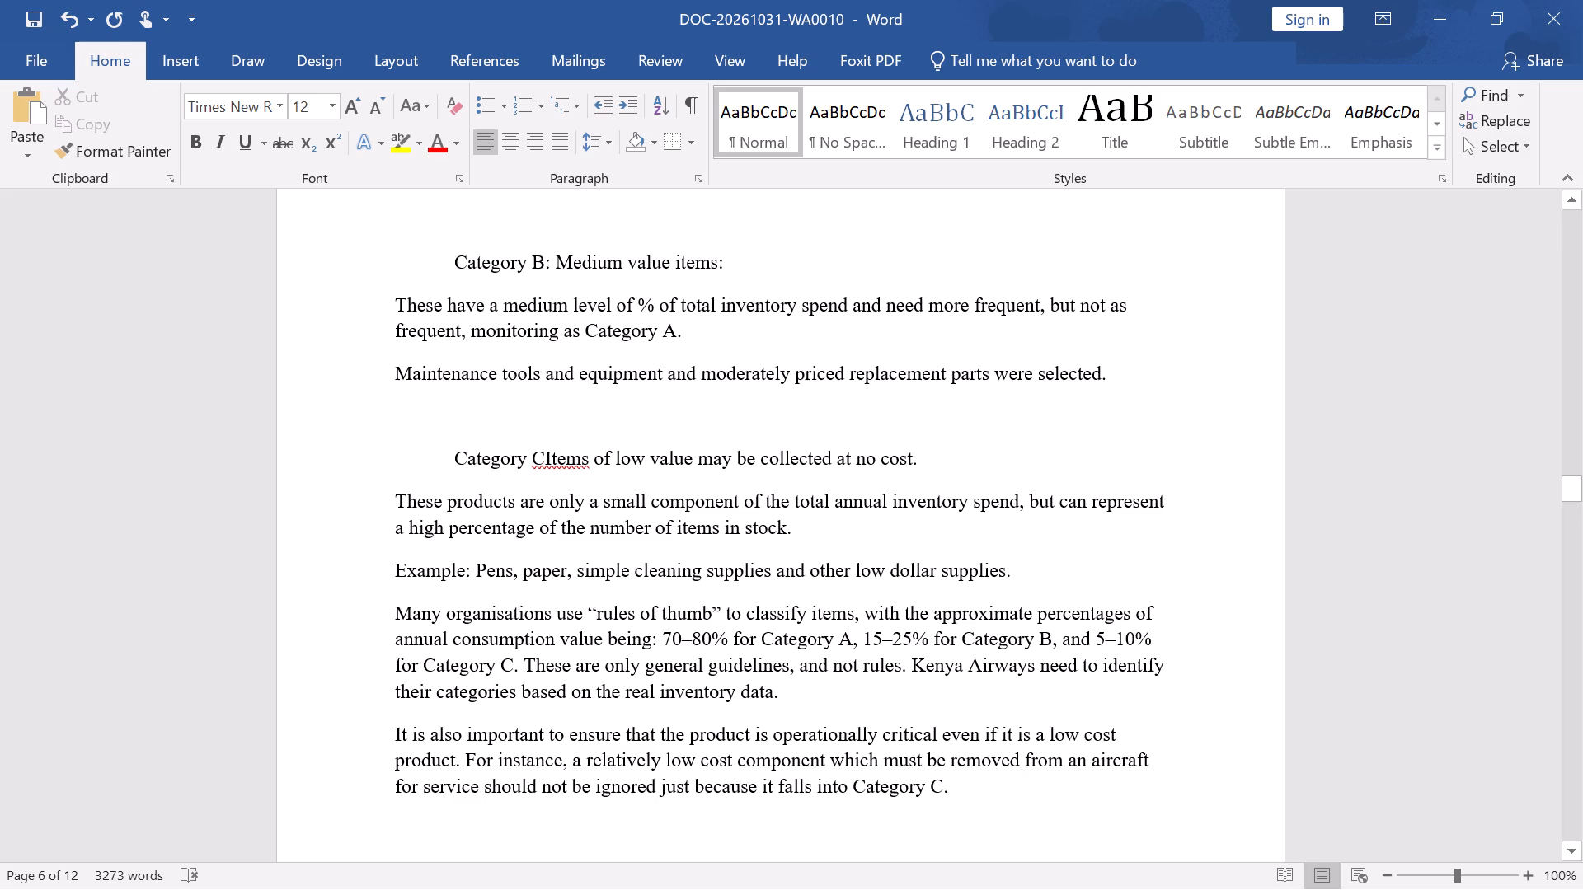
{"action": "left_click", "coordinate": [540, 458]}
{"action": "key", "text": "shift+colon"}
{"action": "key", "text": "space"}
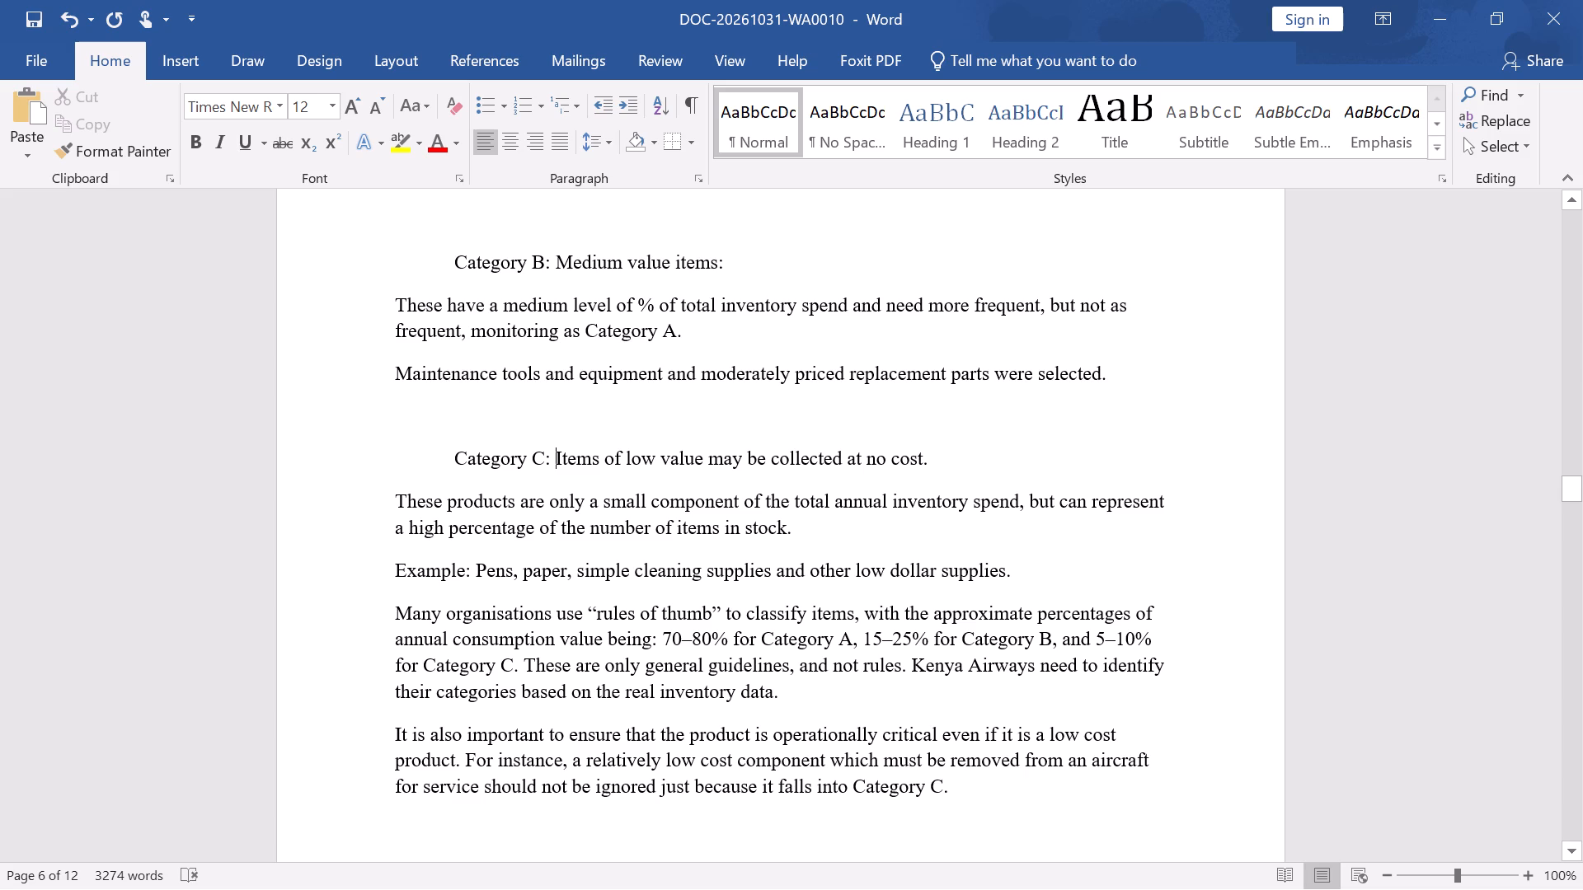
Enclose "may be collected at no cost" in parentheses in the Category C heading, keeping the full stop outside.
{"action": "left_click", "coordinate": [707, 460]}
{"action": "key", "text": "shift+parenleft"}
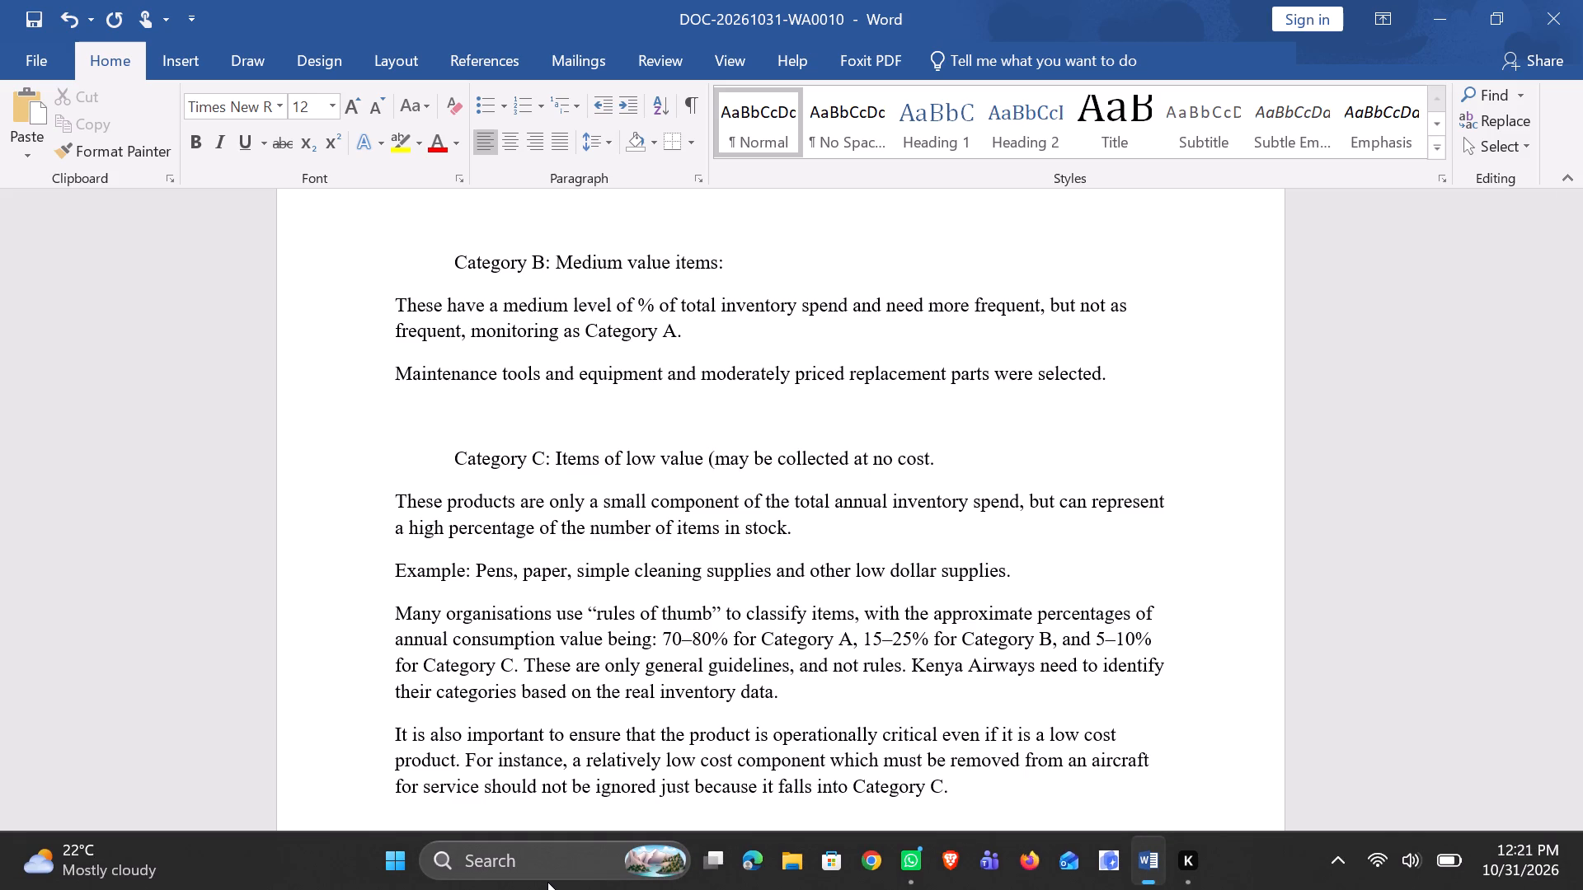
{"action": "left_click", "coordinate": [931, 461]}
{"action": "key", "text": "shift+parenright"}
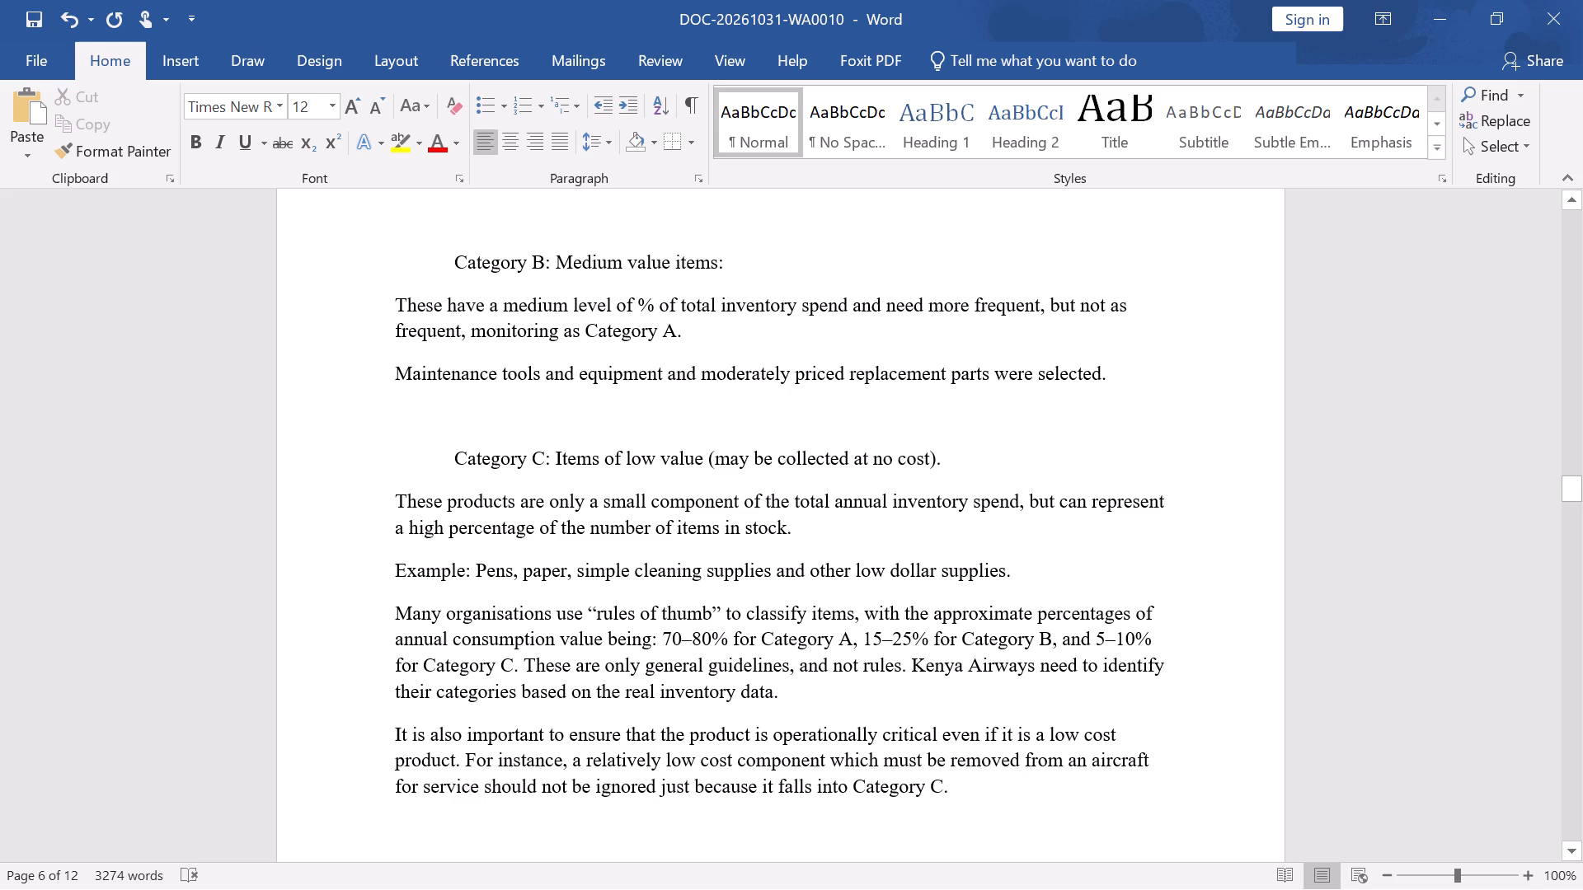
Review the Category A, B and C headings and the text beneath them for consistent wording and spacing.
{"action": "scroll", "coordinate": [558, 449], "scroll_direction": "up", "scroll_amount": 3}
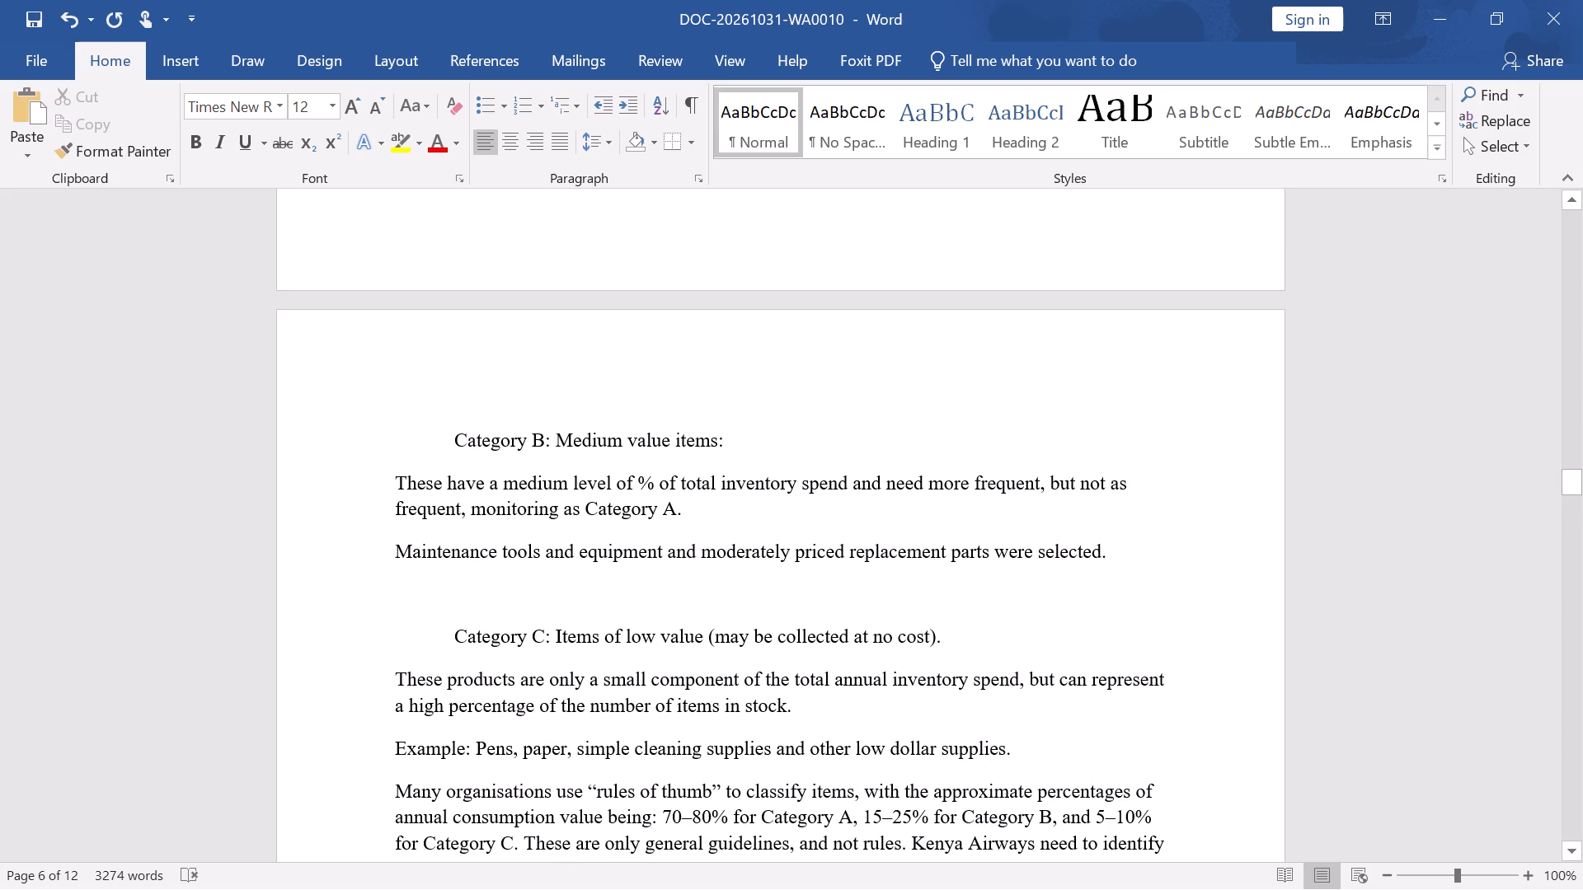
{"action": "scroll", "coordinate": [563, 527], "scroll_direction": "up", "scroll_amount": 3}
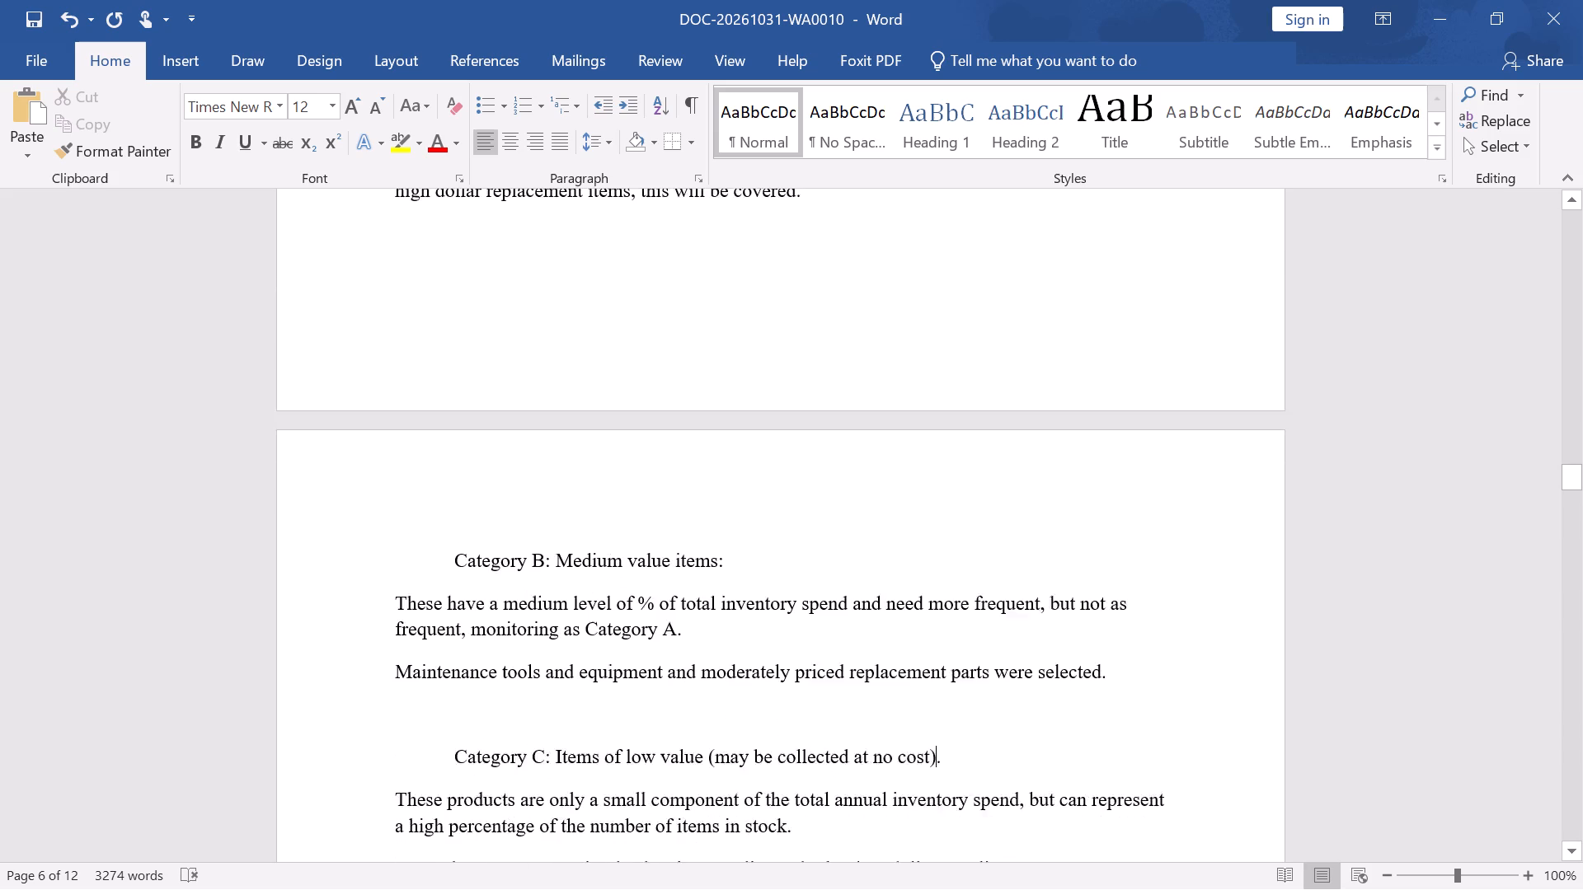
{"action": "scroll", "coordinate": [561, 519], "scroll_direction": "up", "scroll_amount": 5}
{"action": "scroll", "coordinate": [496, 469], "scroll_direction": "down", "scroll_amount": 6}
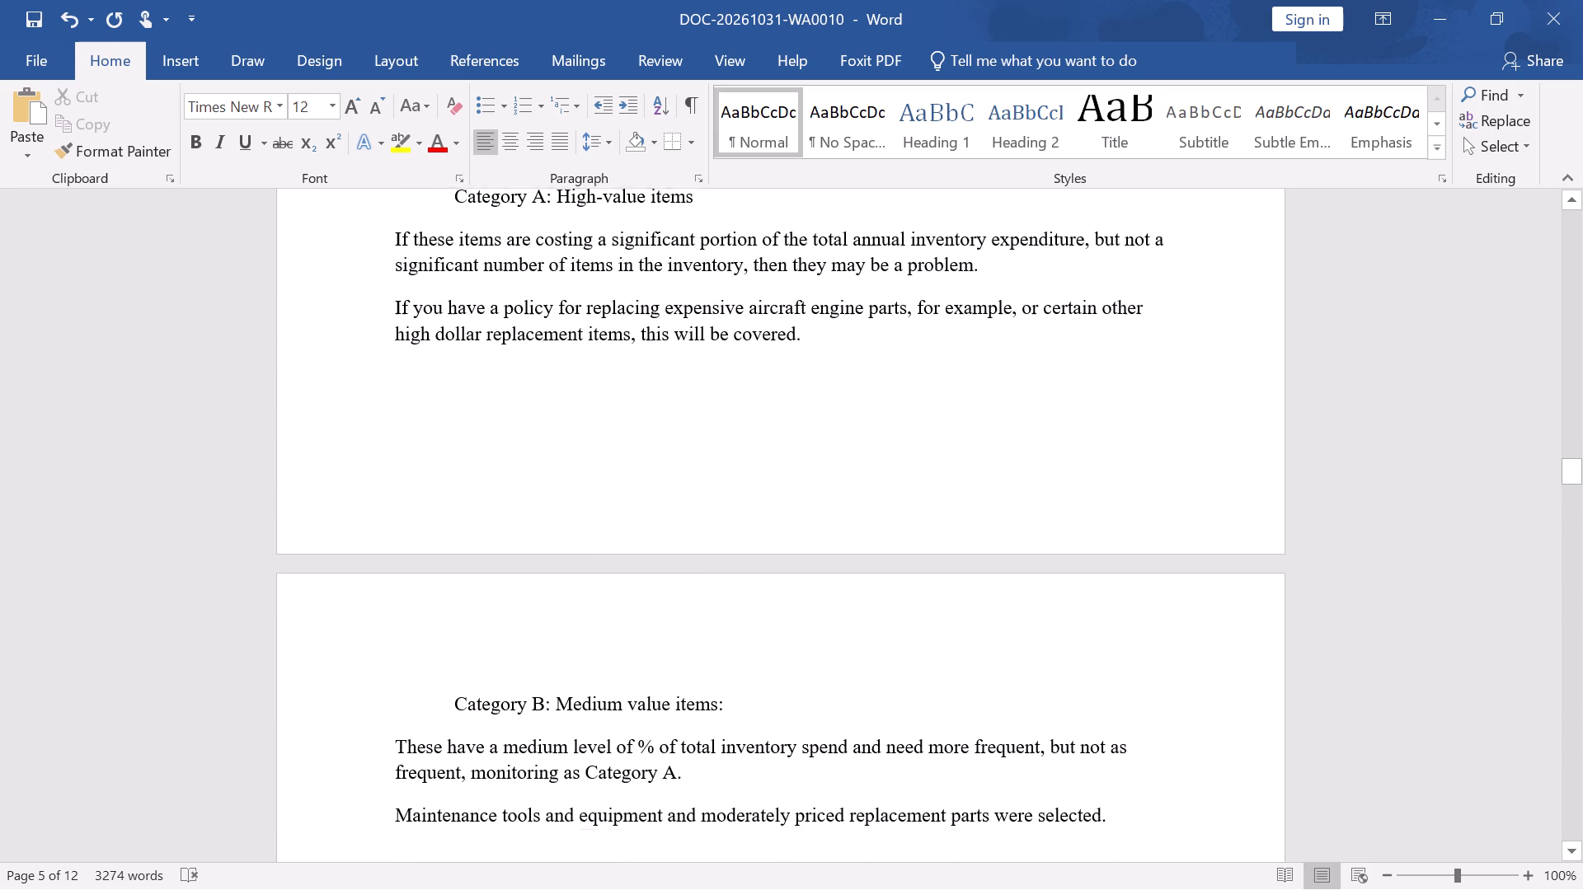
{"action": "scroll", "coordinate": [501, 464], "scroll_direction": "down", "scroll_amount": 2}
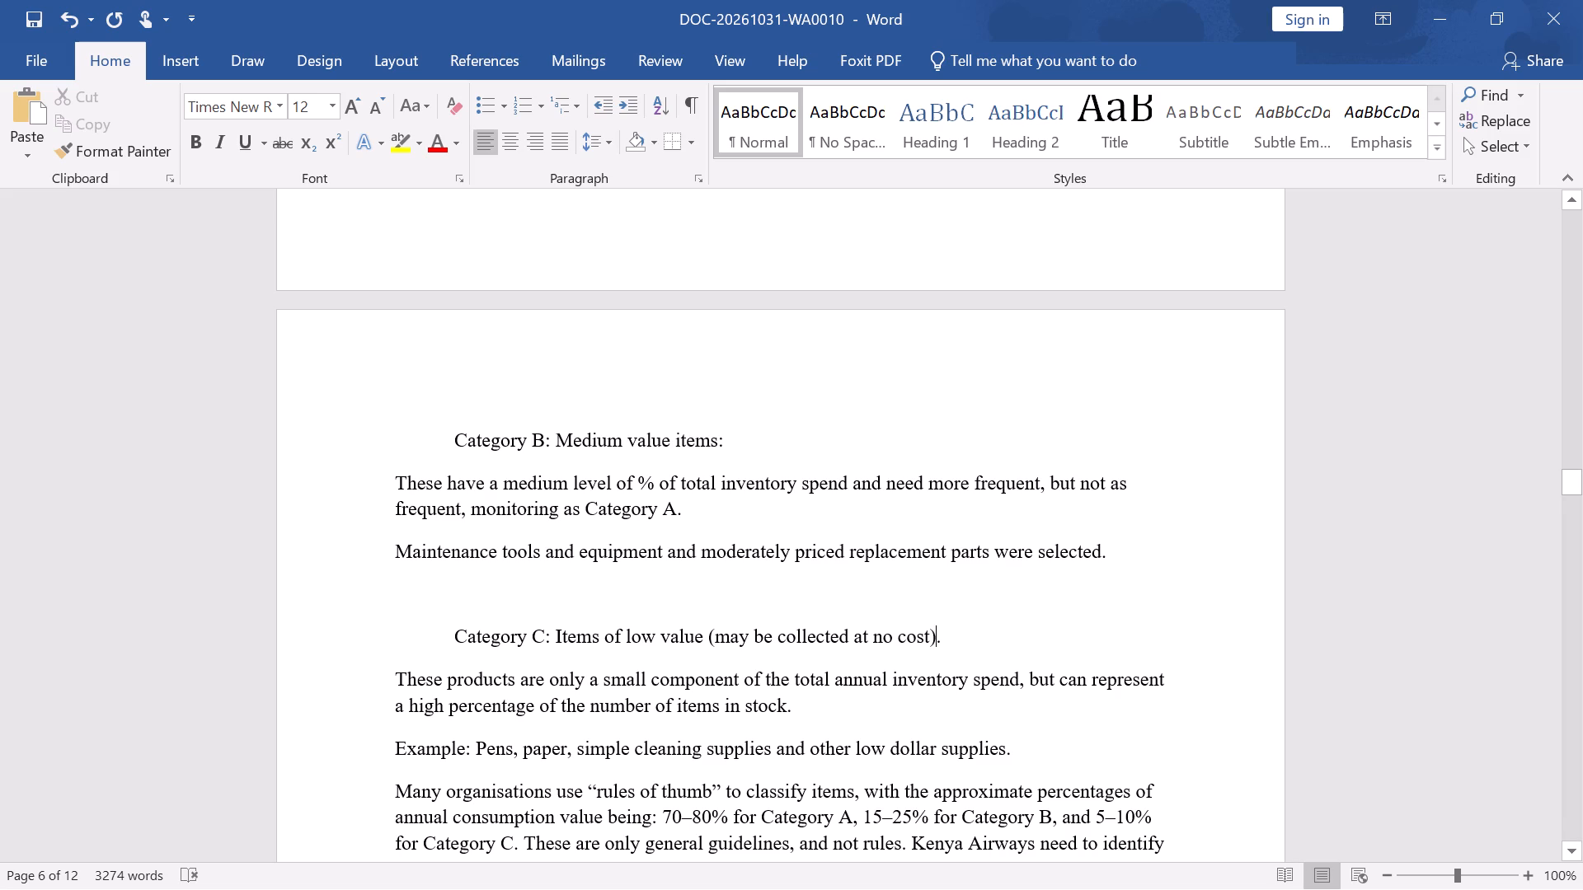
{"action": "scroll", "coordinate": [529, 504], "scroll_direction": "down", "scroll_amount": 4}
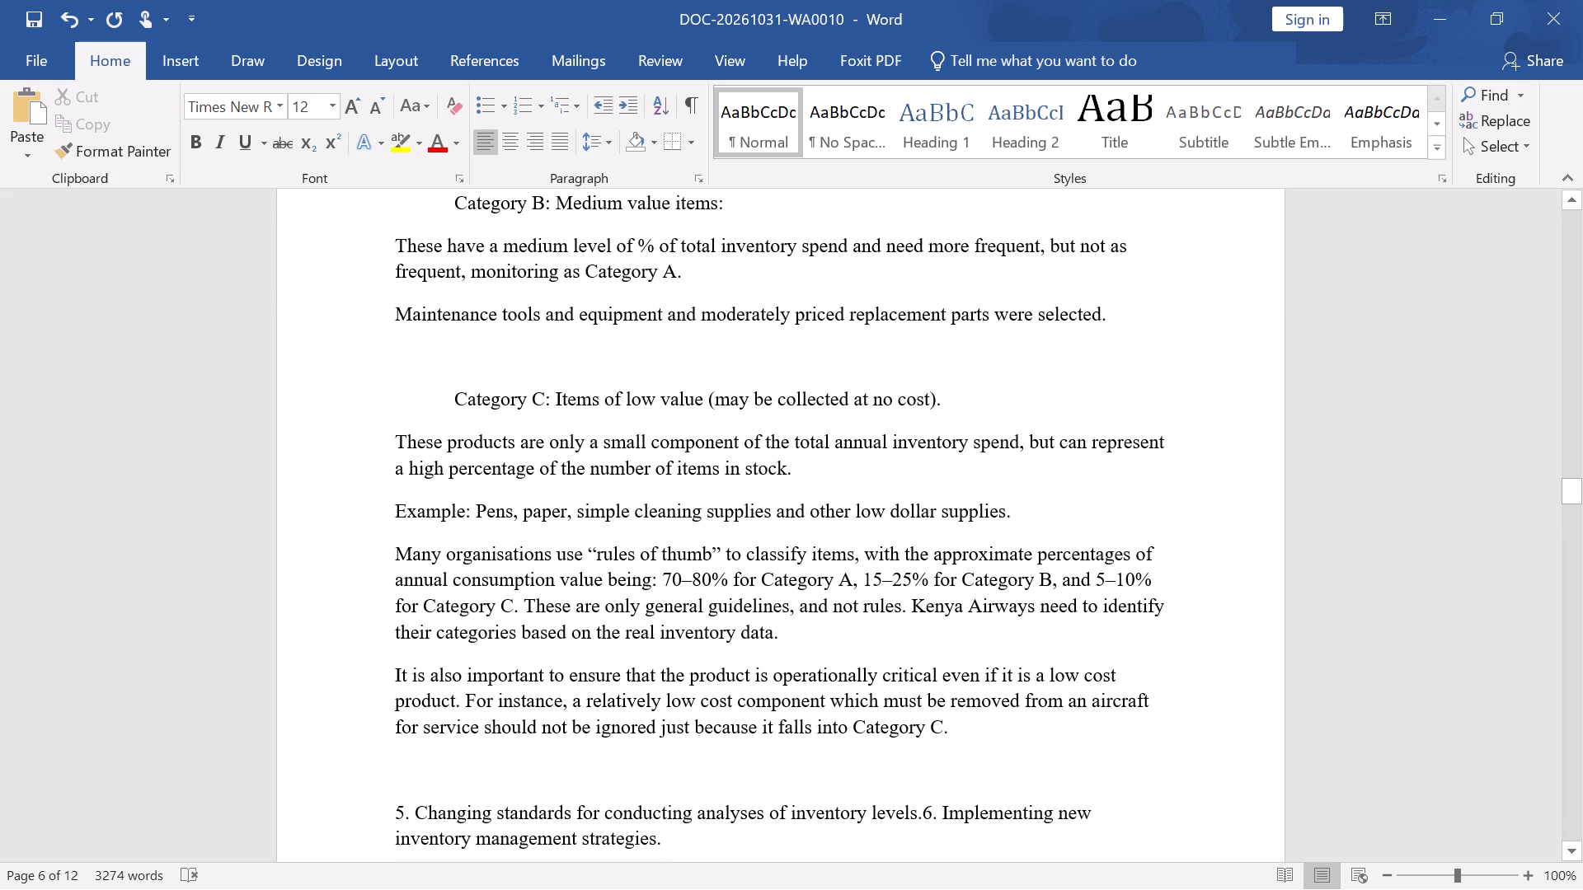
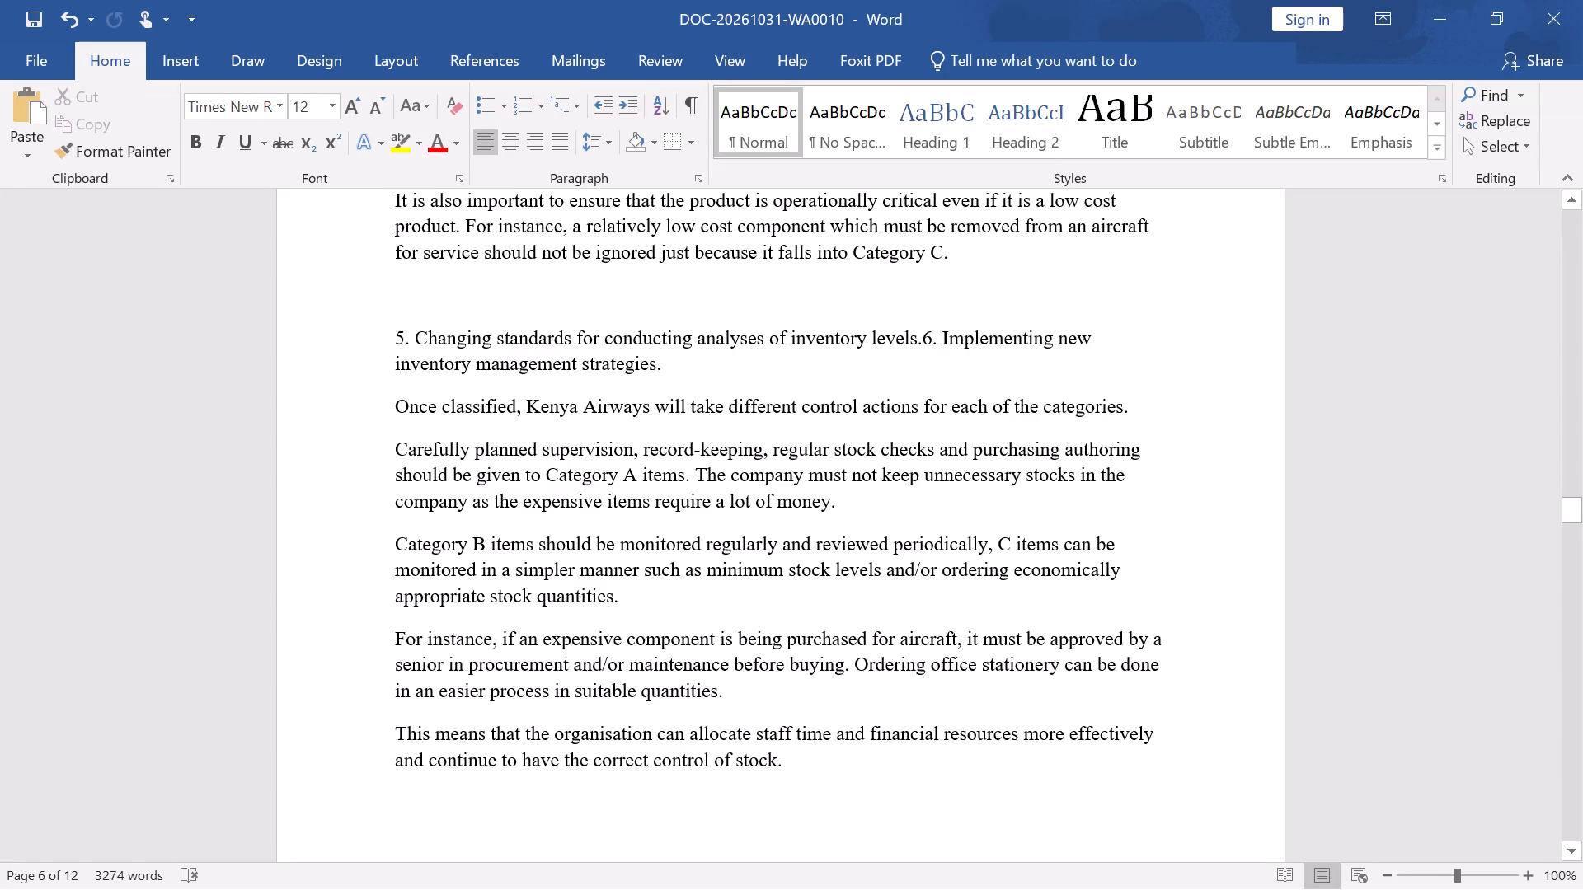
Put "6. Implementing new inventory management strategies." on its own line, separate from the "5. Changing standards" heading.
{"action": "left_click", "coordinate": [923, 341]}
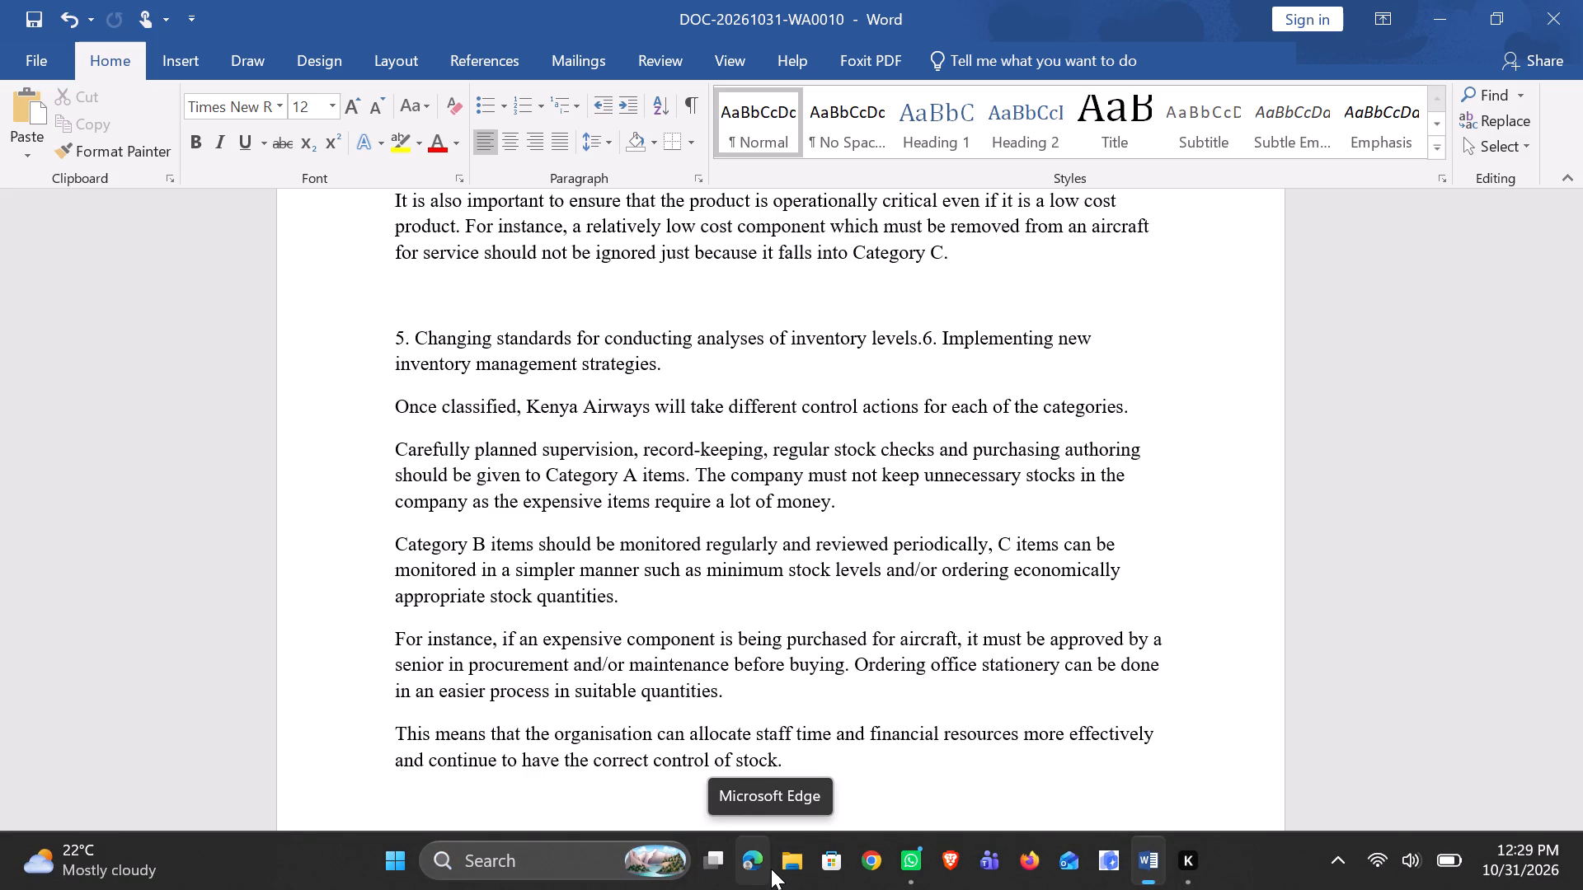
{"action": "key", "text": "Return"}
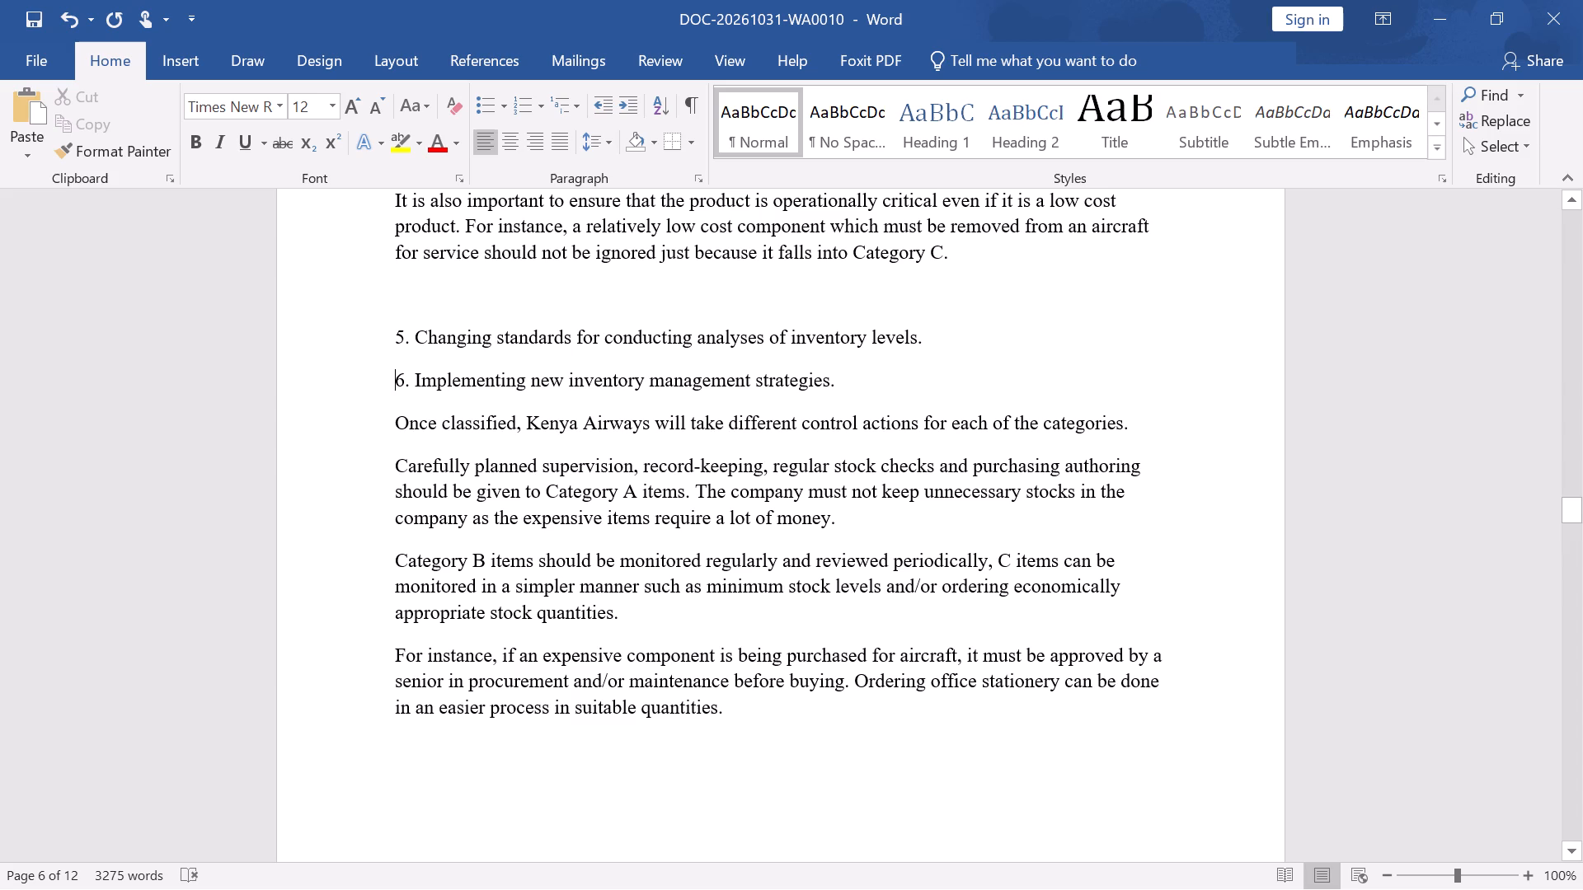
Delete the heading "5. Changing standards for conducting analyses of inventory levels.", keeping one blank line above the heading that follows.
{"action": "left_click_drag", "start_coordinate": [392, 335], "coordinate": [759, 339]}
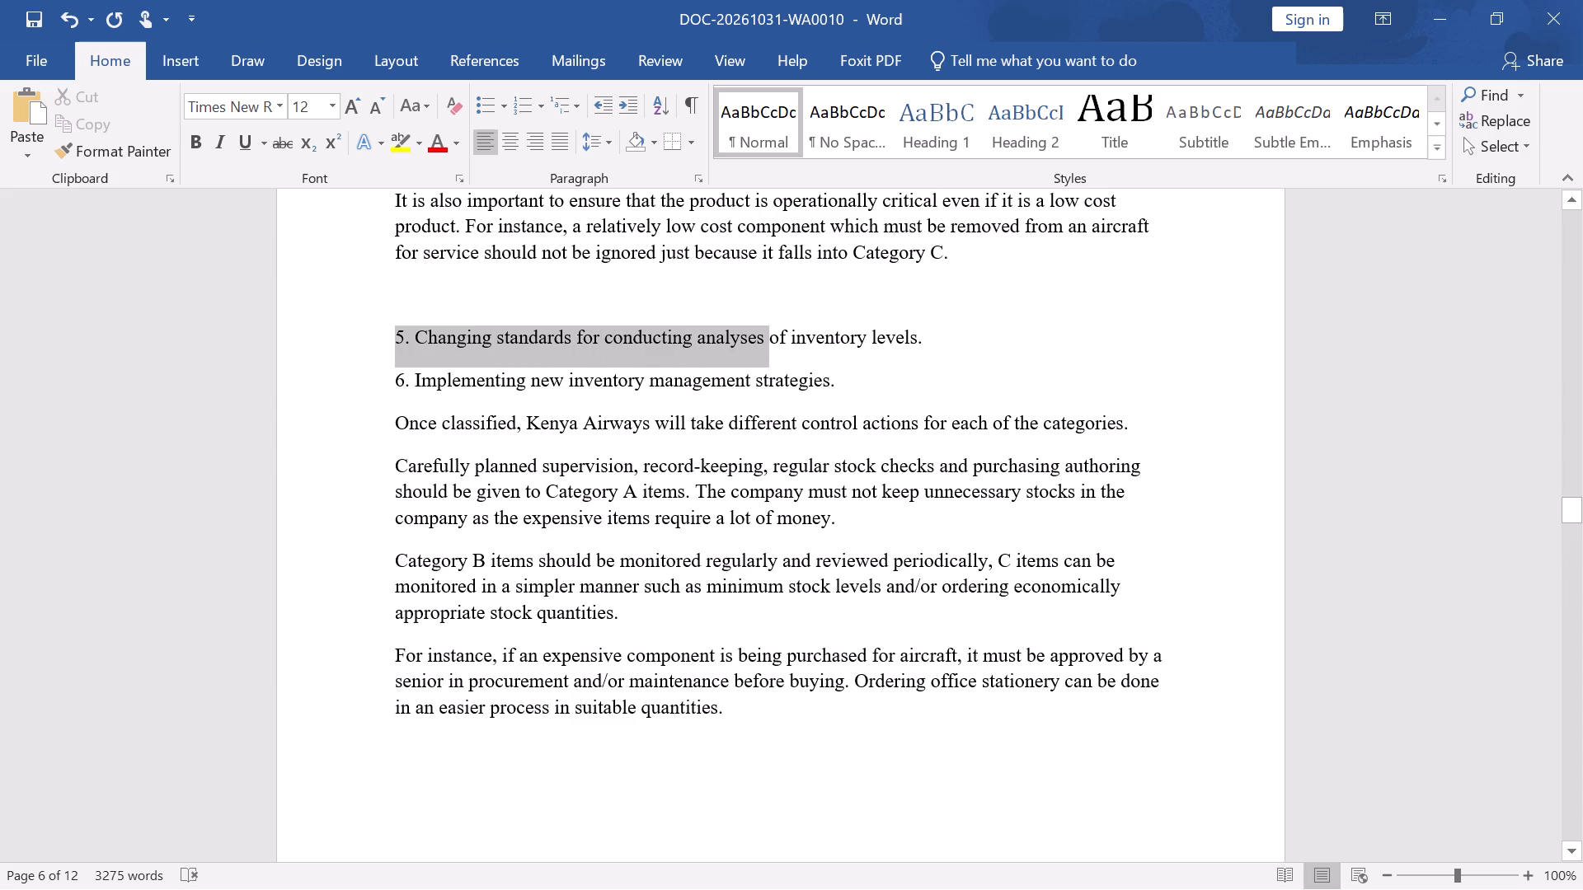
{"action": "left_click_drag", "start_coordinate": [759, 339], "coordinate": [921, 341]}
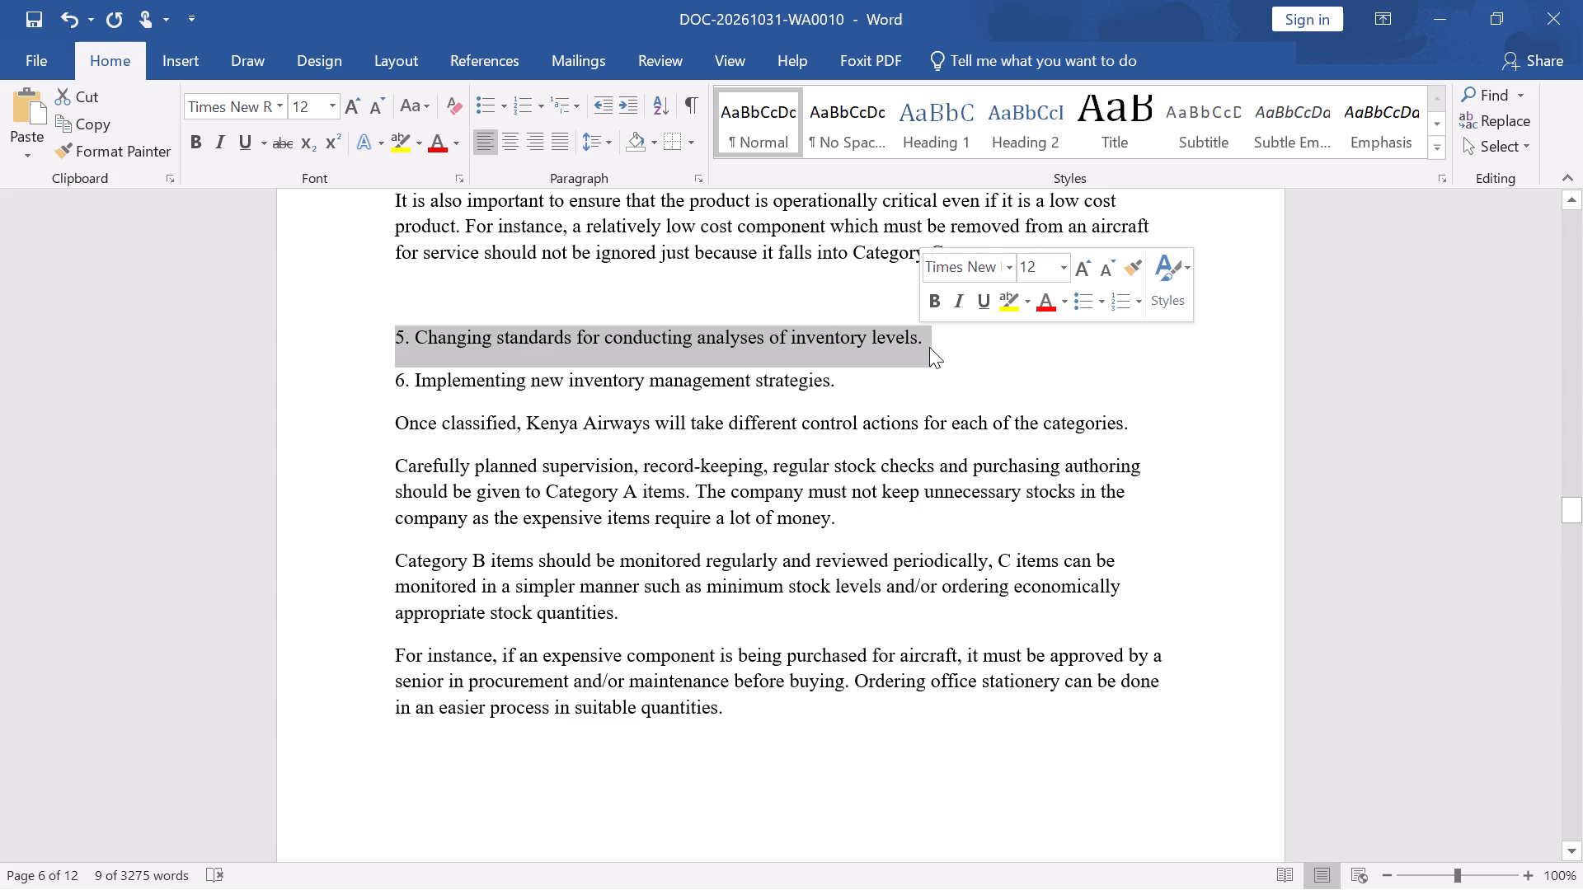
{"action": "key", "text": "BackSpace"}
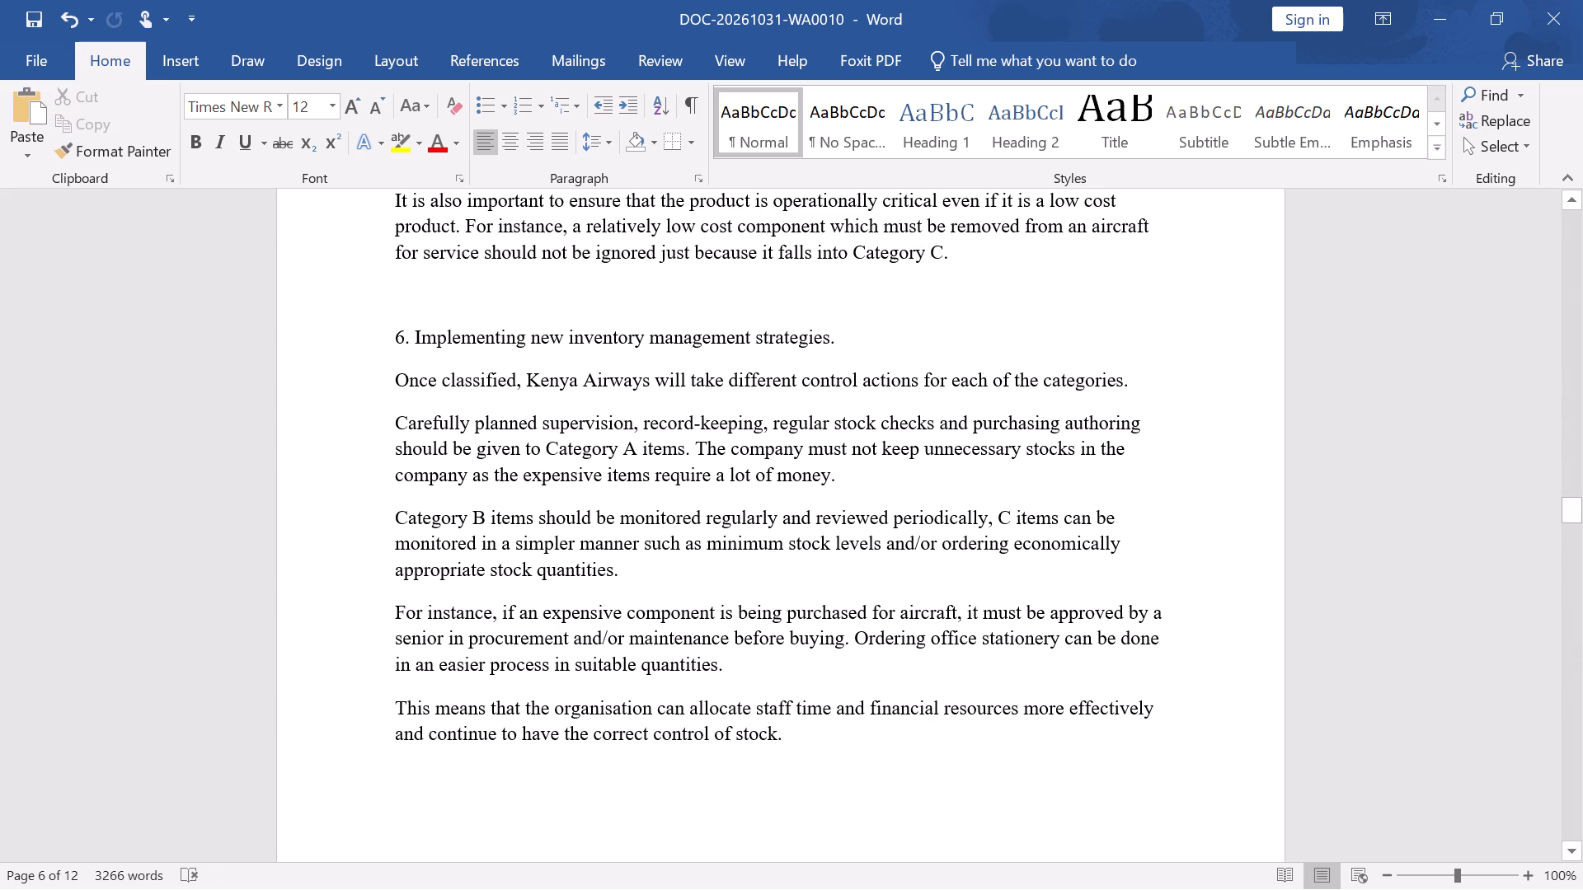
{"action": "key", "text": "BackSpace"}
{"action": "key", "text": "Return"}
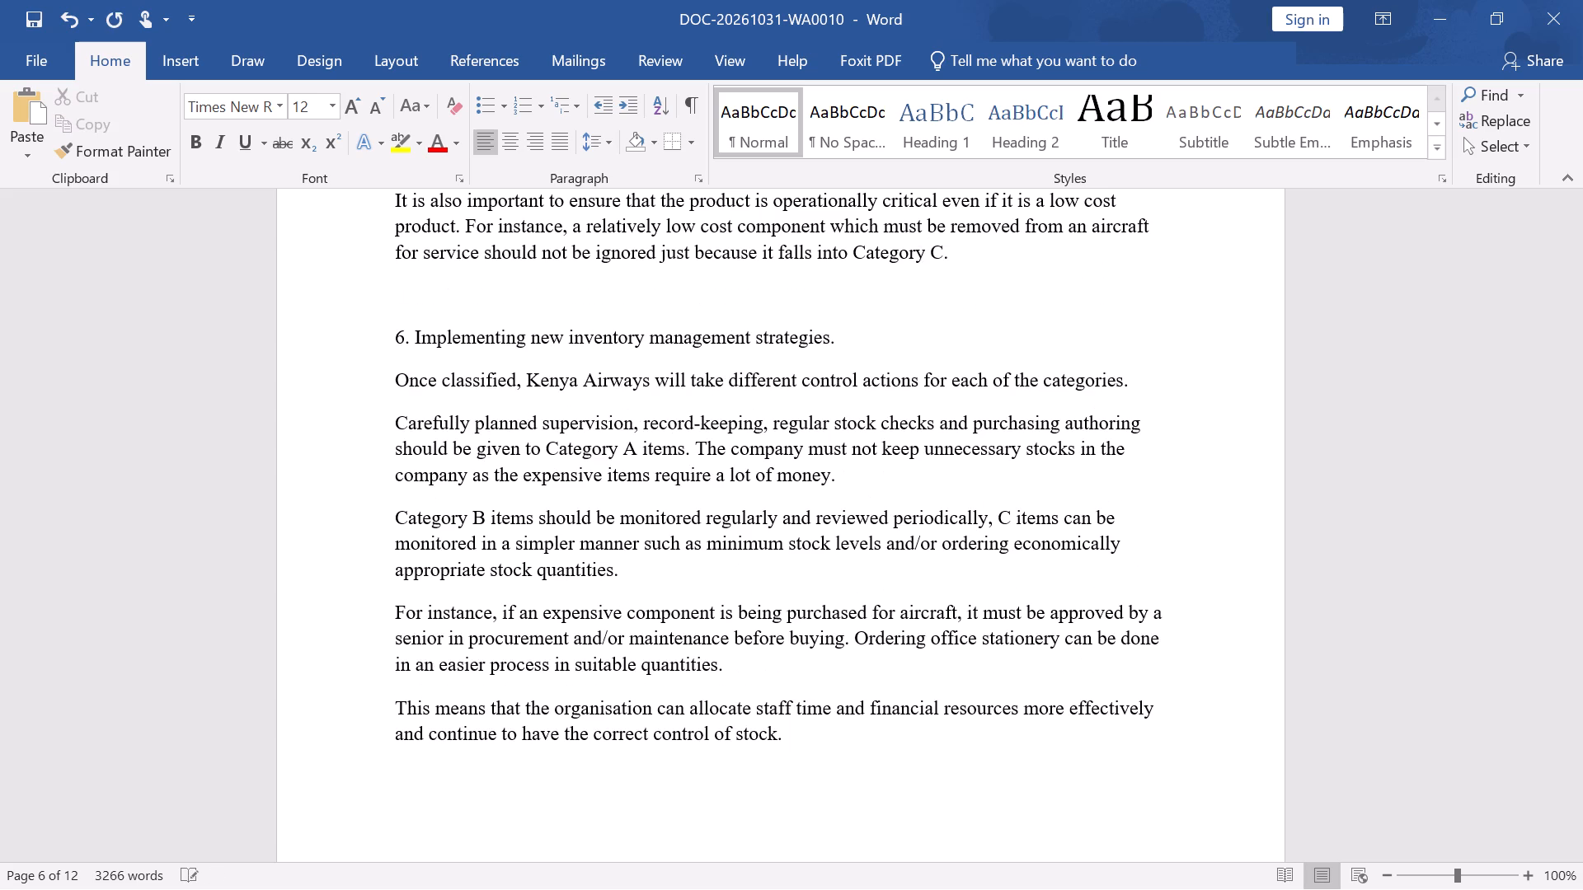
Check the preceding section numbers and renumber the "Implementing new inventory management strategies" heading as 4.
{"action": "scroll", "coordinate": [429, 343], "scroll_direction": "up", "scroll_amount": 9}
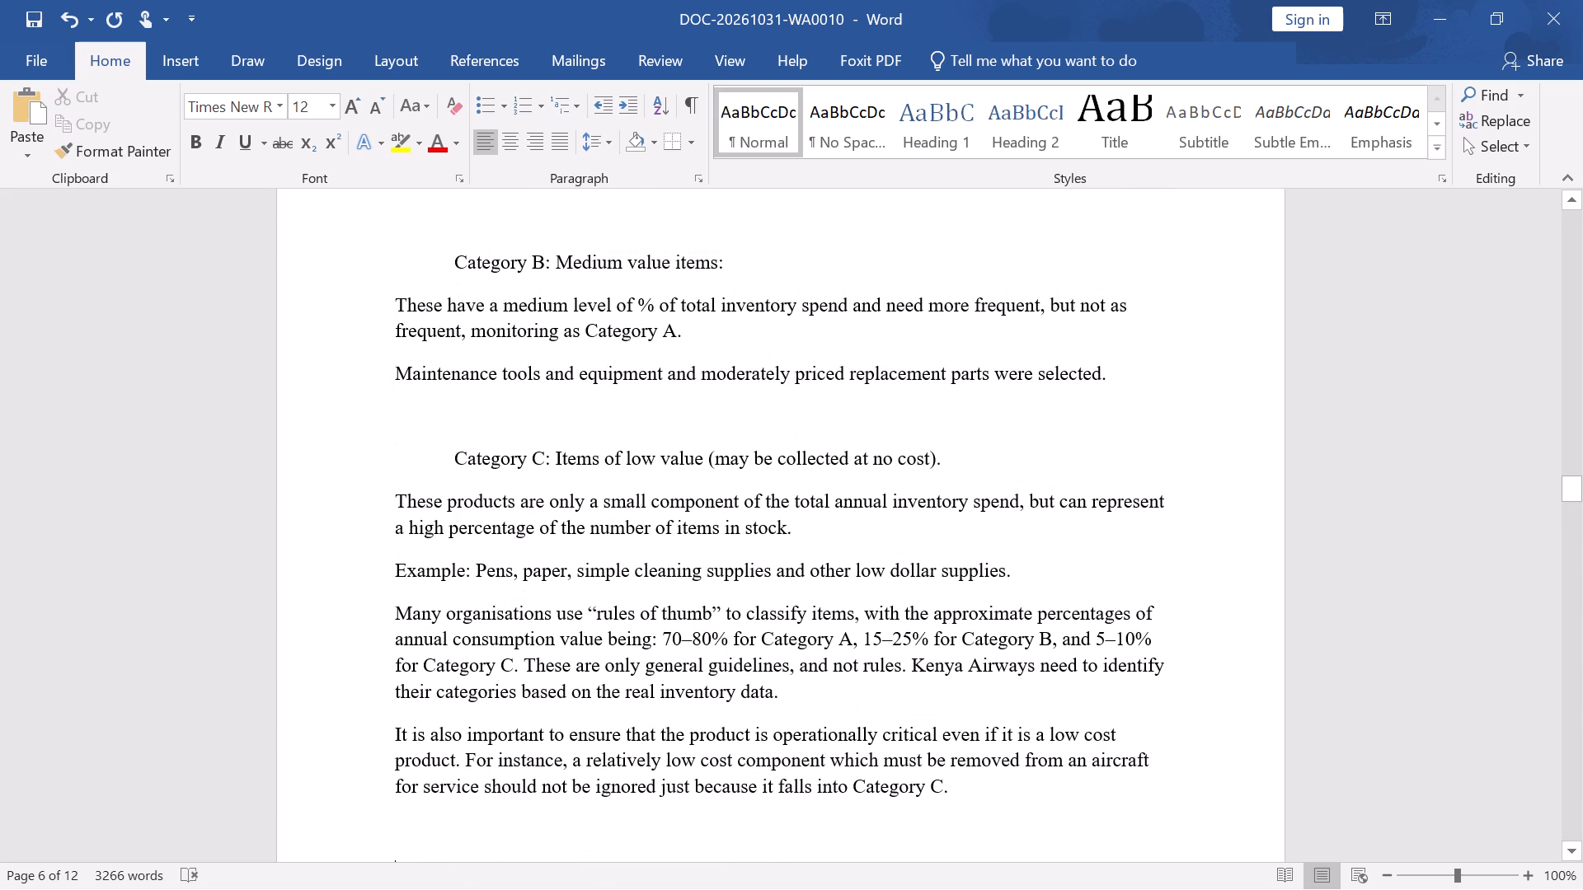
{"action": "scroll", "coordinate": [424, 349], "scroll_direction": "up", "scroll_amount": 11}
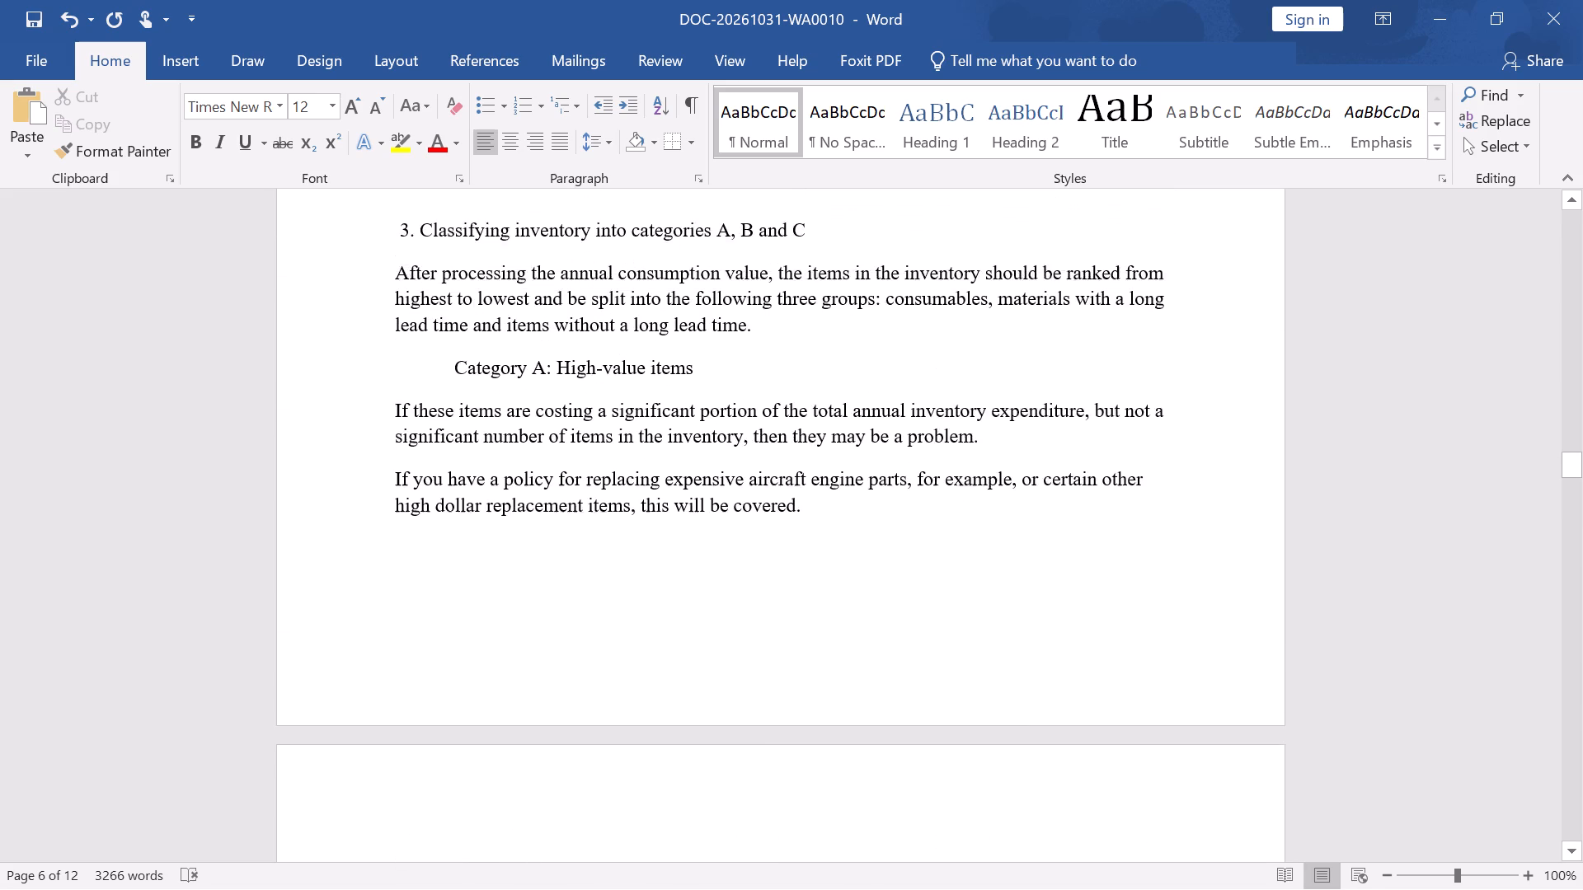
{"action": "scroll", "coordinate": [424, 349], "scroll_direction": "up", "scroll_amount": 2}
{"action": "scroll", "coordinate": [424, 349], "scroll_direction": "down", "scroll_amount": 18}
{"action": "scroll", "coordinate": [424, 347], "scroll_direction": "down", "scroll_amount": 5}
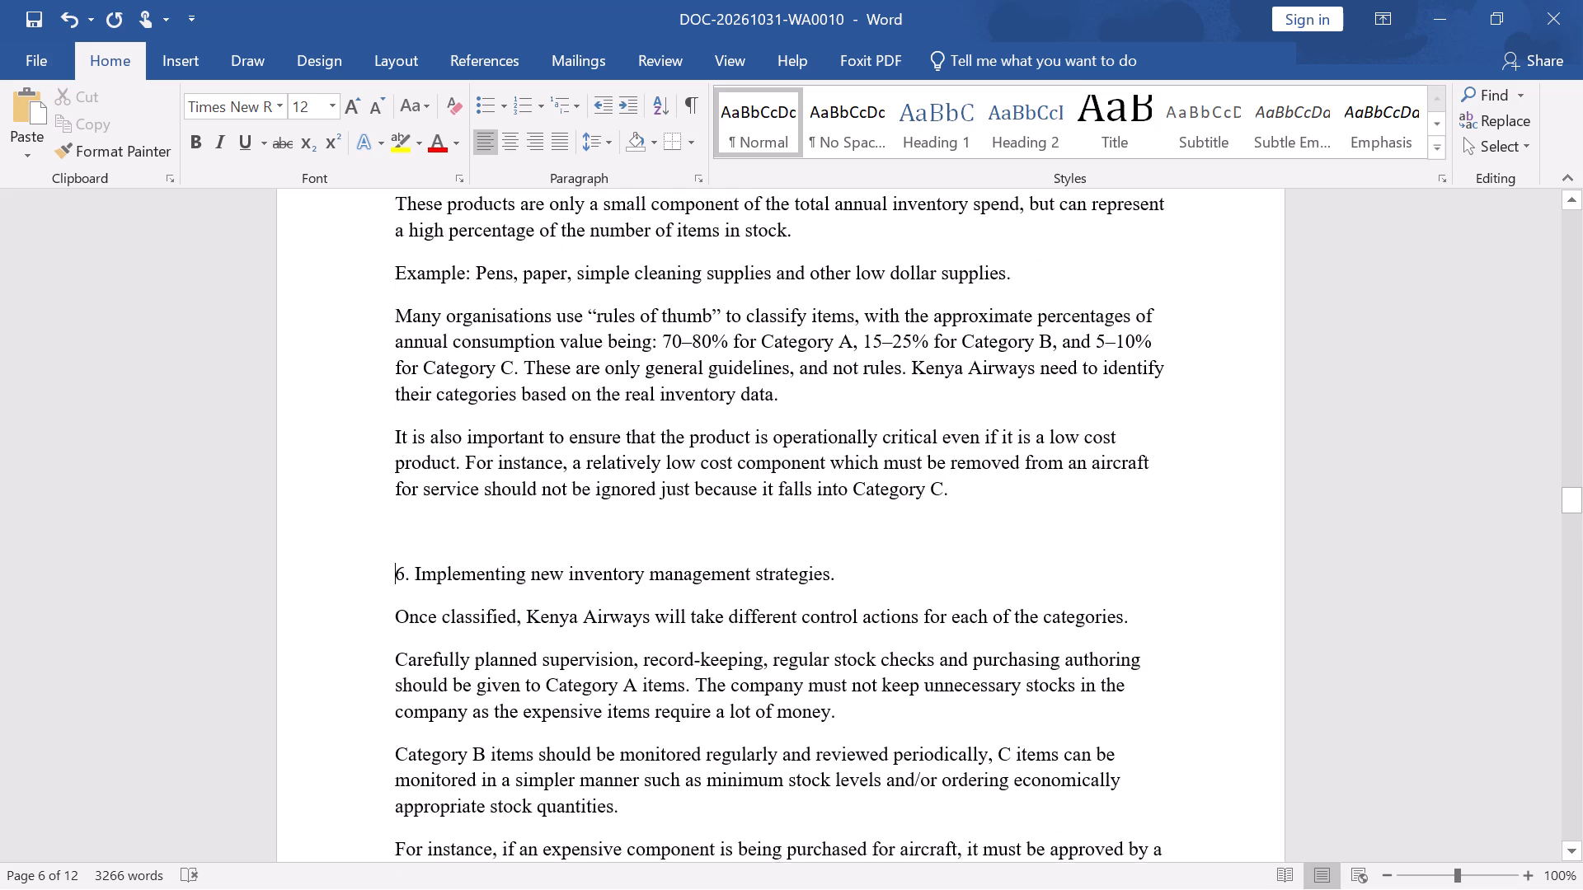
{"action": "scroll", "coordinate": [424, 347], "scroll_direction": "down", "scroll_amount": 1}
{"action": "scroll", "coordinate": [421, 290], "scroll_direction": "up", "scroll_amount": 3}
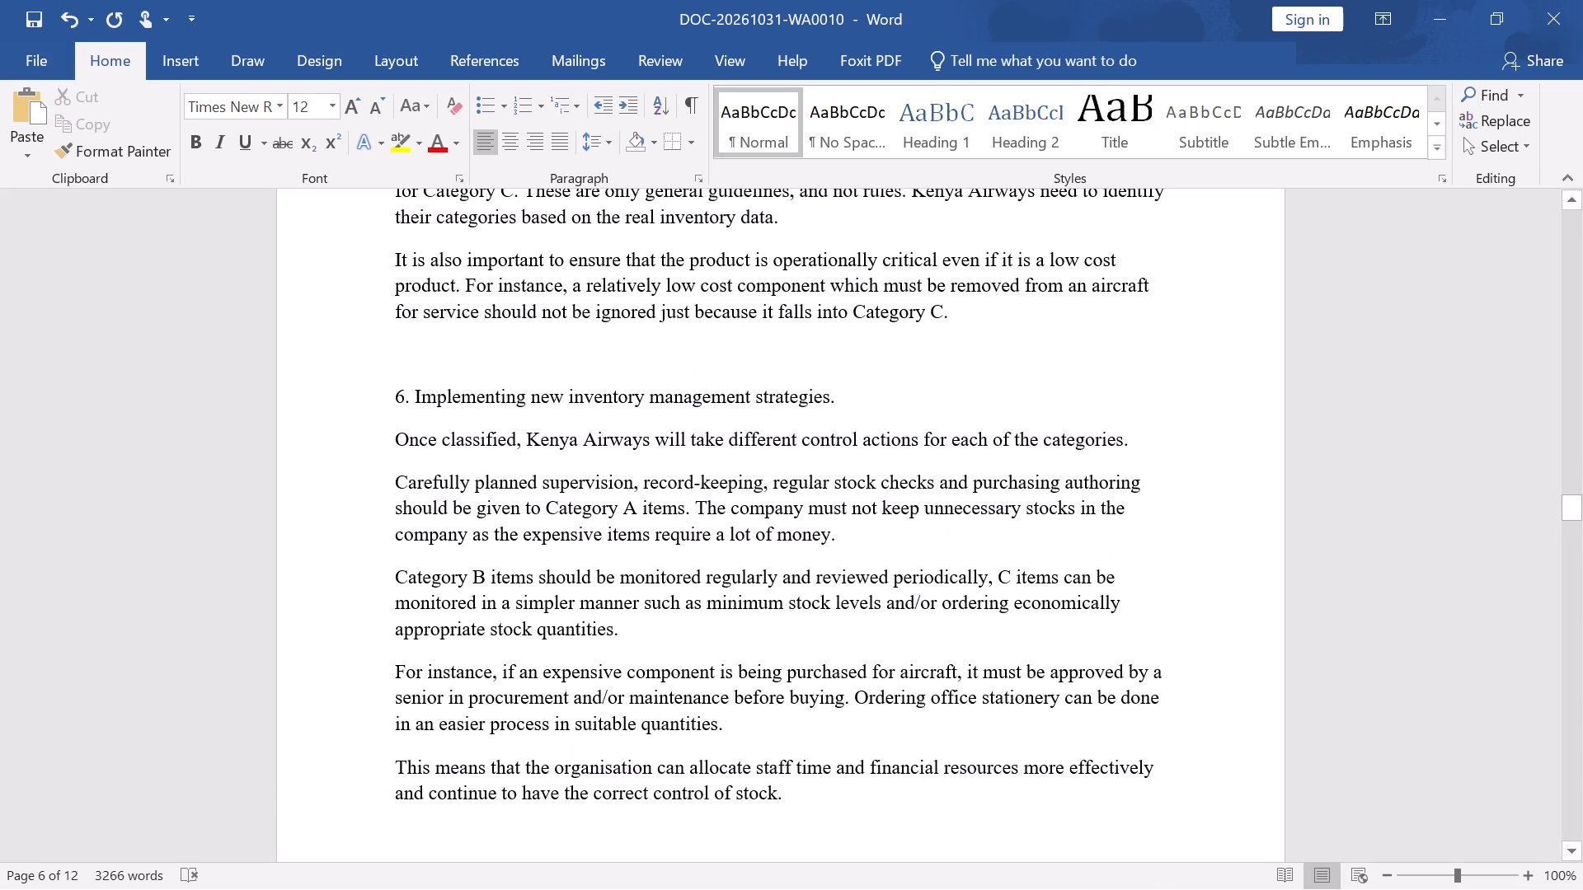
{"action": "left_click", "coordinate": [402, 400]}
{"action": "key", "text": "BackSpace"}
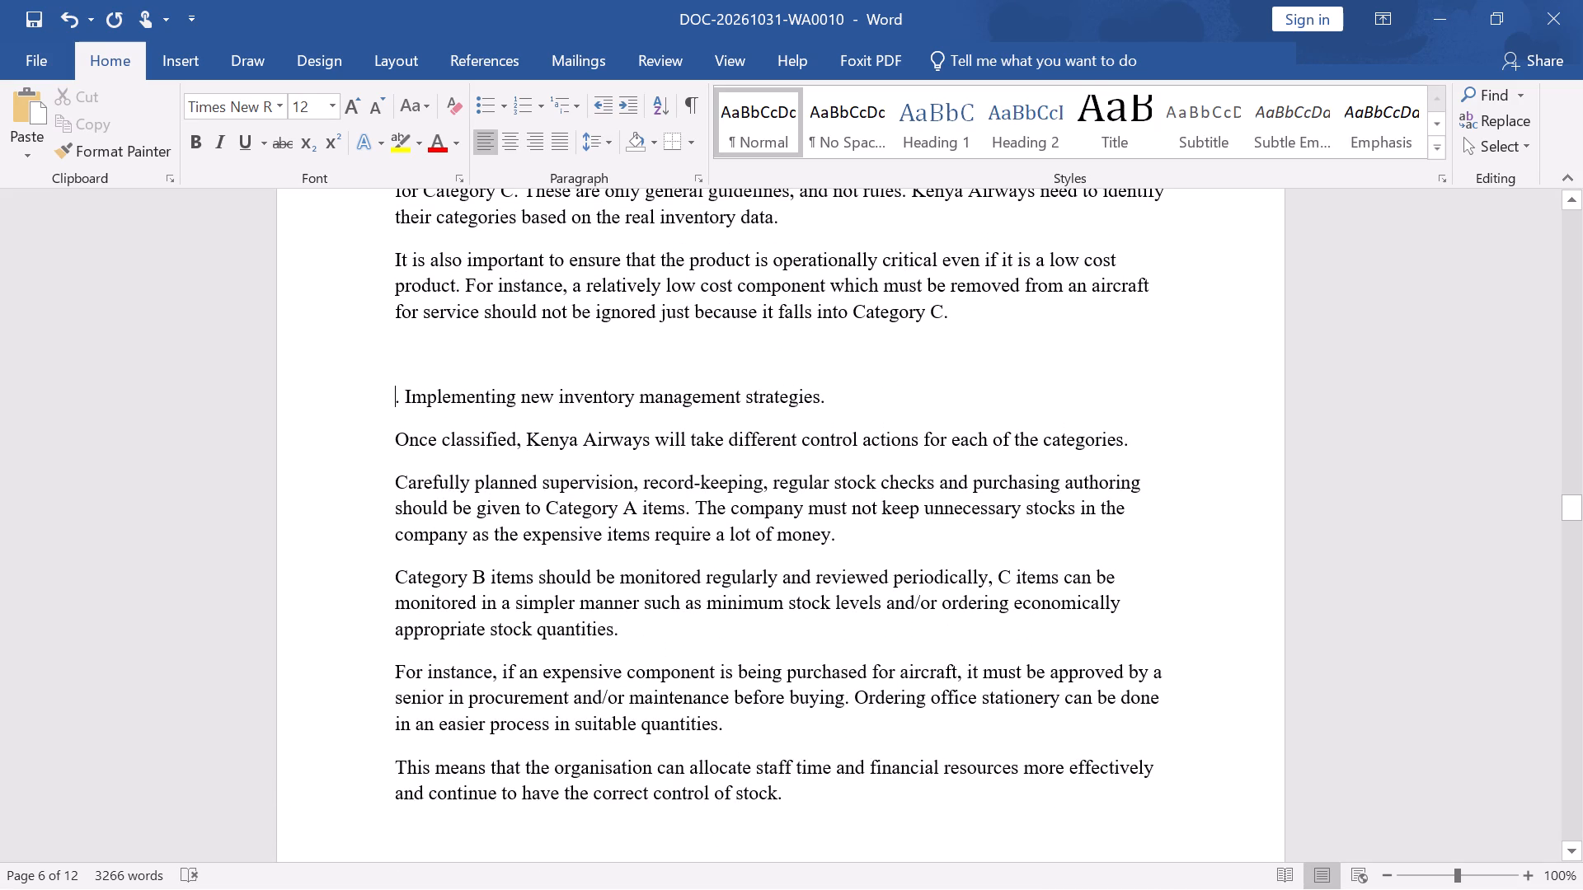
{"action": "key", "text": "4"}
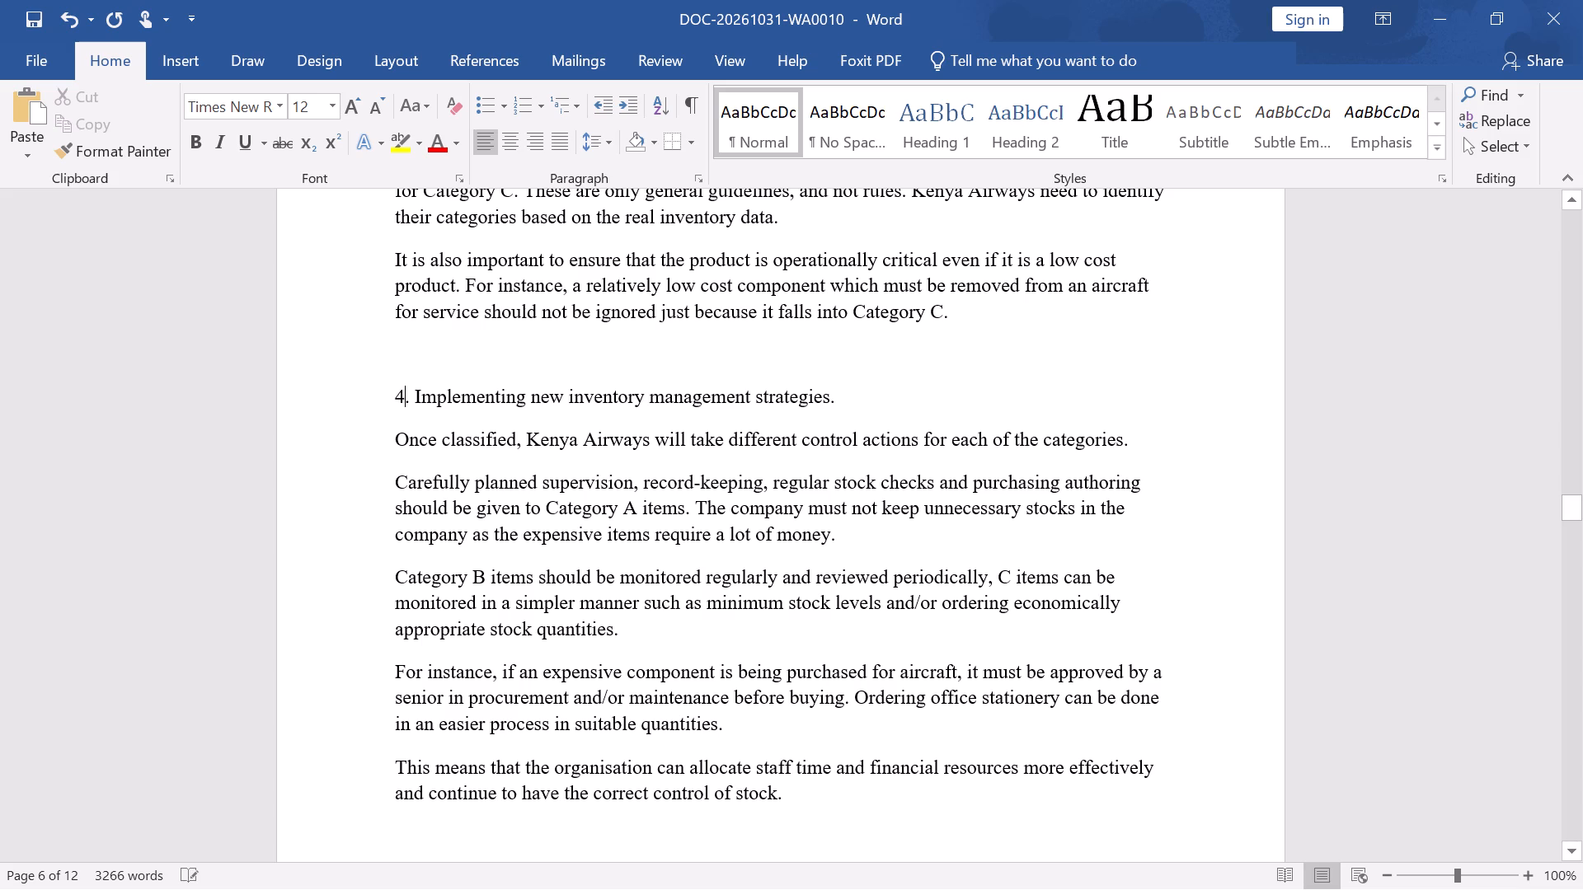
{"action": "key", "text": "space"}
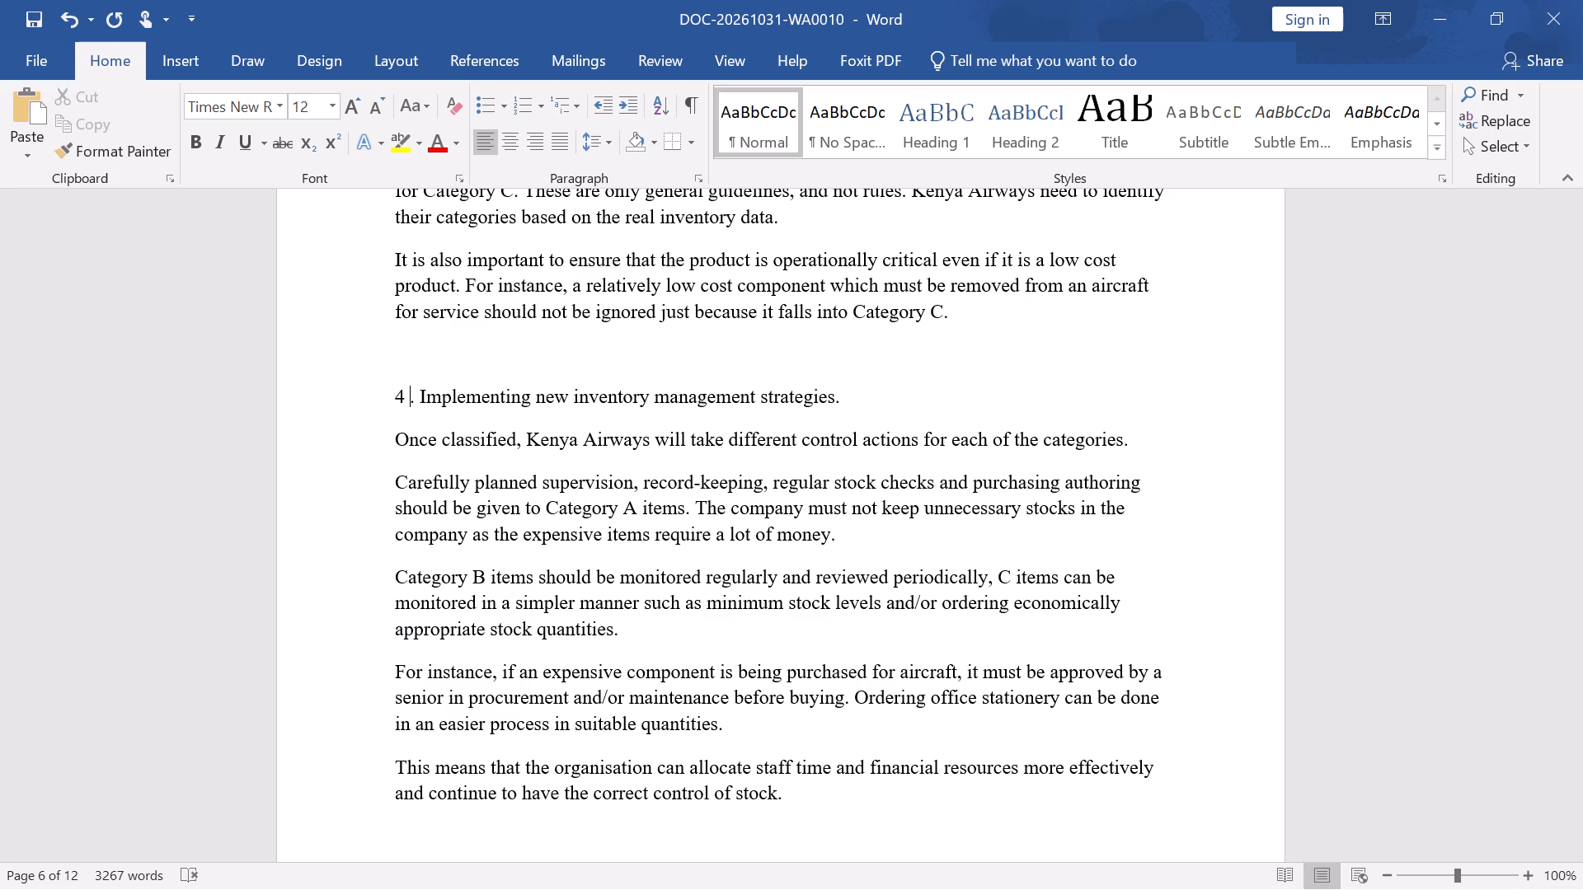
{"action": "key", "text": "BackSpace"}
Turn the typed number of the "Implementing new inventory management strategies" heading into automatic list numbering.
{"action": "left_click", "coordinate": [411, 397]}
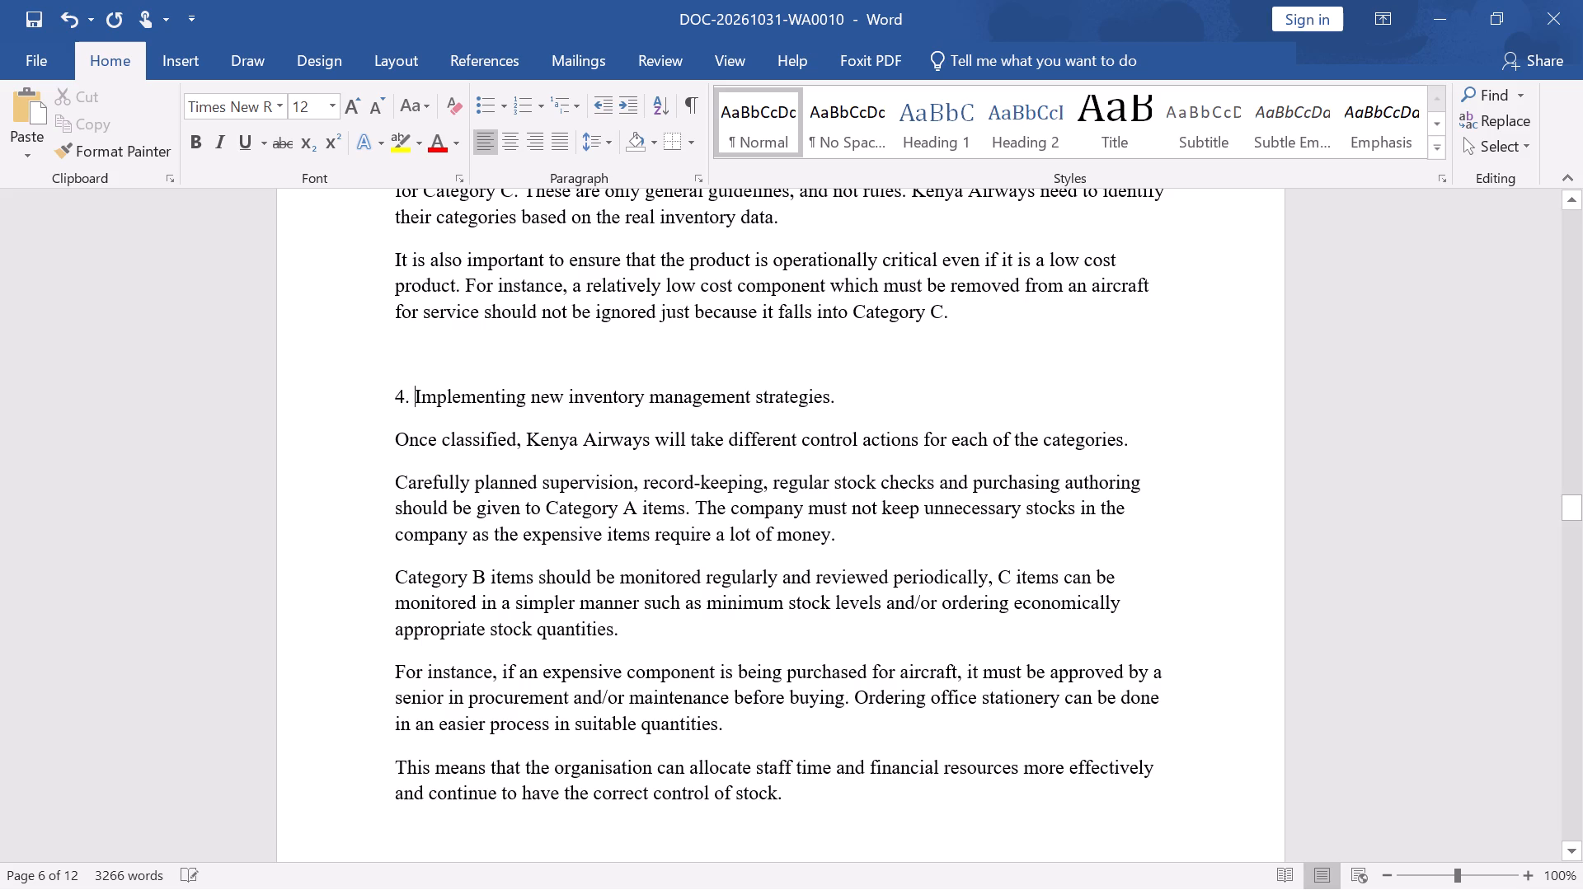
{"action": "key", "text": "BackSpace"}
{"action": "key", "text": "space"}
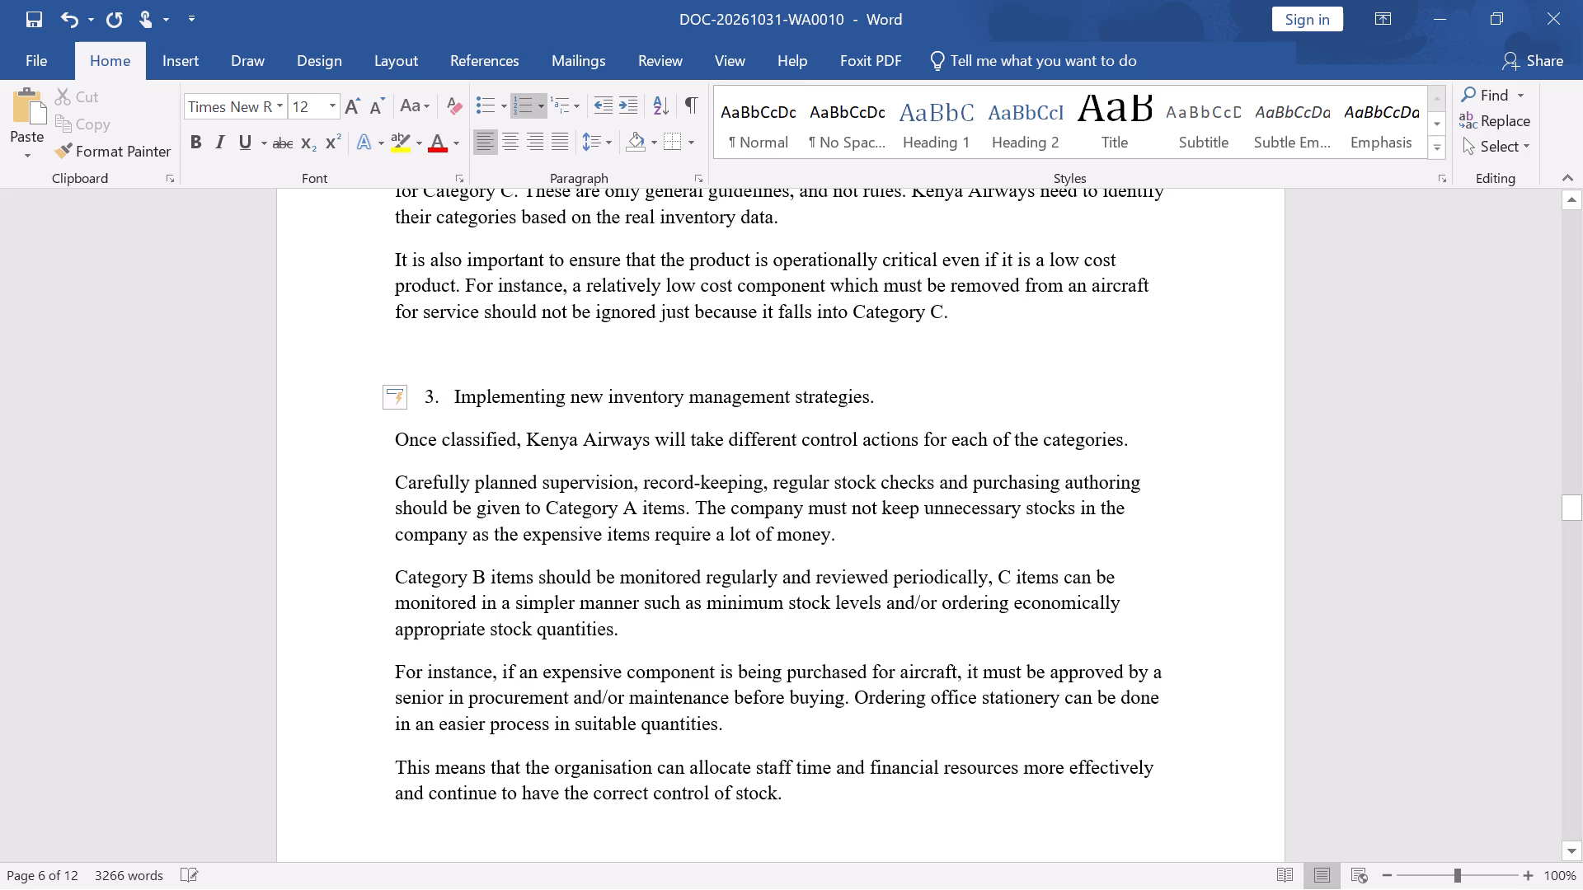
Convert the heading "3. Classifying inventory into categories A, B and C" into an indented automatic numbered-list item, matching heading 2.
{"action": "scroll", "coordinate": [471, 400], "scroll_direction": "up", "scroll_amount": 12}
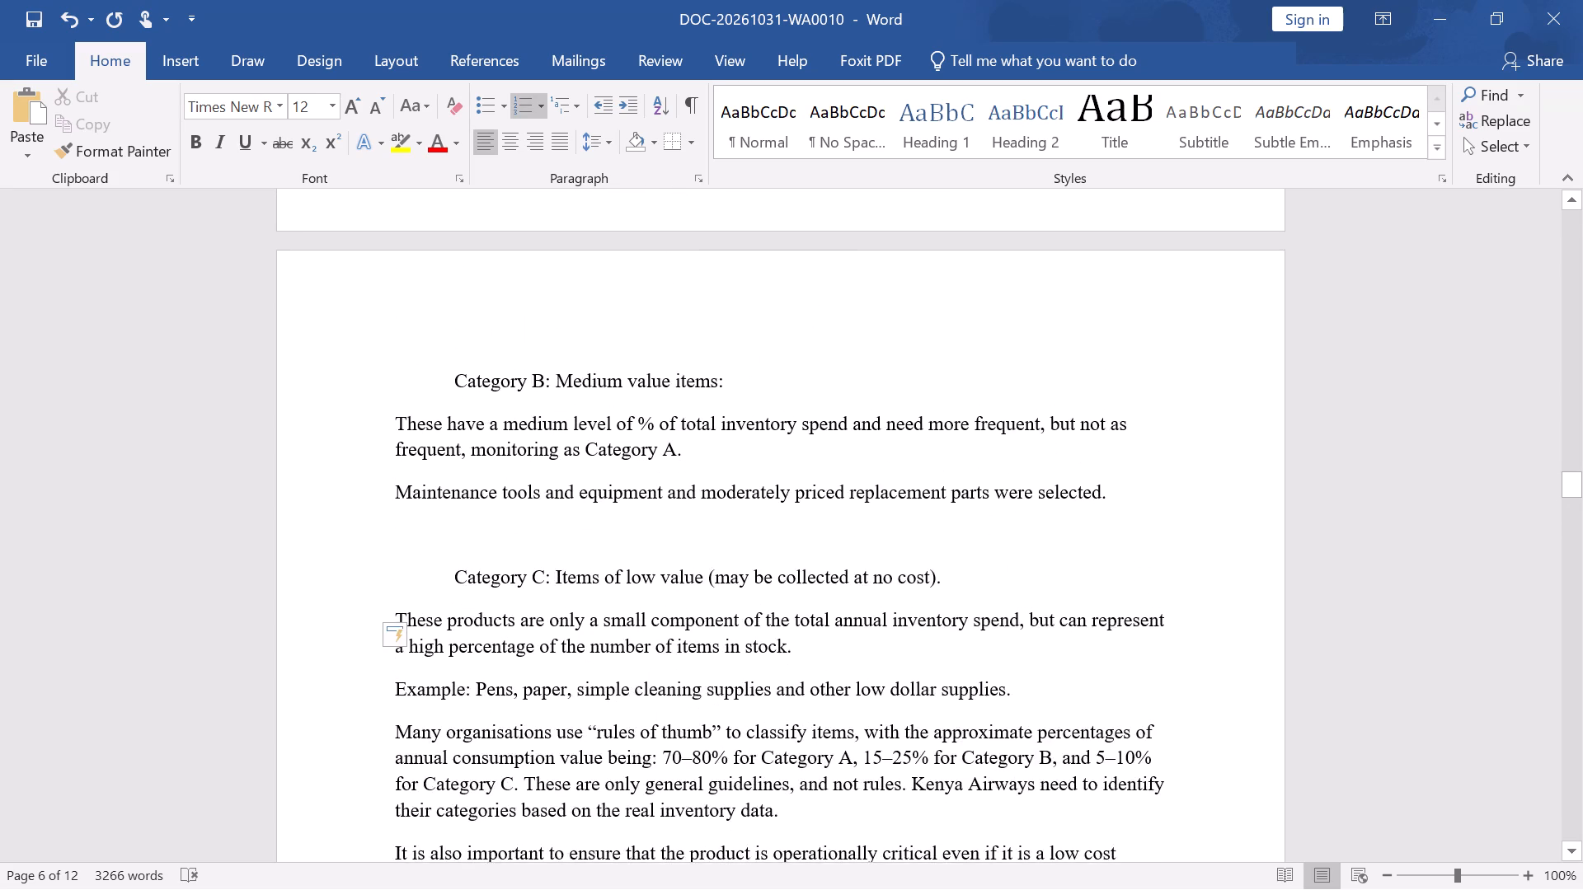
{"action": "scroll", "coordinate": [463, 402], "scroll_direction": "up", "scroll_amount": 10}
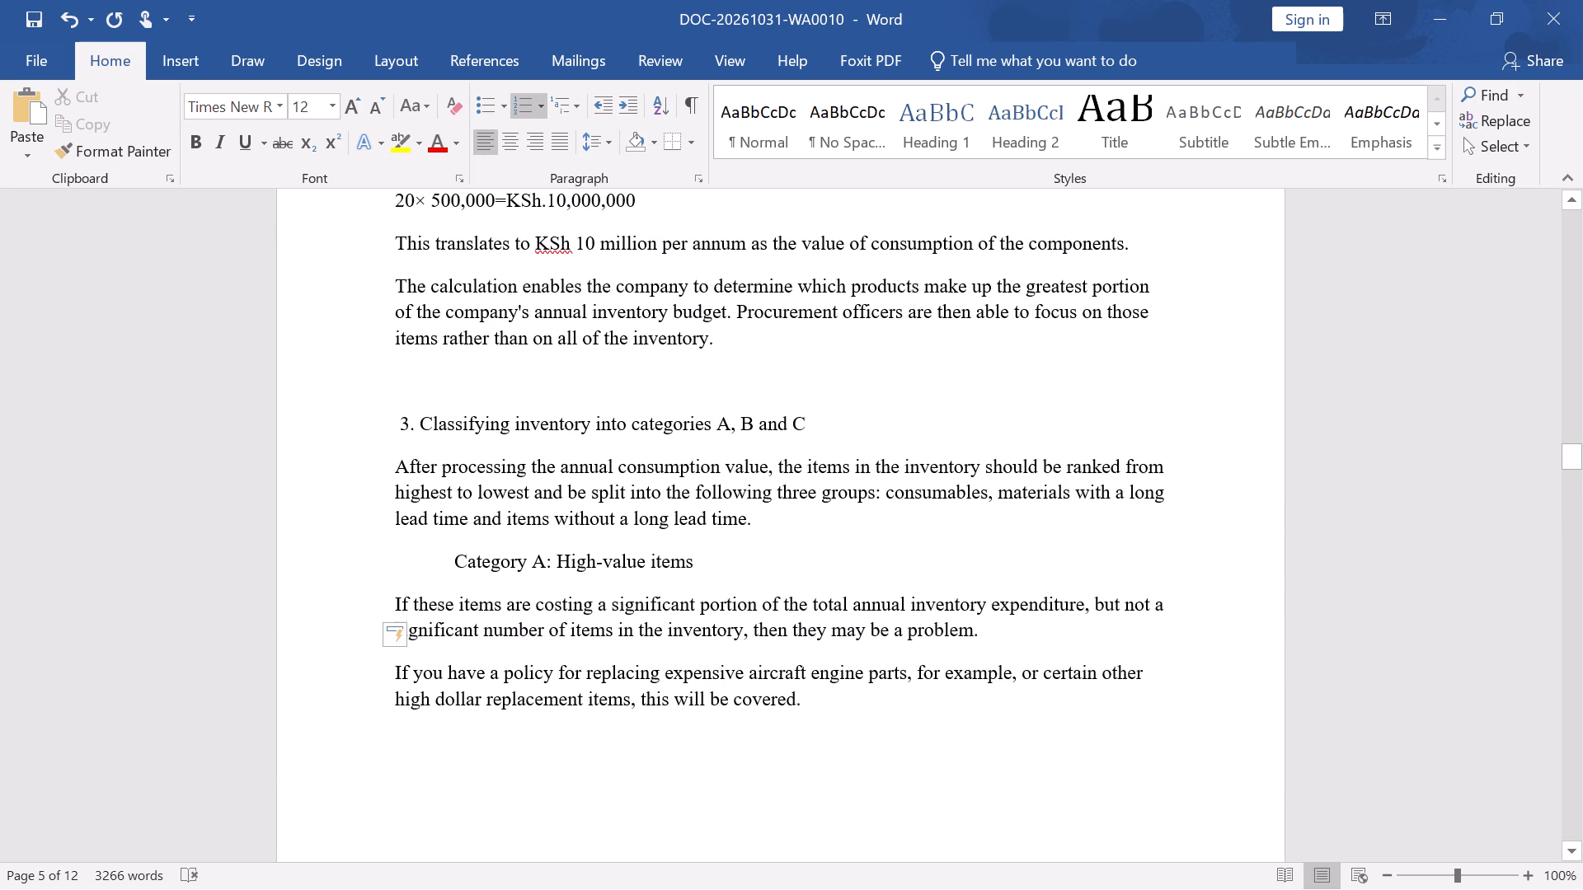
{"action": "scroll", "coordinate": [427, 411], "scroll_direction": "up", "scroll_amount": 7}
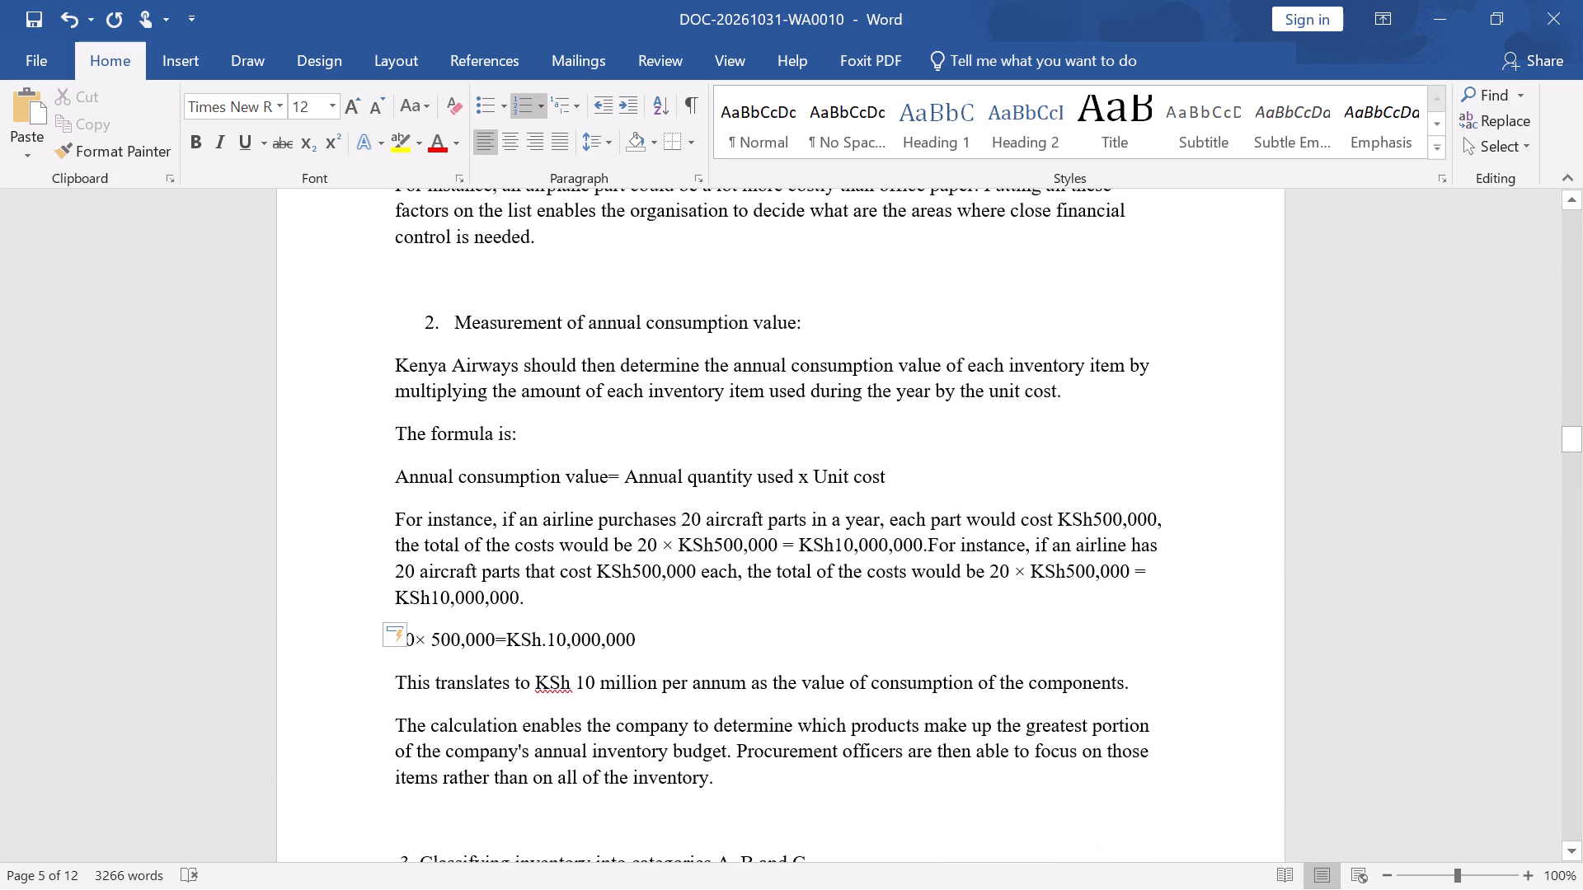
{"action": "scroll", "coordinate": [427, 411], "scroll_direction": "down", "scroll_amount": 8}
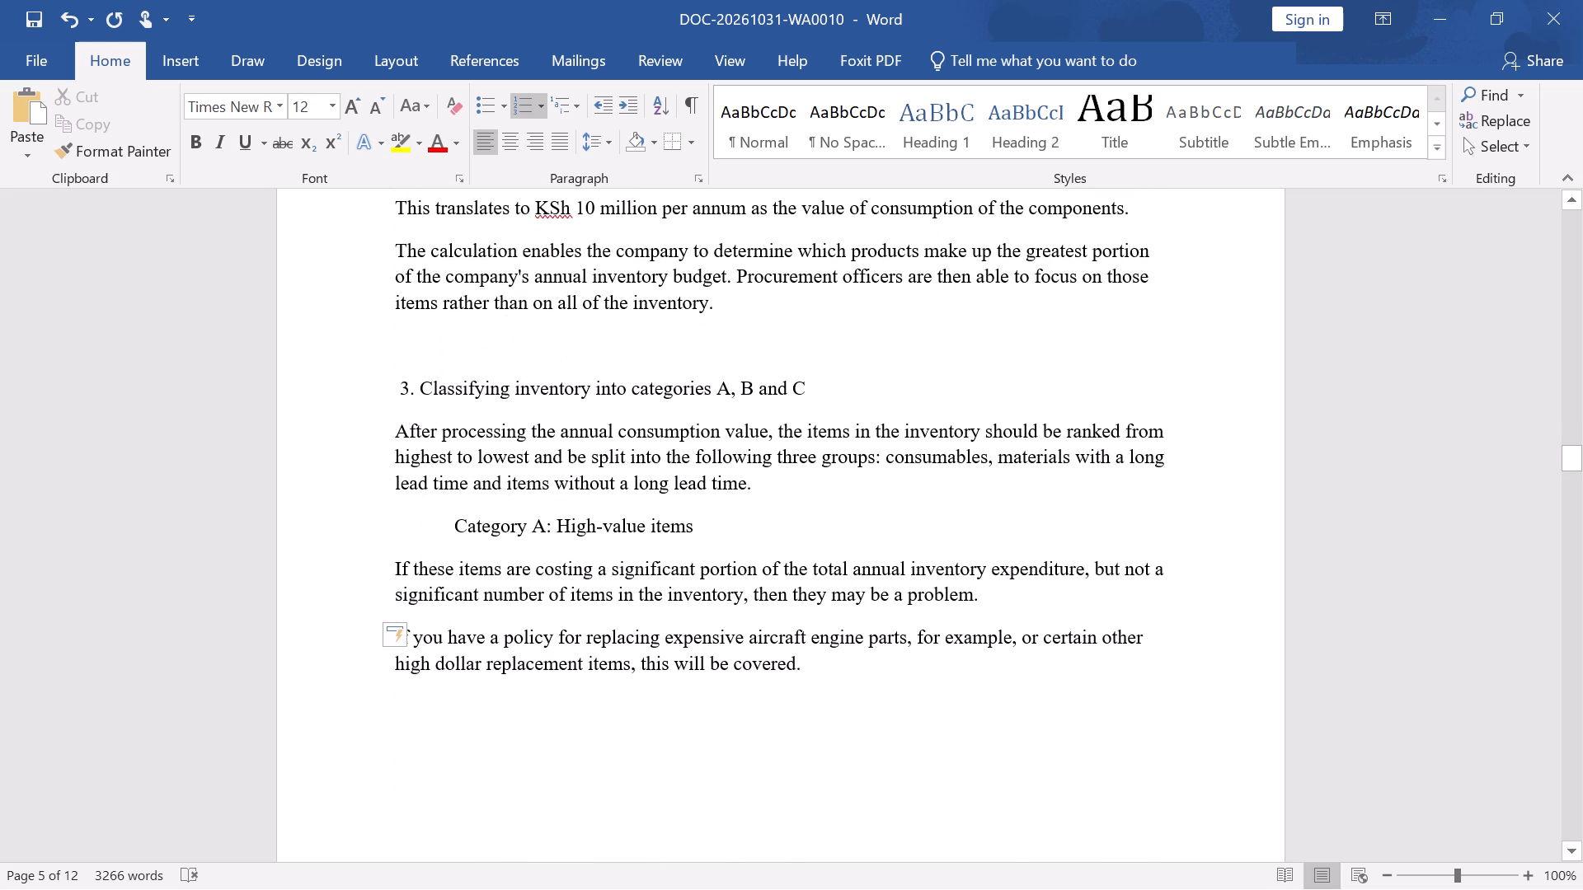
{"action": "left_click", "coordinate": [420, 386]}
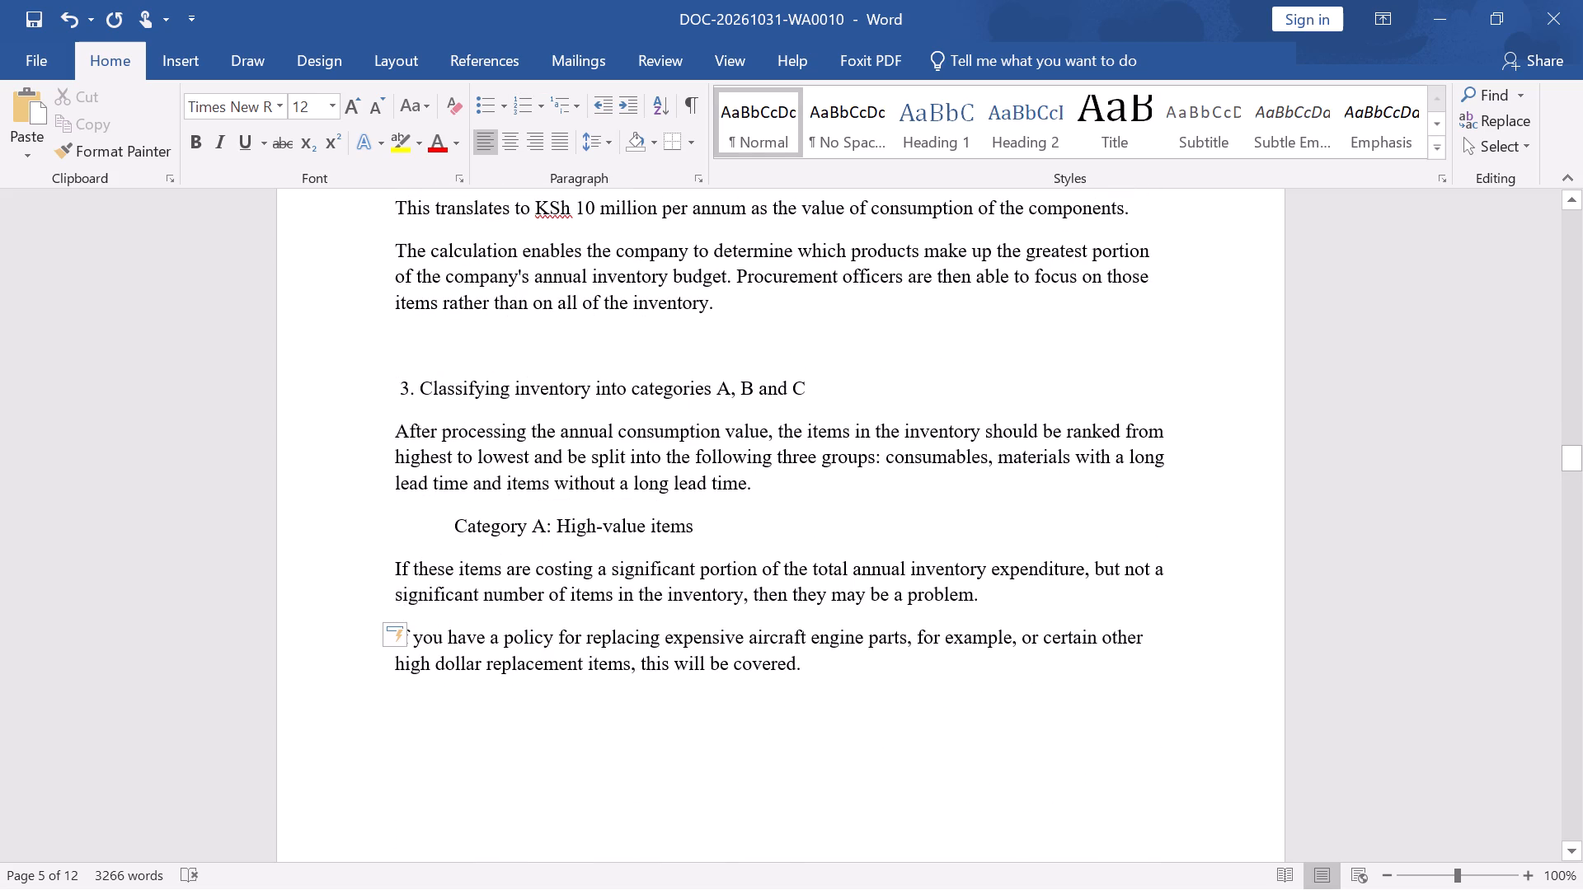
{"action": "key", "text": "BackSpace"}
{"action": "key", "text": "space"}
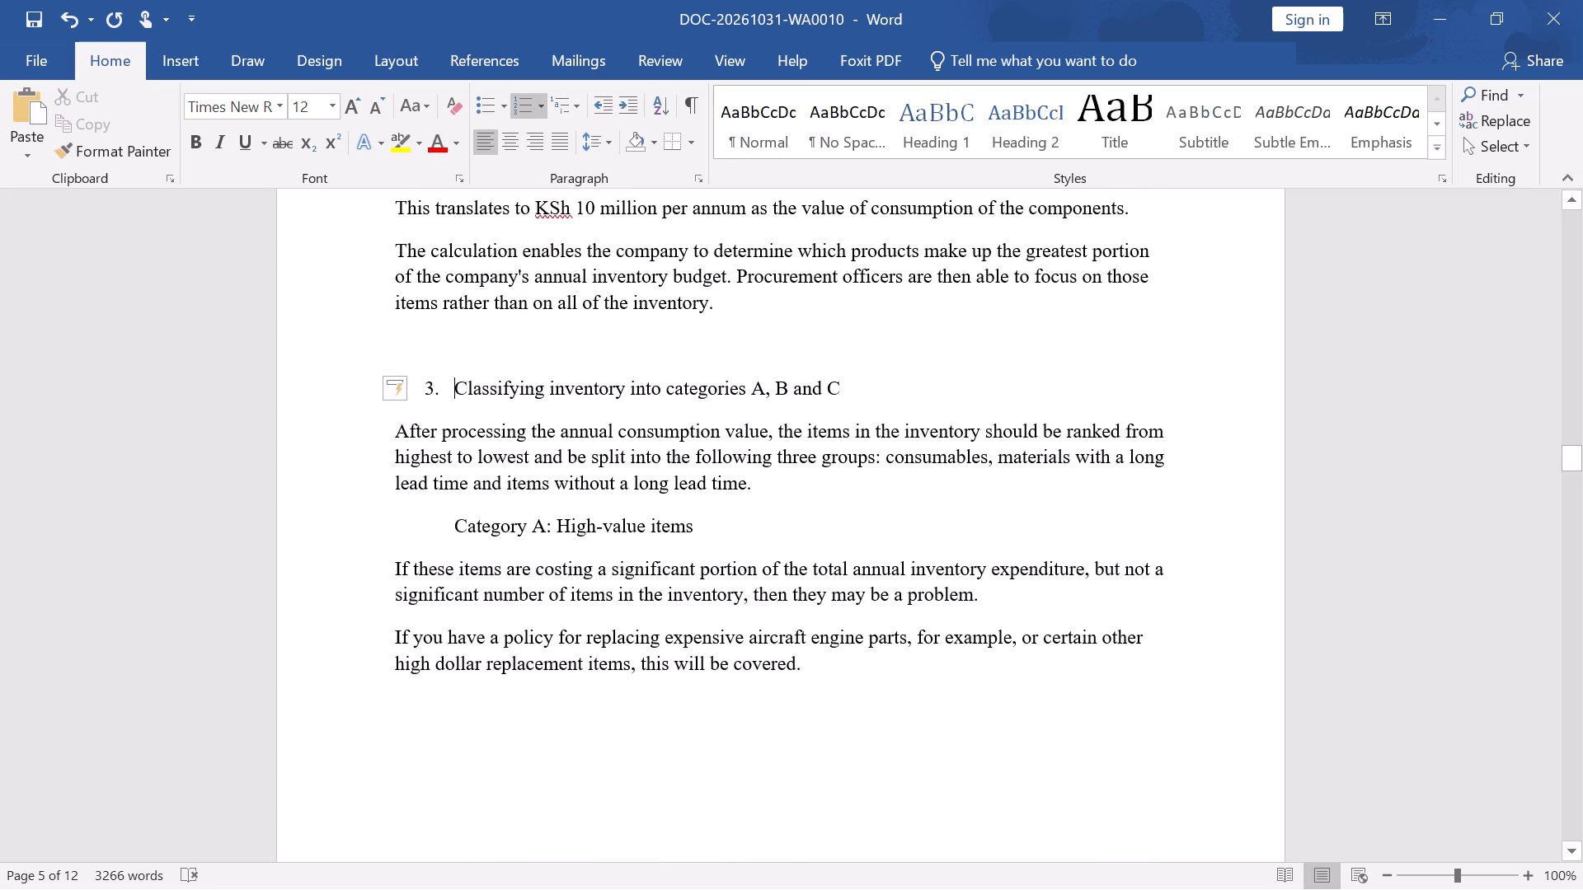
Replace the list number of the "Implementing new inventory management strategies" heading with 4, as an indented automatic numbered-list item.
{"action": "scroll", "coordinate": [456, 386], "scroll_direction": "up", "scroll_amount": 9}
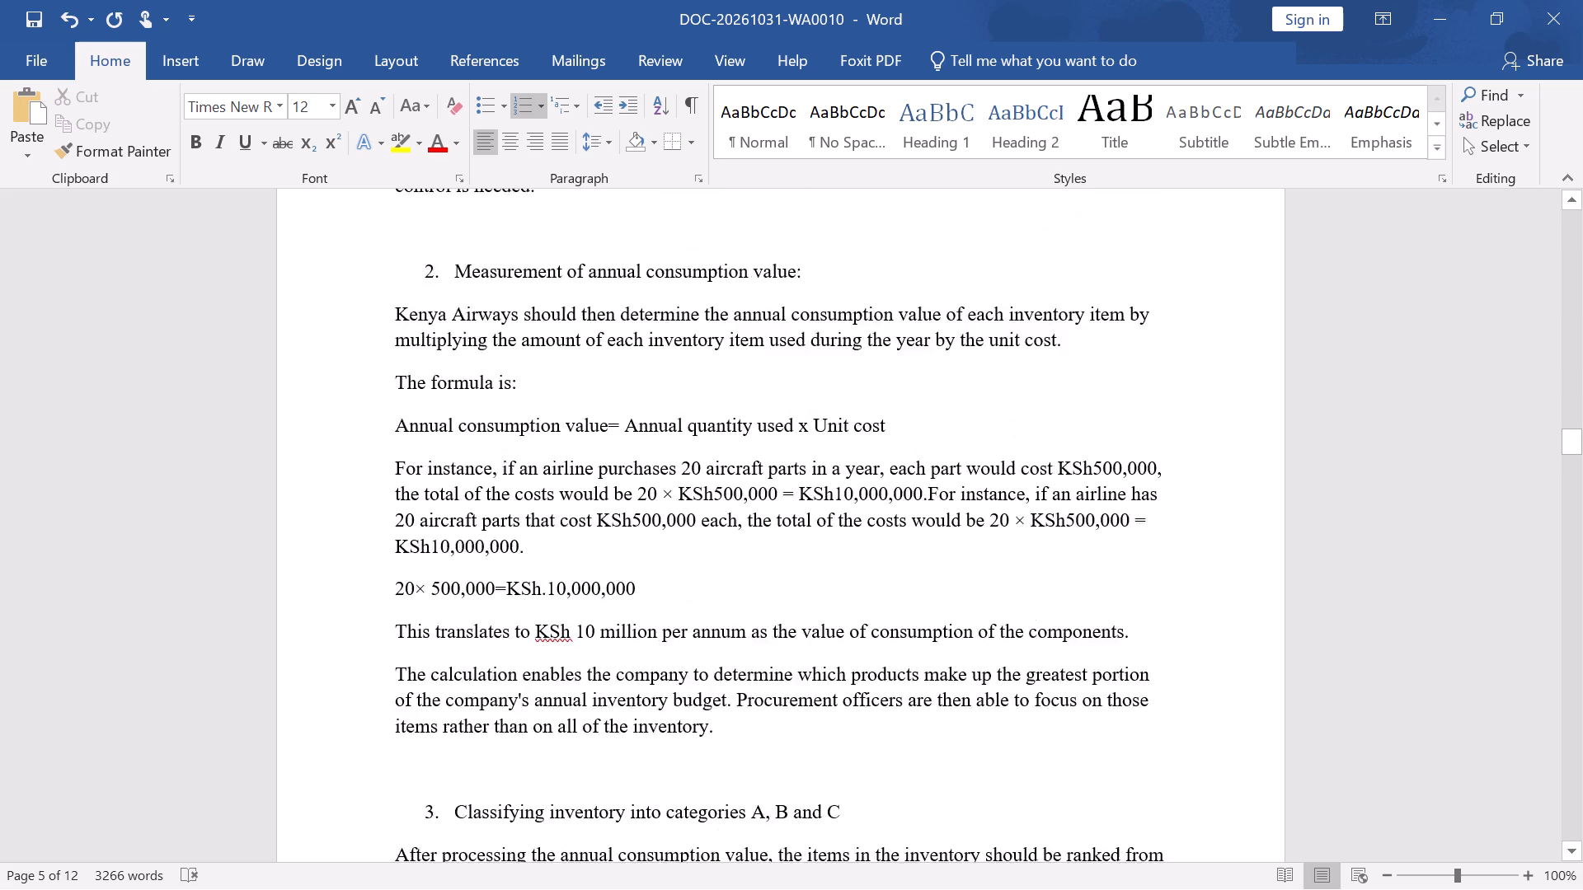
{"action": "scroll", "coordinate": [458, 361], "scroll_direction": "down", "scroll_amount": 5}
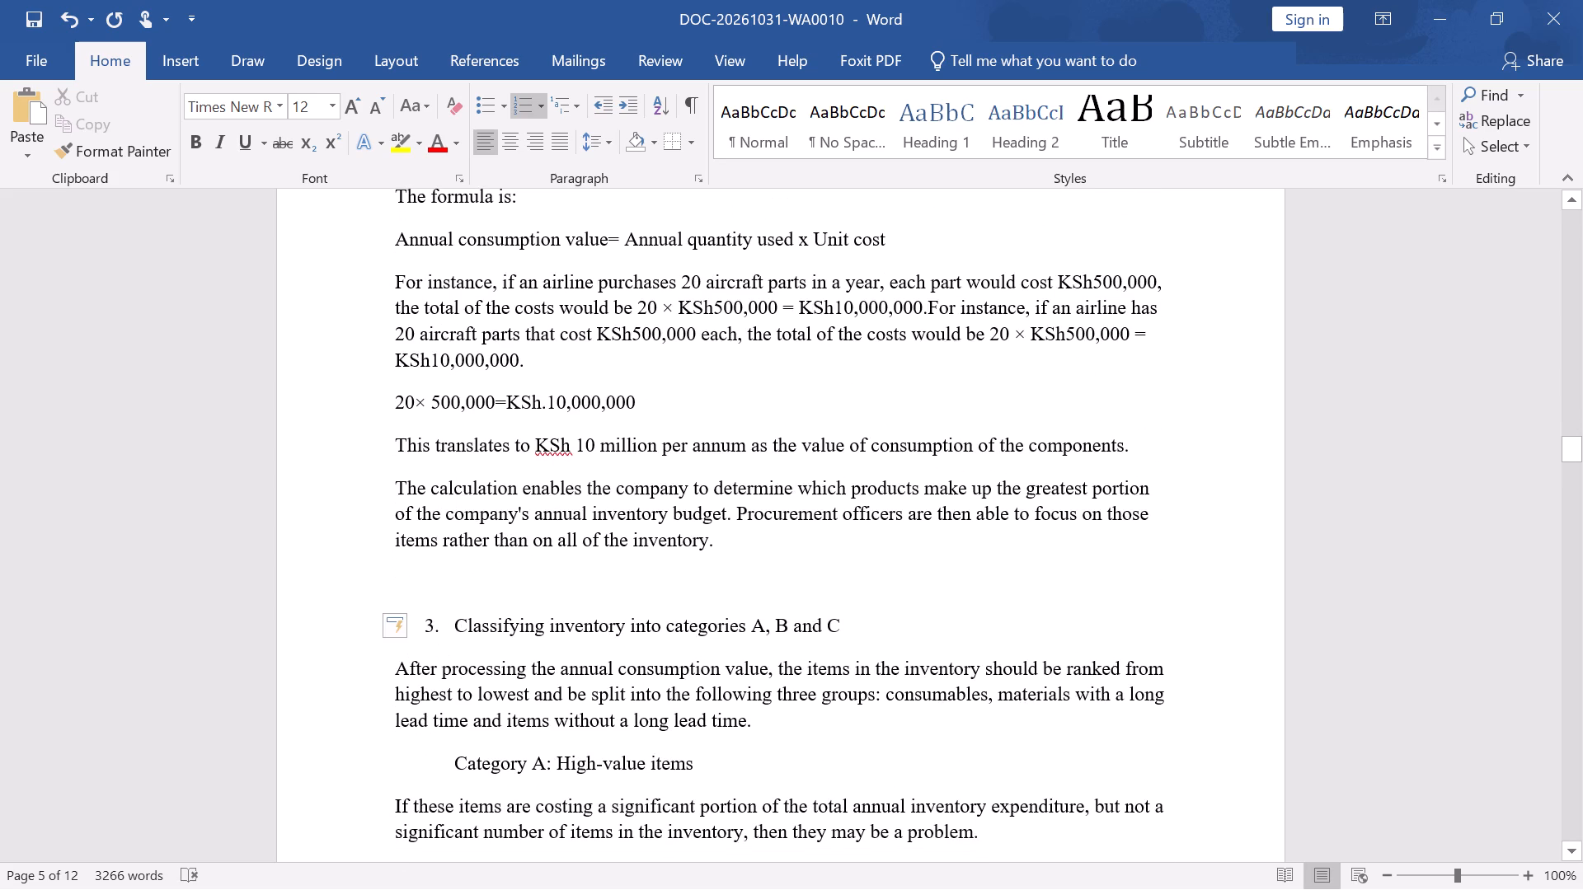
{"action": "scroll", "coordinate": [458, 361], "scroll_direction": "up", "scroll_amount": 1}
{"action": "scroll", "coordinate": [458, 361], "scroll_direction": "down", "scroll_amount": 13}
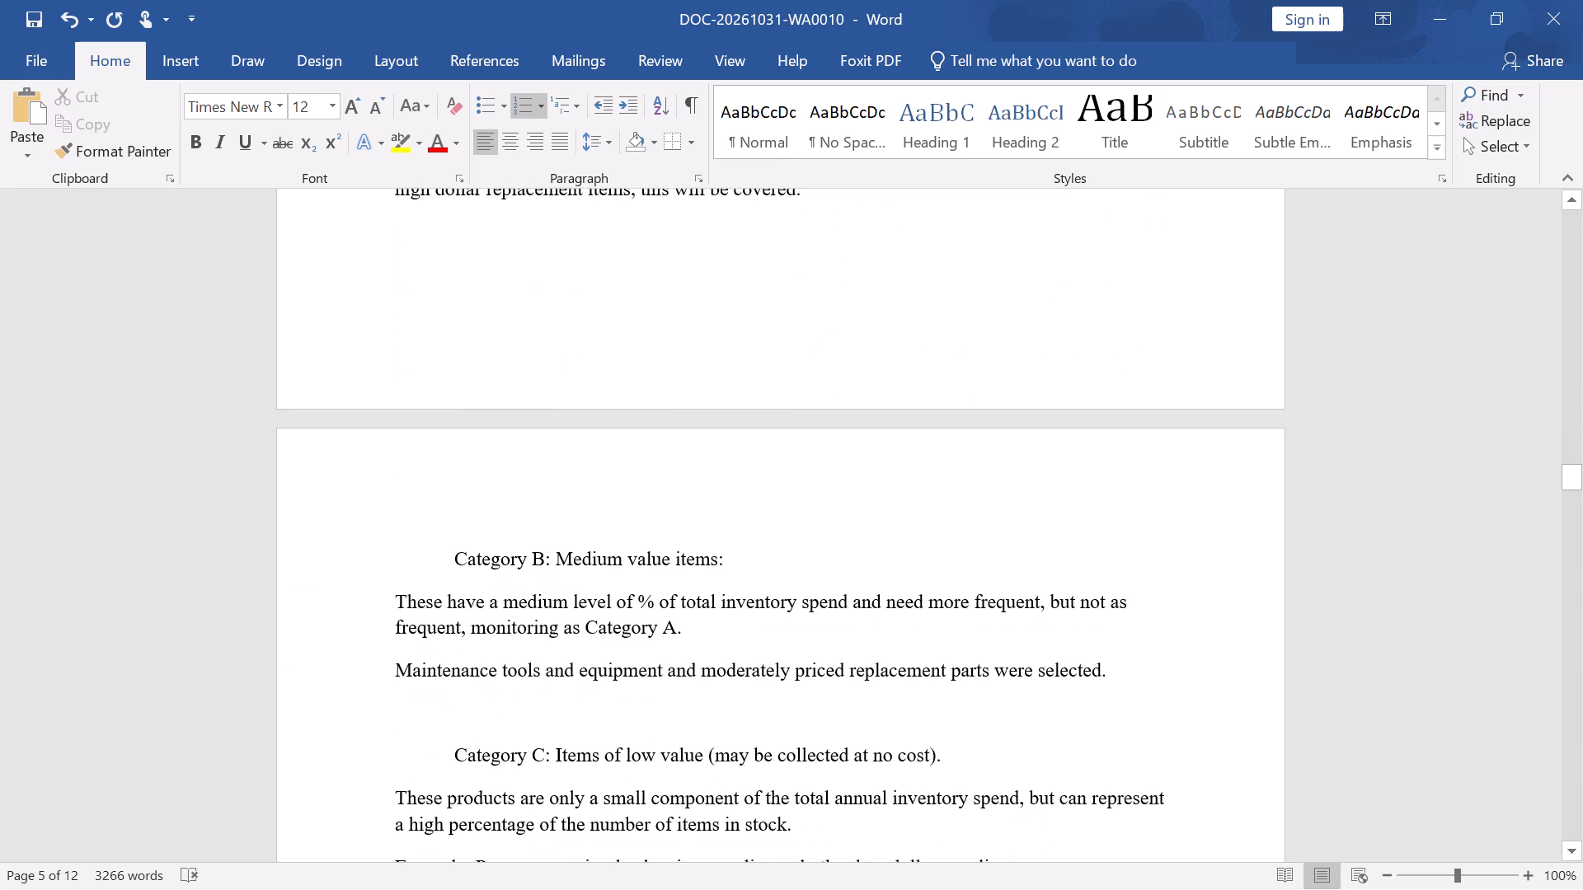
{"action": "scroll", "coordinate": [458, 361], "scroll_direction": "down", "scroll_amount": 12}
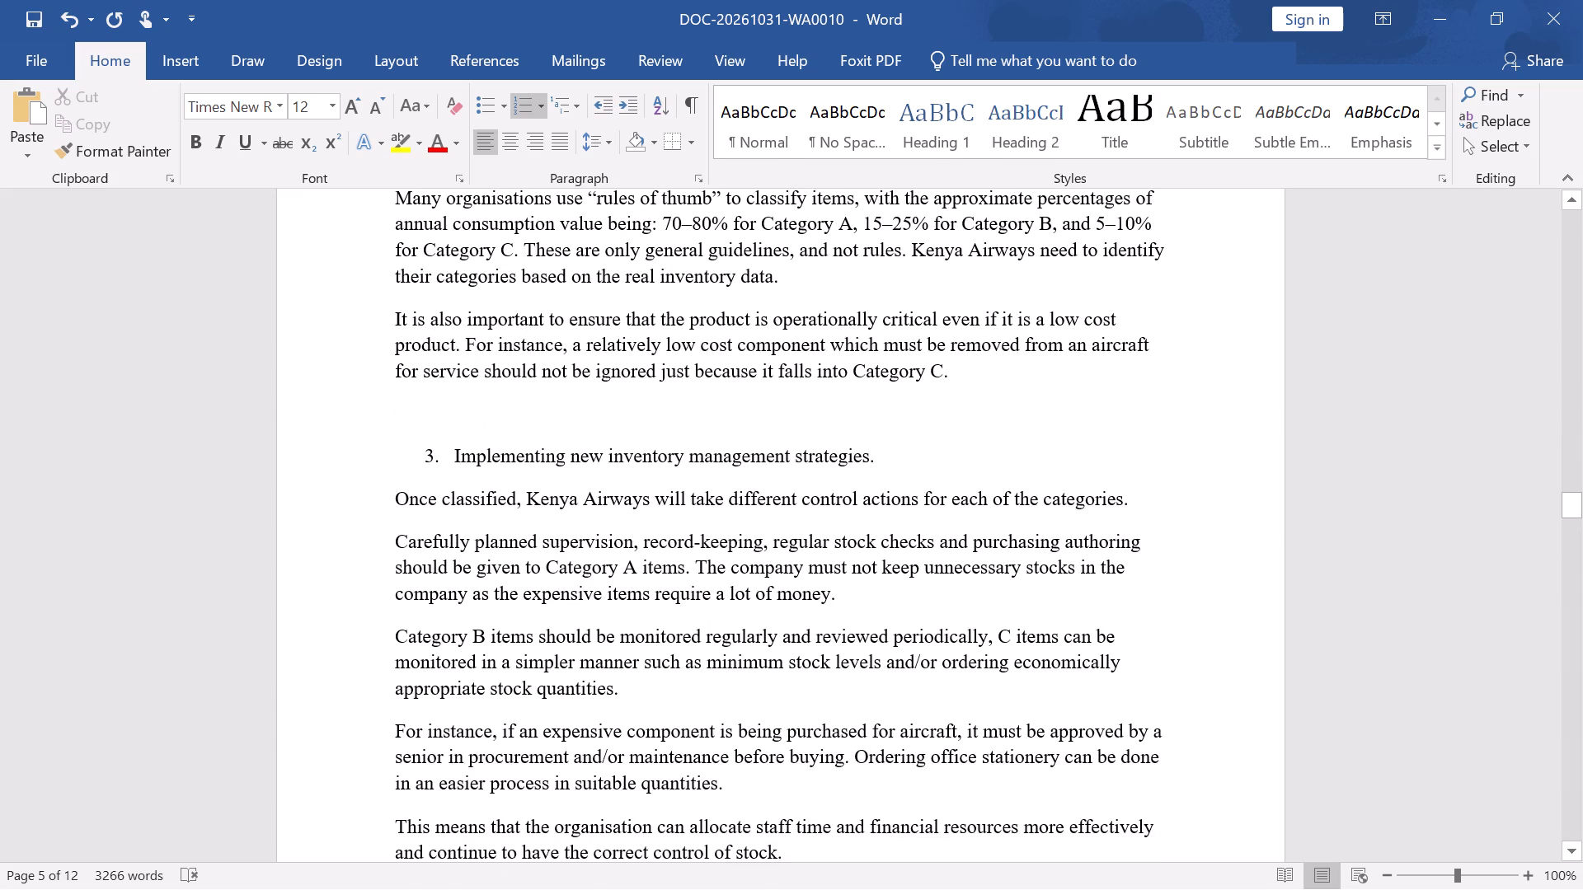
{"action": "left_click", "coordinate": [453, 453]}
{"action": "key", "text": "BackSpace"}
{"action": "key", "text": "BackSpace"}
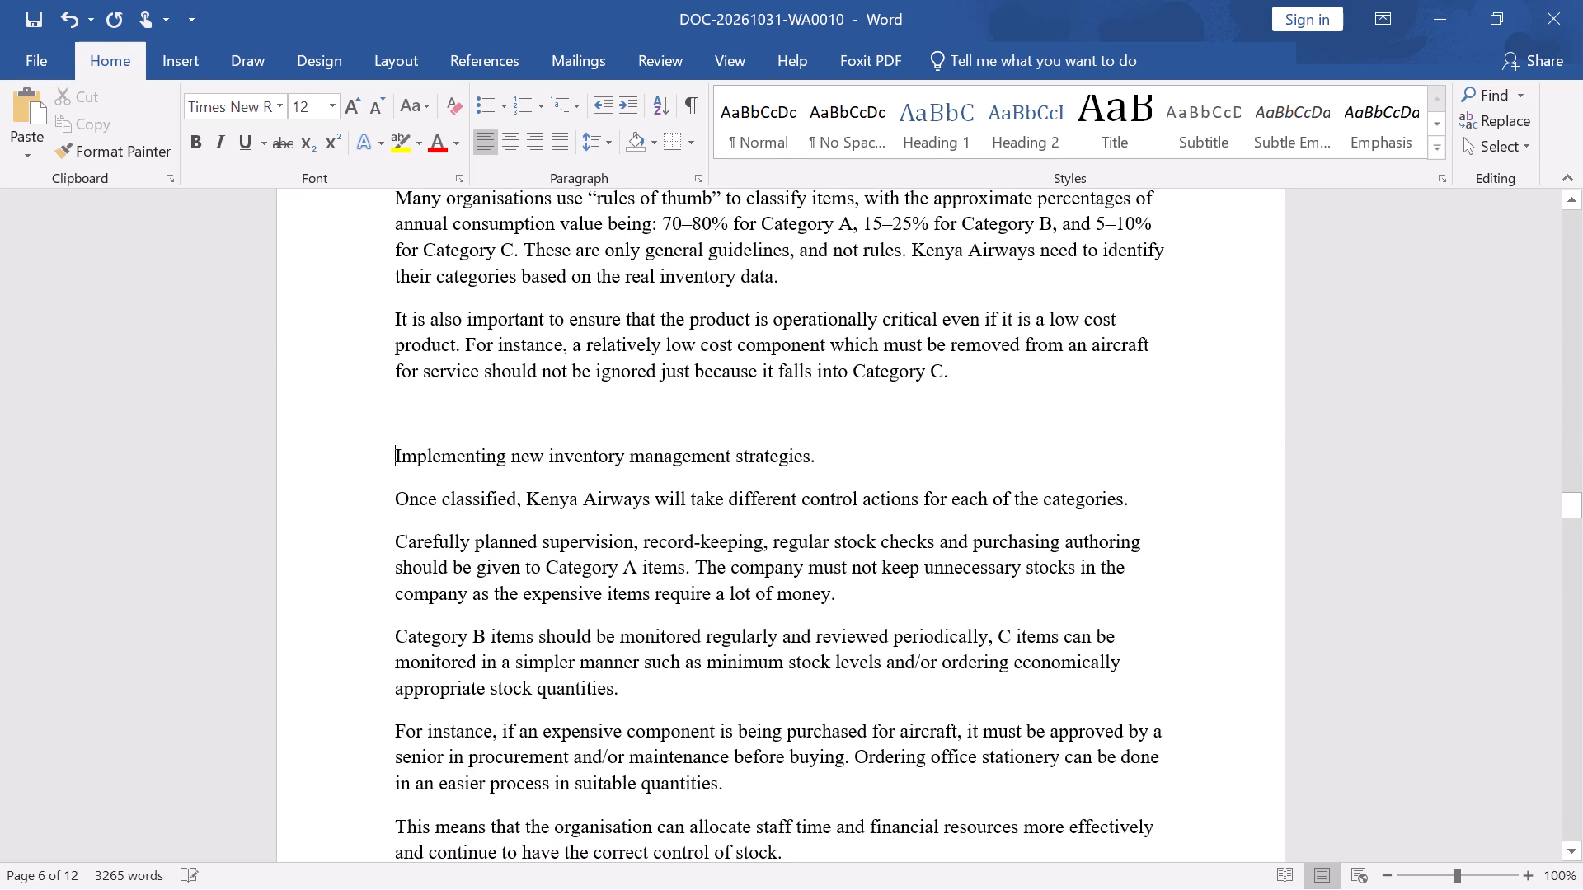
{"action": "key", "text": "4"}
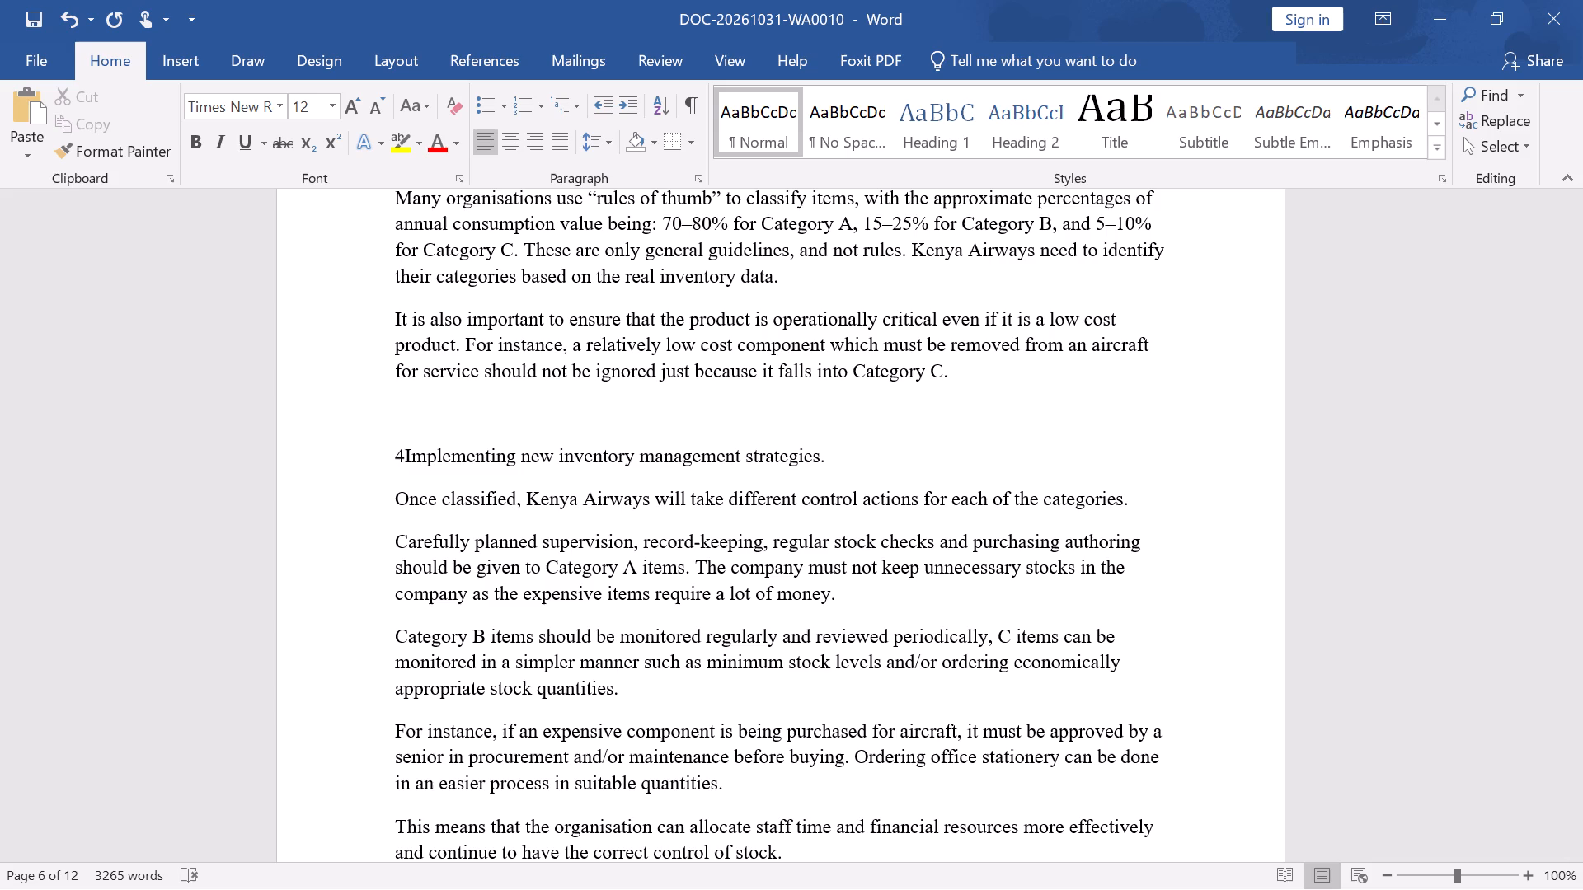
{"action": "key", "text": "period"}
{"action": "key", "text": "space"}
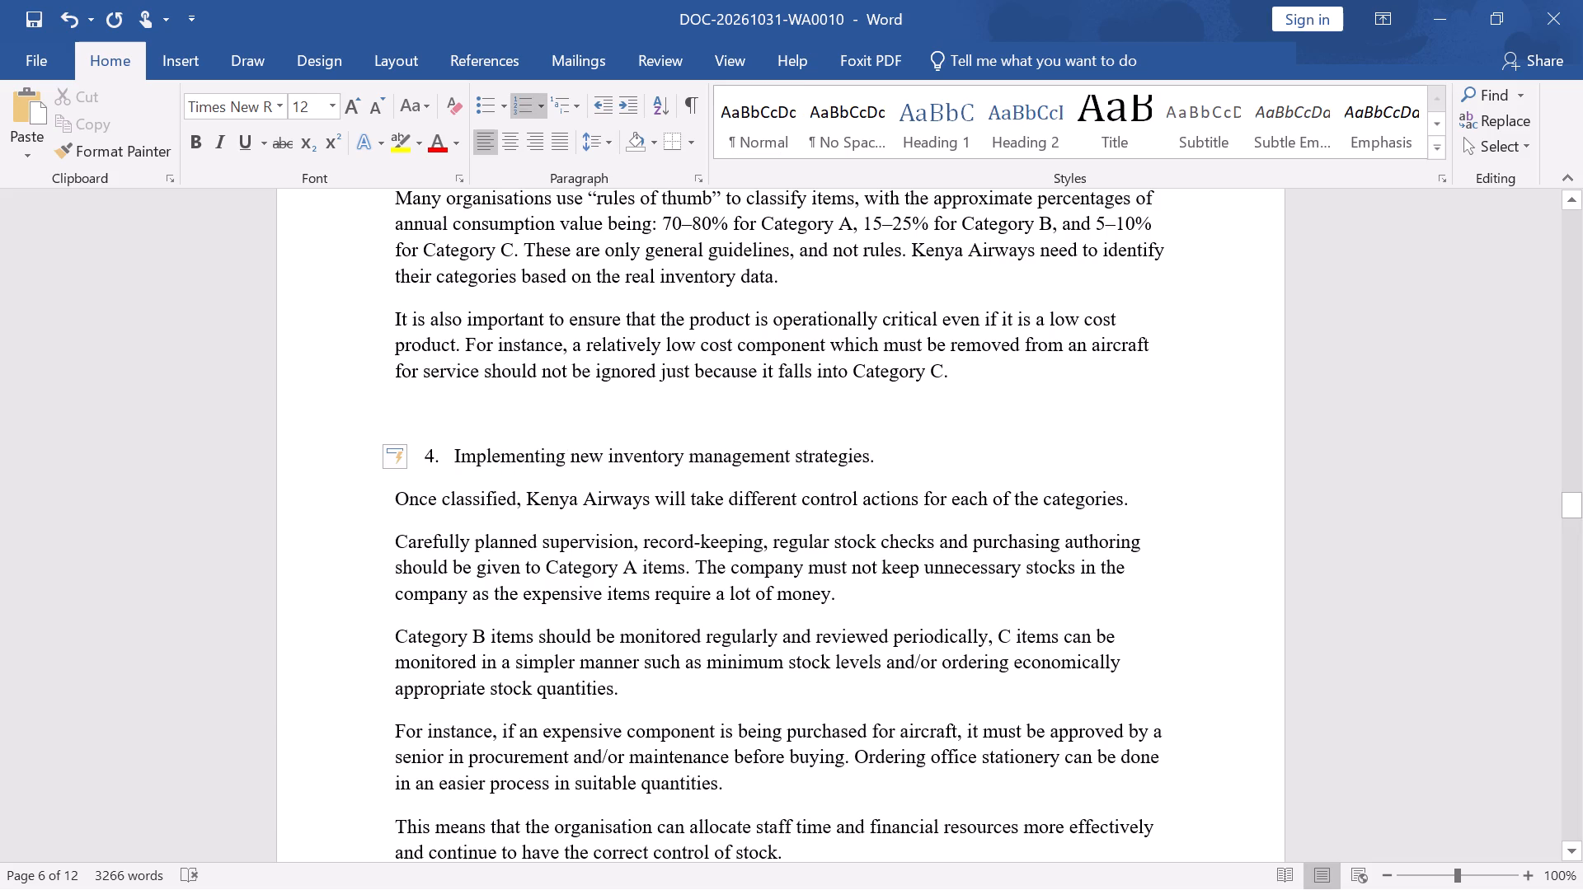
{"action": "left_click", "coordinate": [444, 430]}
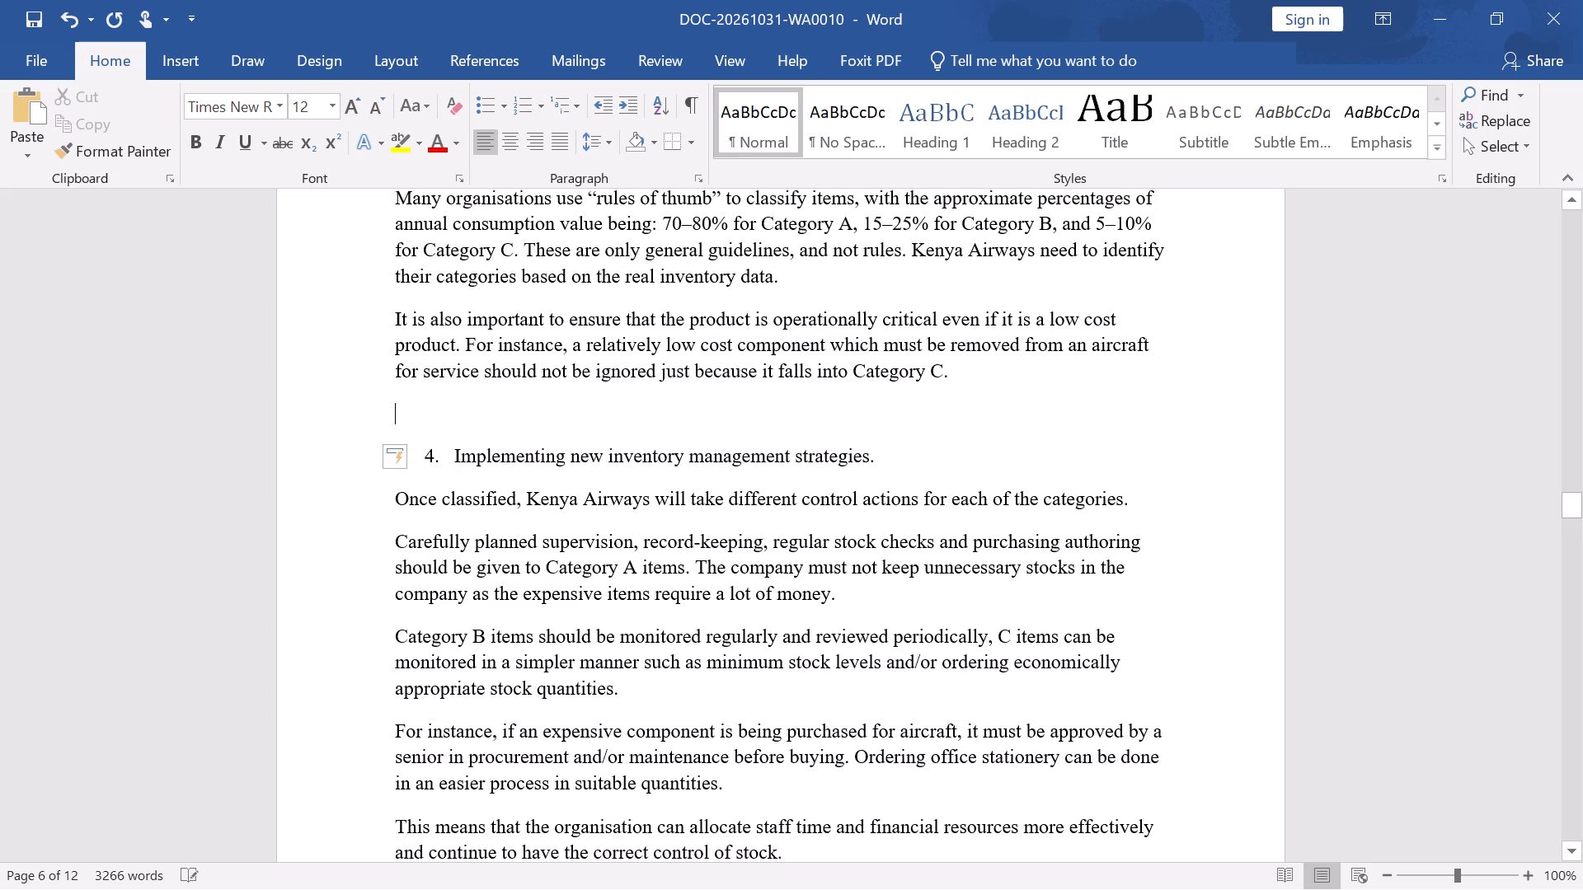
Convert the heading "5. Enhancing purchases and minimising inventory costs" into an indented automatic numbered-list item, matching heading 4.
{"action": "scroll", "coordinate": [510, 412], "scroll_direction": "down", "scroll_amount": 2}
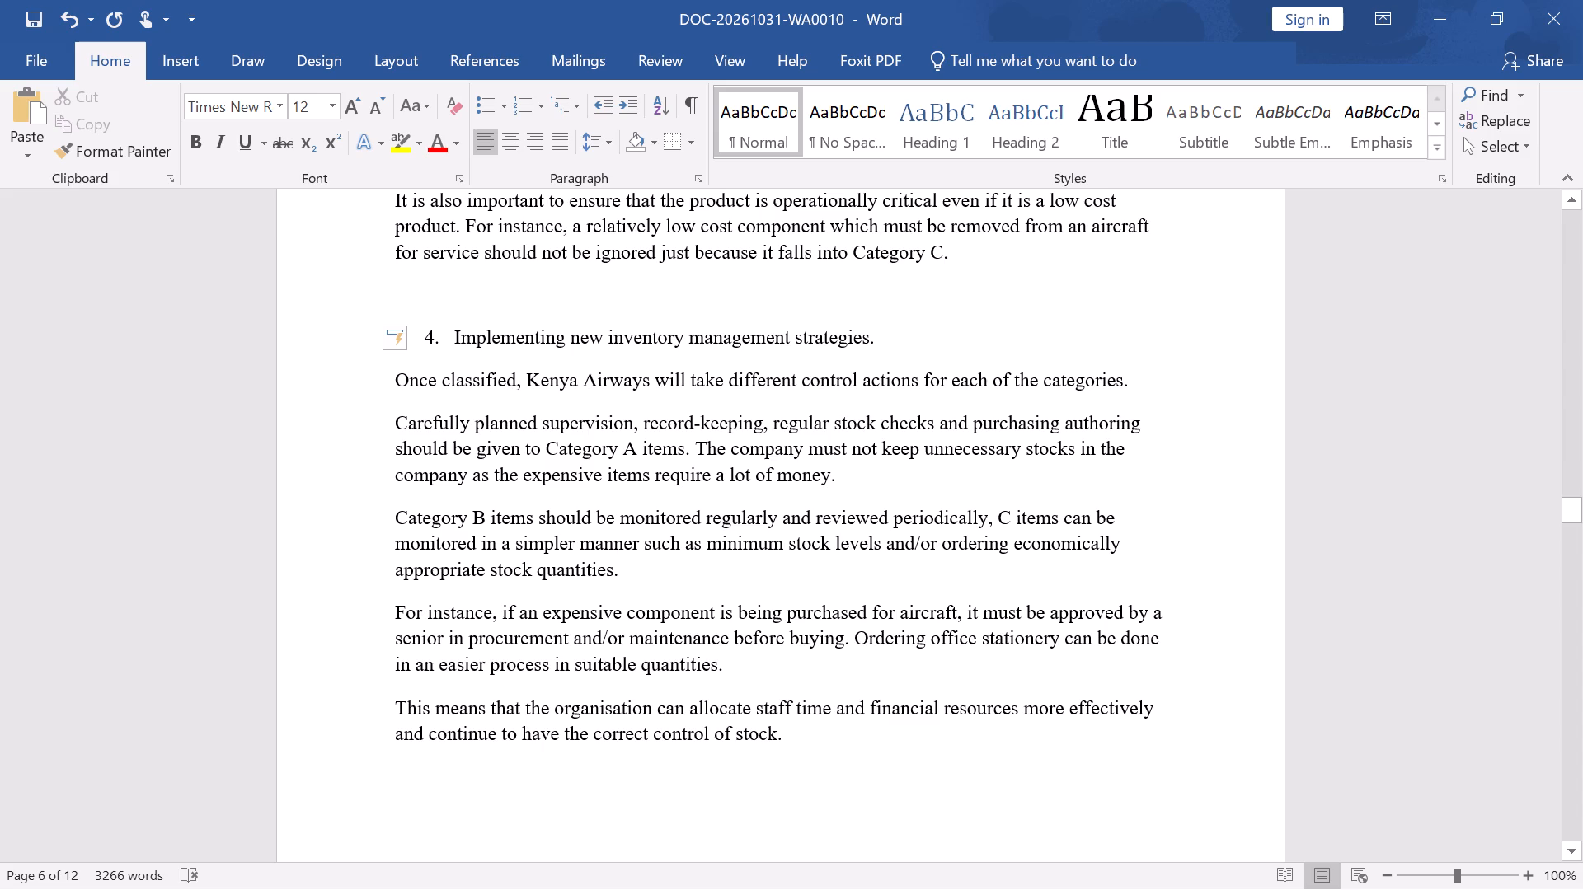
{"action": "scroll", "coordinate": [570, 441], "scroll_direction": "down", "scroll_amount": 6}
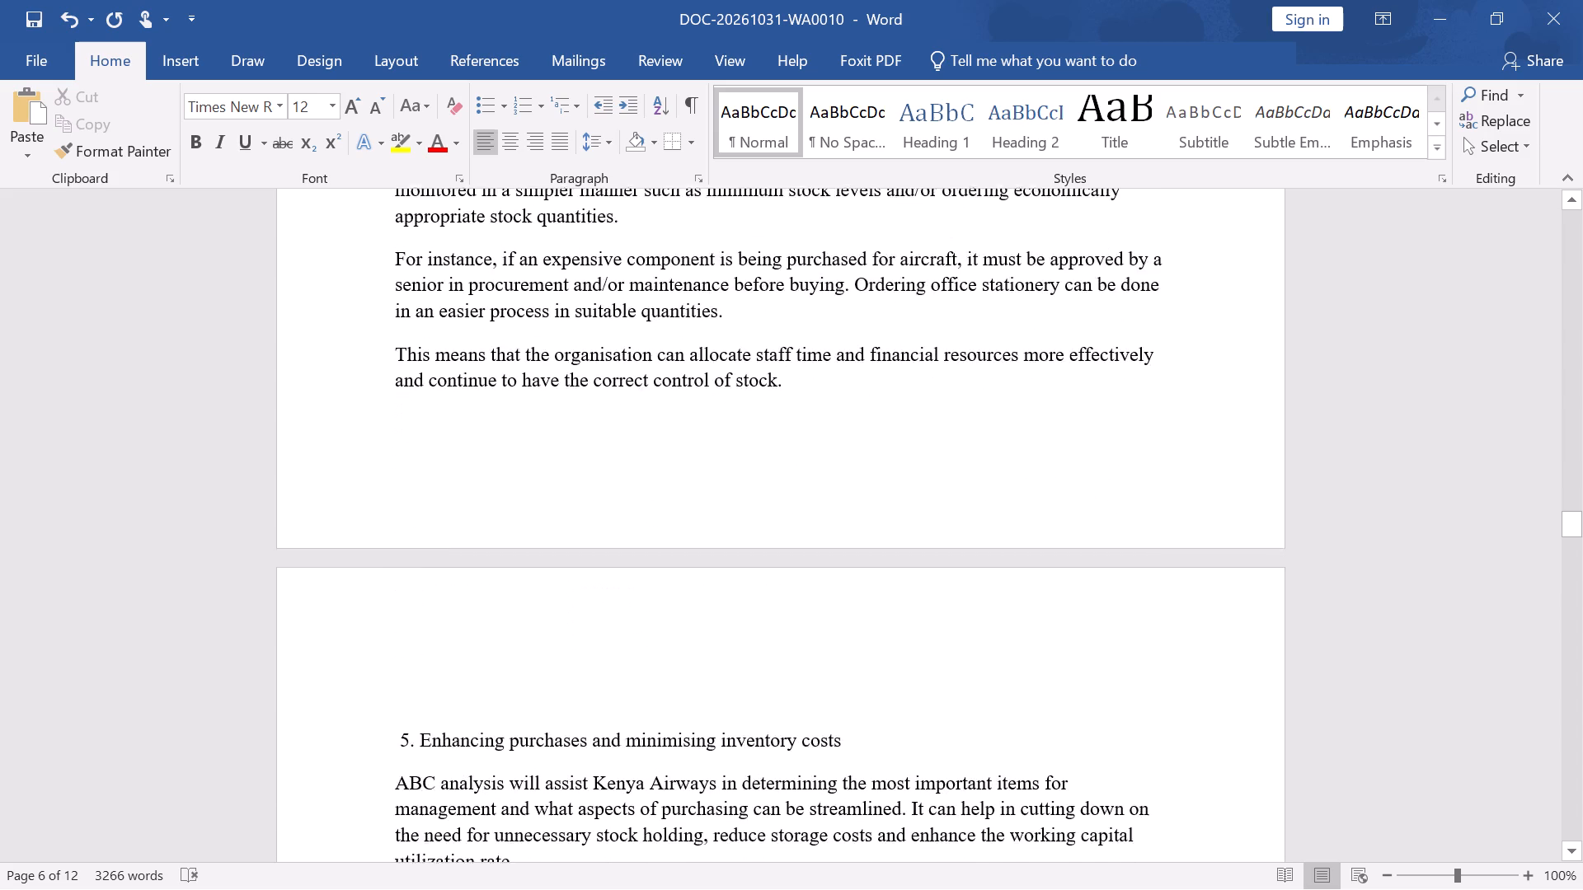
{"action": "scroll", "coordinate": [508, 433], "scroll_direction": "down", "scroll_amount": 4}
{"action": "scroll", "coordinate": [521, 456], "scroll_direction": "up", "scroll_amount": 8}
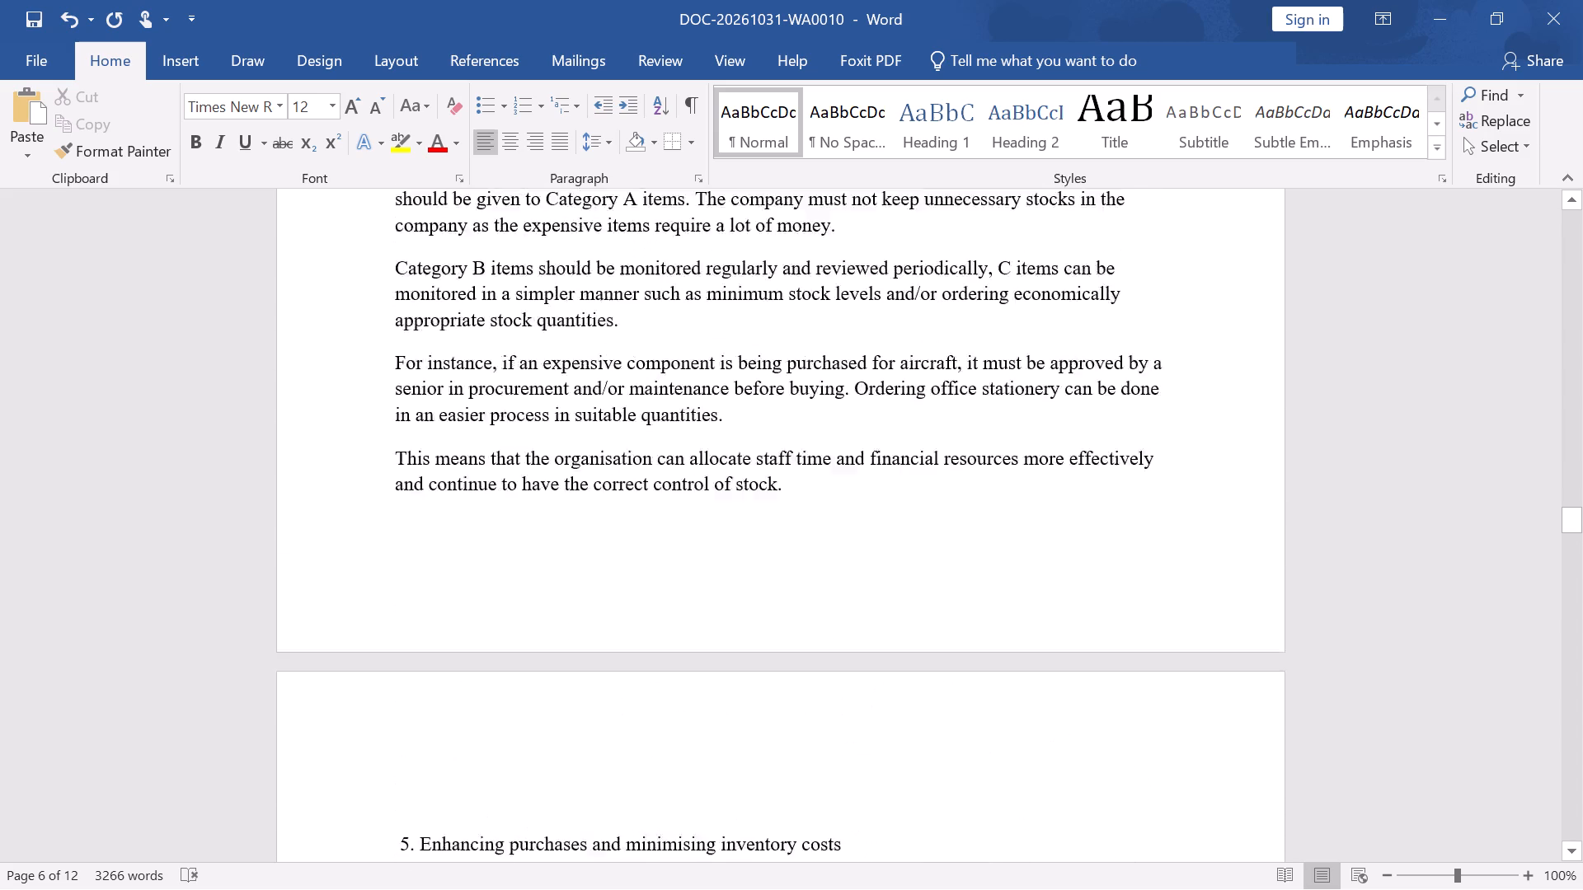
{"action": "scroll", "coordinate": [517, 454], "scroll_direction": "up", "scroll_amount": 2}
{"action": "scroll", "coordinate": [484, 547], "scroll_direction": "down", "scroll_amount": 8}
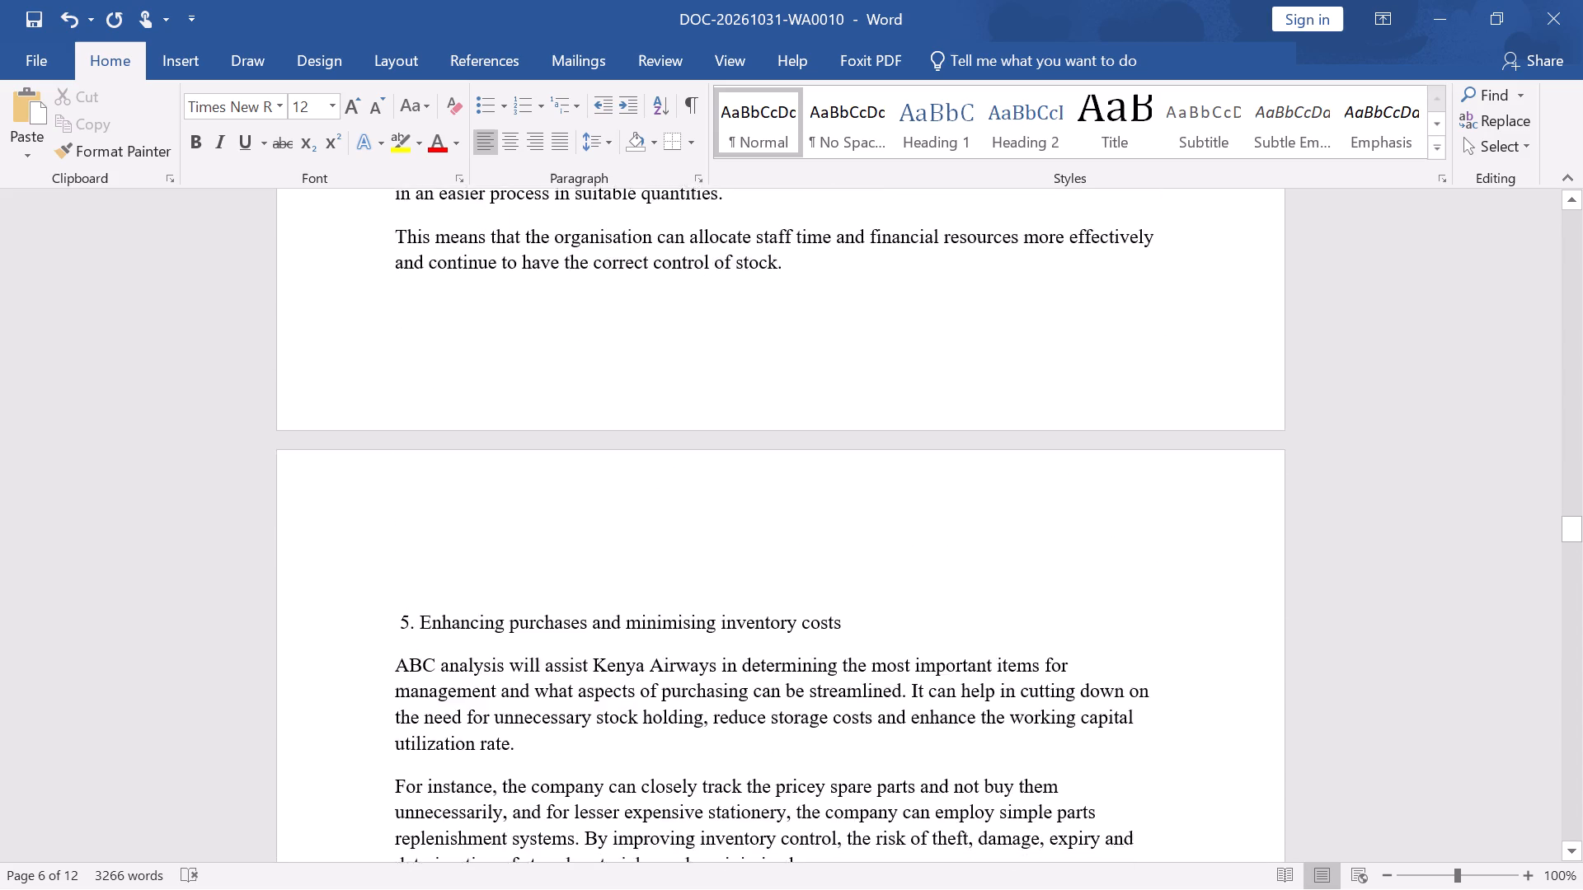
{"action": "scroll", "coordinate": [478, 530], "scroll_direction": "down", "scroll_amount": 3}
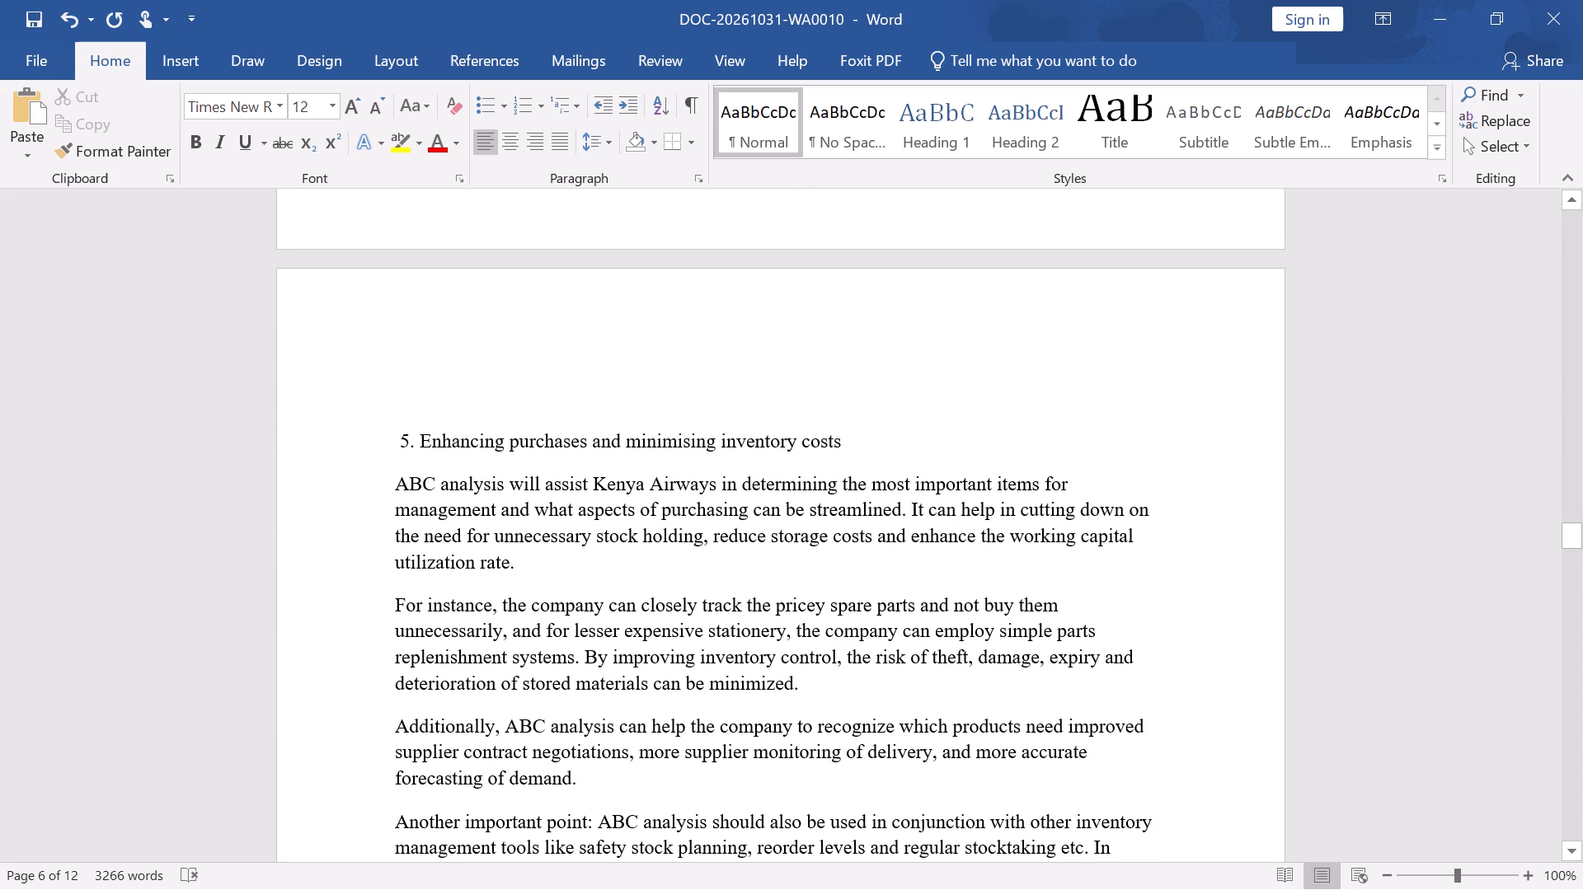
{"action": "left_click", "coordinate": [418, 440]}
{"action": "key", "text": "BackSpace"}
{"action": "key", "text": "space"}
Review the numbered headings and text around sections 4 and 5, up to the start of part iii.
{"action": "scroll", "coordinate": [500, 422], "scroll_direction": "up", "scroll_amount": 7}
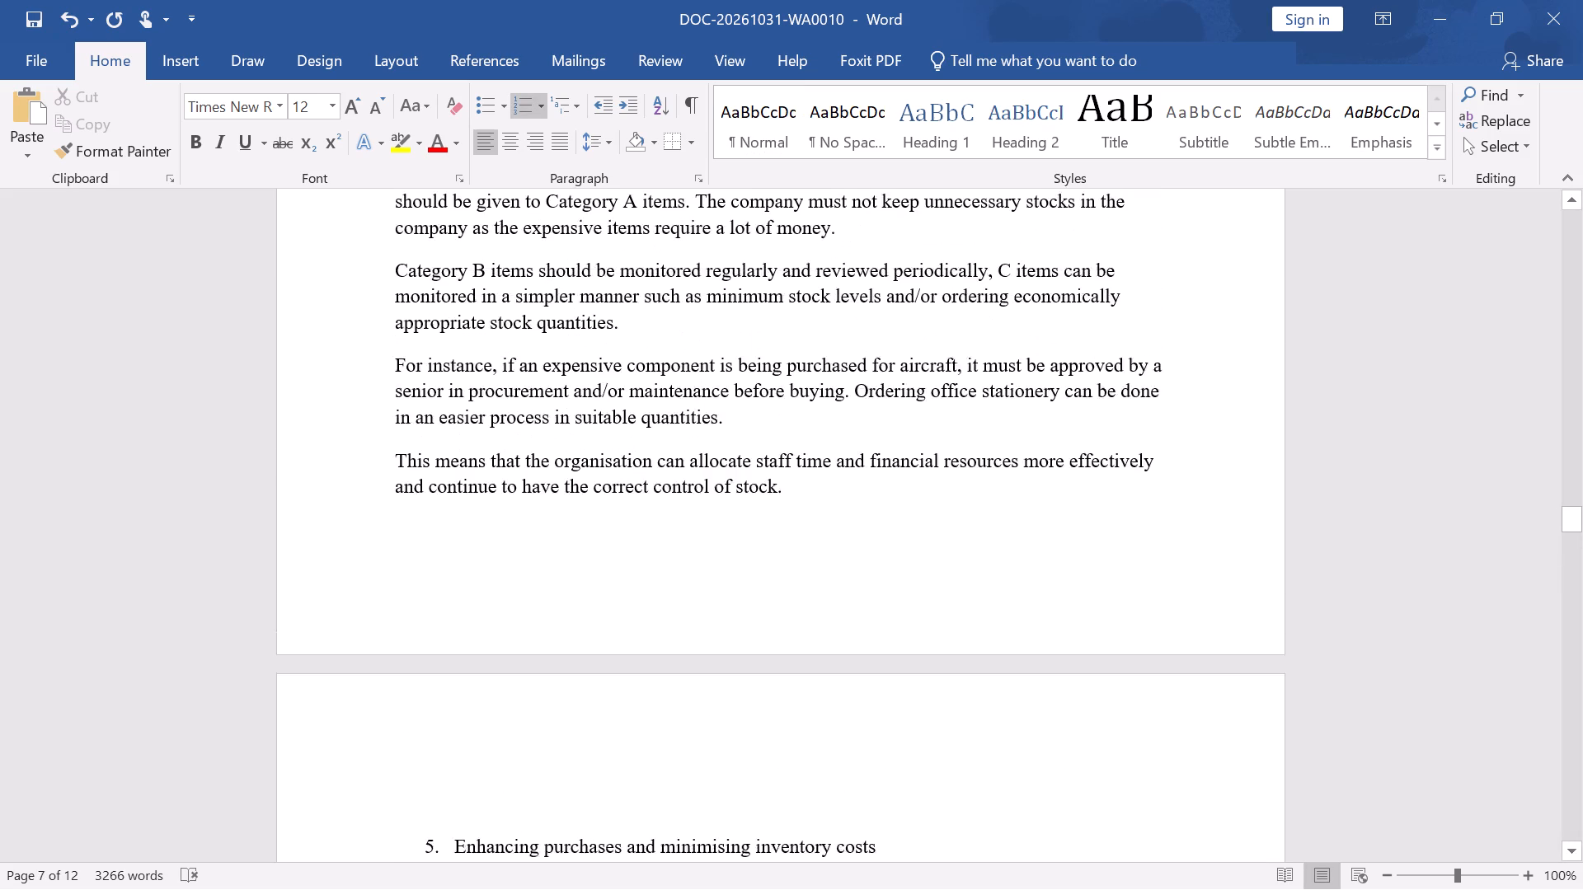
{"action": "scroll", "coordinate": [500, 422], "scroll_direction": "up", "scroll_amount": 3}
{"action": "scroll", "coordinate": [500, 422], "scroll_direction": "down", "scroll_amount": 11}
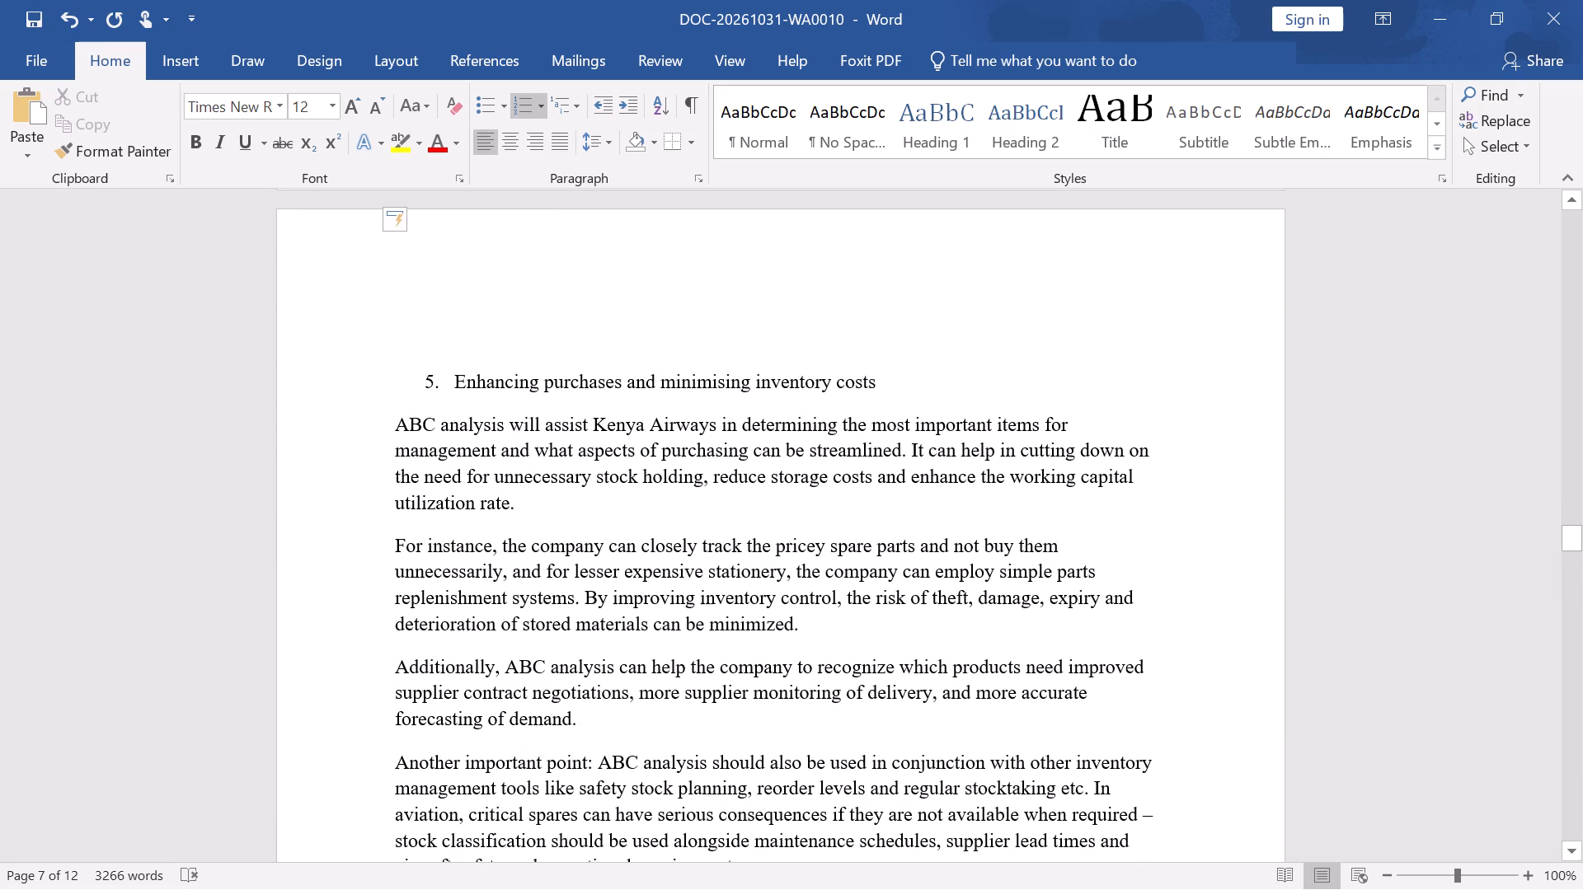
{"action": "scroll", "coordinate": [881, 382], "scroll_direction": "down", "scroll_amount": 5}
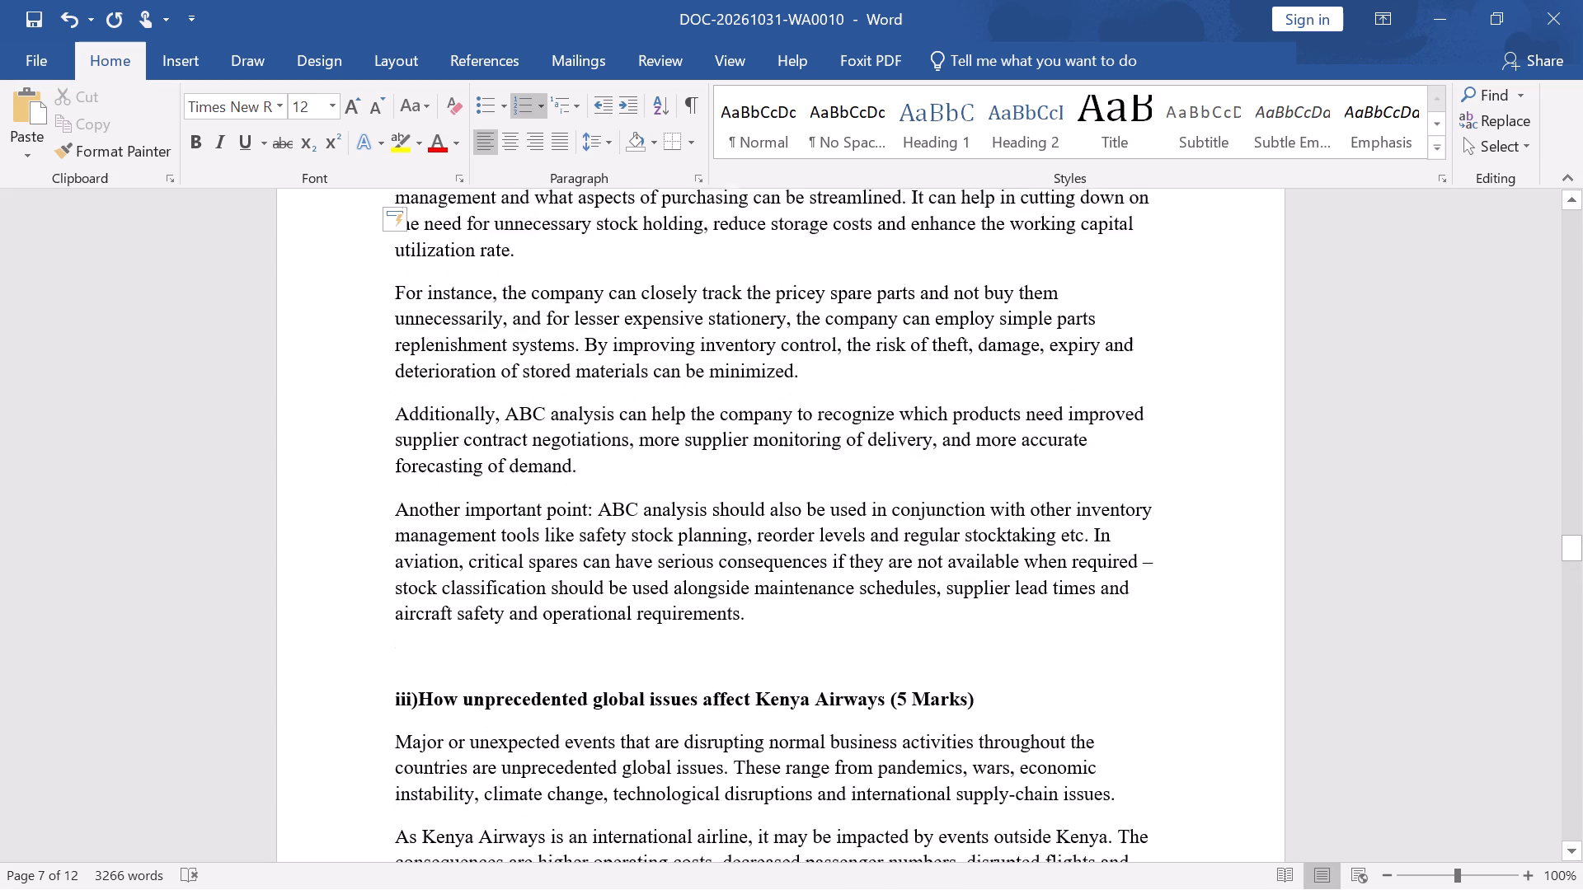
{"action": "scroll", "coordinate": [880, 382], "scroll_direction": "up", "scroll_amount": 12}
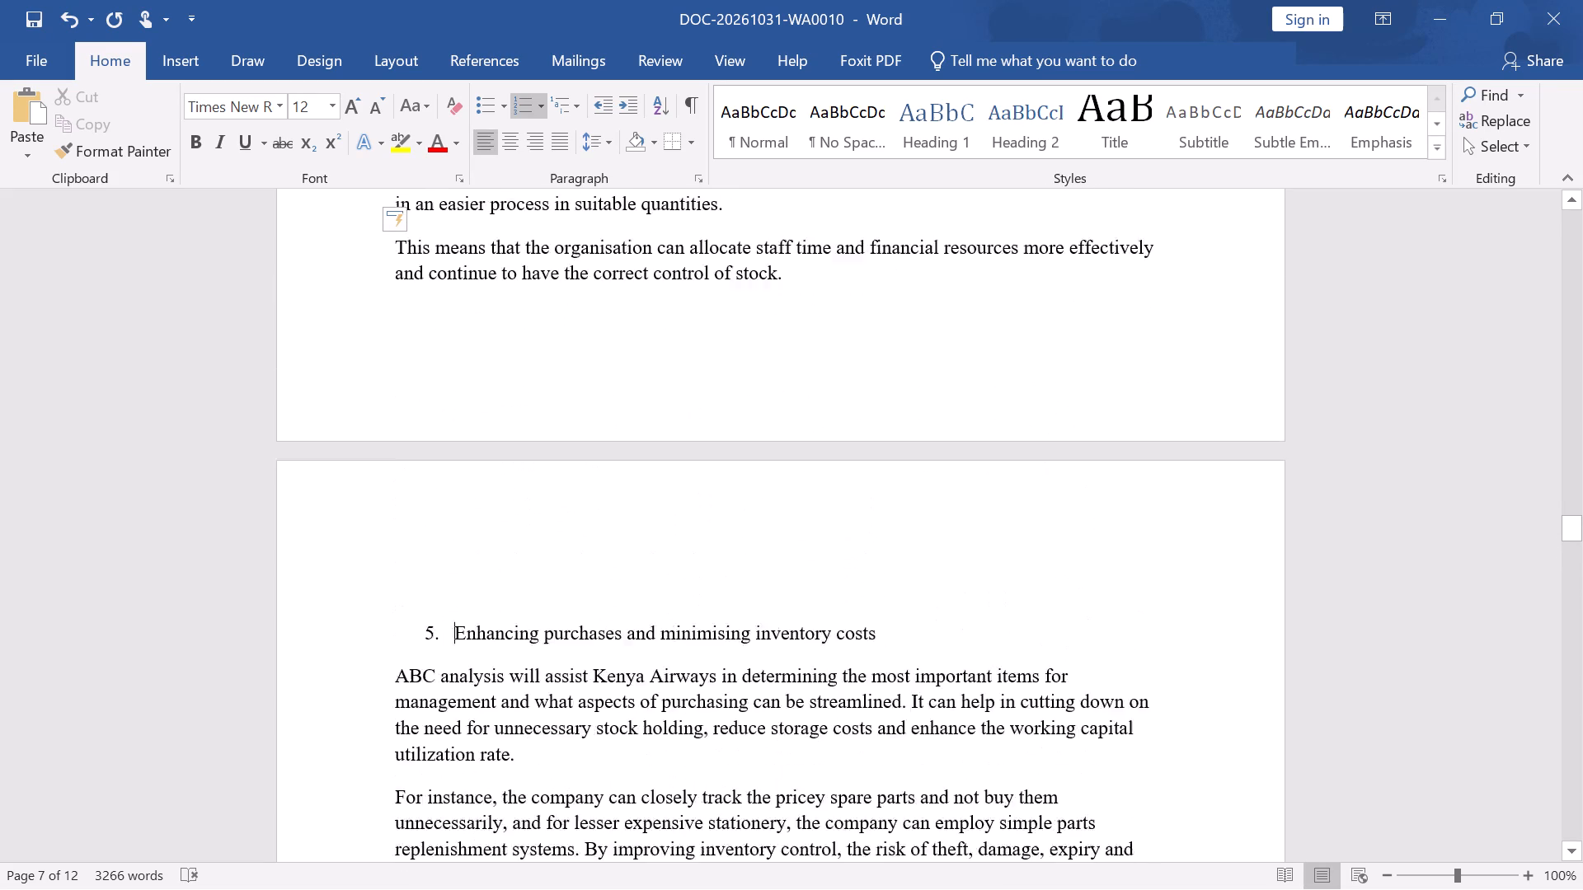
Correct "purchasing authoring" to "purchasing authority" in the Category A paragraph under the "Implementing new inventory management strategies" heading.
{"action": "scroll", "coordinate": [880, 382], "scroll_direction": "up", "scroll_amount": 5}
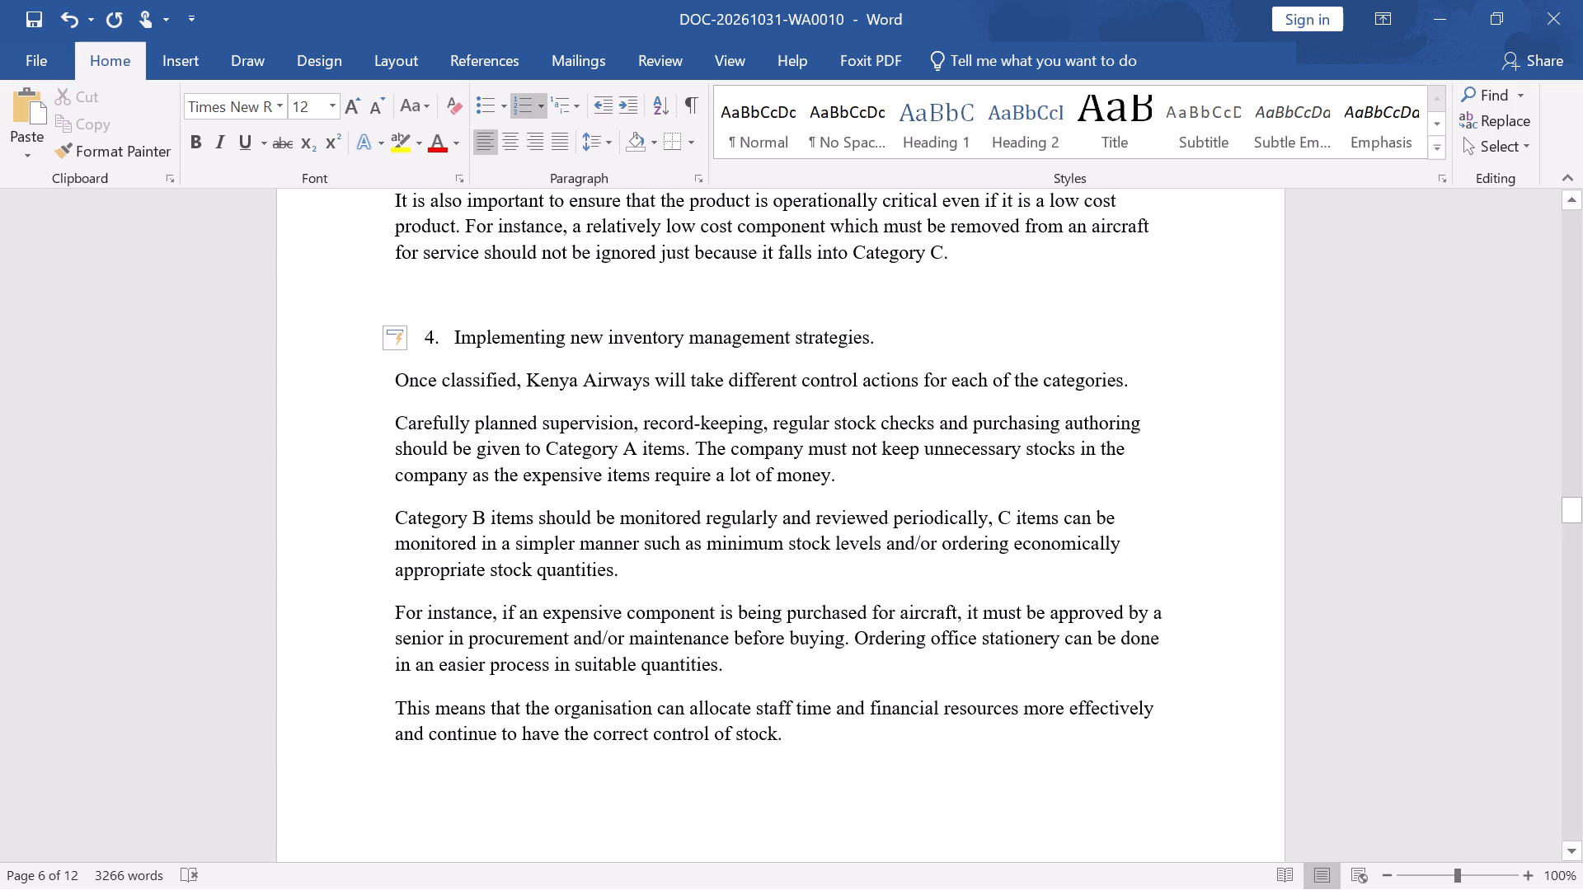
{"action": "left_click", "coordinate": [1139, 423]}
{"action": "key", "text": "BackSpace"}
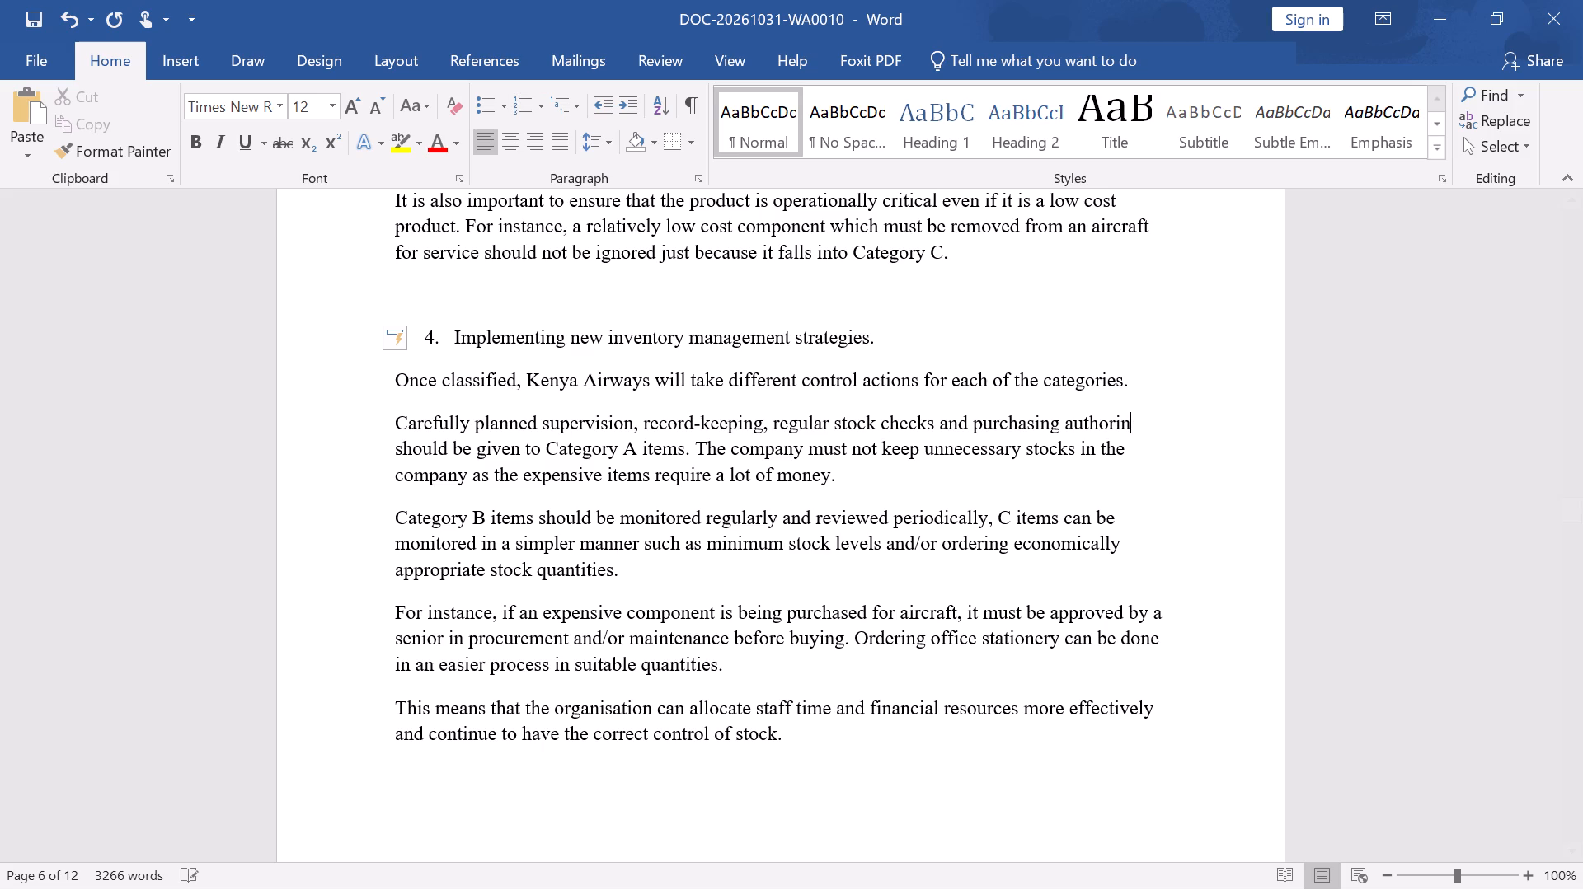
{"action": "key", "text": "BackSpace"}
{"action": "type", "text": "ty"}
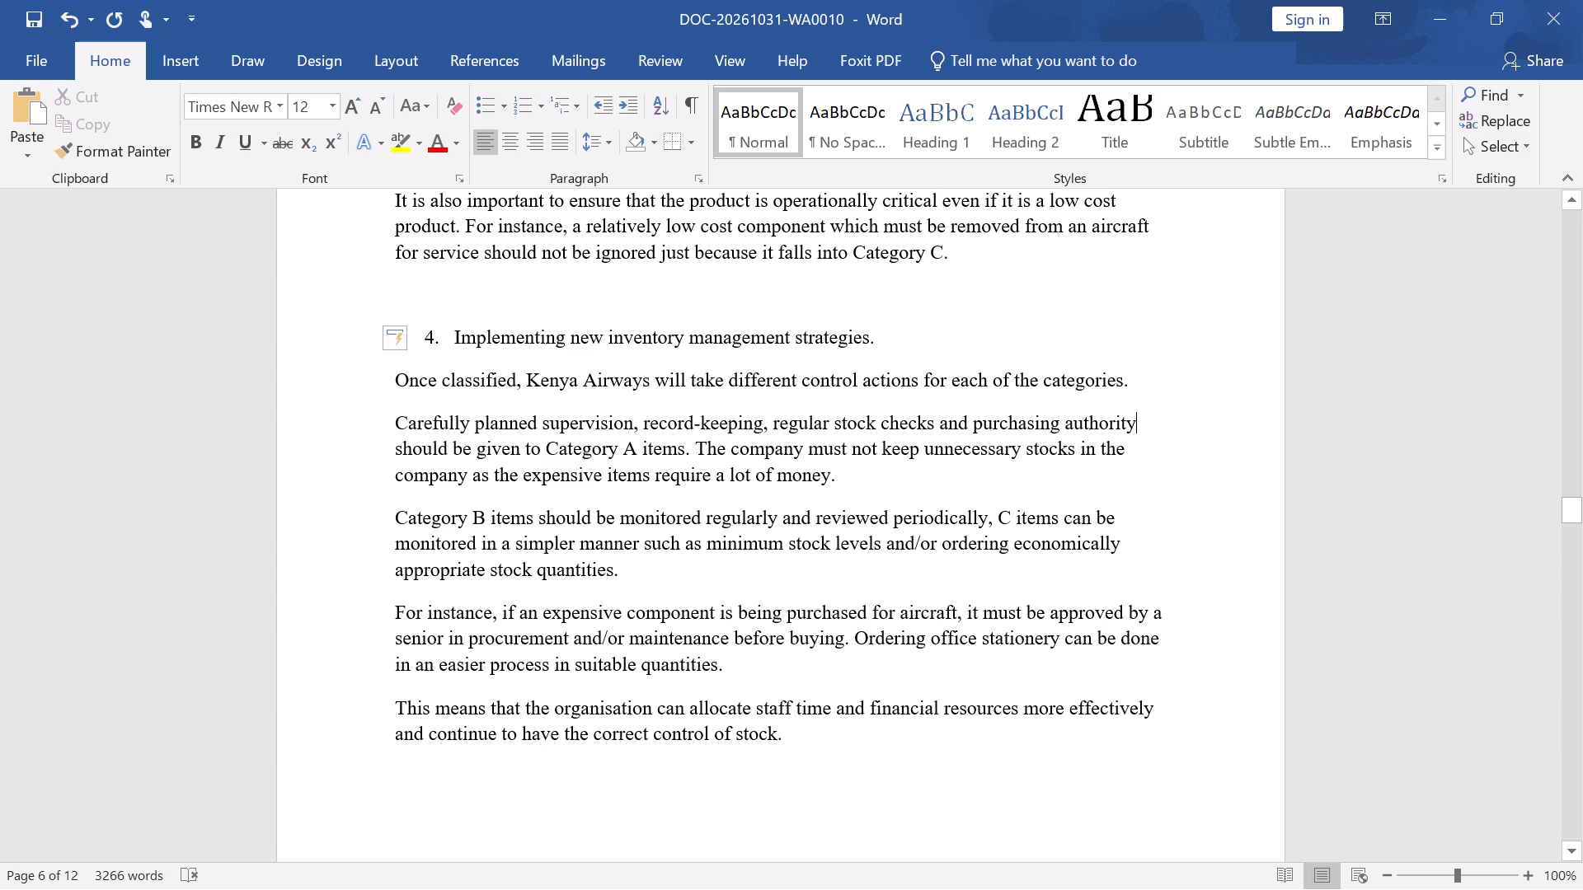
Replace the % sign with the word "percentage" in the paragraph under "Category B: Medium value items".
{"action": "scroll", "coordinate": [779, 473], "scroll_direction": "up", "scroll_amount": 5}
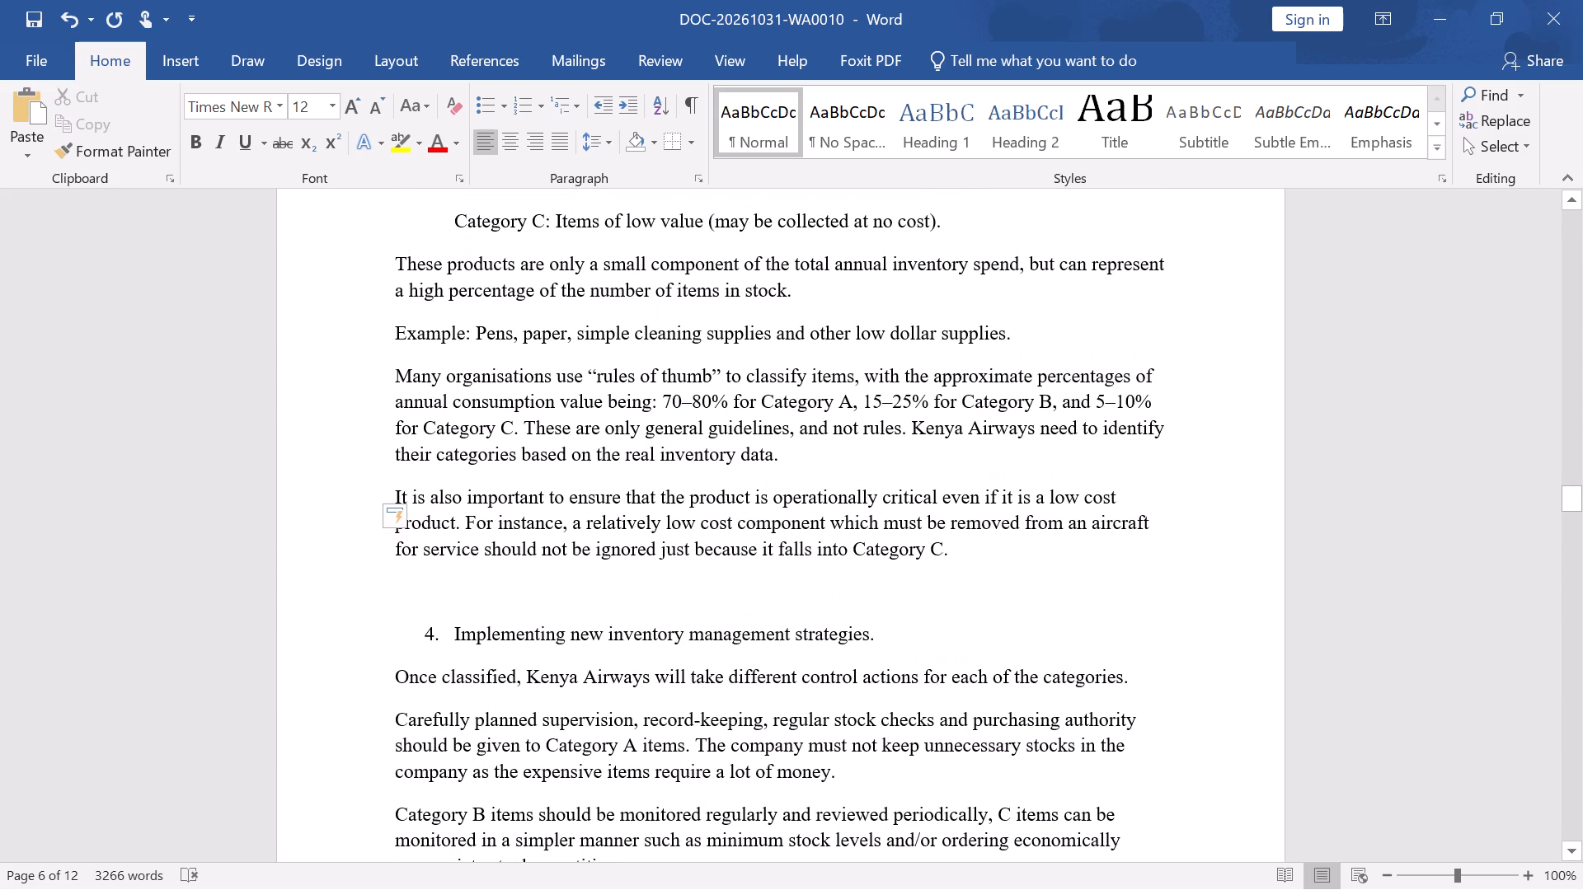
{"action": "scroll", "coordinate": [779, 473], "scroll_direction": "up", "scroll_amount": 2}
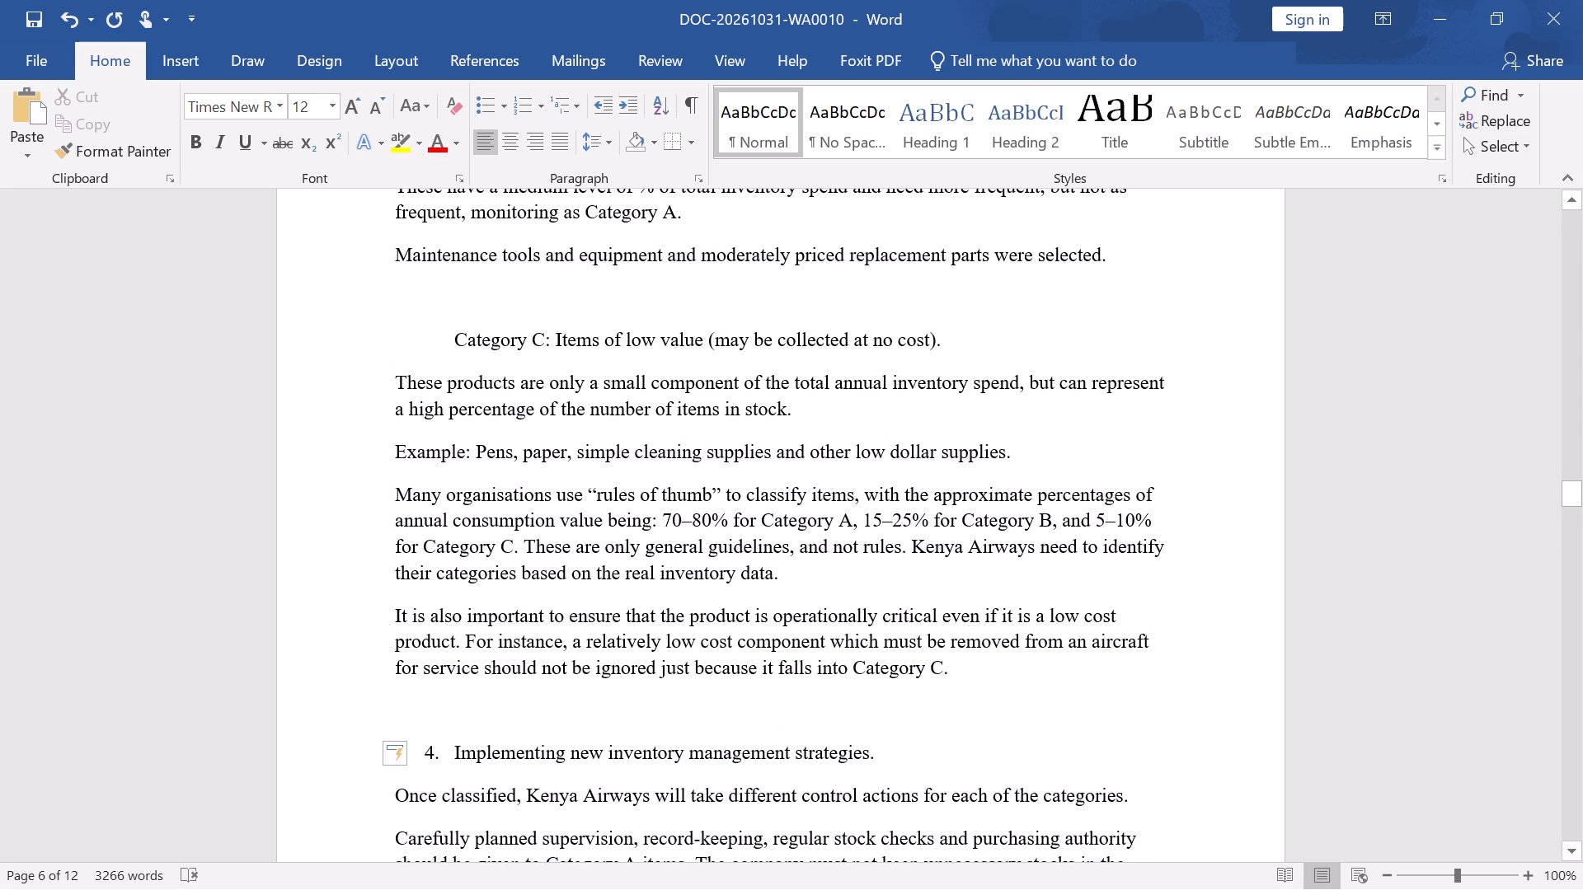
{"action": "scroll", "coordinate": [779, 473], "scroll_direction": "up", "scroll_amount": 2}
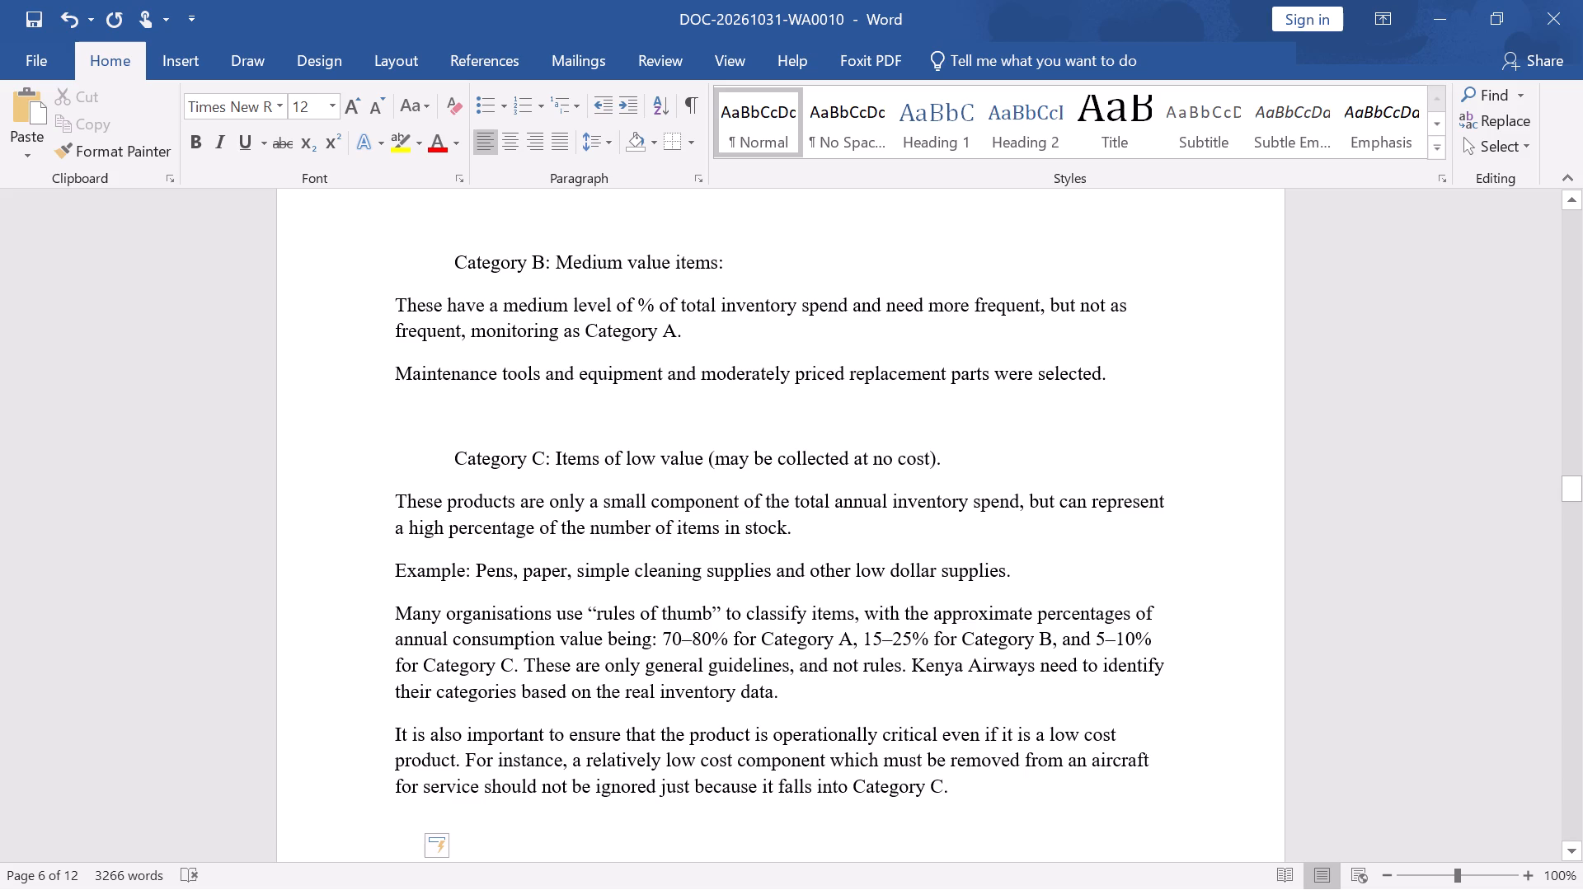
{"action": "left_click", "coordinate": [652, 303]}
{"action": "key", "text": "BackSpace"}
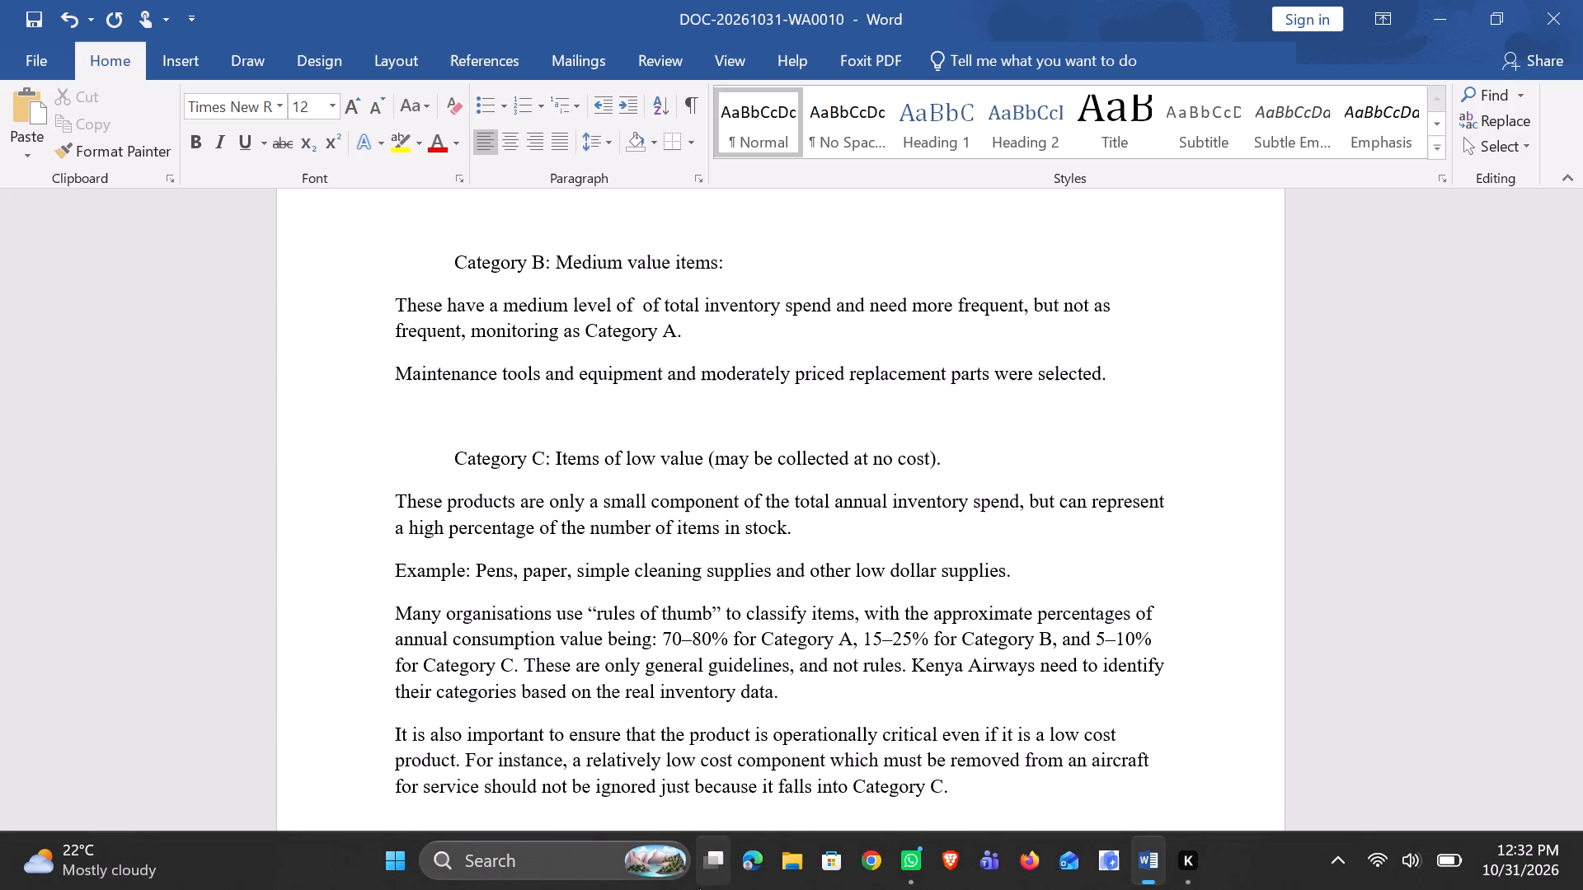
{"action": "key", "text": "p"}
{"action": "key", "text": "e"}
{"action": "type", "text": "rcentage"}
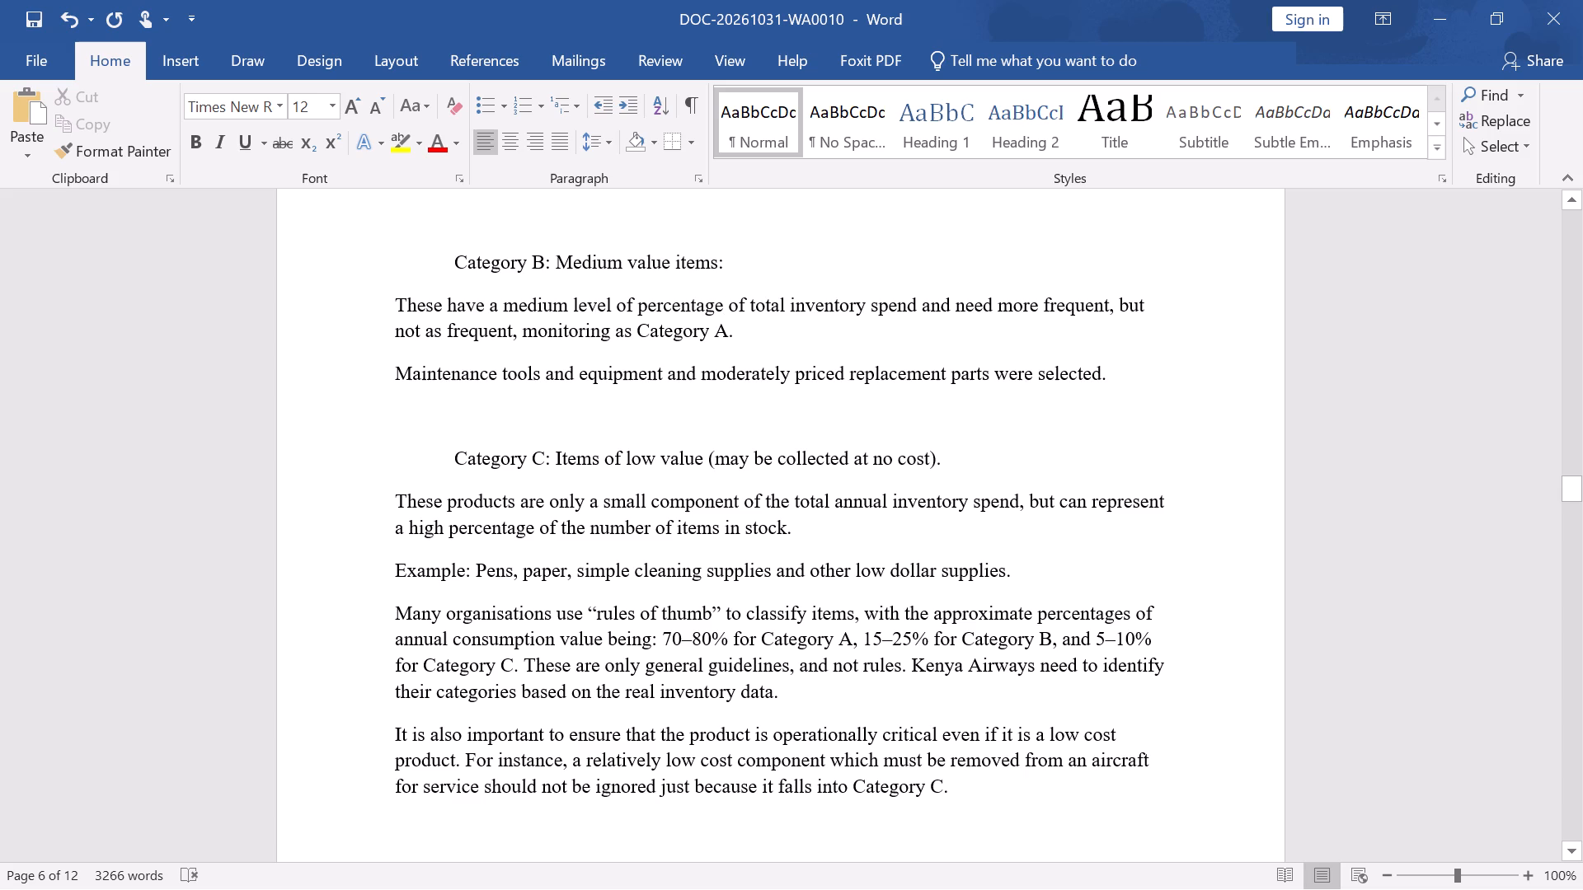
Change "minimising" to "Minimizing" in the numbered heading 5 about enhancing purchases and inventory costs.
{"action": "scroll", "coordinate": [624, 358], "scroll_direction": "down", "scroll_amount": 4}
{"action": "scroll", "coordinate": [629, 352], "scroll_direction": "up", "scroll_amount": 3}
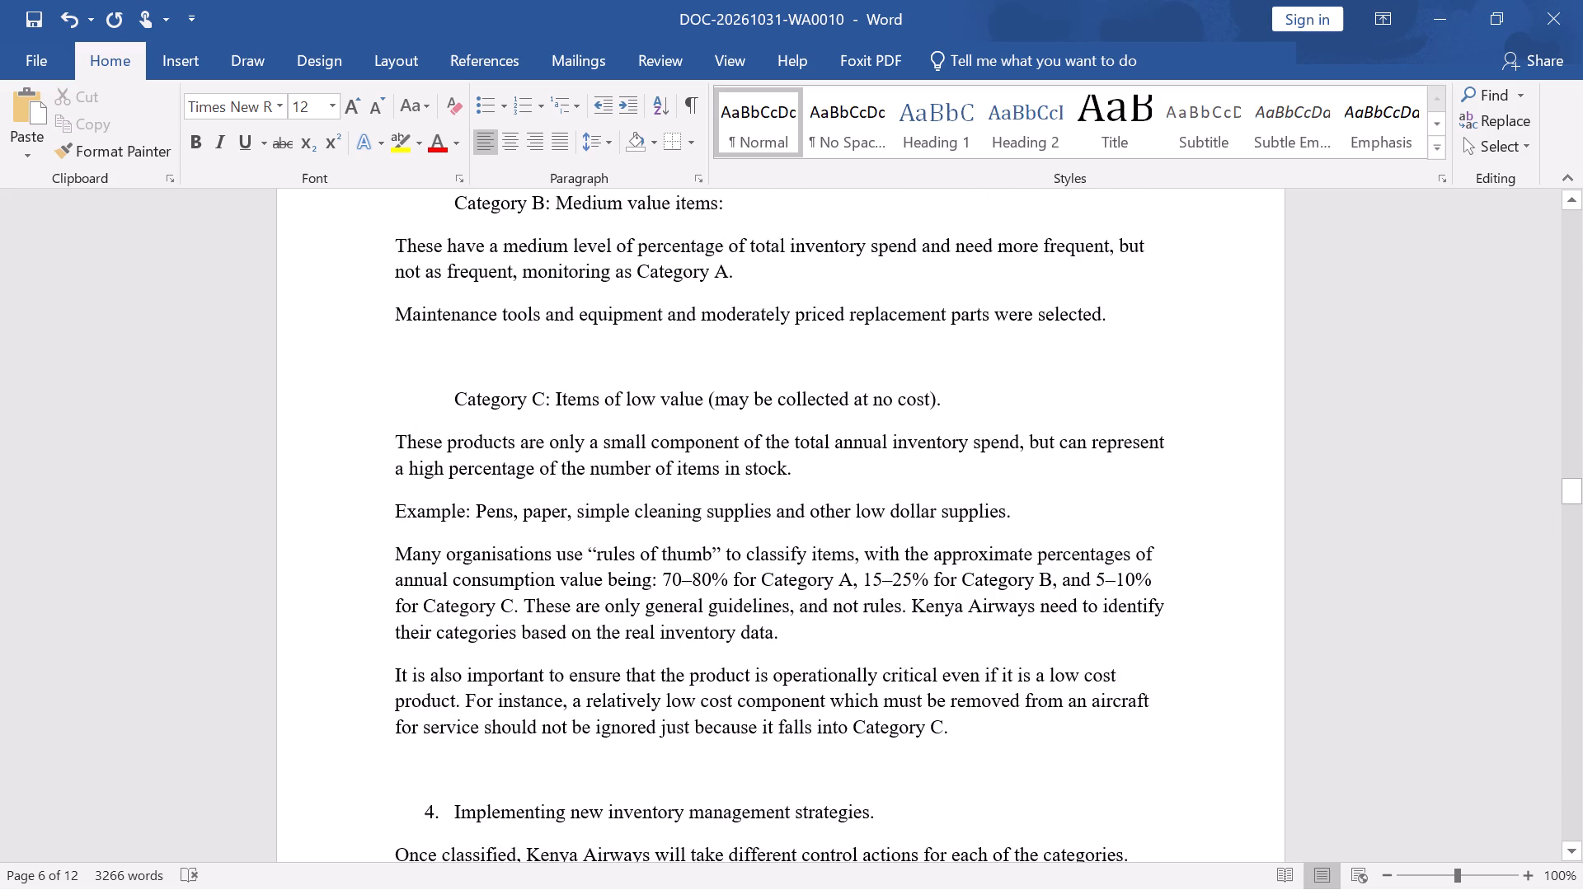
{"action": "scroll", "coordinate": [613, 356], "scroll_direction": "down", "scroll_amount": 1}
{"action": "scroll", "coordinate": [613, 354], "scroll_direction": "up", "scroll_amount": 4}
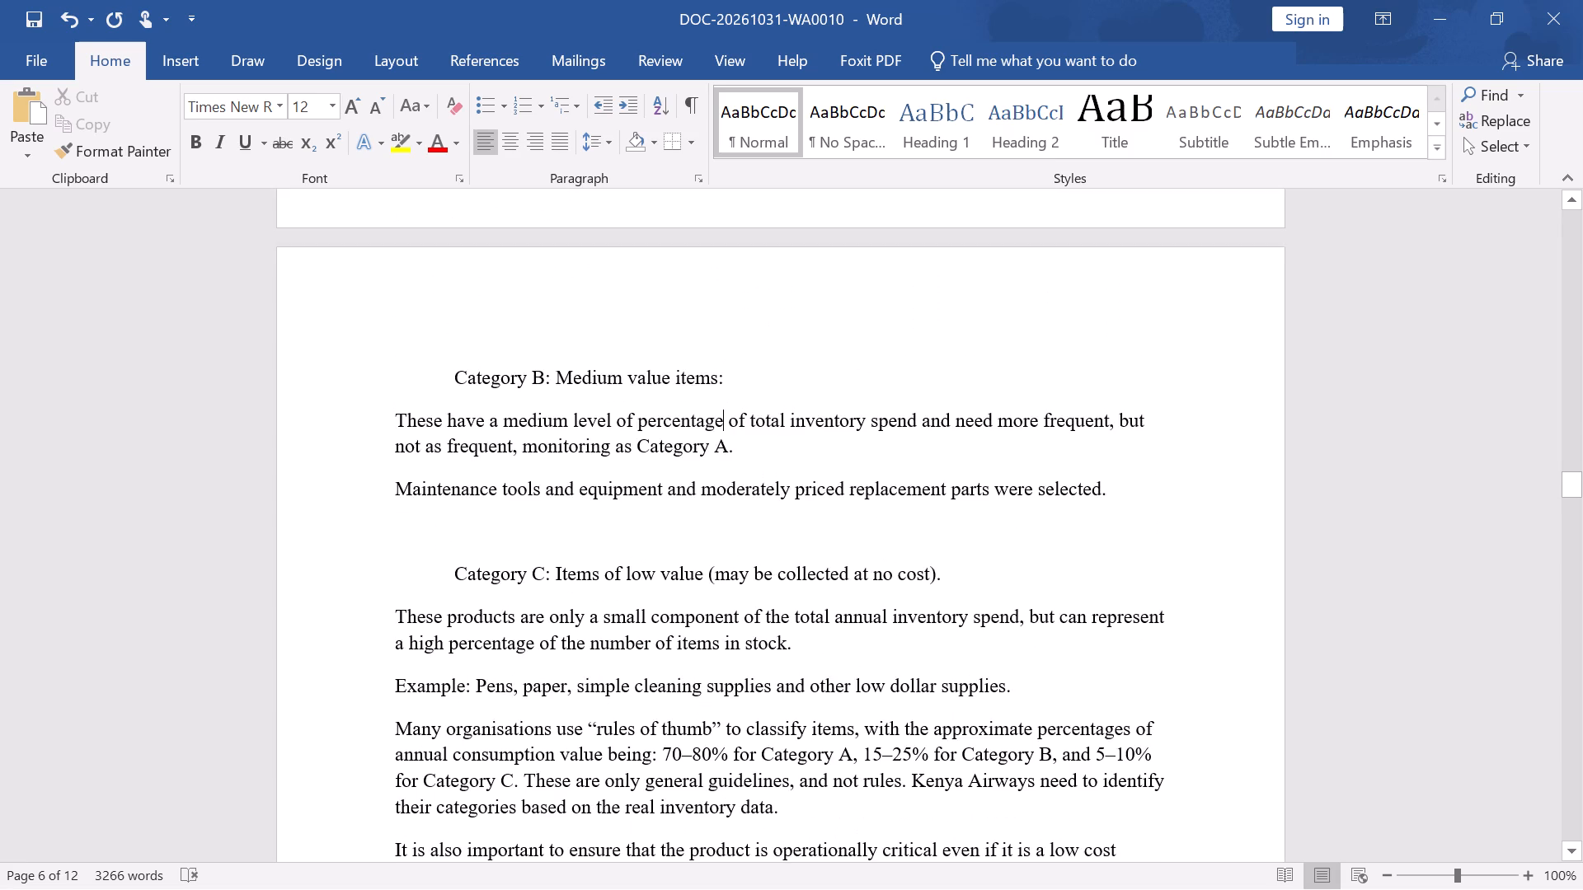
{"action": "scroll", "coordinate": [616, 354], "scroll_direction": "down", "scroll_amount": 14}
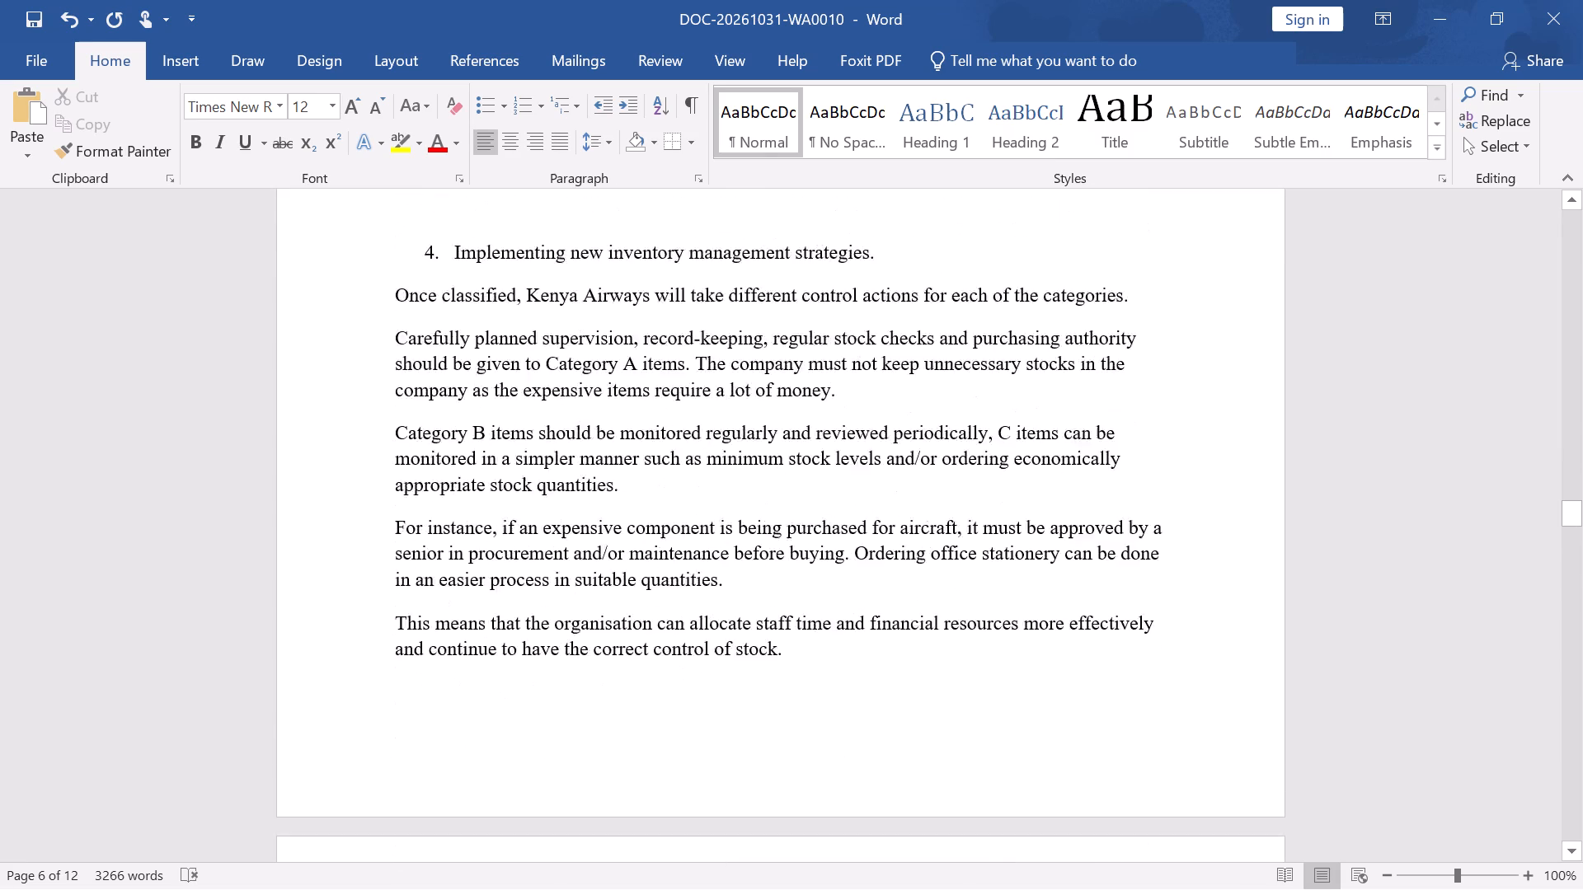
{"action": "scroll", "coordinate": [617, 351], "scroll_direction": "down", "scroll_amount": 10}
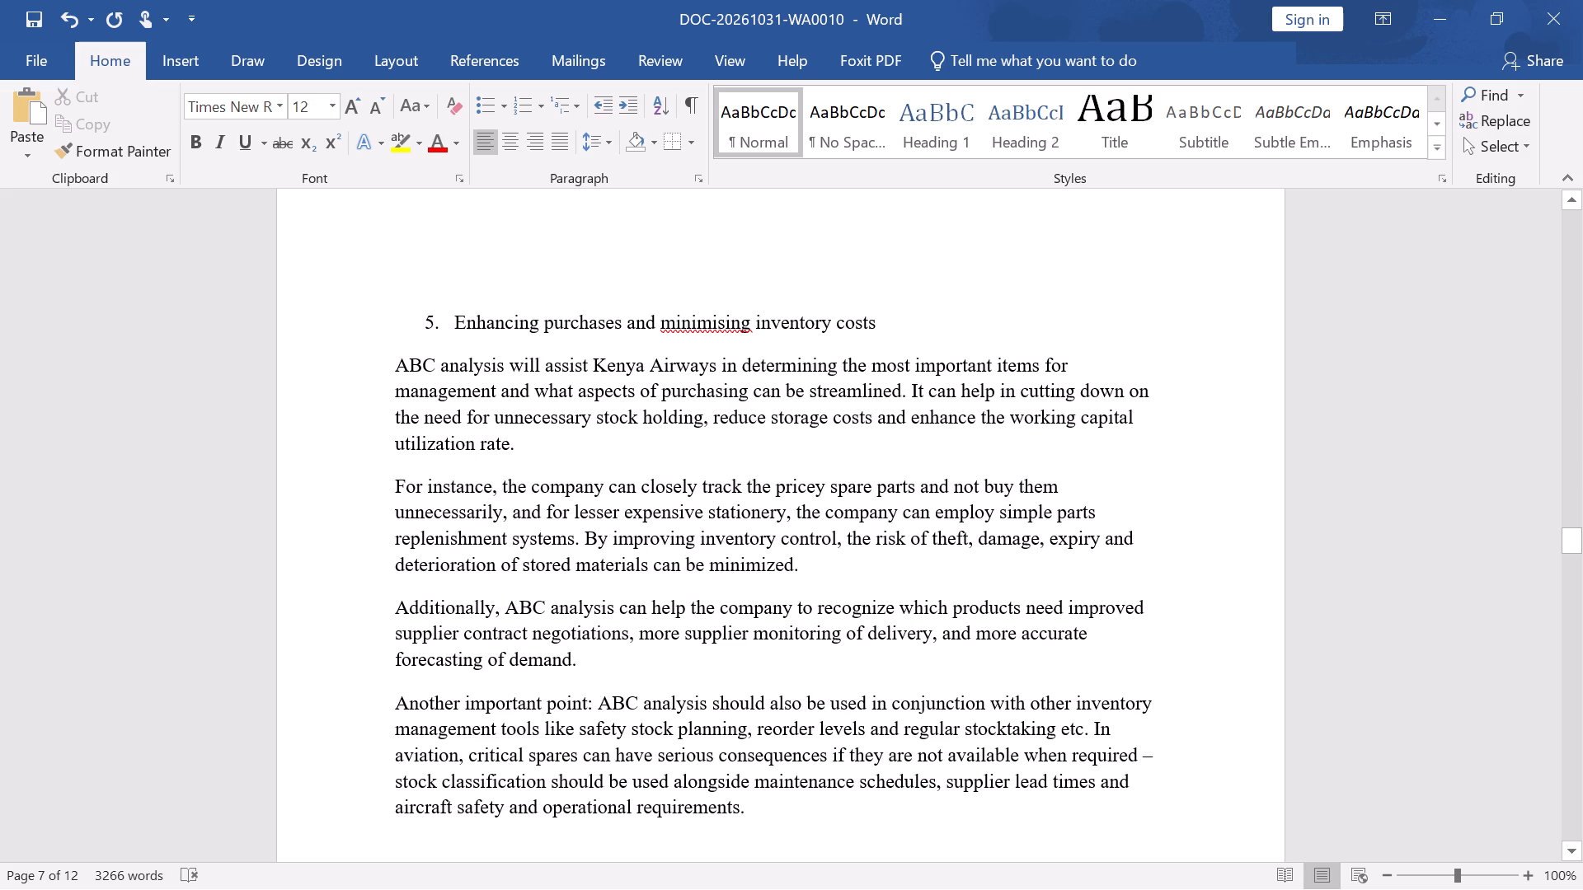
{"action": "left_click", "coordinate": [673, 324]}
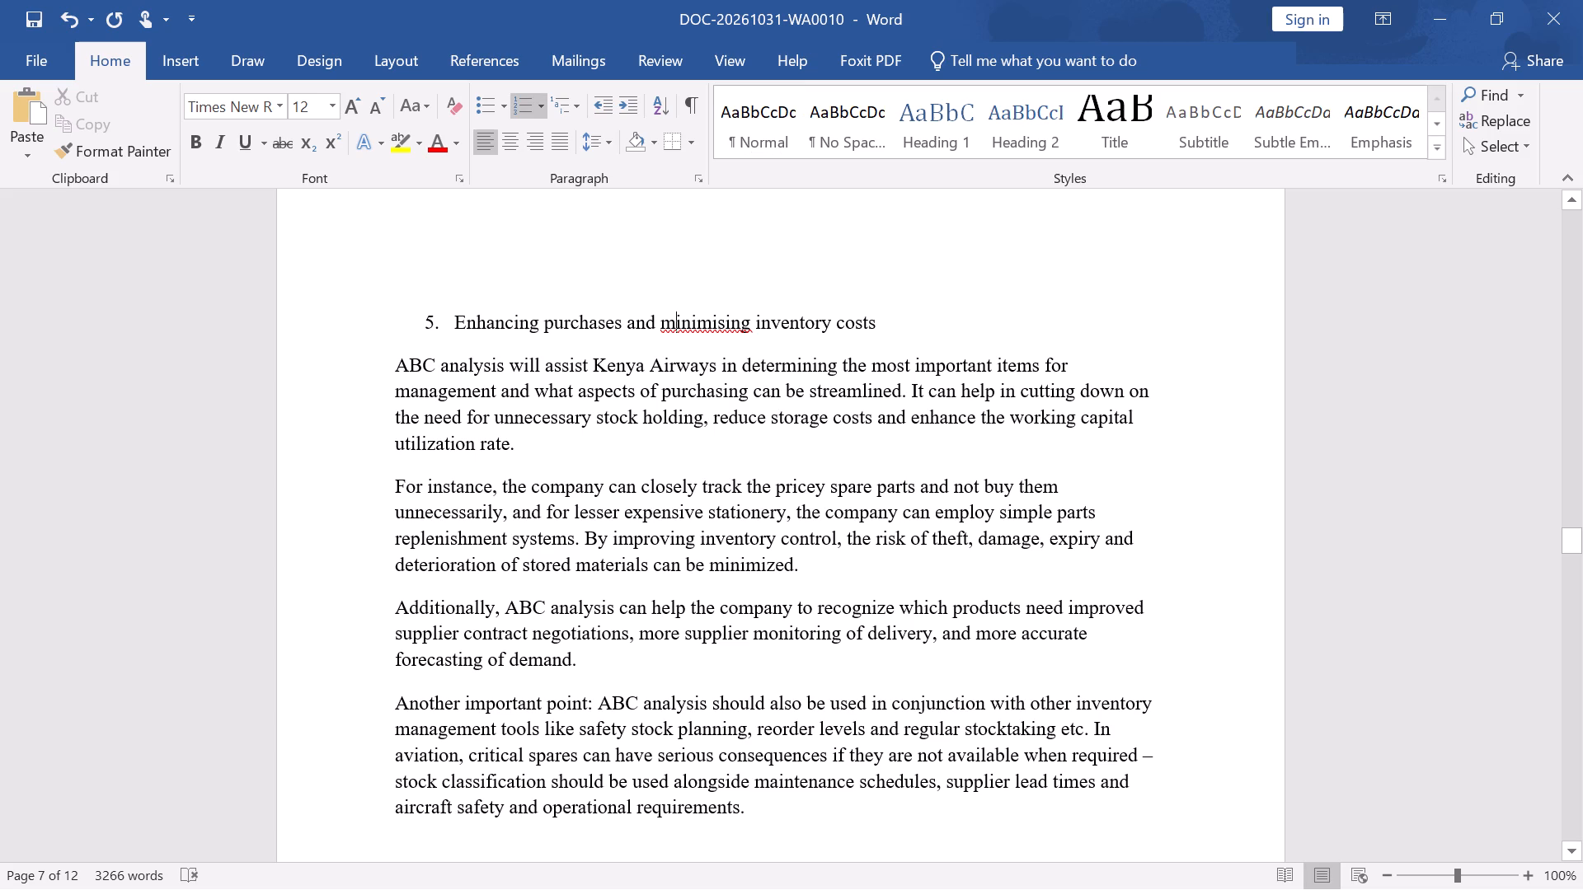
{"action": "key", "text": "BackSpace"}
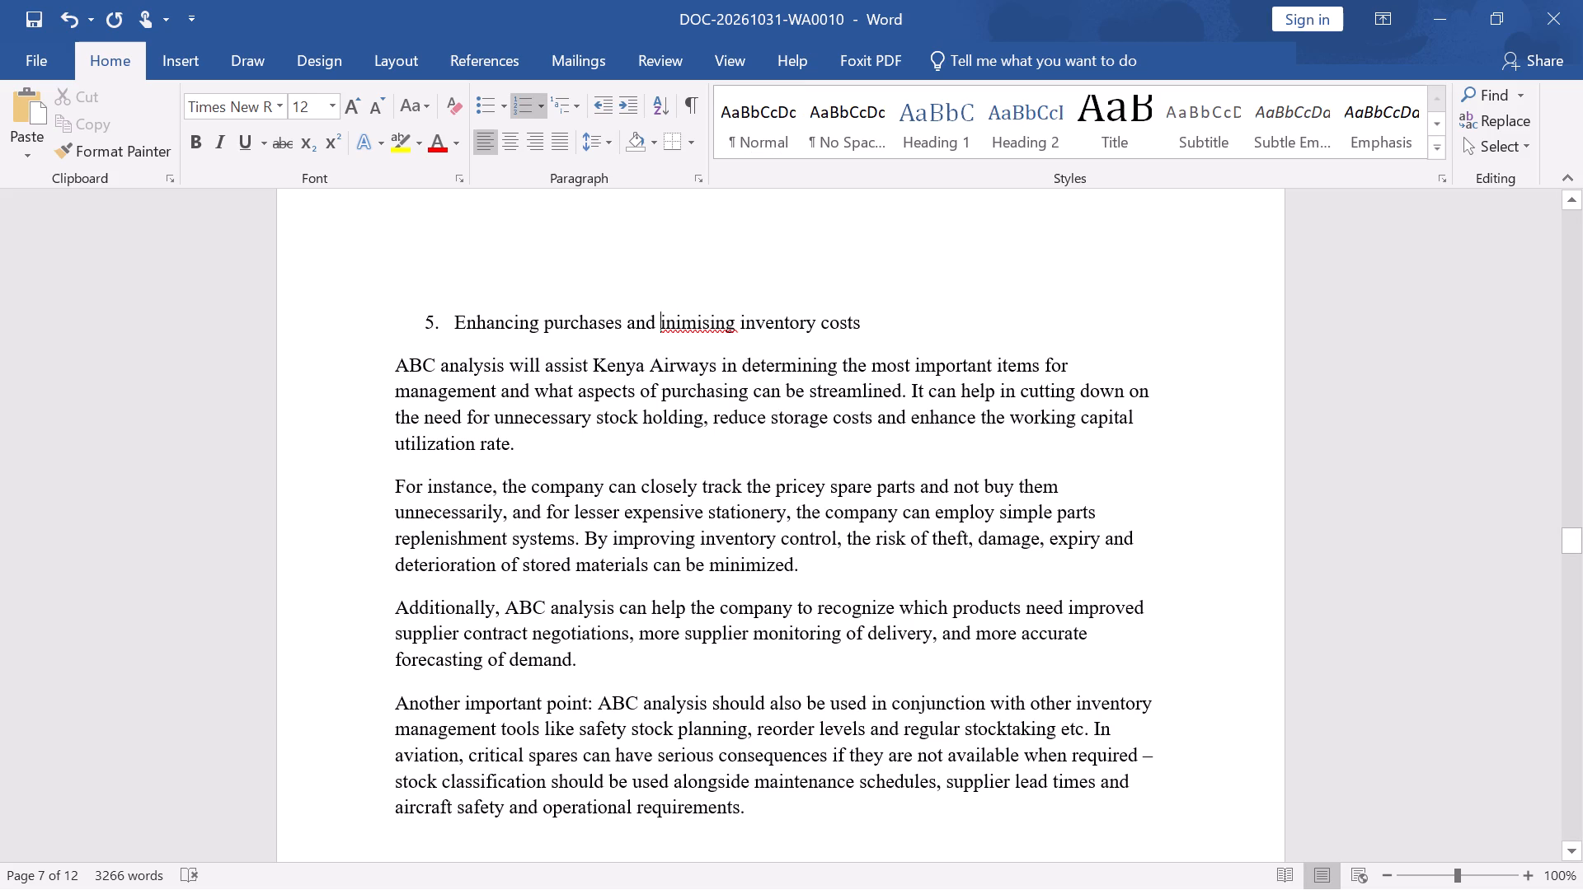
{"action": "key", "text": "m"}
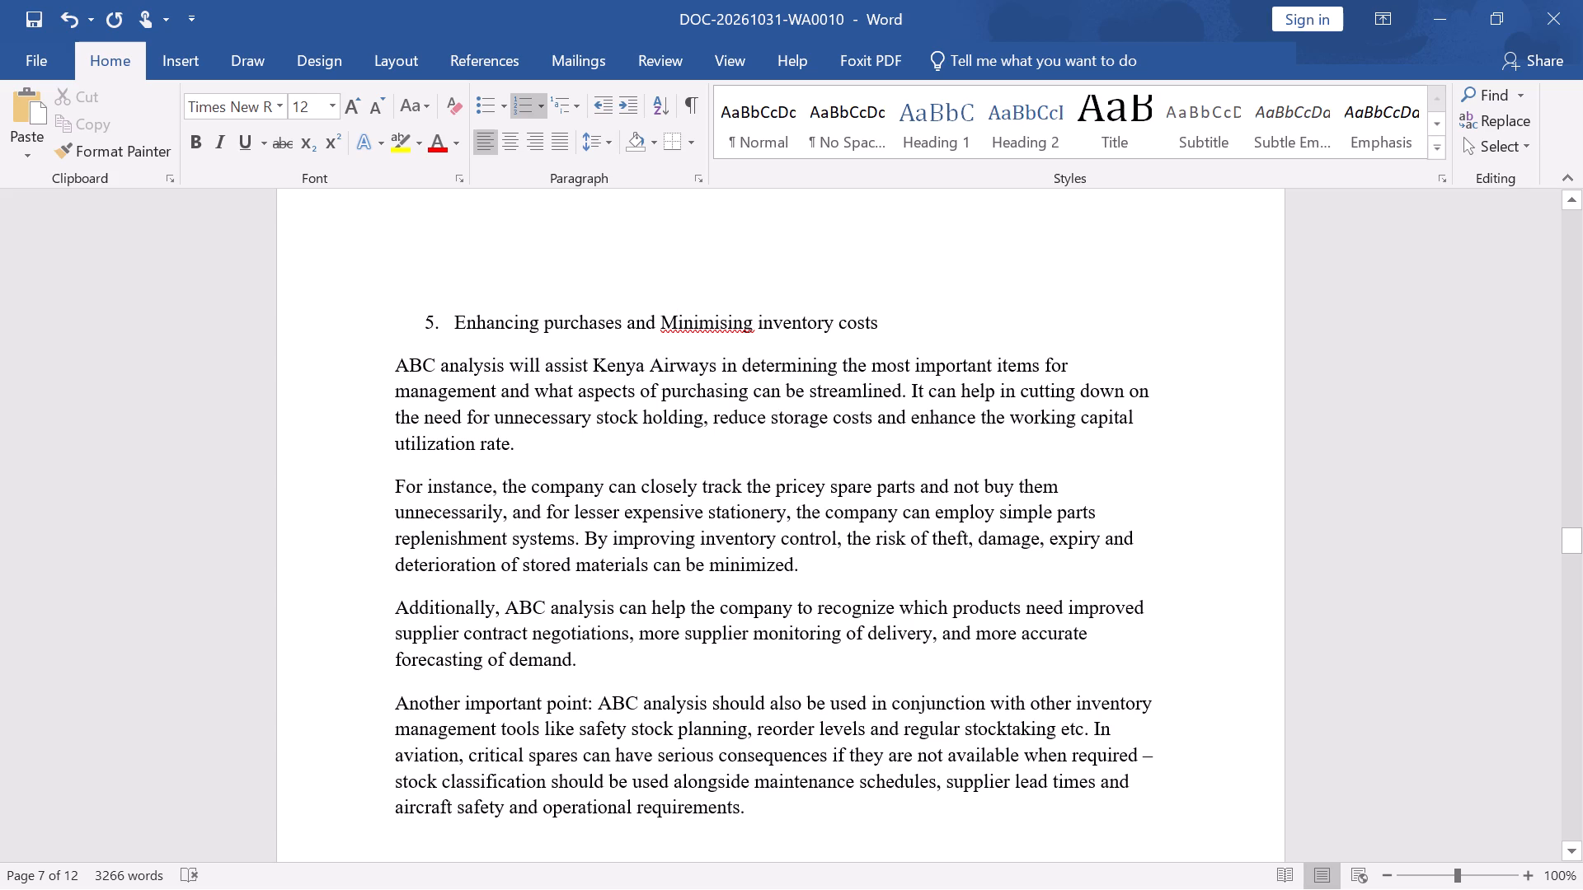
{"action": "left_click", "coordinate": [724, 321]}
{"action": "key", "text": "BackSpace"}
{"action": "key", "text": "z"}
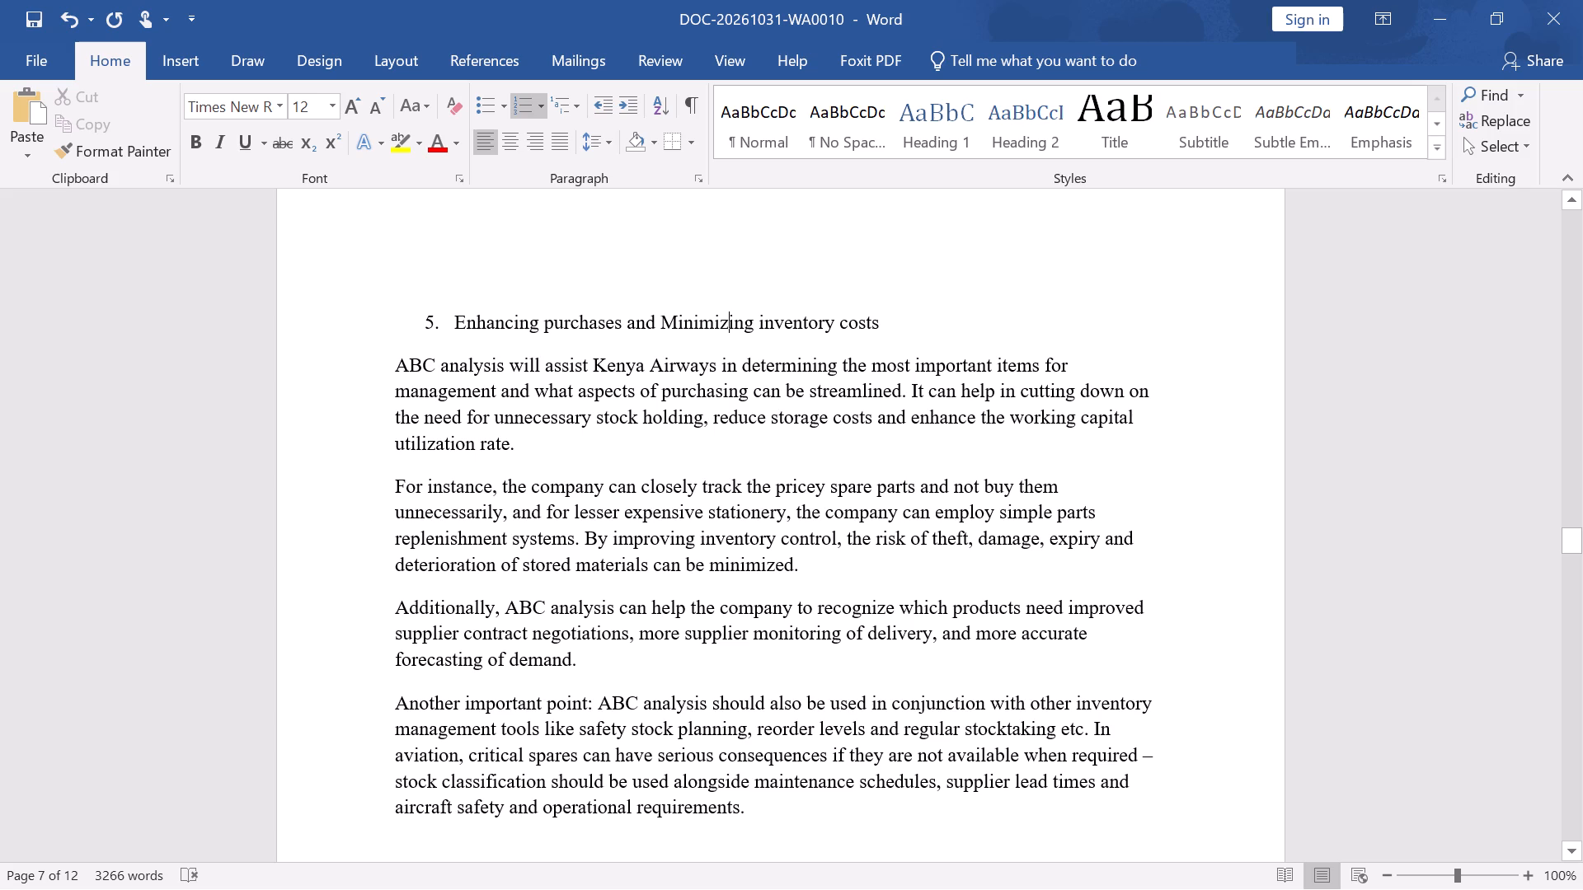
Remove two surplus blank lines above the "Wars and geopolitical conflicts" heading in part iii.
{"action": "scroll", "coordinate": [638, 367], "scroll_direction": "up", "scroll_amount": 9}
{"action": "scroll", "coordinate": [640, 360], "scroll_direction": "down", "scroll_amount": 4}
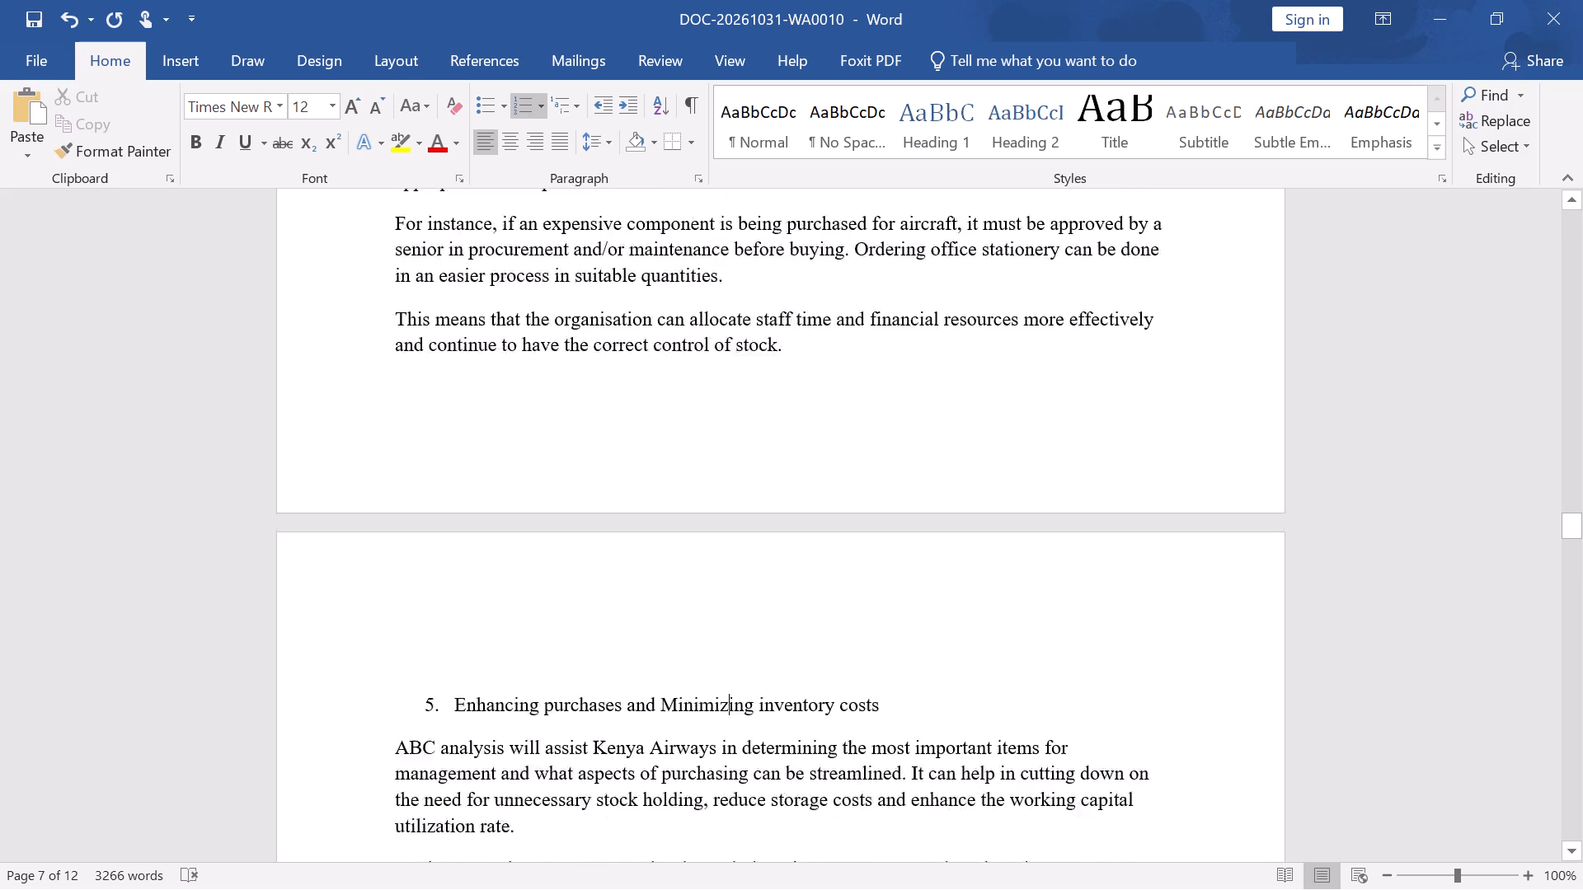
{"action": "scroll", "coordinate": [640, 360], "scroll_direction": "down", "scroll_amount": 17}
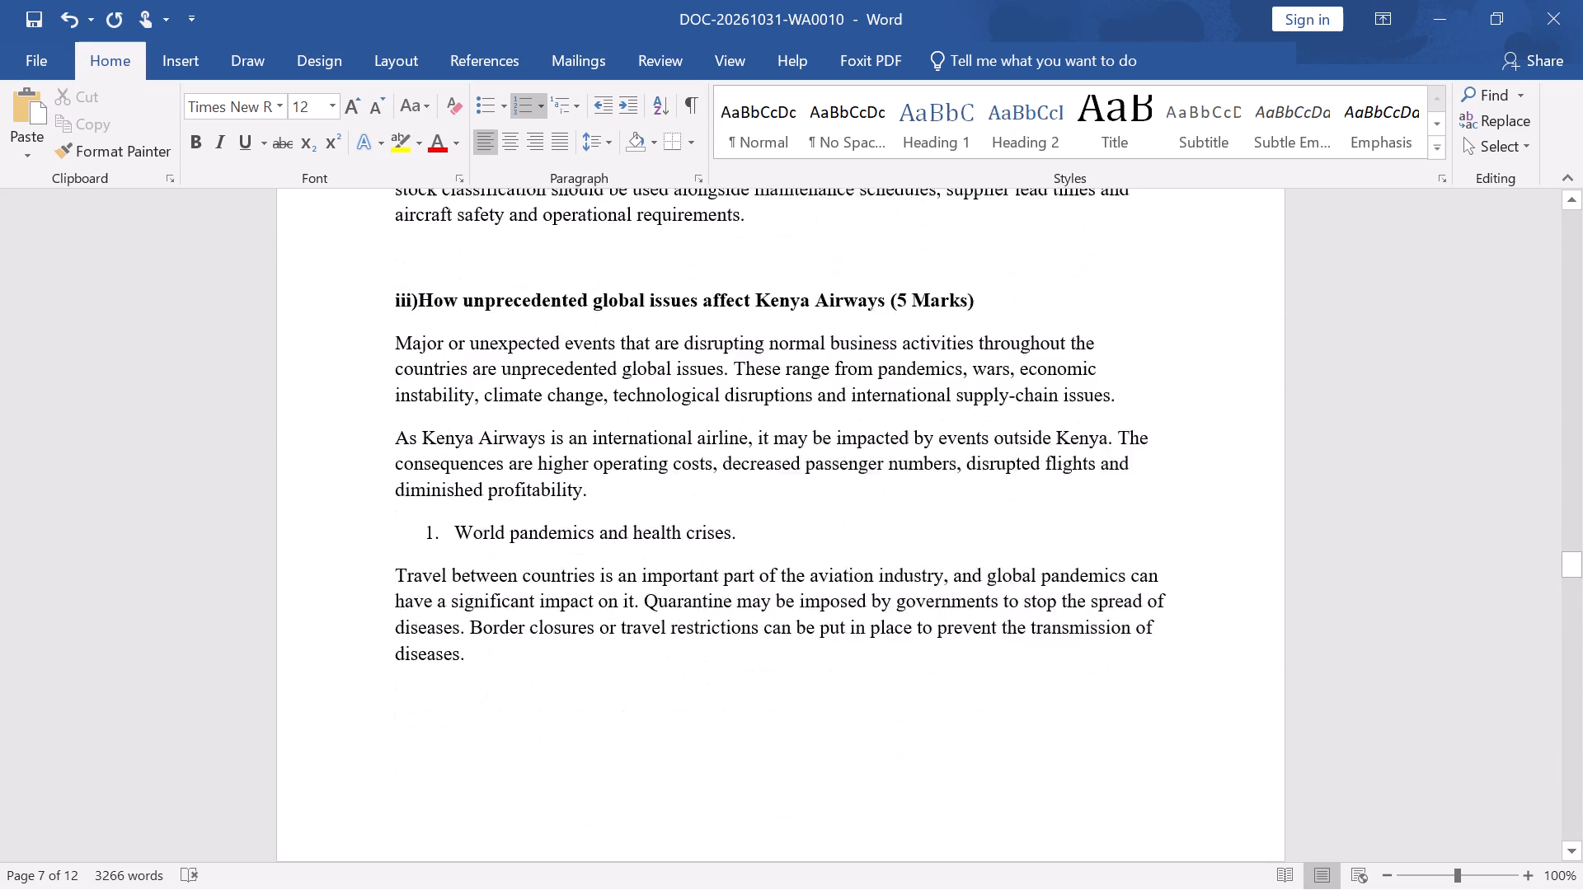
{"action": "scroll", "coordinate": [646, 347], "scroll_direction": "down", "scroll_amount": 5}
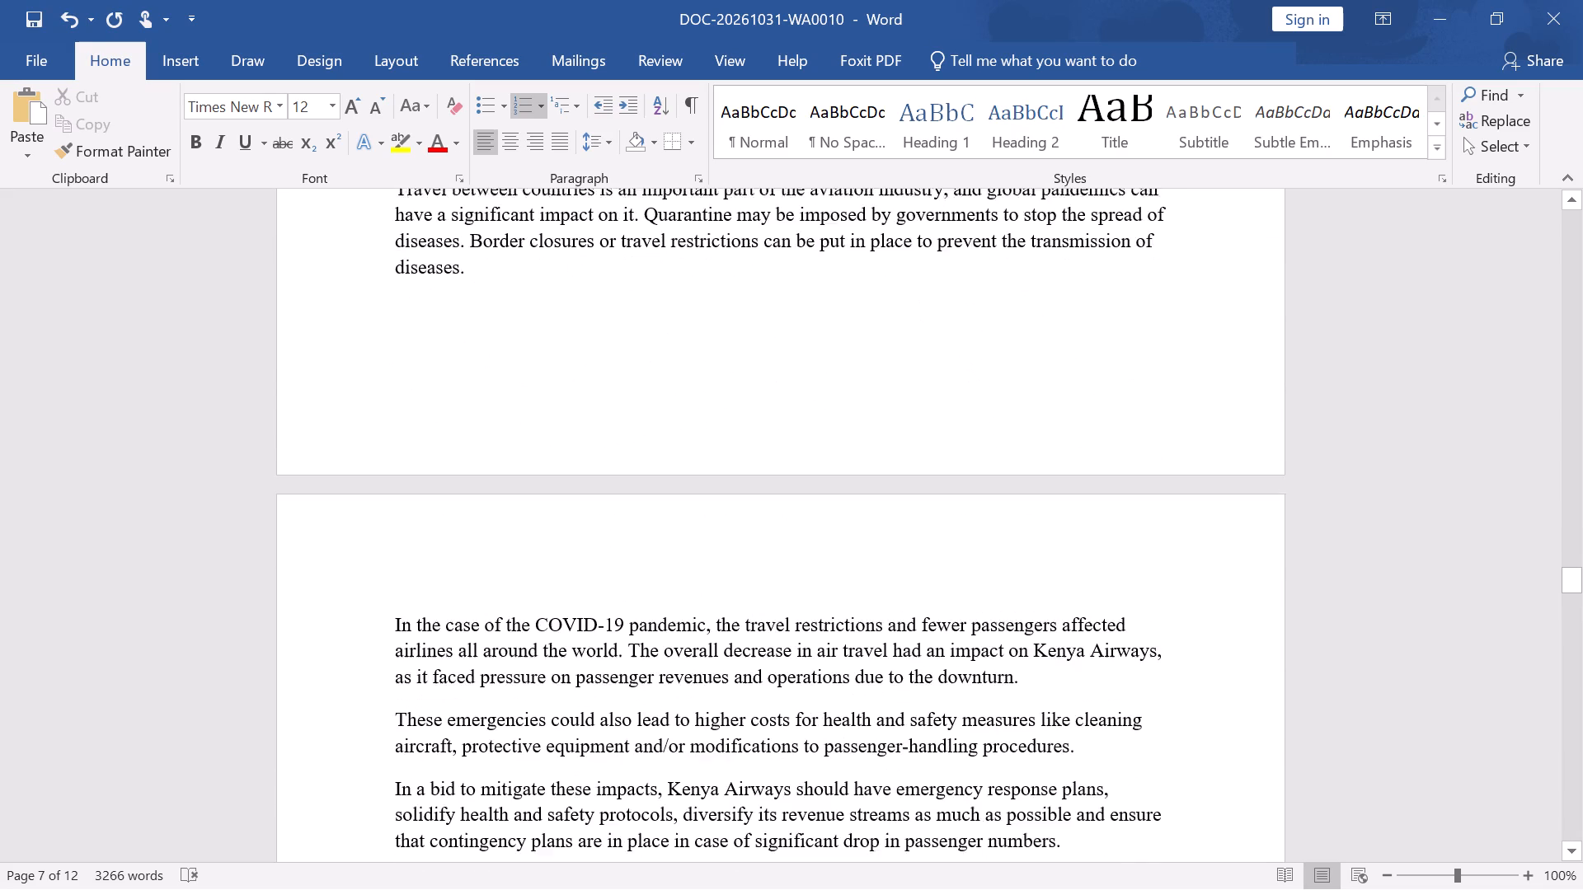
{"action": "scroll", "coordinate": [646, 347], "scroll_direction": "down", "scroll_amount": 7}
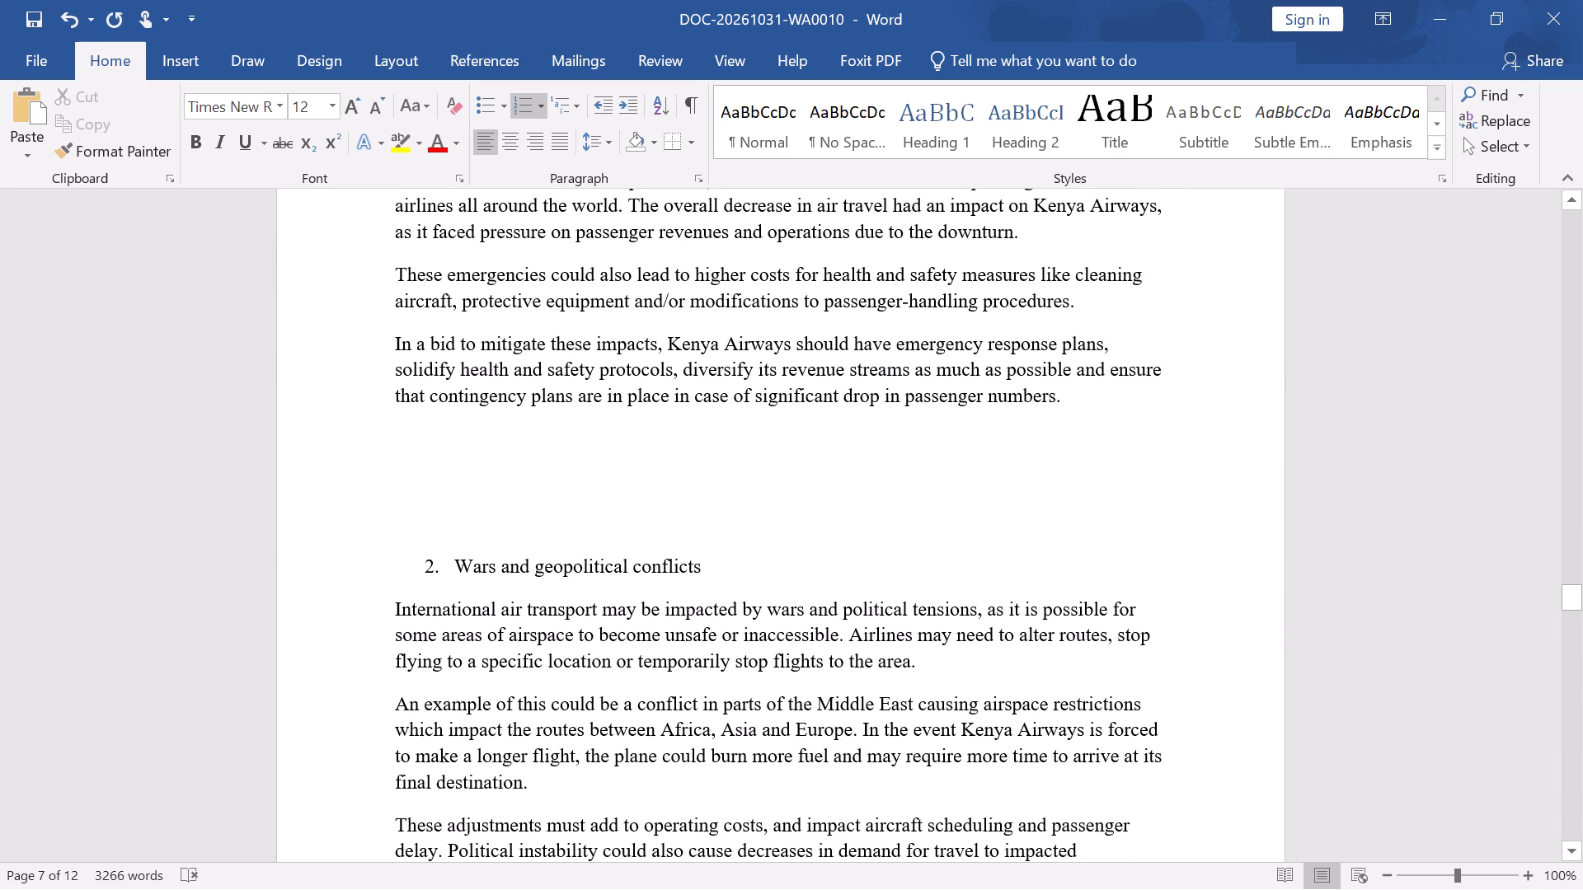
{"action": "left_click", "coordinate": [450, 527]}
{"action": "key", "text": "BackSpace"}
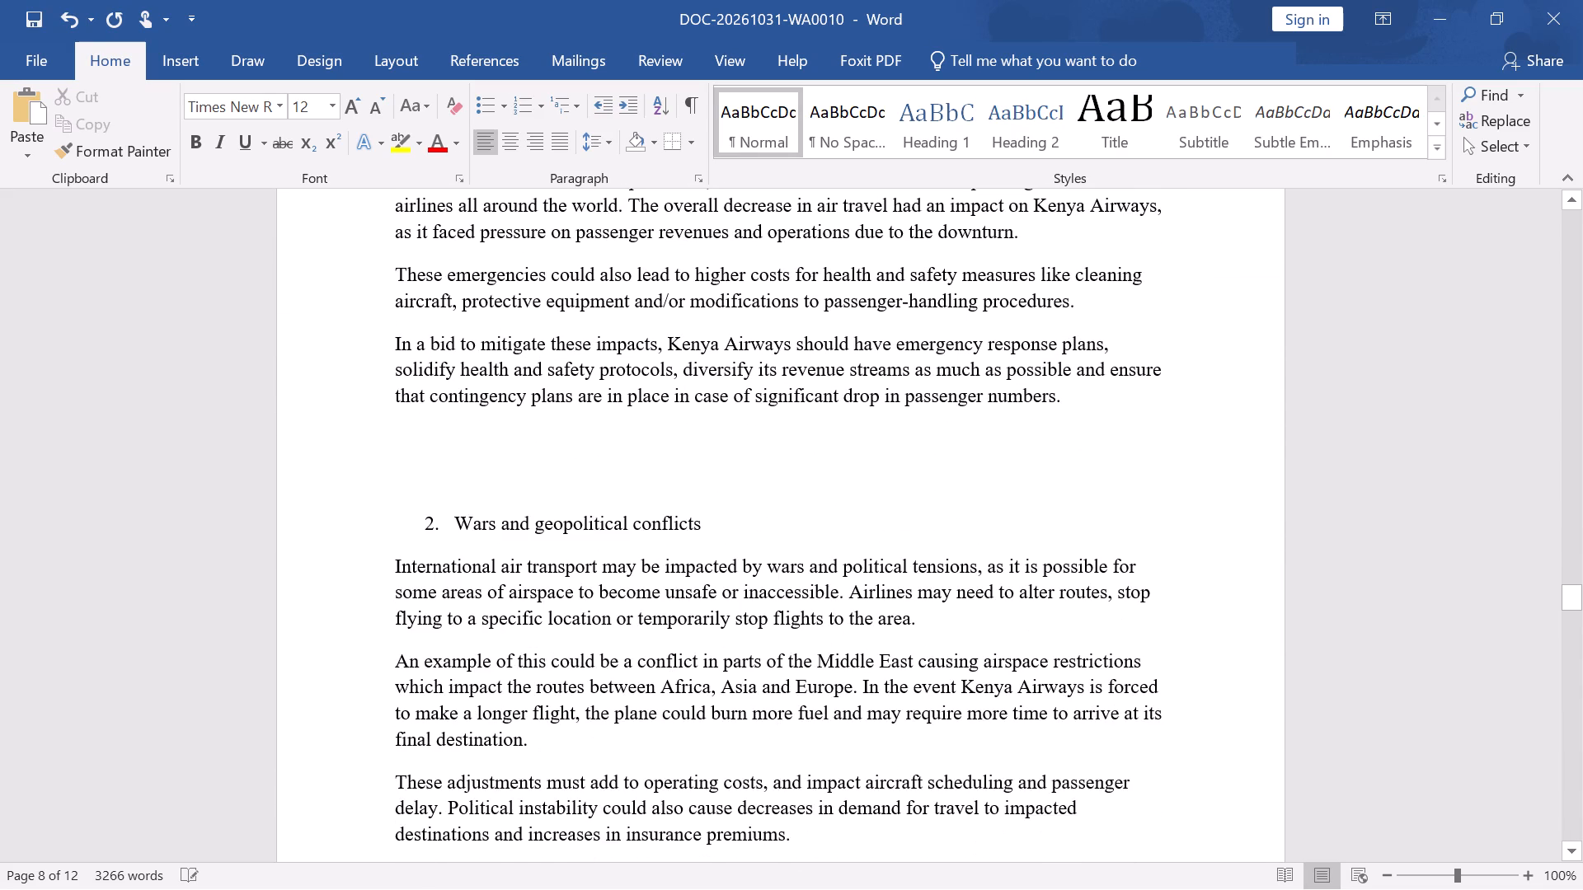
{"action": "key", "text": "BackSpace"}
{"action": "scroll", "coordinate": [551, 477], "scroll_direction": "down", "scroll_amount": 10}
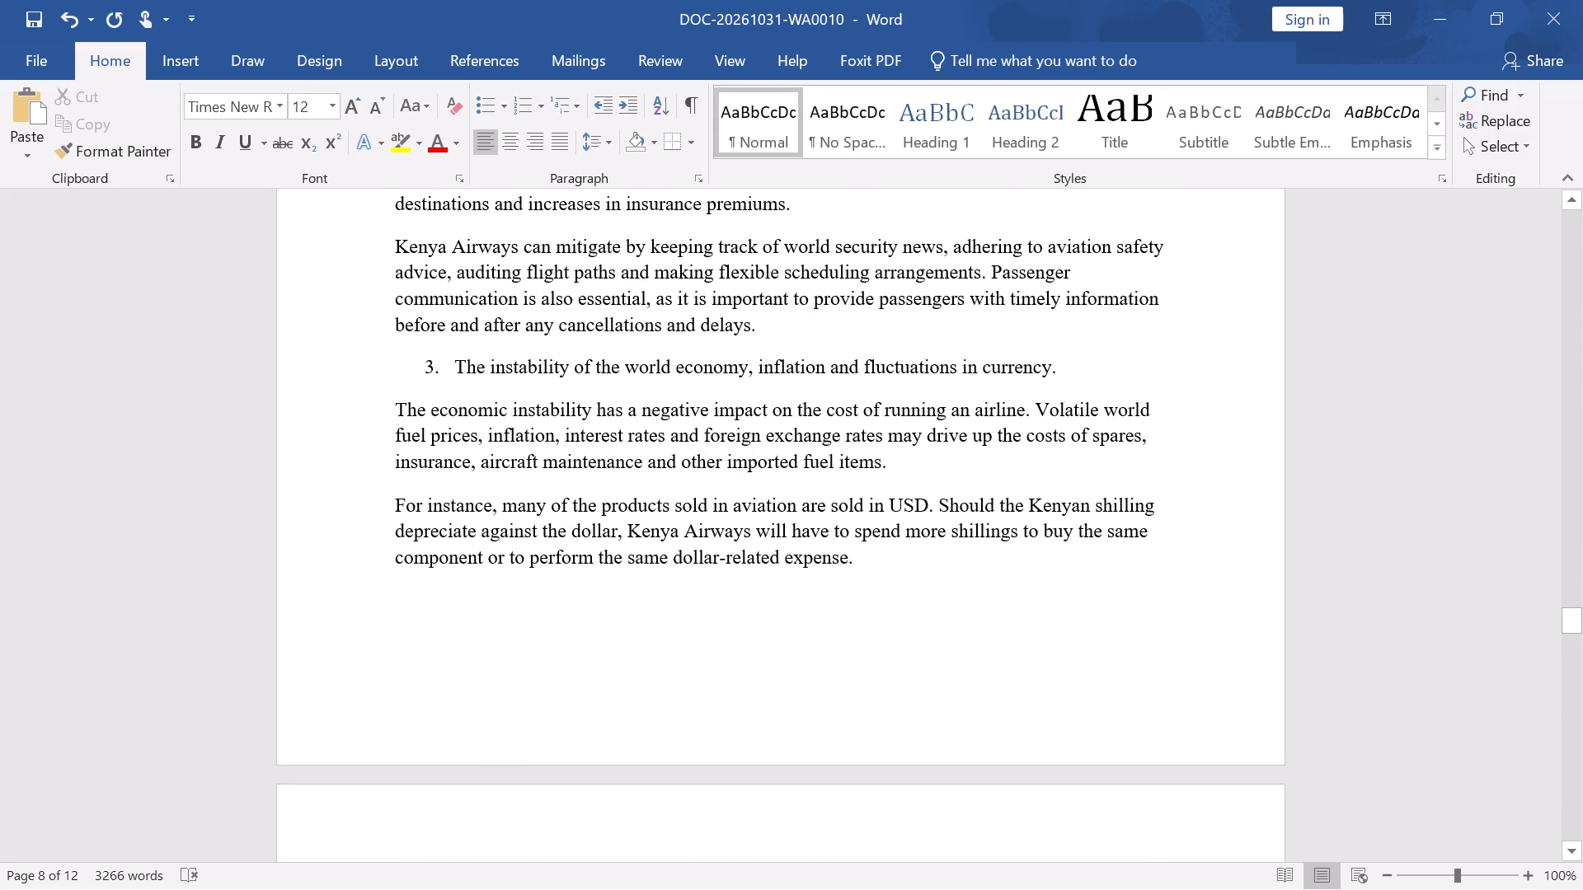
Remove two surplus blank lines above the "Climate Change and Extreme weather events" heading.
{"action": "scroll", "coordinate": [561, 444], "scroll_direction": "down", "scroll_amount": 5}
{"action": "scroll", "coordinate": [561, 442], "scroll_direction": "up", "scroll_amount": 4}
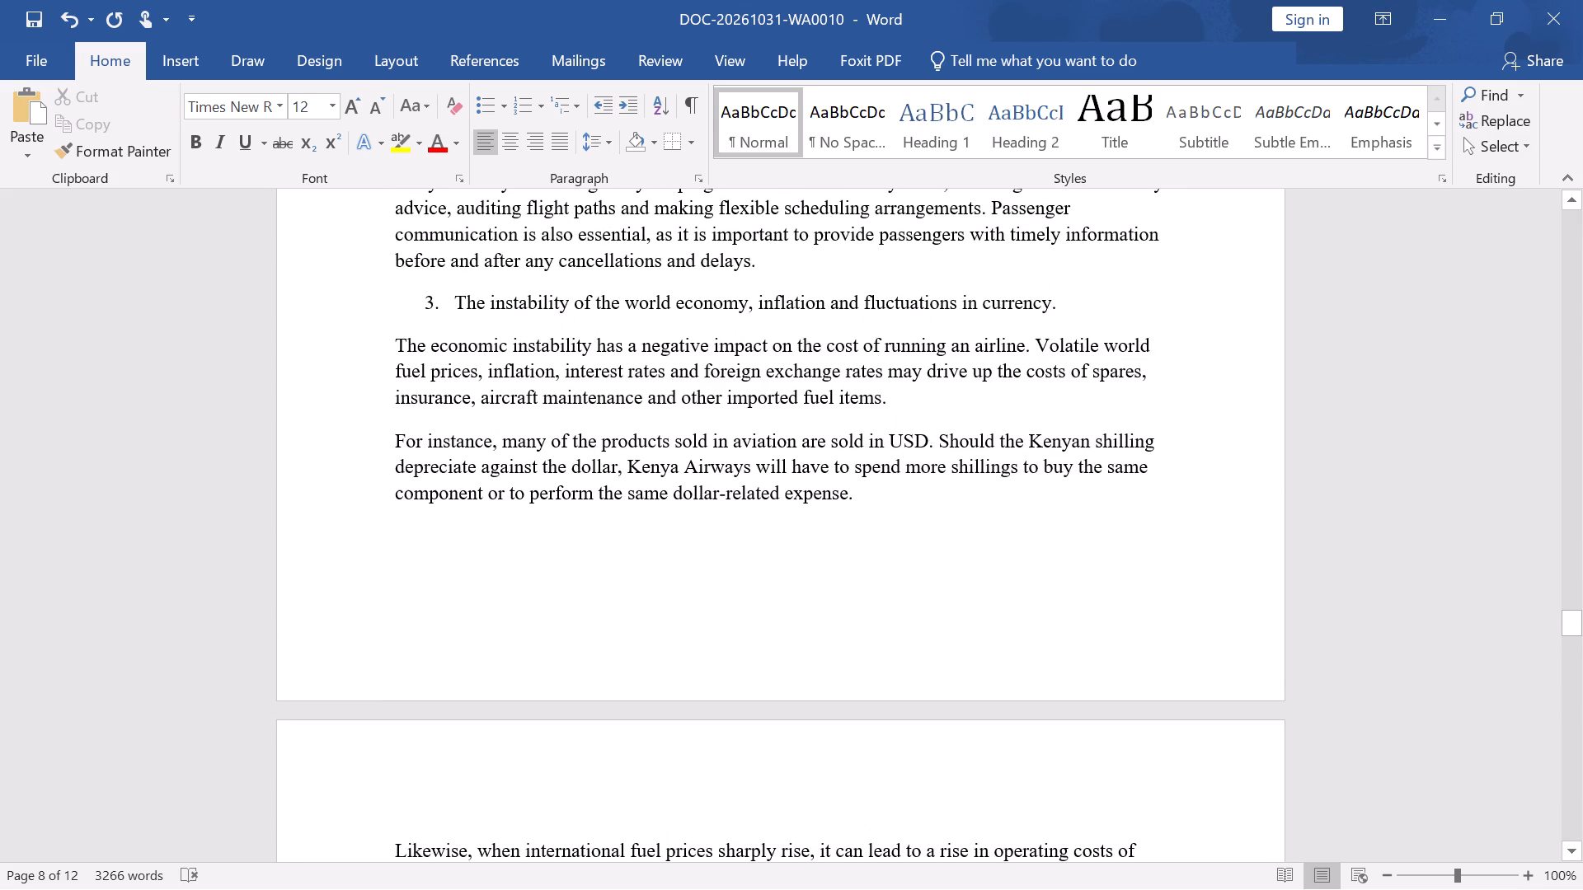
{"action": "scroll", "coordinate": [561, 440], "scroll_direction": "down", "scroll_amount": 12}
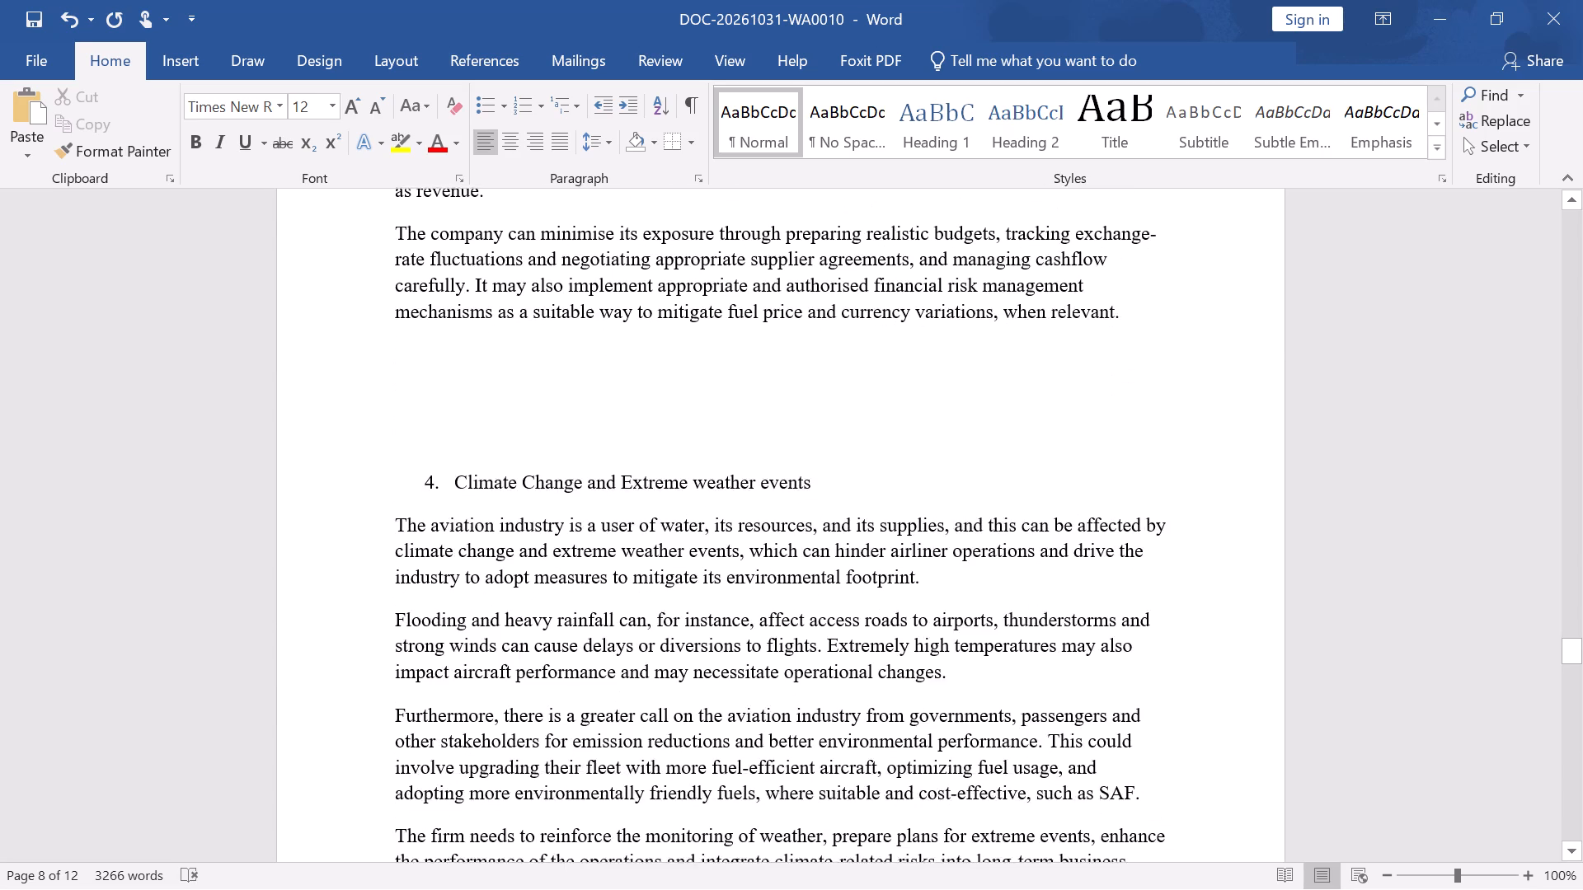
{"action": "scroll", "coordinate": [561, 438], "scroll_direction": "down", "scroll_amount": 6}
{"action": "scroll", "coordinate": [561, 437], "scroll_direction": "up", "scroll_amount": 6}
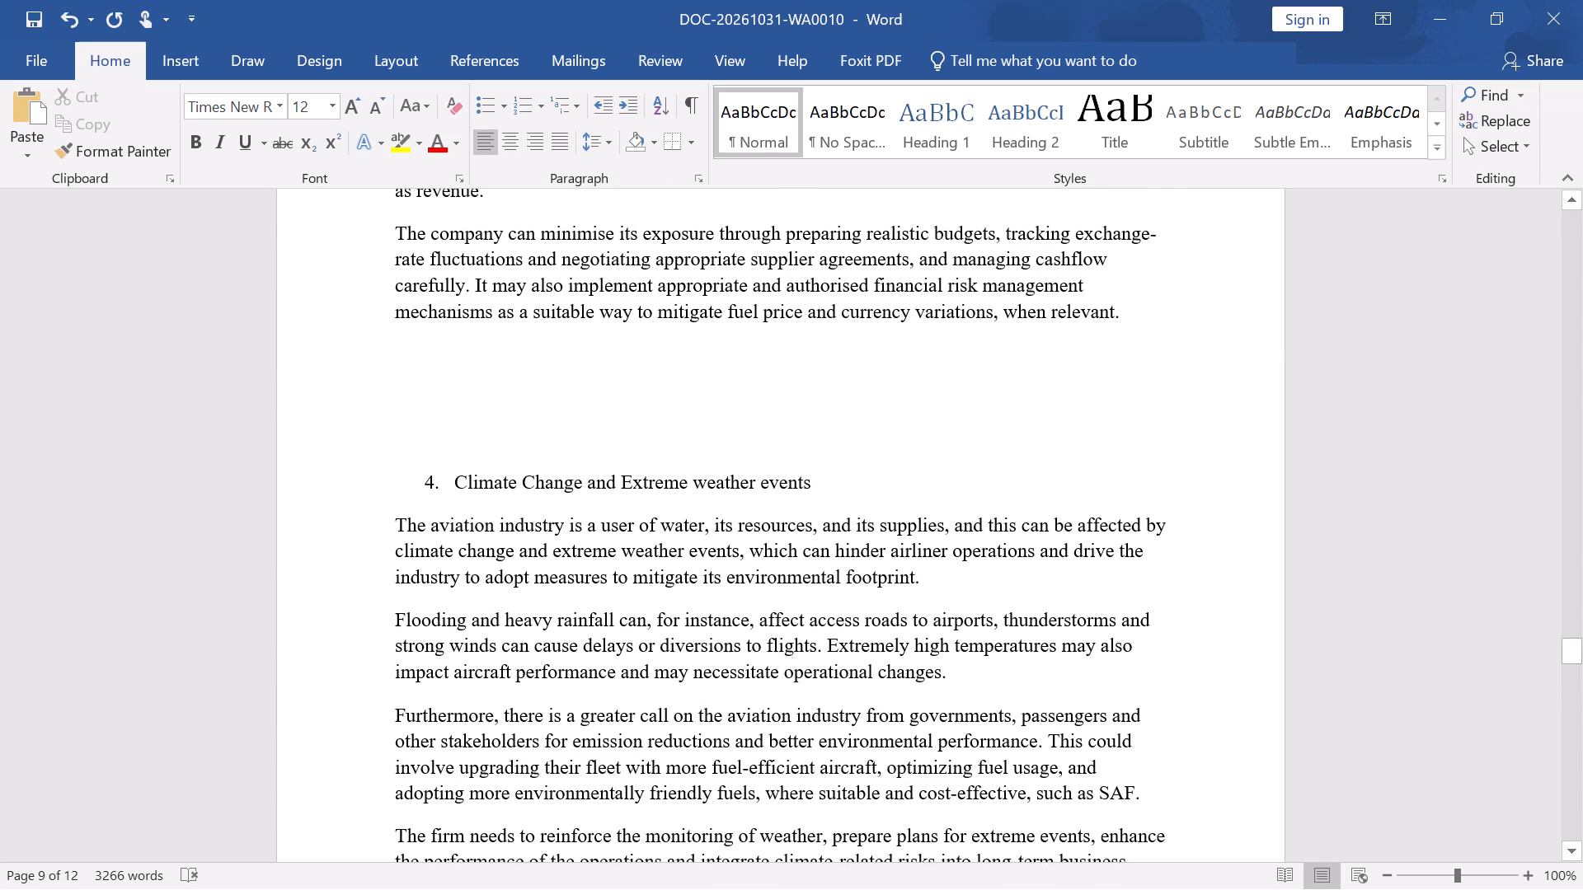
{"action": "left_click", "coordinate": [466, 446]}
{"action": "key", "text": "BackSpace"}
{"action": "key", "text": "BackSpace"}
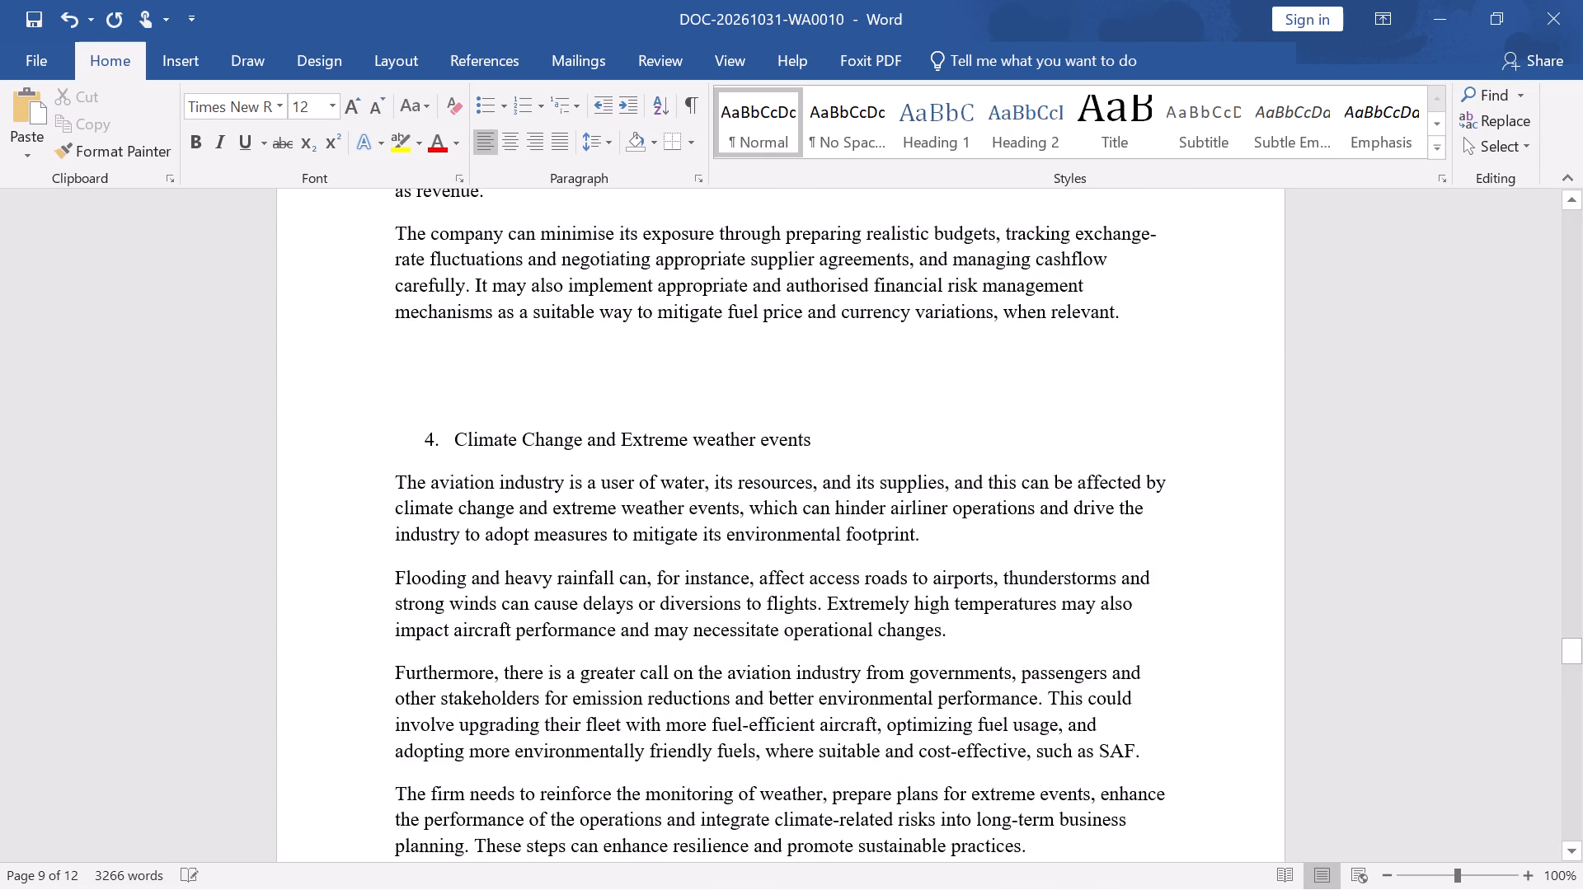
Remove seven surplus blank lines above the "Conclusion" heading.
{"action": "scroll", "coordinate": [577, 420], "scroll_direction": "down", "scroll_amount": 3}
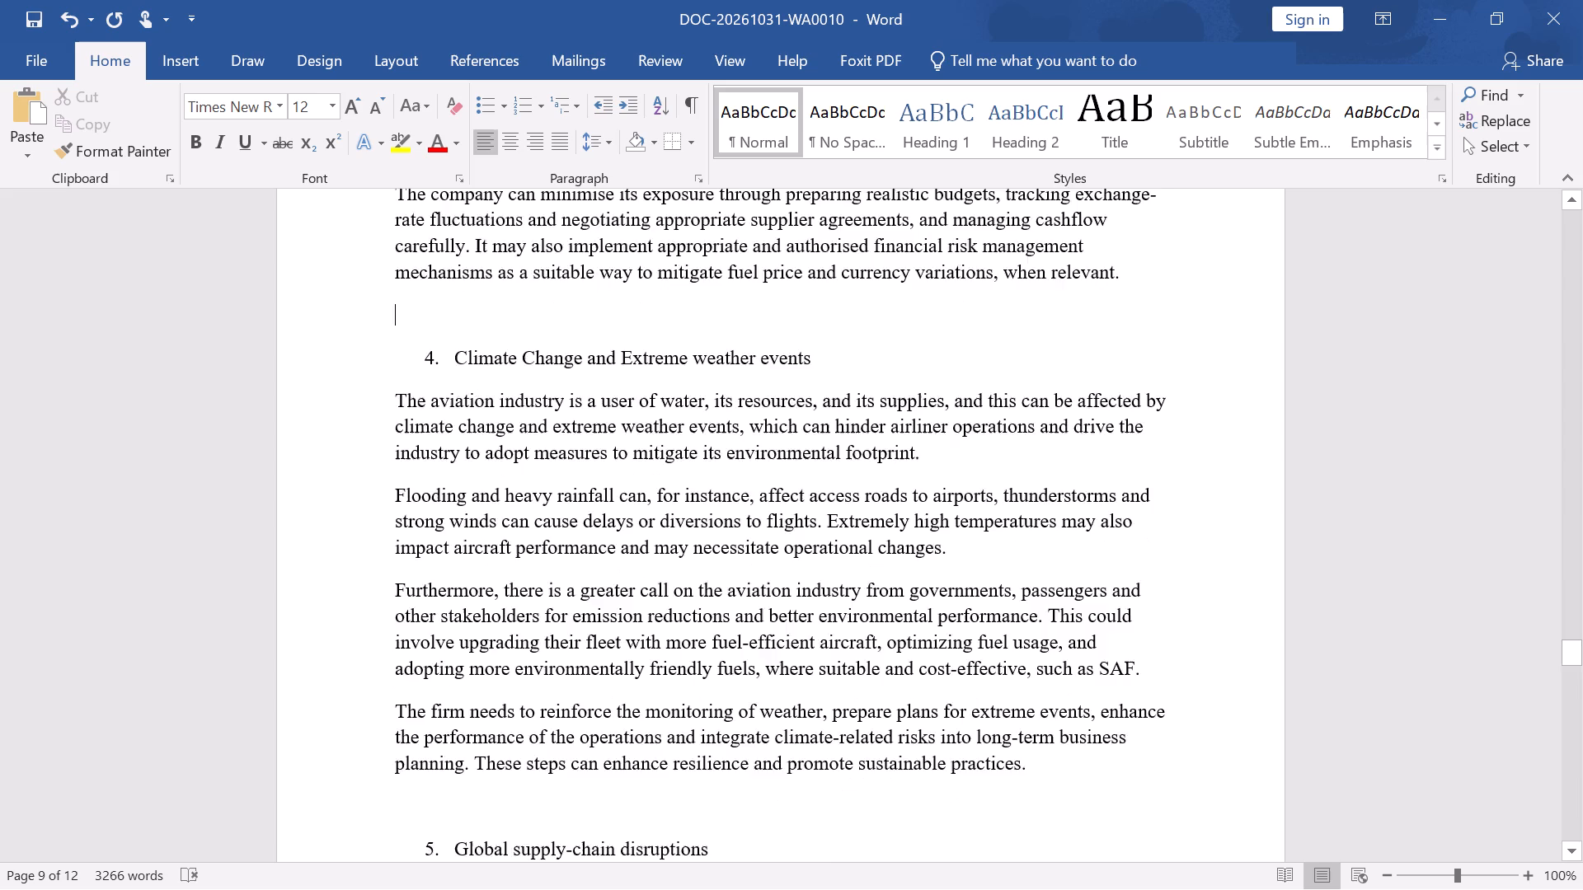
{"action": "scroll", "coordinate": [577, 421], "scroll_direction": "down", "scroll_amount": 12}
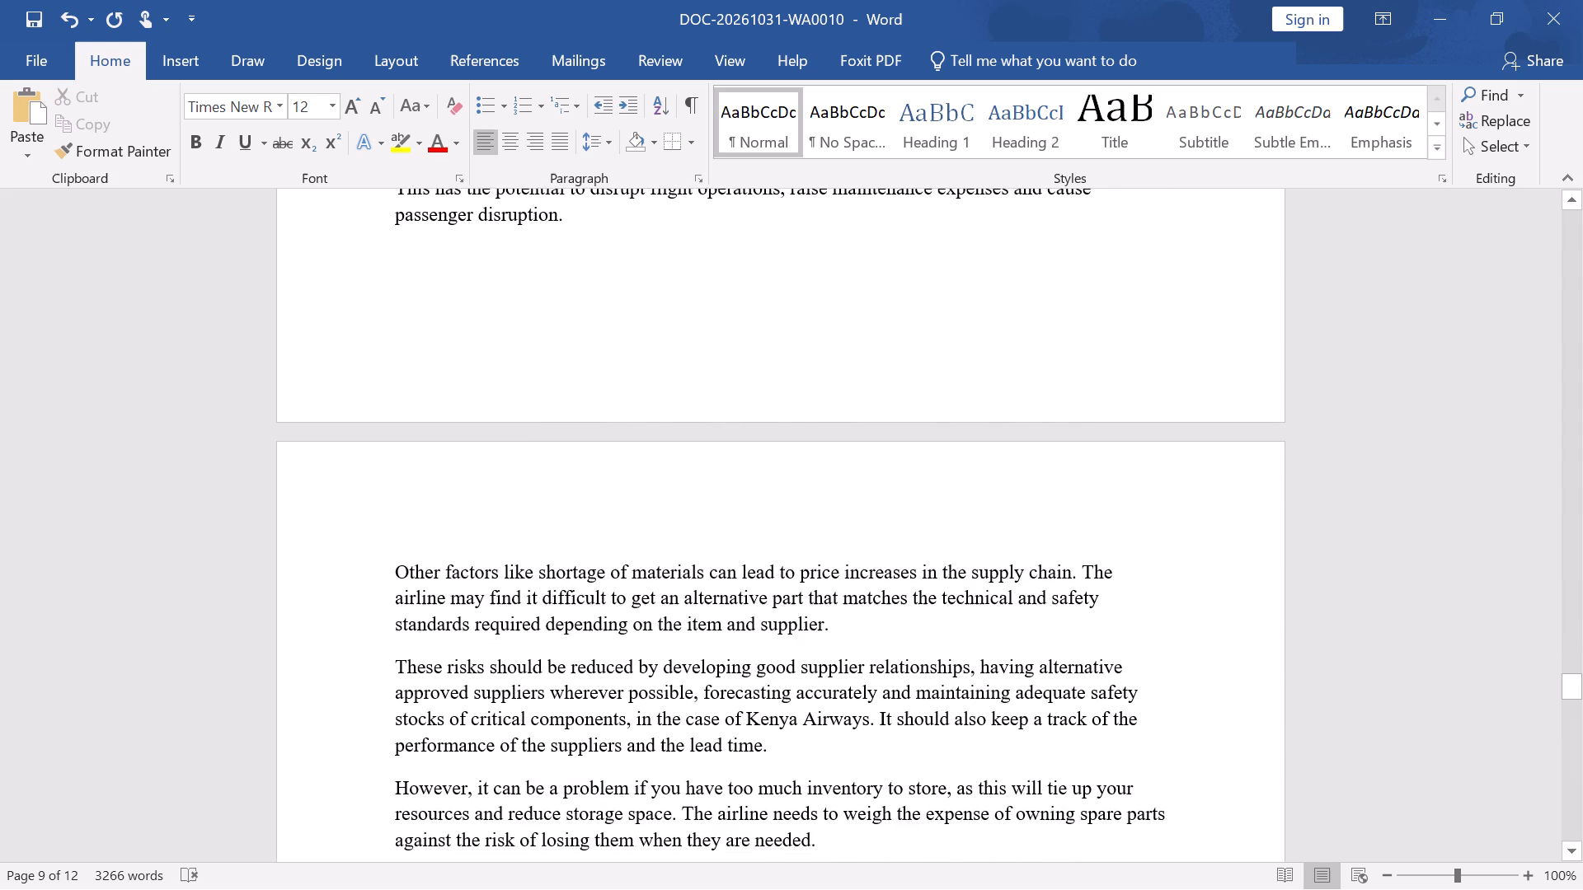
{"action": "scroll", "coordinate": [578, 418], "scroll_direction": "down", "scroll_amount": 16}
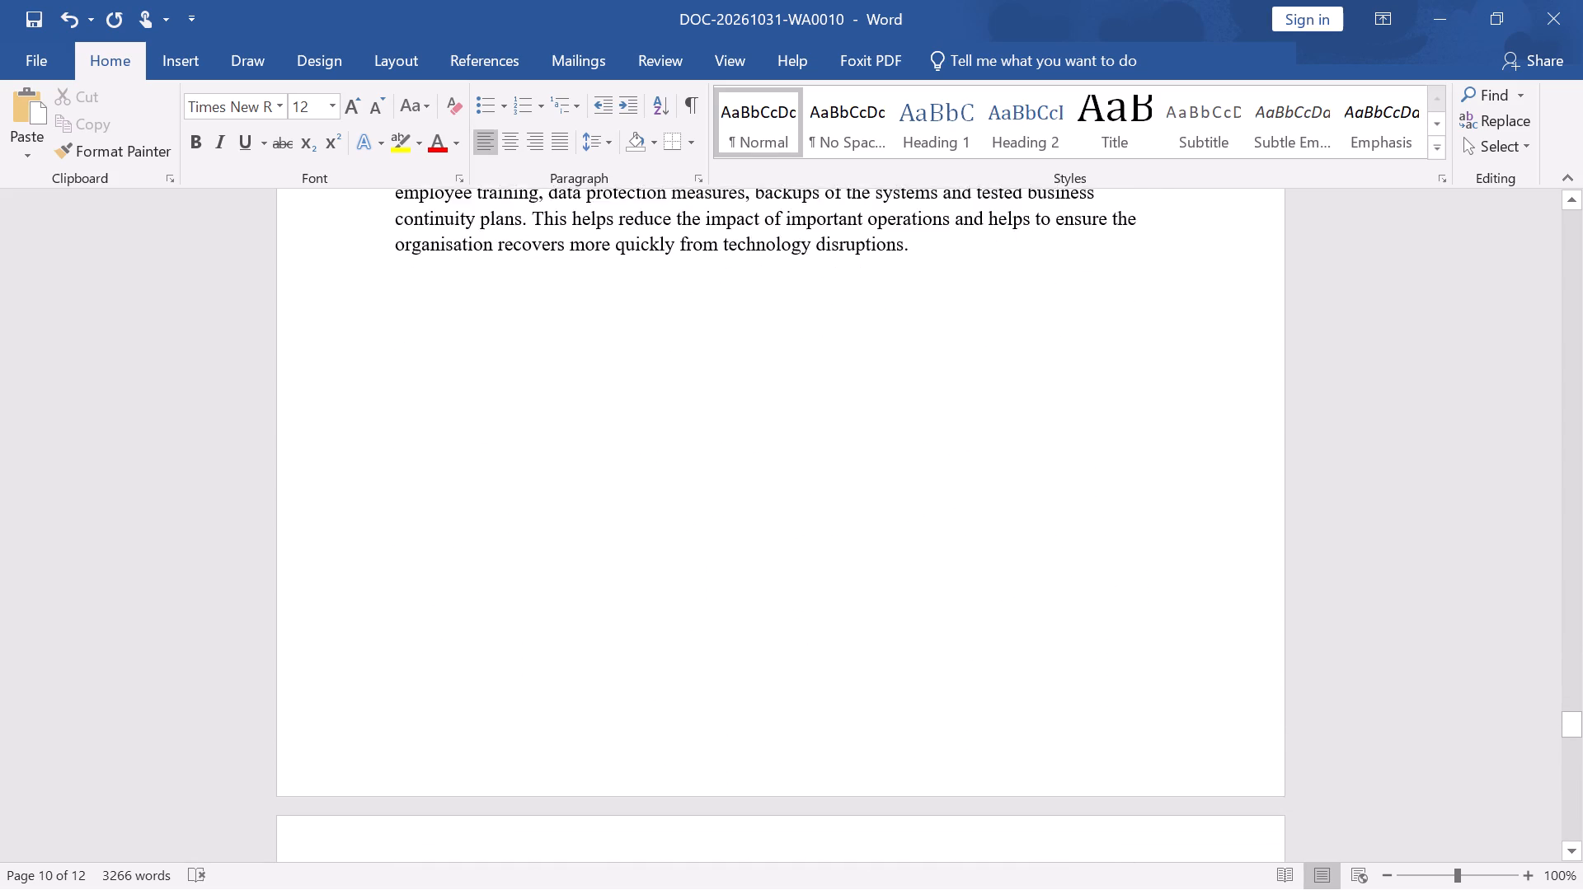
{"action": "scroll", "coordinate": [579, 415], "scroll_direction": "down", "scroll_amount": 12}
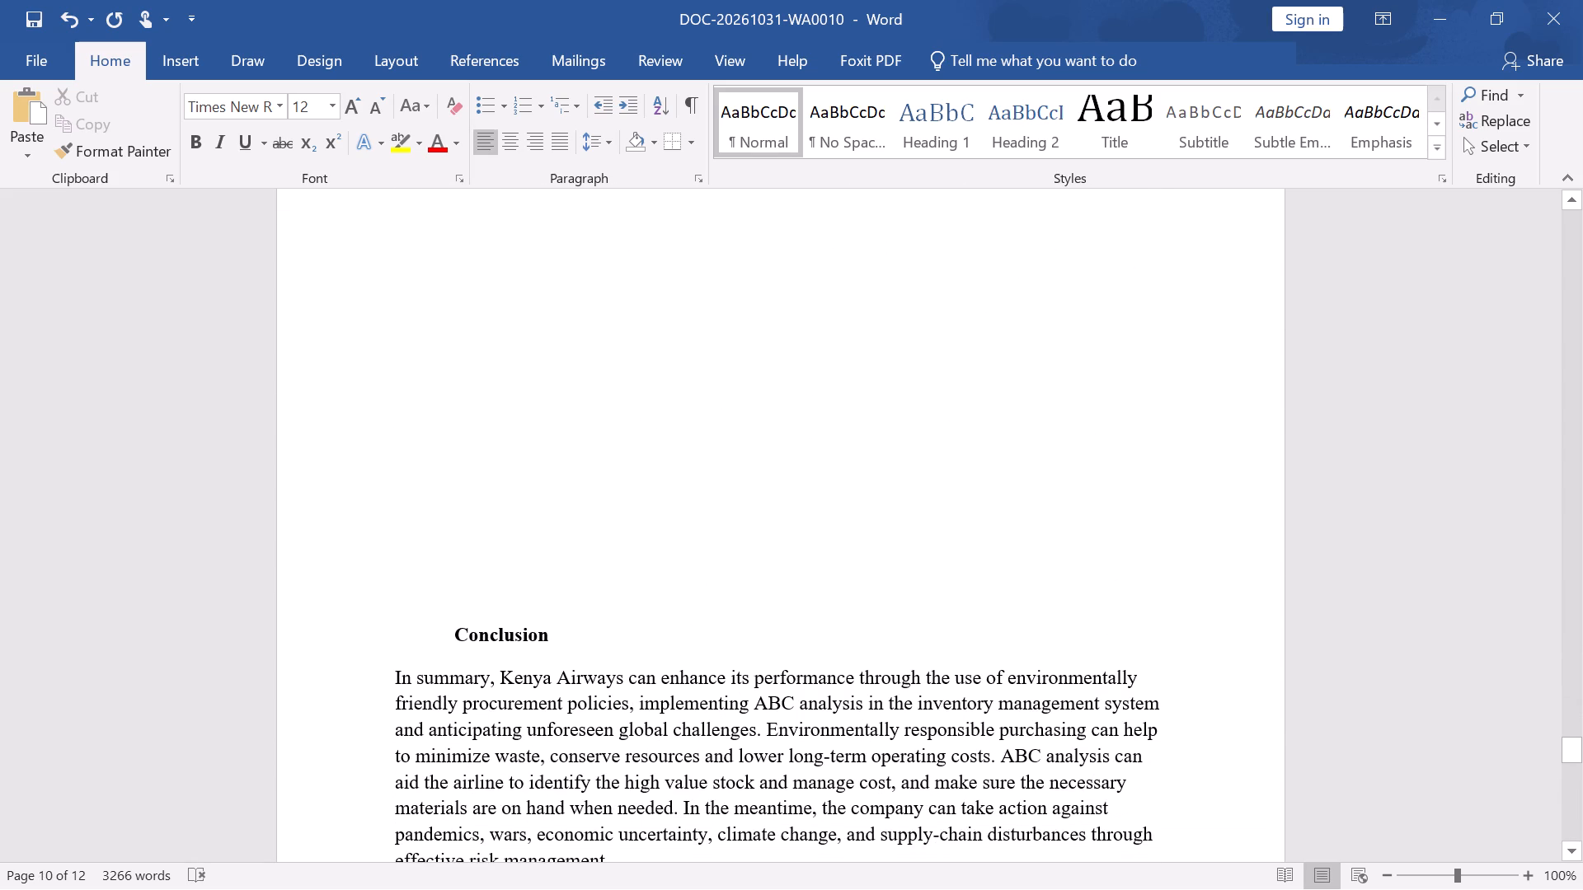
{"action": "left_click", "coordinate": [476, 565]}
{"action": "key", "text": "BackSpace"}
{"action": "key", "text": "BackSpace"}
{"action": "key", "text": "BackSpace"}
{"action": "key", "text": "BackSpace"}
{"action": "key", "text": "BackSpace"}
{"action": "key", "text": "BackSpace"}
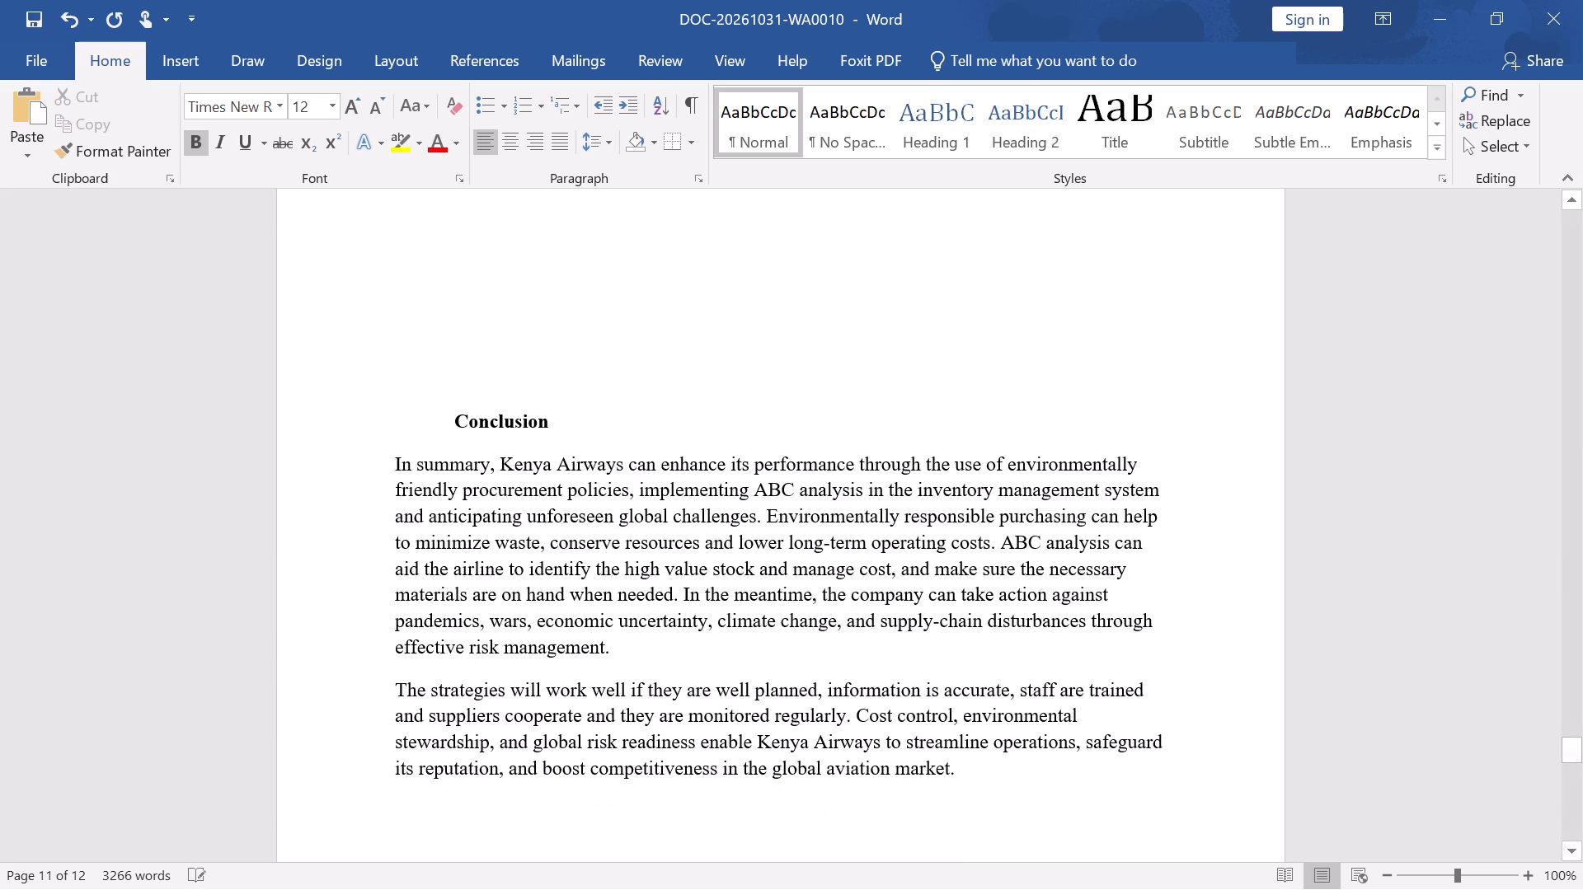
{"action": "key", "text": "BackSpace"}
Review the spacing and page breaks of numbered sections 4 to 6 before the conclusion.
{"action": "scroll", "coordinate": [541, 400], "scroll_direction": "up", "scroll_amount": 4}
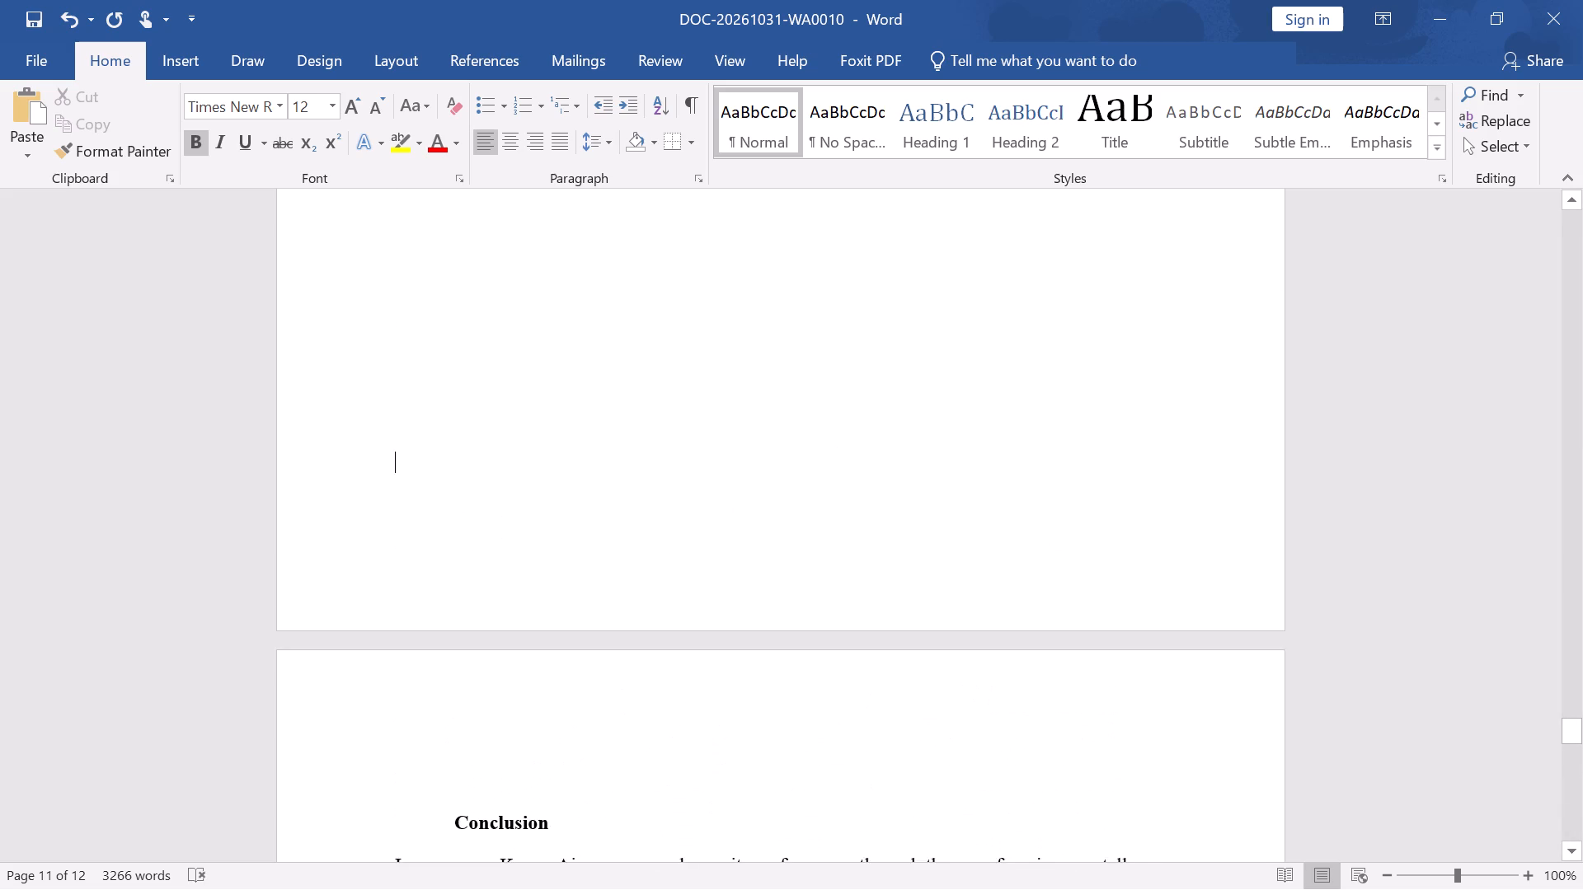
{"action": "scroll", "coordinate": [538, 404], "scroll_direction": "up", "scroll_amount": 13}
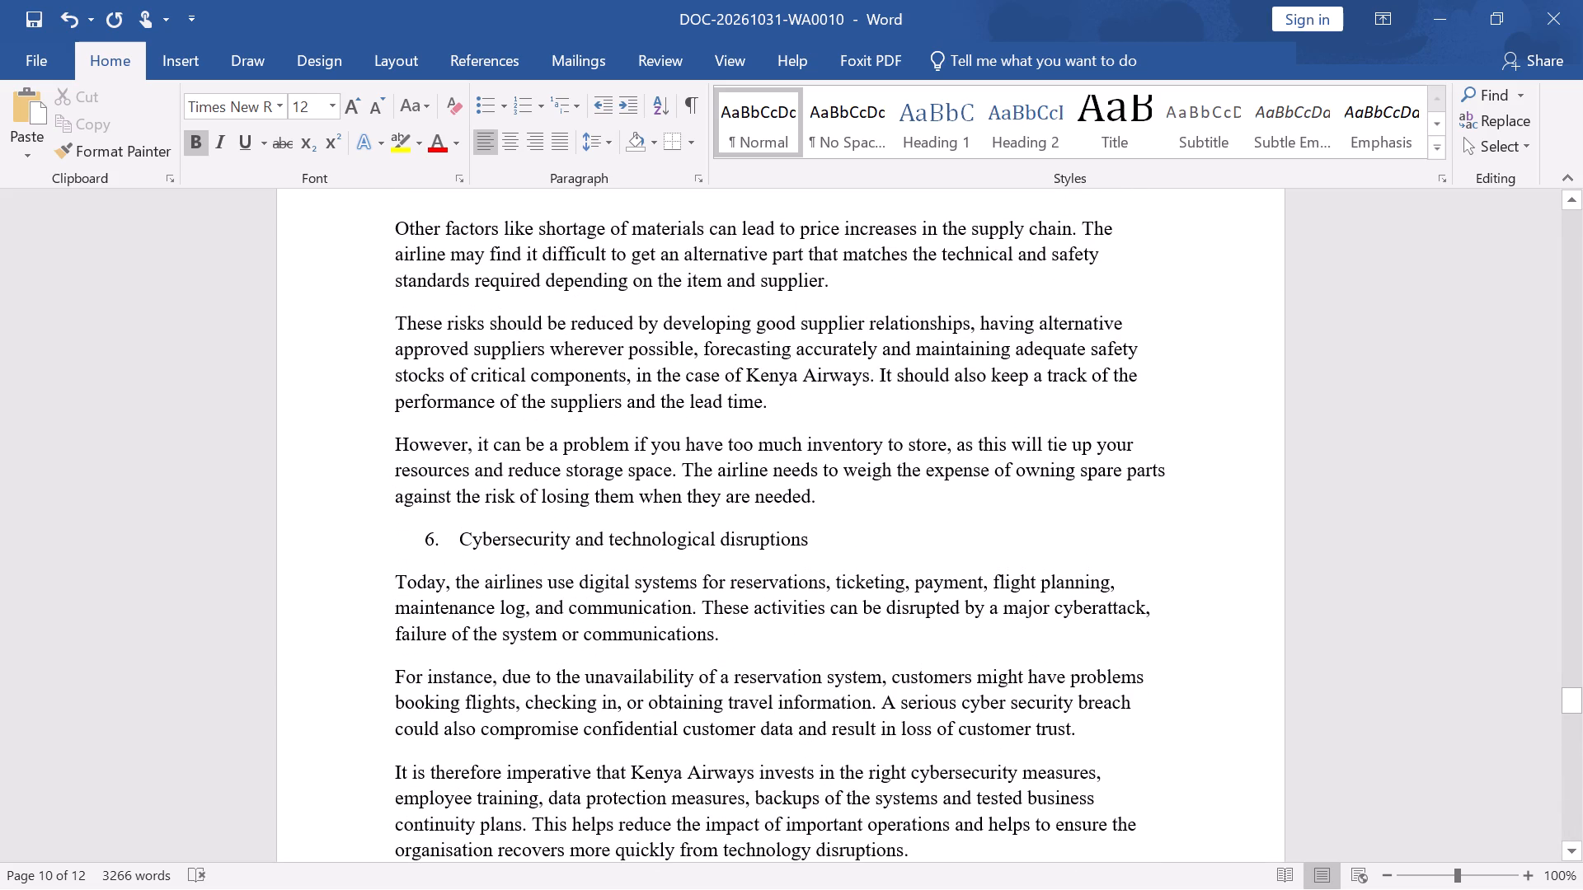
{"action": "scroll", "coordinate": [742, 540], "scroll_direction": "up", "scroll_amount": 4}
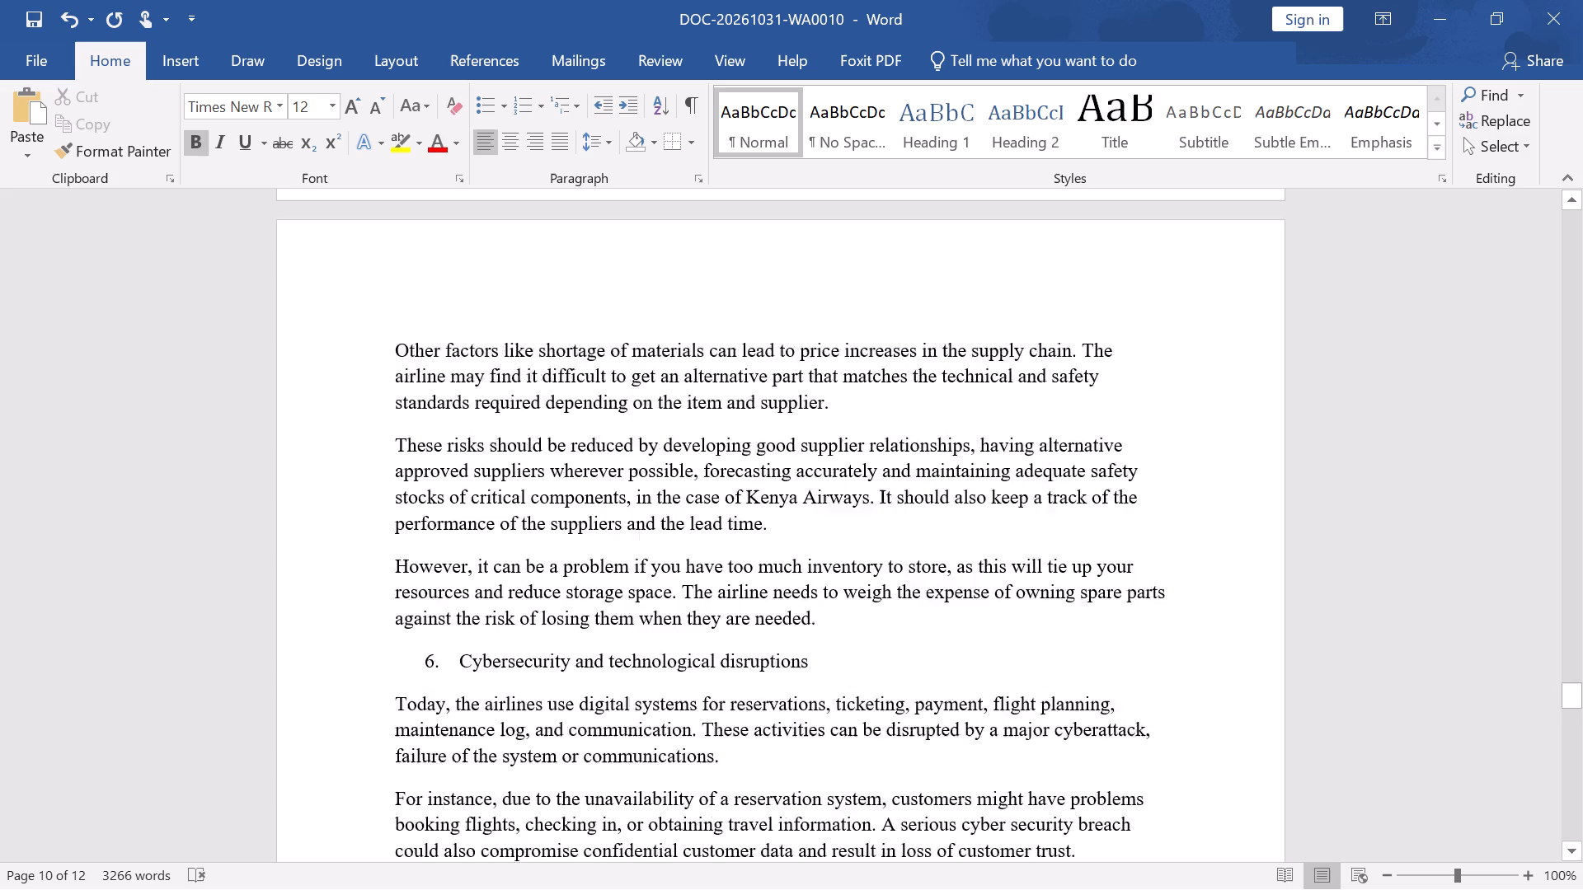
{"action": "scroll", "coordinate": [744, 534], "scroll_direction": "up", "scroll_amount": 8}
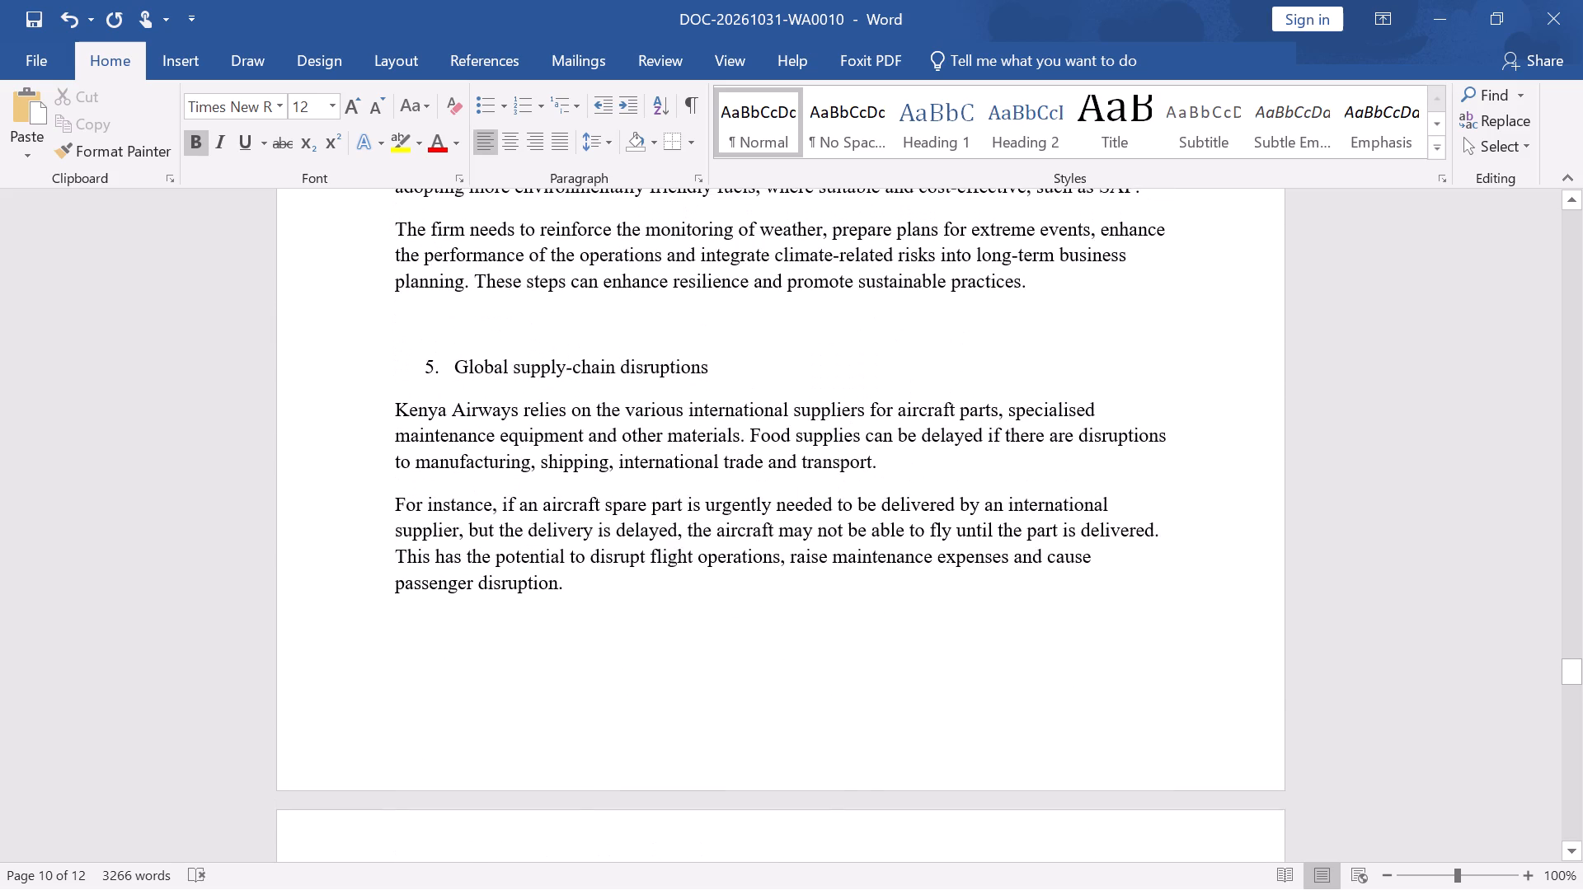
{"action": "scroll", "coordinate": [751, 514], "scroll_direction": "up", "scroll_amount": 9}
{"action": "scroll", "coordinate": [751, 513], "scroll_direction": "down", "scroll_amount": 4}
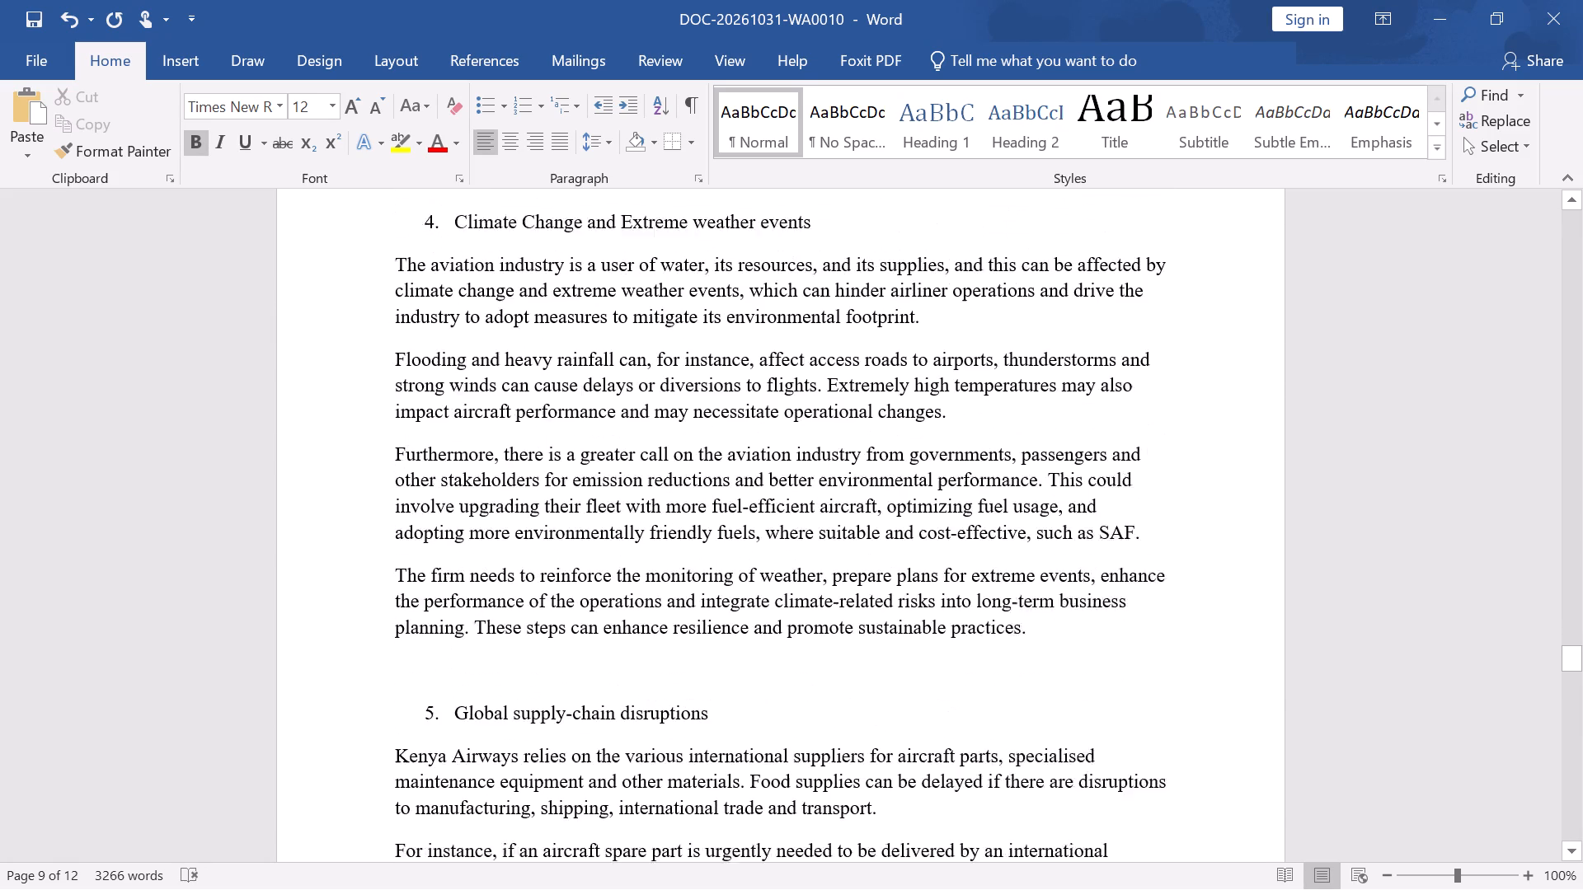
{"action": "scroll", "coordinate": [751, 513], "scroll_direction": "down", "scroll_amount": 12}
{"action": "scroll", "coordinate": [752, 509], "scroll_direction": "down", "scroll_amount": 18}
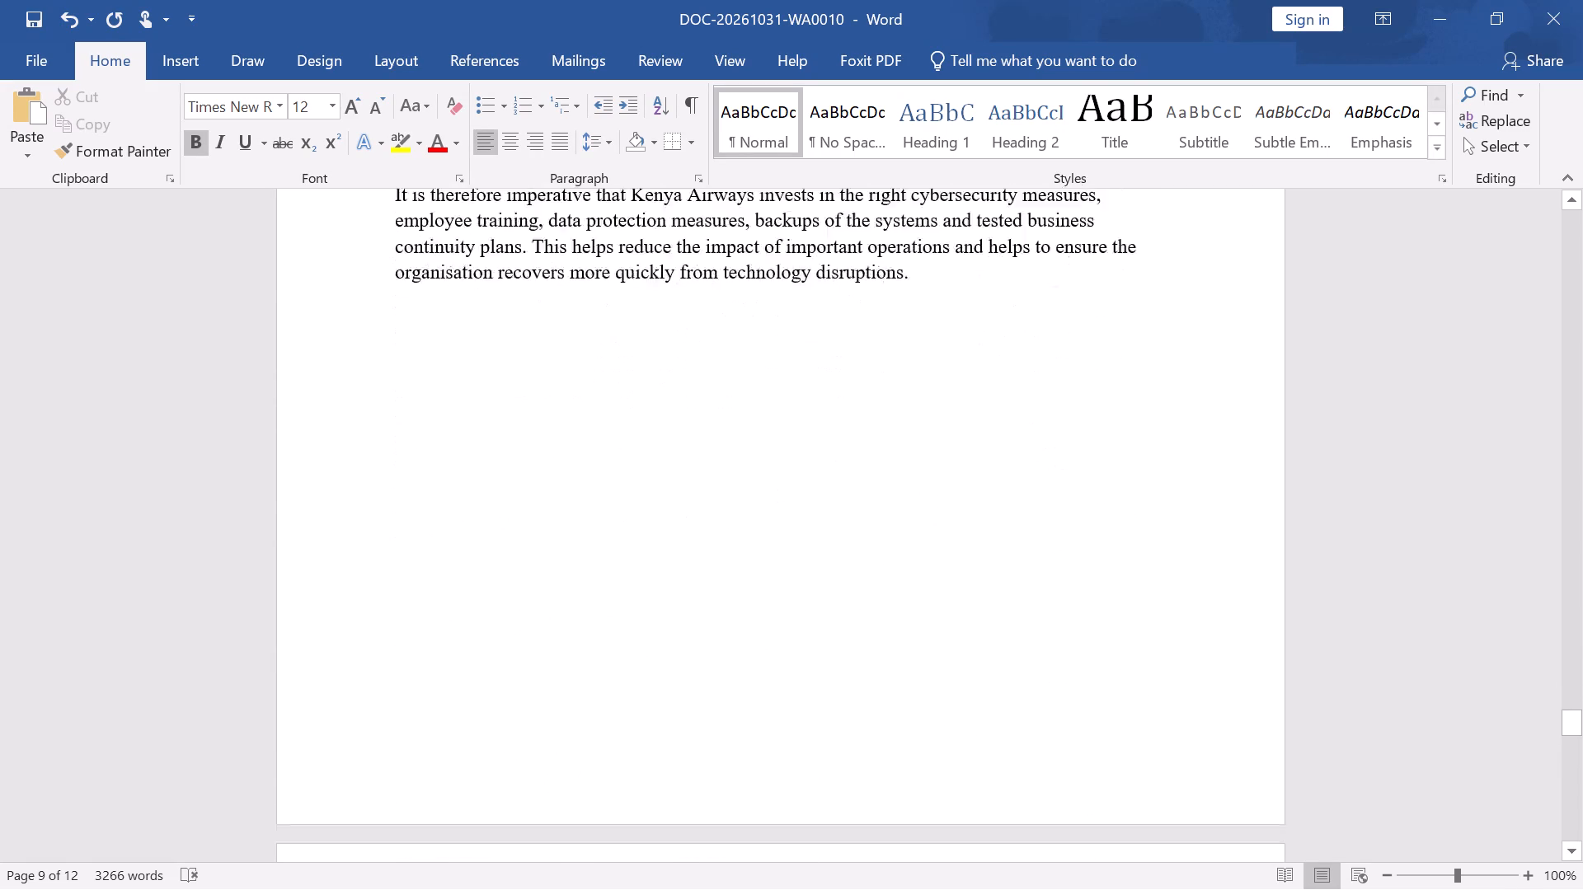
Insert seven blank lines above "Global supply-chain disruptions" so the heading starts on the next page.
{"action": "scroll", "coordinate": [752, 506], "scroll_direction": "up", "scroll_amount": 15}
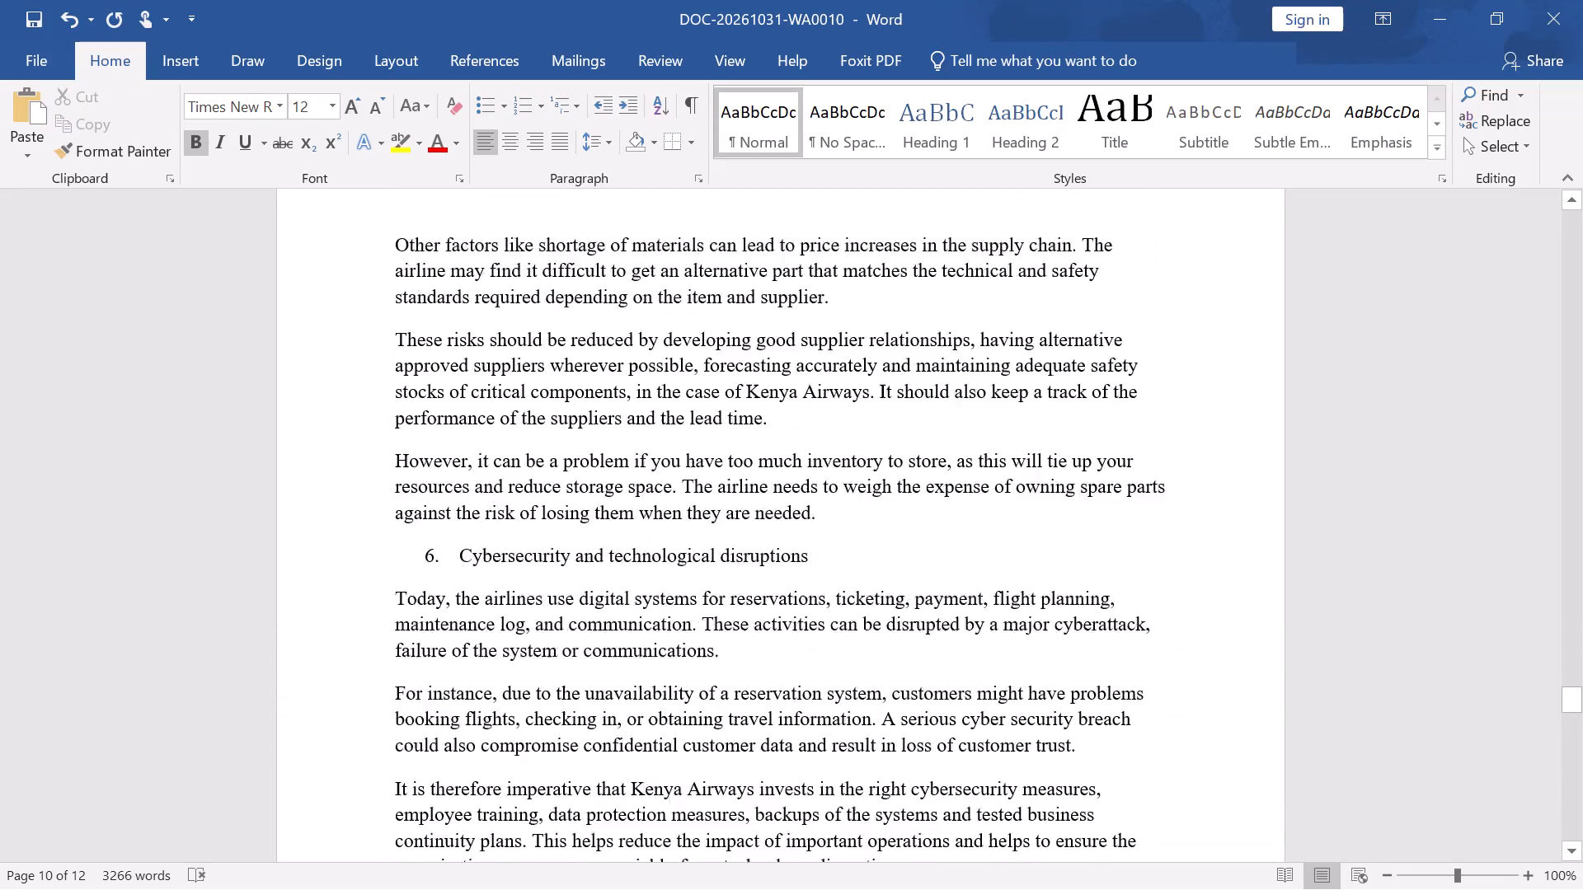
{"action": "scroll", "coordinate": [754, 501], "scroll_direction": "up", "scroll_amount": 9}
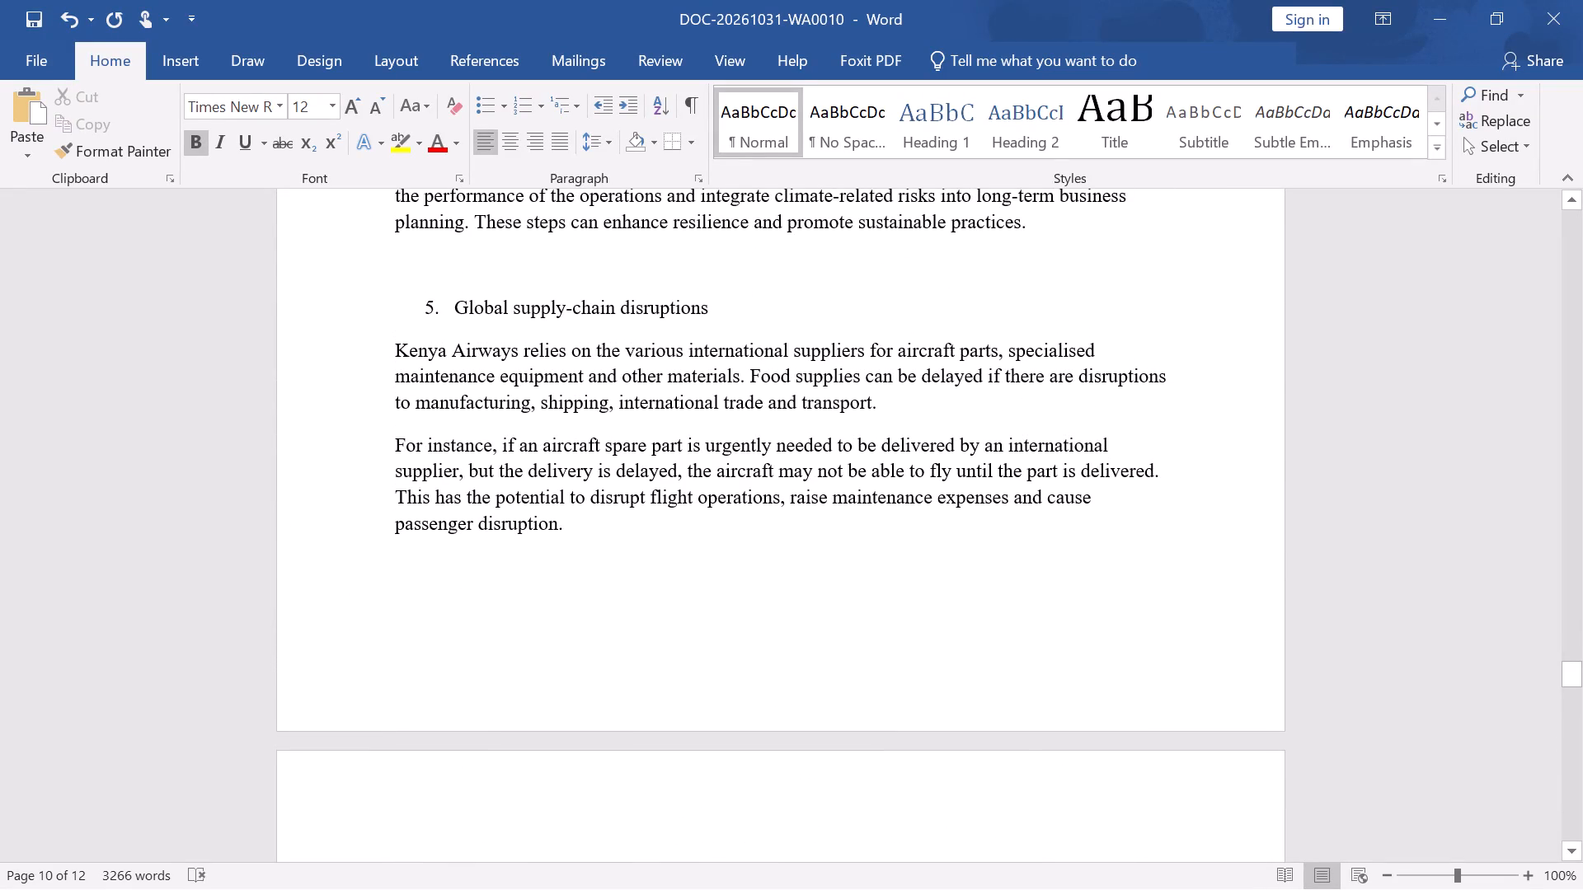
{"action": "left_click", "coordinate": [424, 305]}
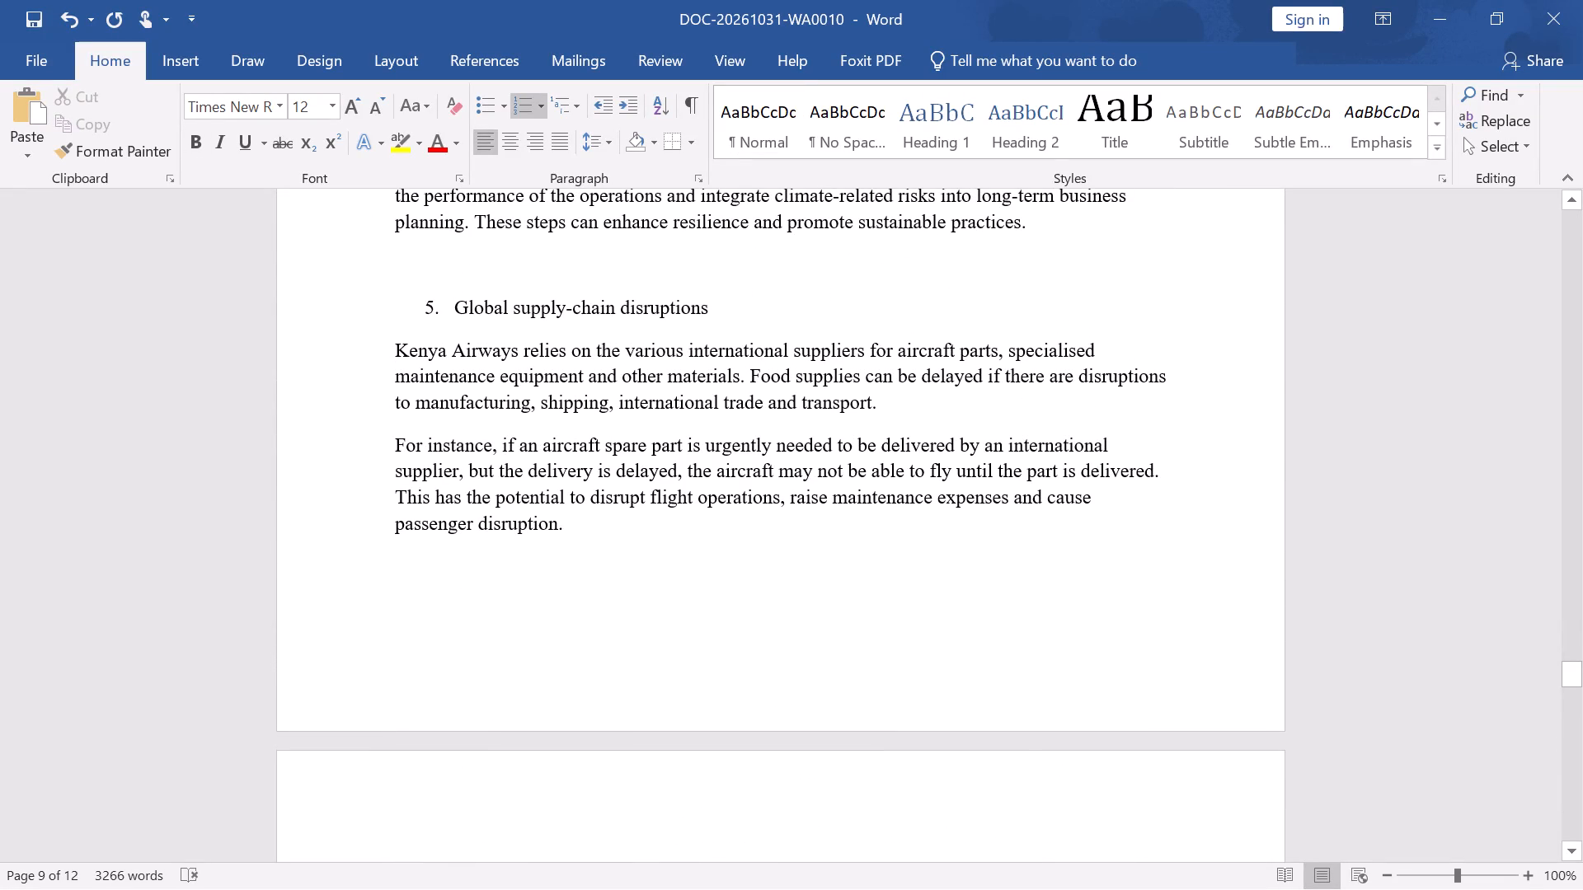
{"action": "left_click", "coordinate": [412, 264]}
{"action": "key", "text": "Return"}
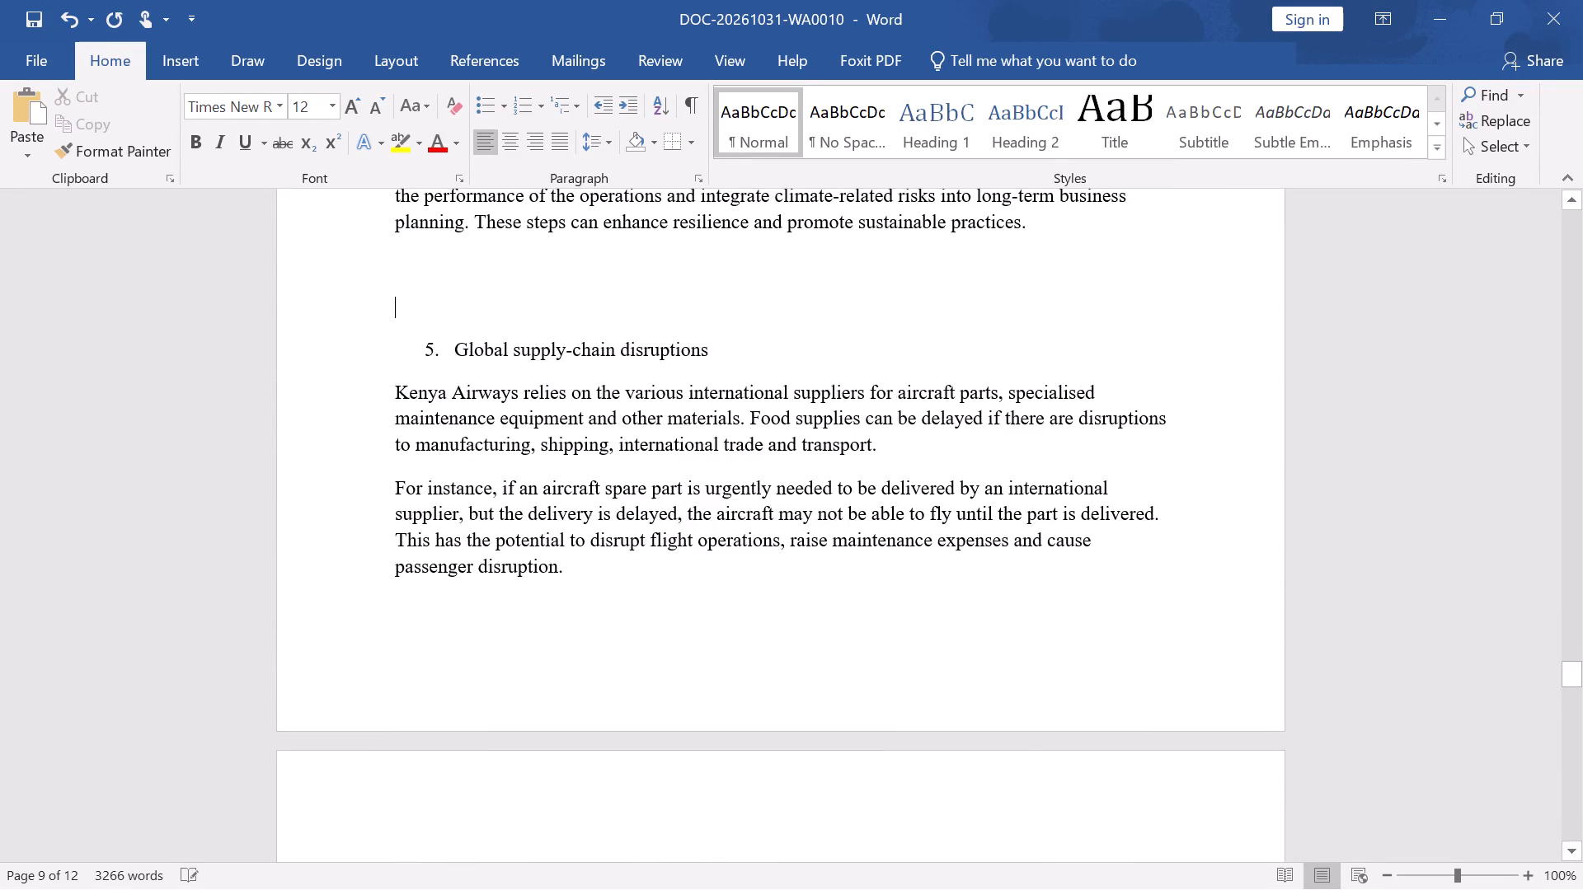
{"action": "key", "text": "Return"}
{"action": "key", "text": "Return"}
{"action": "key", "text": "Return"}
{"action": "key", "text": "Return"}
{"action": "key", "text": "Return"}
{"action": "key", "text": "Return"}
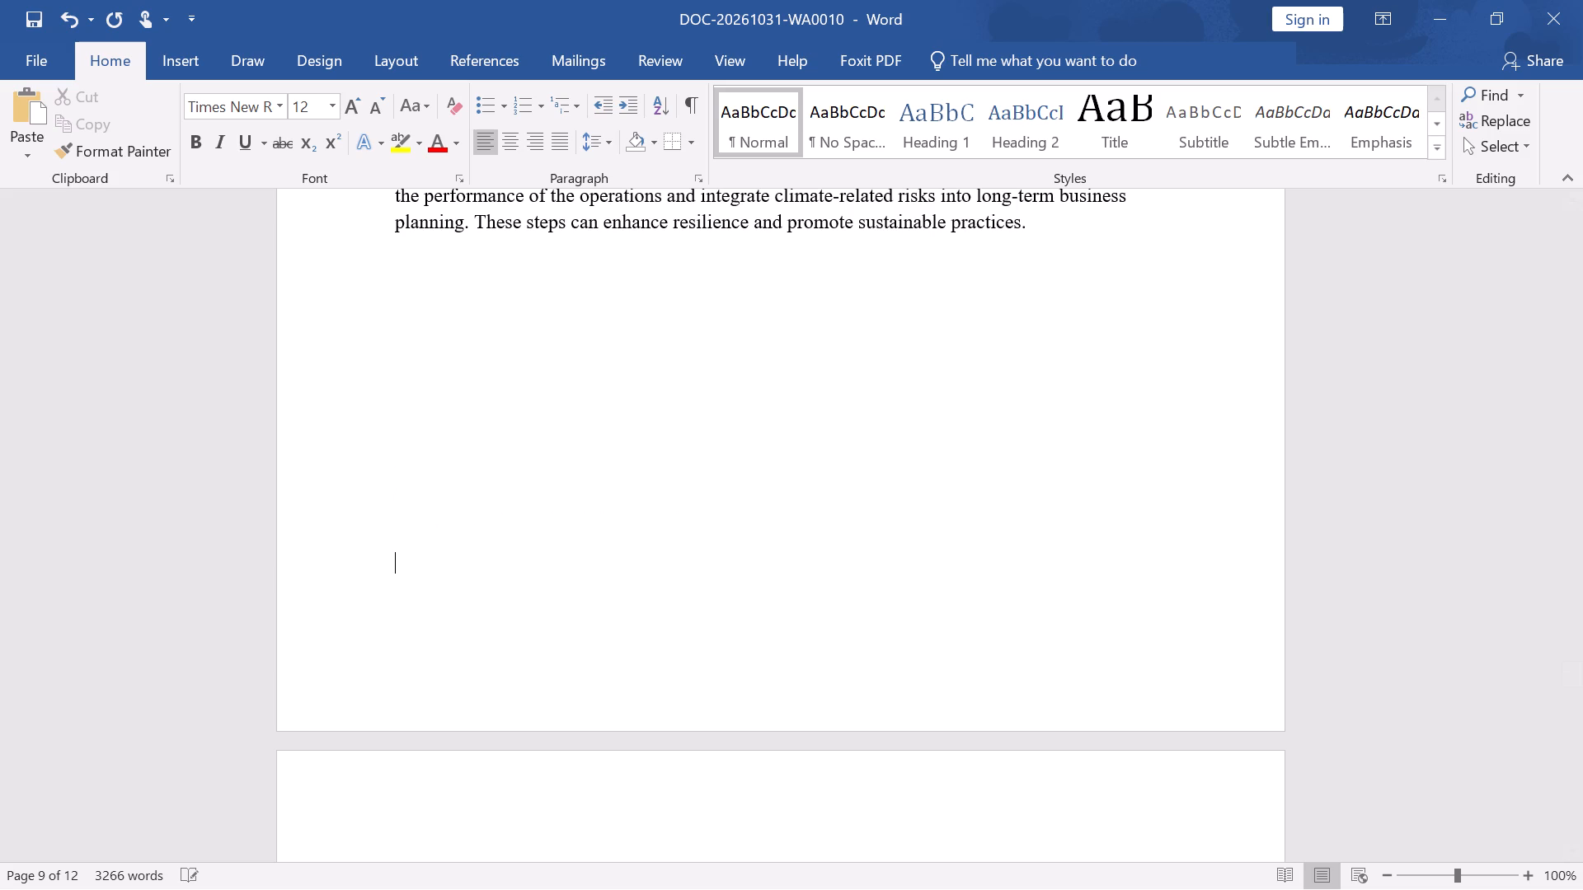
Remove seven more blank lines above "Conclusion" so the heading sits at the start of its page.
{"action": "scroll", "coordinate": [601, 363], "scroll_direction": "down", "scroll_amount": 20}
{"action": "scroll", "coordinate": [601, 363], "scroll_direction": "down", "scroll_amount": 11}
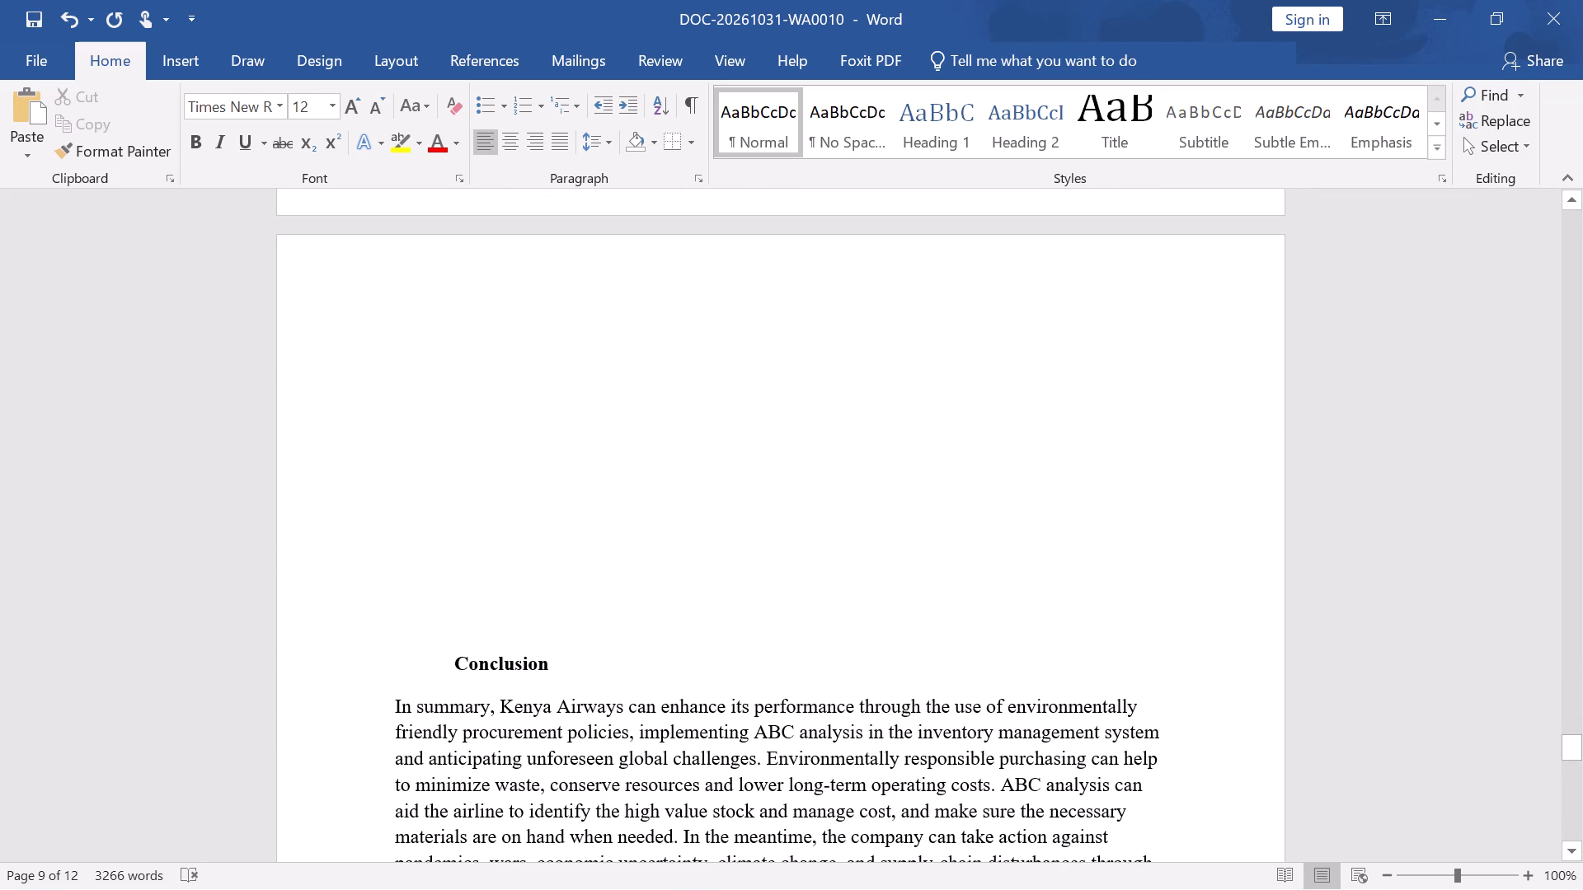
{"action": "left_click", "coordinate": [477, 625]}
{"action": "key", "text": "BackSpace"}
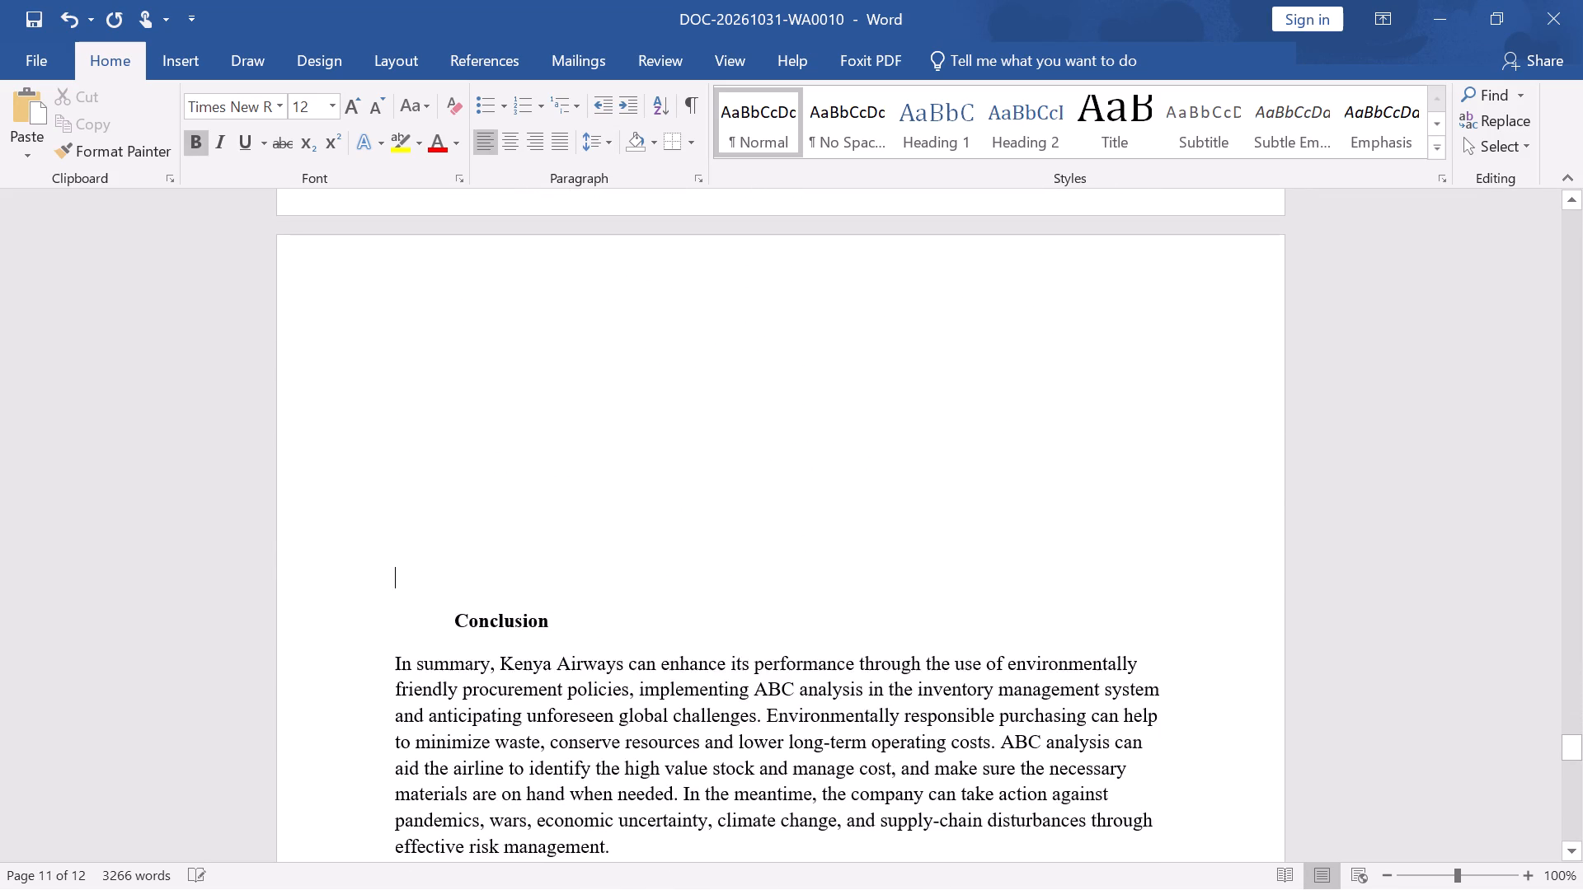
{"action": "key", "text": "BackSpace"}
{"action": "key", "text": "BackSpace"}
{"action": "key", "text": "BackSpace"}
{"action": "key", "text": "BackSpace"}
{"action": "key", "text": "BackSpace"}
{"action": "key", "text": "BackSpace"}
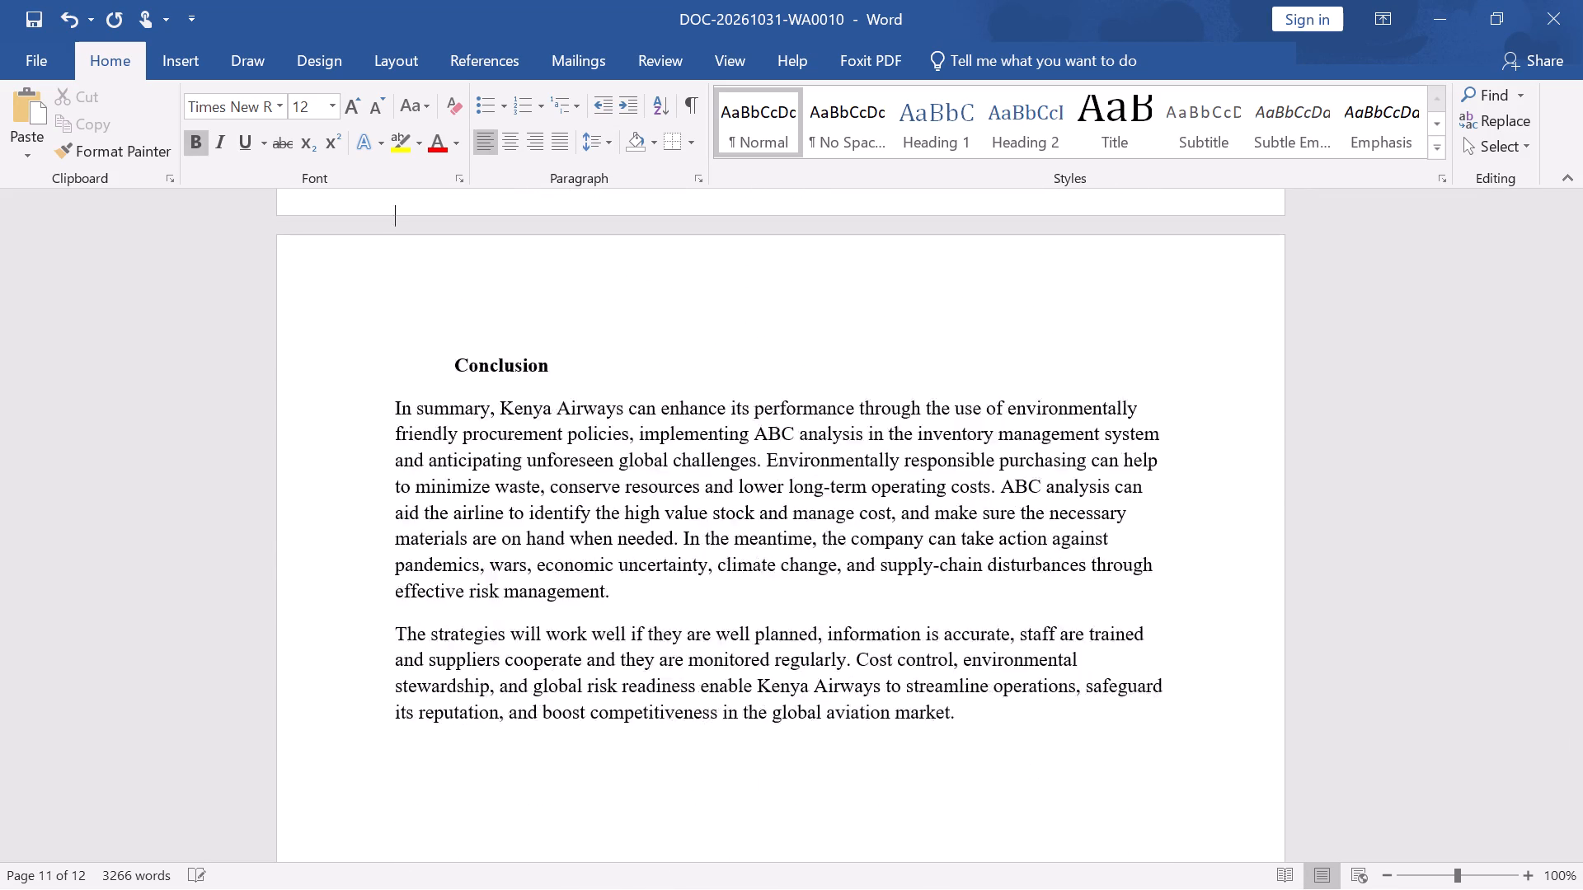
Insert one blank line above the numbered heading 3 about world economic instability, inflation and currency fluctuations.
{"action": "scroll", "coordinate": [541, 406], "scroll_direction": "up", "scroll_amount": 5}
{"action": "scroll", "coordinate": [564, 471], "scroll_direction": "up", "scroll_amount": 5}
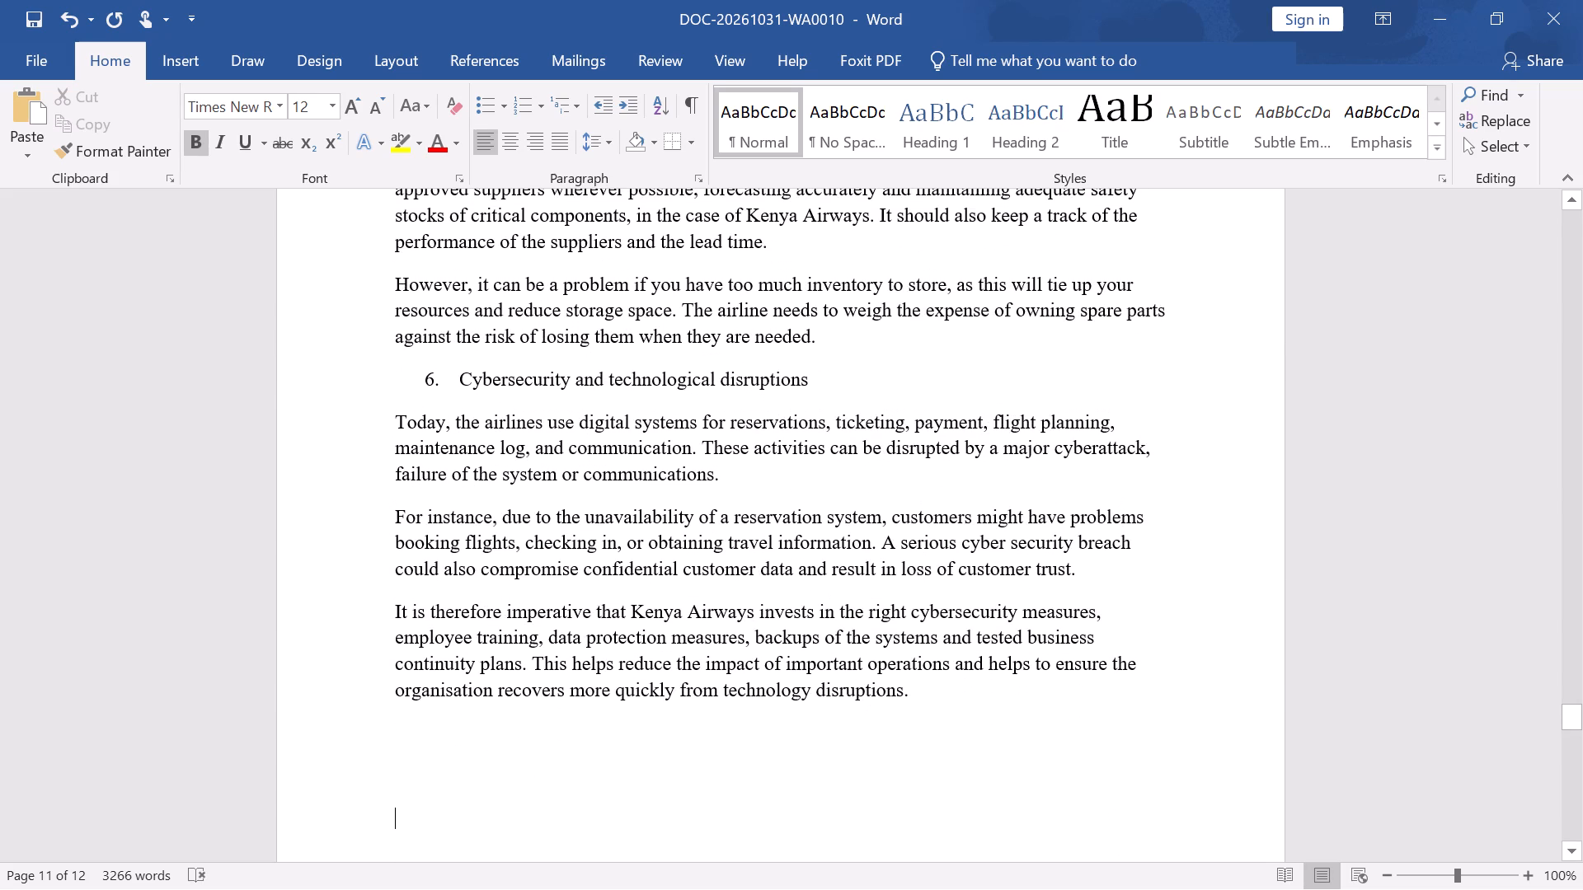
{"action": "scroll", "coordinate": [576, 532], "scroll_direction": "up", "scroll_amount": 11}
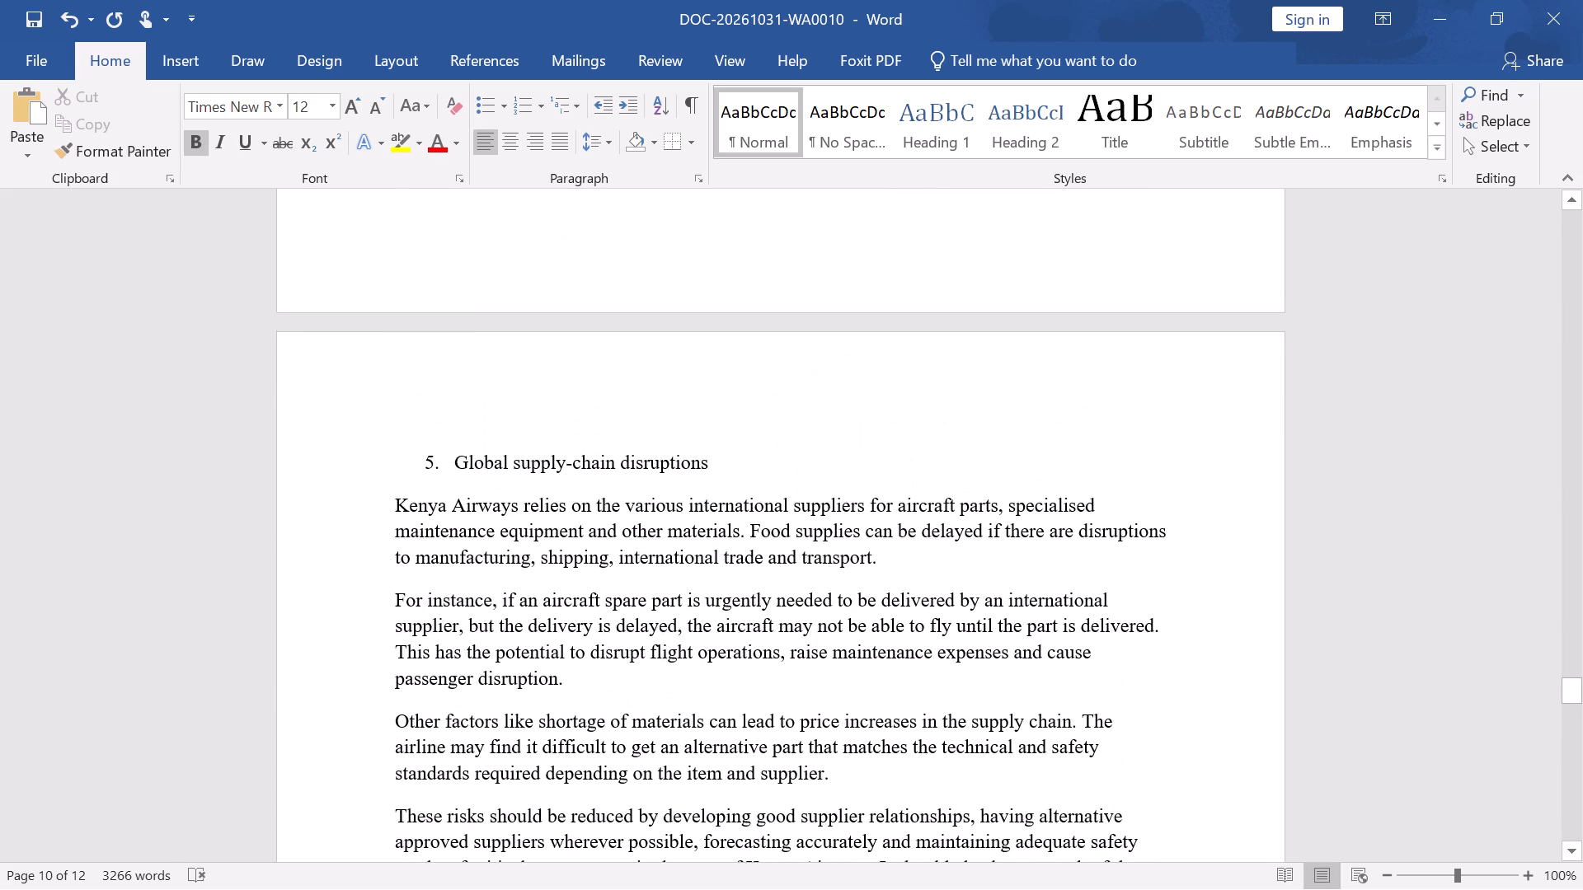
{"action": "scroll", "coordinate": [582, 516], "scroll_direction": "up", "scroll_amount": 18}
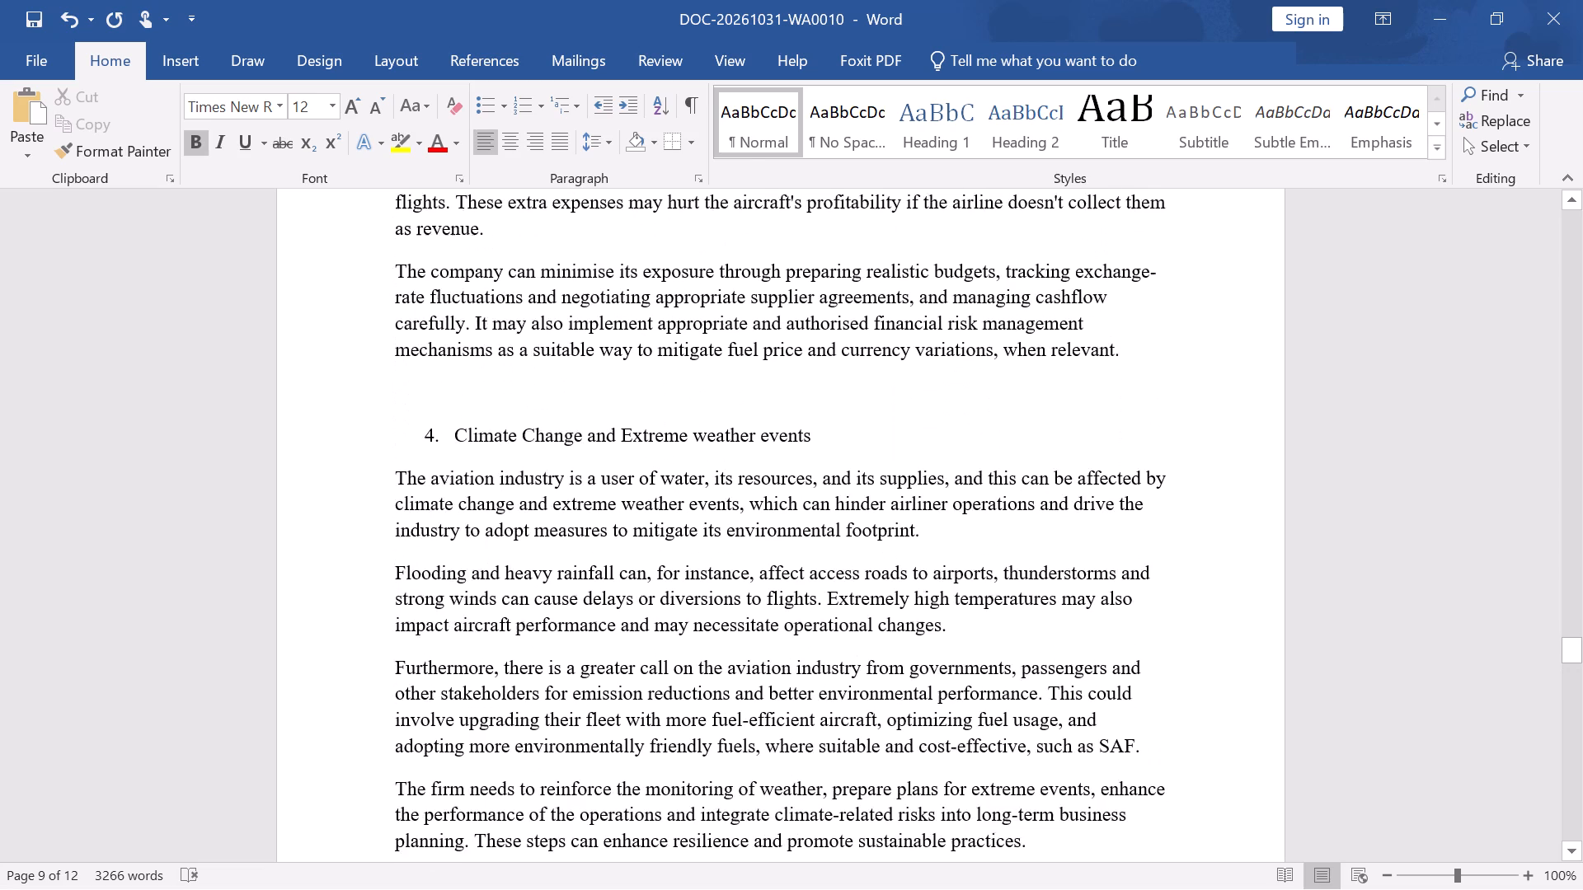
{"action": "scroll", "coordinate": [584, 508], "scroll_direction": "up", "scroll_amount": 12}
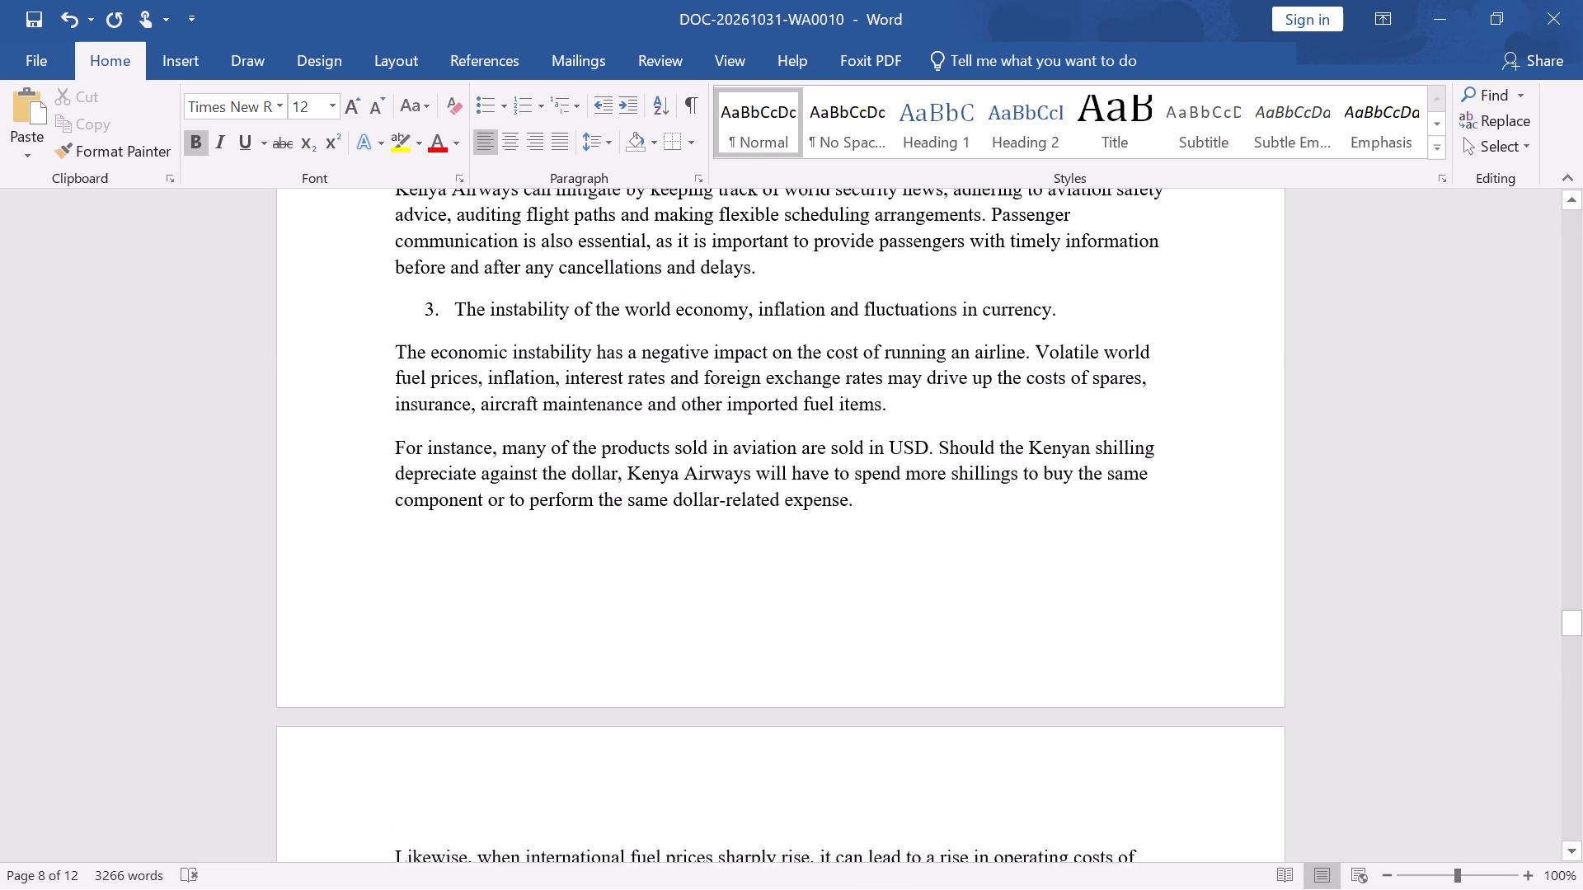
{"action": "left_click", "coordinate": [416, 371]}
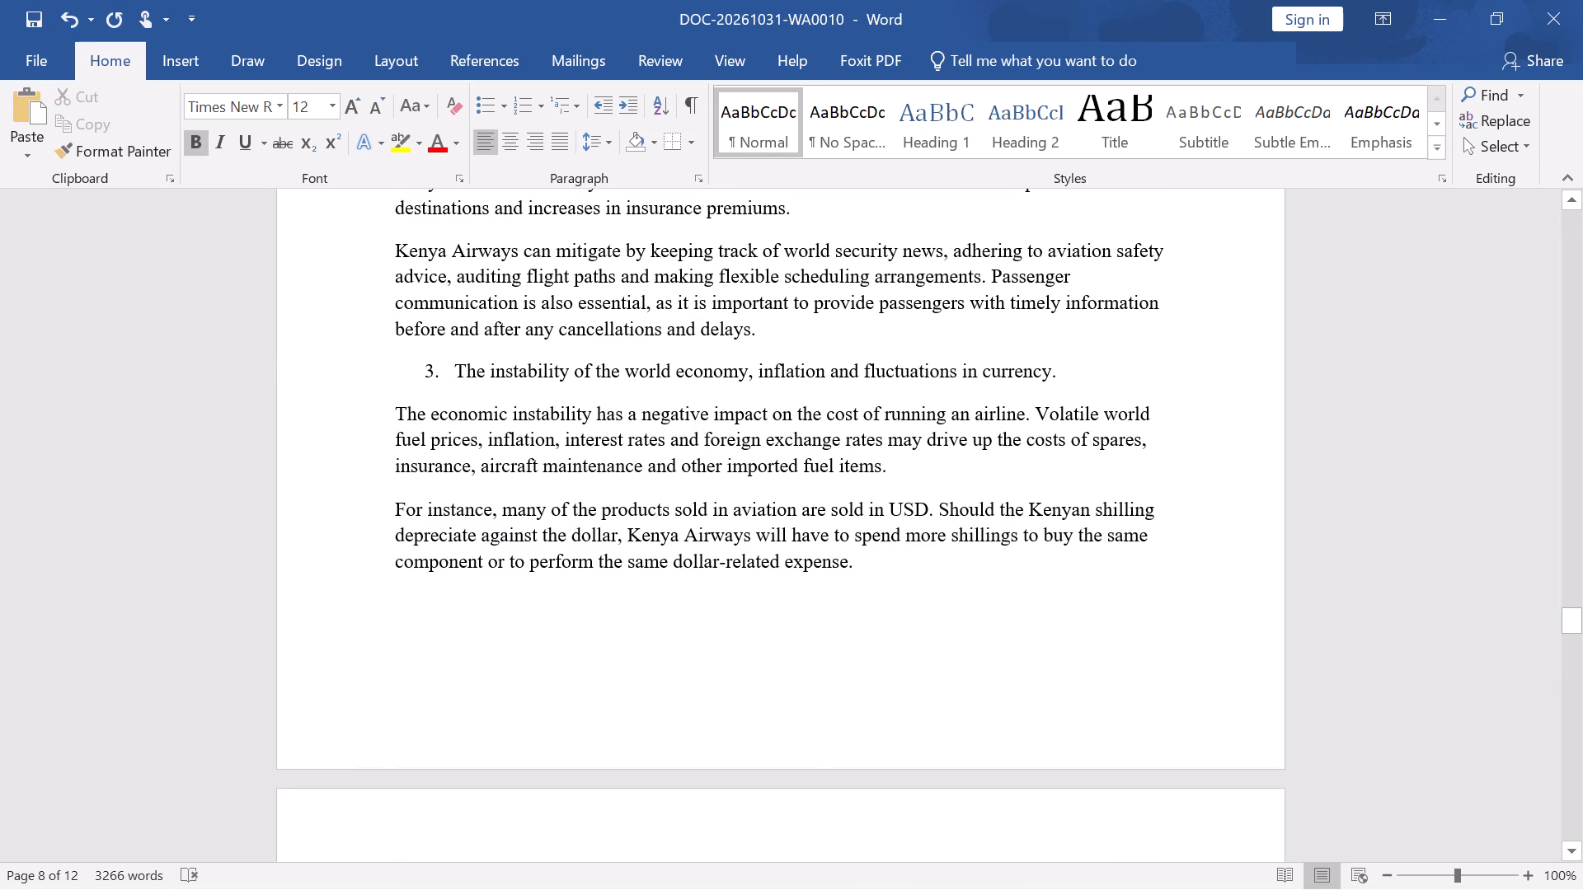
{"action": "left_click", "coordinate": [762, 326]}
{"action": "key", "text": "Return"}
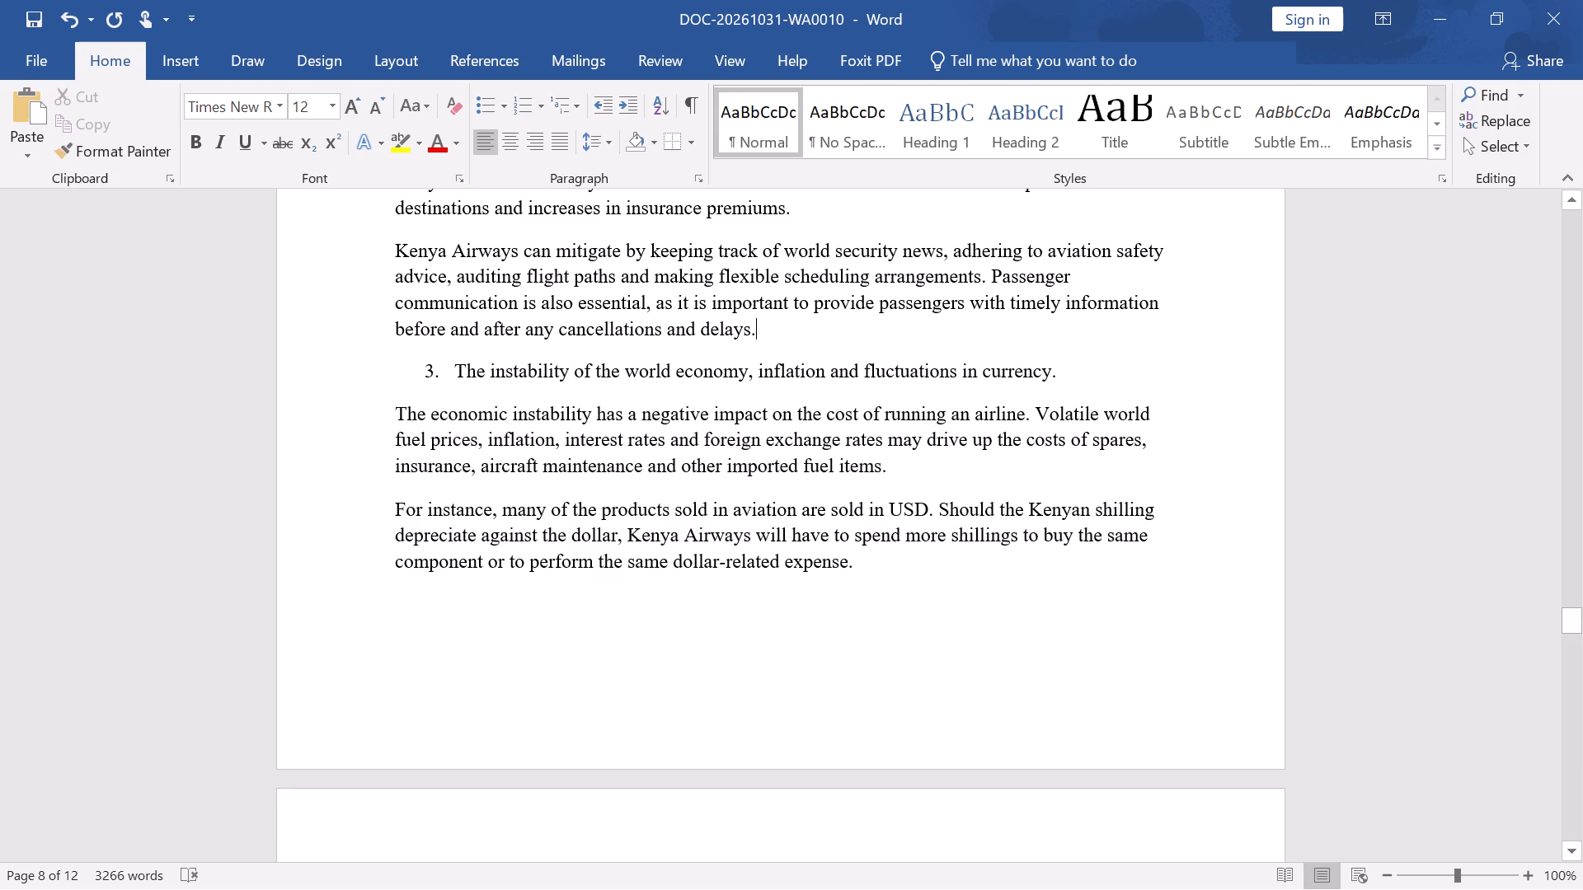
Review the spacing and page breaks from the world economic instability heading back to "Measurement of annual consumption value".
{"action": "scroll", "coordinate": [709, 420], "scroll_direction": "down", "scroll_amount": 5}
{"action": "scroll", "coordinate": [709, 419], "scroll_direction": "up", "scroll_amount": 5}
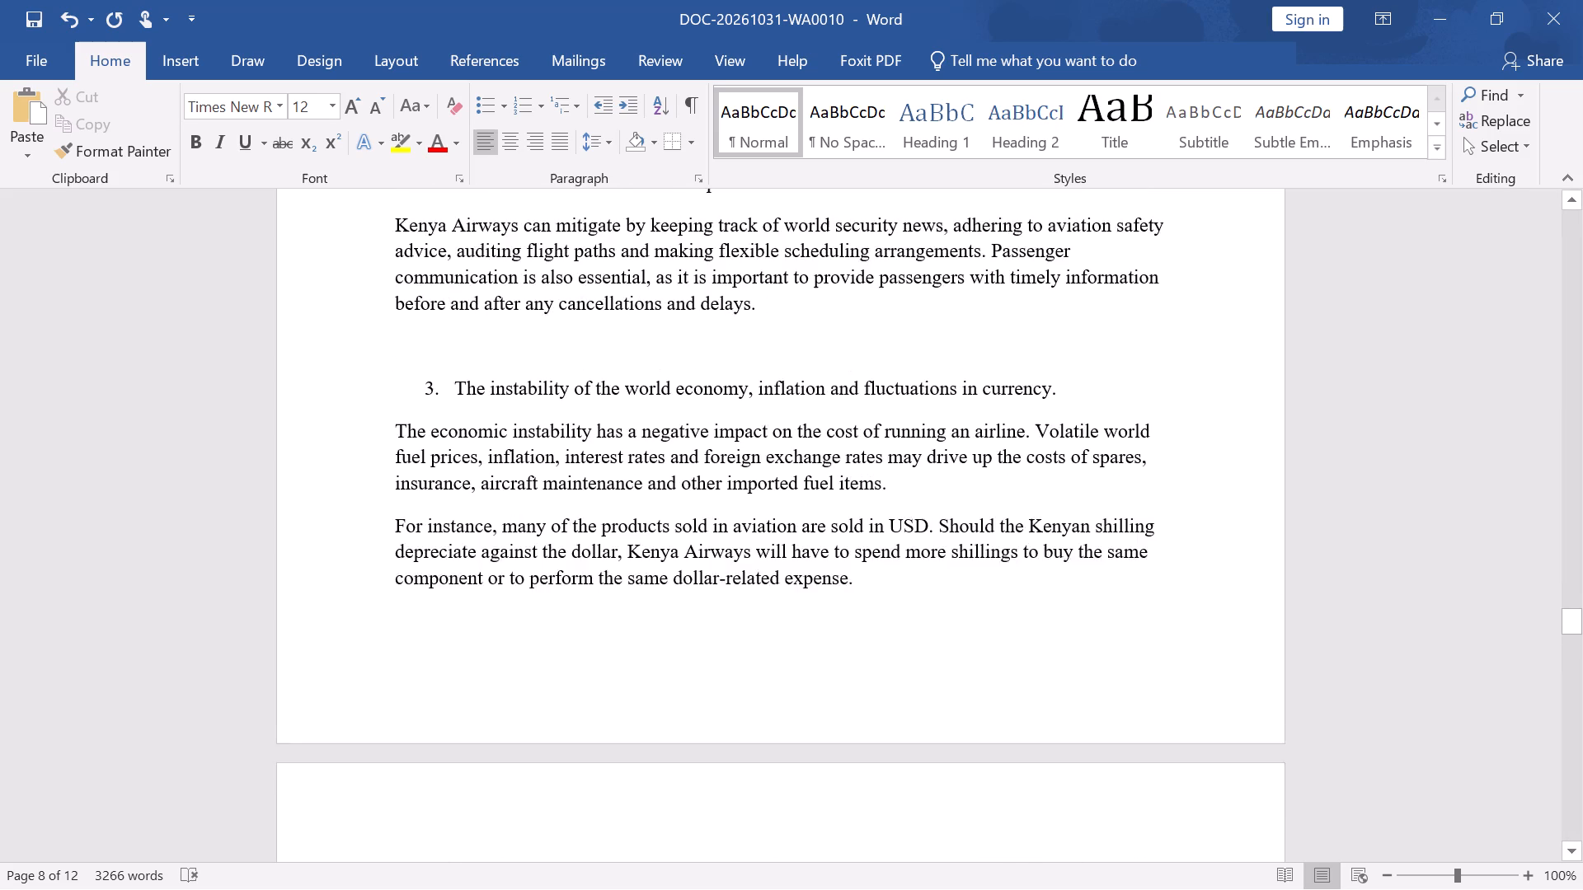
{"action": "scroll", "coordinate": [709, 416], "scroll_direction": "up", "scroll_amount": 9}
{"action": "scroll", "coordinate": [709, 415], "scroll_direction": "down", "scroll_amount": 7}
{"action": "scroll", "coordinate": [709, 415], "scroll_direction": "up", "scroll_amount": 14}
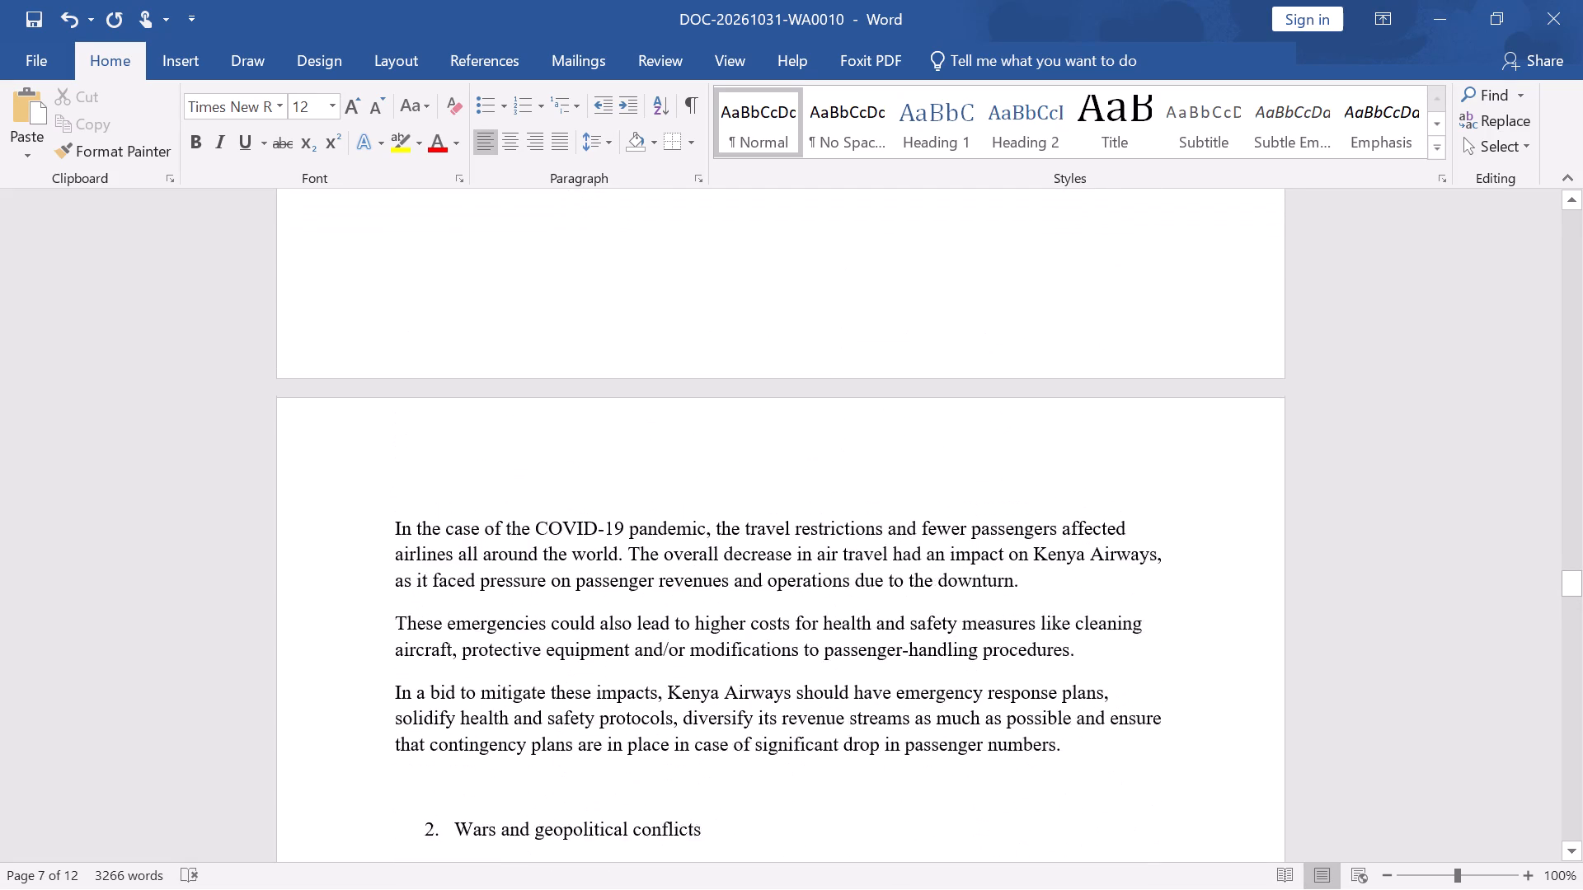
{"action": "scroll", "coordinate": [709, 410], "scroll_direction": "up", "scroll_amount": 7}
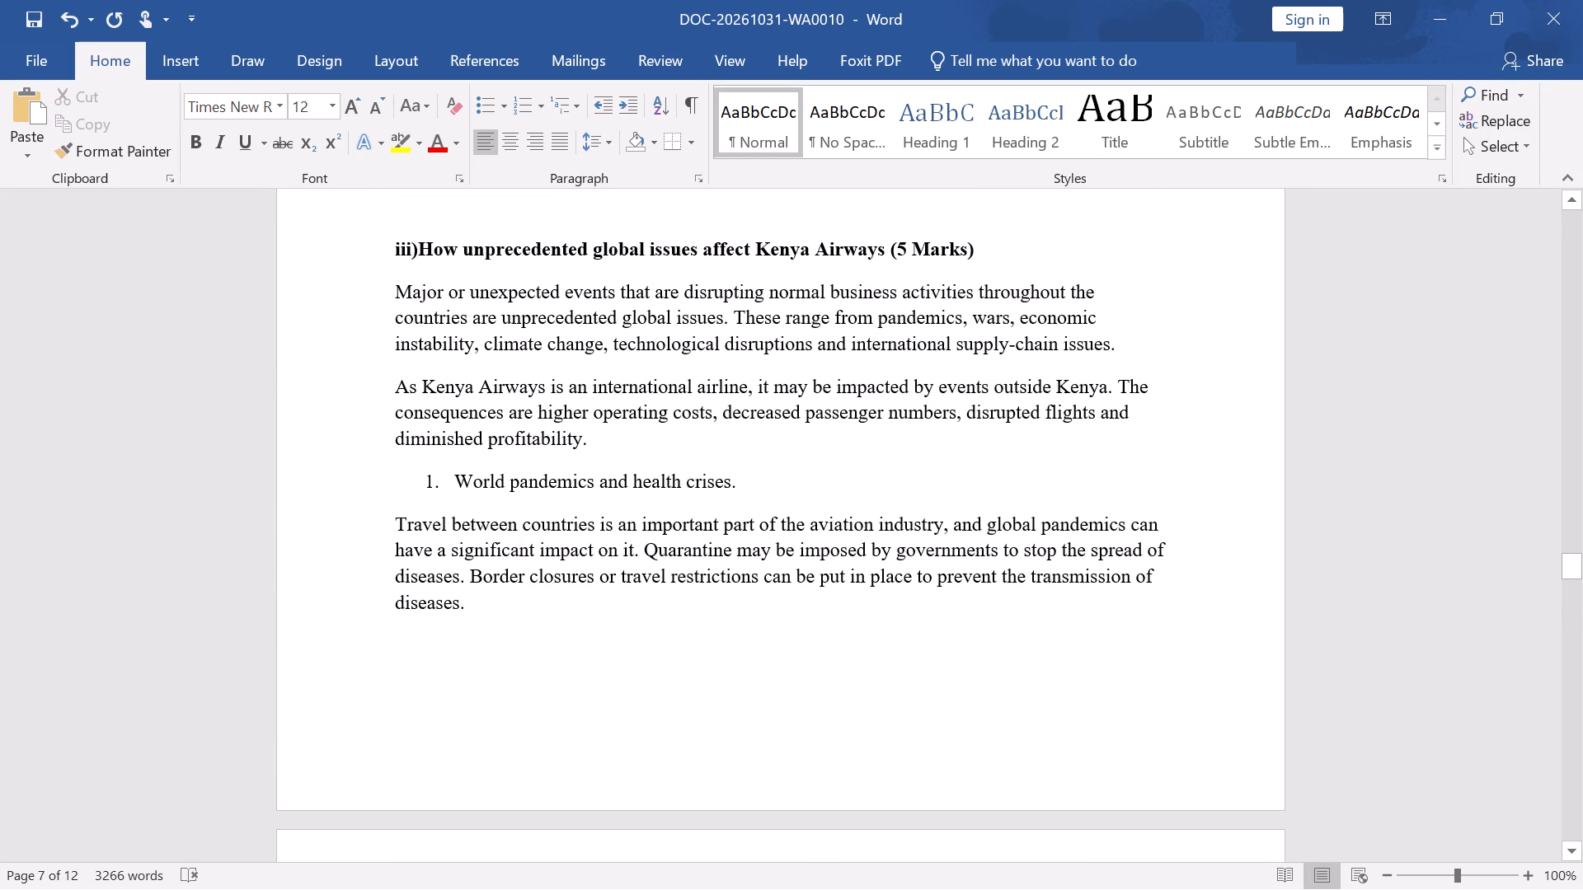
{"action": "scroll", "coordinate": [739, 454], "scroll_direction": "up", "scroll_amount": 7}
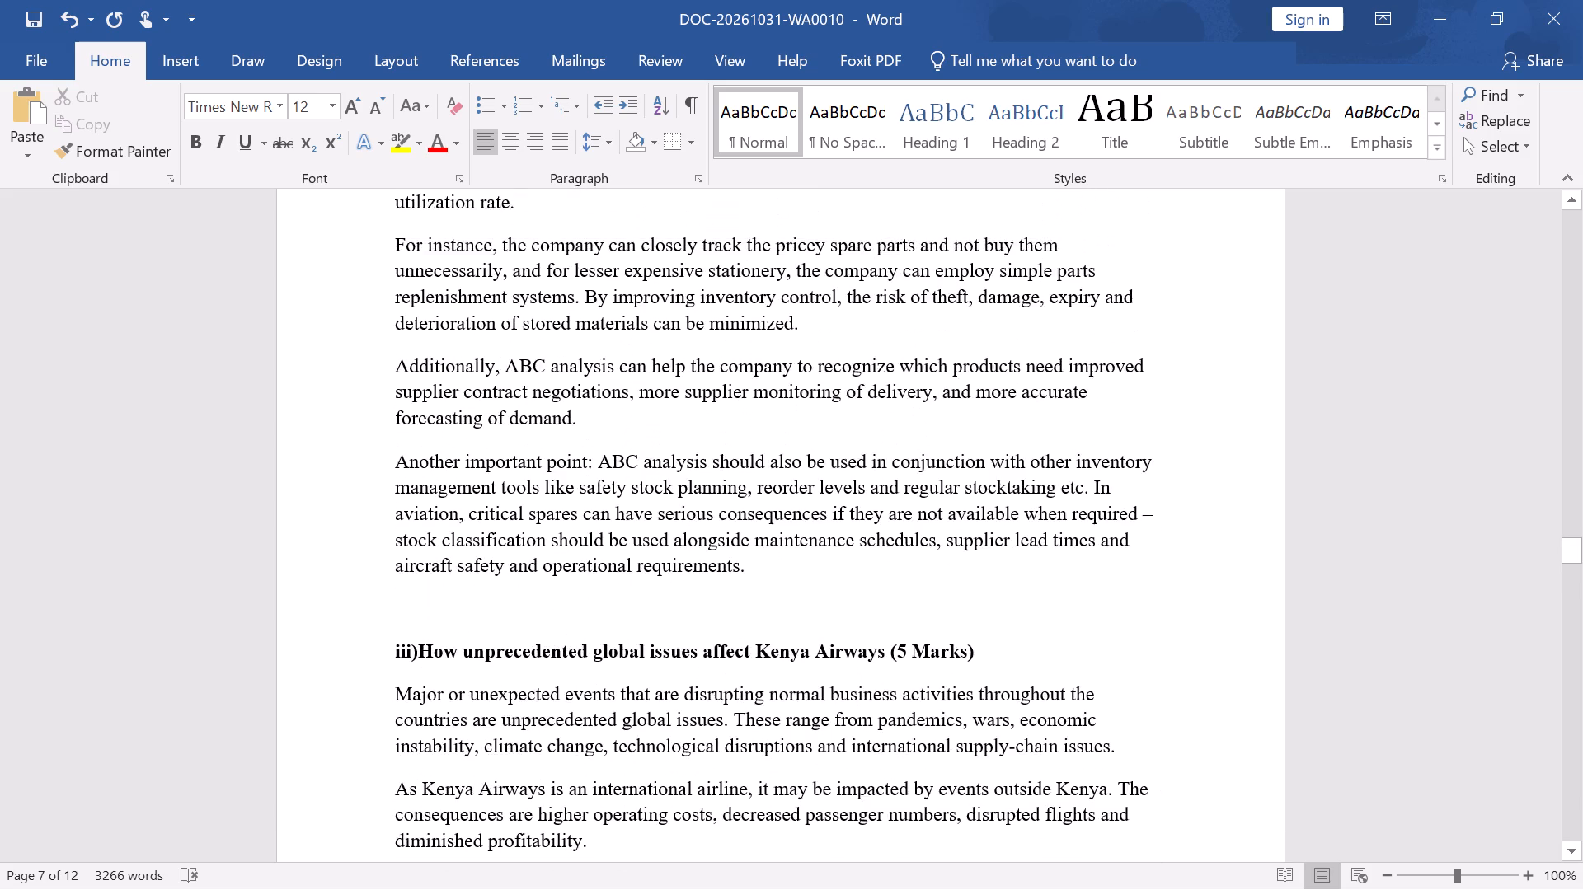
{"action": "scroll", "coordinate": [739, 454], "scroll_direction": "up", "scroll_amount": 10}
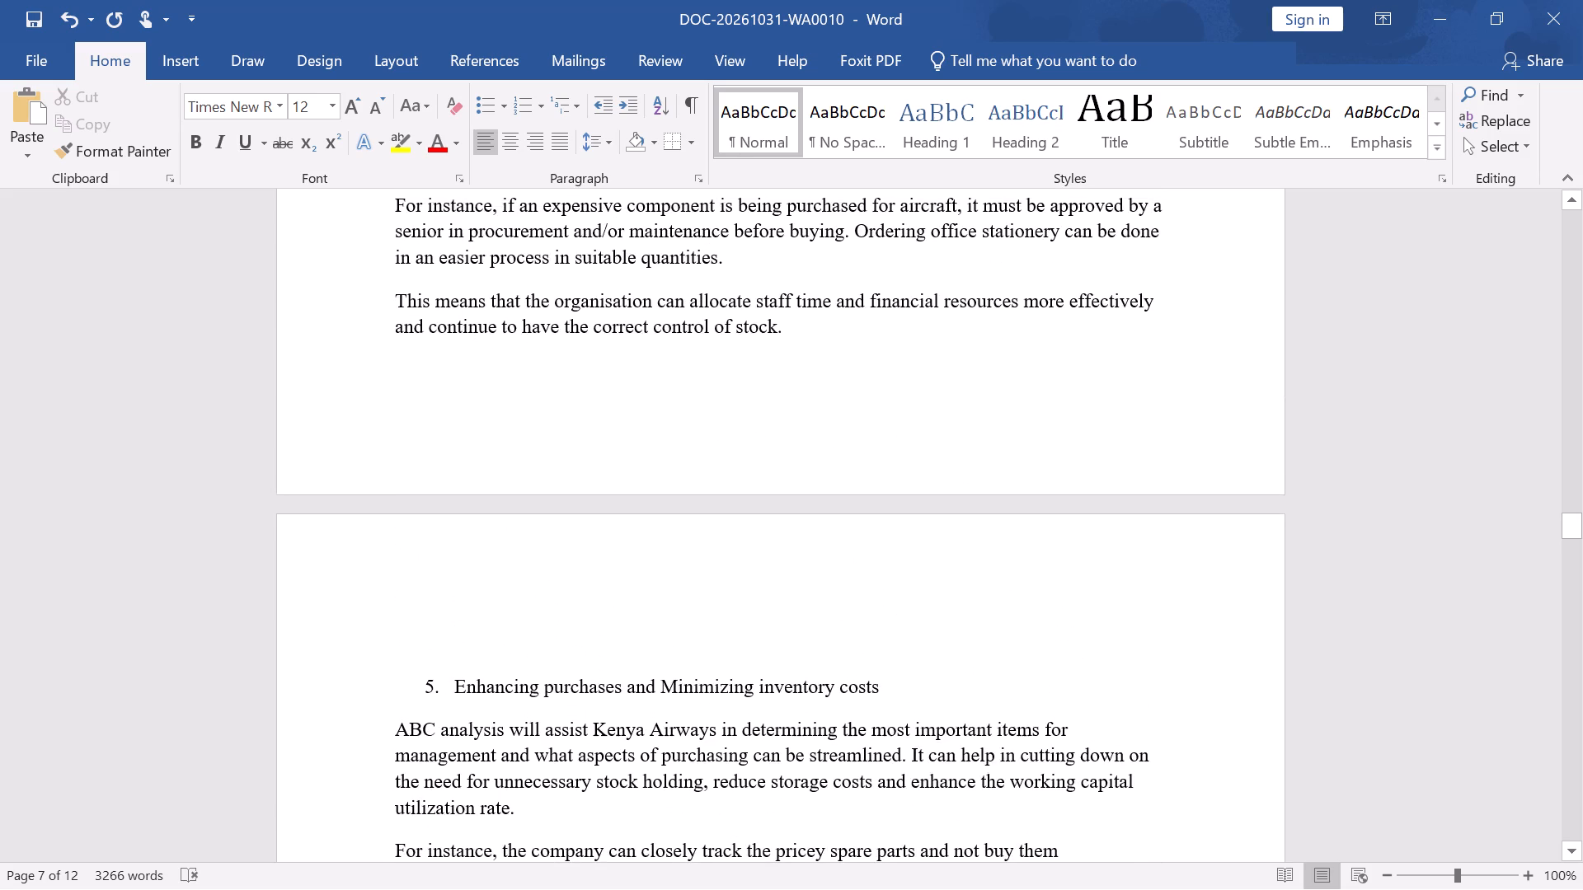
{"action": "scroll", "coordinate": [736, 452], "scroll_direction": "up", "scroll_amount": 10}
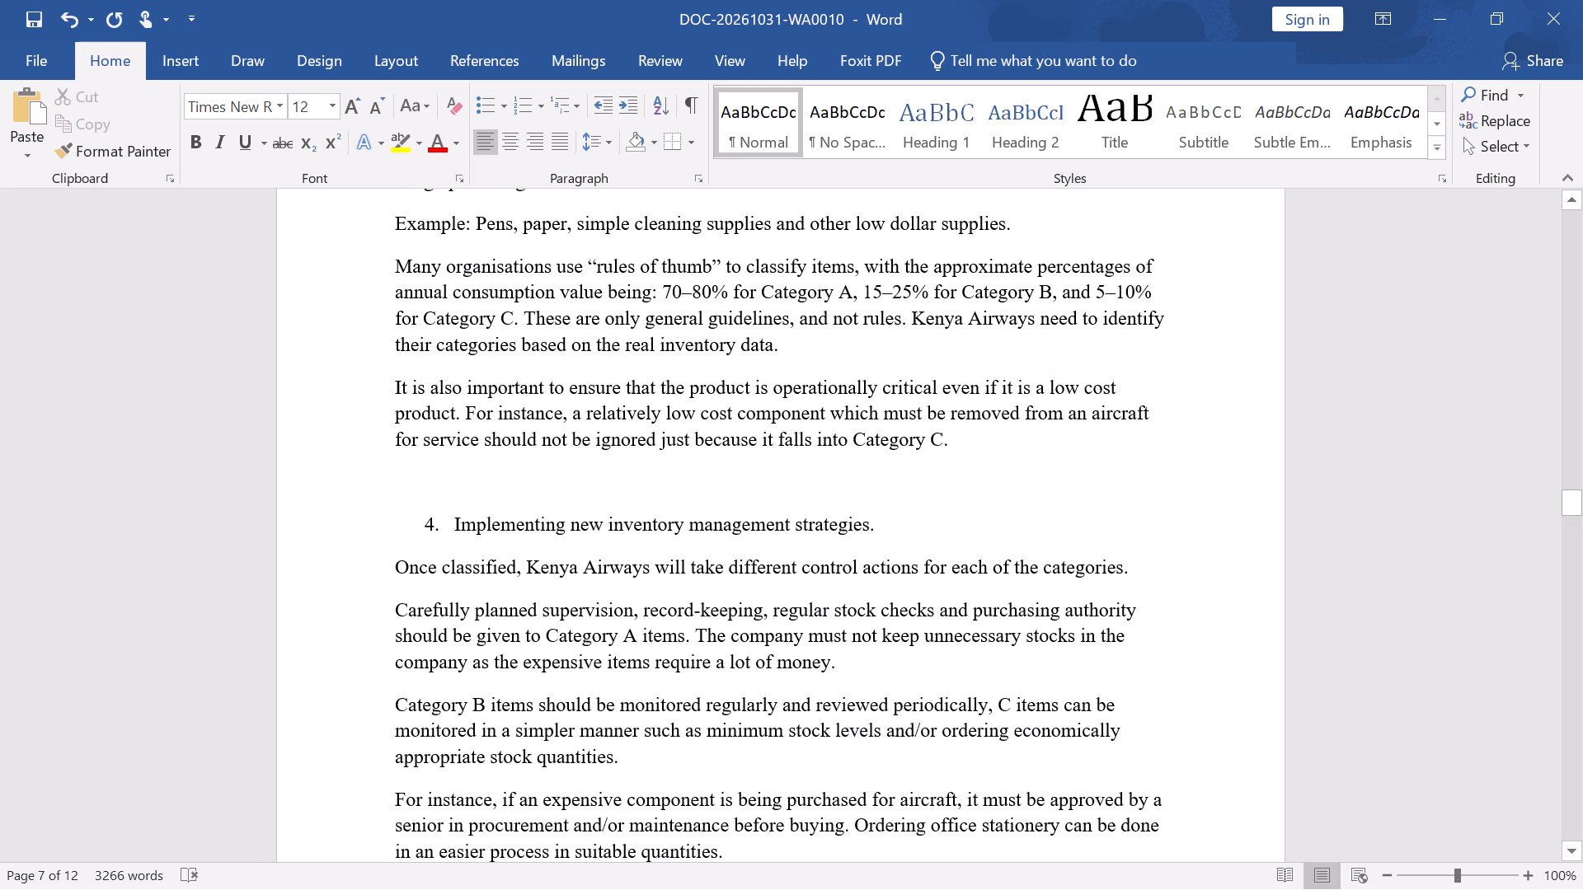
{"action": "scroll", "coordinate": [727, 464], "scroll_direction": "up", "scroll_amount": 3}
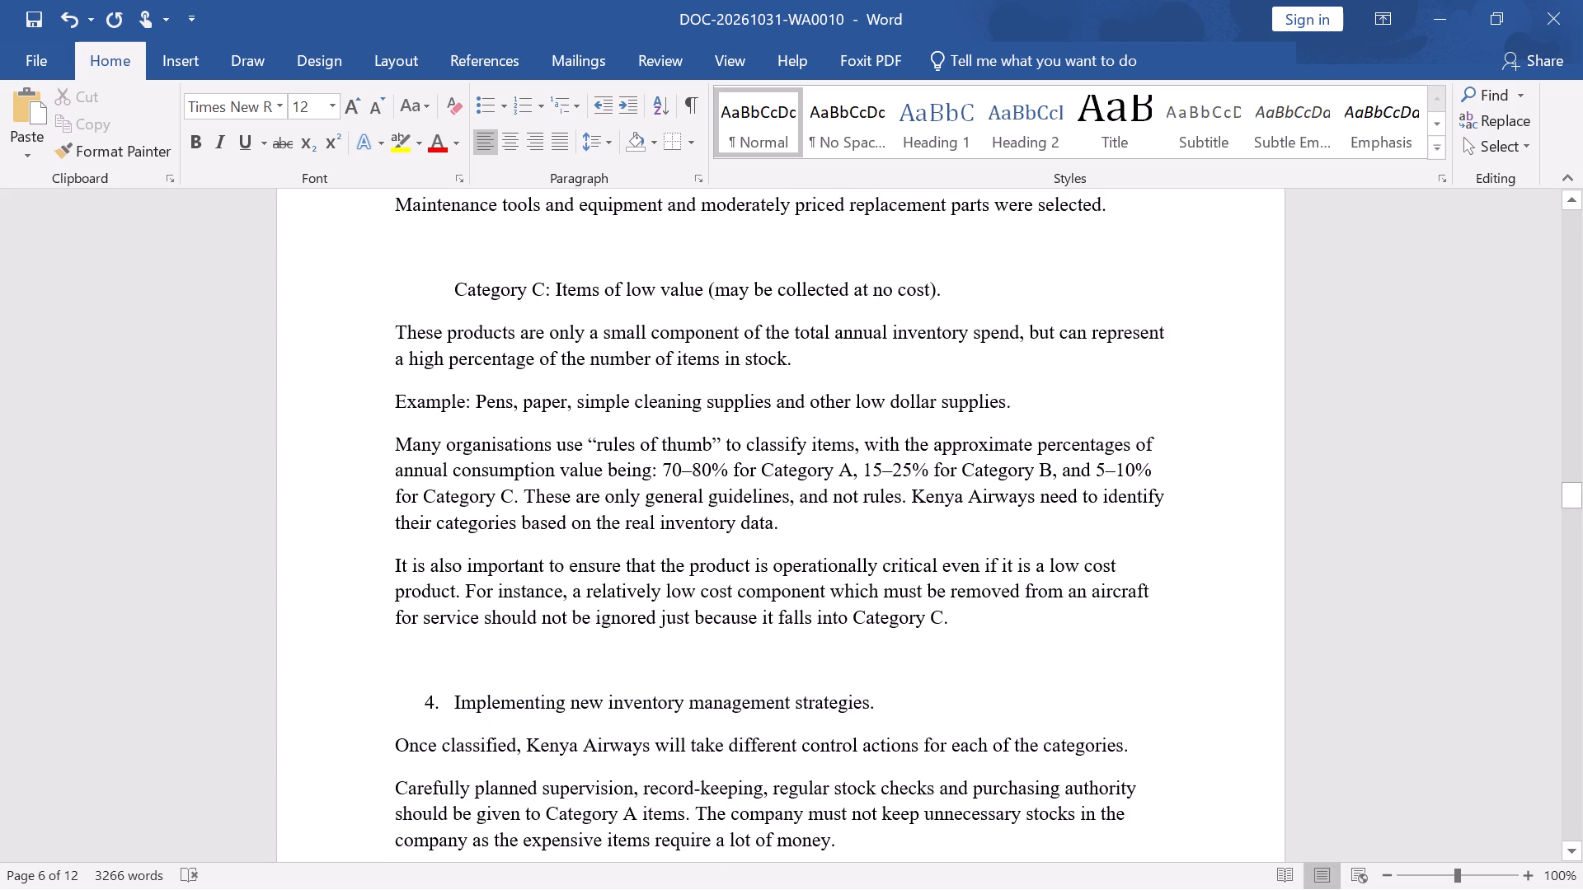
{"action": "scroll", "coordinate": [710, 478], "scroll_direction": "up", "scroll_amount": 3}
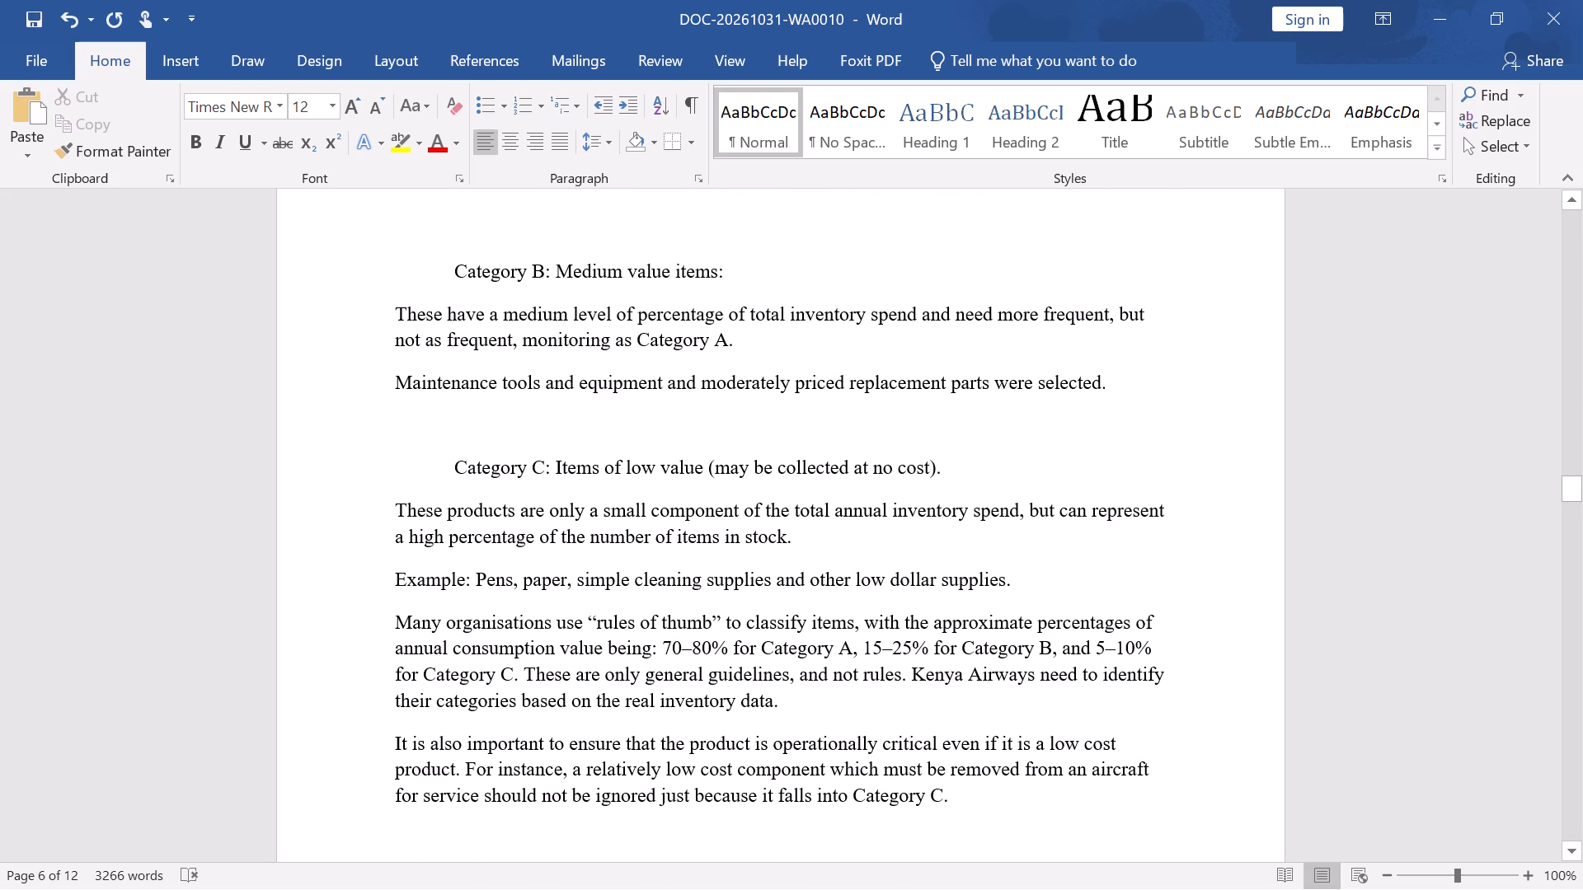
{"action": "scroll", "coordinate": [702, 484], "scroll_direction": "up", "scroll_amount": 2}
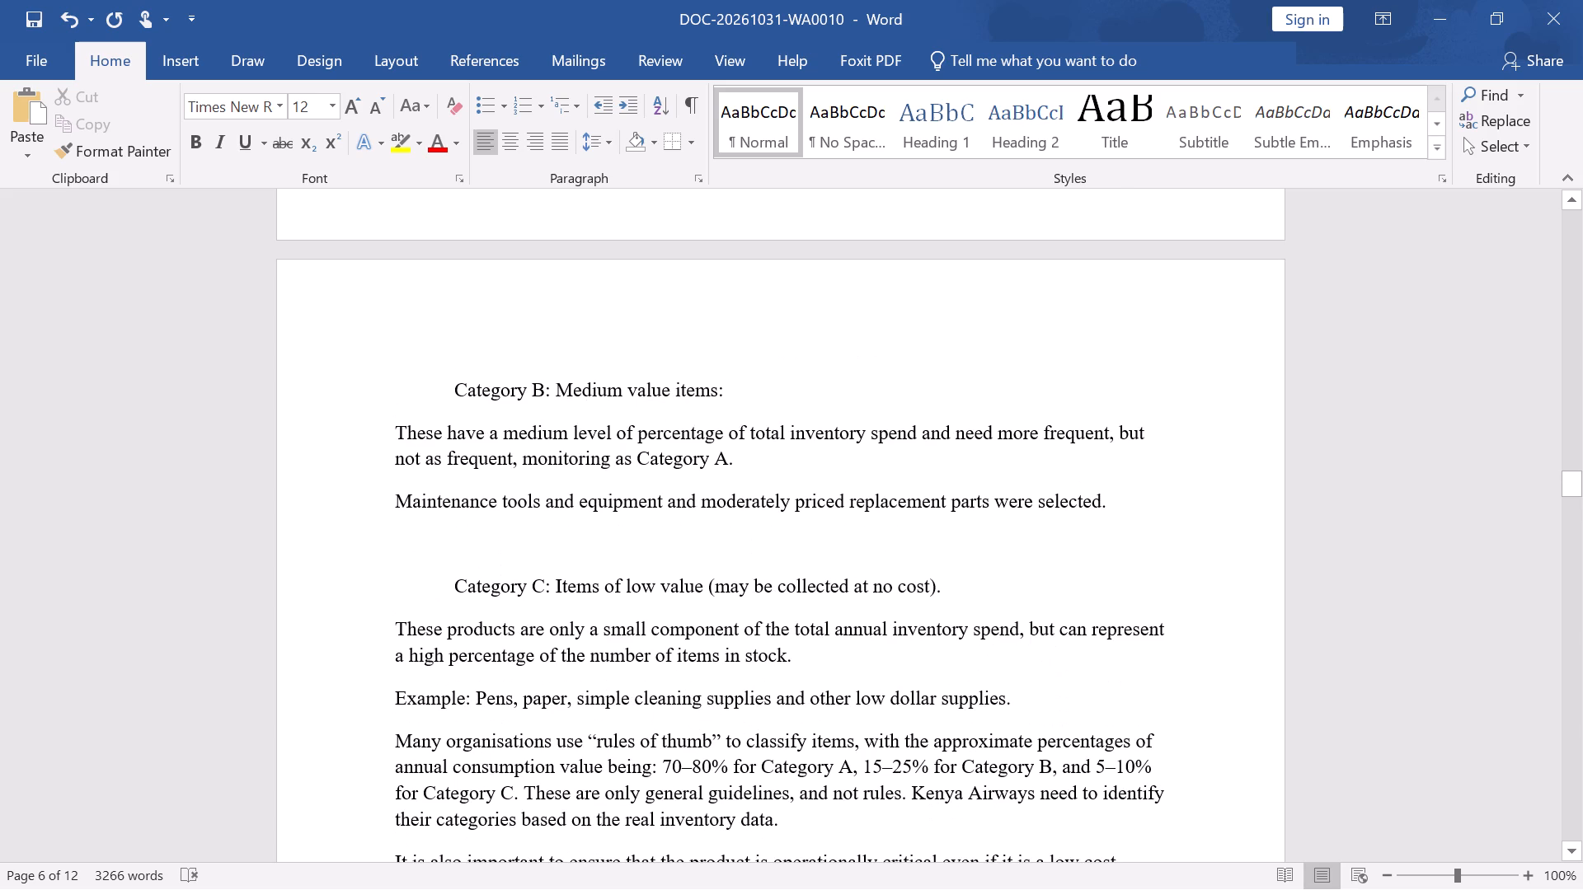
{"action": "scroll", "coordinate": [702, 484], "scroll_direction": "up", "scroll_amount": 10}
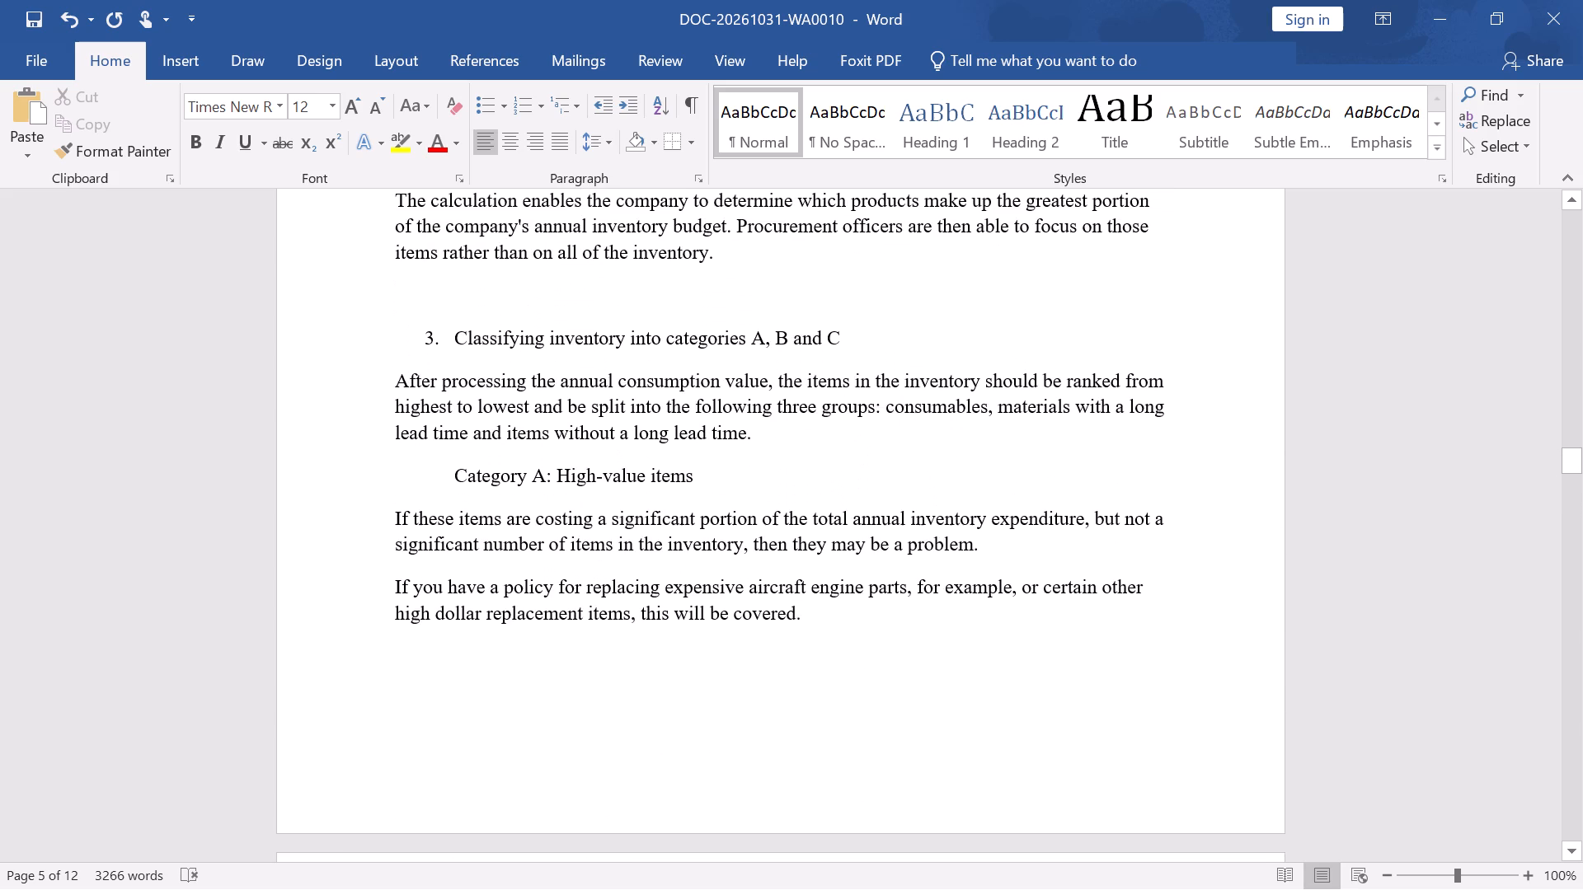
{"action": "scroll", "coordinate": [700, 482], "scroll_direction": "up", "scroll_amount": 7}
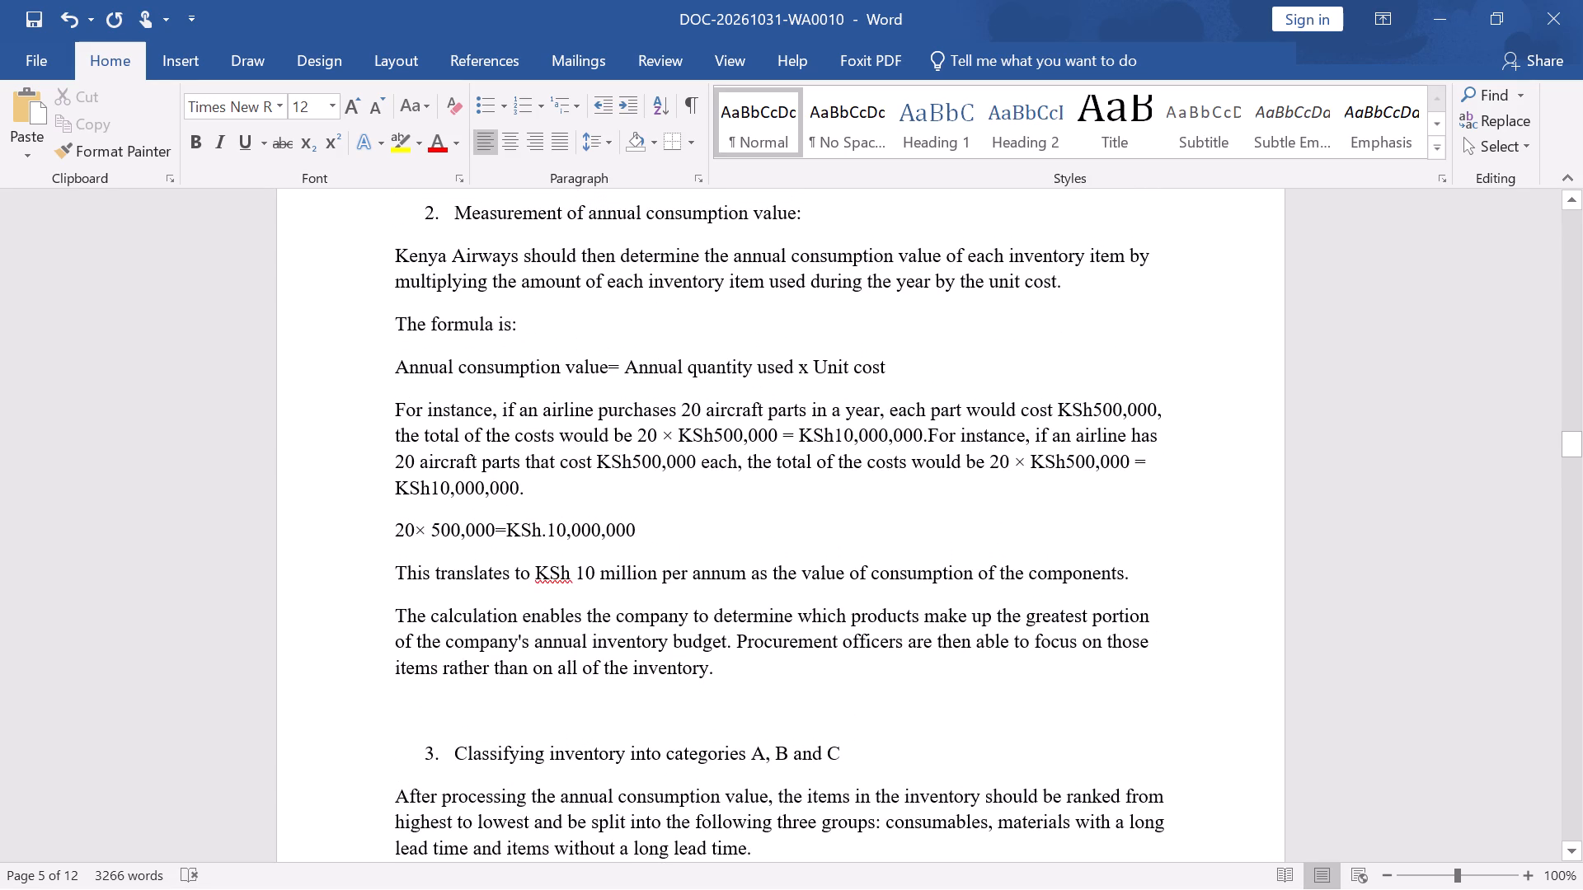
Change "KSh" to "Ksh" in the sentence about 10 million per annum under "Measurement of annual consumption value".
{"action": "left_click", "coordinate": [557, 571]}
{"action": "key", "text": "BackSpace"}
{"action": "key", "text": "s"}
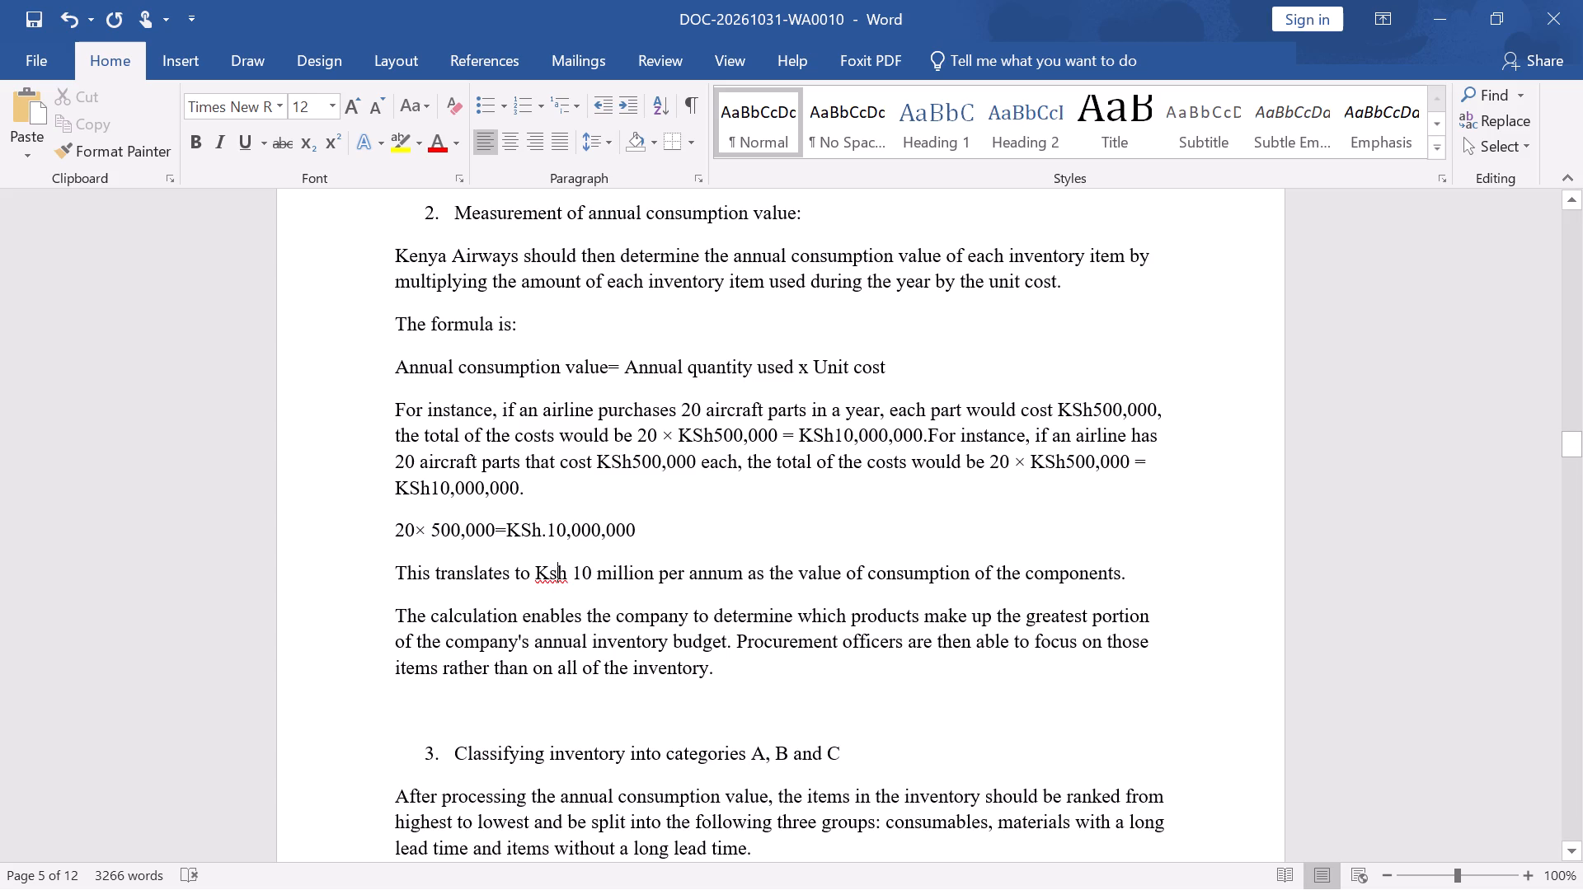
Review headings, numbering and spacing from the annual consumption section back through the green purchasing section and introduction to the members table.
{"action": "scroll", "coordinate": [628, 537], "scroll_direction": "up", "scroll_amount": 7}
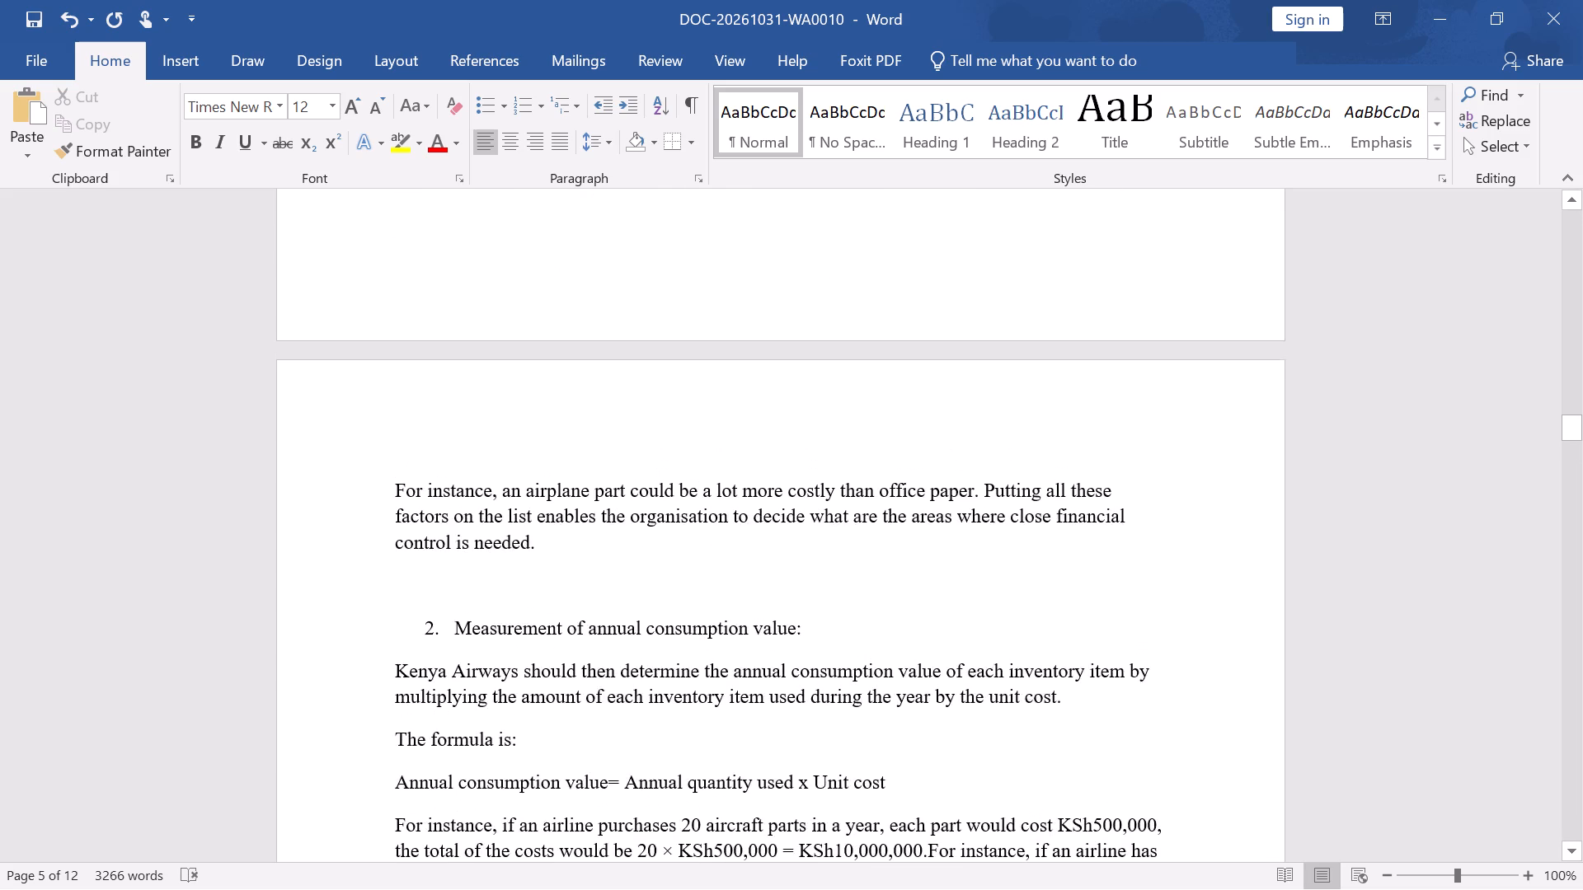
{"action": "scroll", "coordinate": [627, 537], "scroll_direction": "up", "scroll_amount": 10}
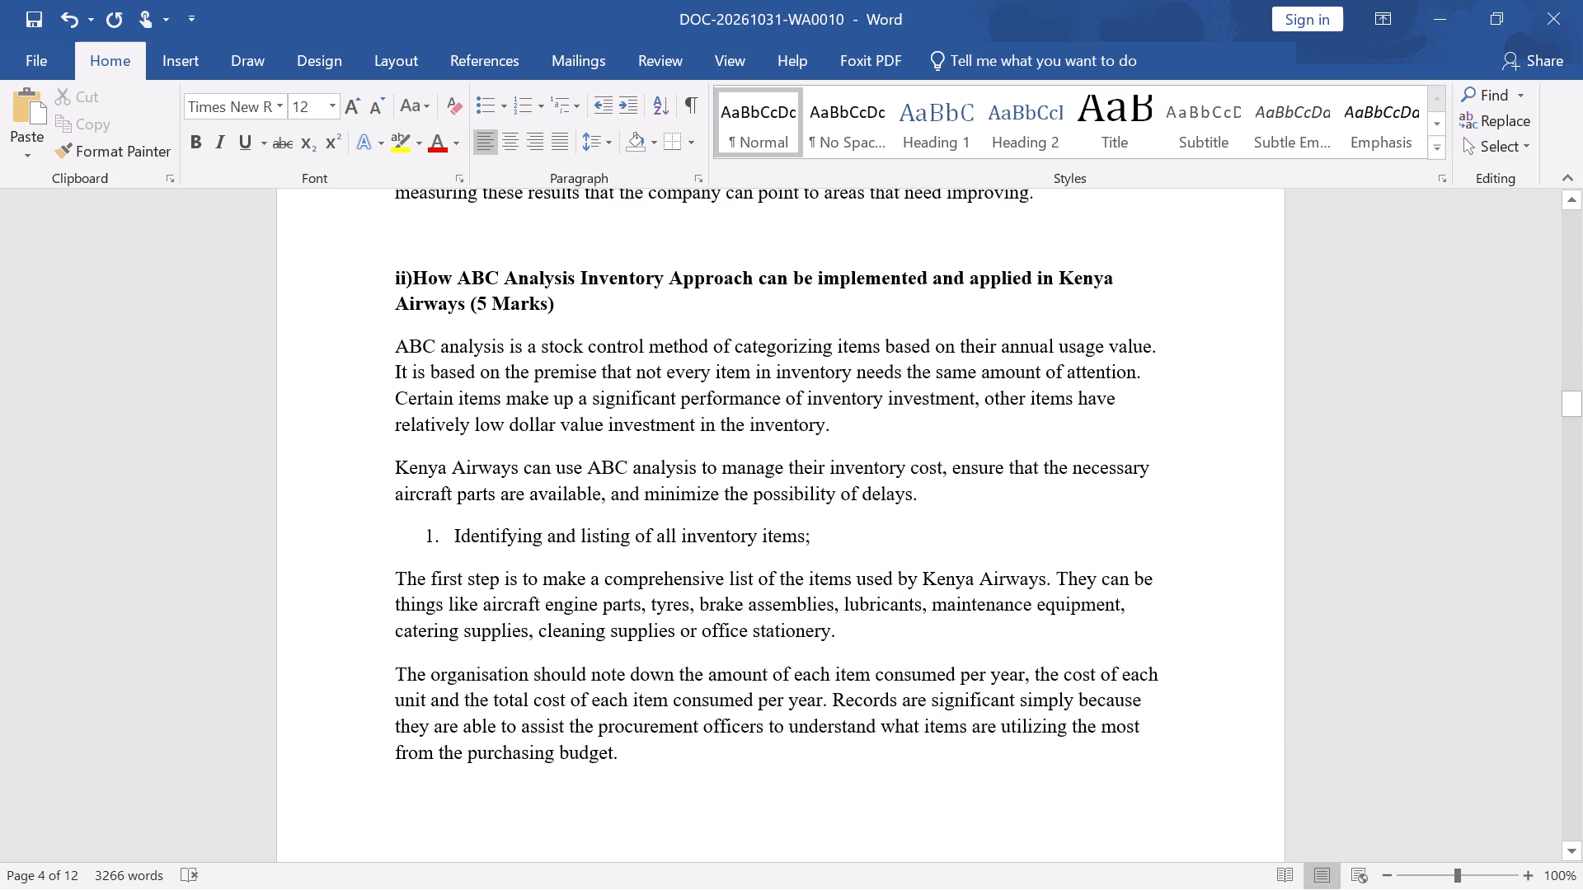
{"action": "scroll", "coordinate": [627, 537], "scroll_direction": "up", "scroll_amount": 13}
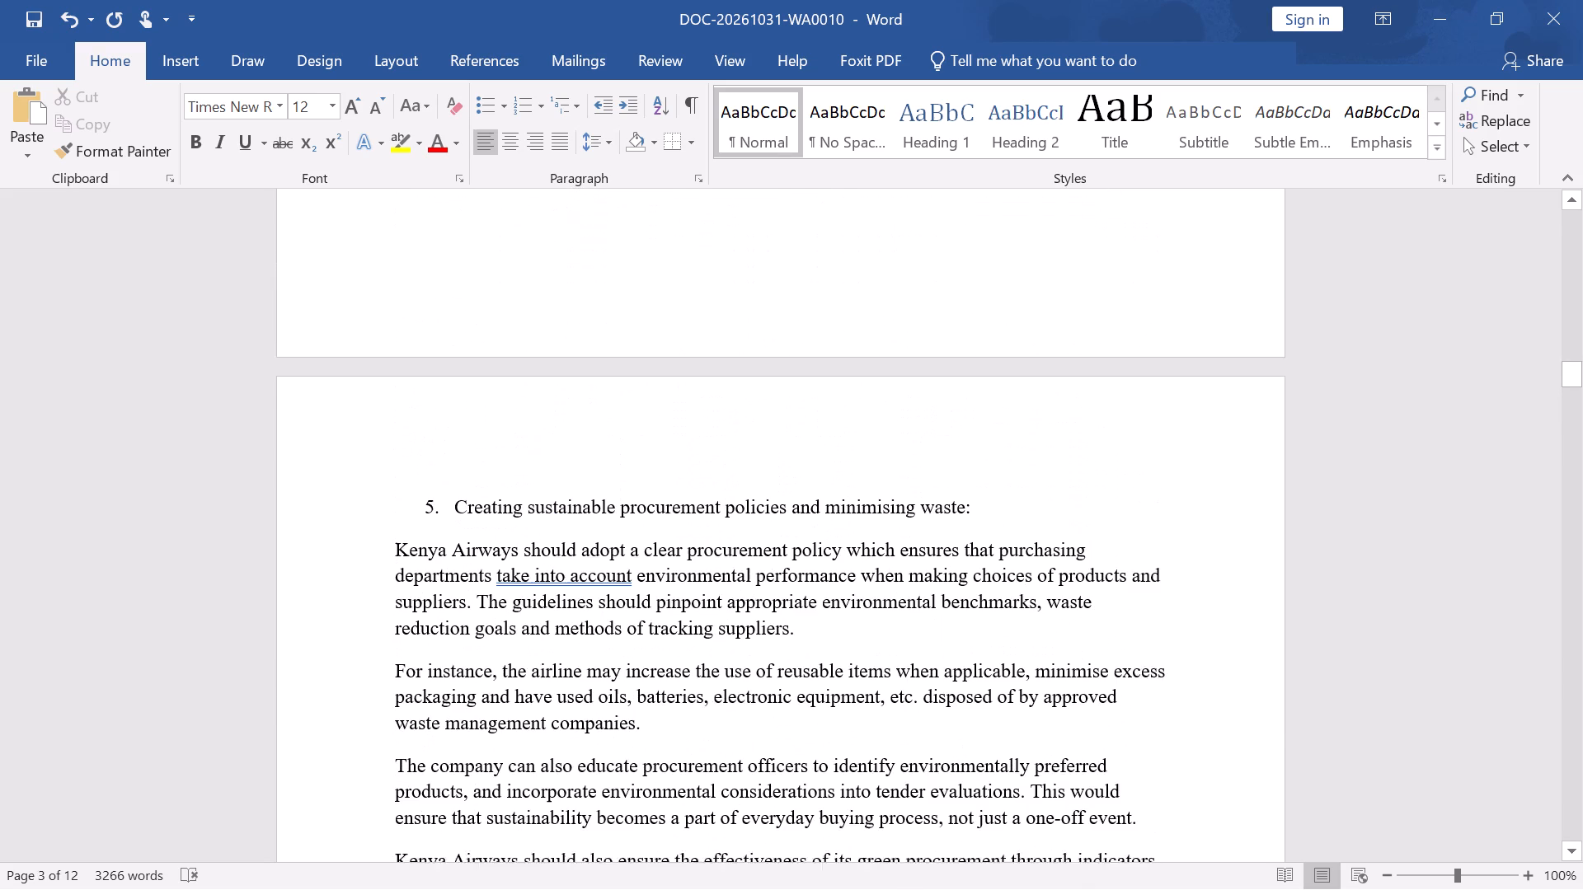
{"action": "scroll", "coordinate": [627, 536], "scroll_direction": "up", "scroll_amount": 3}
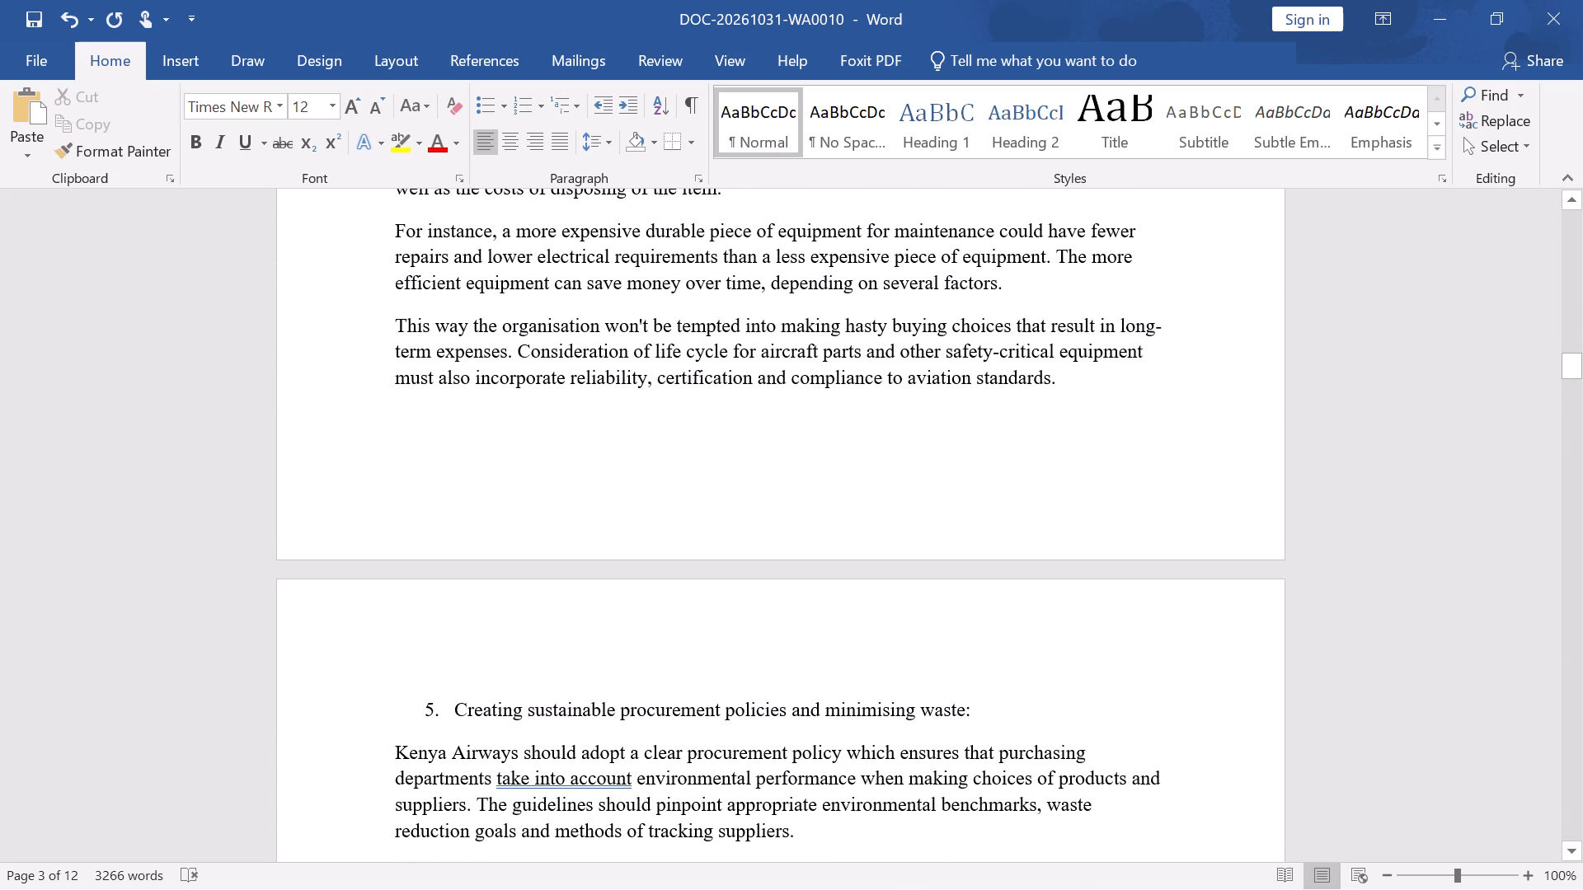
{"action": "scroll", "coordinate": [627, 536], "scroll_direction": "up", "scroll_amount": 6}
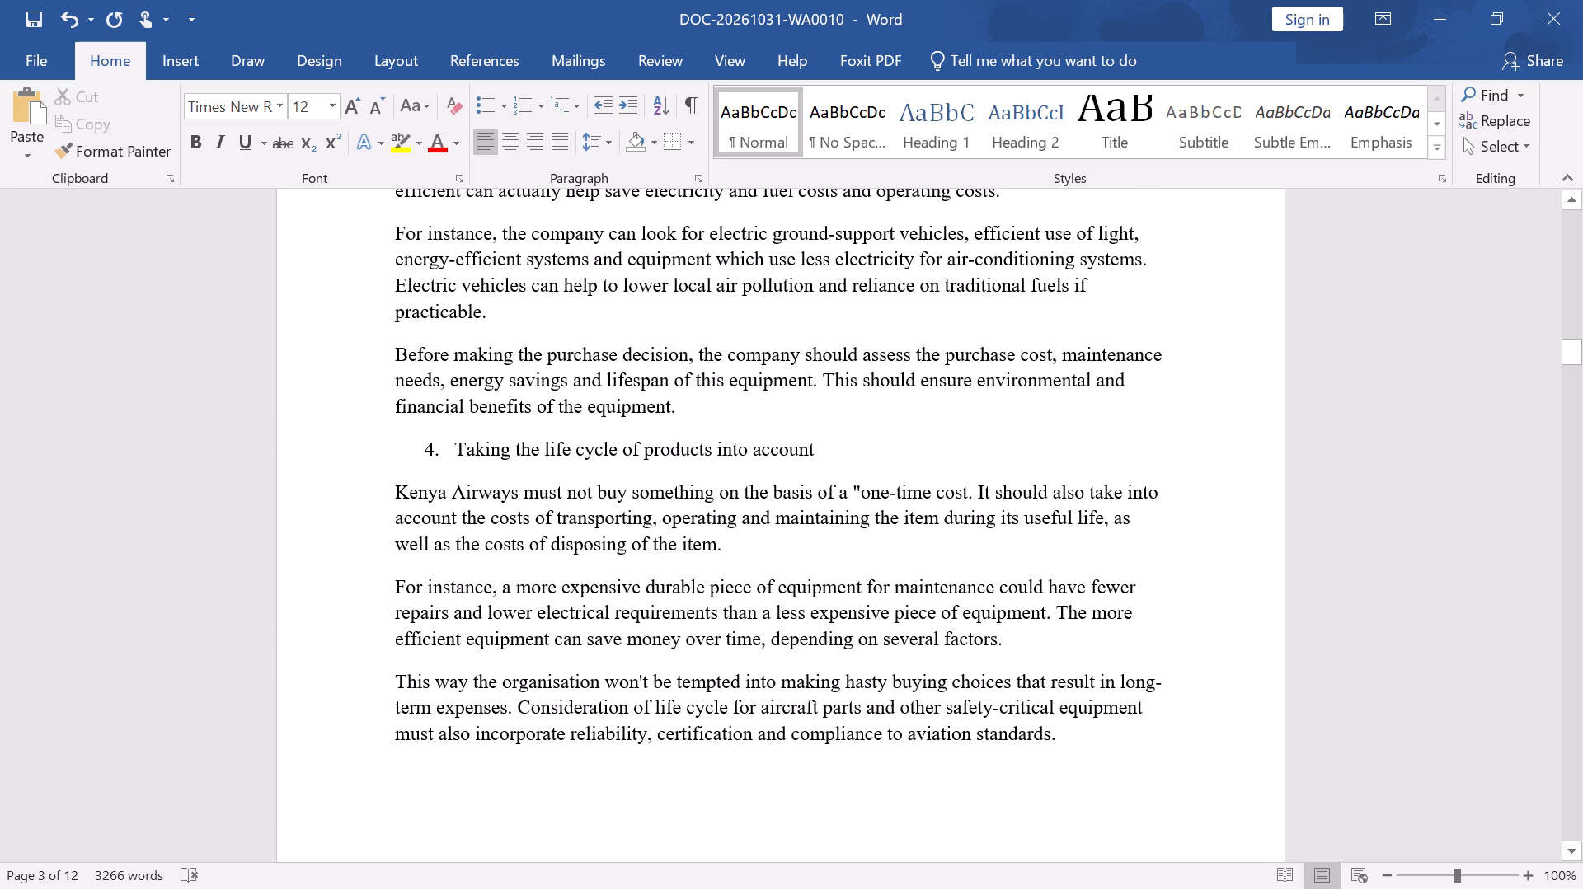
{"action": "scroll", "coordinate": [675, 435], "scroll_direction": "up", "scroll_amount": 2}
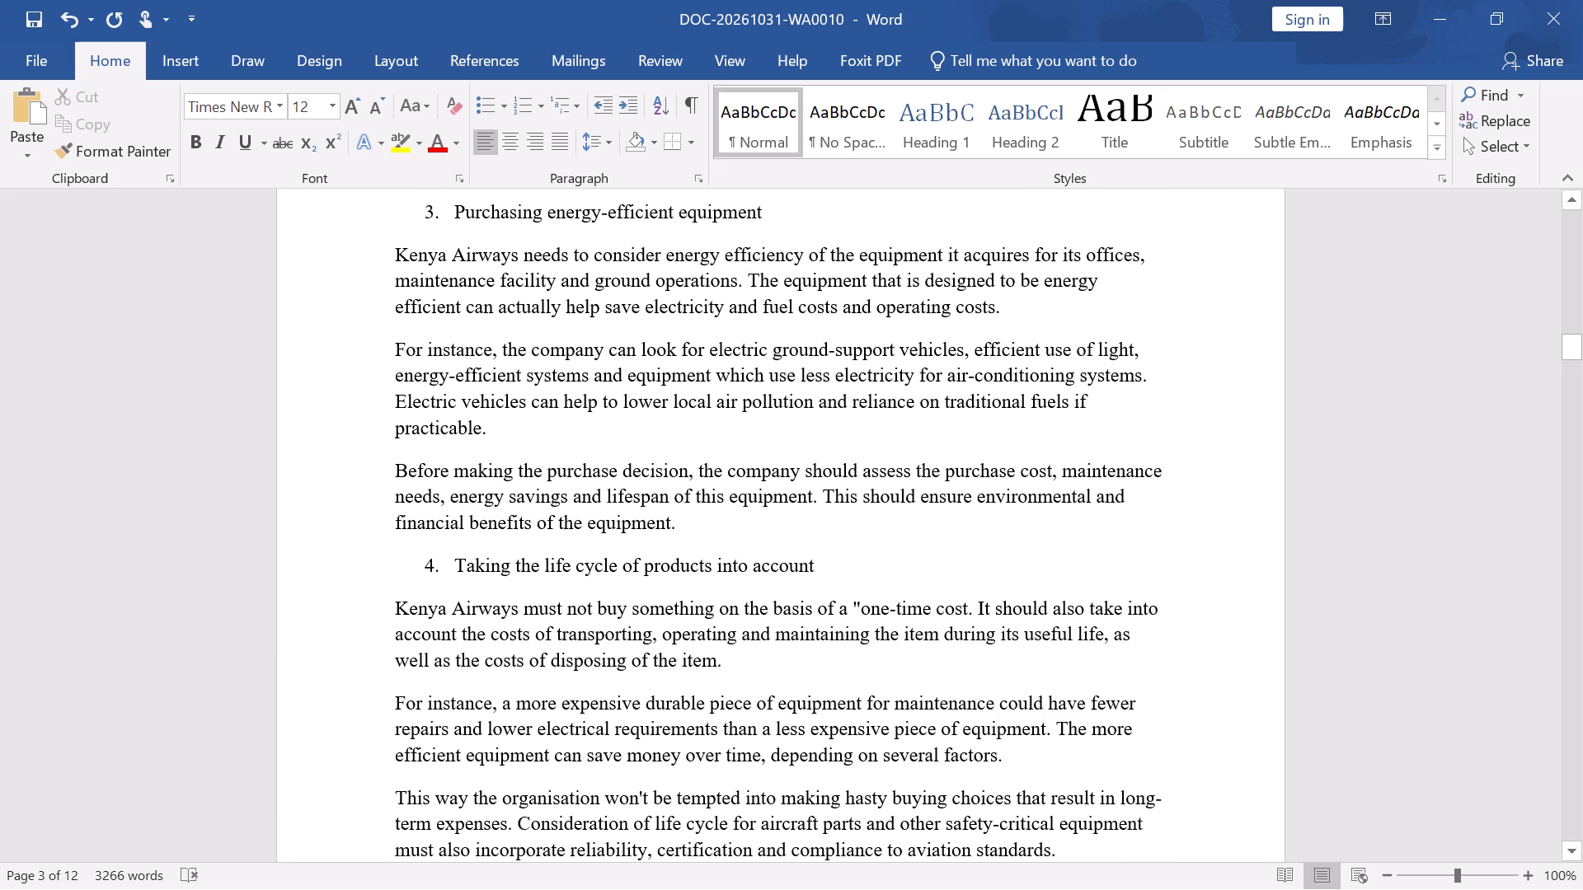
{"action": "scroll", "coordinate": [669, 456], "scroll_direction": "up", "scroll_amount": 5}
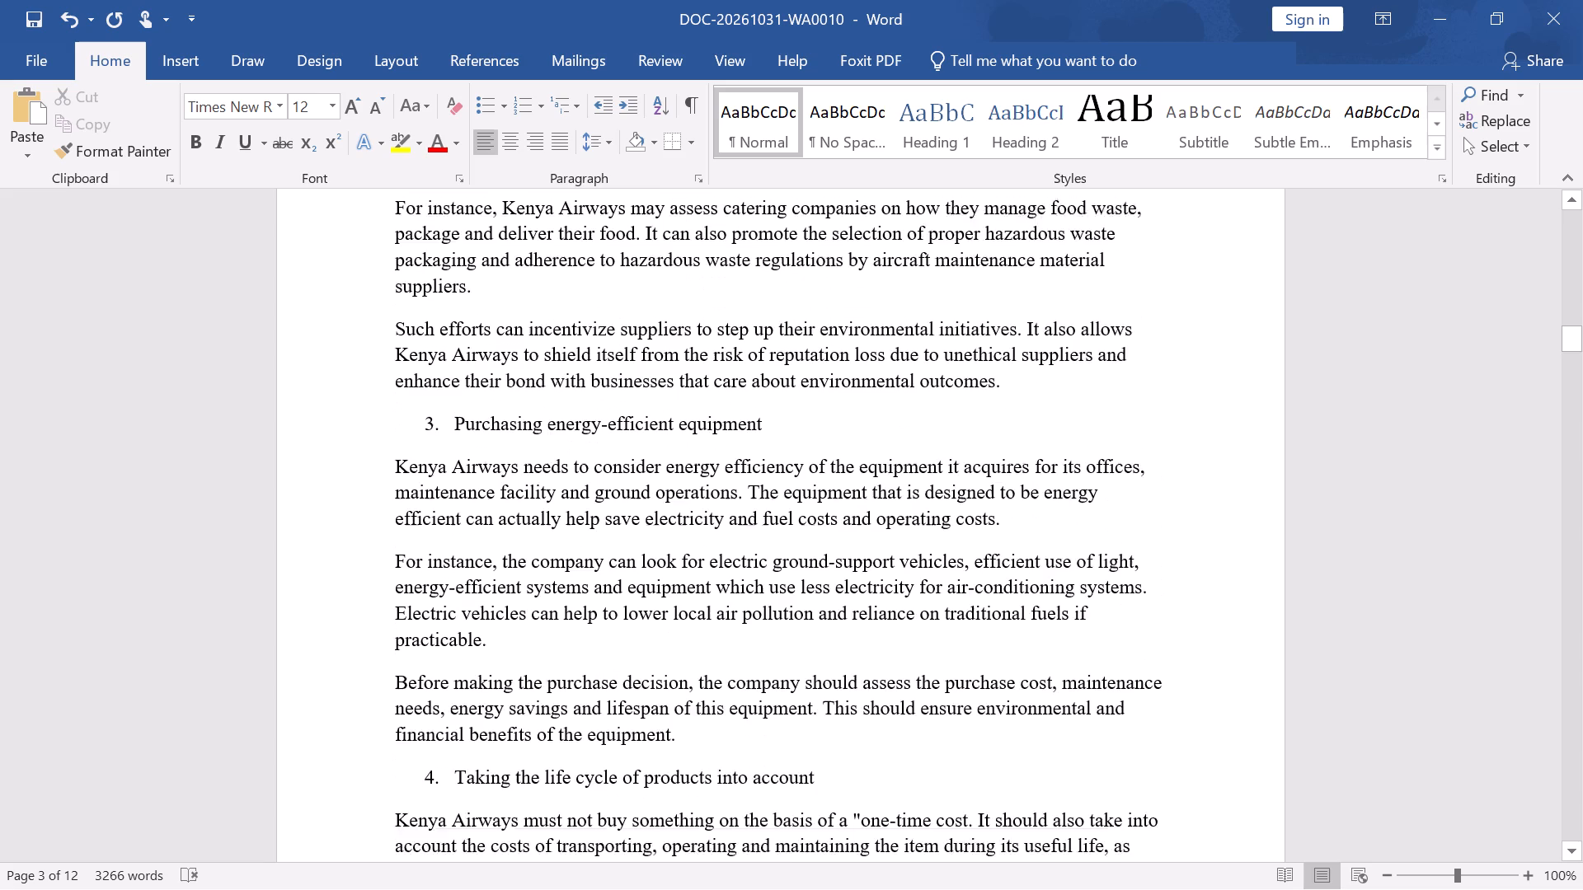
{"action": "scroll", "coordinate": [669, 457], "scroll_direction": "up", "scroll_amount": 8}
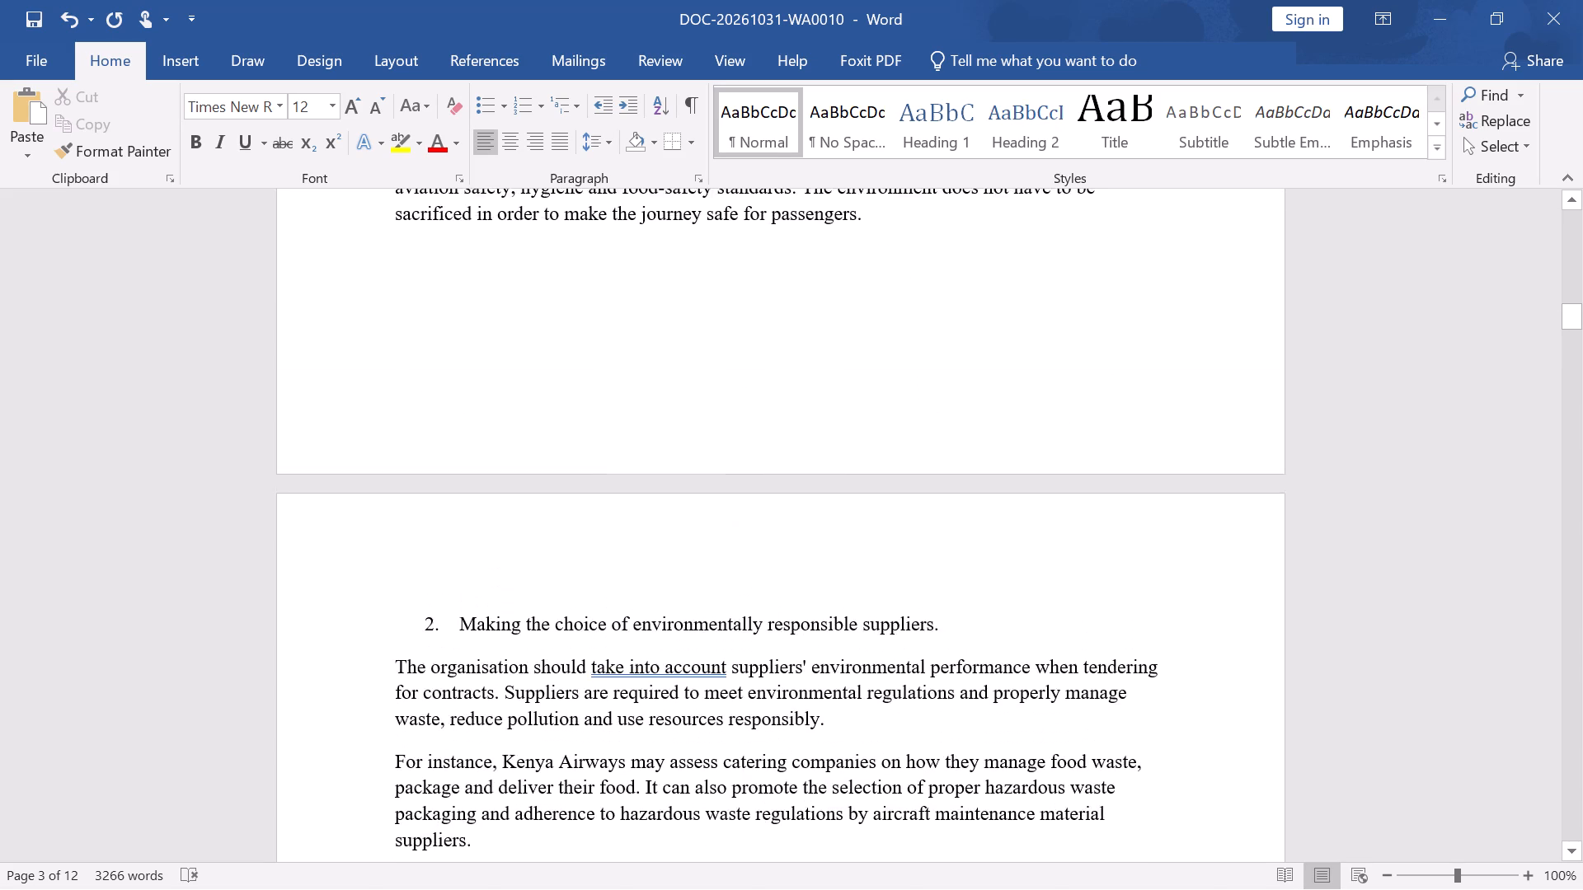
{"action": "scroll", "coordinate": [668, 457], "scroll_direction": "up", "scroll_amount": 10}
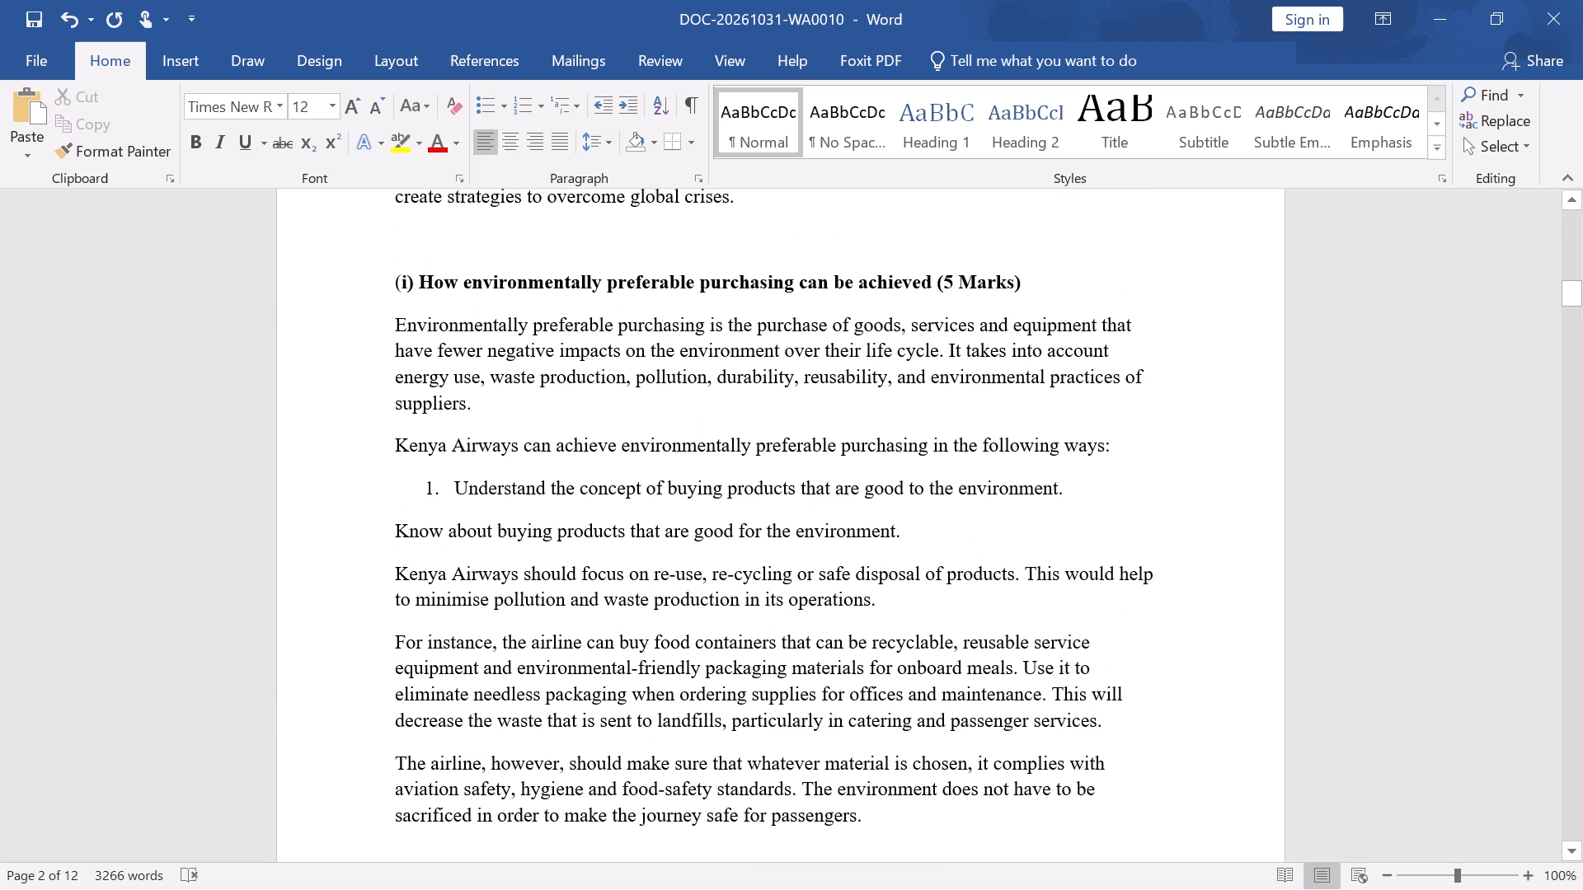
{"action": "scroll", "coordinate": [716, 463], "scroll_direction": "up", "scroll_amount": 11}
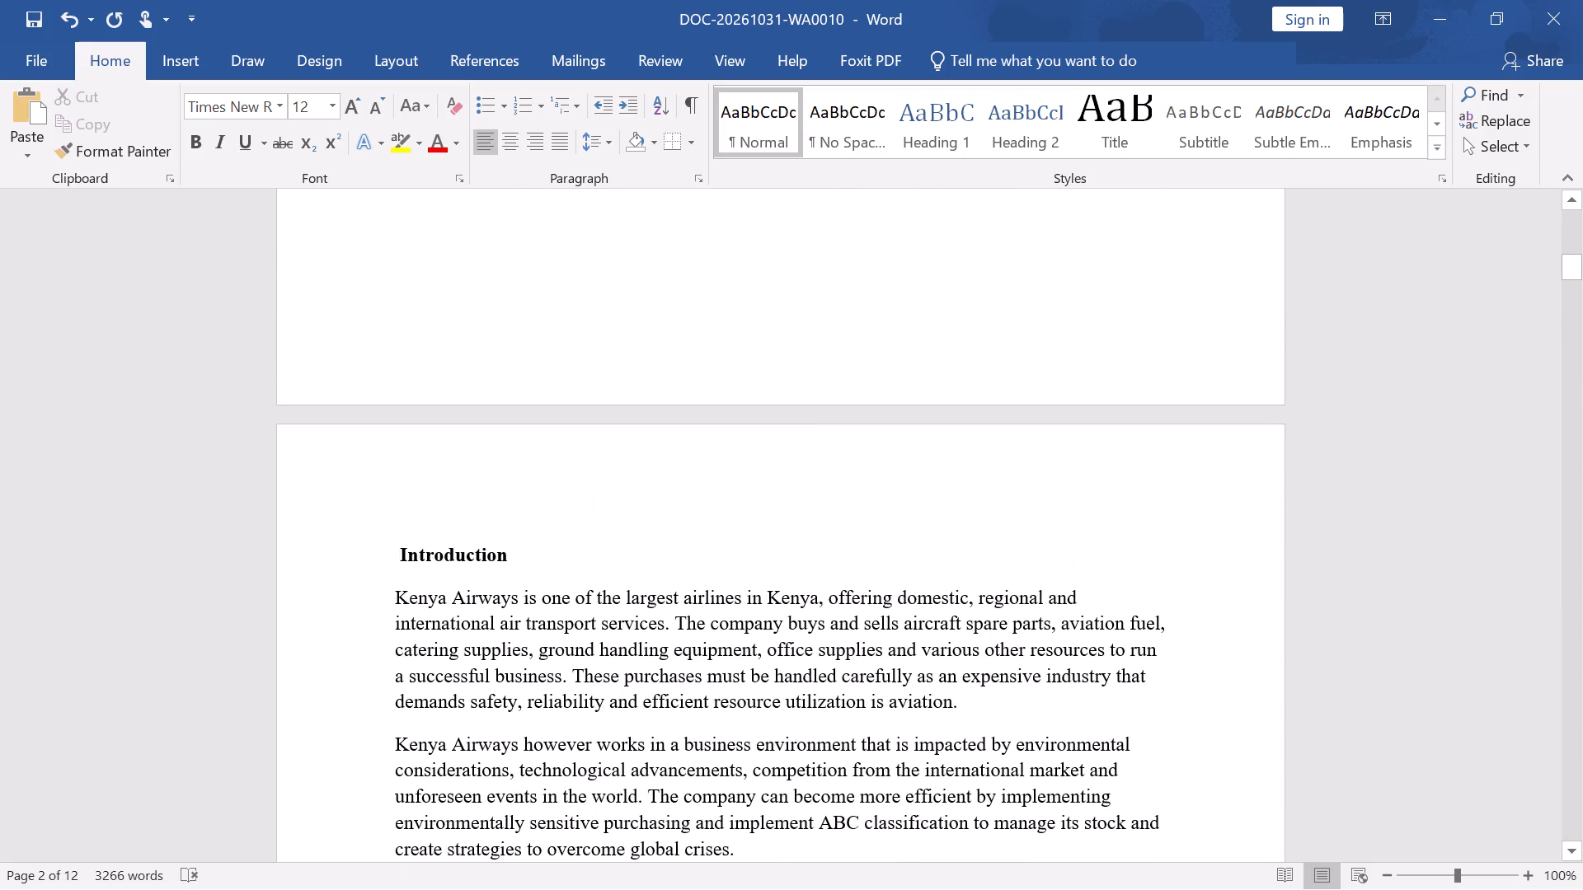
{"action": "scroll", "coordinate": [713, 463], "scroll_direction": "up", "scroll_amount": 13}
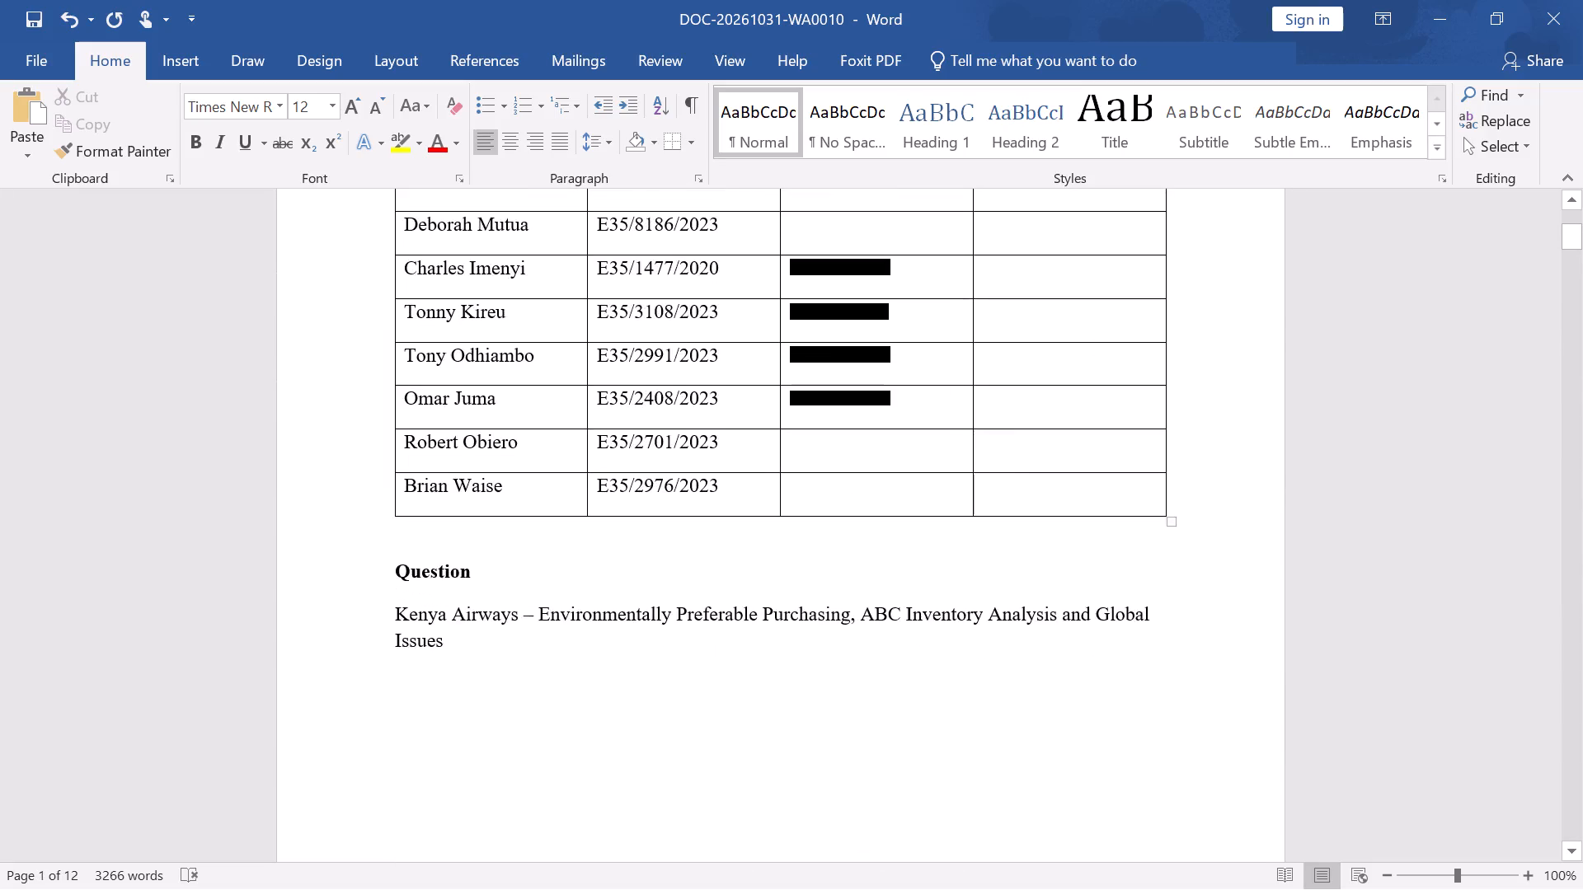
{"action": "scroll", "coordinate": [712, 462], "scroll_direction": "up", "scroll_amount": 10}
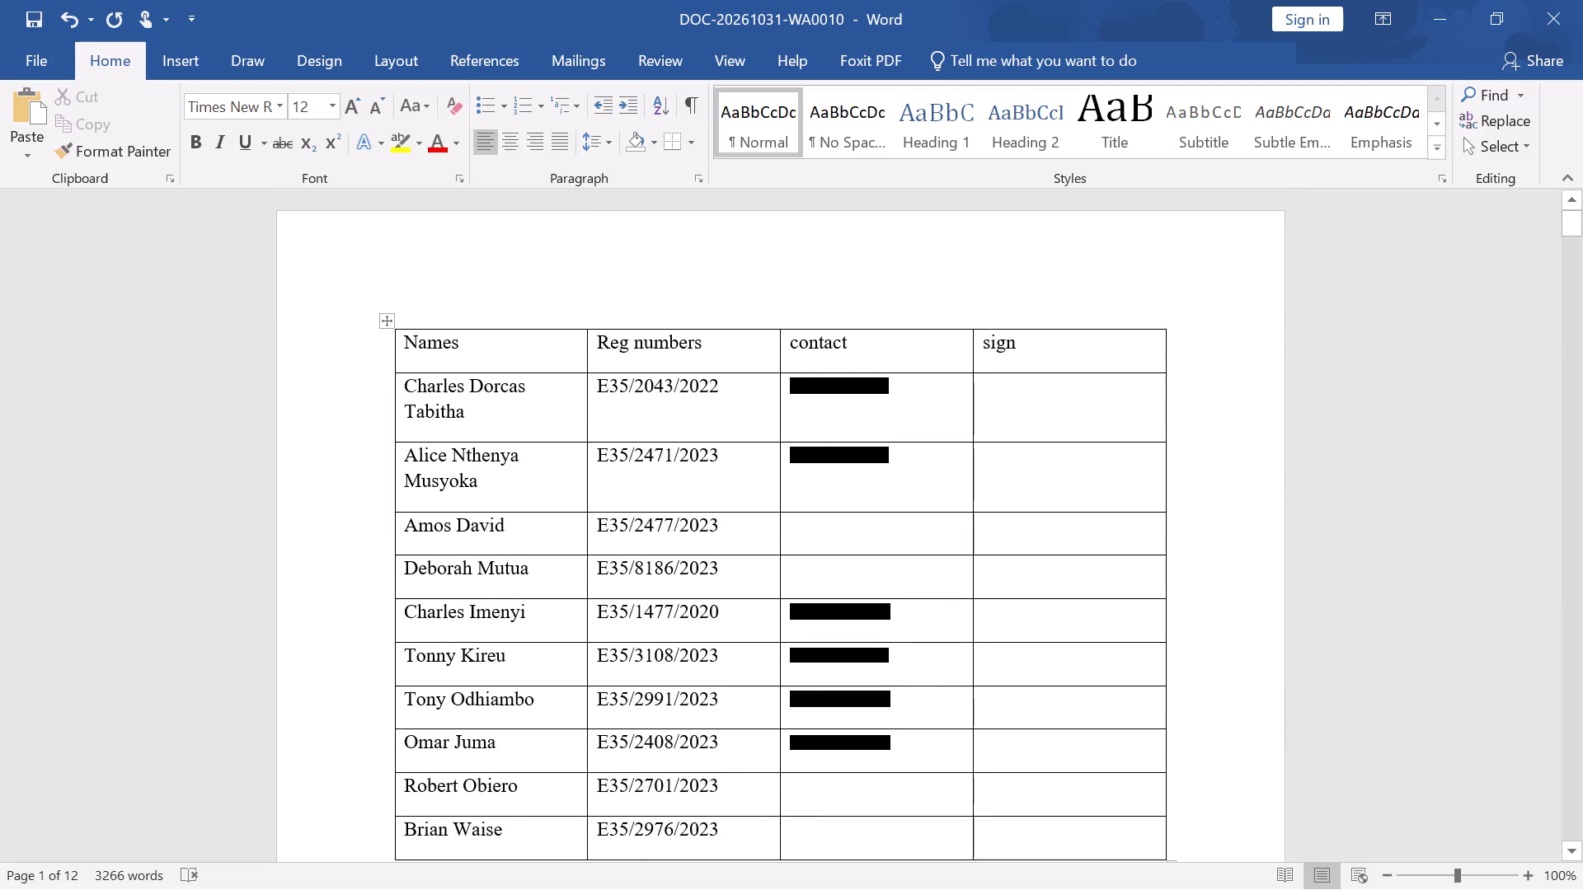
{"action": "scroll", "coordinate": [657, 271], "scroll_direction": "down", "scroll_amount": 13}
{"action": "scroll", "coordinate": [705, 305], "scroll_direction": "up", "scroll_amount": 3}
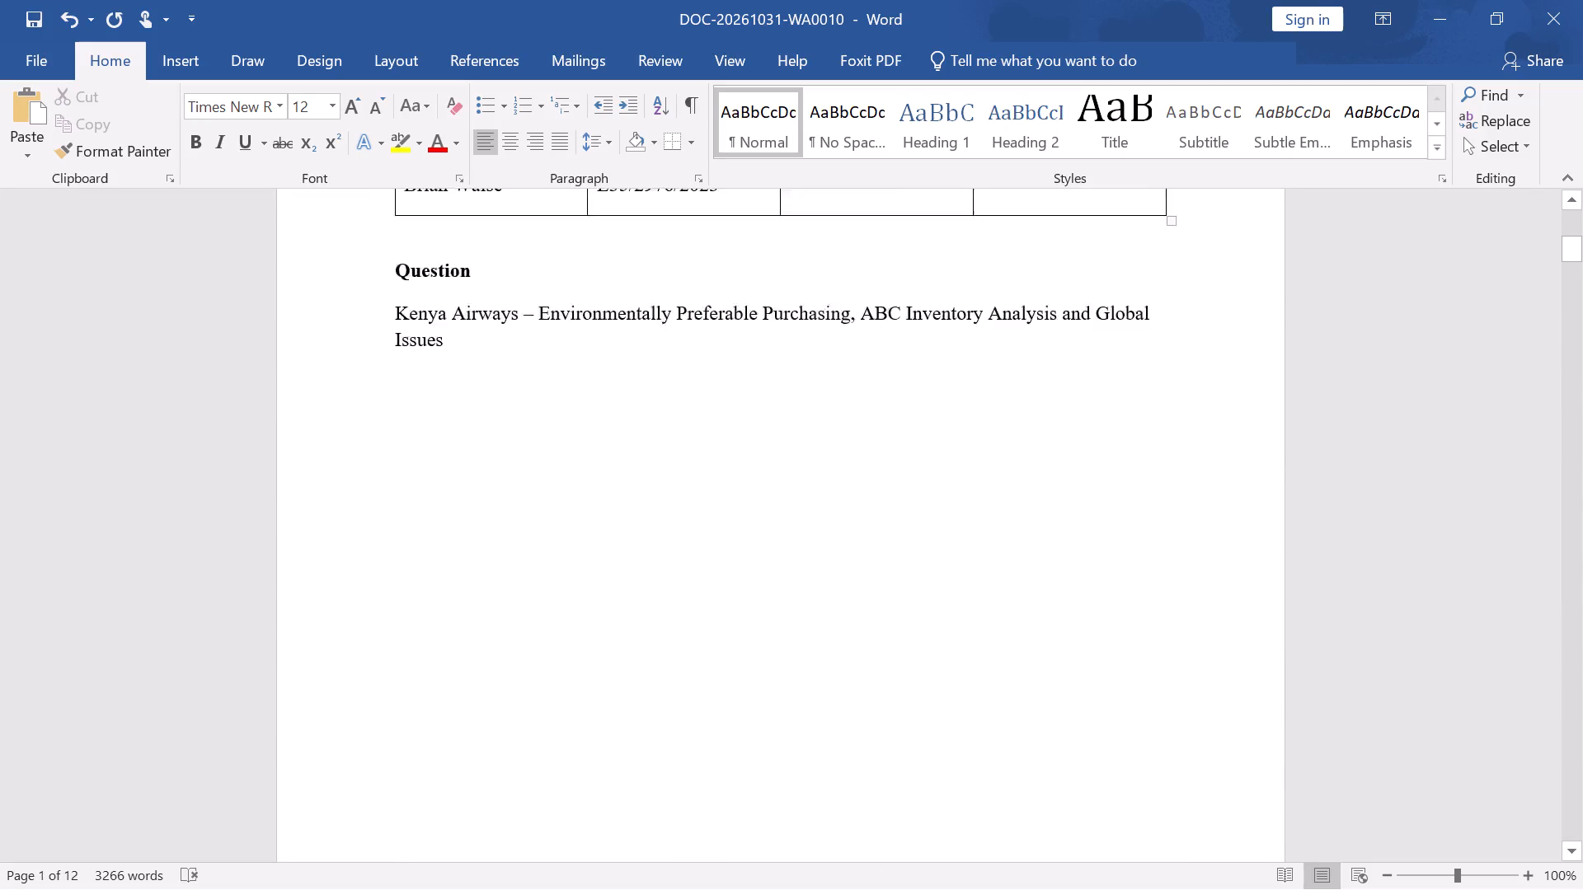
{"action": "scroll", "coordinate": [707, 301], "scroll_direction": "up", "scroll_amount": 12}
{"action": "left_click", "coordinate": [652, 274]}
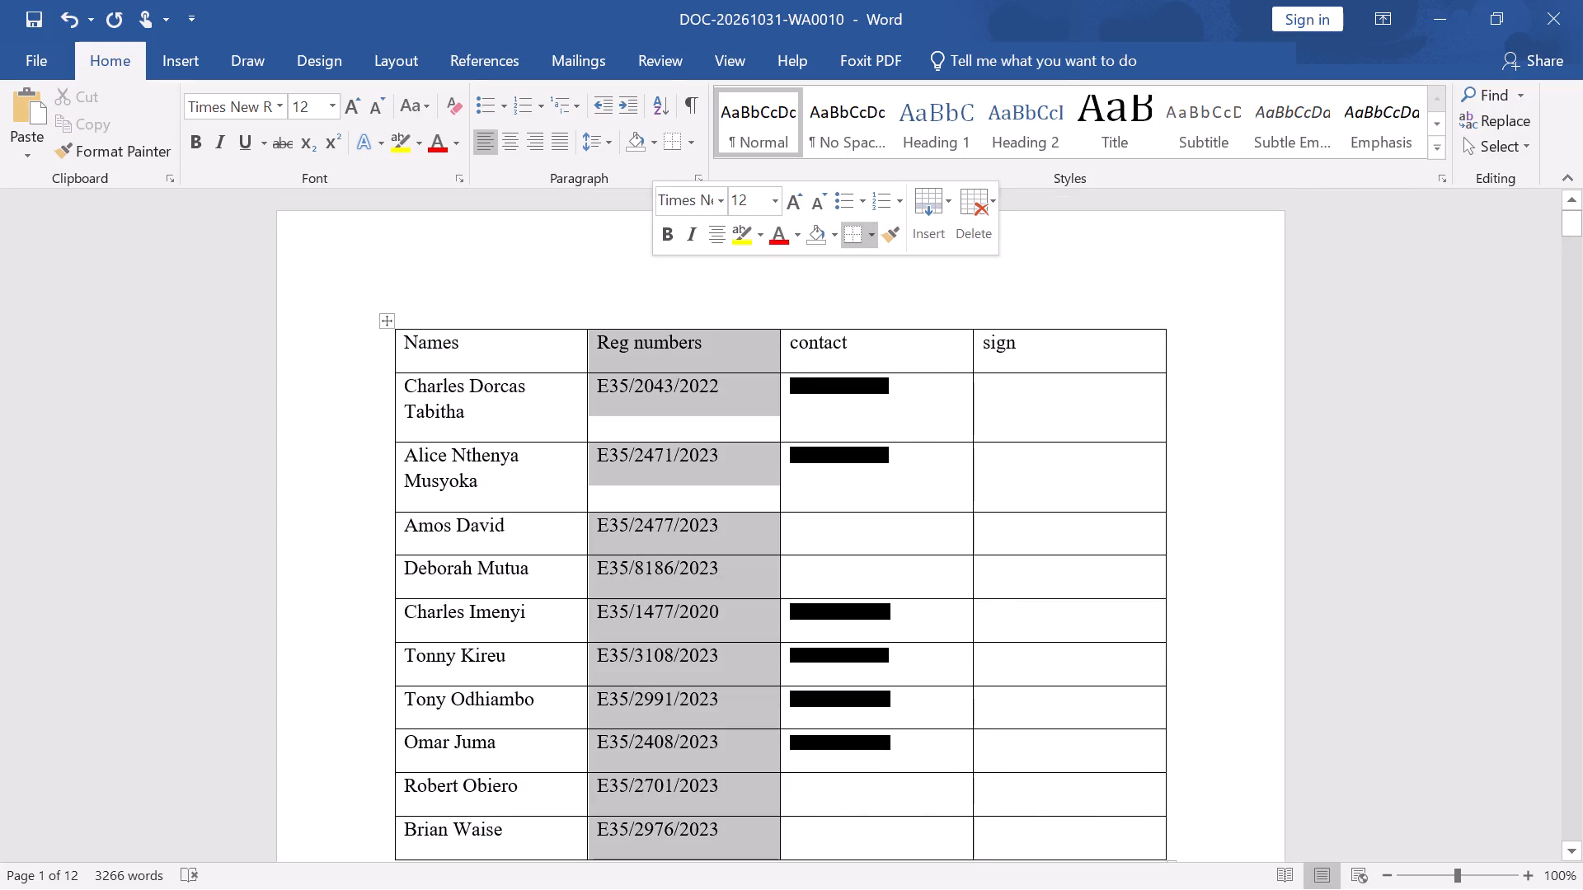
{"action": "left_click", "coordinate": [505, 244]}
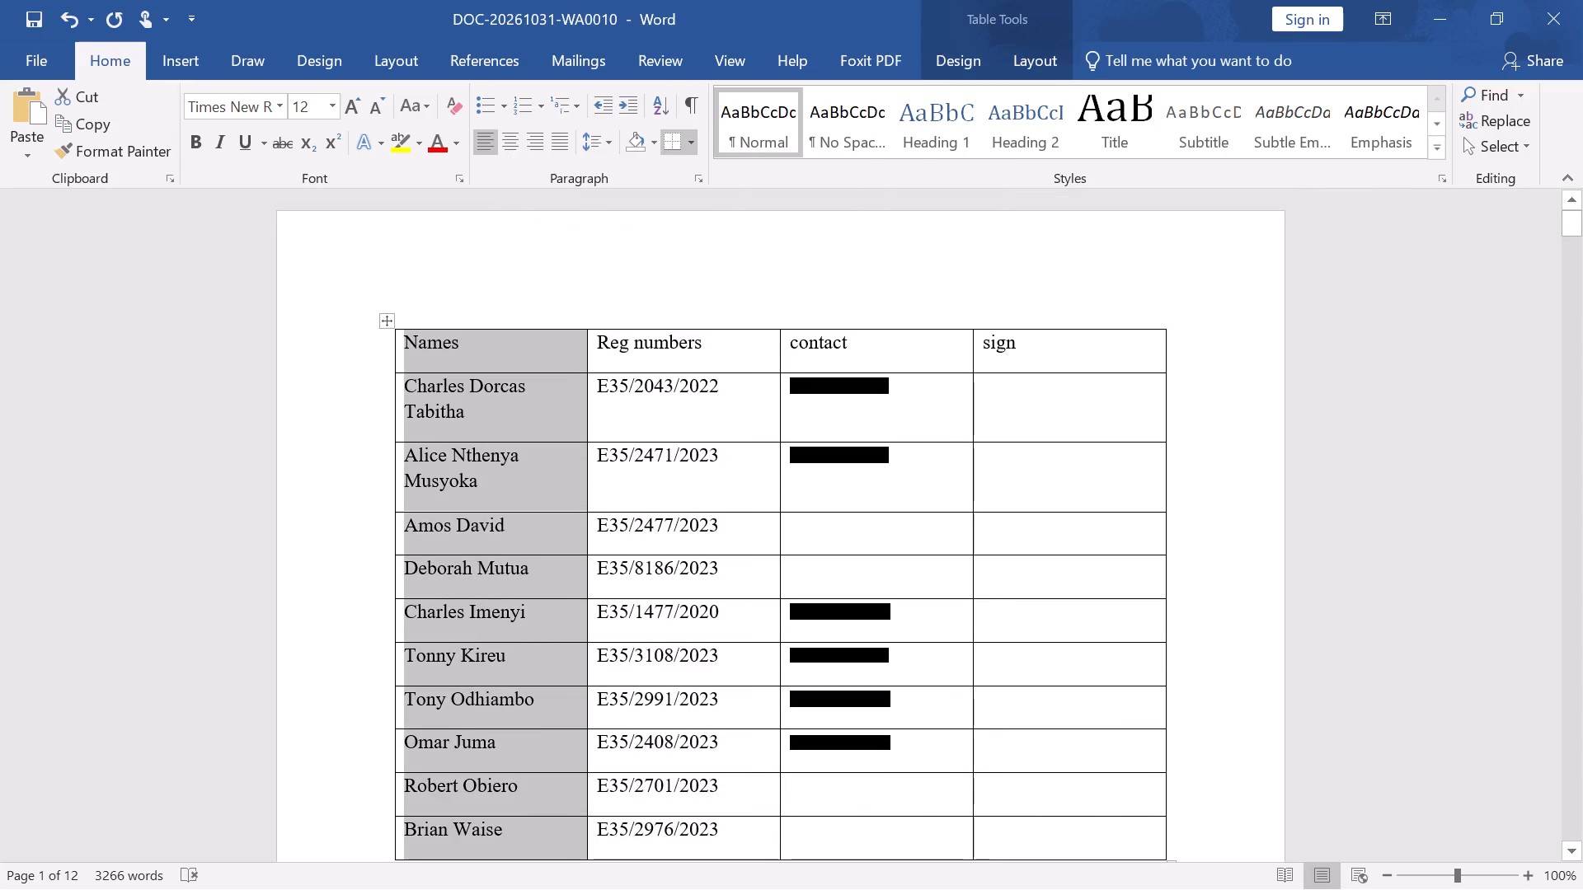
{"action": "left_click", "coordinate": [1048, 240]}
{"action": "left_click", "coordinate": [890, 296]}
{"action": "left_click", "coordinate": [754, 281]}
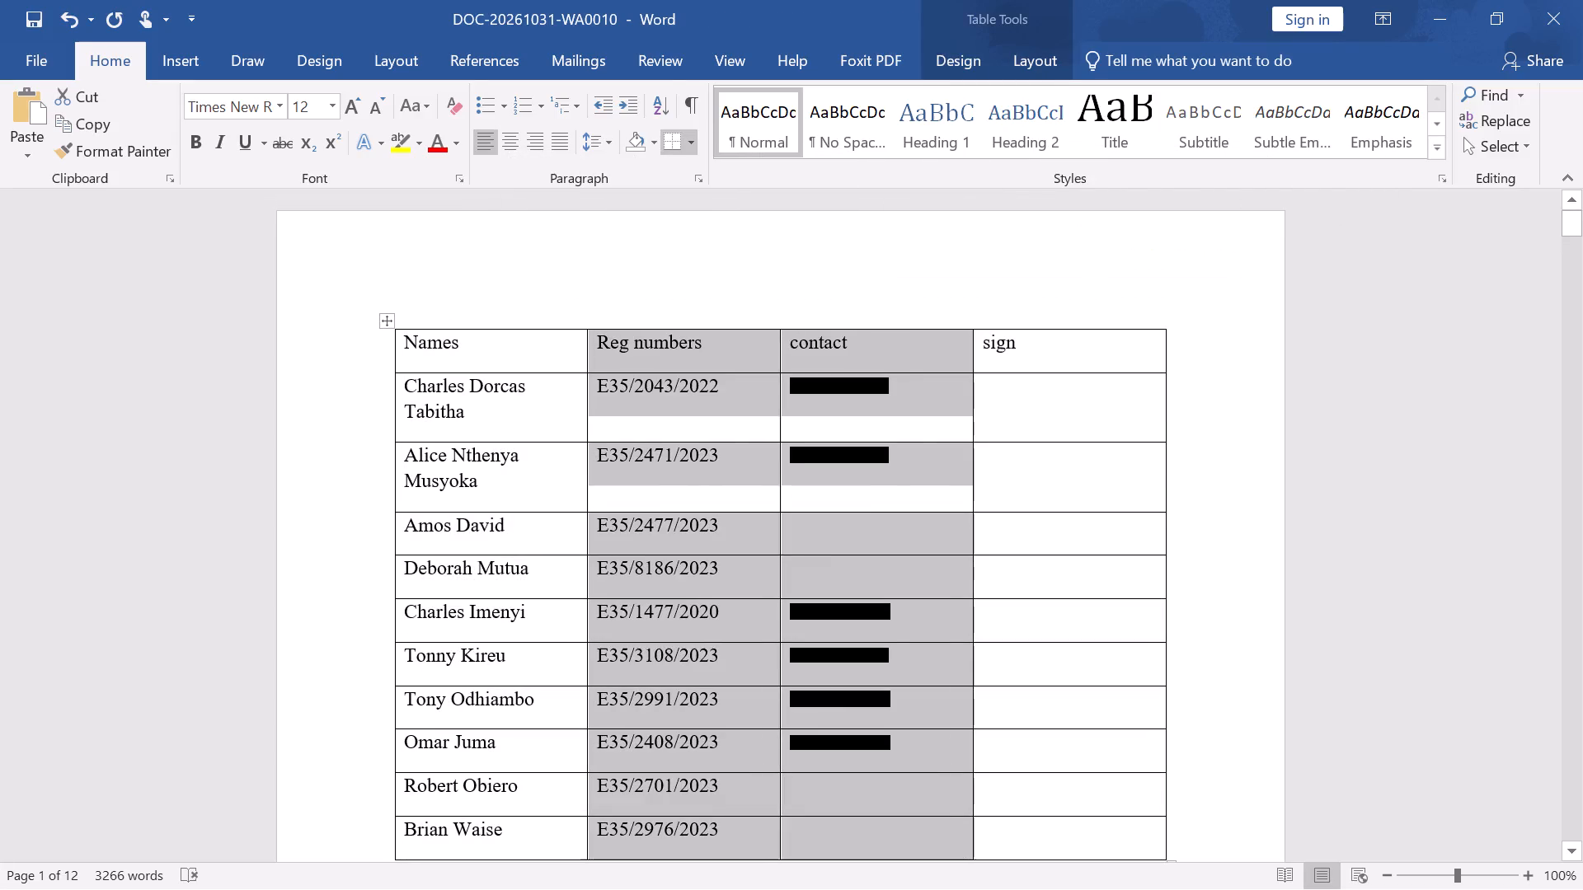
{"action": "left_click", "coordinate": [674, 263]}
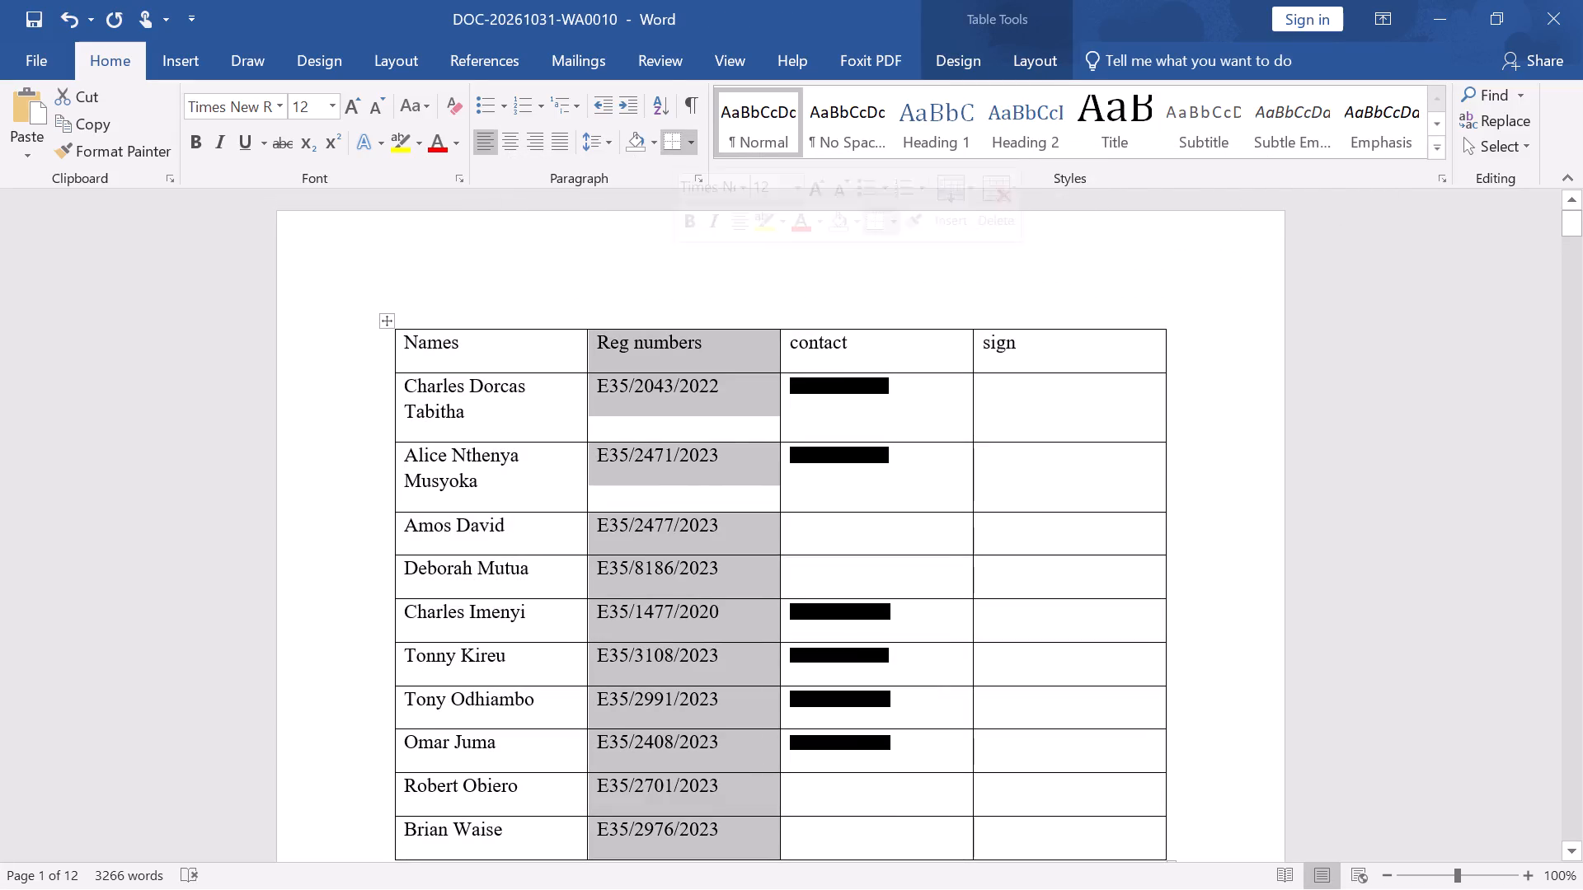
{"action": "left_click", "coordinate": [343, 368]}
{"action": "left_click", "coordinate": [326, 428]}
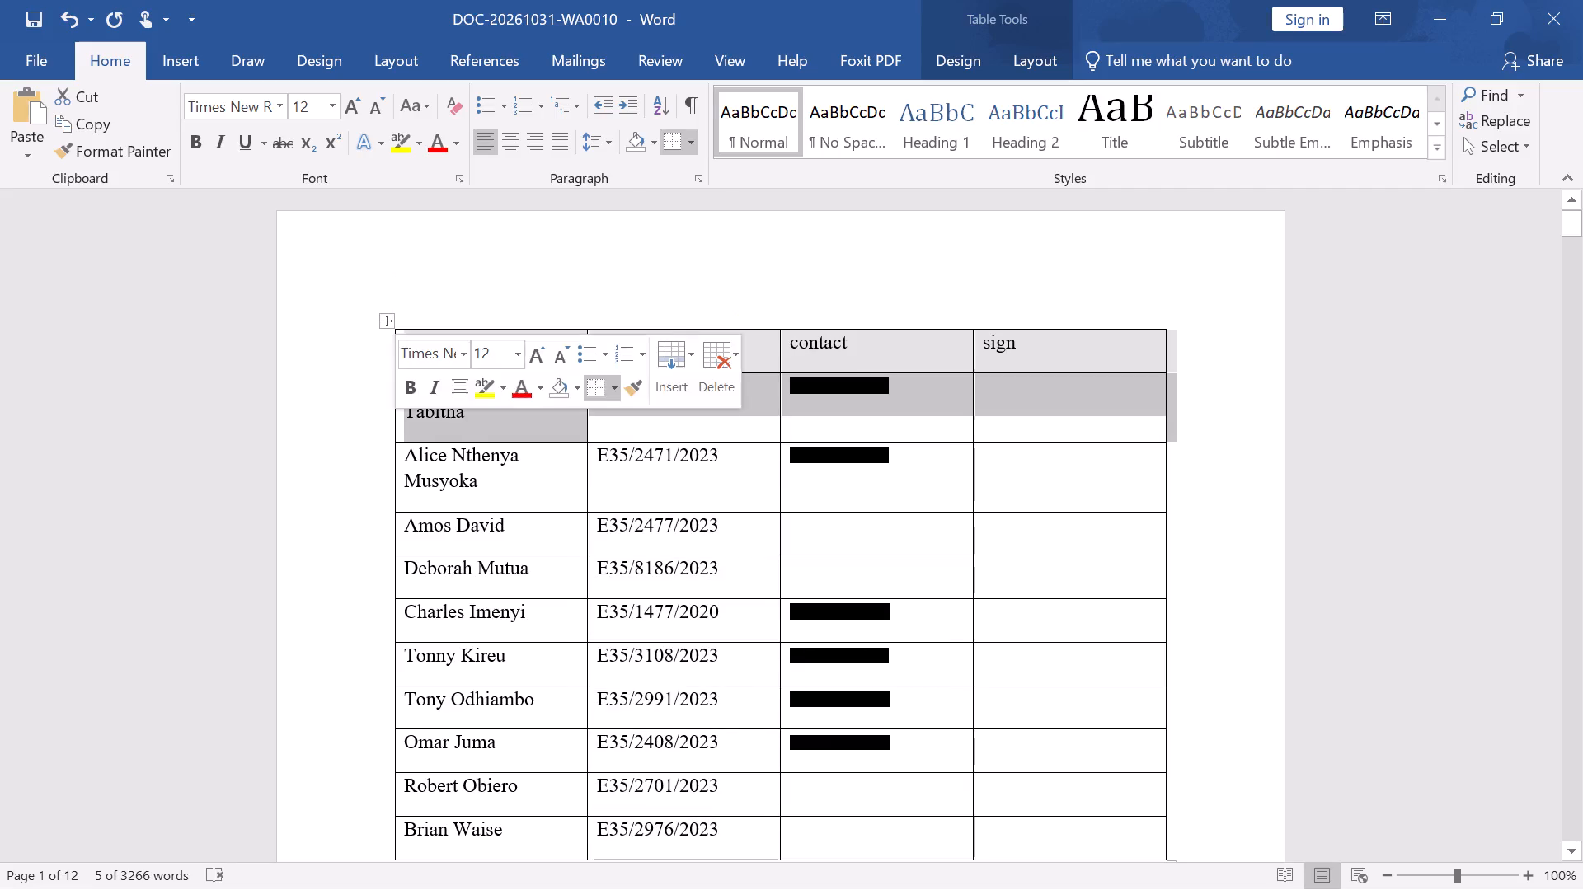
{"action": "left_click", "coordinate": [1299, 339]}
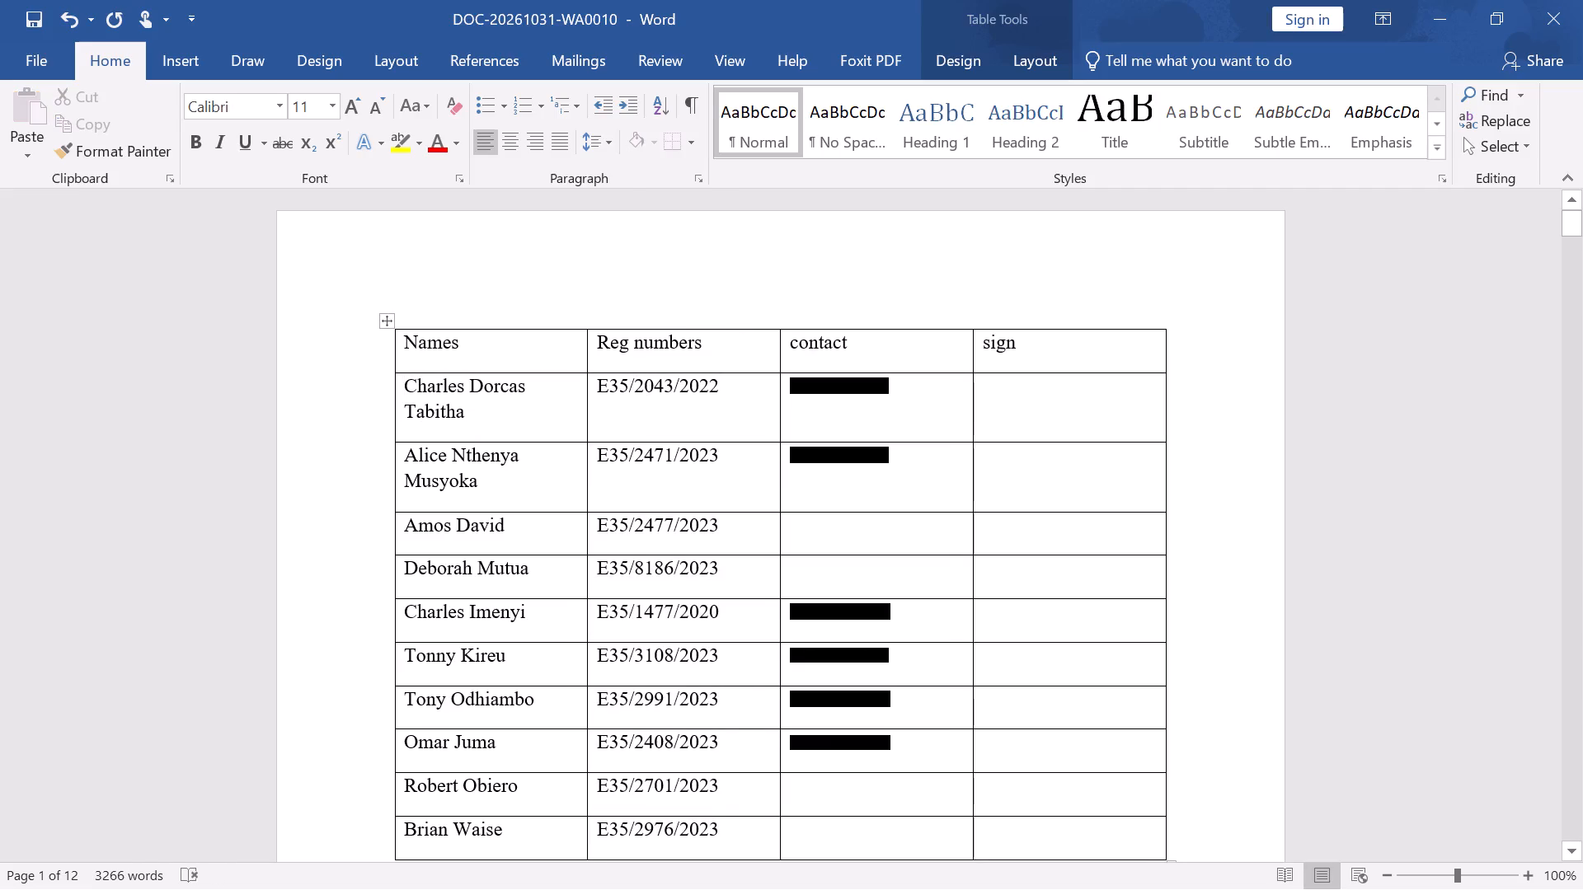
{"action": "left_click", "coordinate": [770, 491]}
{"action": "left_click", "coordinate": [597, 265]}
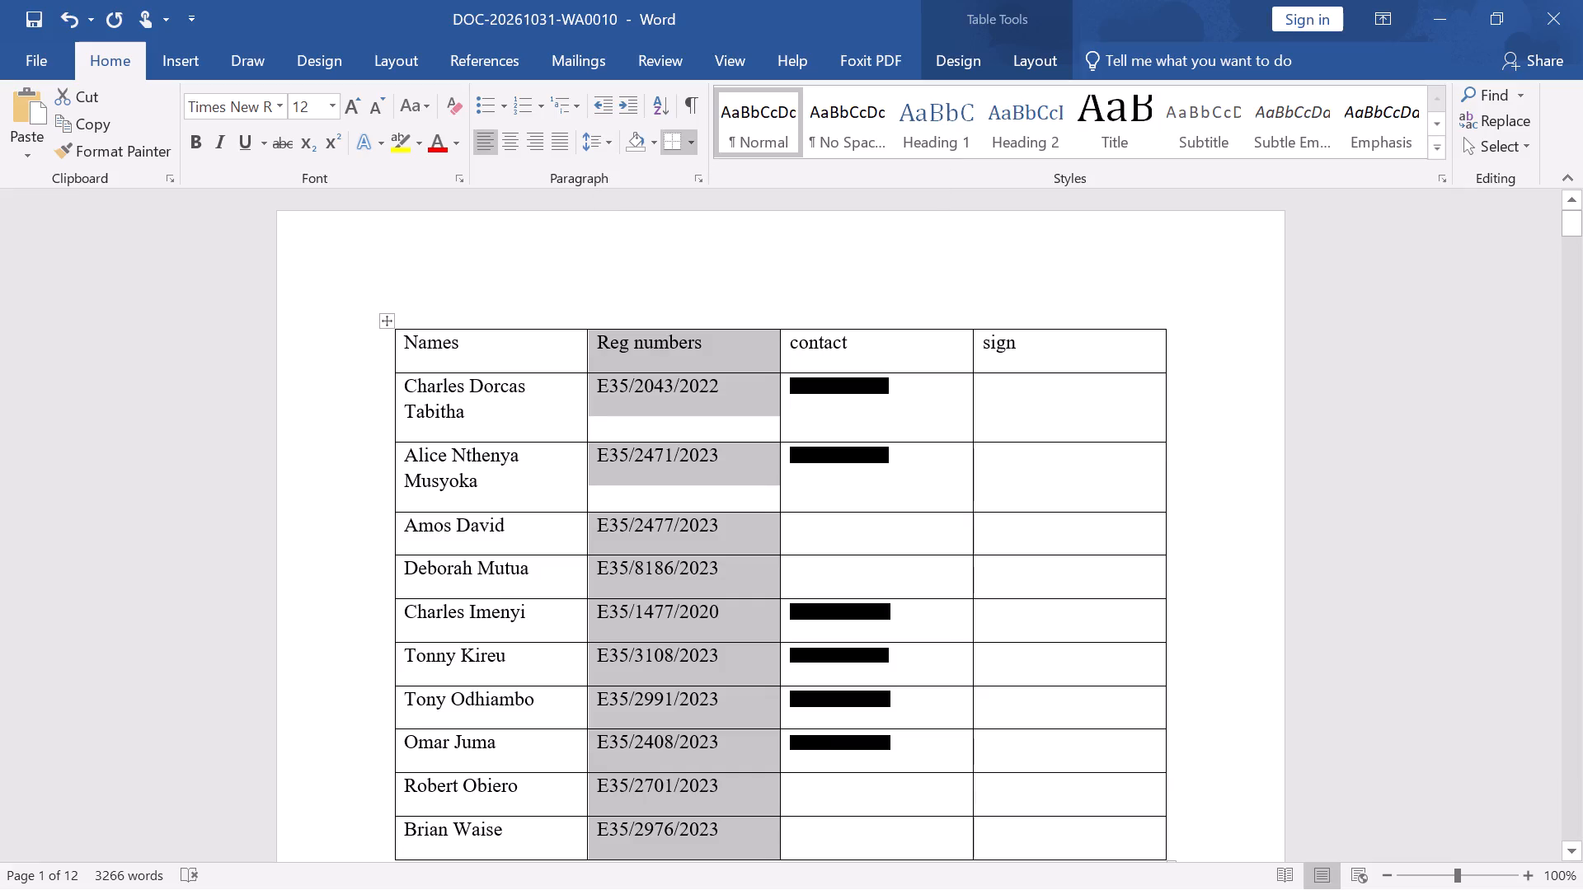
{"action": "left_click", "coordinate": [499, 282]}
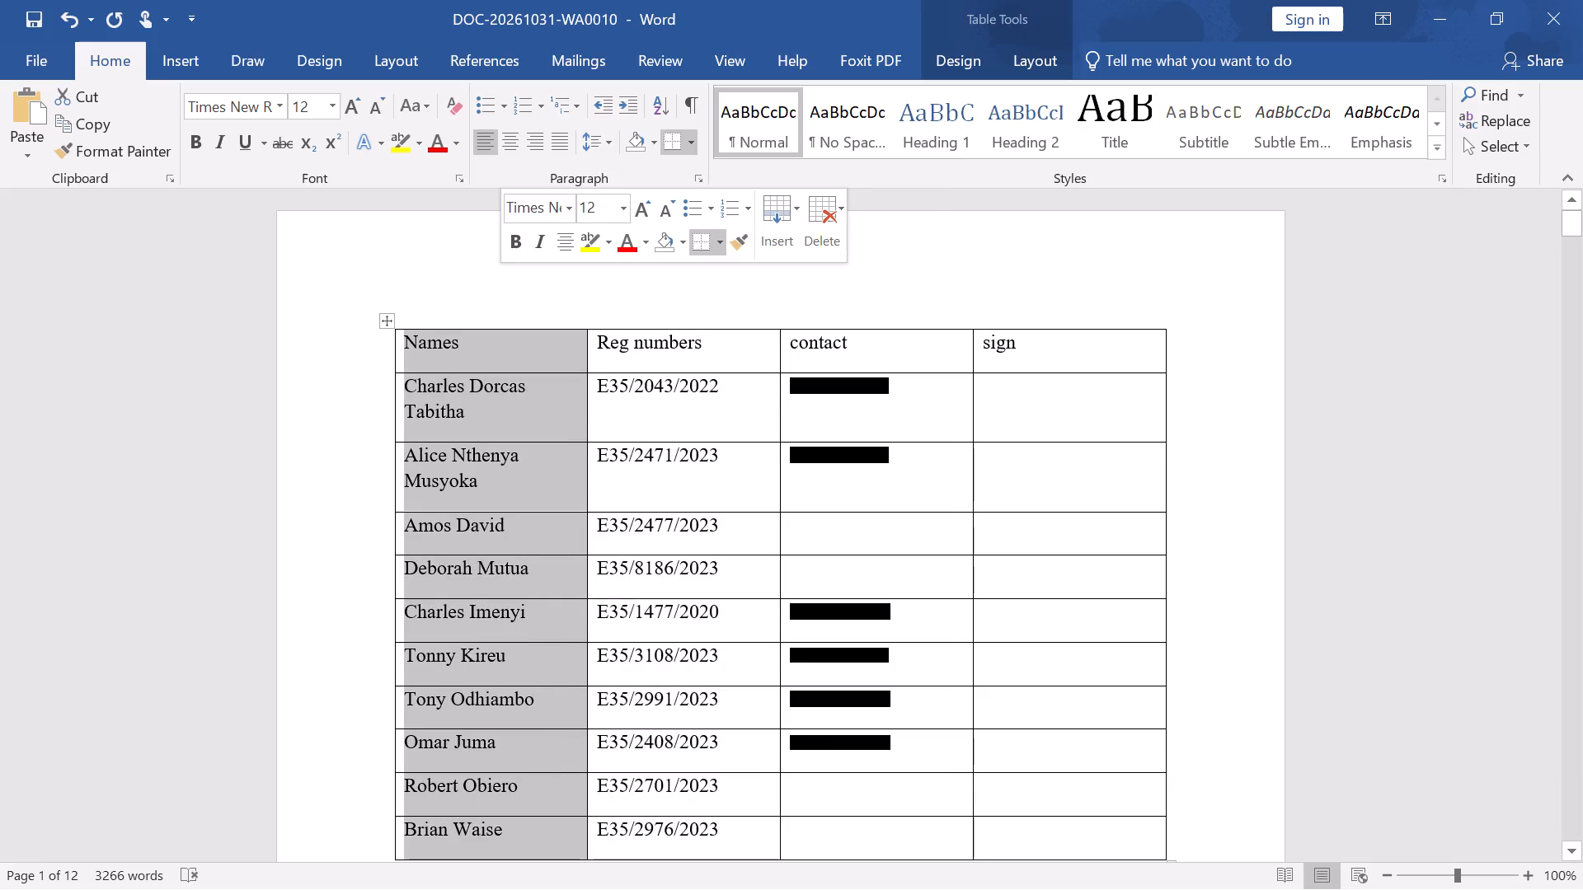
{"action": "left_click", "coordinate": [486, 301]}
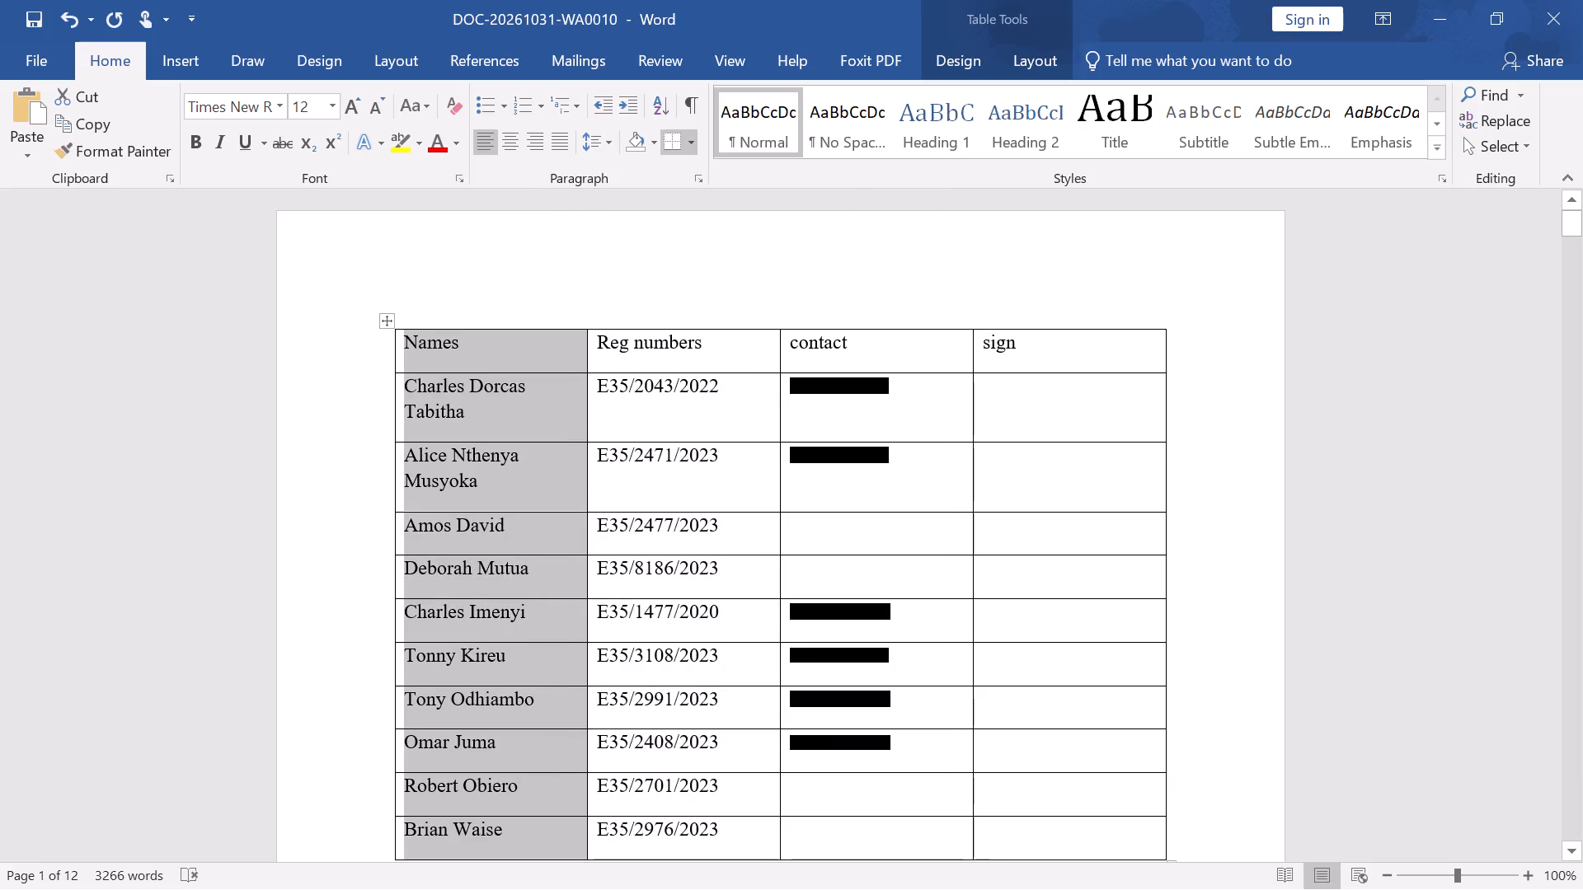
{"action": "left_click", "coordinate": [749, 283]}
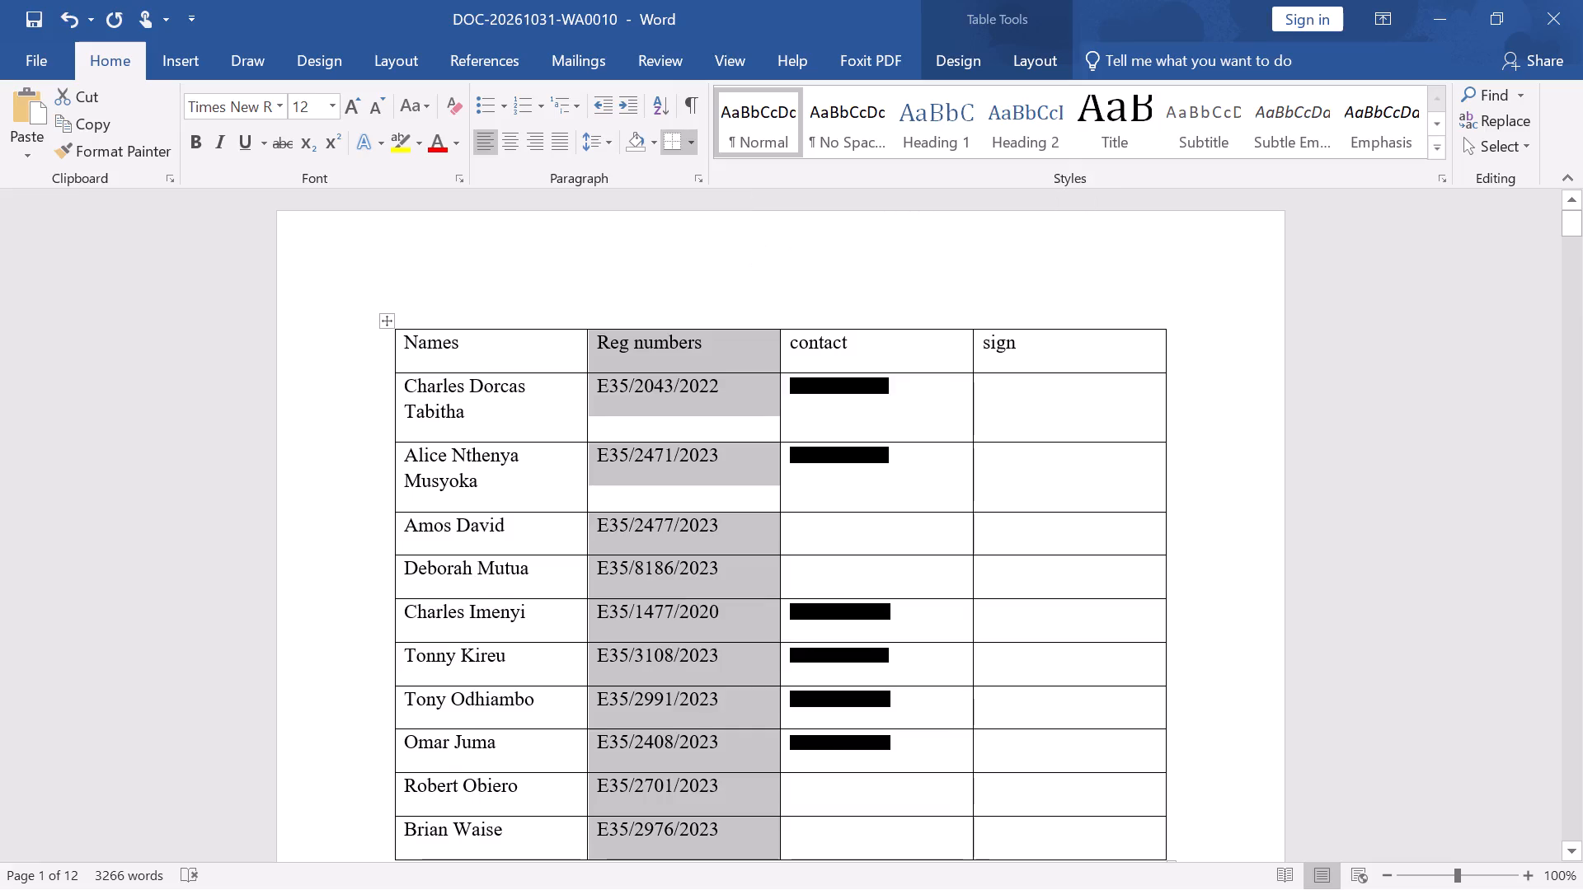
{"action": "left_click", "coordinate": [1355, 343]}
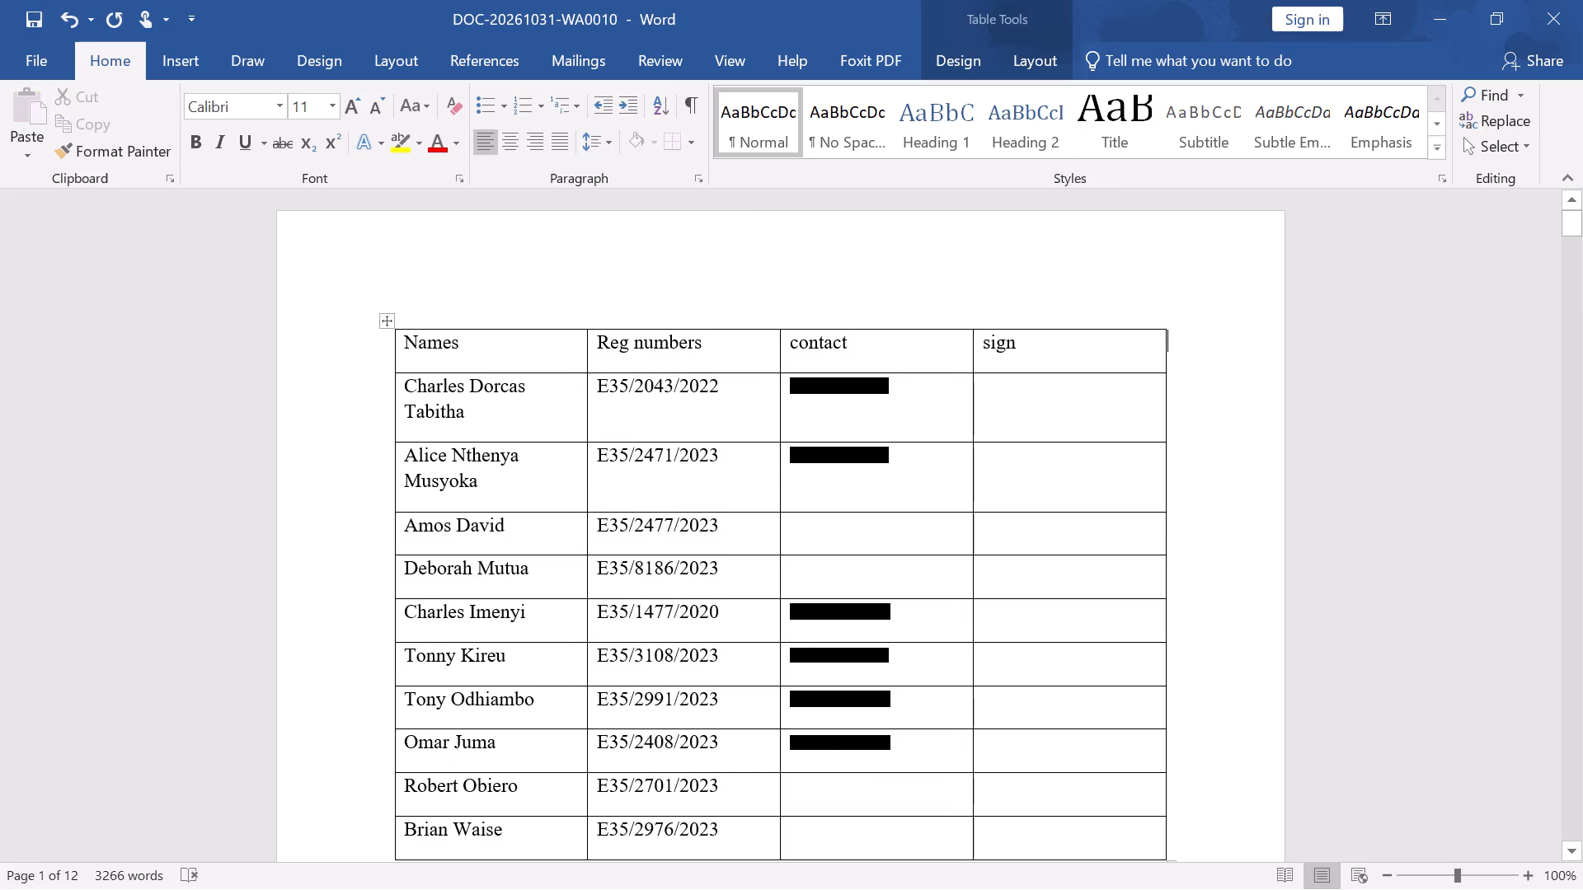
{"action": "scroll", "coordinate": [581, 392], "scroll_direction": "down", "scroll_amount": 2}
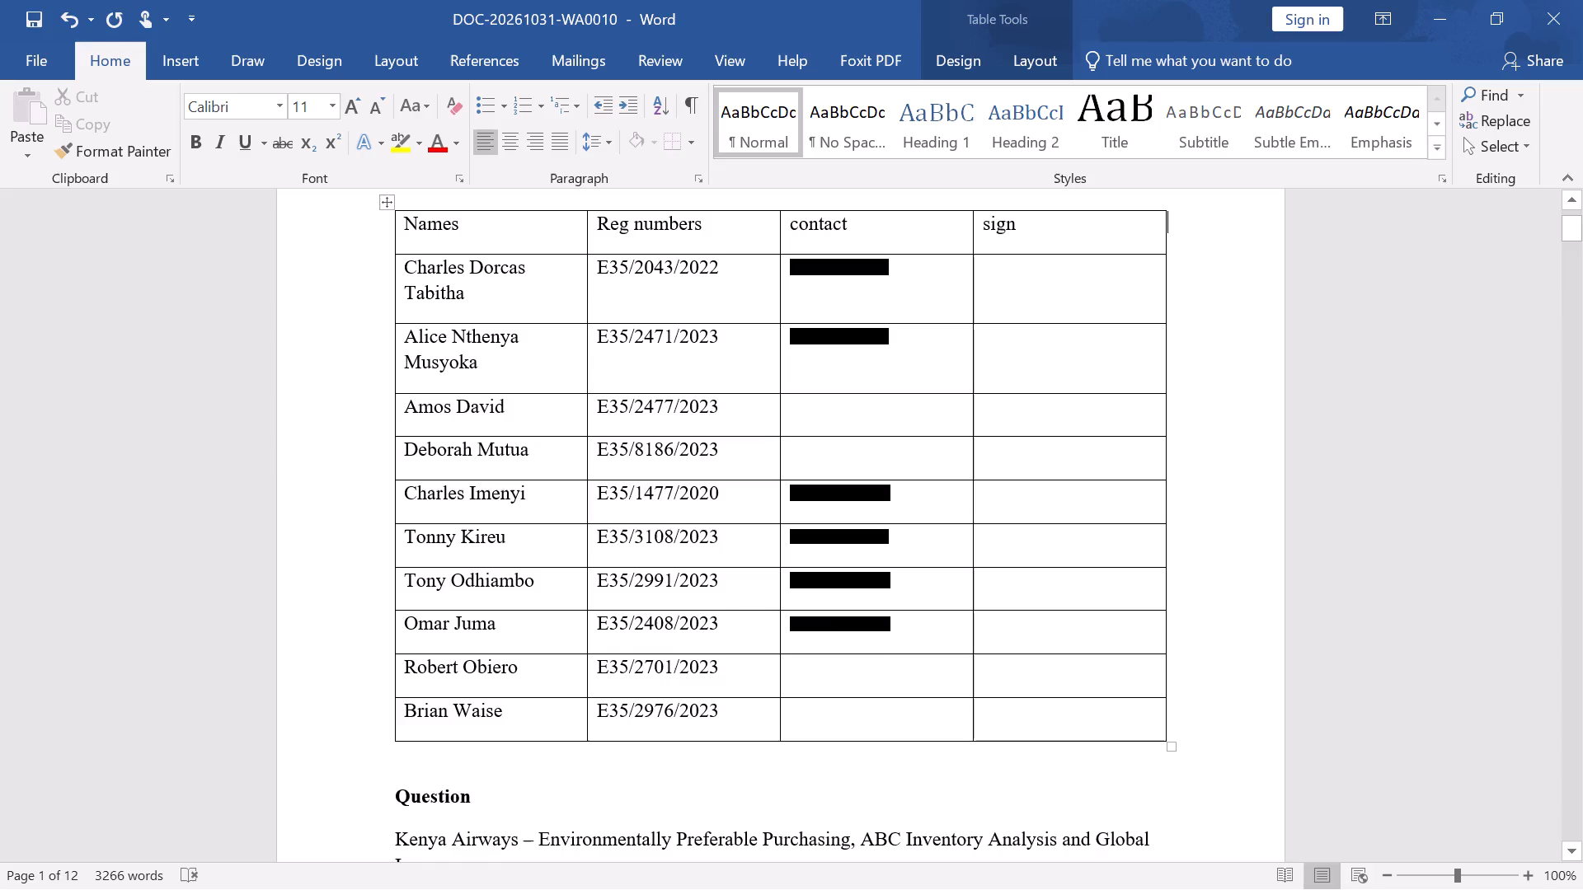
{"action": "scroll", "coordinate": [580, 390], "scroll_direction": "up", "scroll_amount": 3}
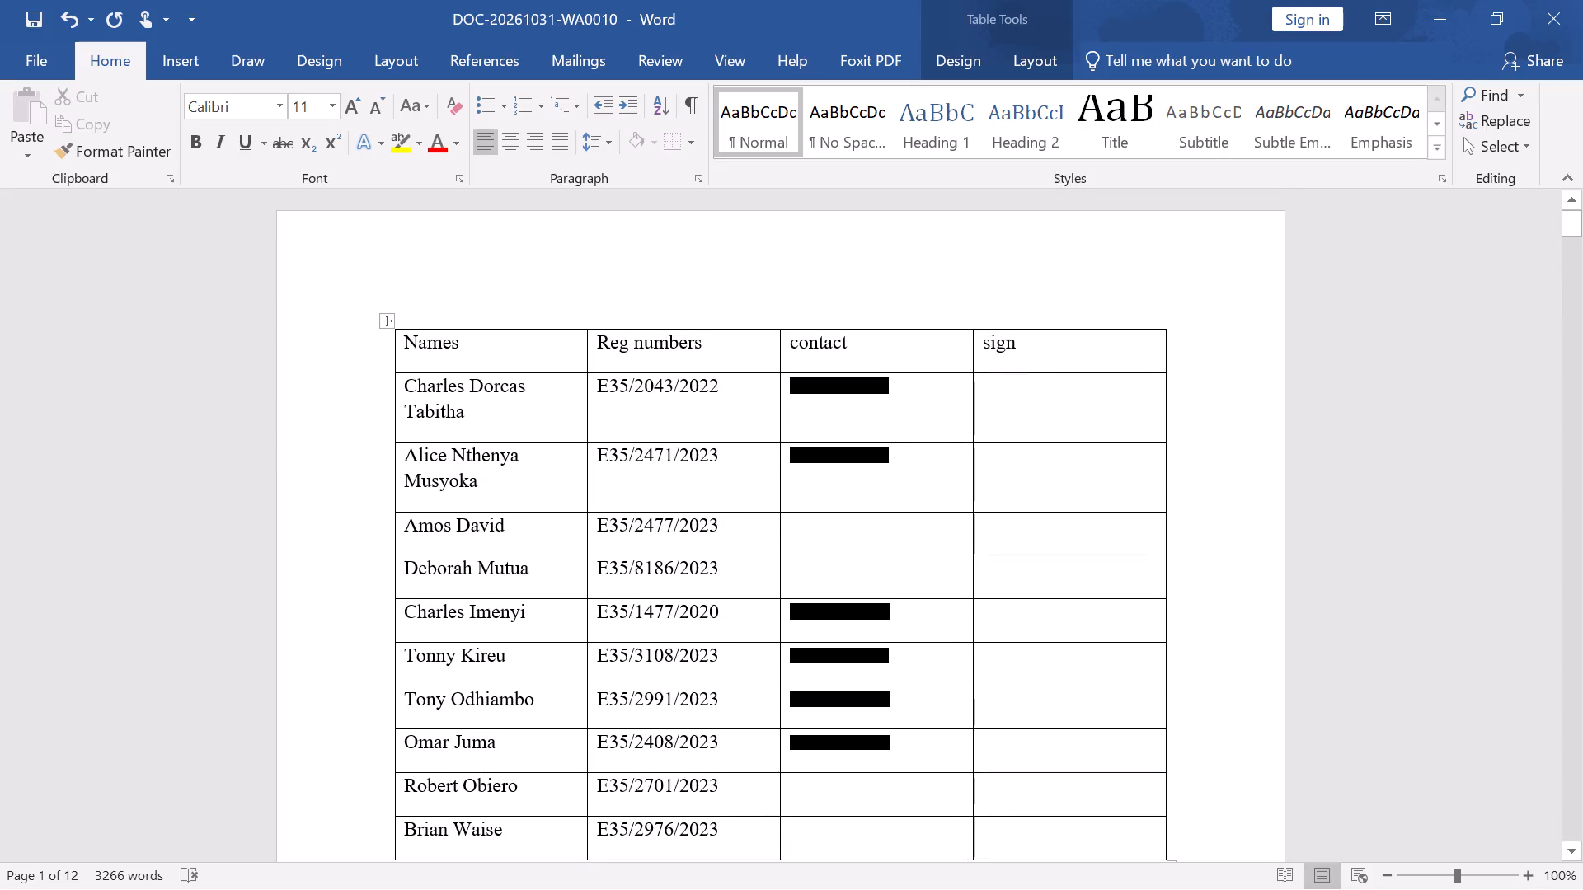
Widen the Names column of the members table to fit each name on one line, and shift the Reg numbers and contact columns' outer borders outward to match.
{"action": "double_click", "coordinate": [584, 348]}
{"action": "left_click_drag", "start_coordinate": [587, 349], "coordinate": [592, 350]}
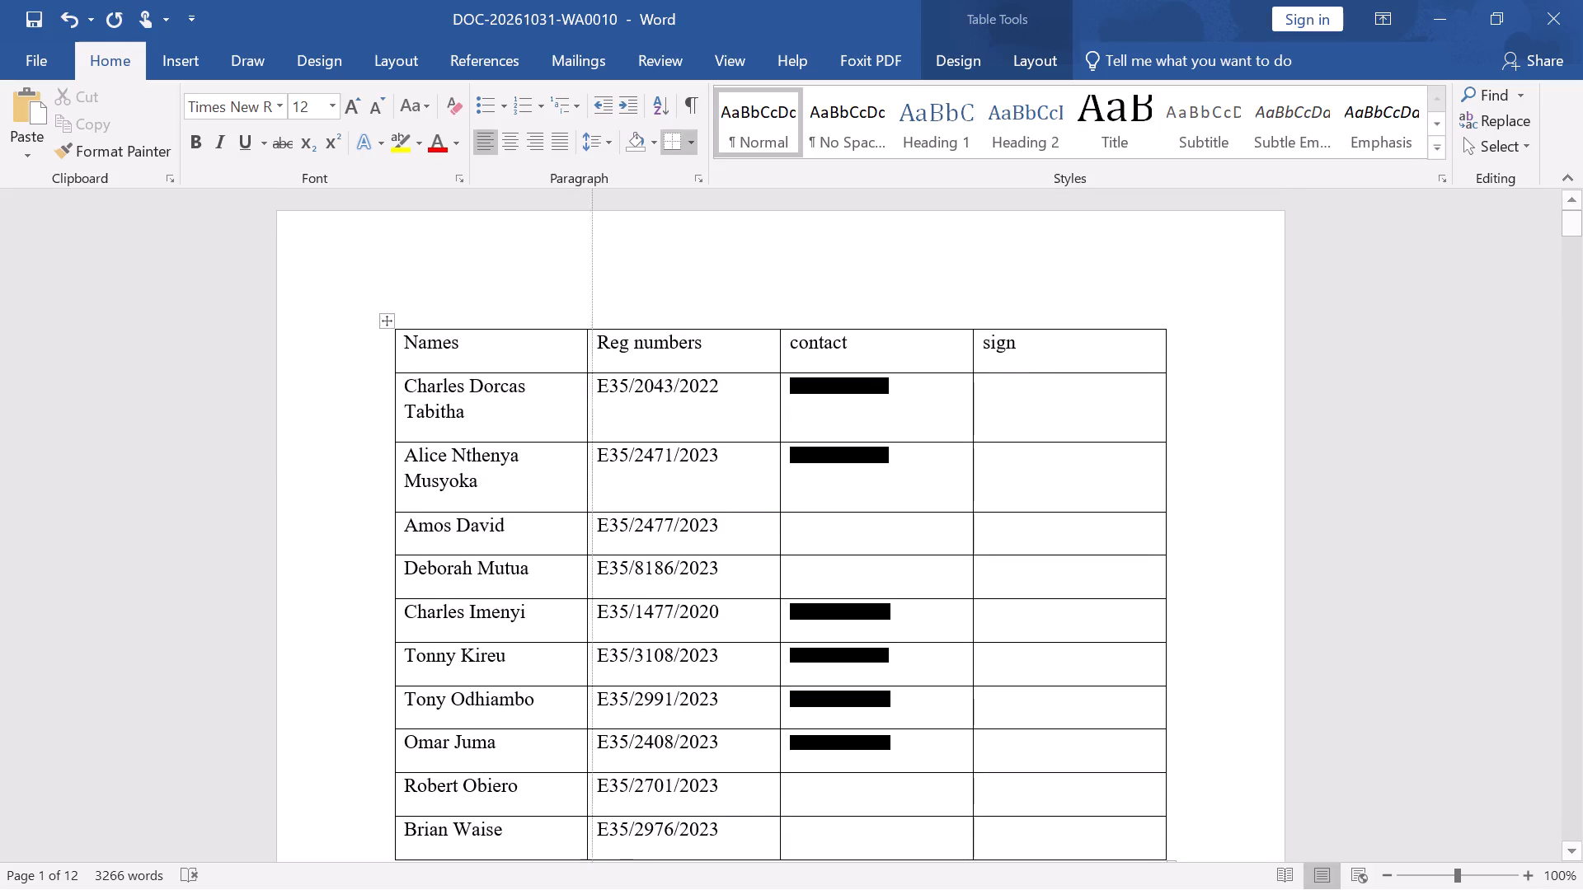
{"action": "left_click_drag", "start_coordinate": [592, 350], "coordinate": [632, 358]}
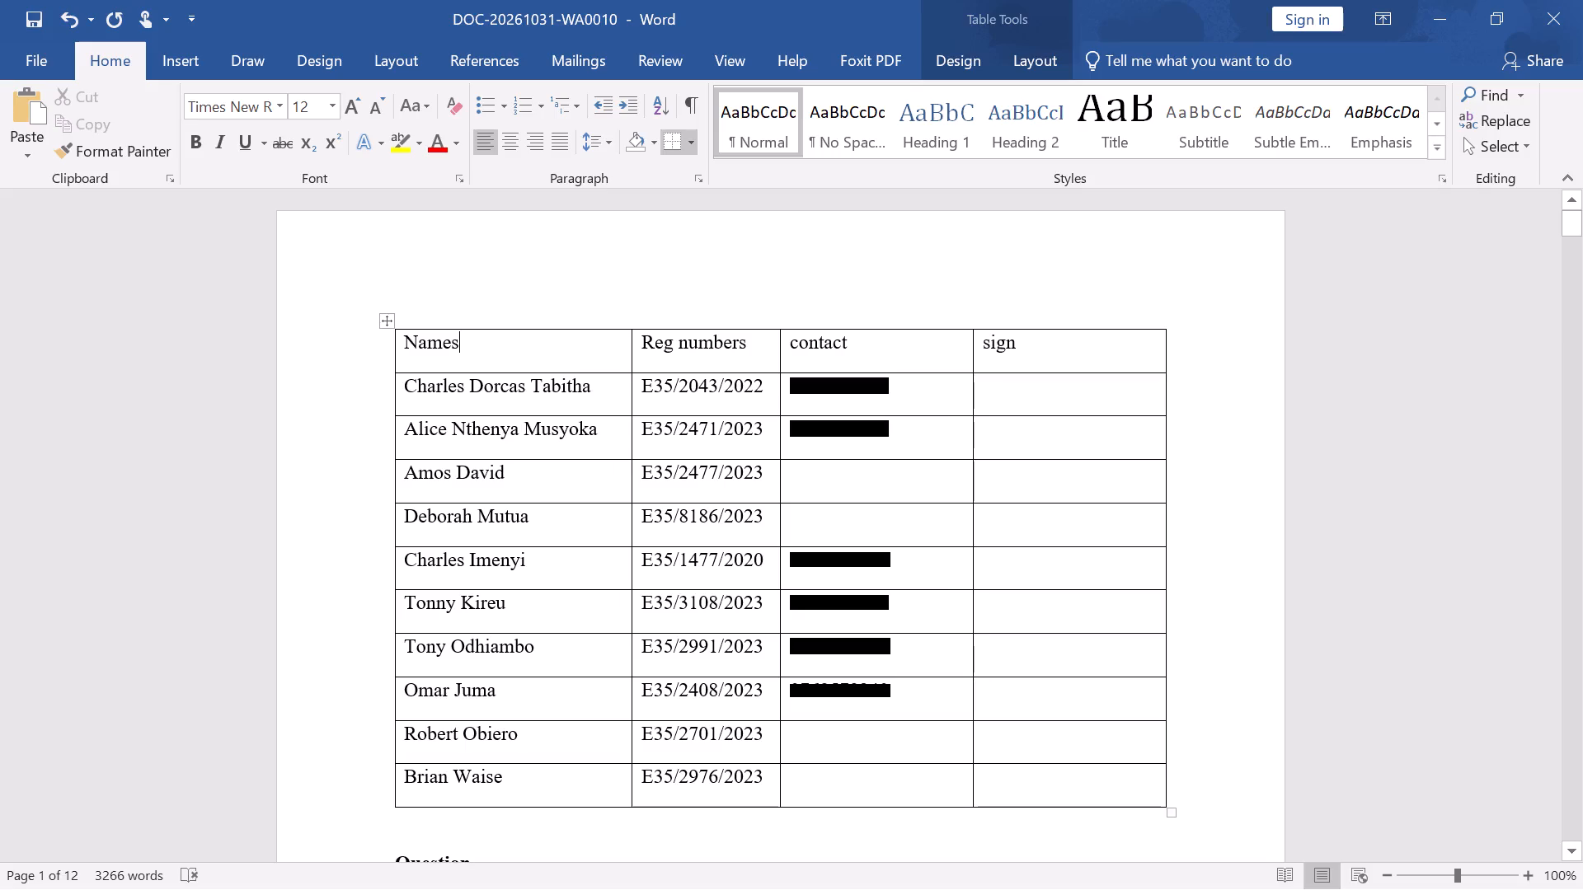
{"action": "left_click_drag", "start_coordinate": [780, 343], "coordinate": [805, 347]}
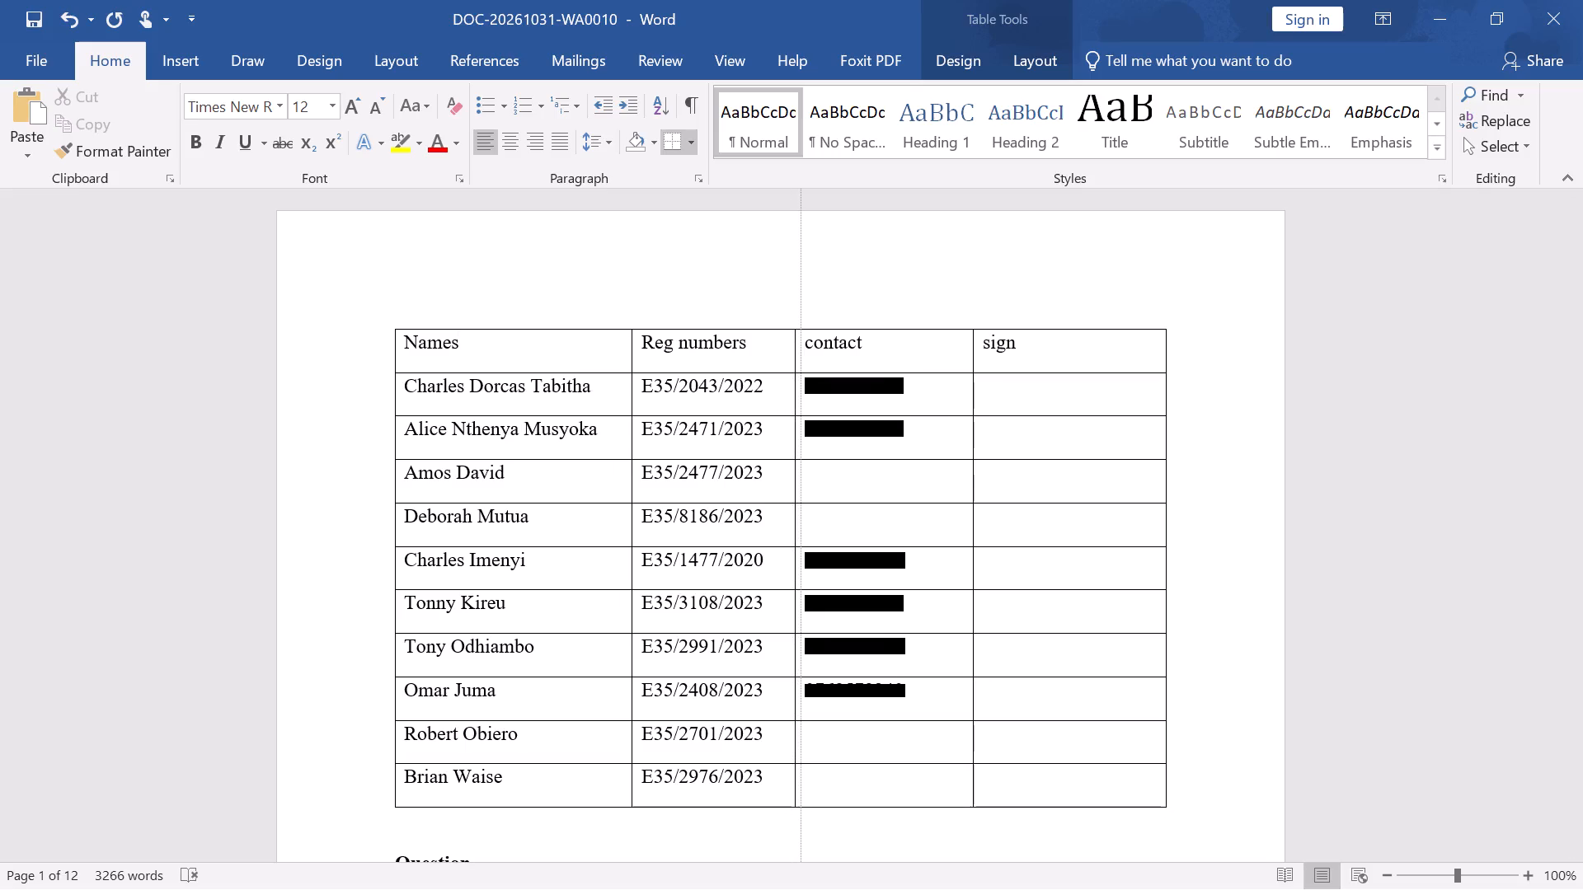
{"action": "left_click_drag", "start_coordinate": [805, 347], "coordinate": [806, 347]}
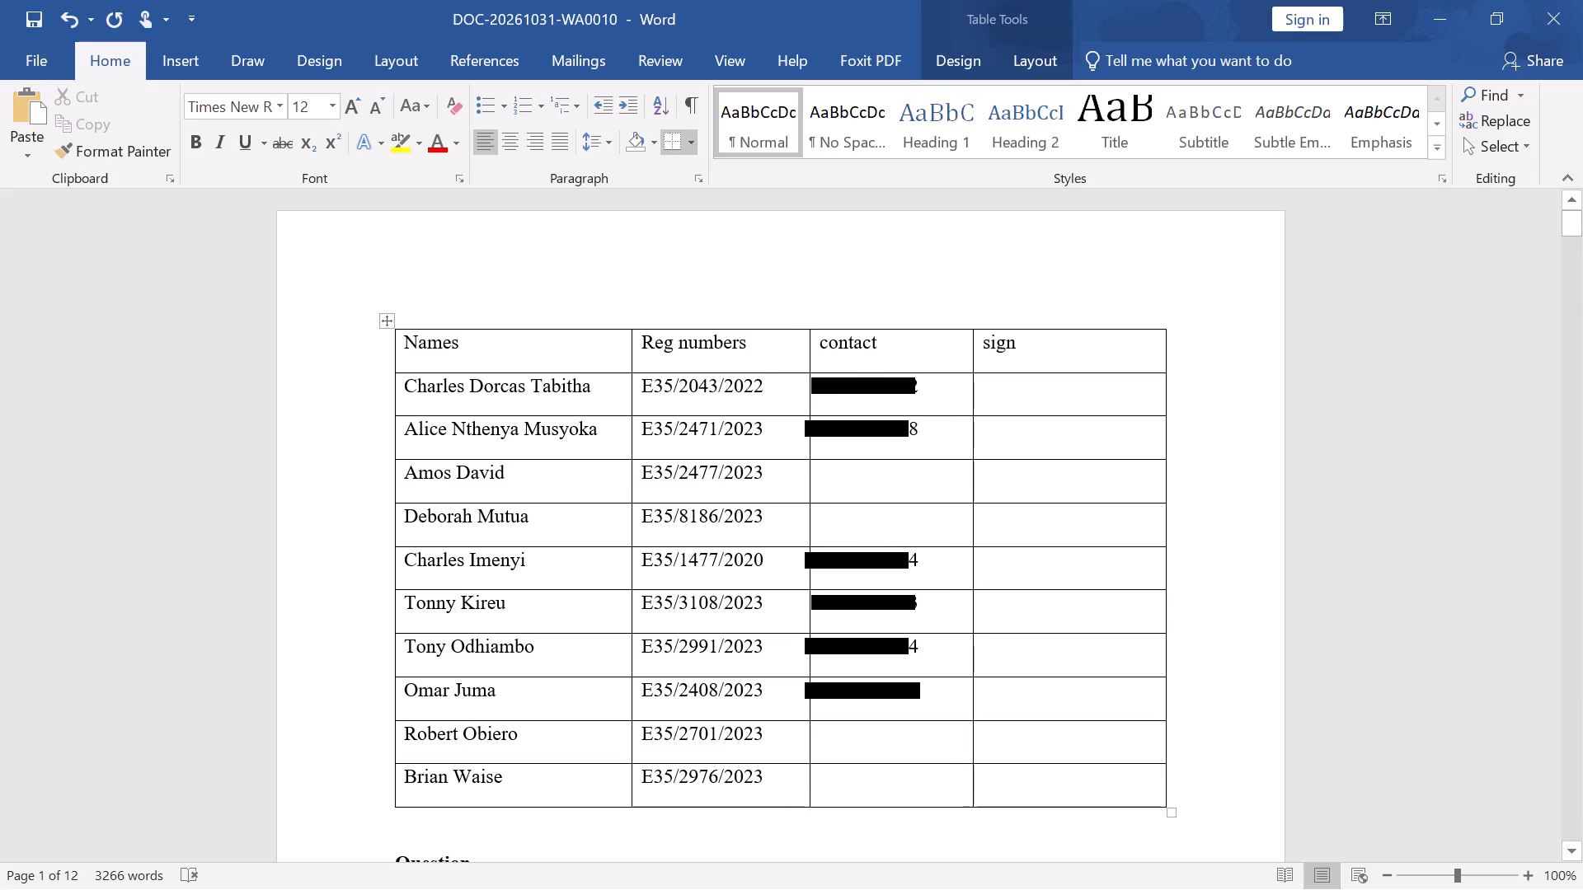
{"action": "left_click_drag", "start_coordinate": [972, 357], "coordinate": [990, 357]}
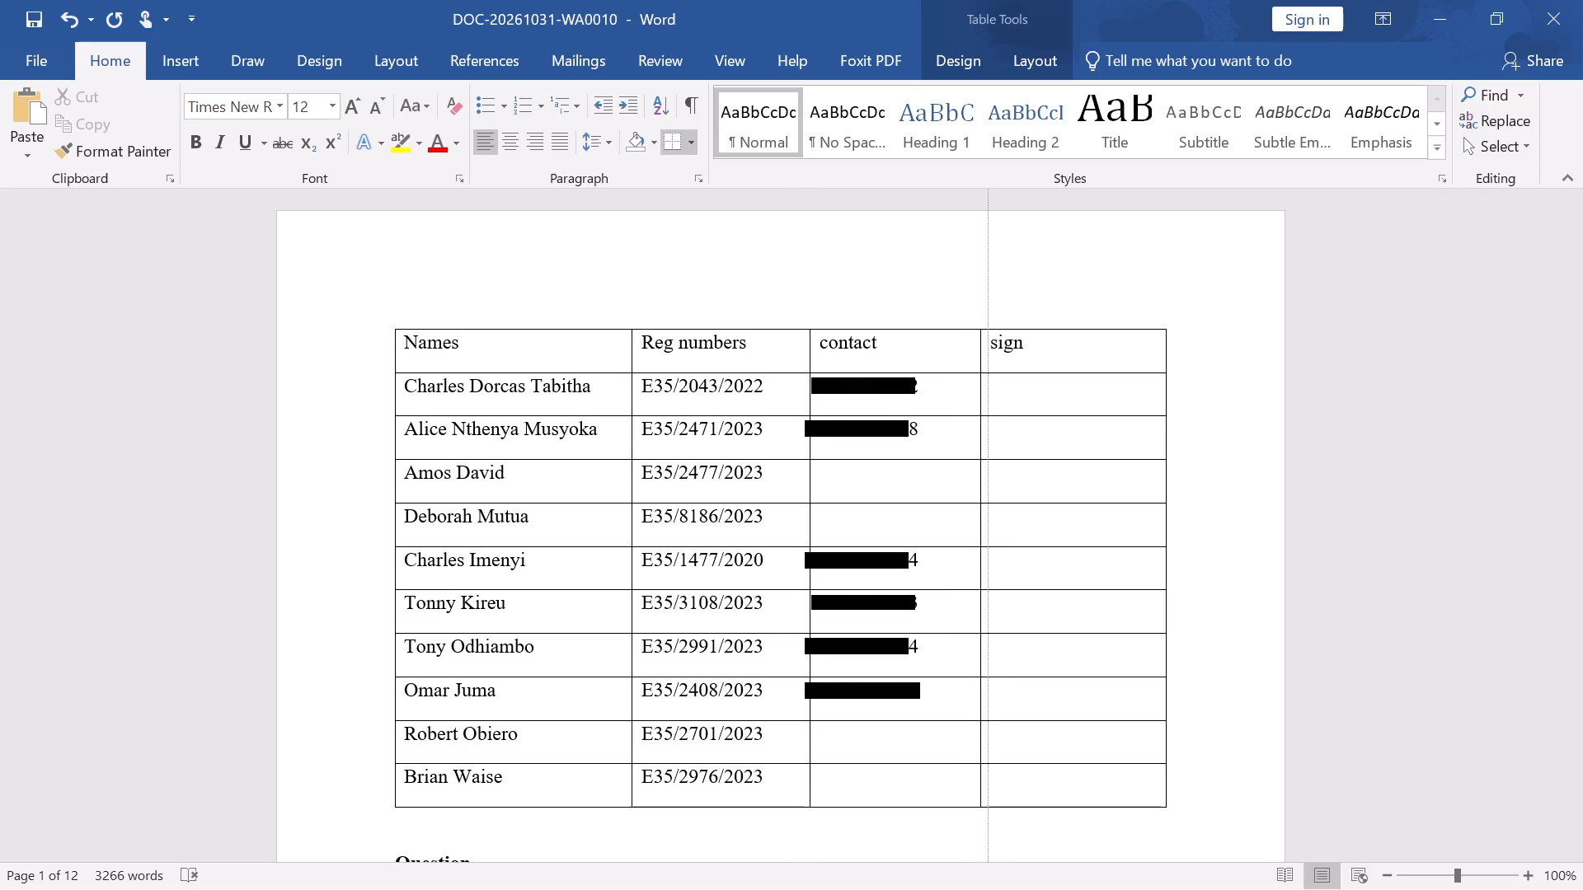
{"action": "left_click_drag", "start_coordinate": [990, 357], "coordinate": [999, 353]}
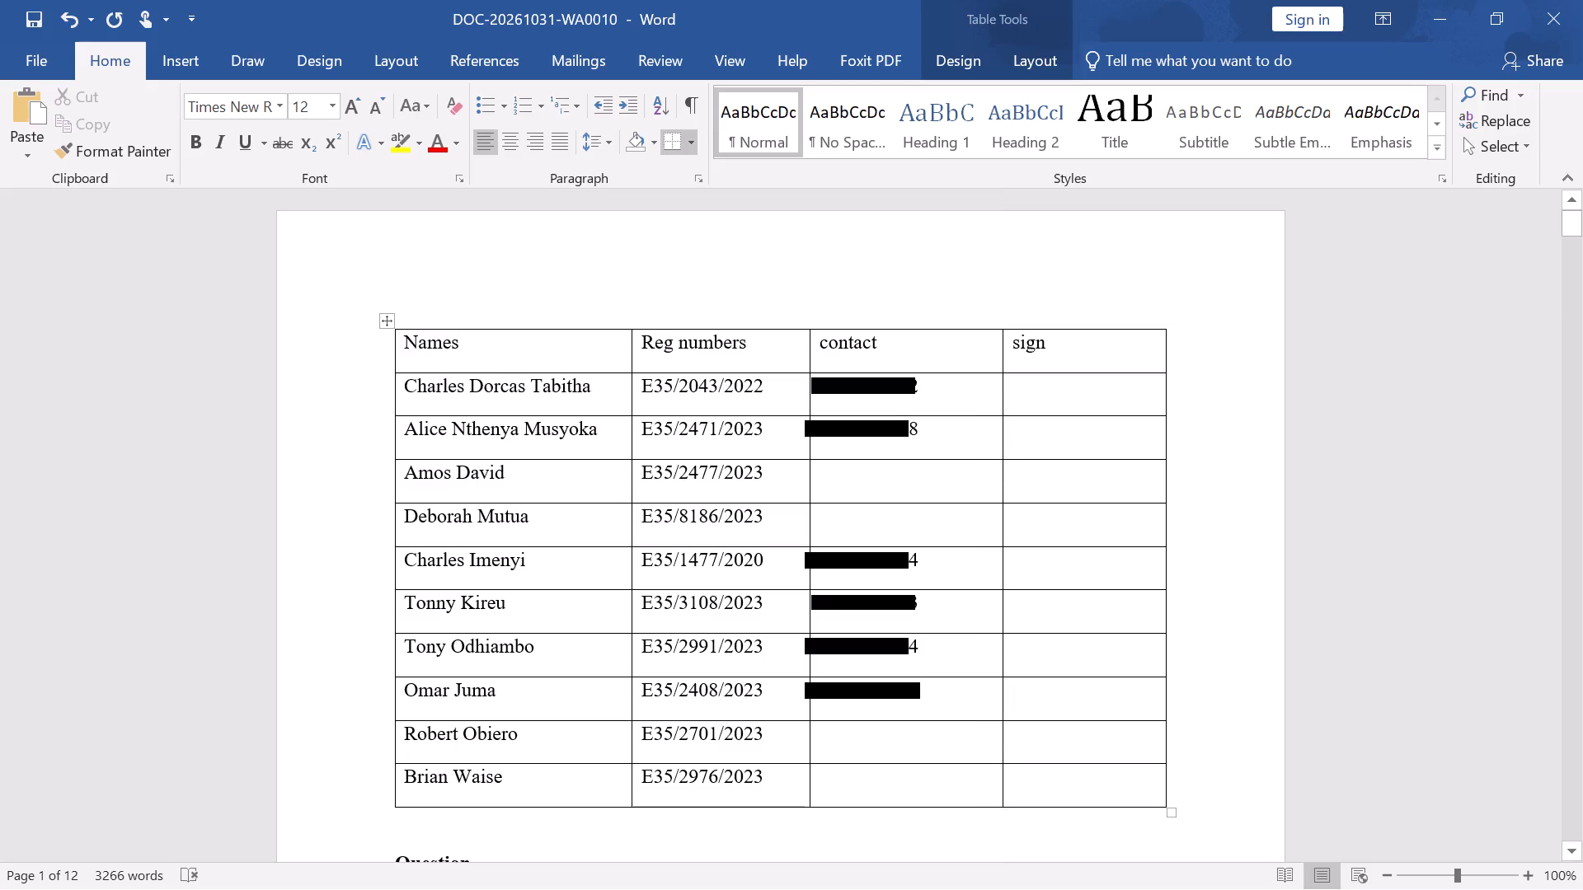
{"action": "scroll", "coordinate": [667, 454], "scroll_direction": "up", "scroll_amount": 4}
Insert one blank line above the "Introduction" heading to move it onto the second page with its opening paragraph.
{"action": "scroll", "coordinate": [1009, 348], "scroll_direction": "down", "scroll_amount": 10}
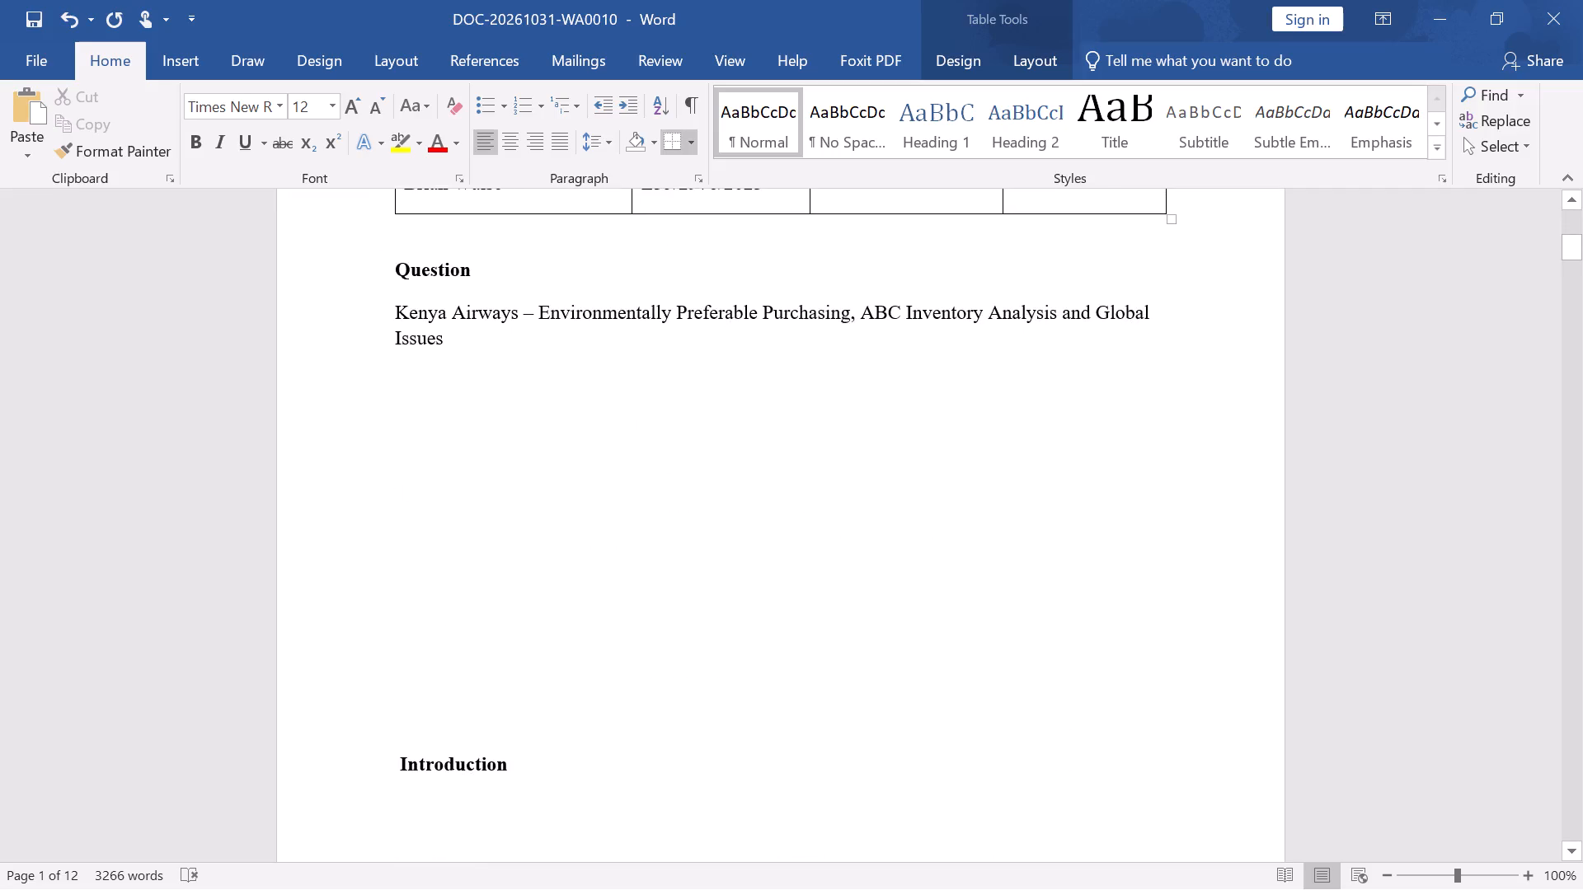
{"action": "scroll", "coordinate": [989, 341], "scroll_direction": "down", "scroll_amount": 4}
{"action": "left_click", "coordinate": [416, 477]}
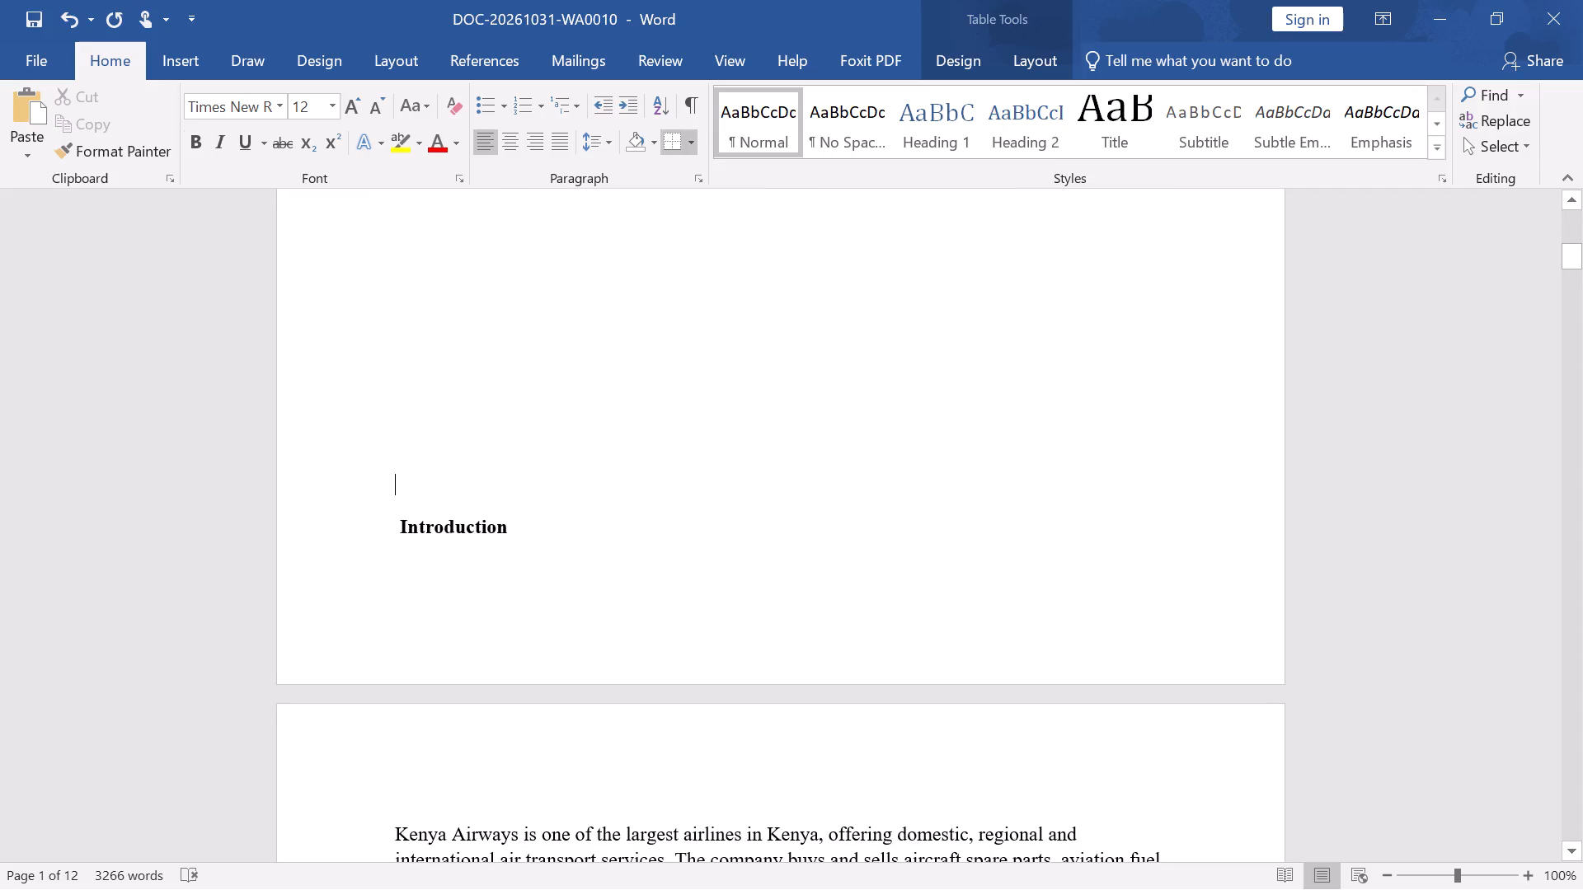
{"action": "key", "text": "Return"}
{"action": "scroll", "coordinate": [529, 473], "scroll_direction": "down", "scroll_amount": 4}
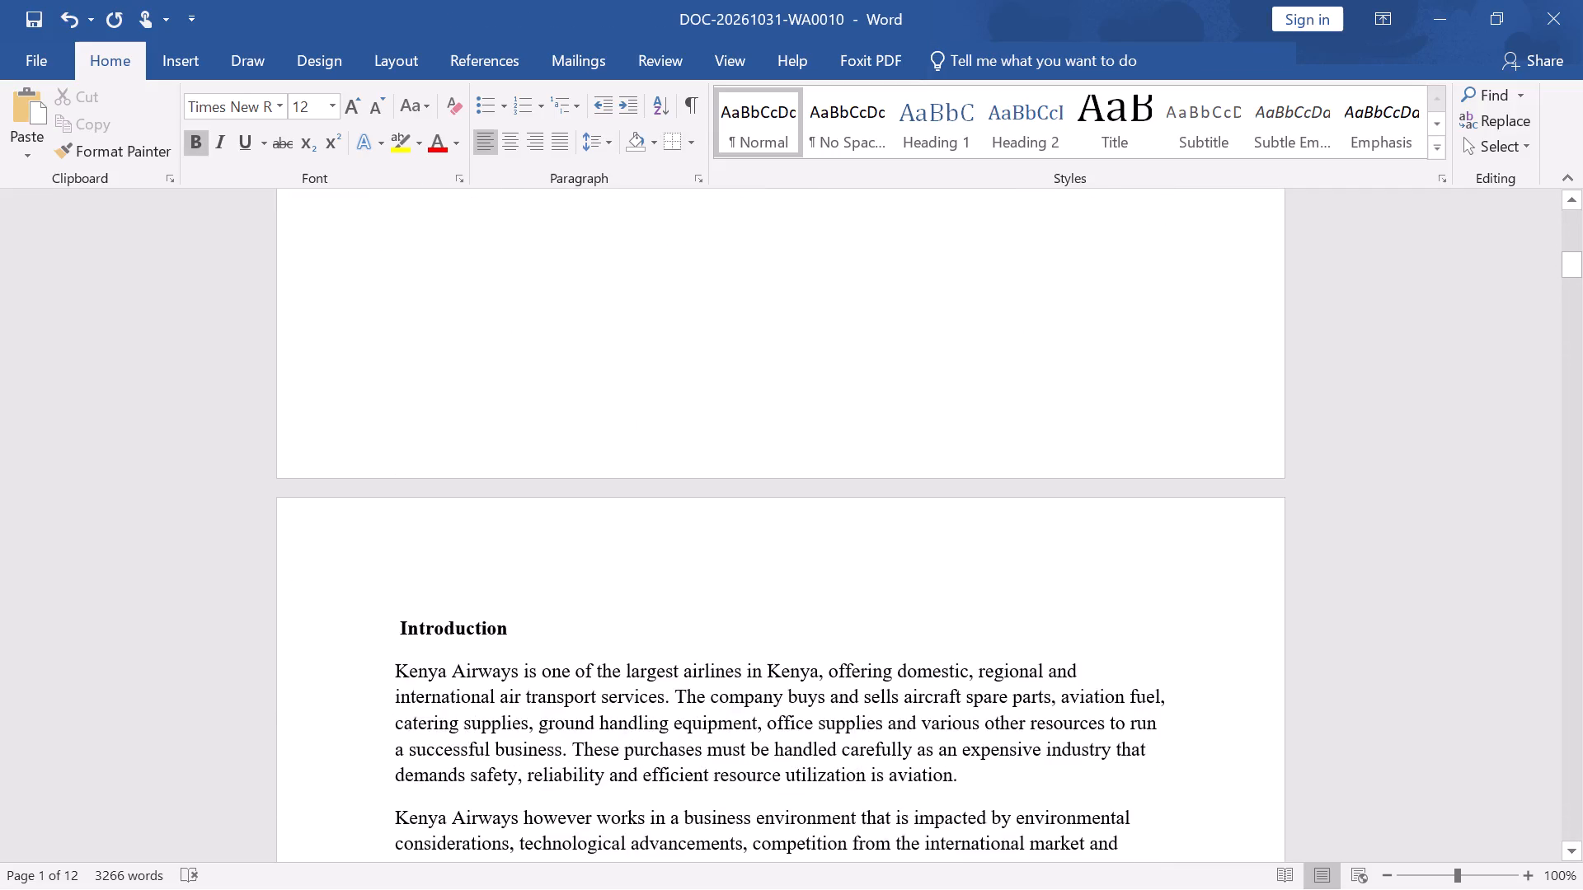
{"action": "scroll", "coordinate": [523, 451], "scroll_direction": "up", "scroll_amount": 14}
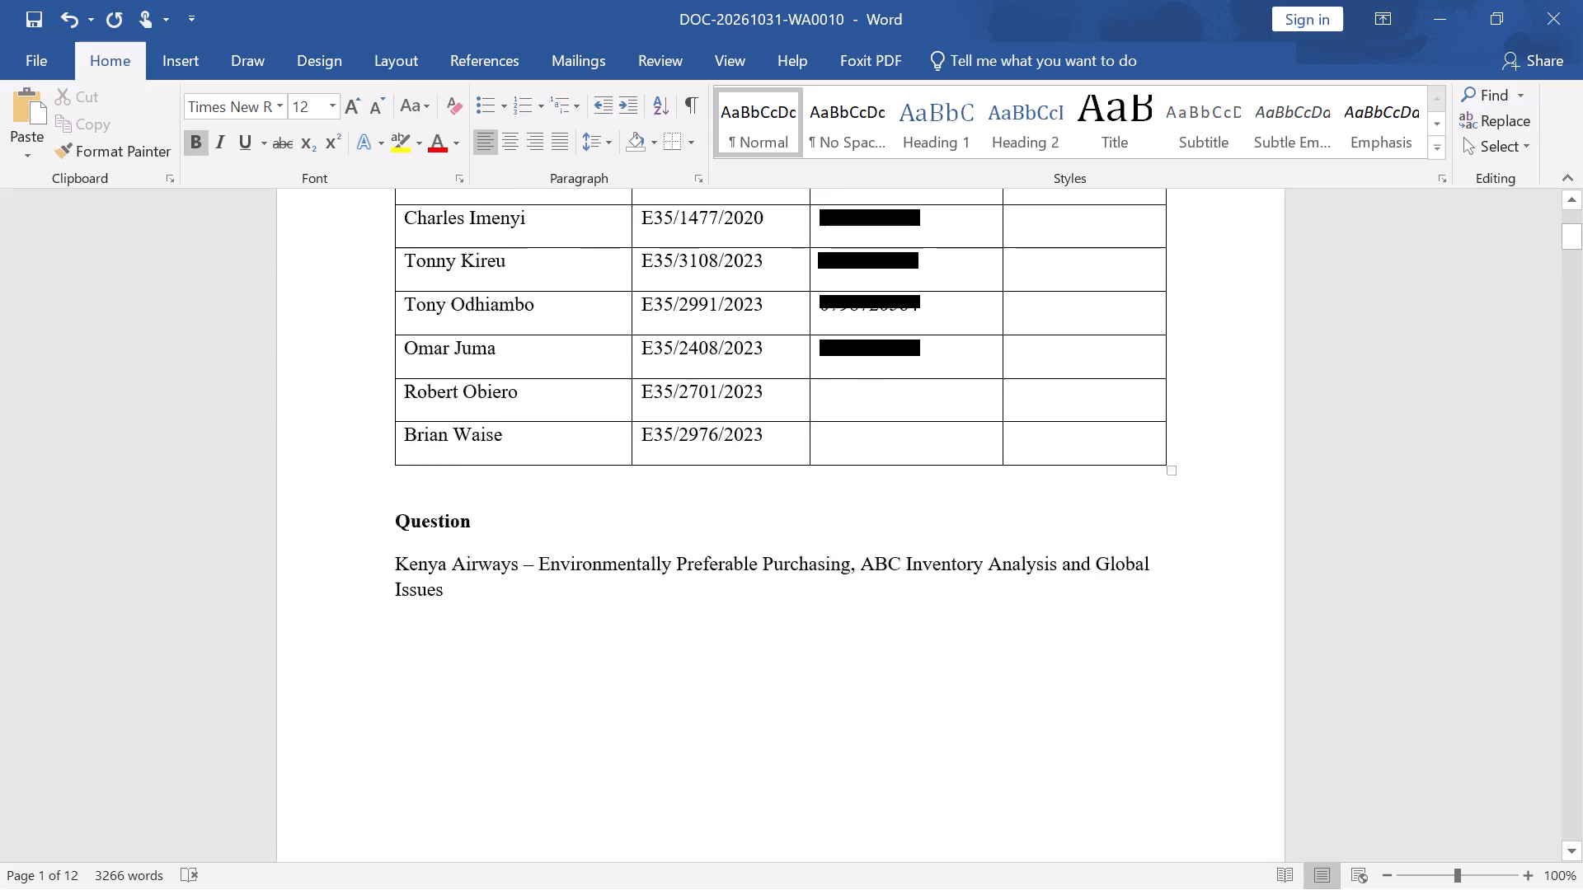
{"action": "scroll", "coordinate": [556, 457], "scroll_direction": "up", "scroll_amount": 4}
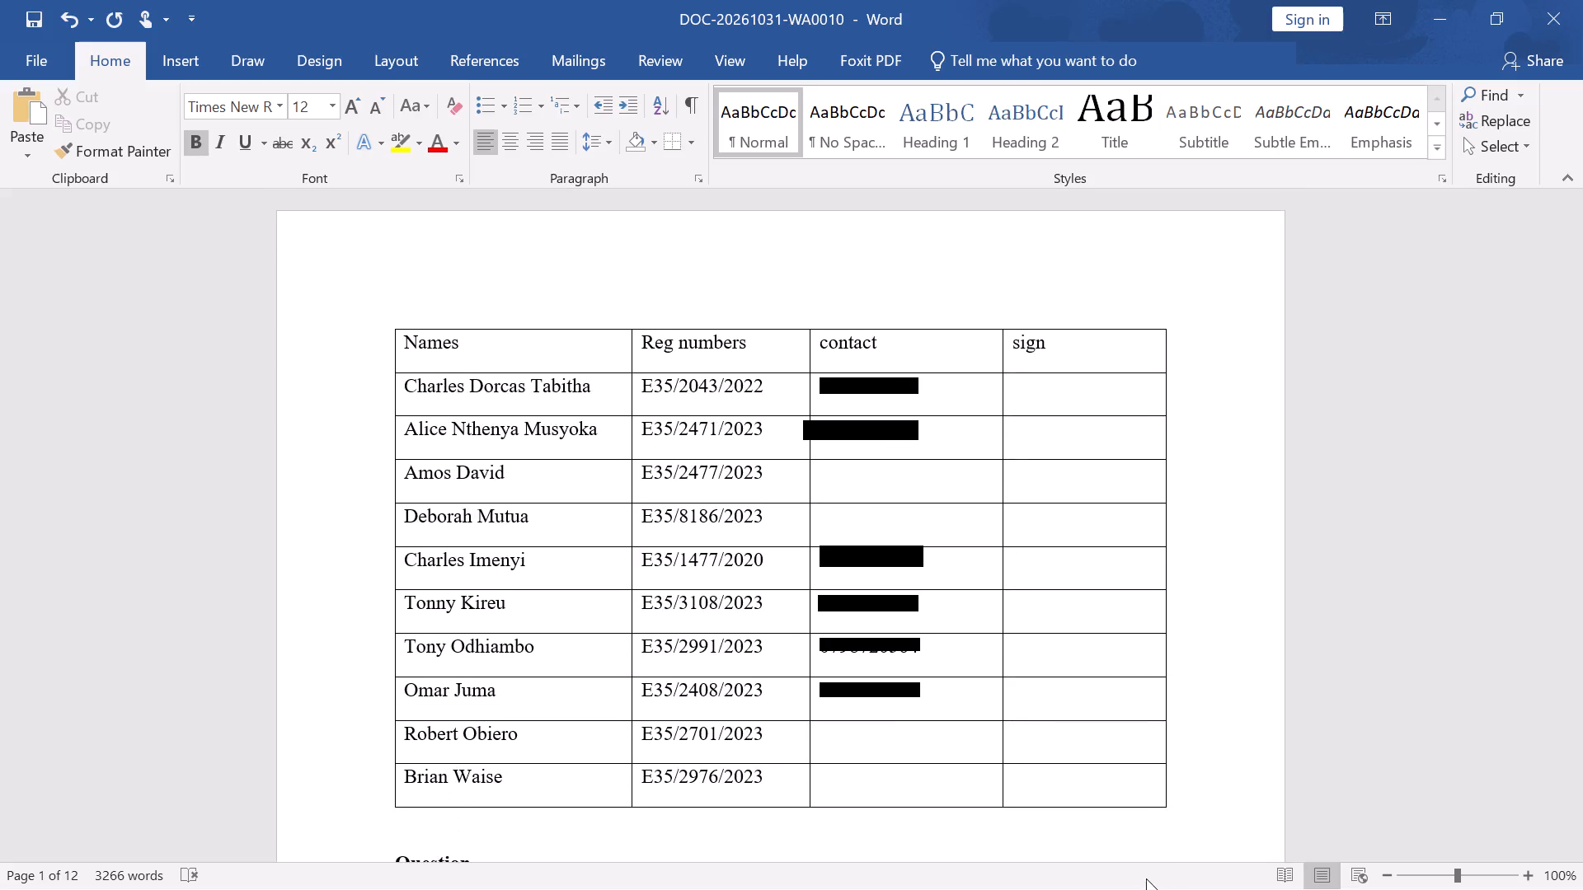
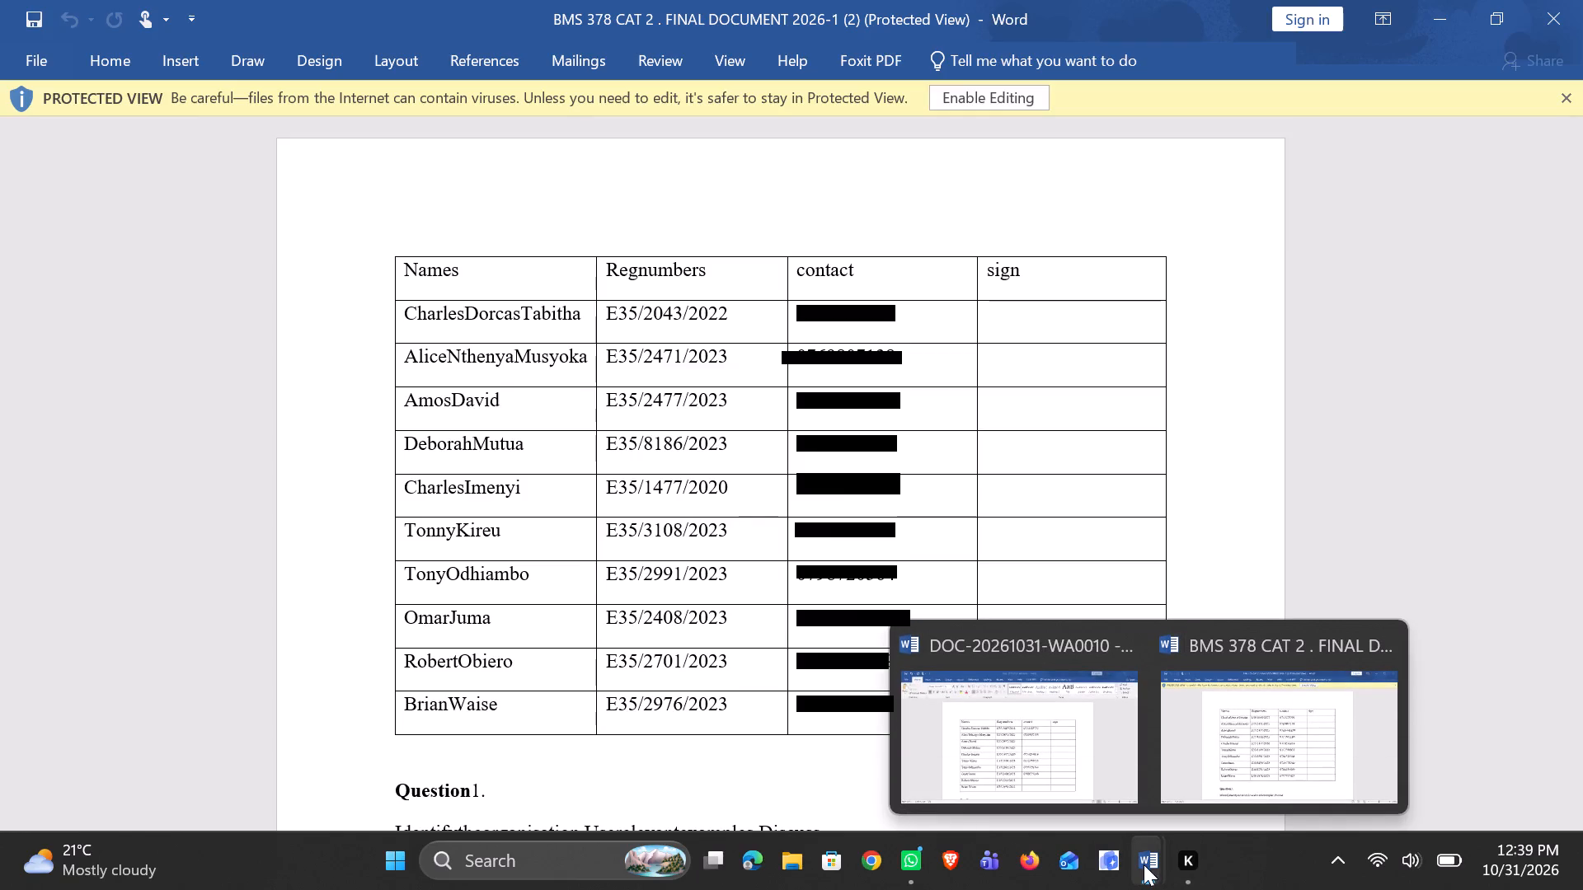
Copy the third member's contact number from the BMS 378 CAT 2 final document into that member's empty contact cell in DOC-20261031-WA0010.
{"action": "left_click", "coordinate": [1144, 864]}
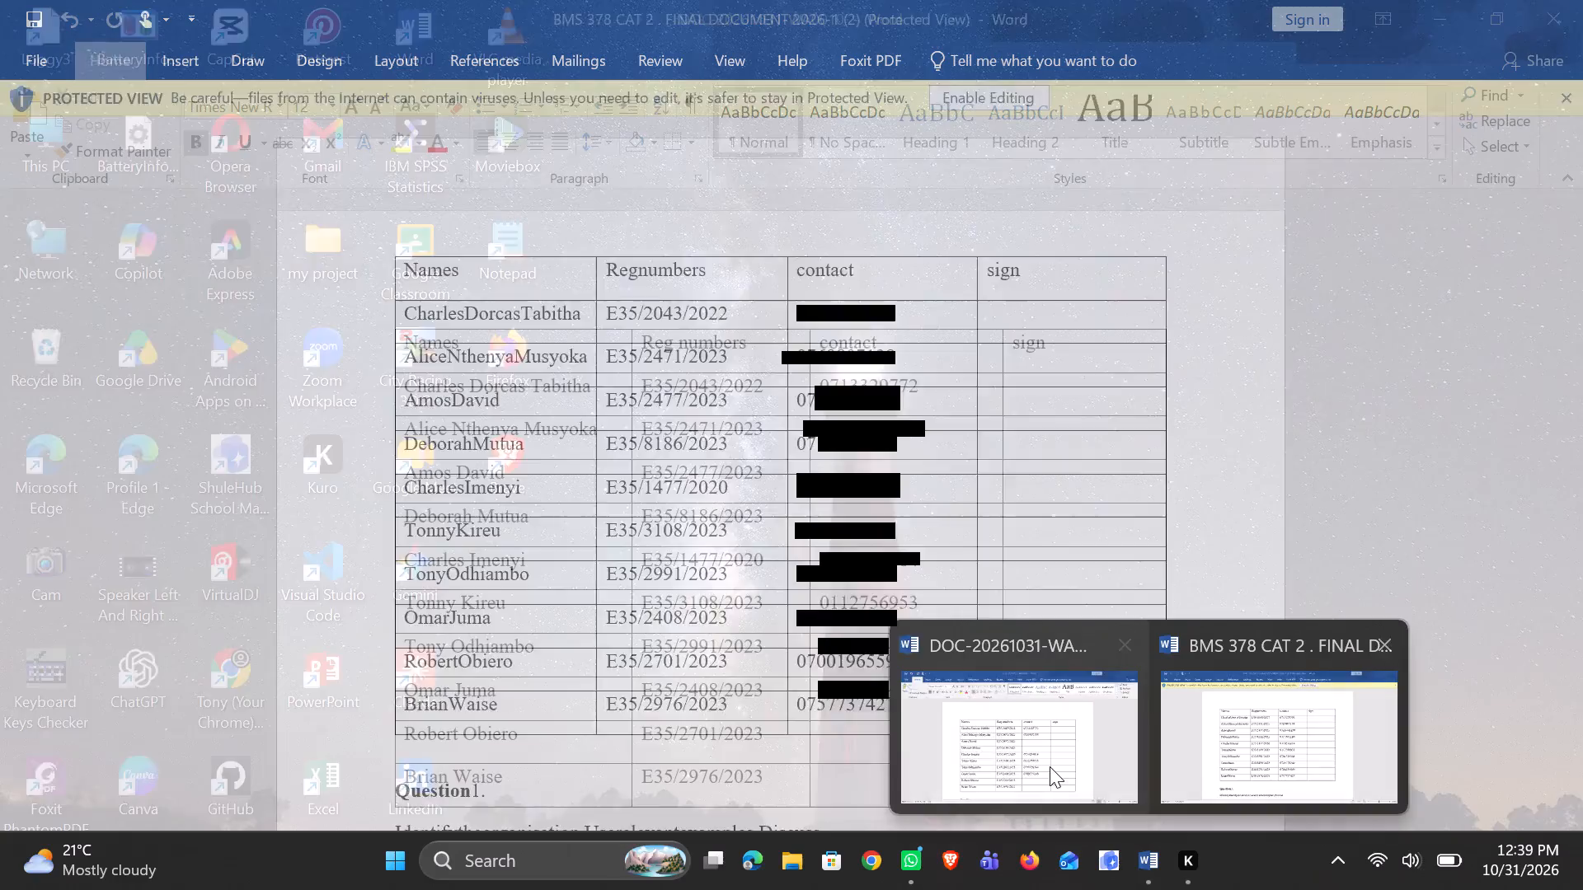
{"action": "left_click", "coordinate": [1045, 766]}
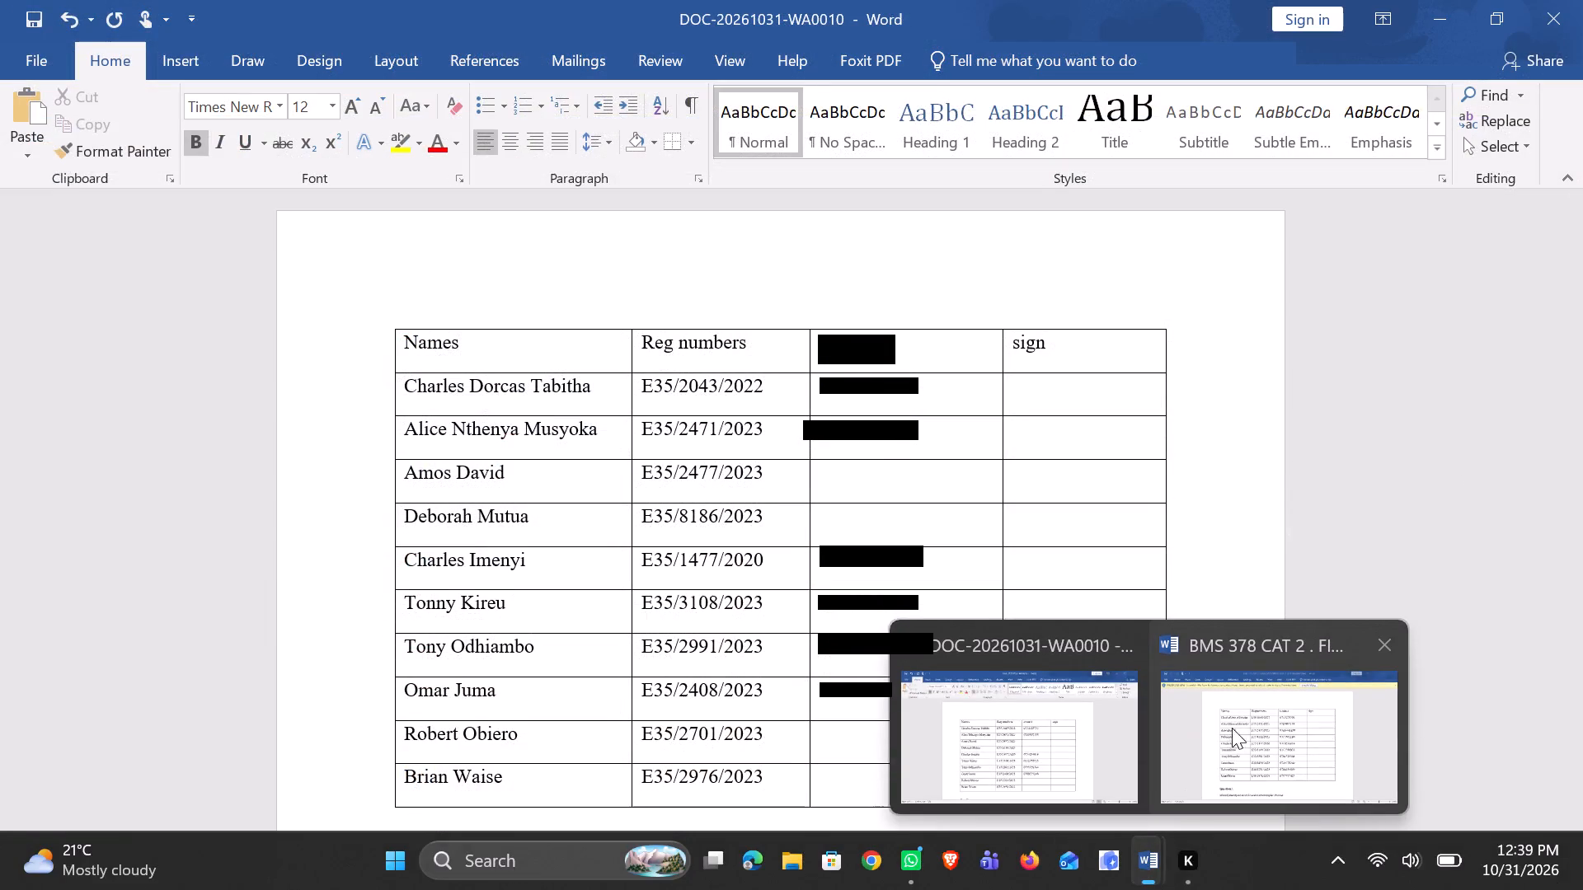
{"action": "left_click", "coordinate": [1246, 714]}
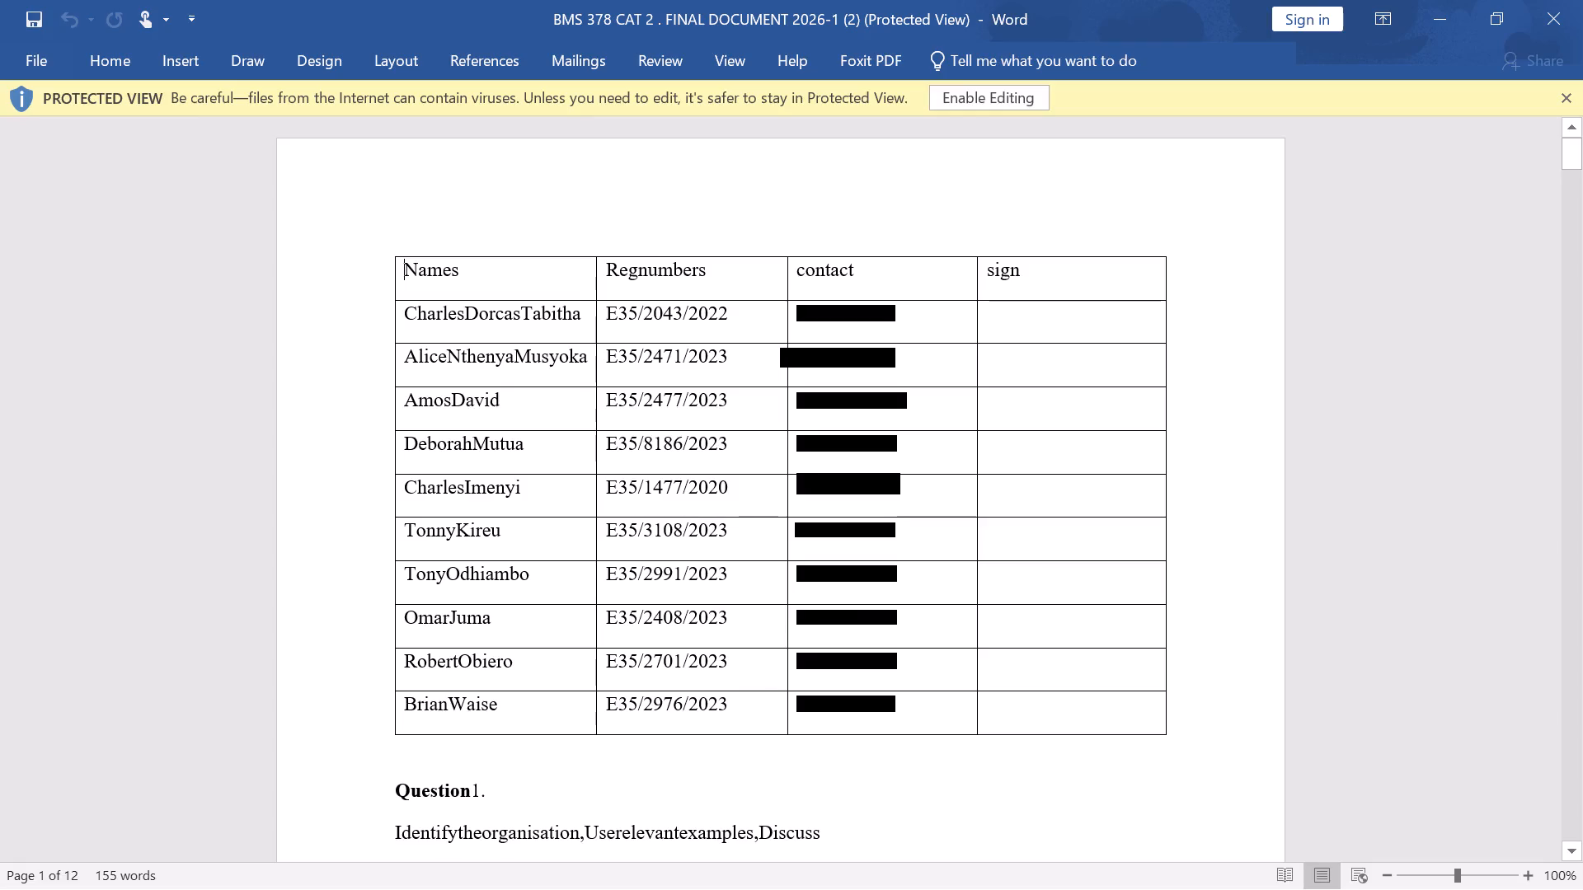
{"action": "left_click_drag", "start_coordinate": [799, 398], "coordinate": [894, 398]}
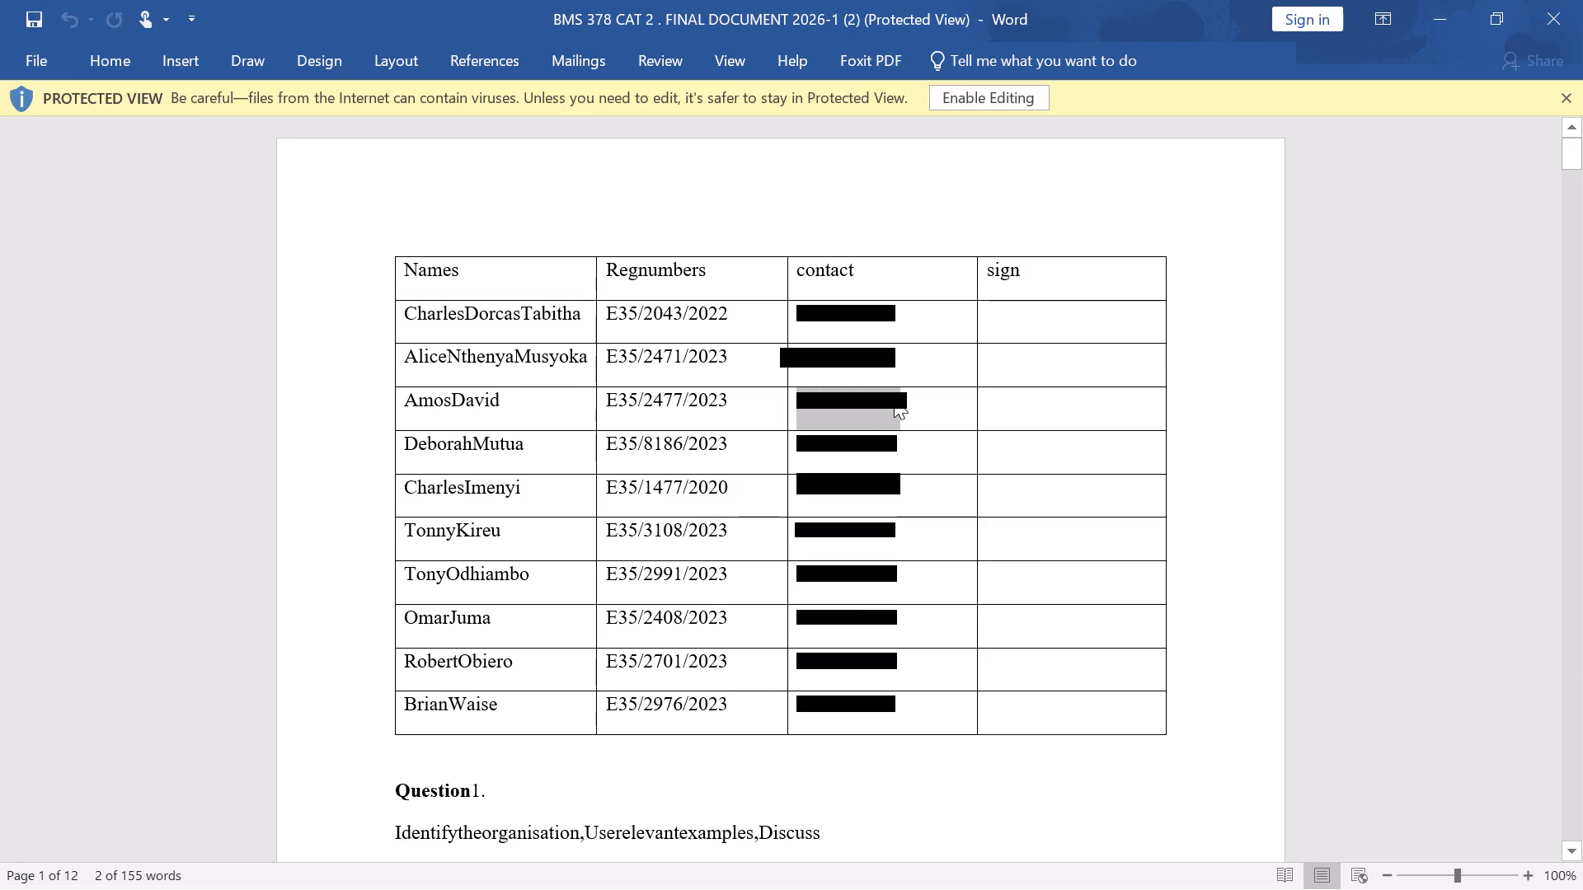
{"action": "right_click", "coordinate": [894, 400]}
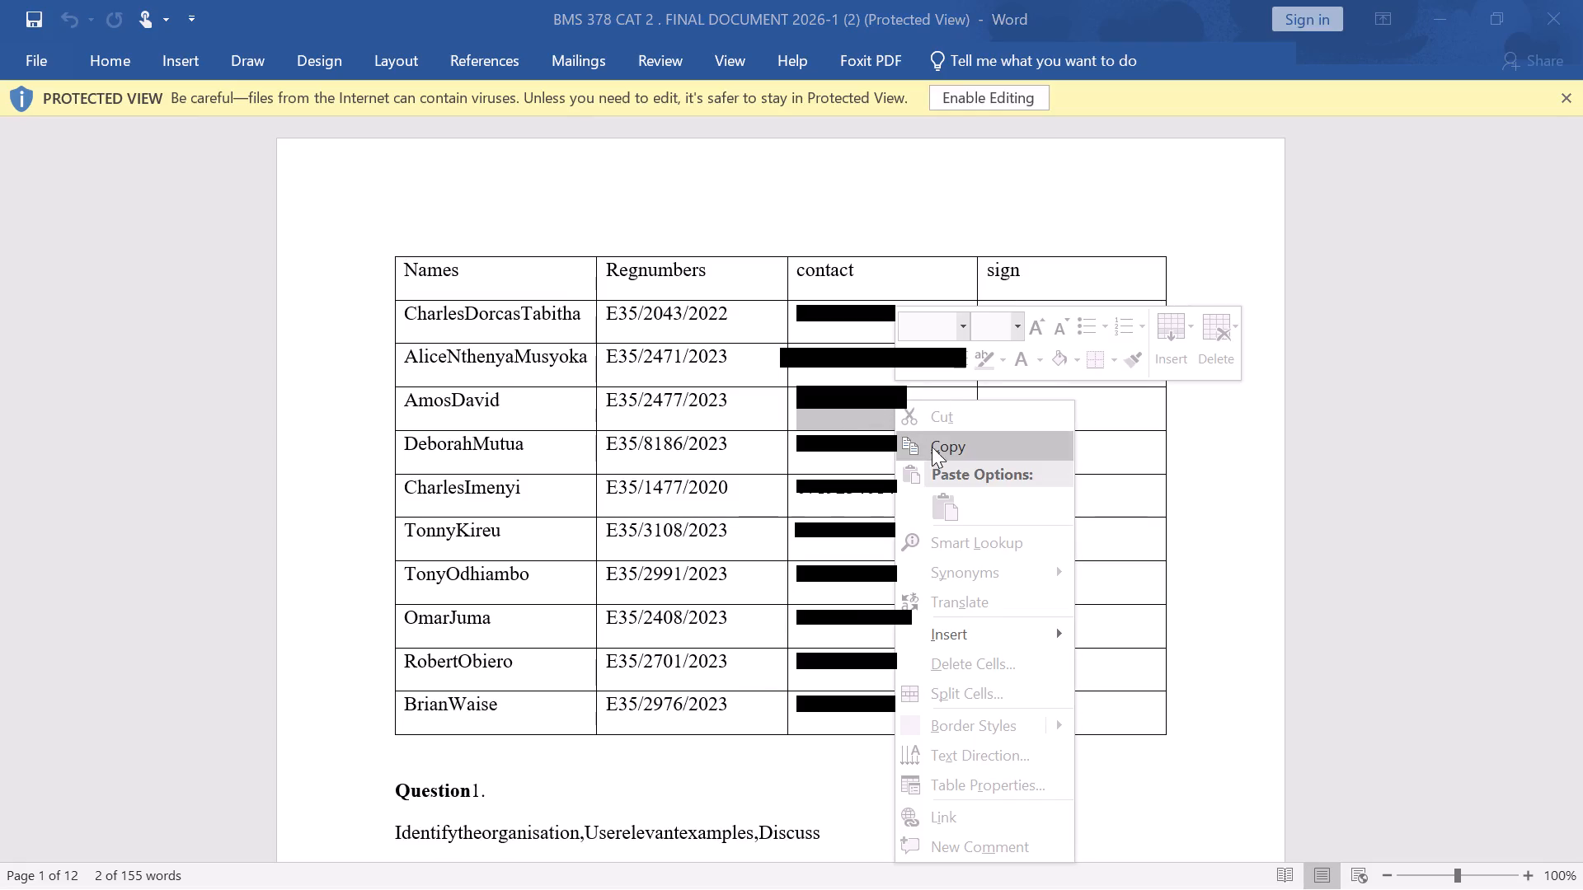
{"action": "left_click", "coordinate": [941, 438]}
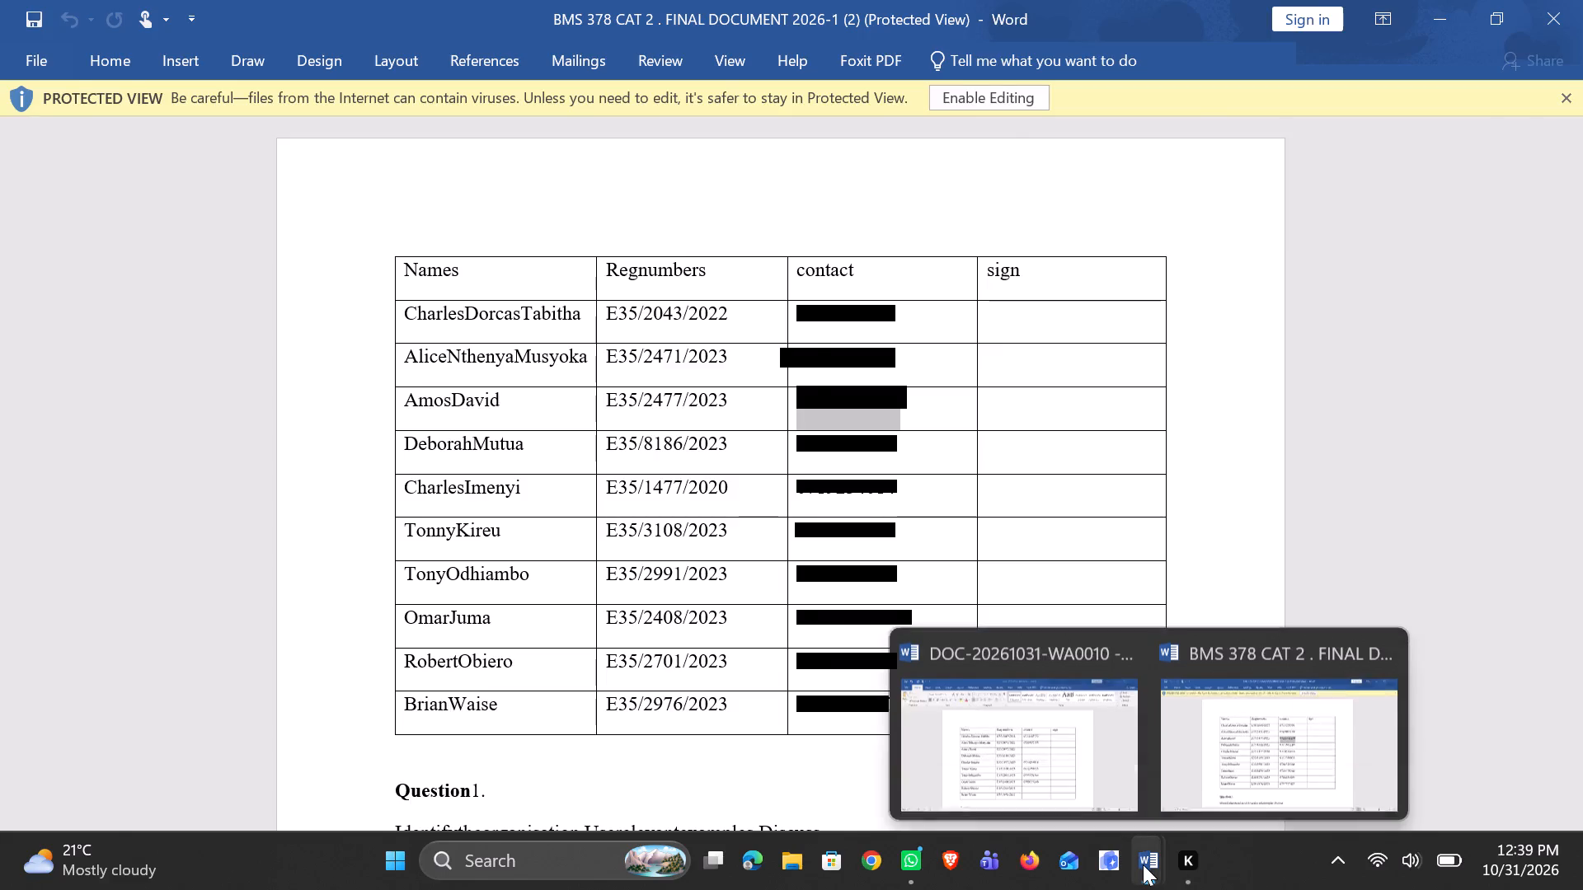
{"action": "left_click", "coordinate": [1045, 769]}
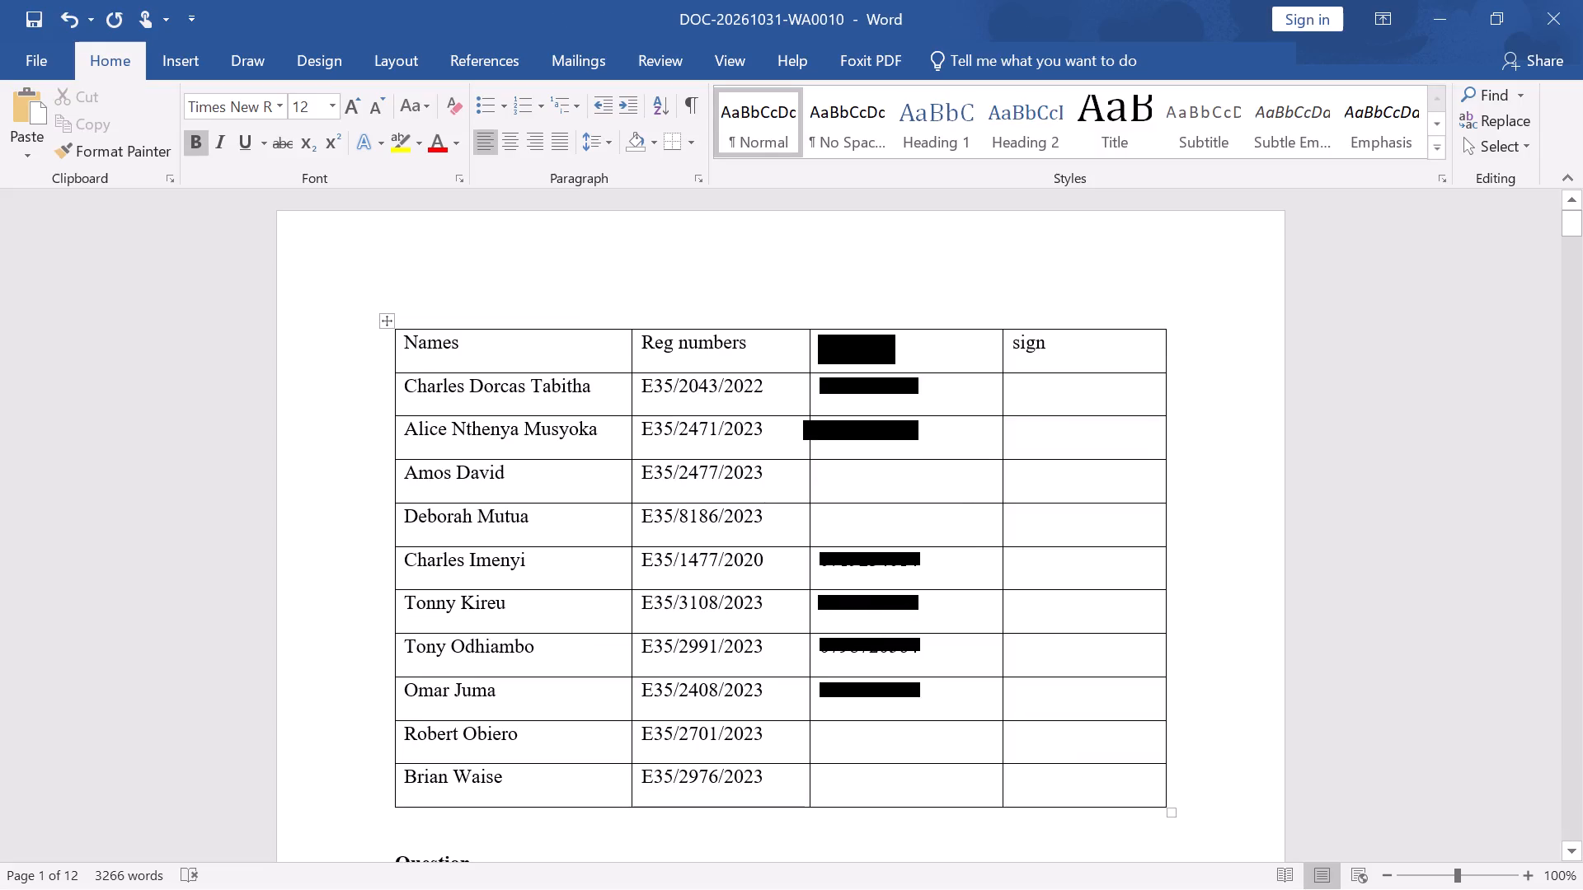
{"action": "left_click", "coordinate": [835, 479]}
{"action": "right_click", "coordinate": [835, 480]}
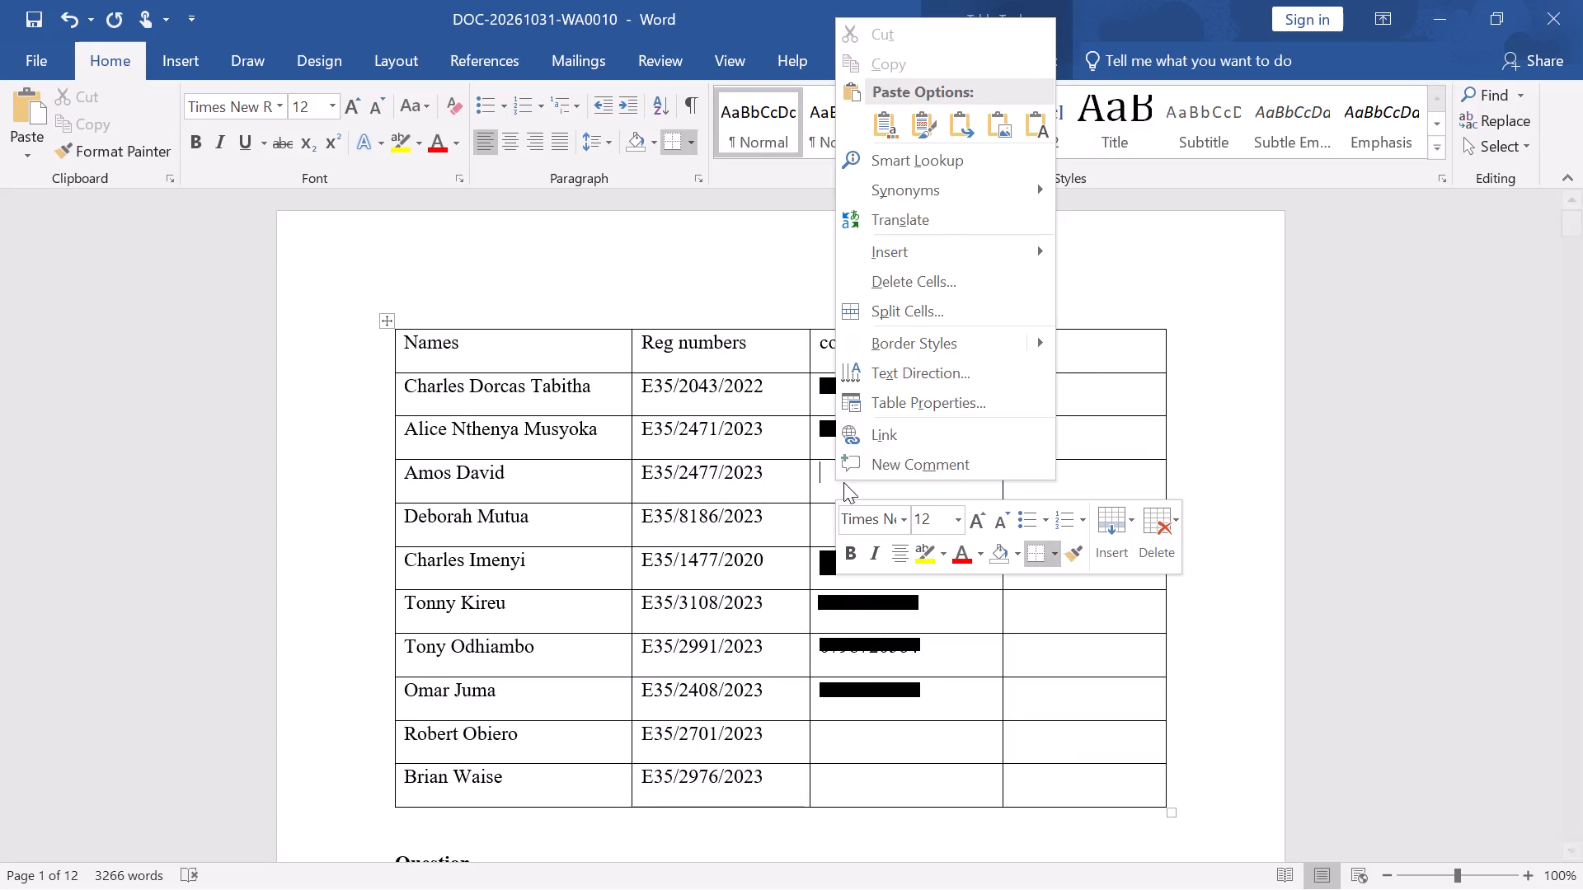
{"action": "left_click", "coordinate": [885, 125]}
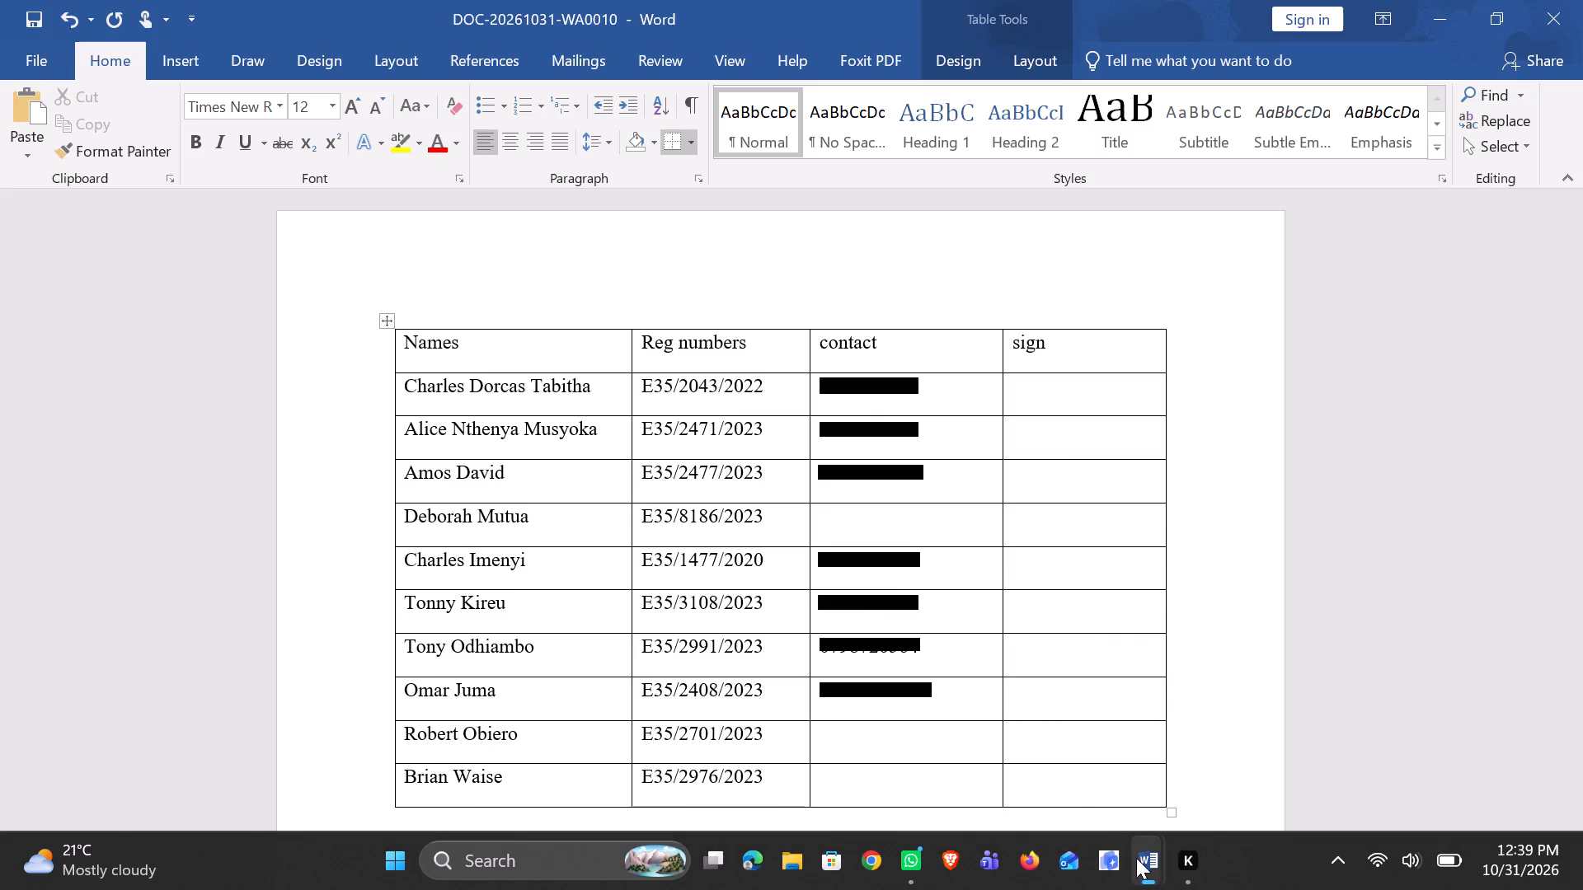
Copy the fourth member's contact number from the BMS 378 CAT 2 document into the matching empty contact cell of the assignment's members table.
{"action": "left_click", "coordinate": [1200, 733]}
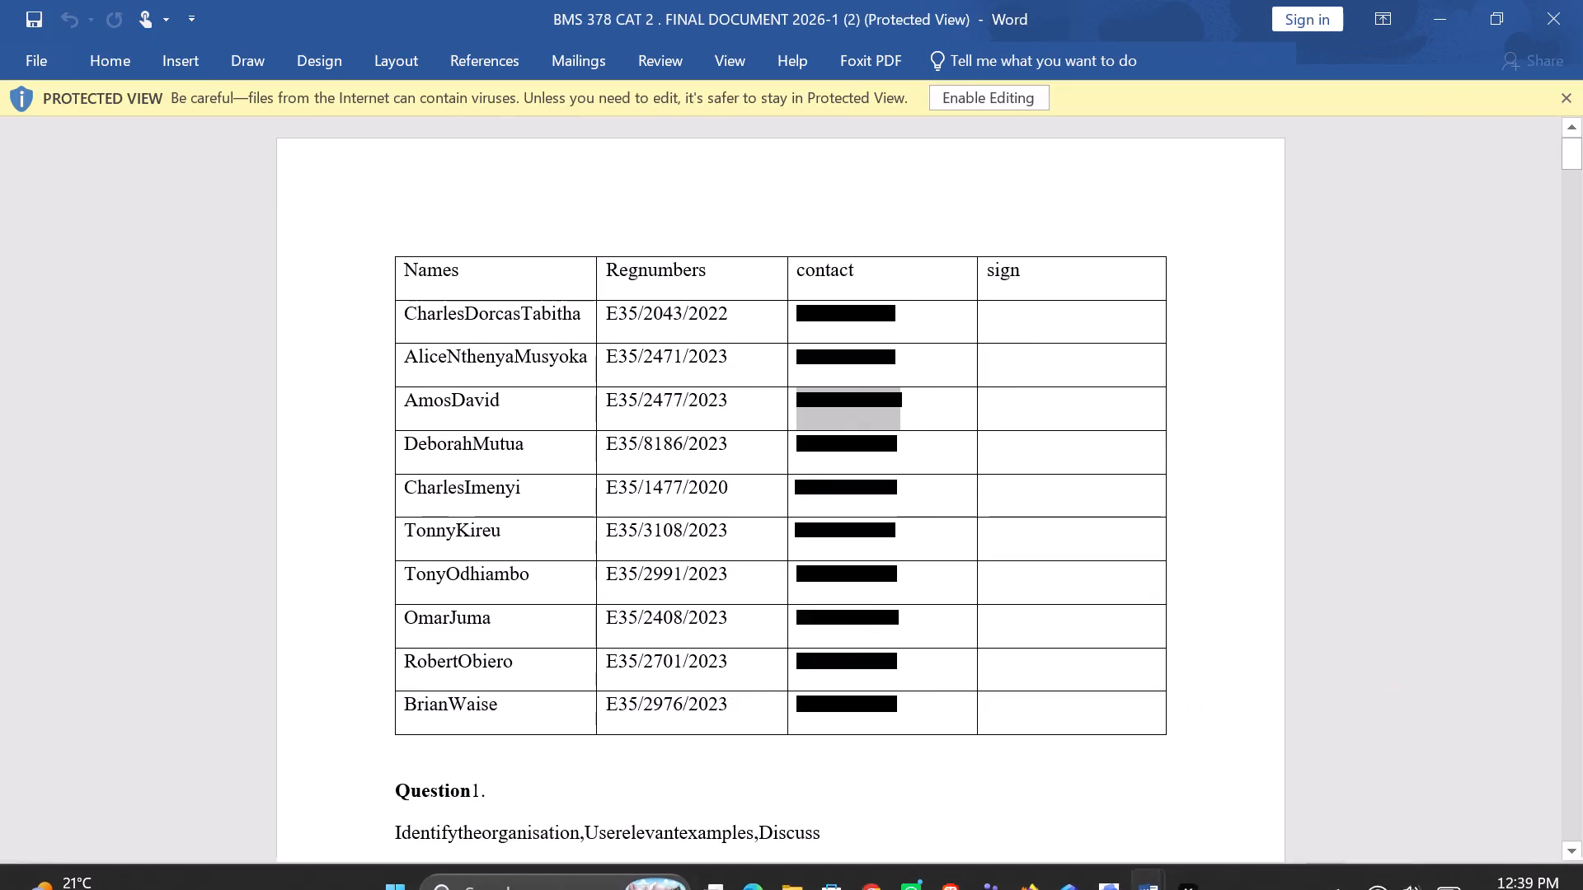
{"action": "left_click", "coordinate": [923, 408]}
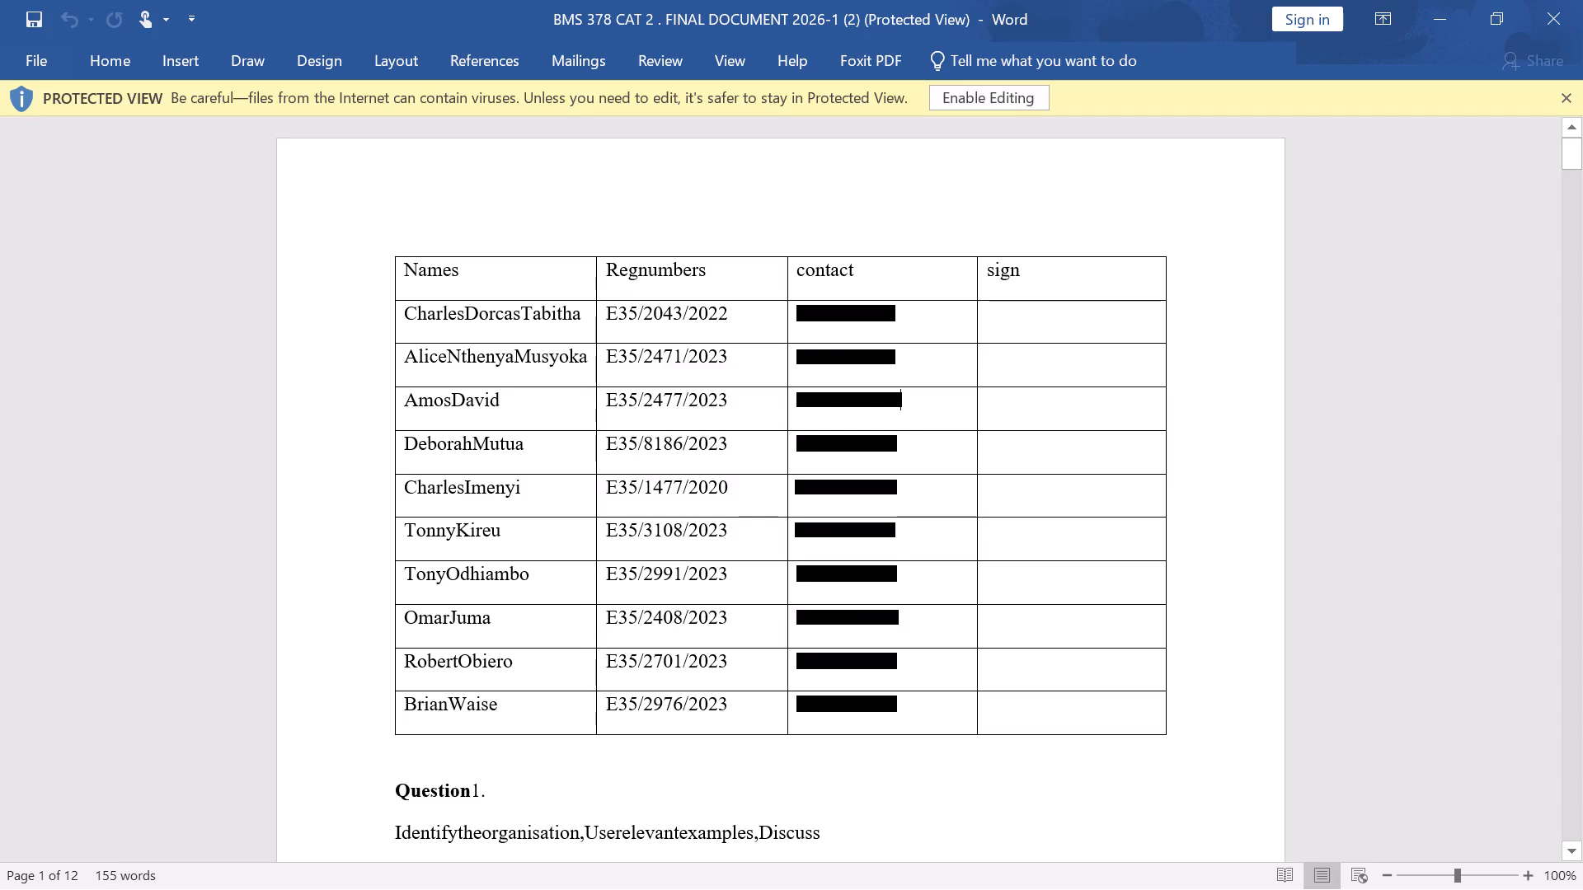
{"action": "left_click_drag", "start_coordinate": [799, 445], "coordinate": [890, 443]}
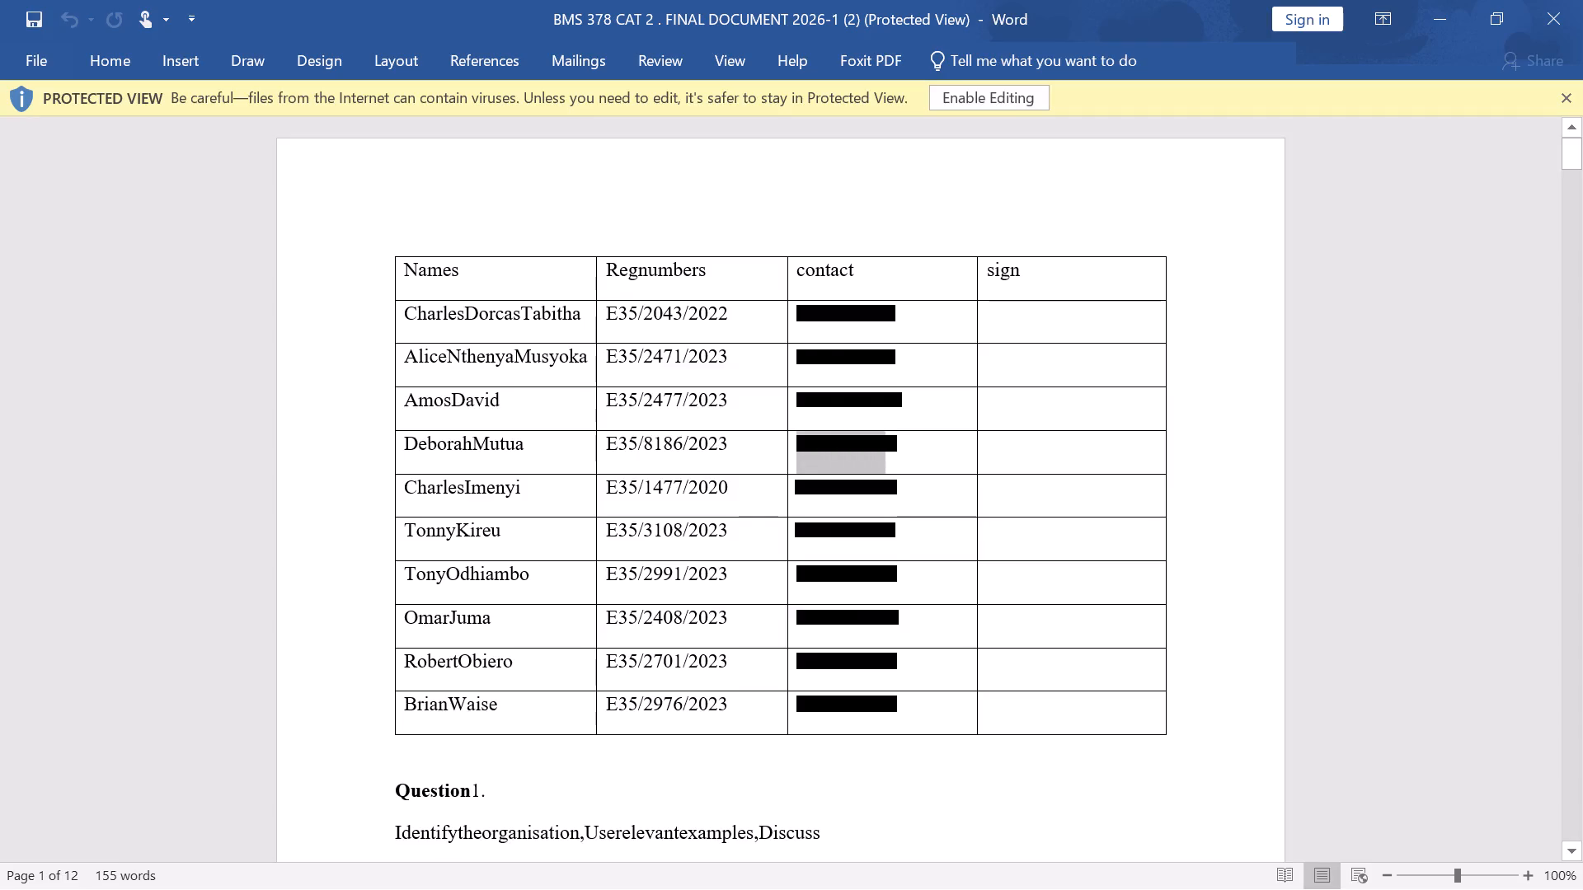
{"action": "left_click_drag", "start_coordinate": [890, 443], "coordinate": [903, 443]}
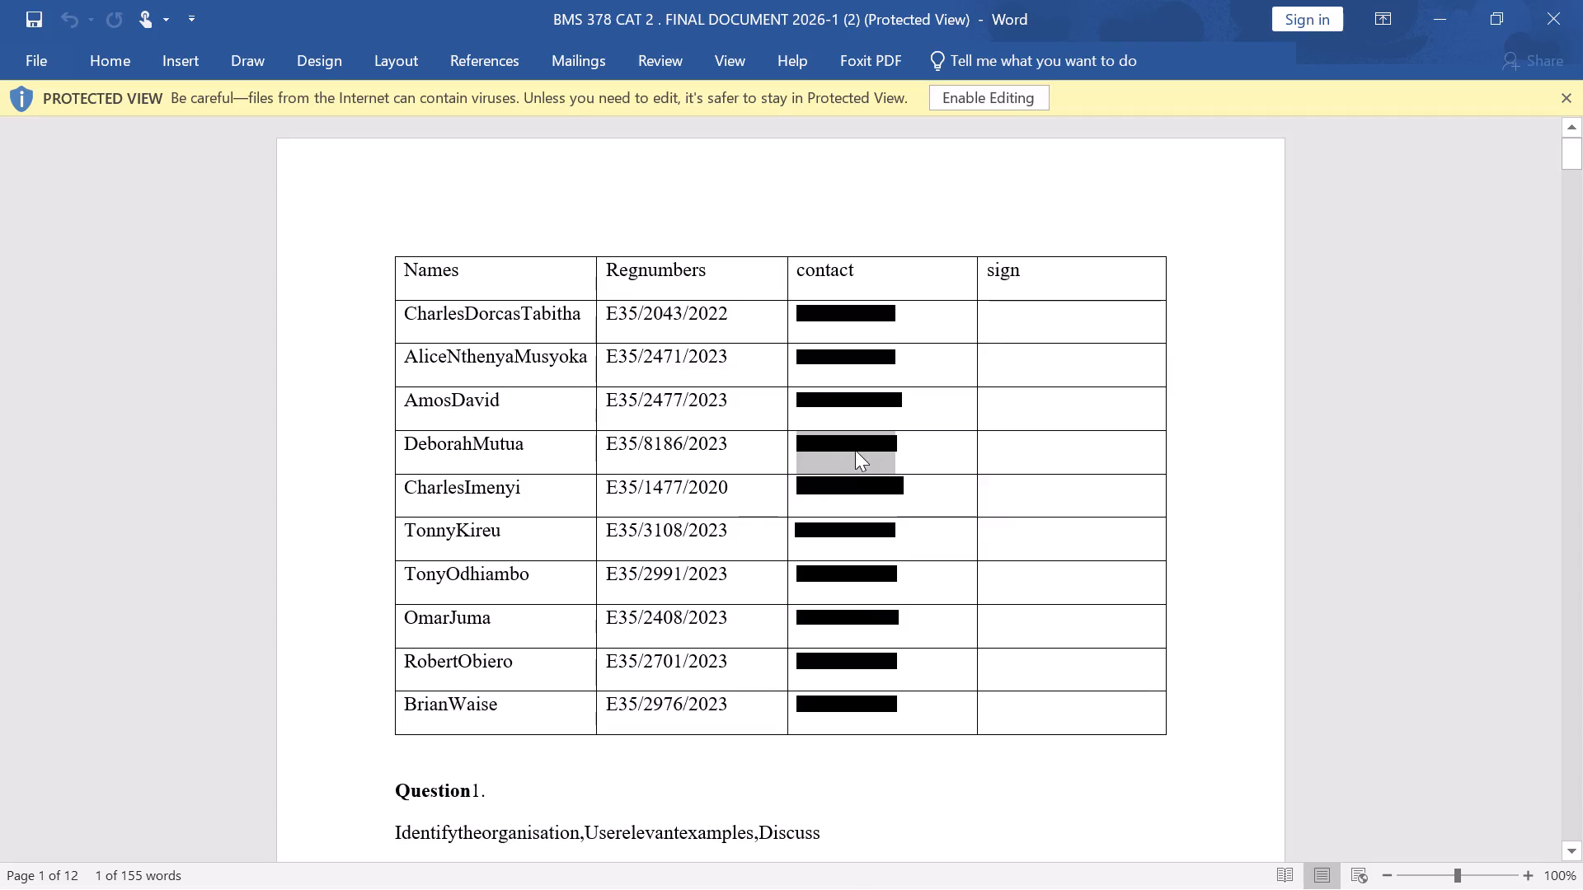
{"action": "right_click", "coordinate": [855, 450]}
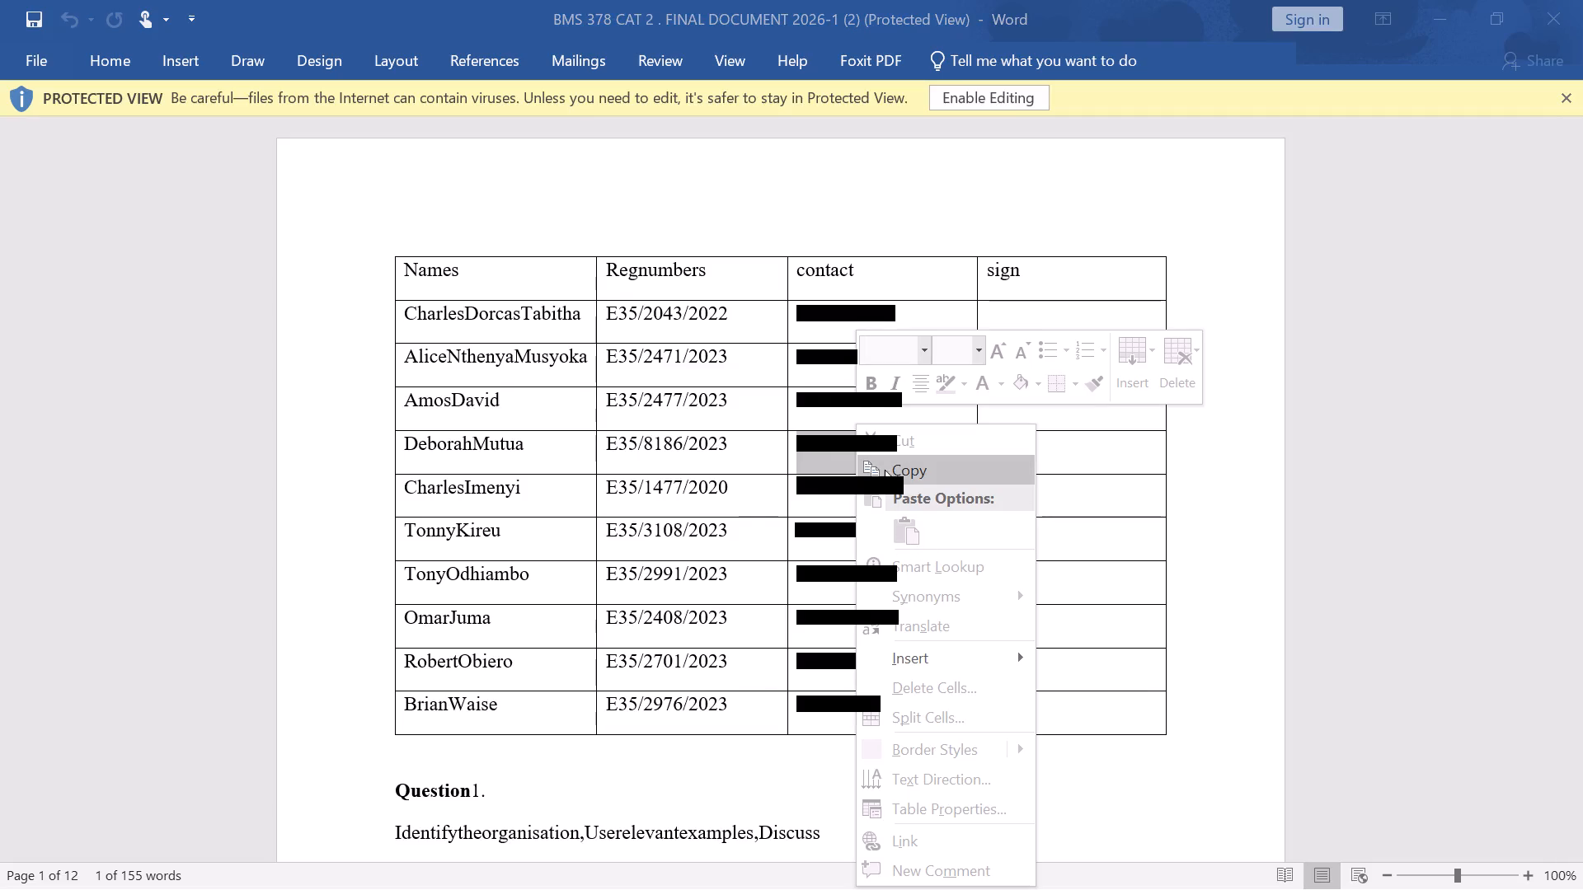
{"action": "left_click", "coordinate": [911, 465]}
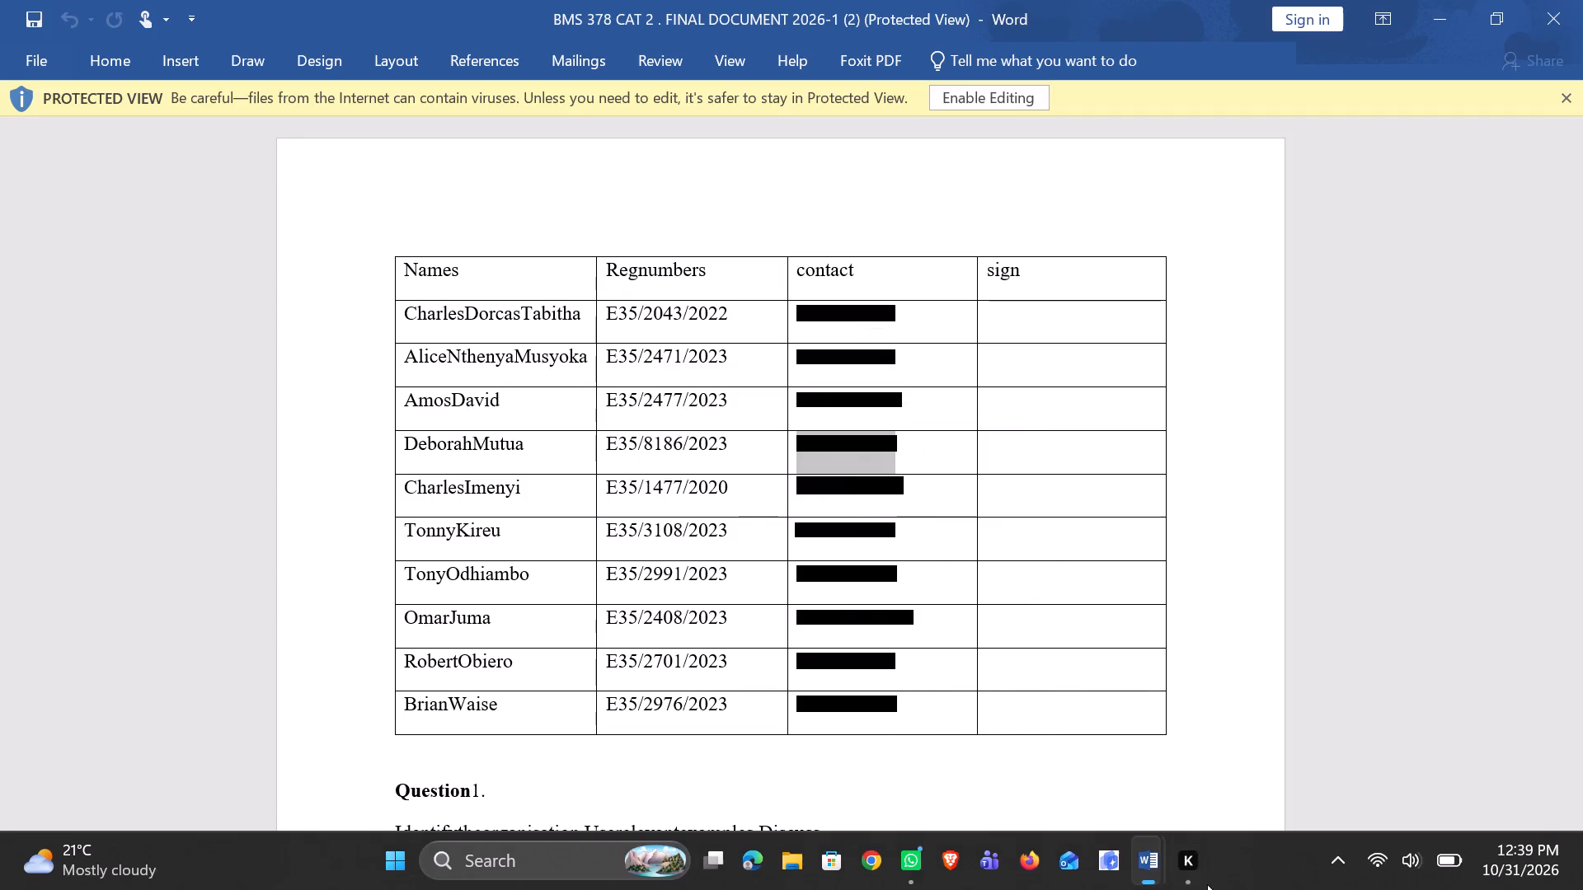
{"action": "left_click", "coordinate": [1017, 758]}
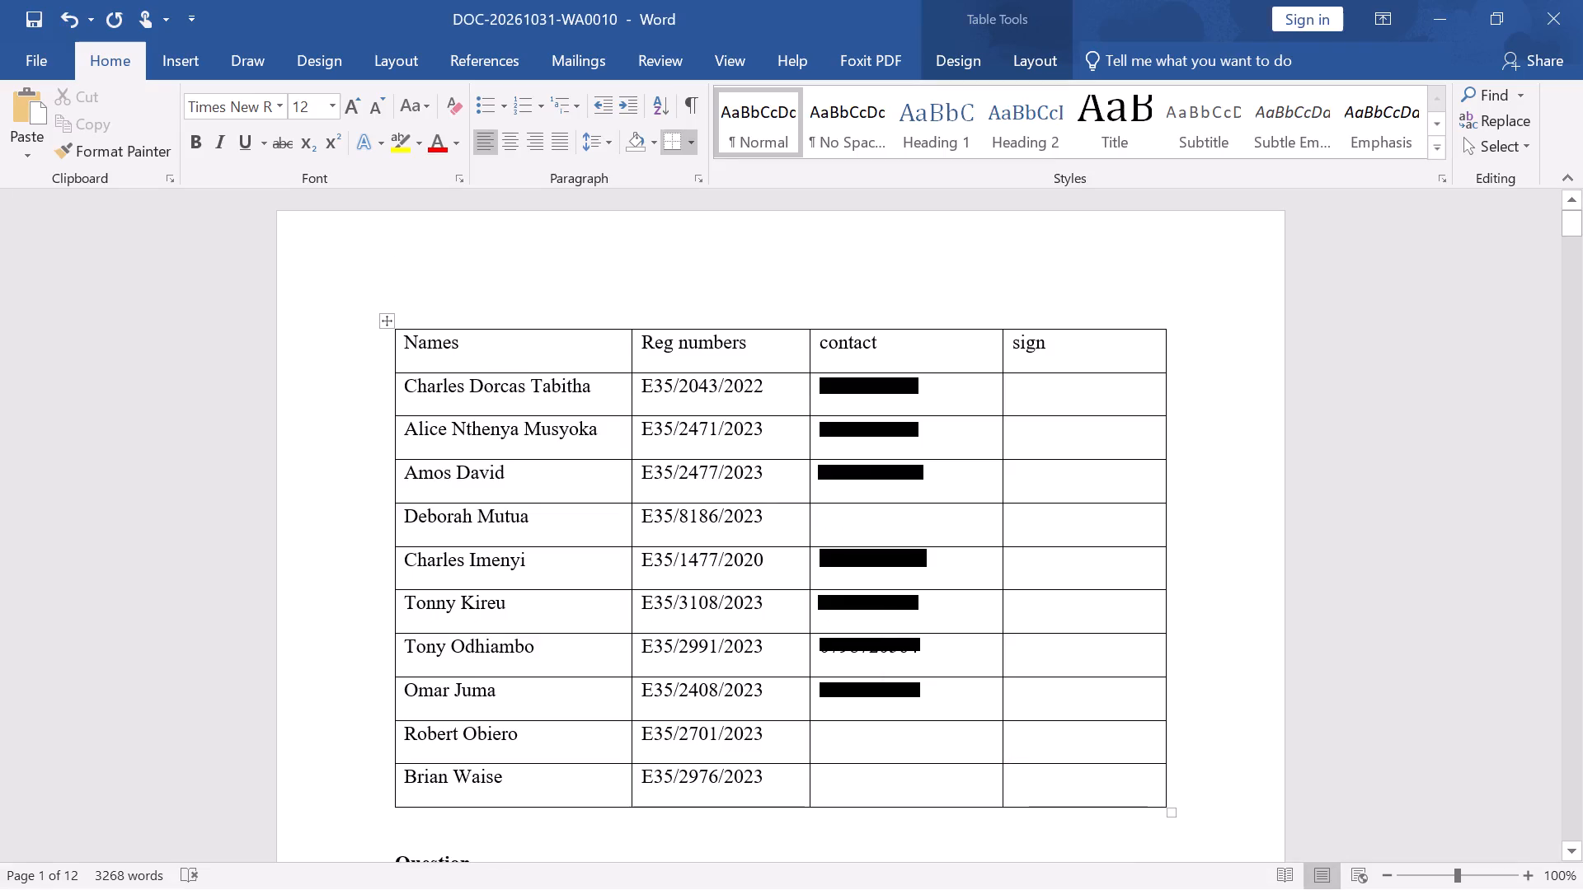
{"action": "left_click", "coordinate": [823, 521]}
{"action": "right_click", "coordinate": [823, 517]}
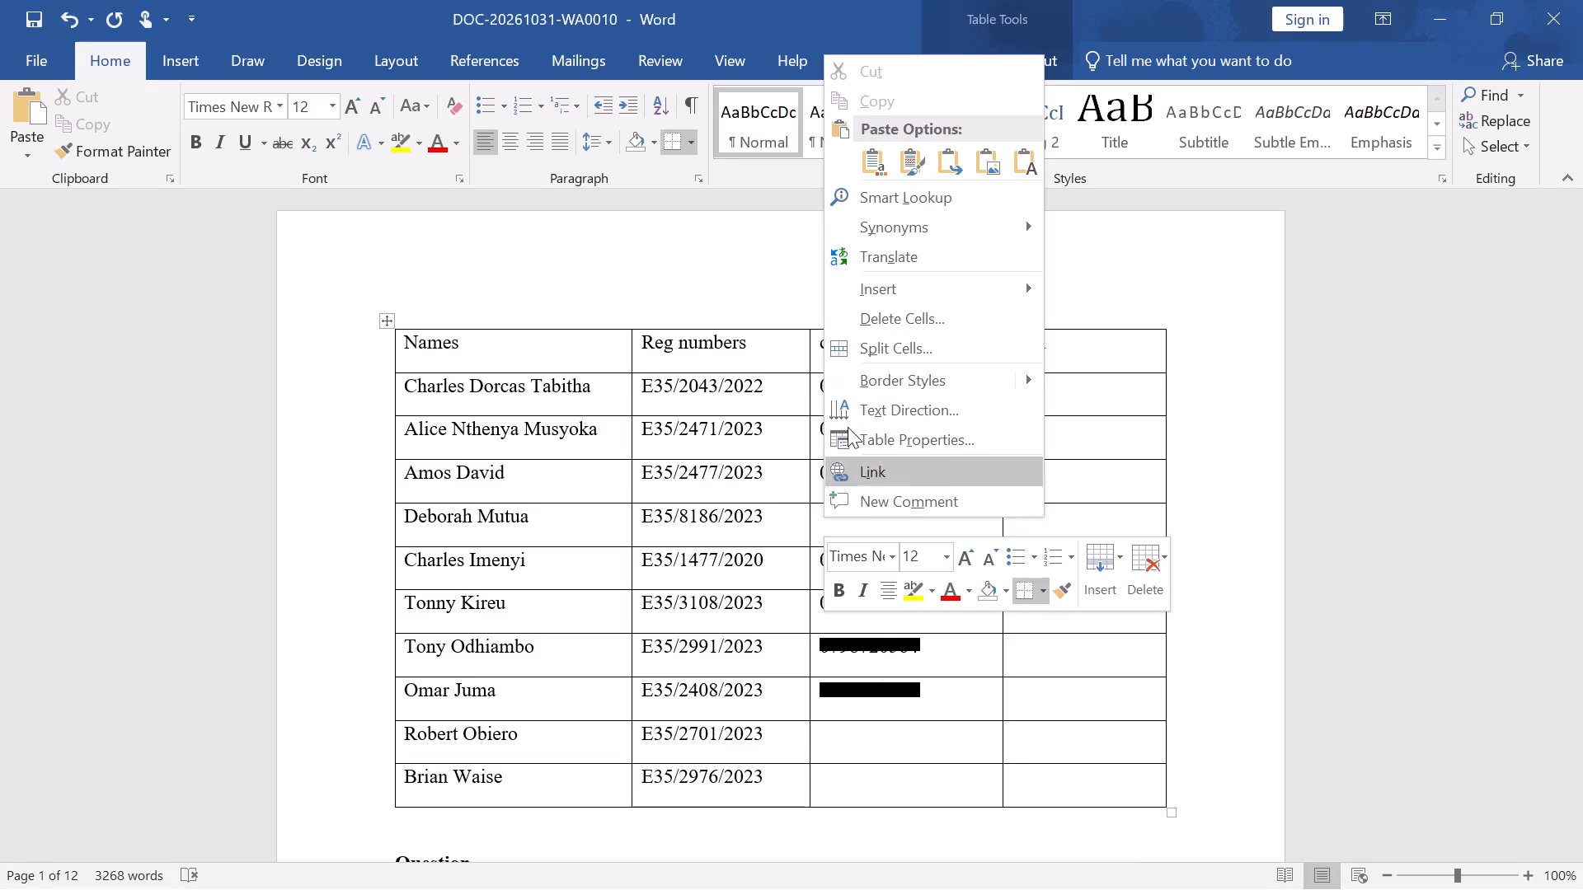
{"action": "left_click", "coordinate": [870, 161]}
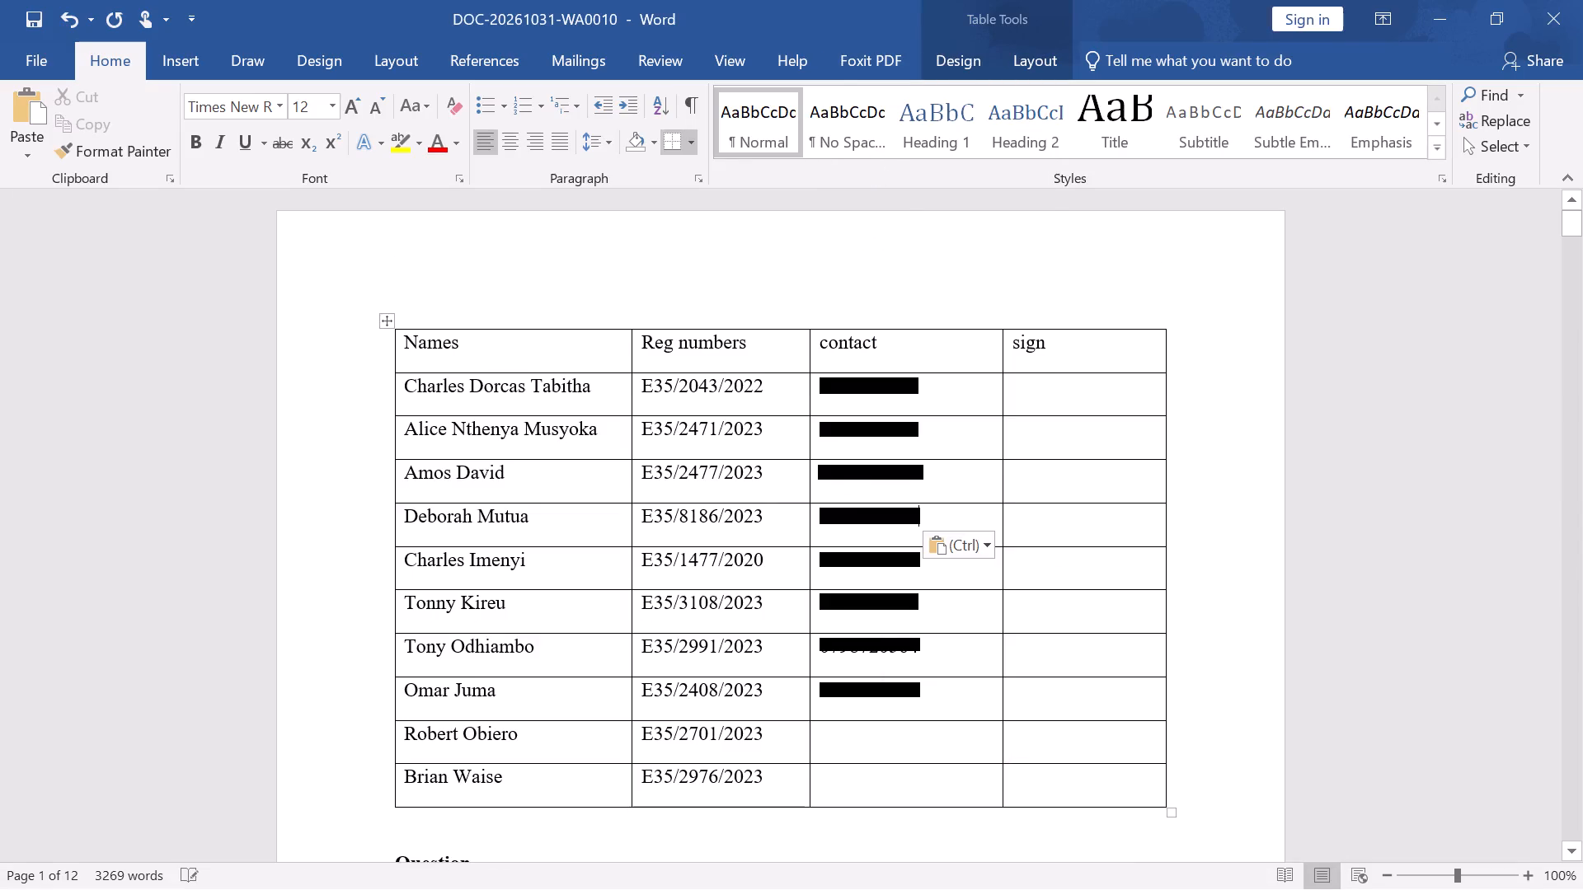
Fill the ninth member's empty contact cell in DOC-20261031-WA0010 with the number copied from the BMS 378 CAT 2 document.
{"action": "scroll", "coordinate": [976, 636], "scroll_direction": "down", "scroll_amount": 2}
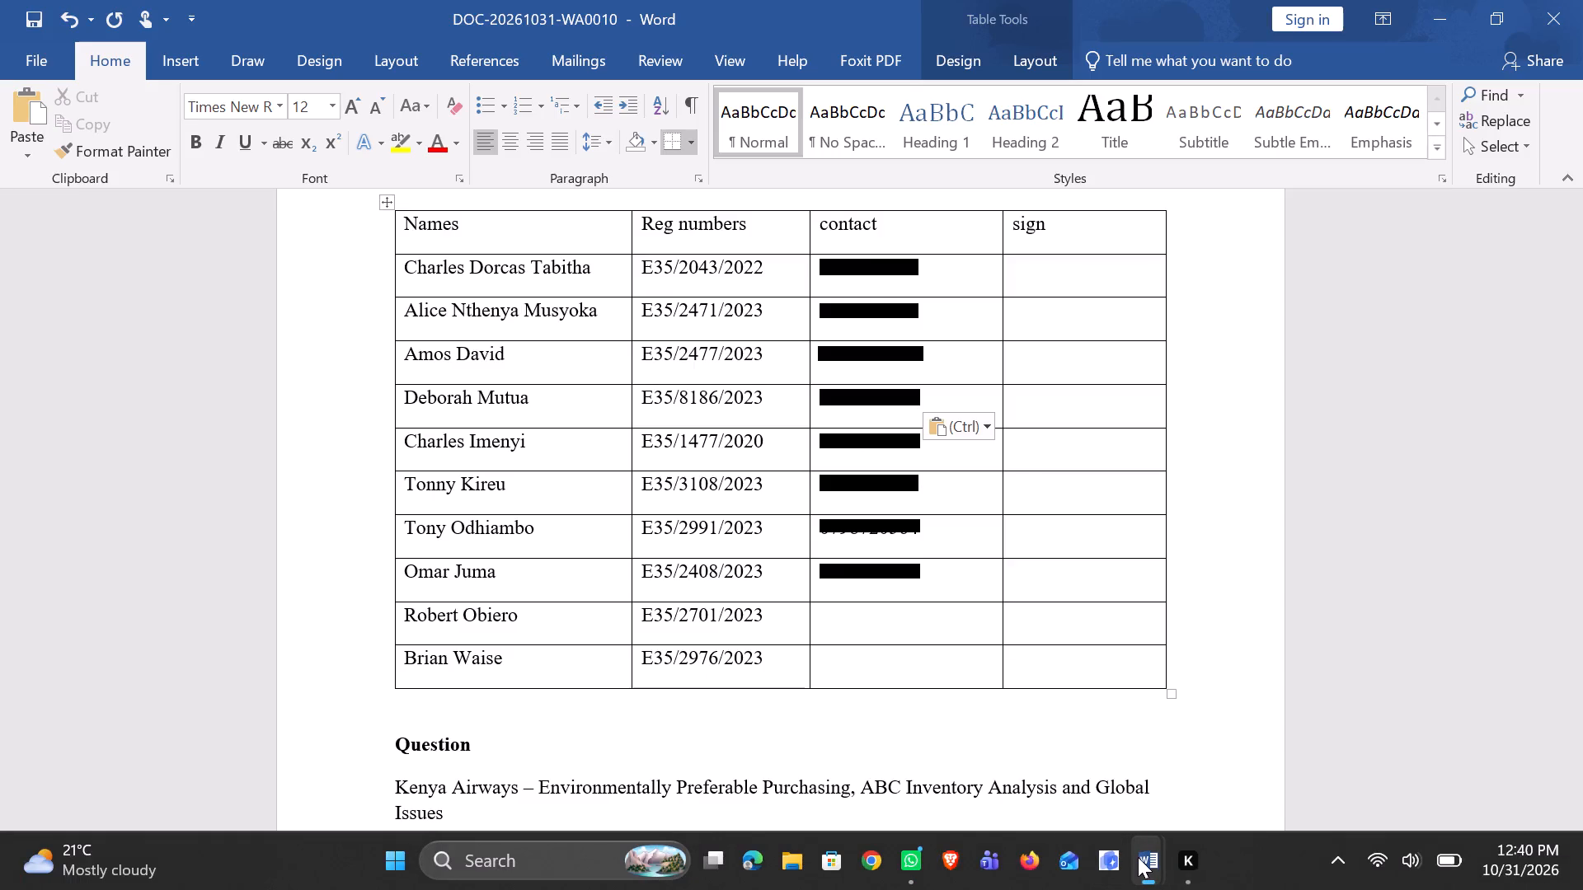
{"action": "left_click", "coordinate": [1211, 749]}
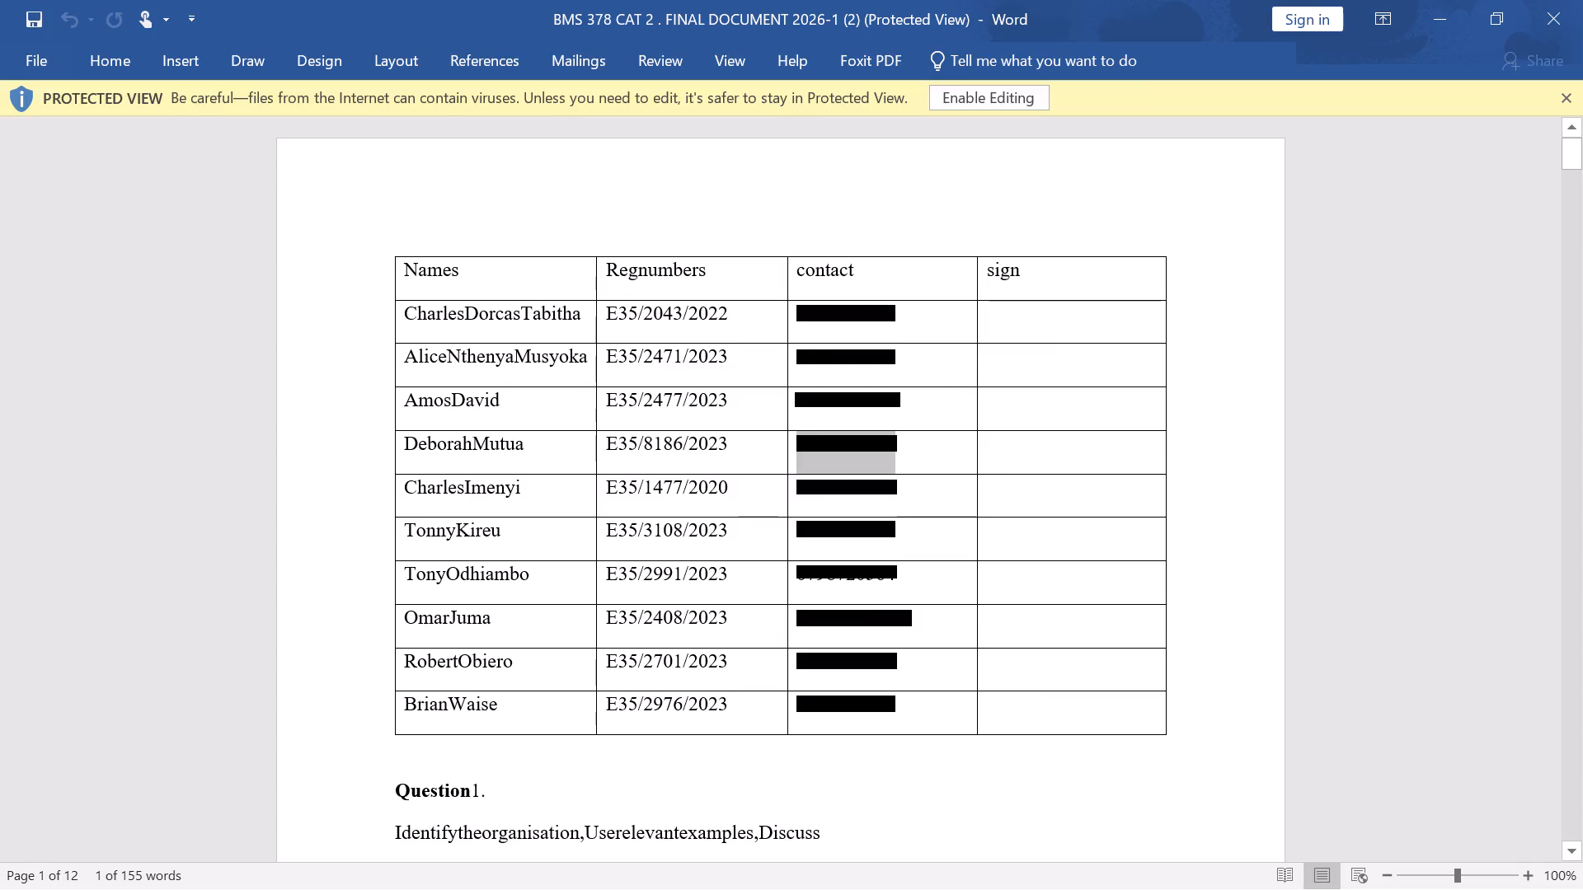
{"action": "left_click_drag", "start_coordinate": [796, 659], "coordinate": [883, 663]}
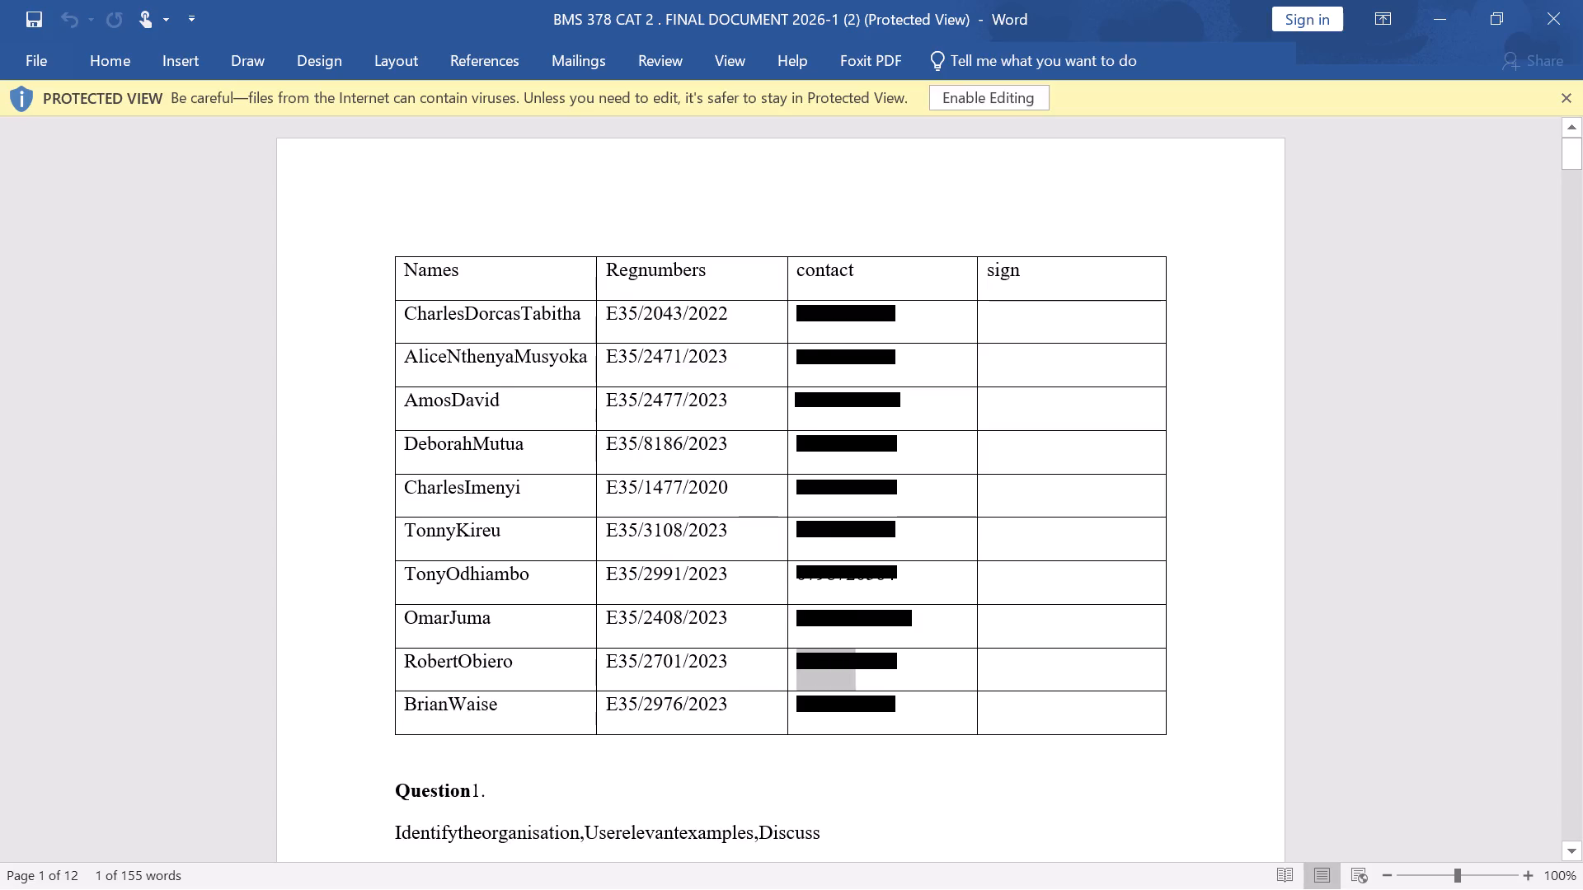
{"action": "left_click_drag", "start_coordinate": [883, 663], "coordinate": [904, 663]}
{"action": "right_click", "coordinate": [865, 670]}
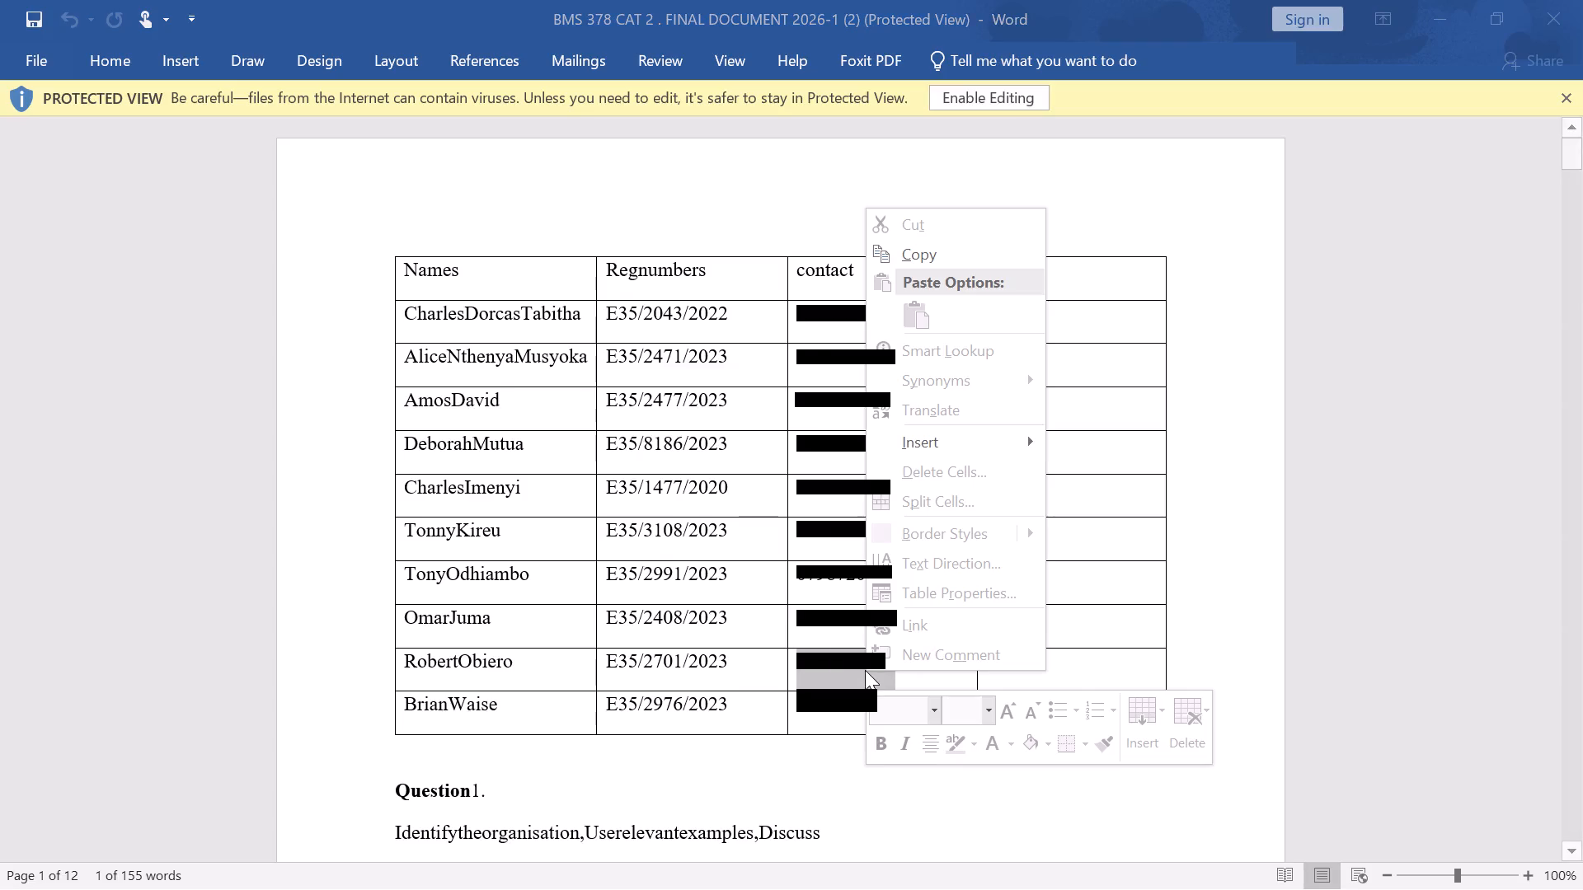
{"action": "left_click", "coordinate": [925, 247]}
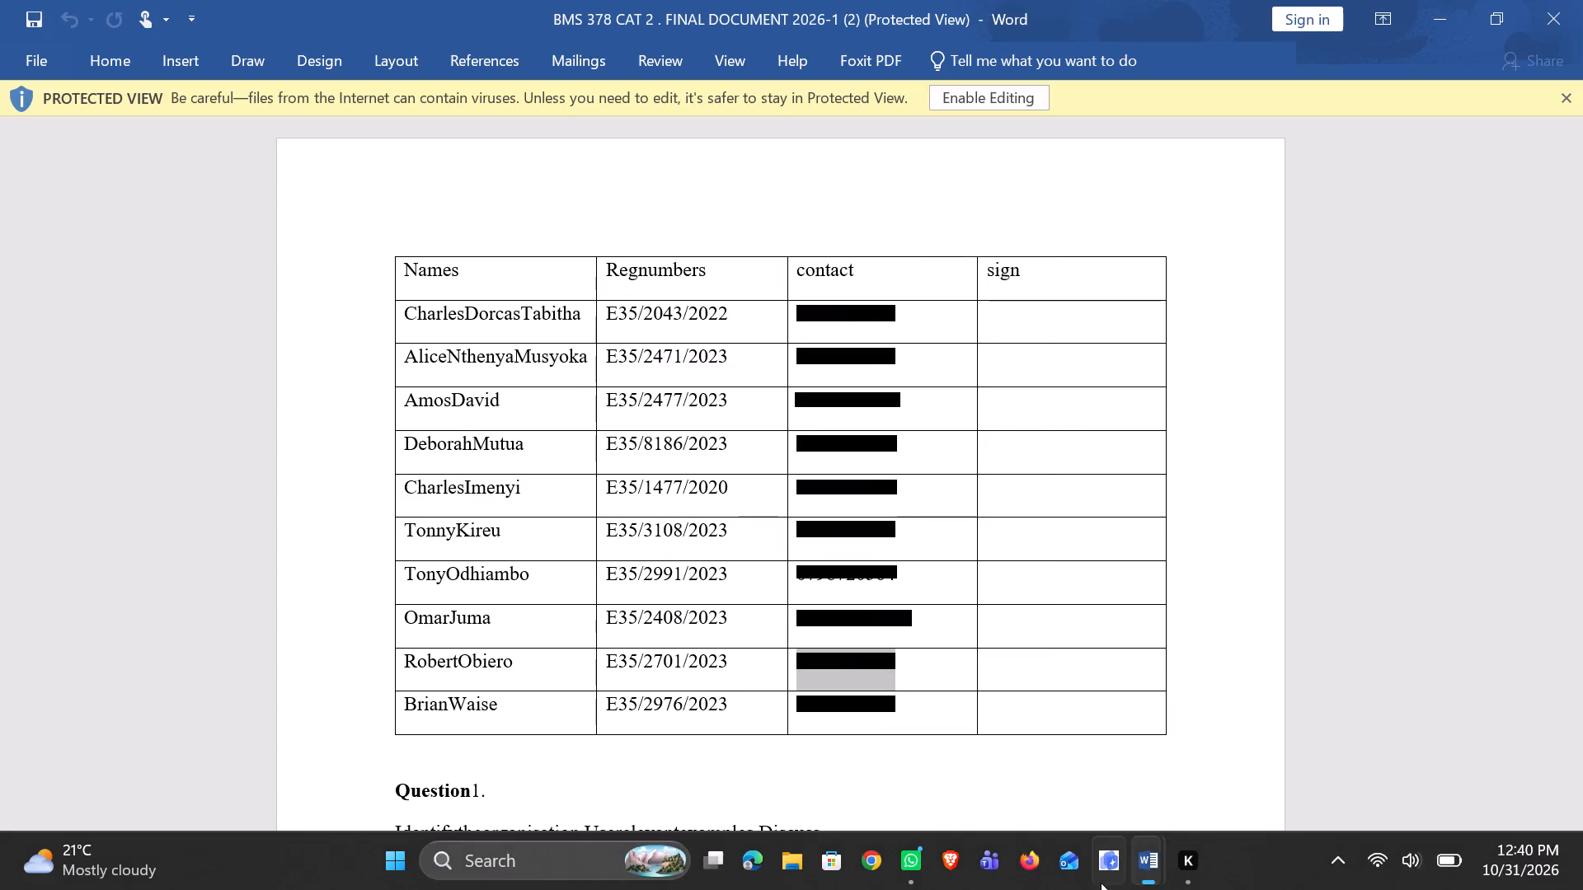
{"action": "left_click", "coordinate": [1048, 756]}
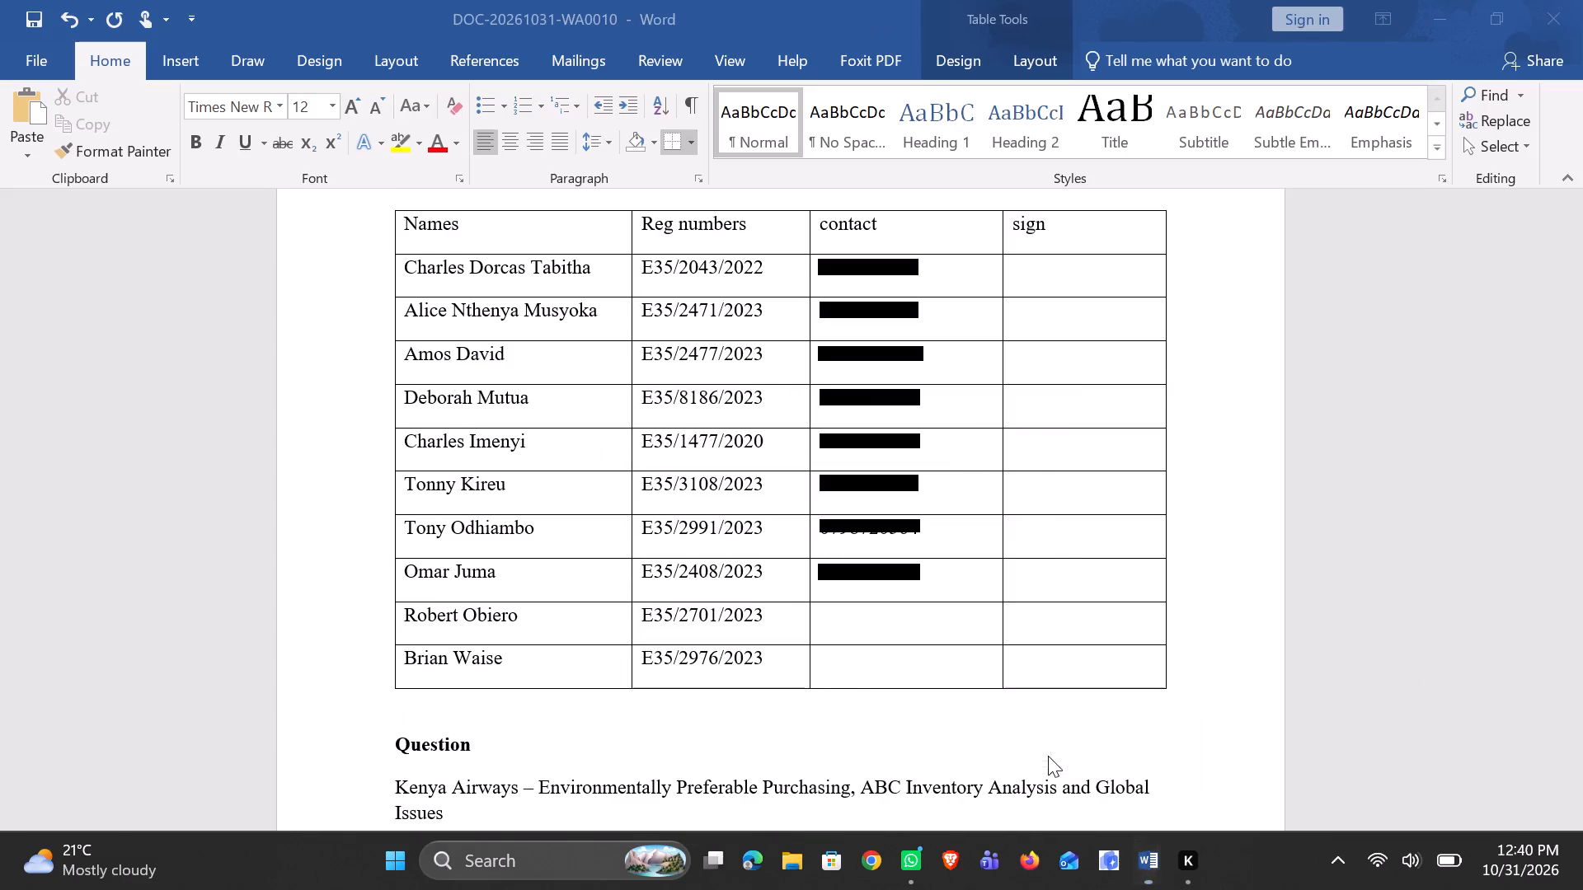
{"action": "left_click", "coordinate": [844, 625]}
{"action": "right_click", "coordinate": [844, 625]}
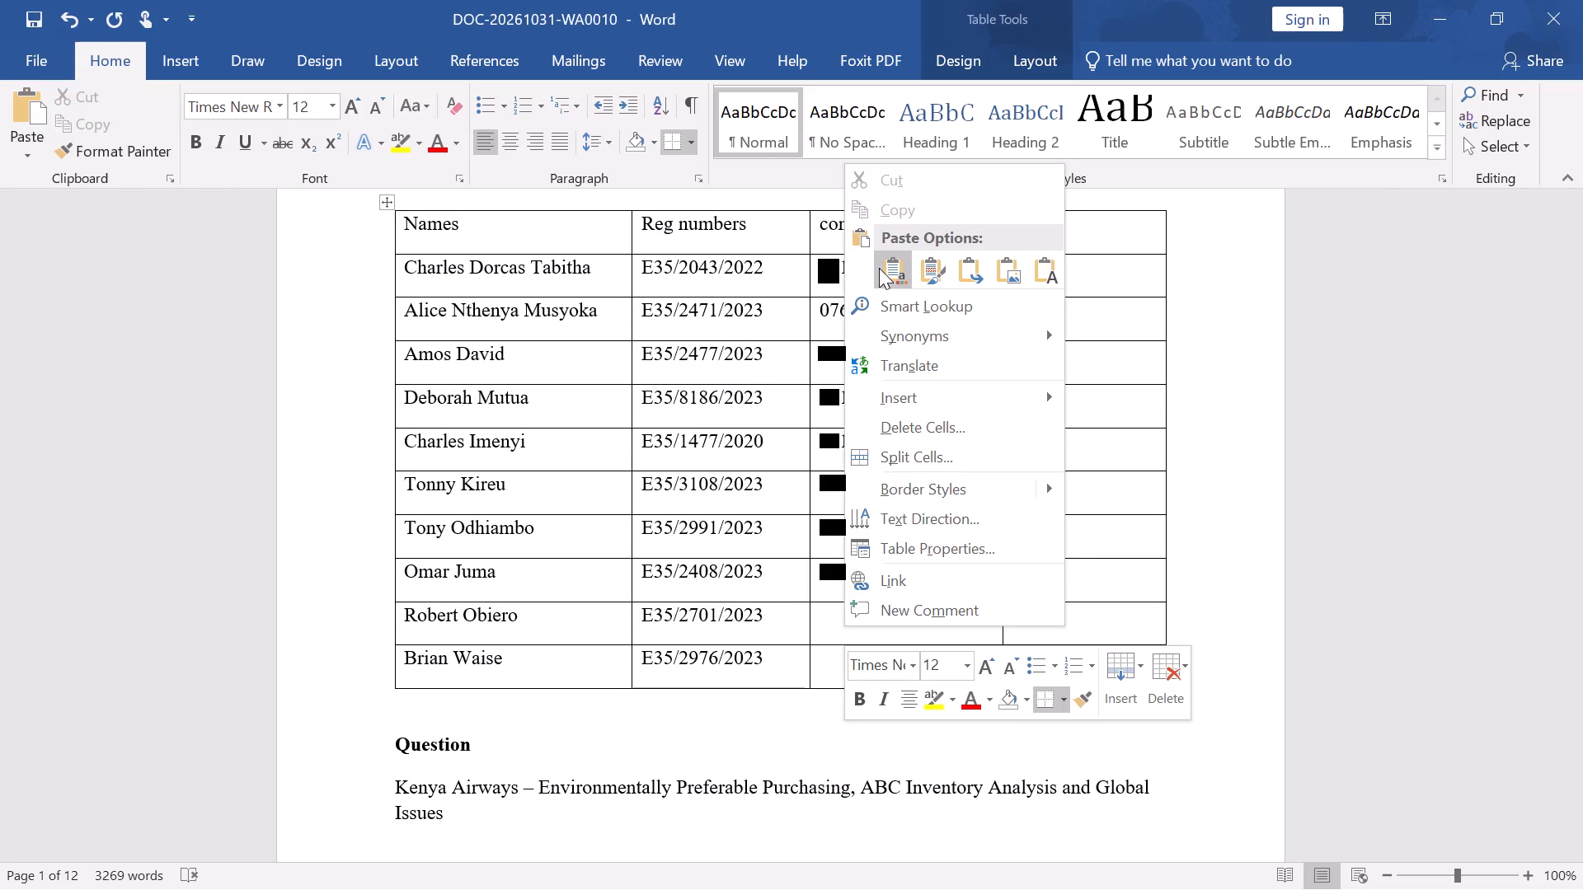
{"action": "left_click", "coordinate": [885, 264]}
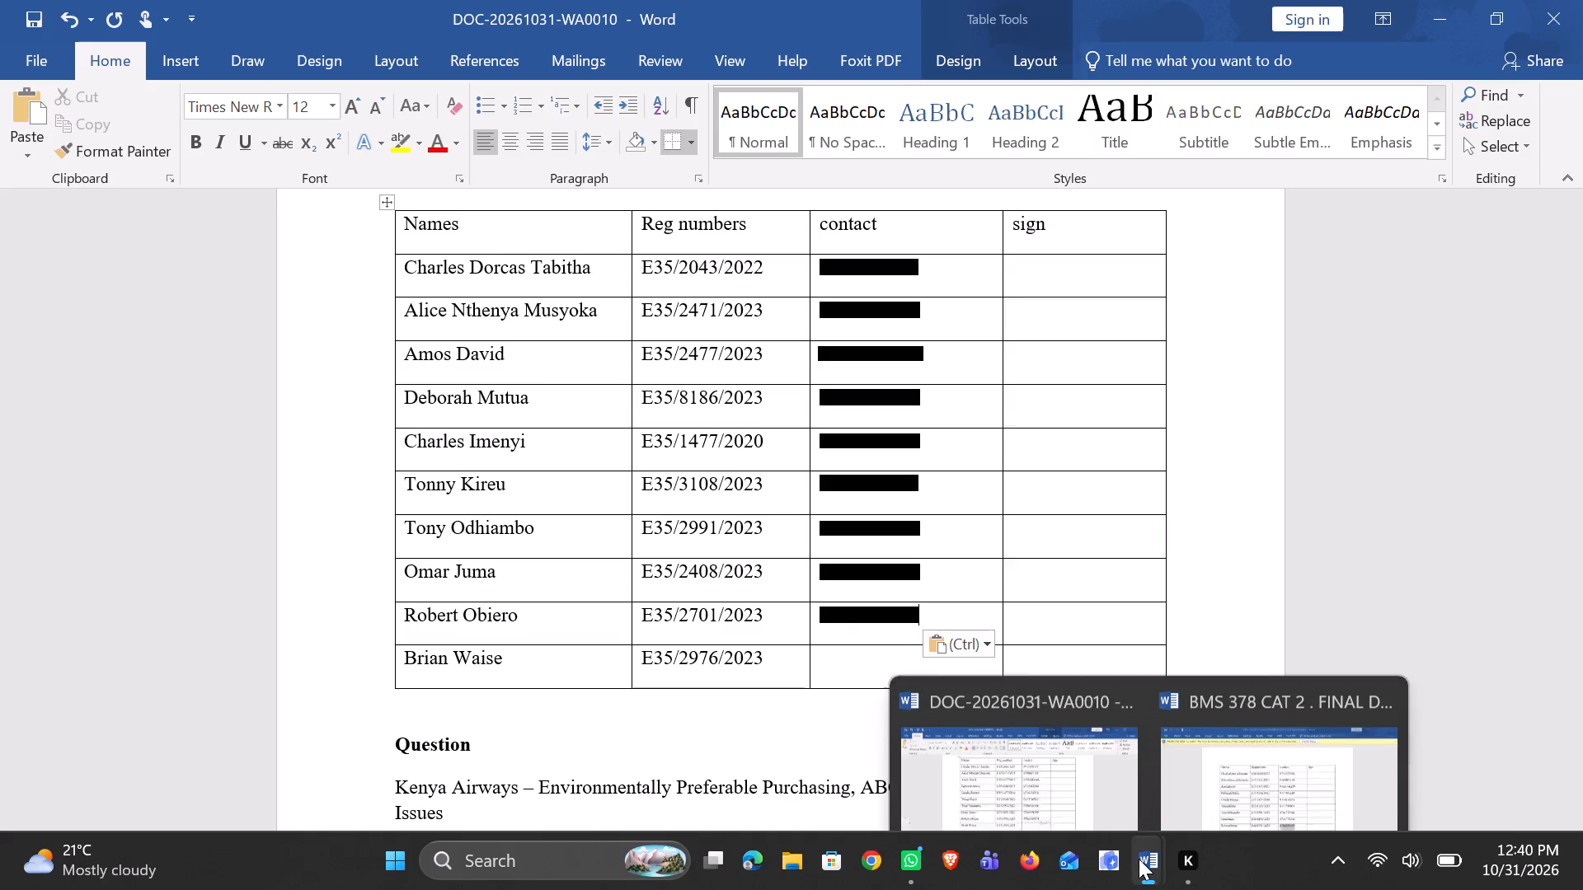
Fill the last member's empty contact cell in DOC-20261031-WA0010 with the number copied from the BMS 378 CAT 2 document.
{"action": "left_click", "coordinate": [1245, 701]}
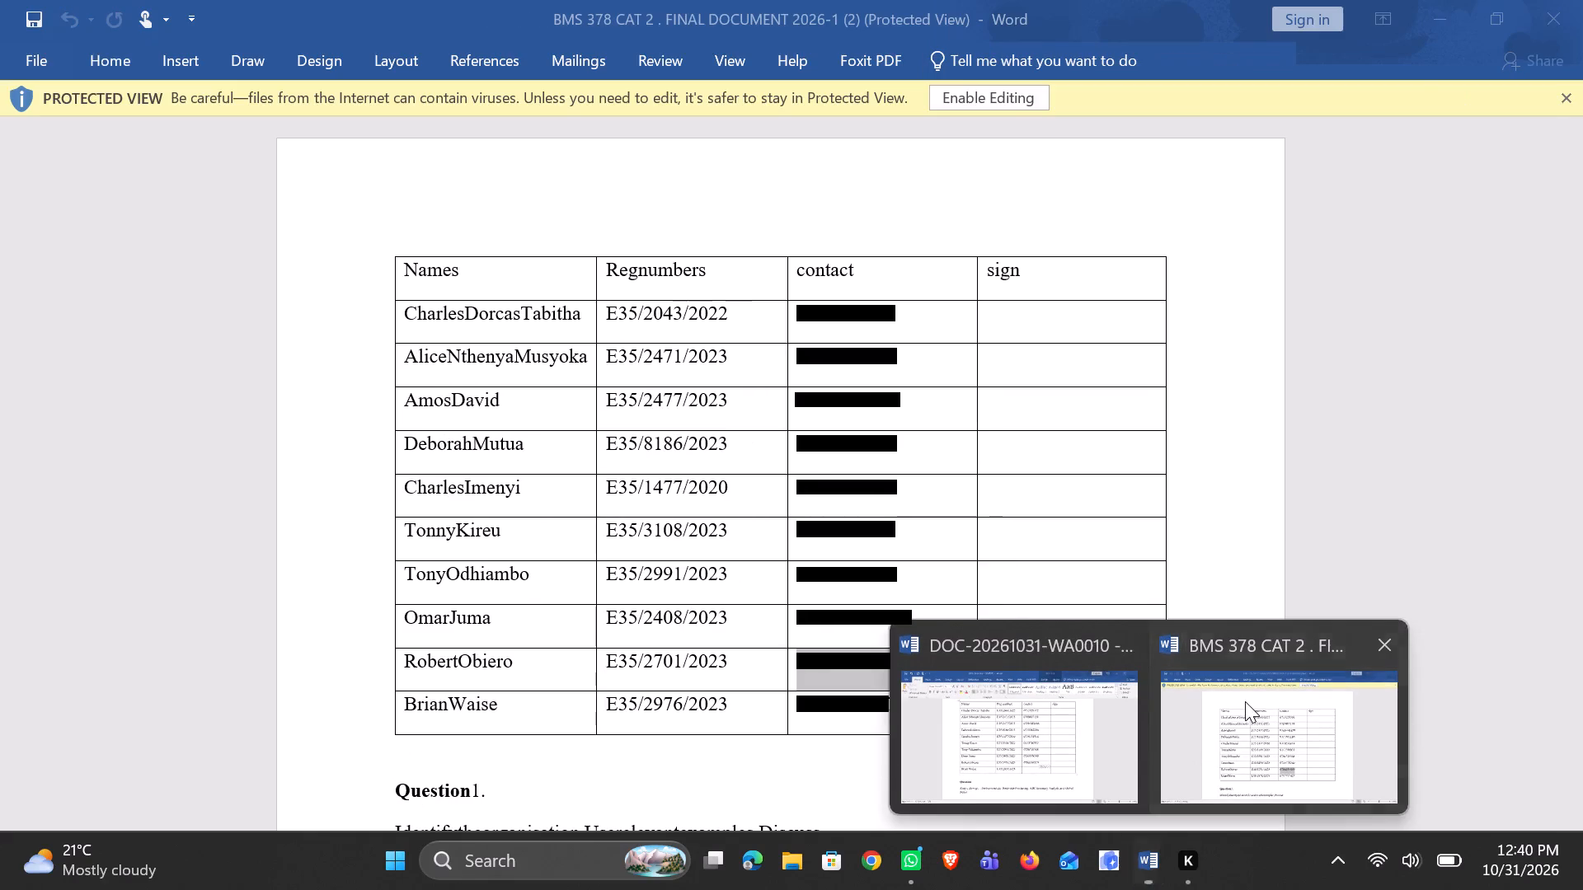
{"action": "left_click", "coordinate": [956, 708]}
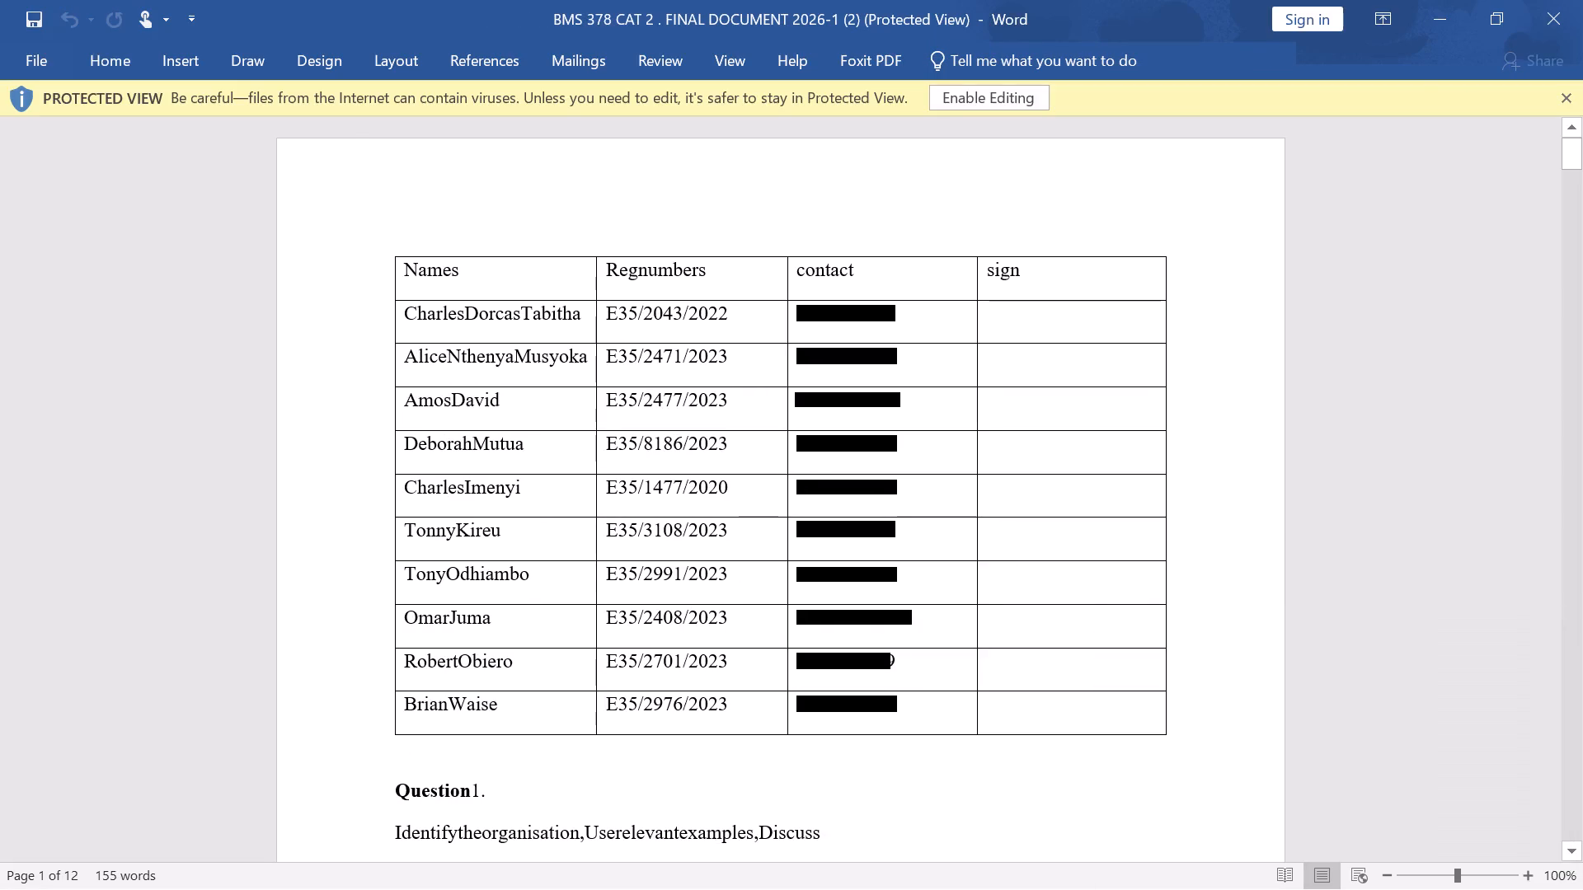
{"action": "left_click_drag", "start_coordinate": [796, 704], "coordinate": [823, 704]}
{"action": "left_click_drag", "start_coordinate": [823, 704], "coordinate": [903, 704]}
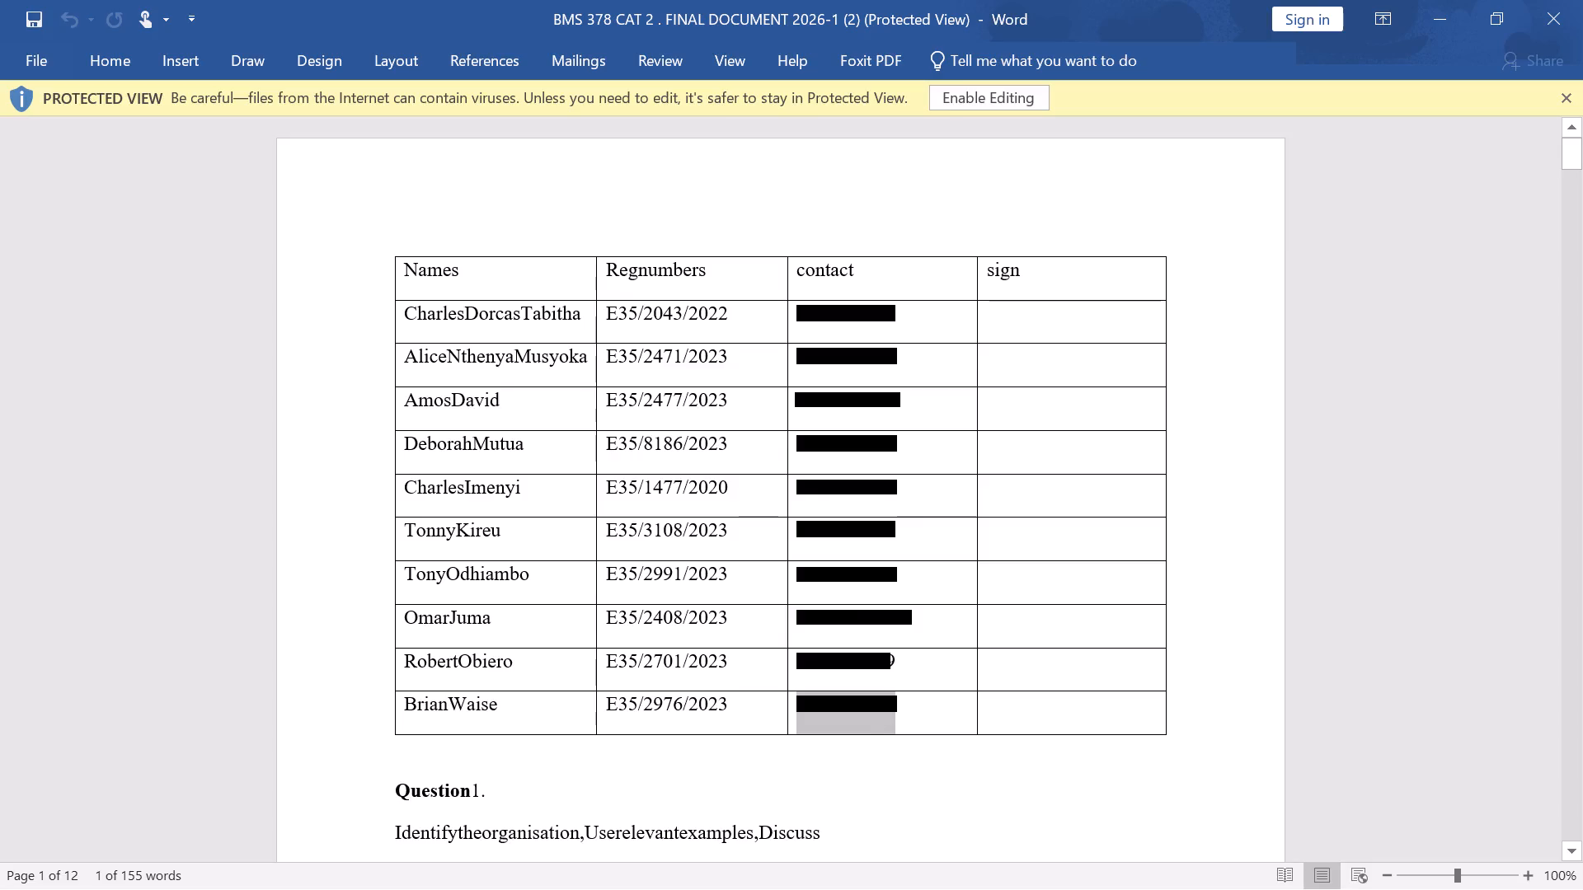
{"action": "right_click", "coordinate": [861, 715]}
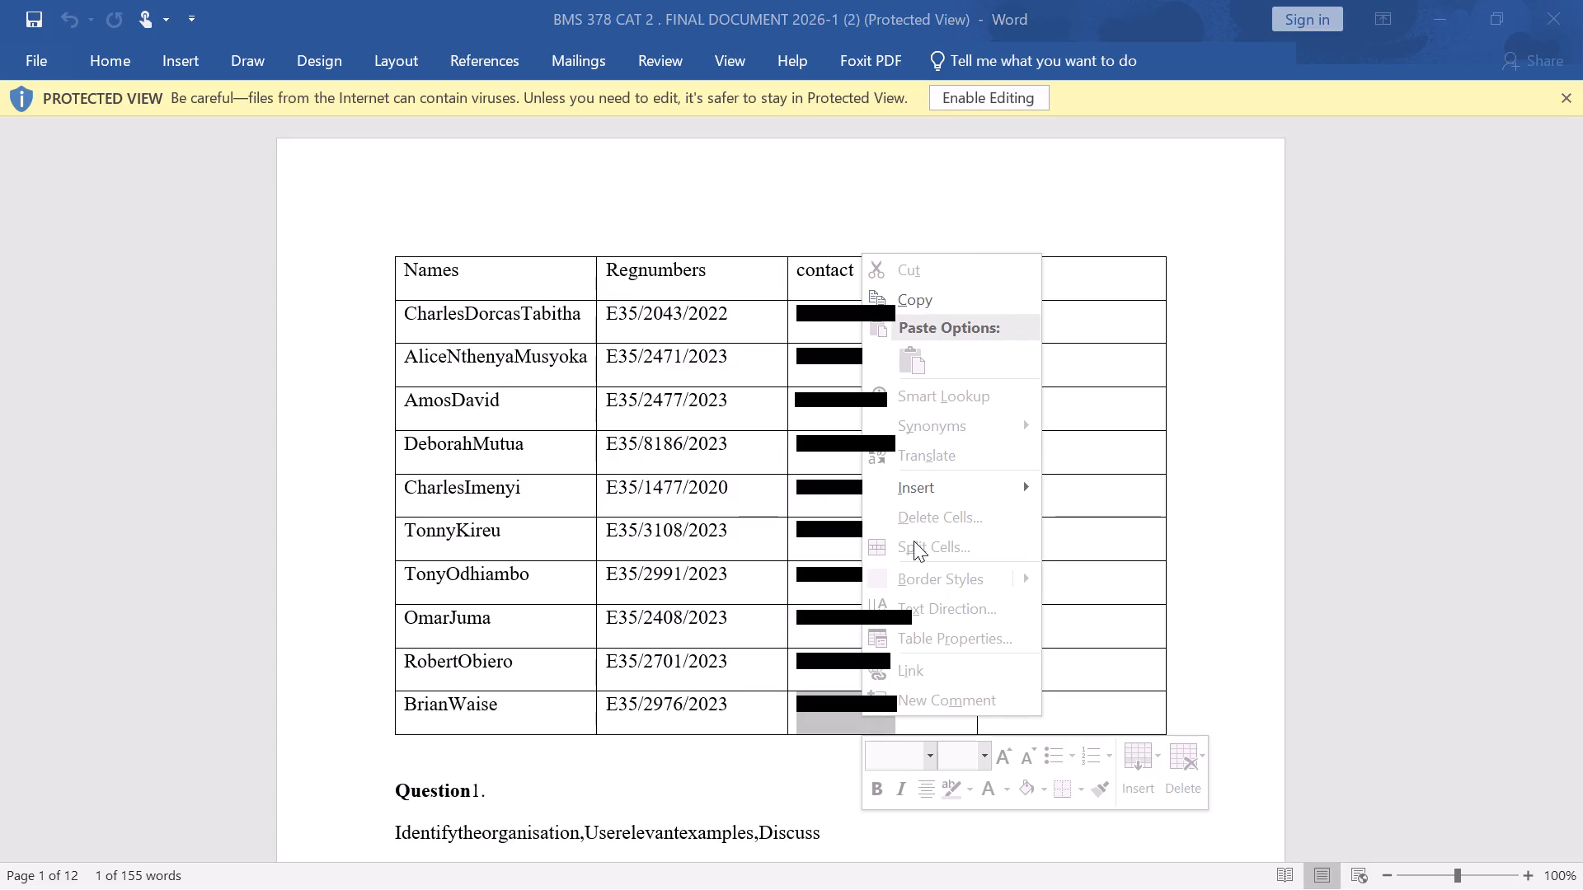
{"action": "left_click", "coordinate": [919, 297]}
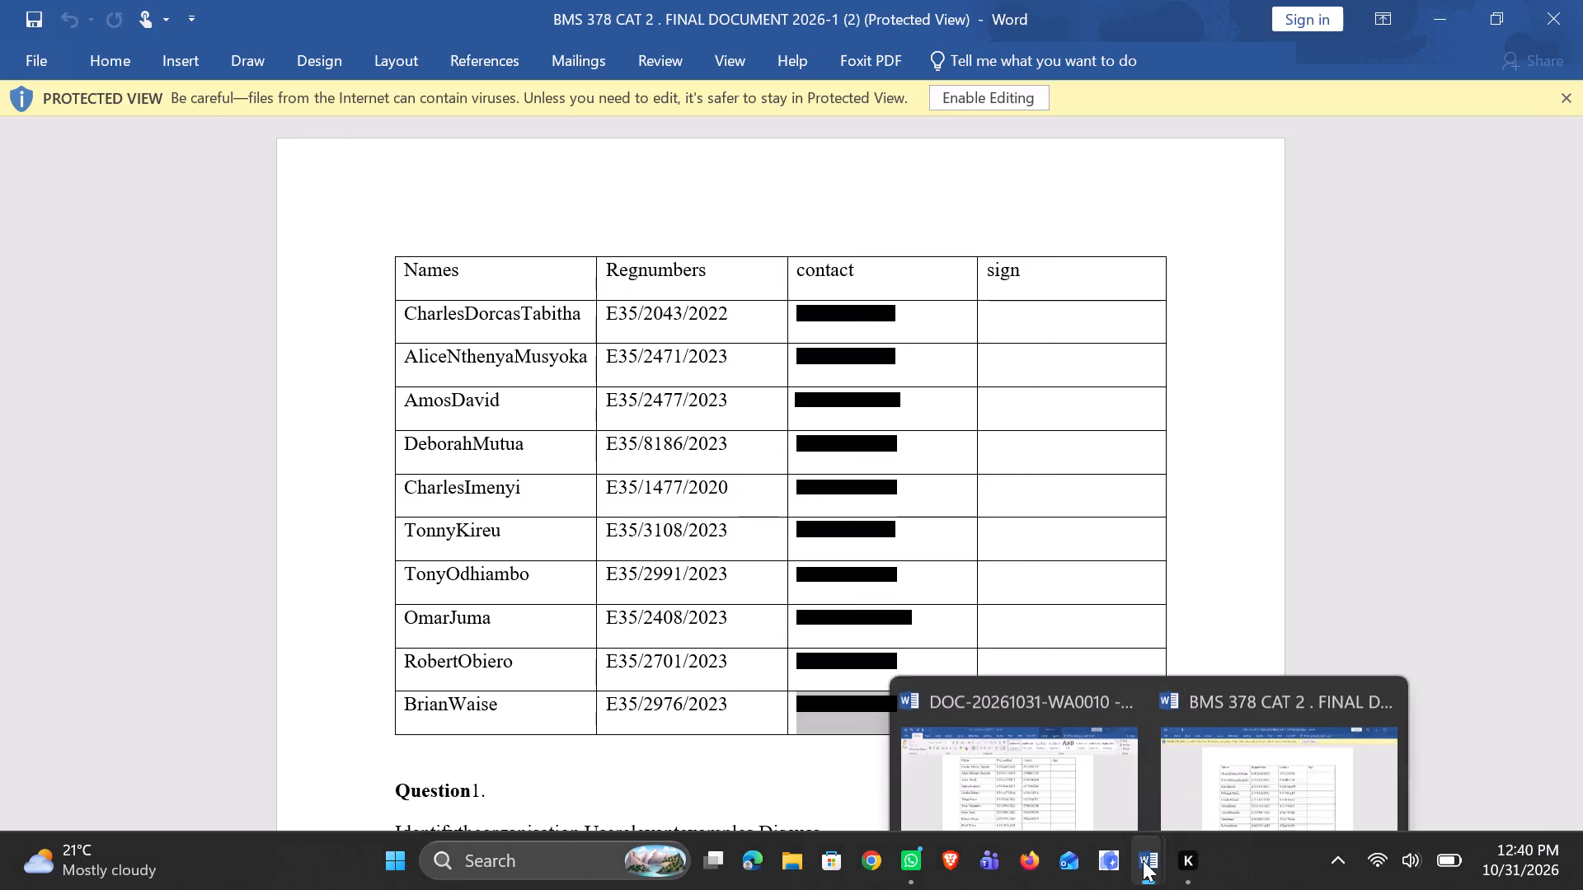
{"action": "left_click", "coordinate": [1030, 768]}
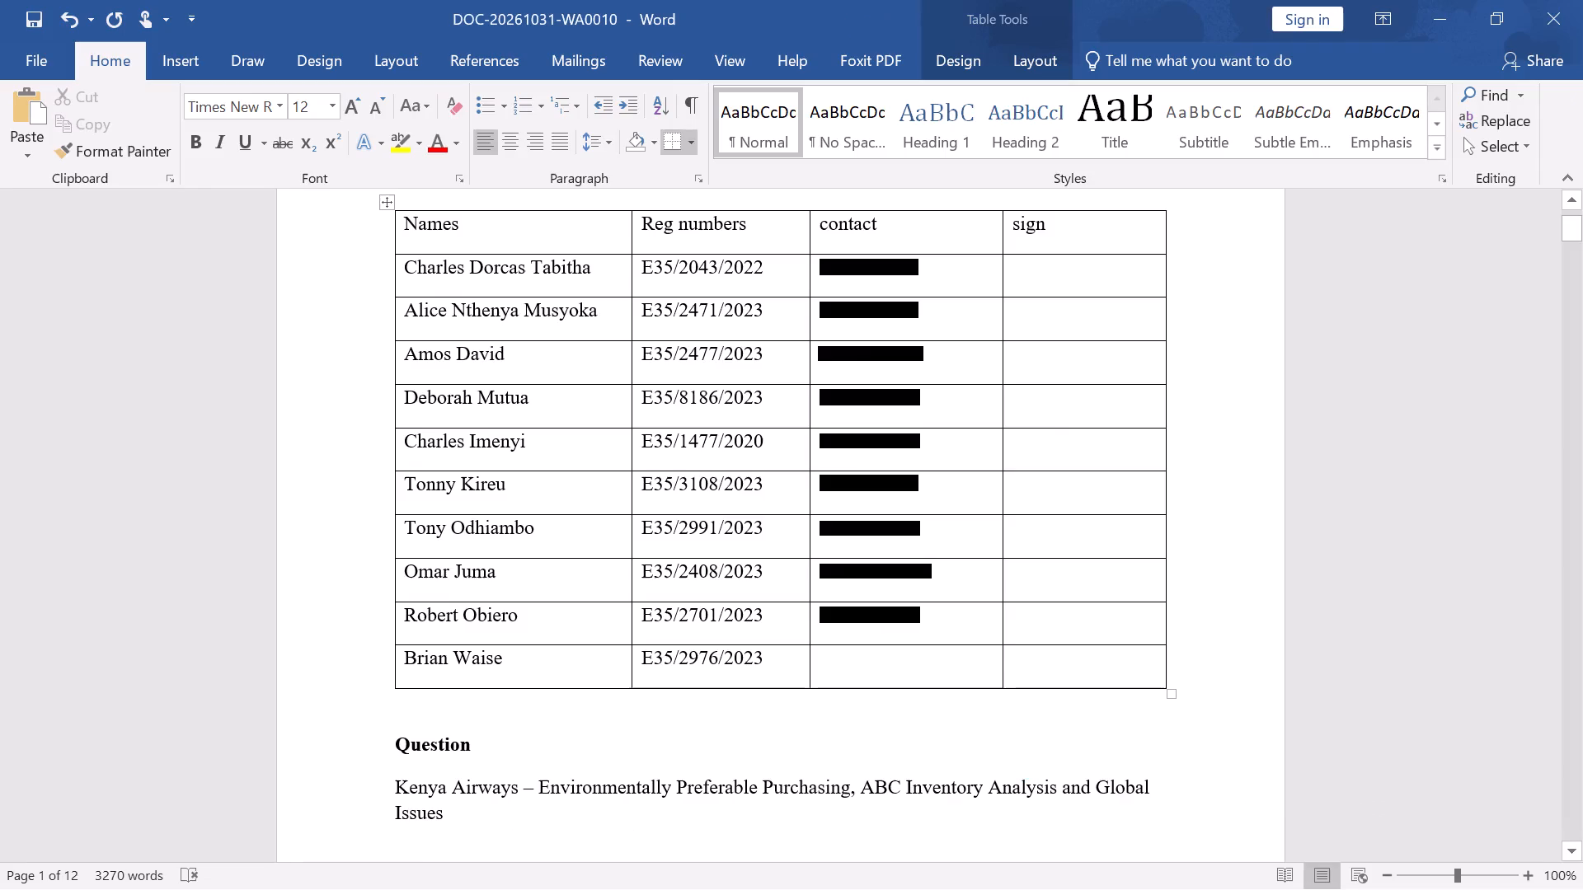
{"action": "left_click", "coordinate": [841, 671]}
{"action": "right_click", "coordinate": [838, 672]}
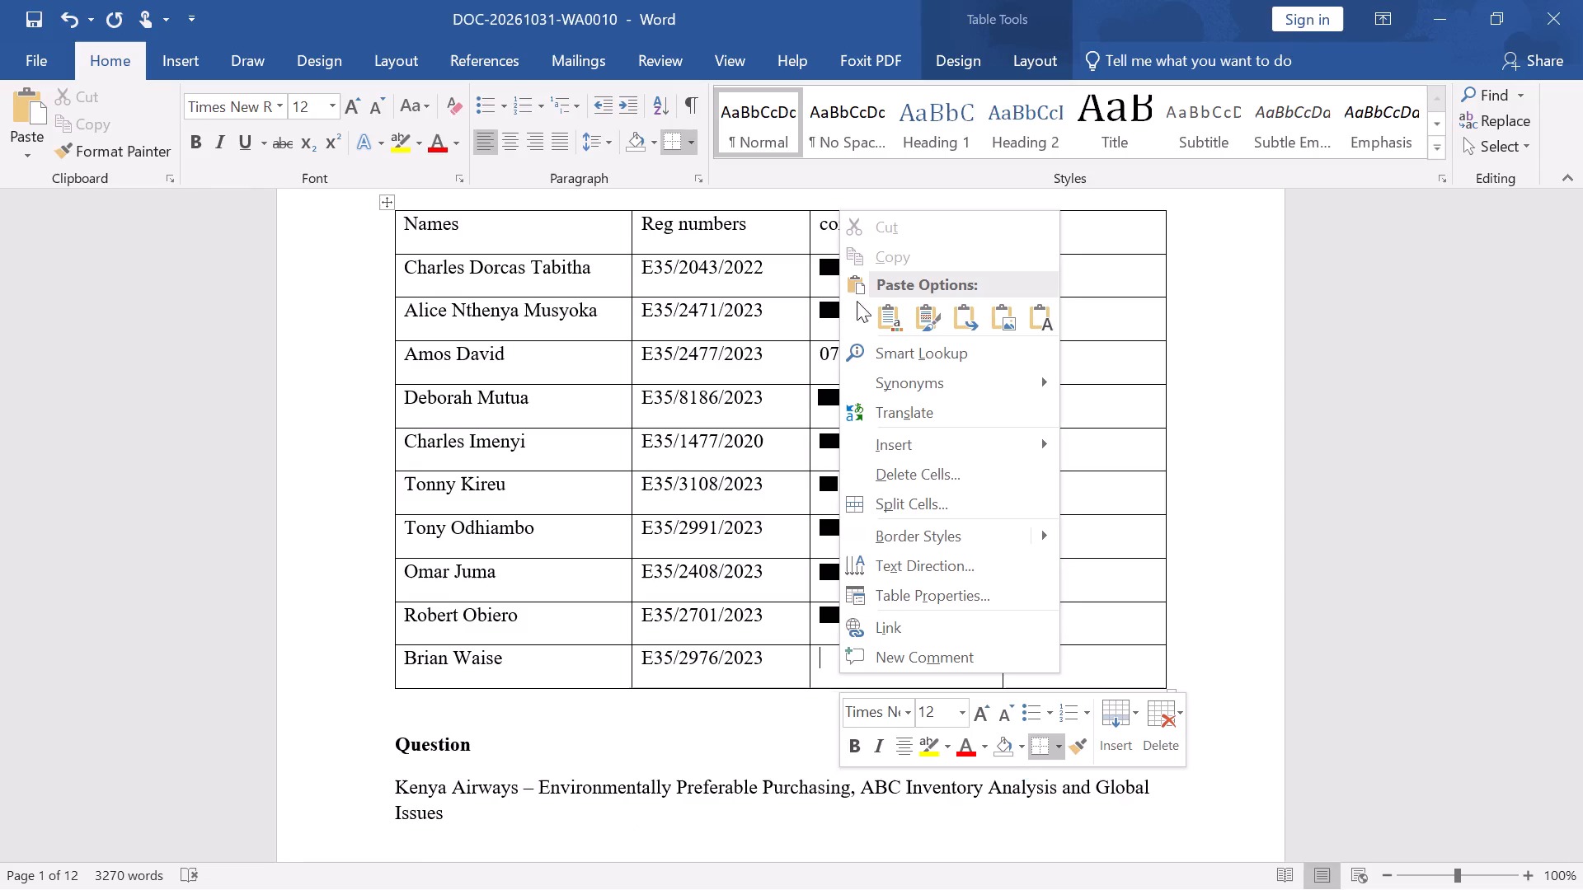
{"action": "left_click", "coordinate": [883, 311]}
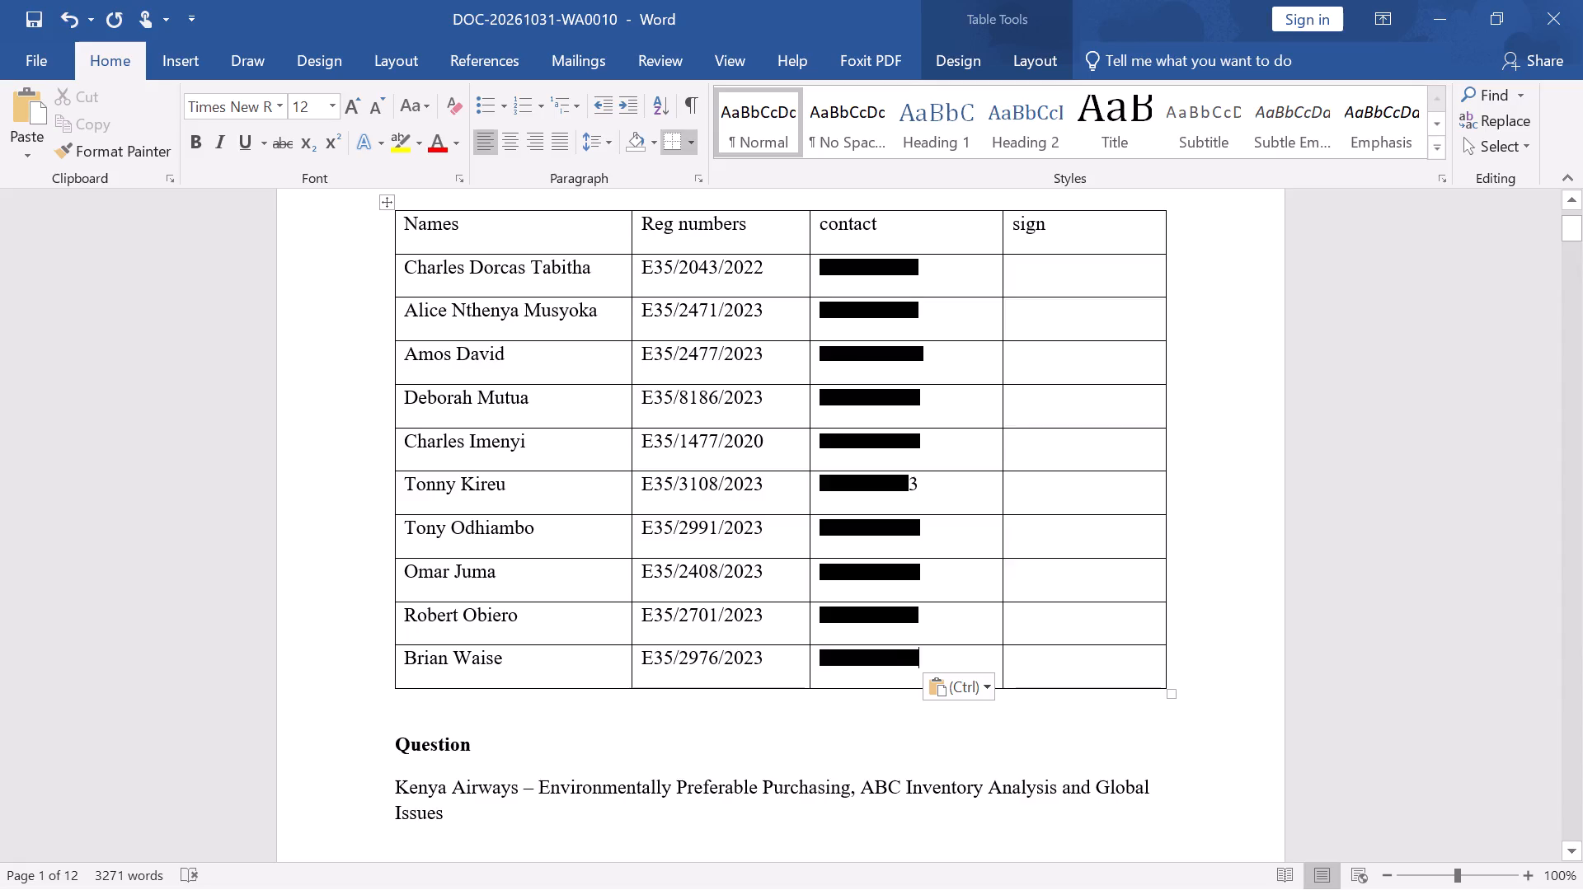
Move the members table down the first page so it sits below the Question heading and the Kenya Airways topic text.
{"action": "scroll", "coordinate": [1310, 602], "scroll_direction": "up", "scroll_amount": 5}
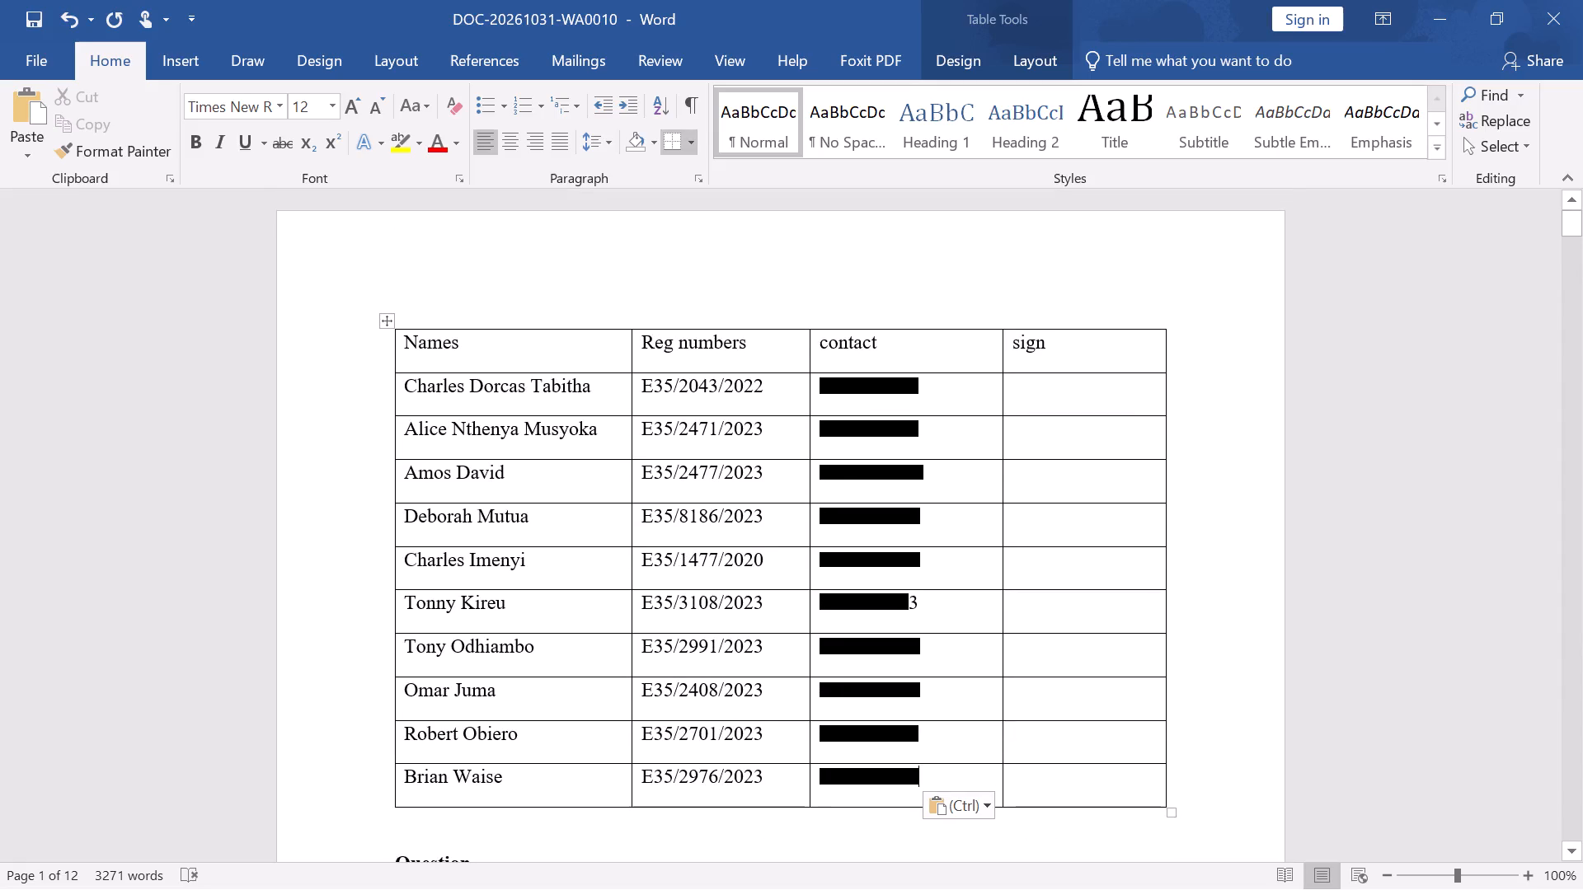
{"action": "left_click_drag", "start_coordinate": [390, 314], "coordinate": [393, 345]}
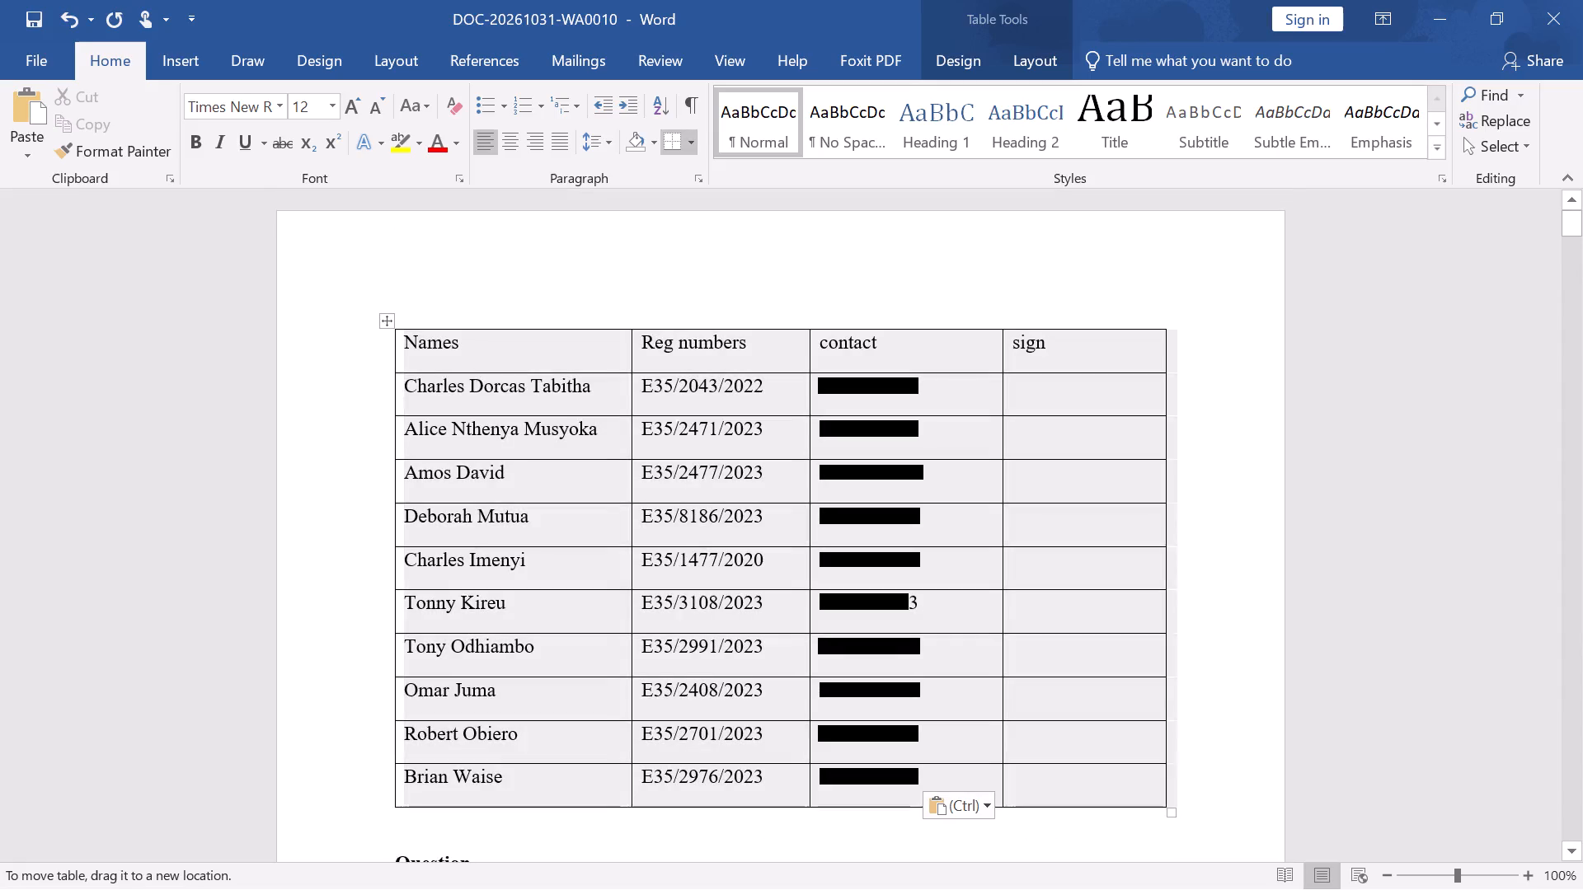
{"action": "left_click_drag", "start_coordinate": [393, 345], "coordinate": [393, 372]}
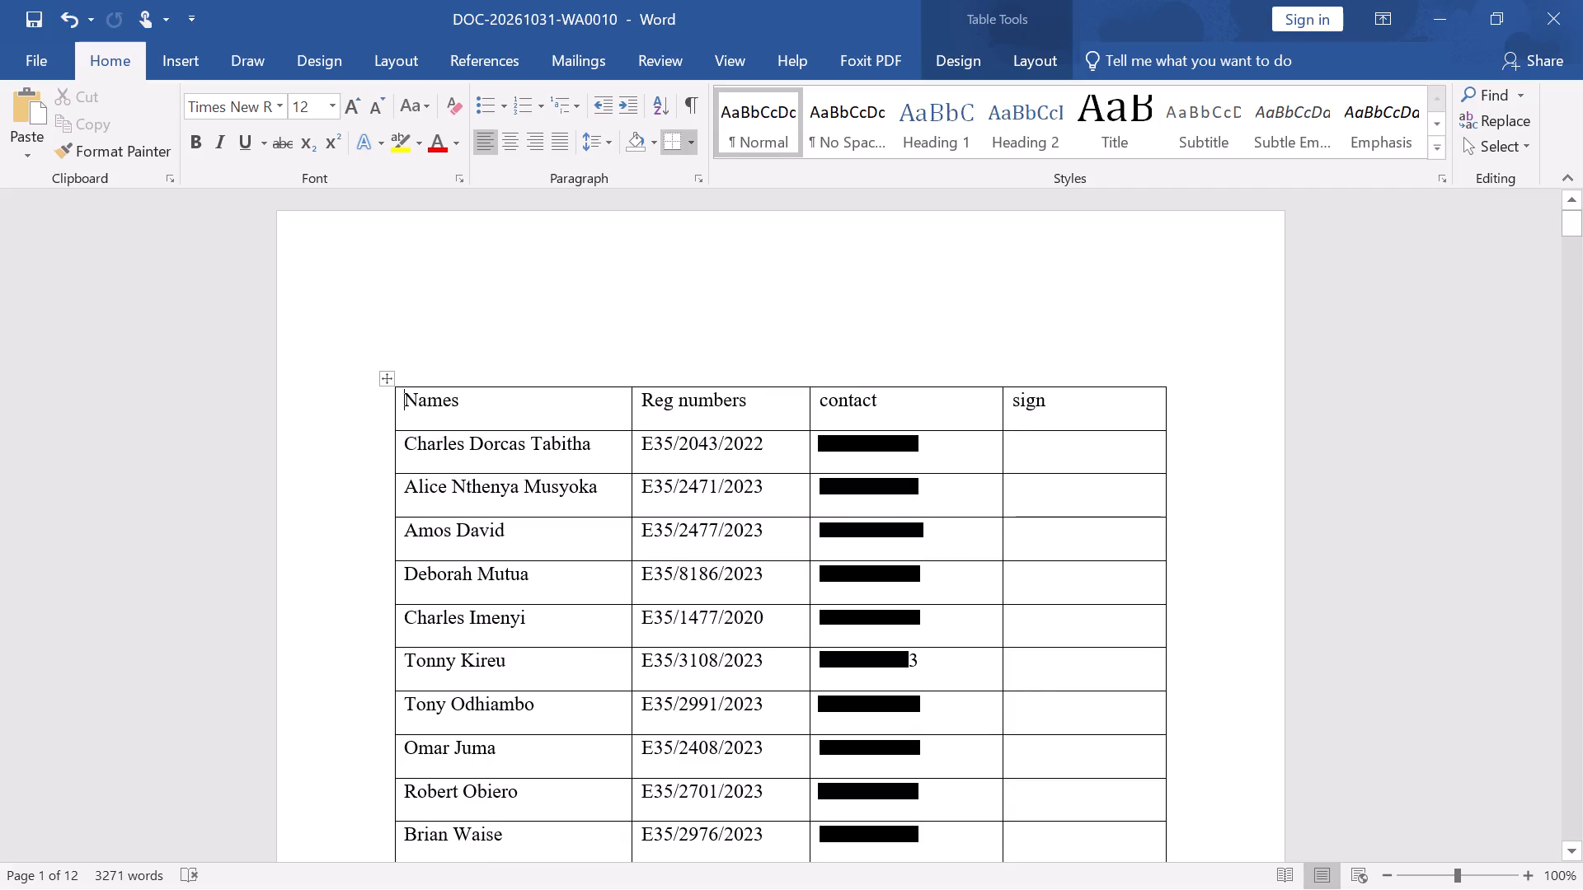
{"action": "left_click_drag", "start_coordinate": [393, 383], "coordinate": [393, 416]}
{"action": "scroll", "coordinate": [606, 363], "scroll_direction": "down", "scroll_amount": 5}
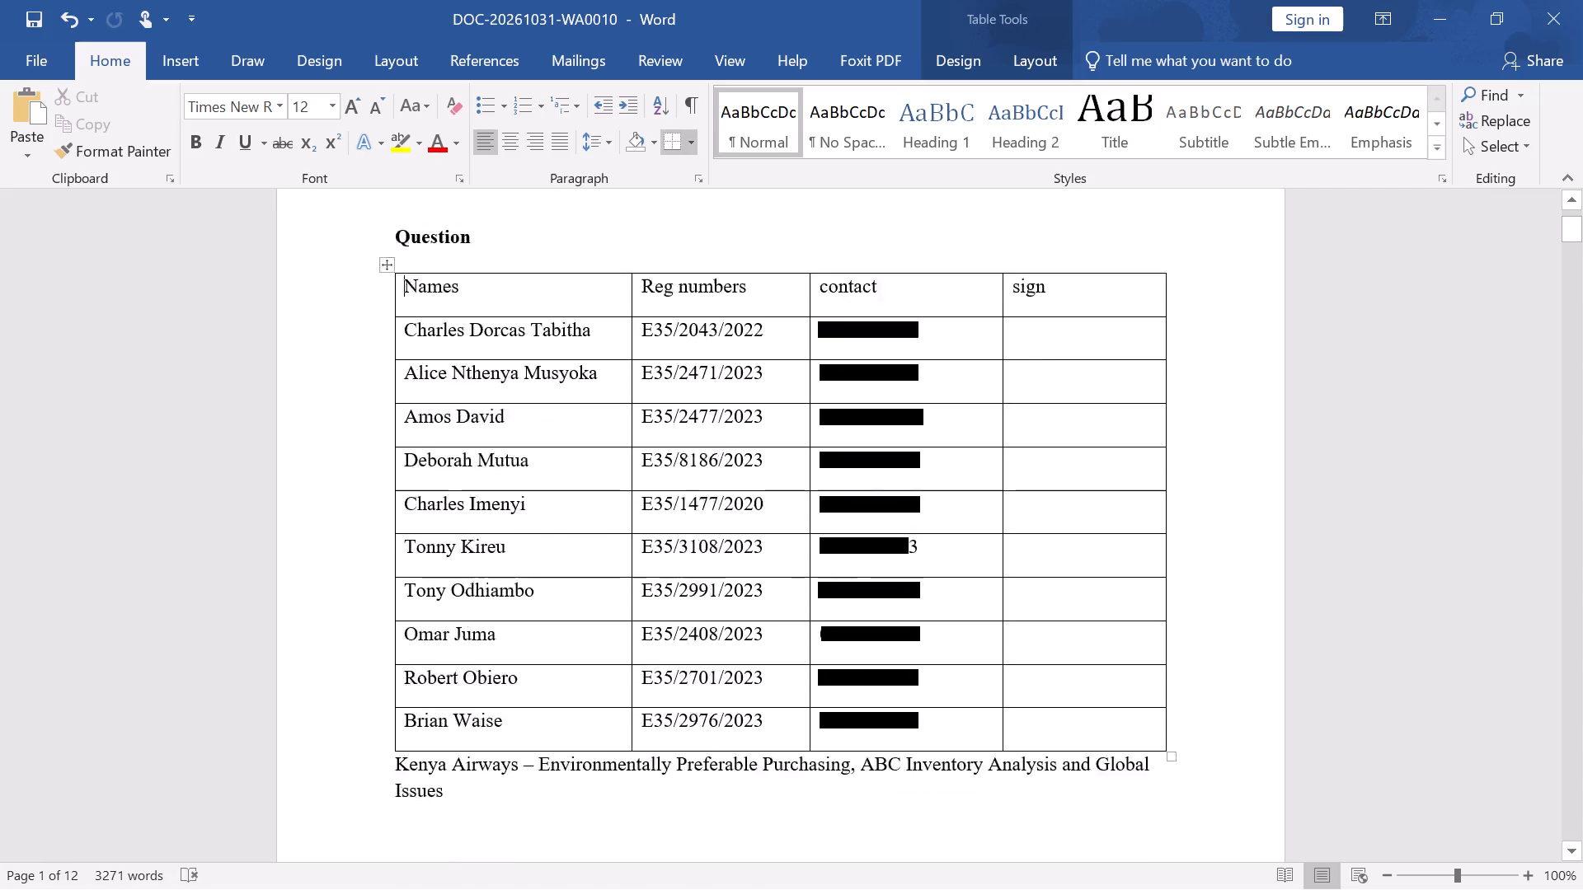
{"action": "scroll", "coordinate": [612, 310], "scroll_direction": "up", "scroll_amount": 2}
{"action": "scroll", "coordinate": [560, 264], "scroll_direction": "up", "scroll_amount": 1}
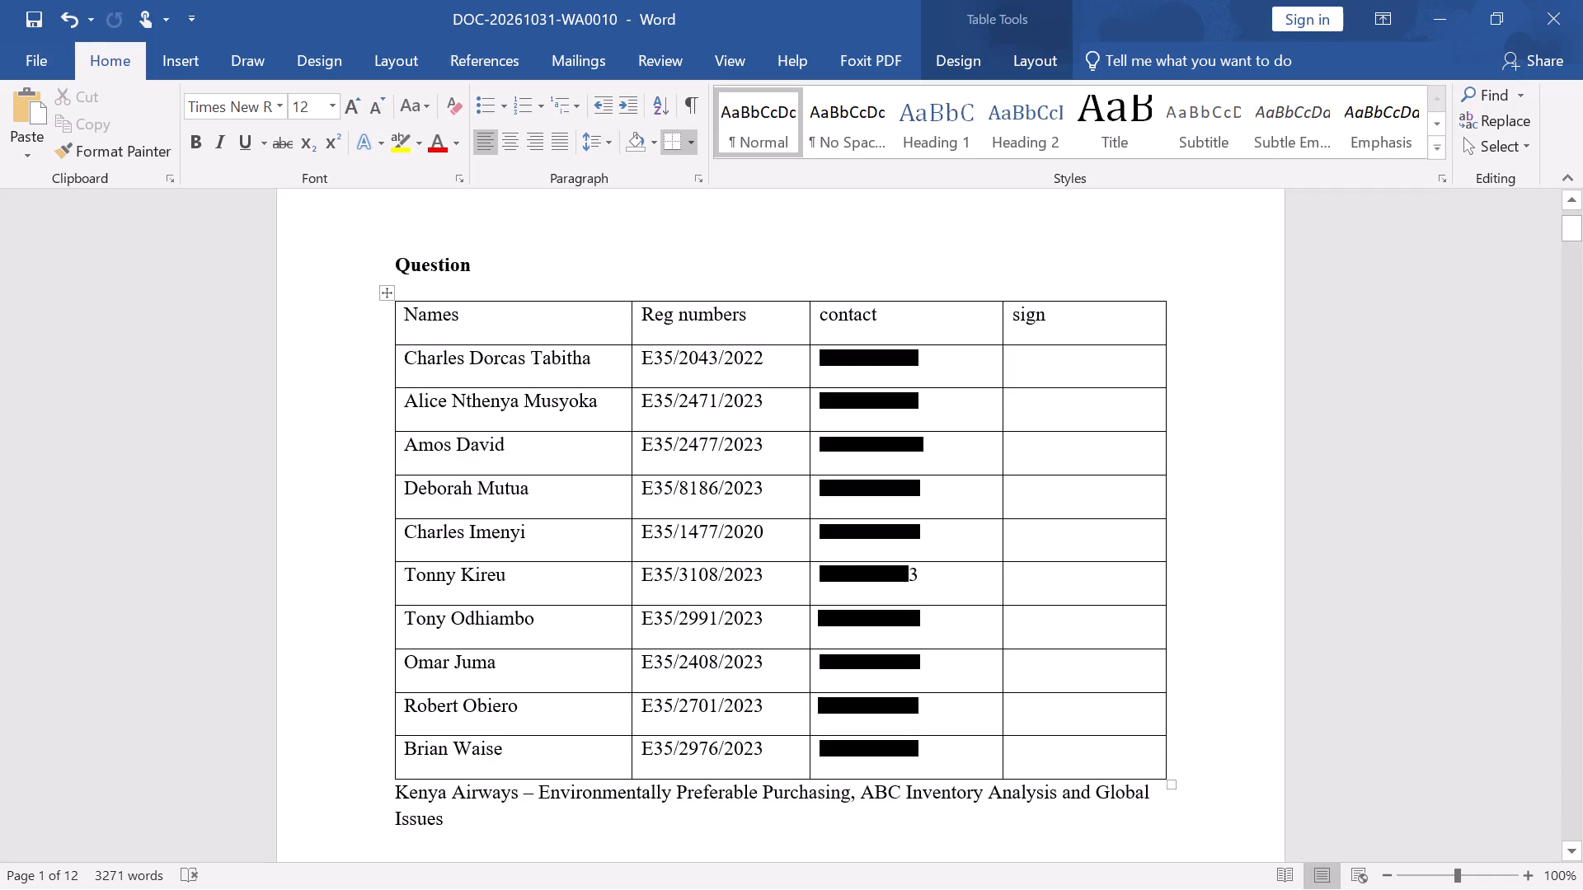
{"action": "left_click", "coordinate": [513, 270]}
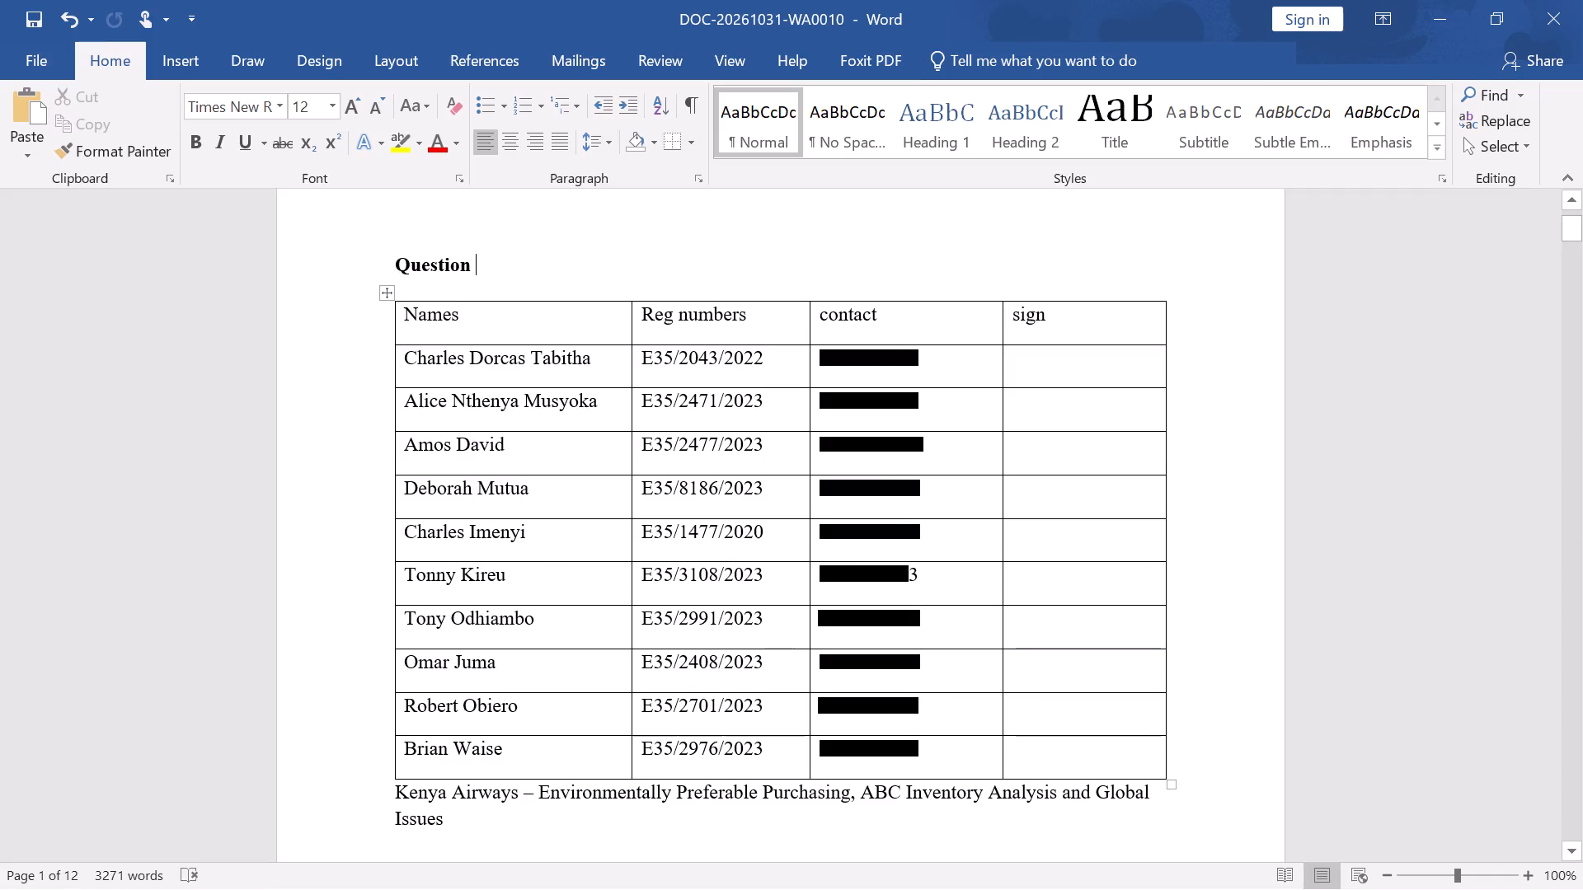
{"action": "left_click_drag", "start_coordinate": [394, 299], "coordinate": [394, 351]}
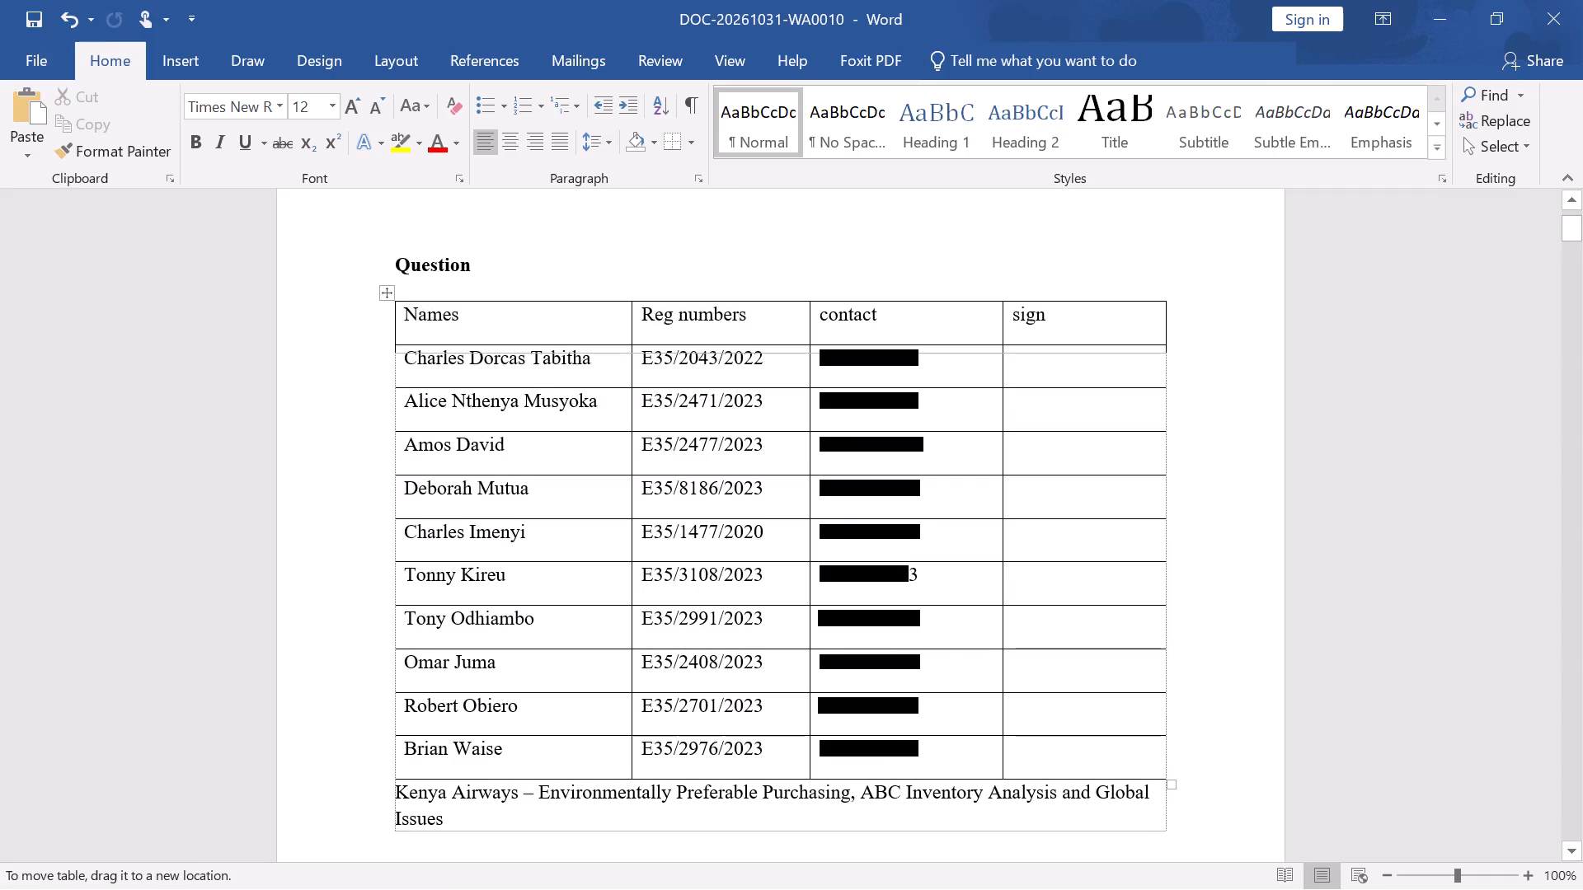
{"action": "left_click_drag", "start_coordinate": [394, 351], "coordinate": [394, 394]}
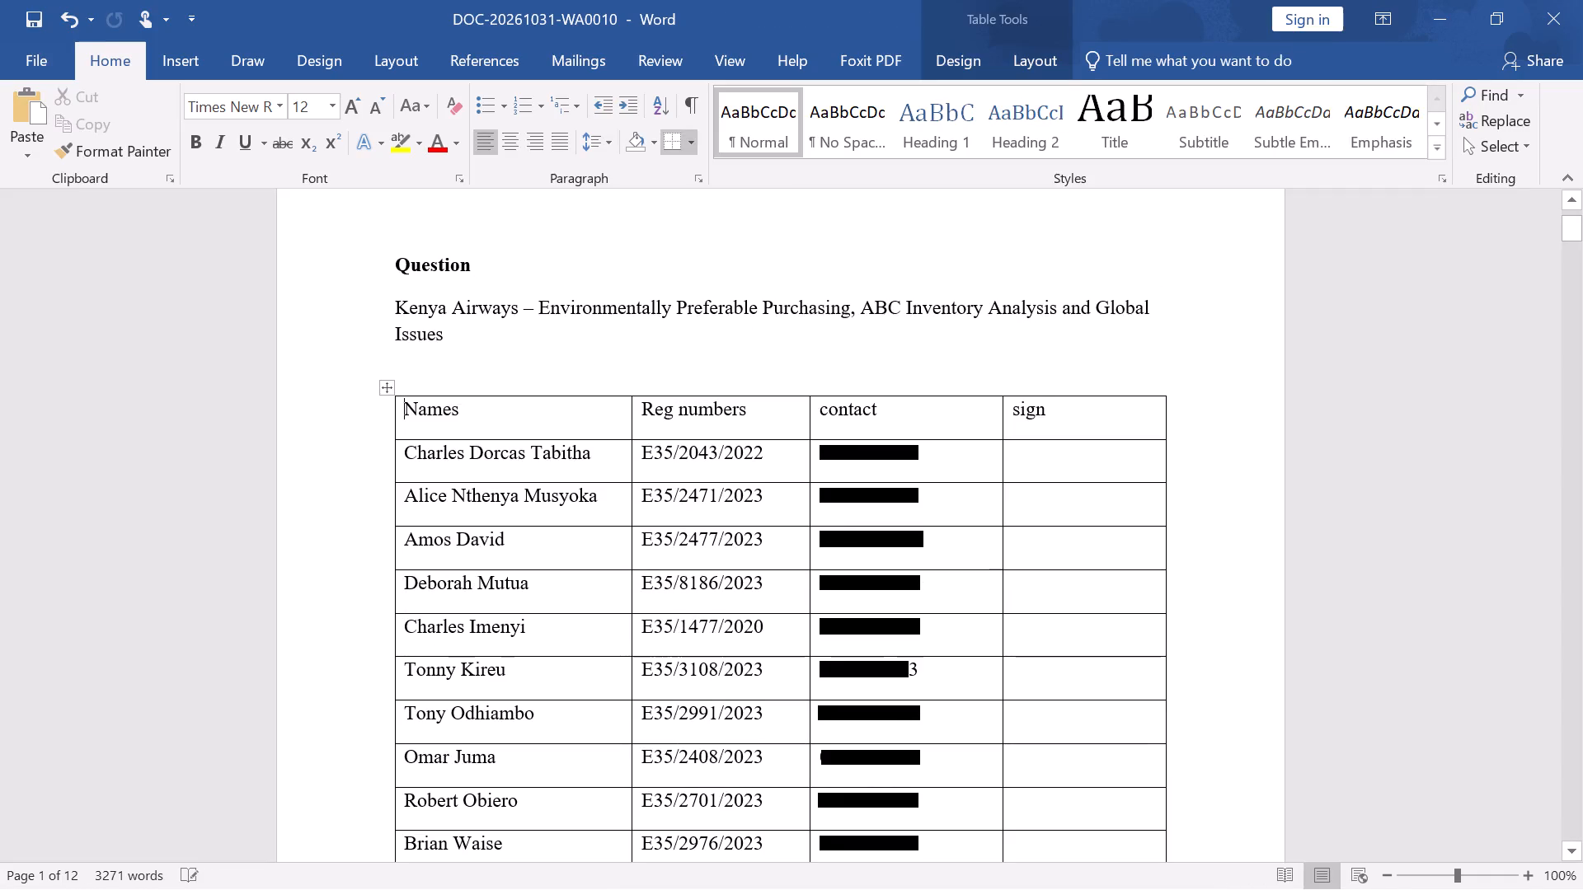
{"action": "scroll", "coordinate": [708, 421], "scroll_direction": "down", "scroll_amount": 1}
{"action": "scroll", "coordinate": [710, 413], "scroll_direction": "up", "scroll_amount": 4}
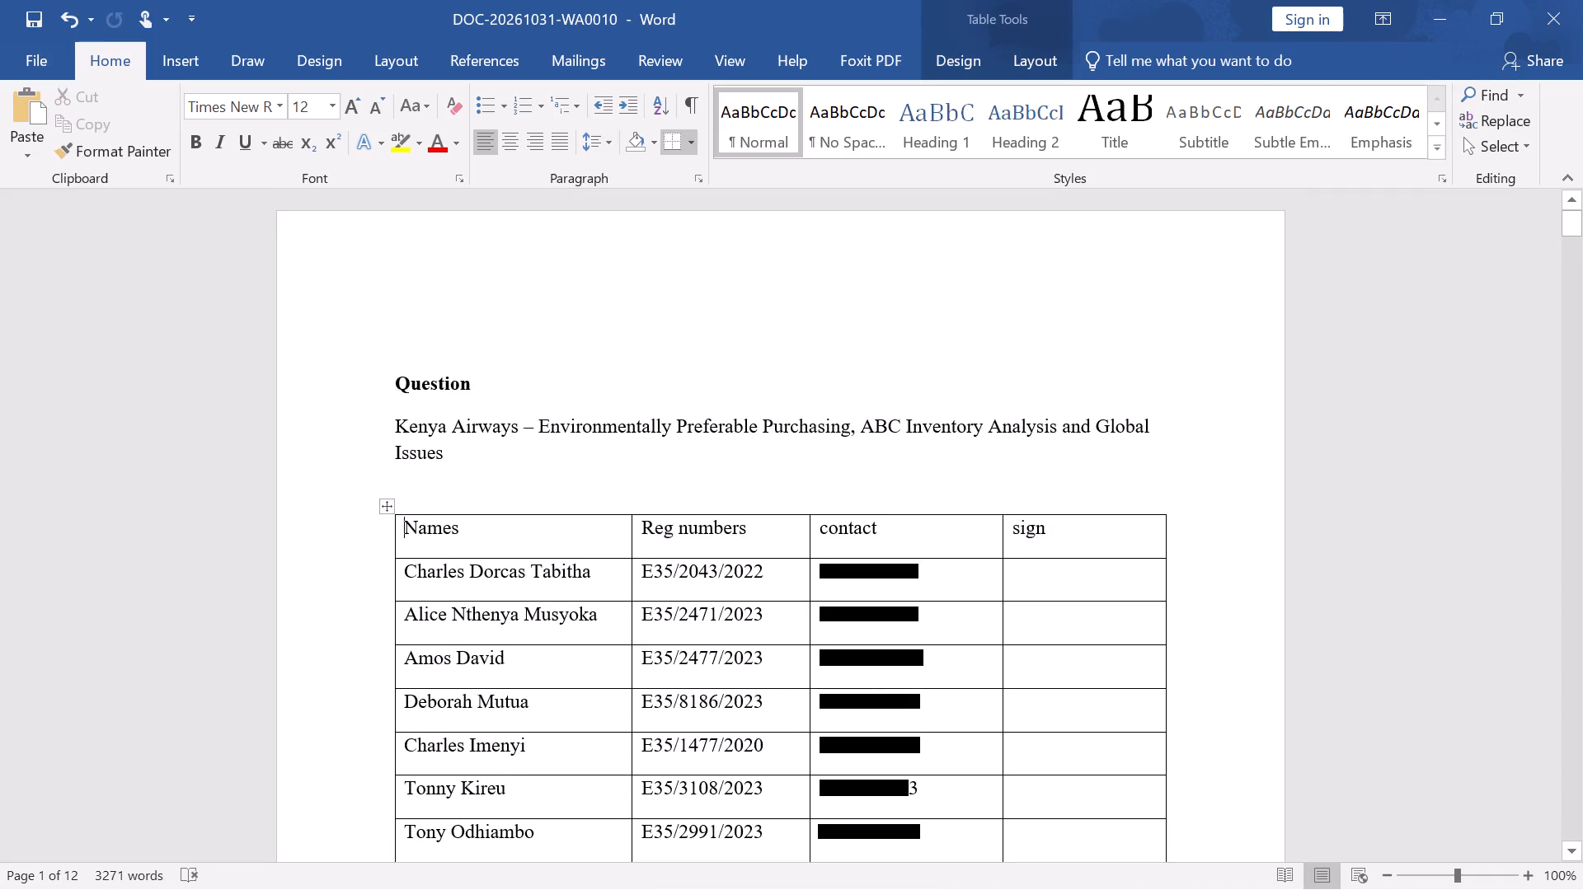
Move the members table further down the first page, leaving a few lines of blank space beneath the topic text.
{"action": "scroll", "coordinate": [711, 407], "scroll_direction": "up", "scroll_amount": 2}
{"action": "scroll", "coordinate": [711, 405], "scroll_direction": "down", "scroll_amount": 11}
{"action": "scroll", "coordinate": [720, 363], "scroll_direction": "up", "scroll_amount": 9}
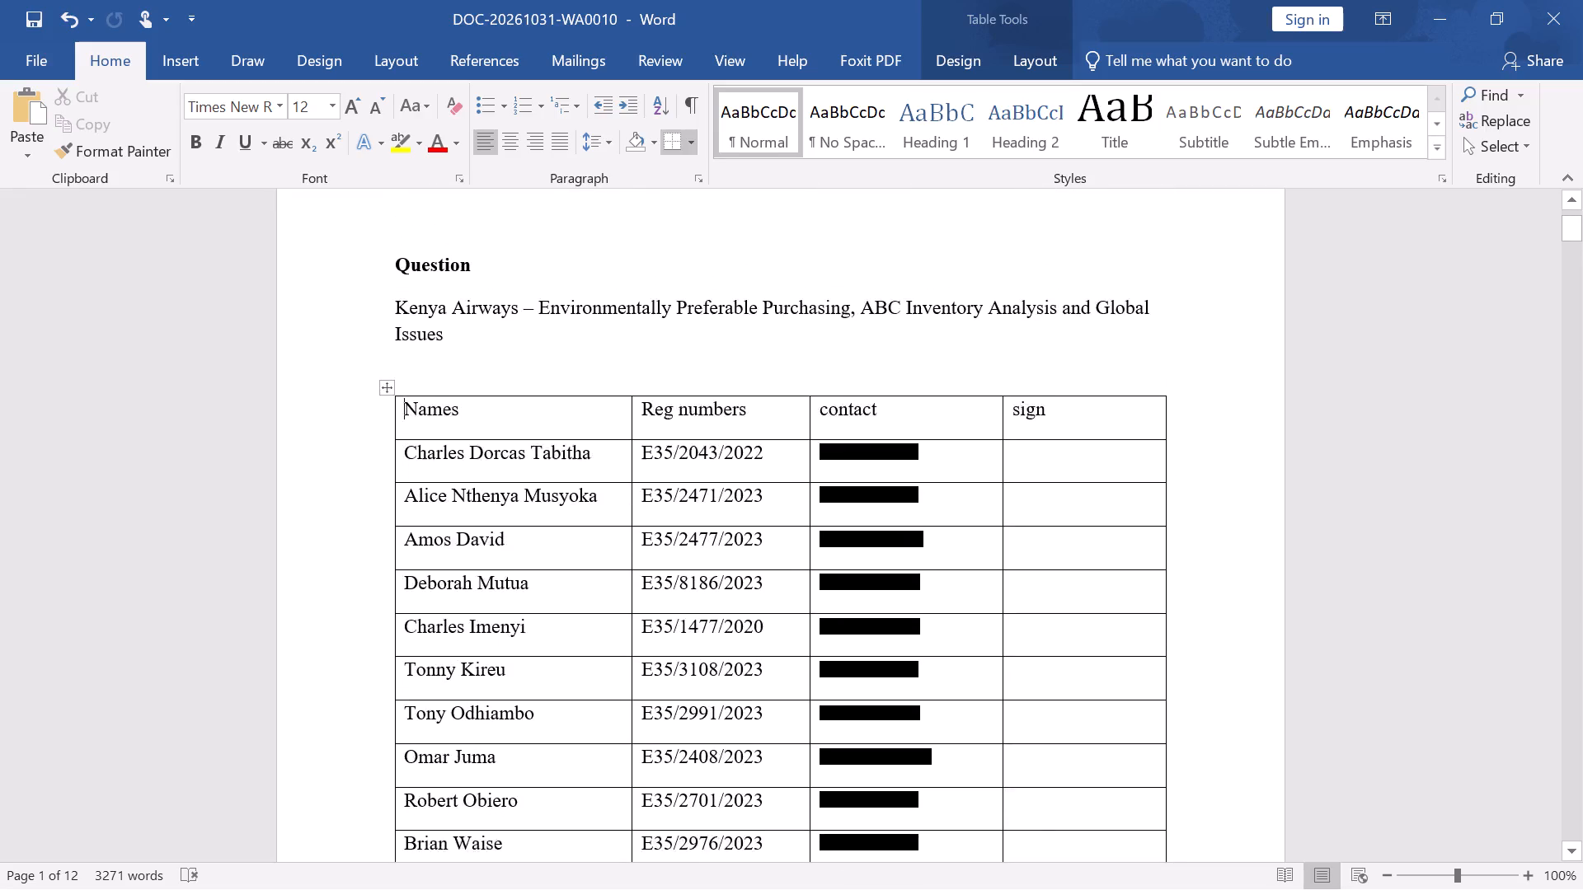
{"action": "scroll", "coordinate": [725, 363], "scroll_direction": "up", "scroll_amount": 1}
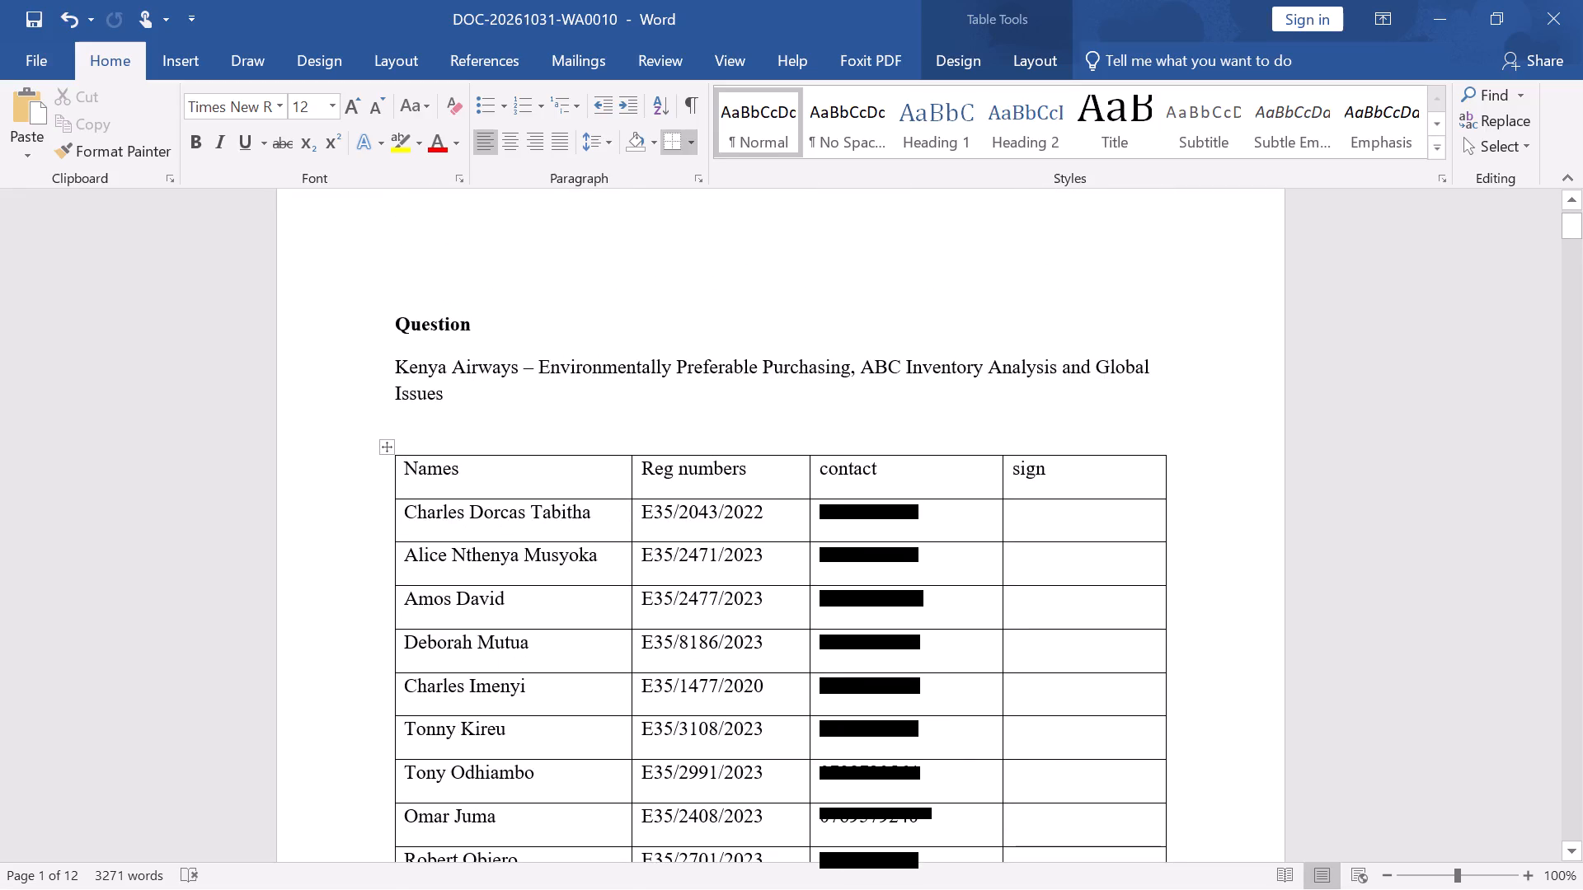
{"action": "left_click_drag", "start_coordinate": [386, 445], "coordinate": [382, 503]}
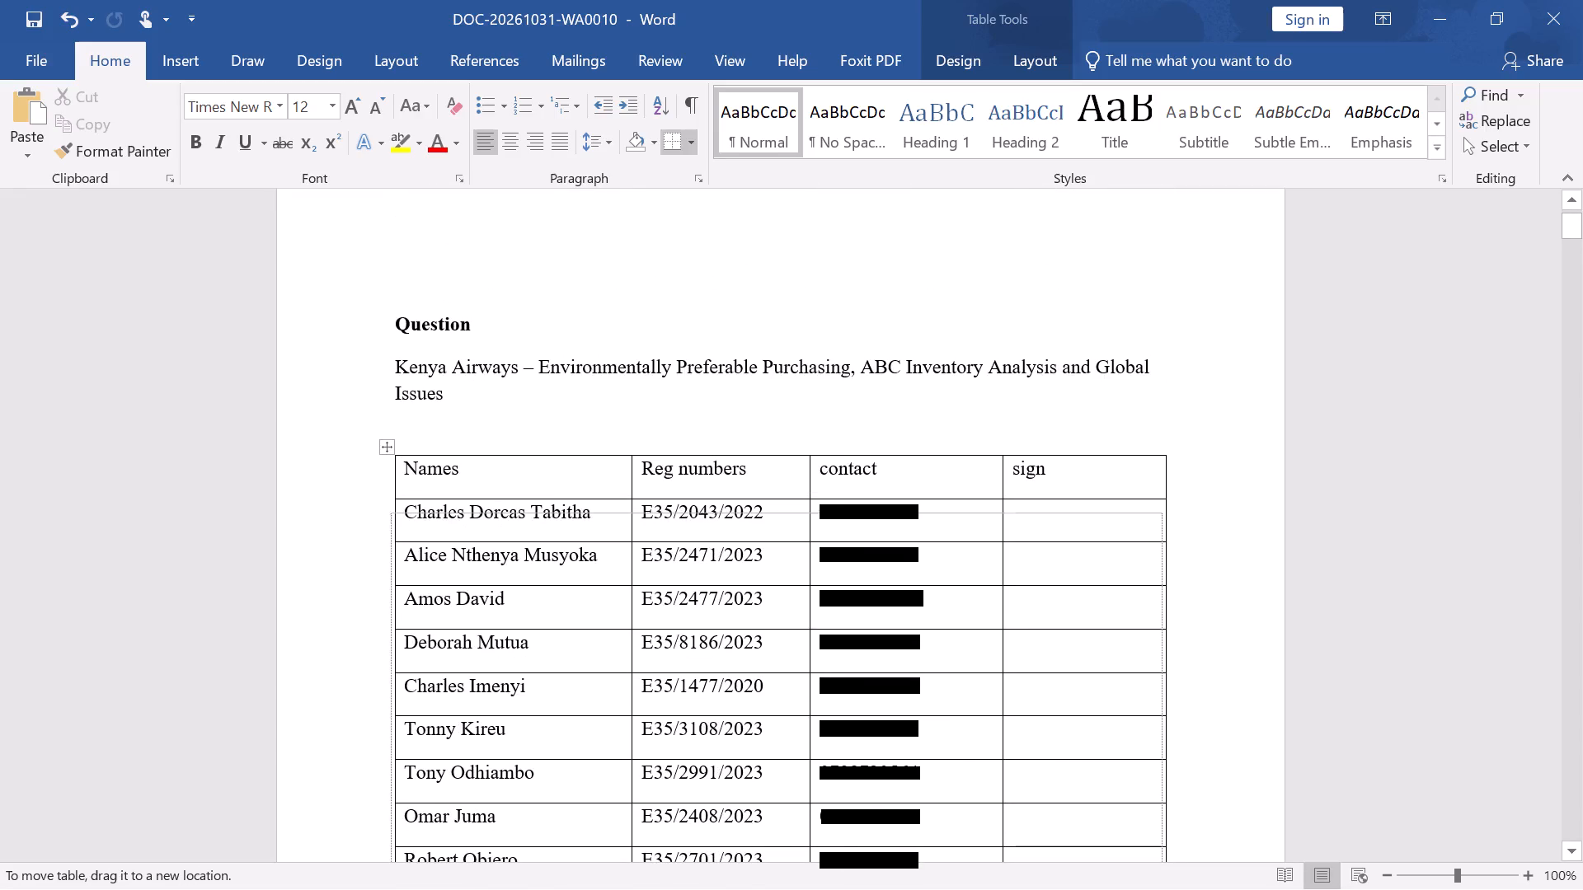
{"action": "left_click_drag", "start_coordinate": [382, 503], "coordinate": [382, 557]}
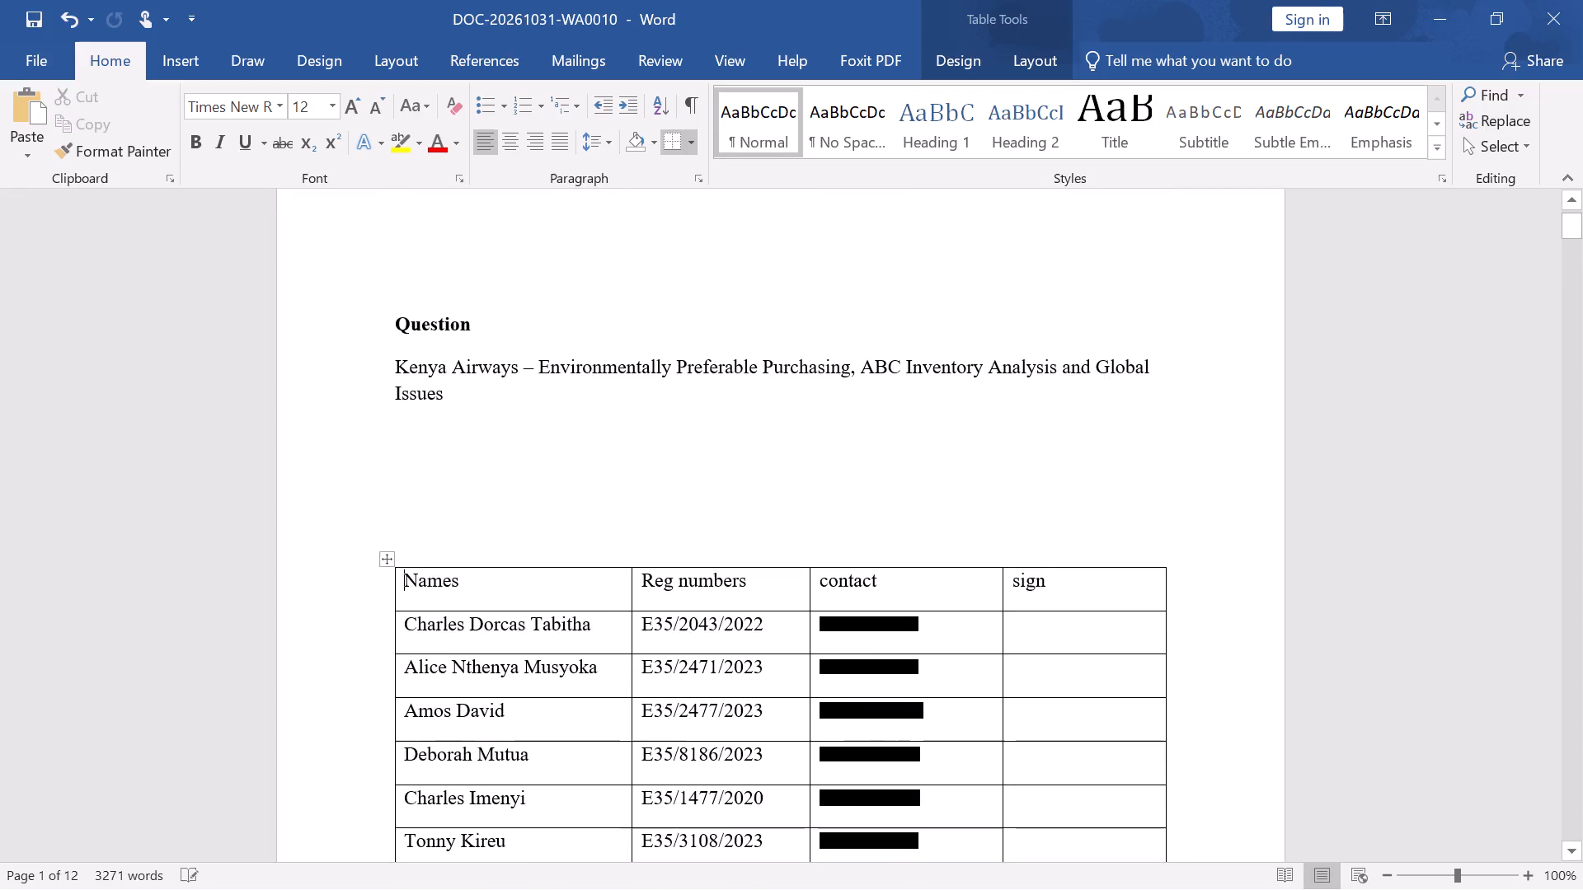
{"action": "scroll", "coordinate": [664, 417], "scroll_direction": "down", "scroll_amount": 12}
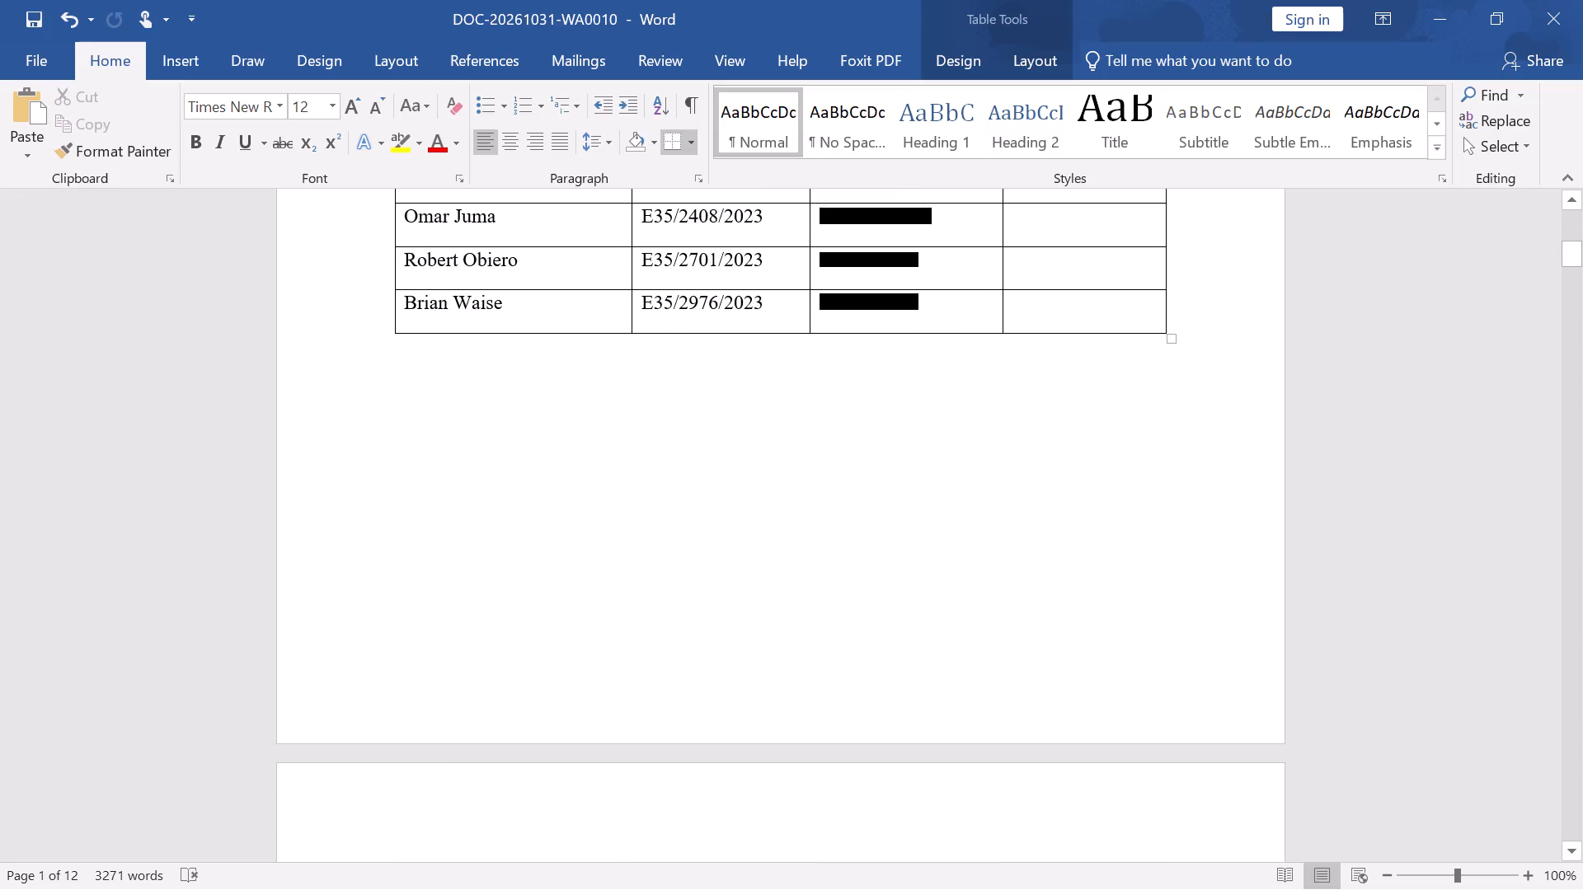
{"action": "scroll", "coordinate": [678, 360], "scroll_direction": "down", "scroll_amount": 4}
{"action": "scroll", "coordinate": [678, 361], "scroll_direction": "up", "scroll_amount": 14}
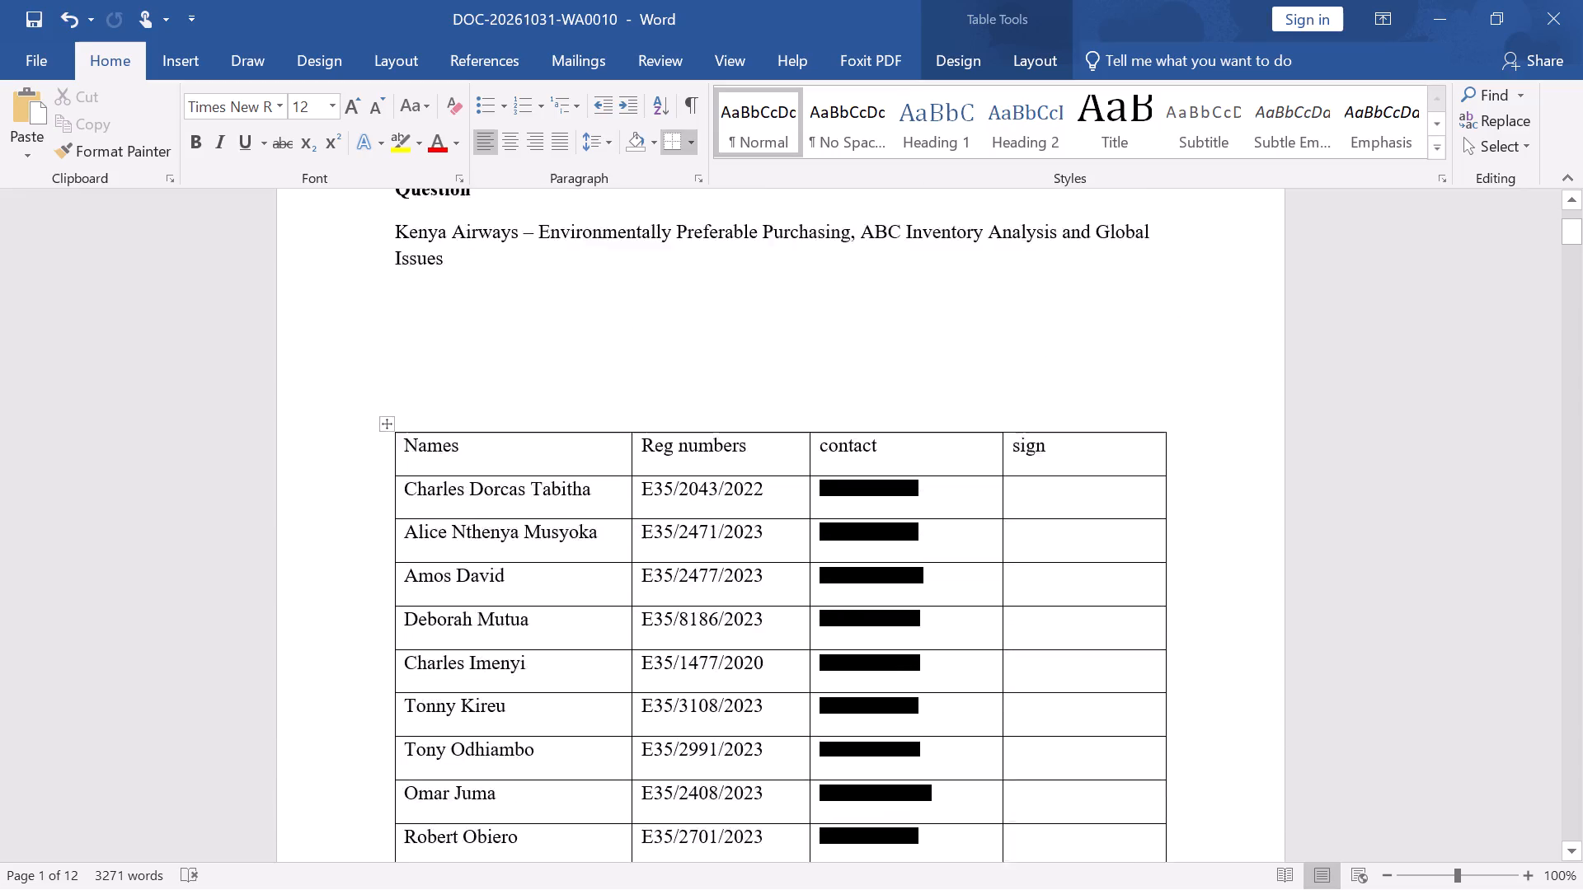
{"action": "scroll", "coordinate": [681, 372], "scroll_direction": "up", "scroll_amount": 3}
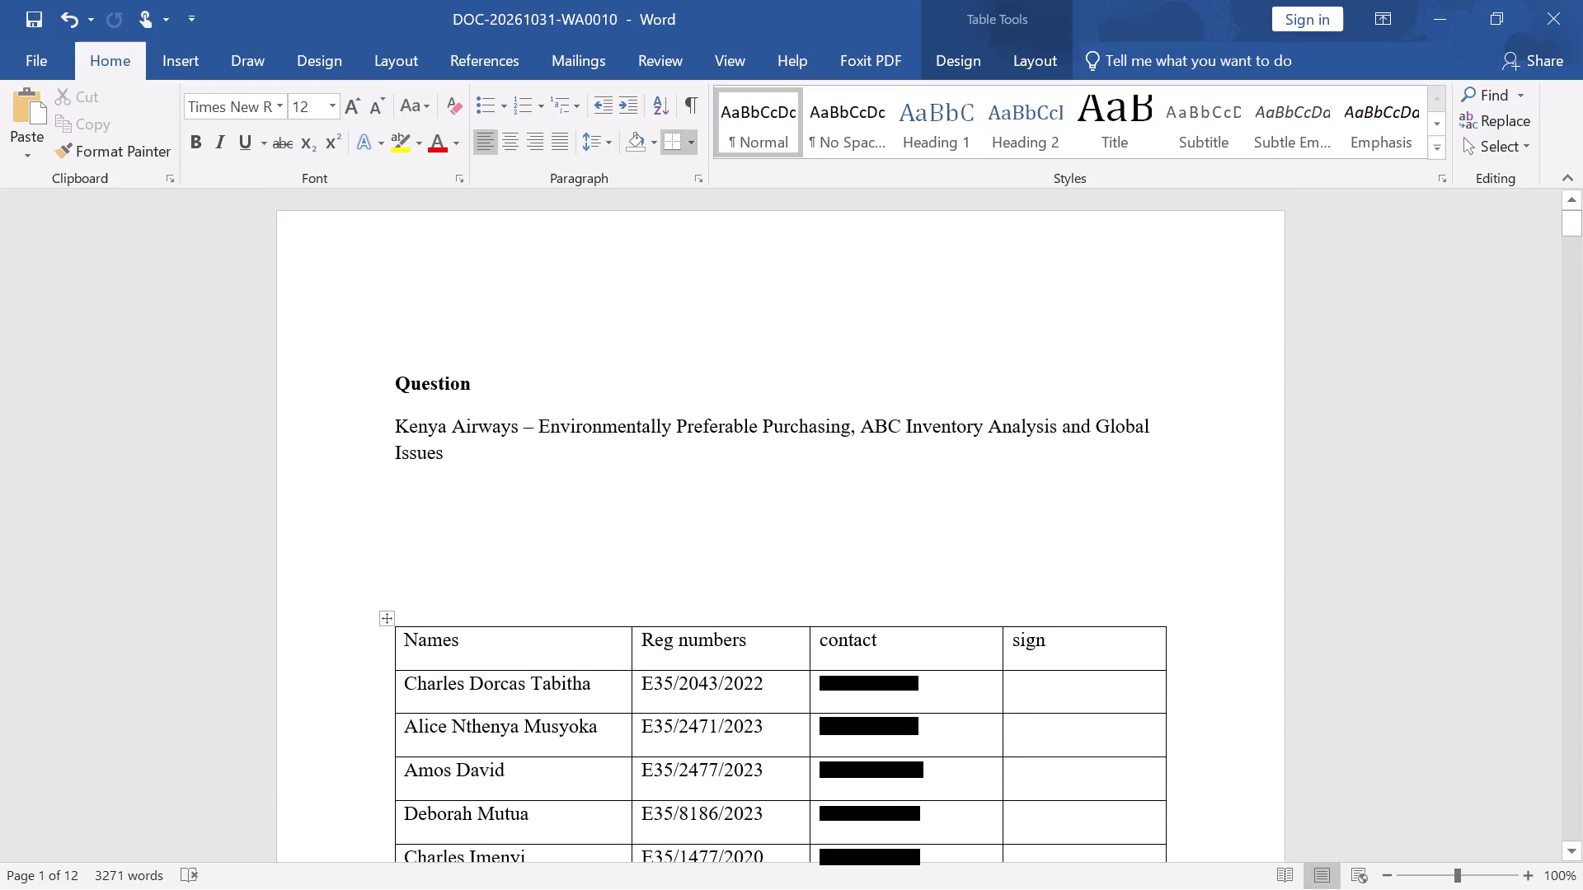
{"action": "left_click_drag", "start_coordinate": [392, 611], "coordinate": [386, 646]}
{"action": "left_click", "coordinate": [386, 646]}
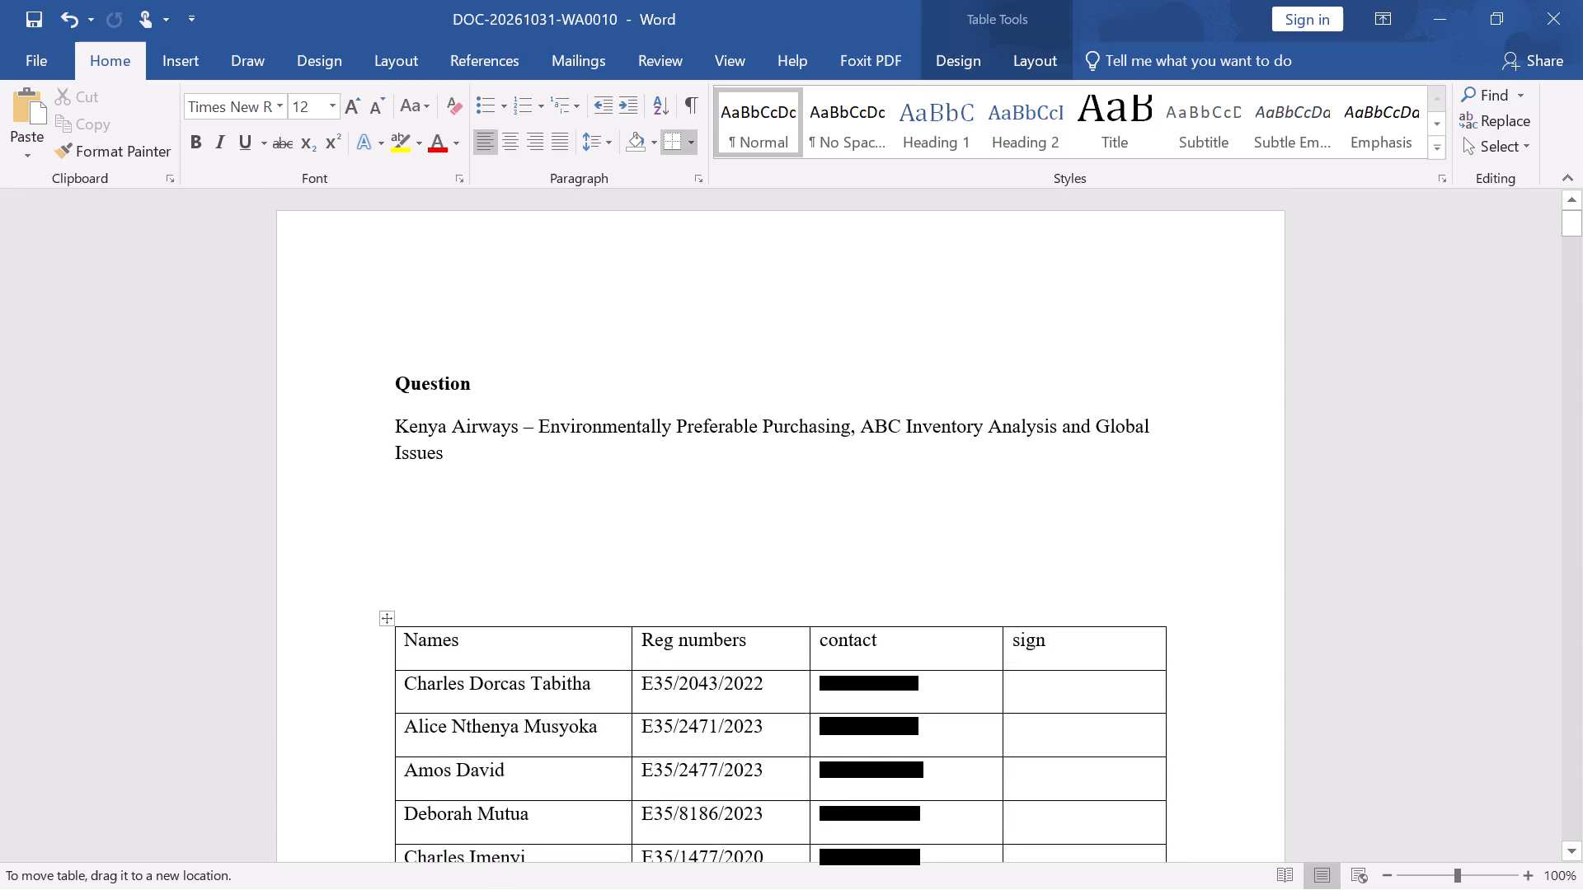
{"action": "left_click", "coordinate": [798, 529]}
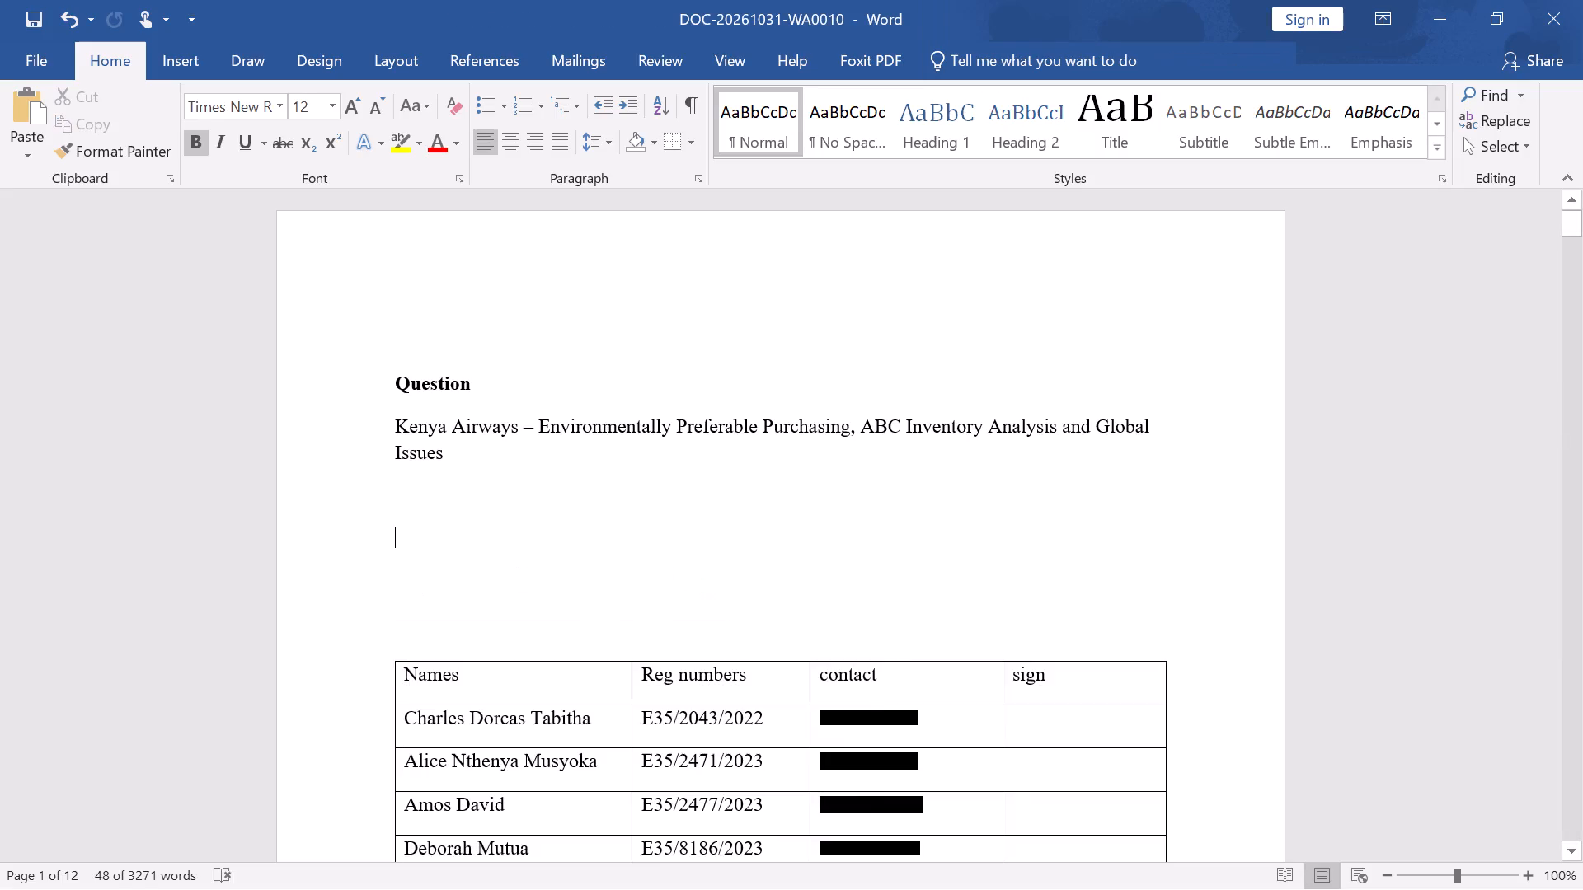
{"action": "scroll", "coordinate": [906, 536], "scroll_direction": "down", "scroll_amount": 4}
{"action": "scroll", "coordinate": [911, 367], "scroll_direction": "up", "scroll_amount": 6}
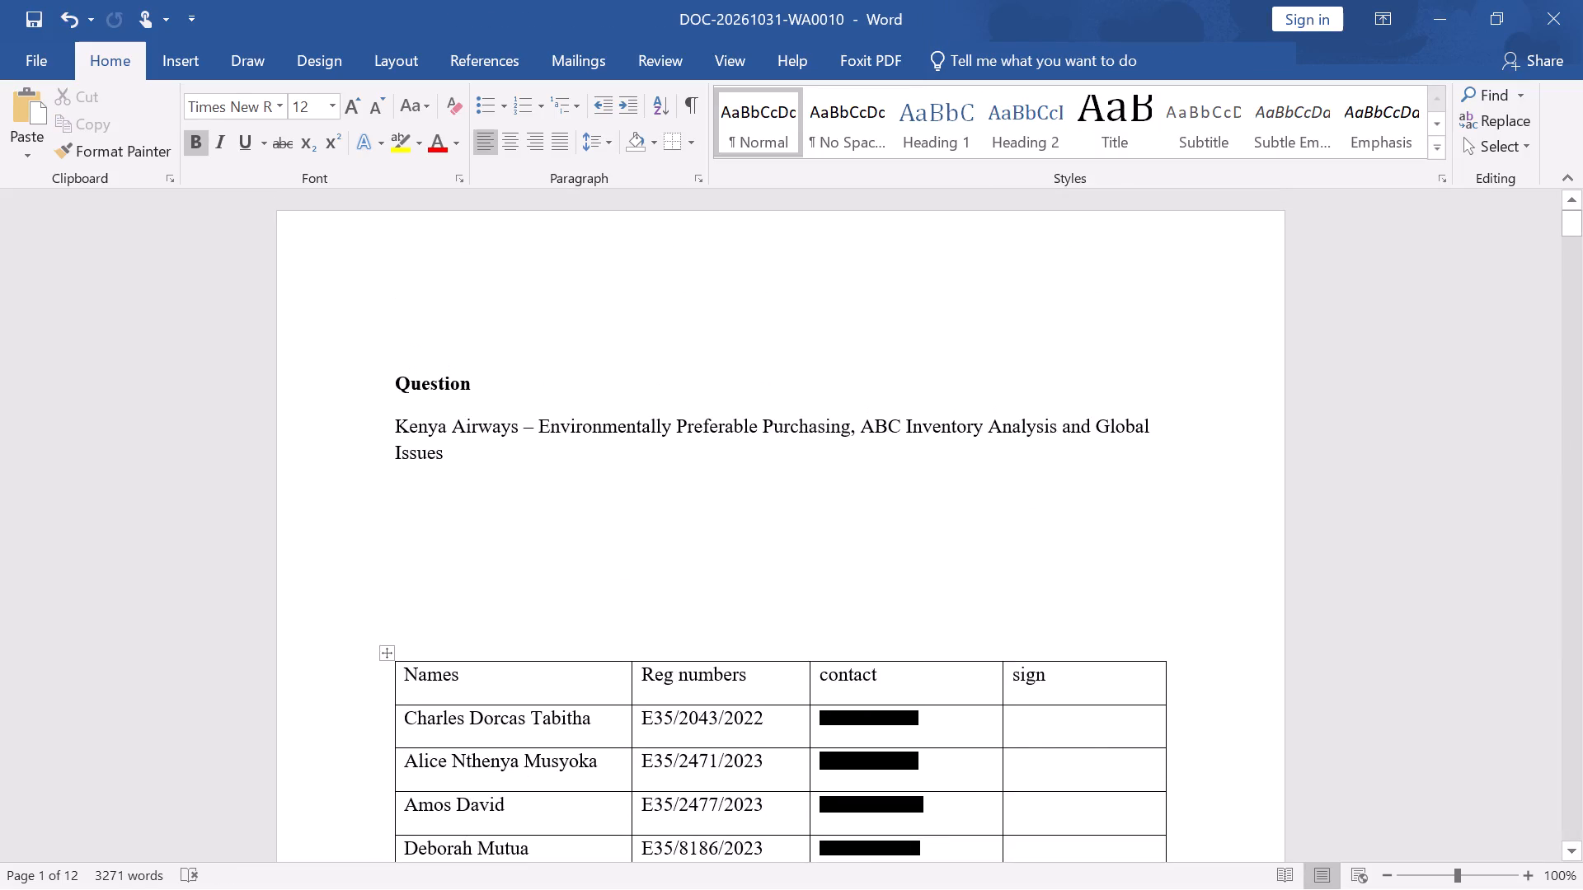
Make all four column headings in the members table's header row bold.
{"action": "left_click", "coordinate": [397, 357]}
{"action": "scroll", "coordinate": [857, 386], "scroll_direction": "down", "scroll_amount": 11}
{"action": "scroll", "coordinate": [1010, 766], "scroll_direction": "up", "scroll_amount": 4}
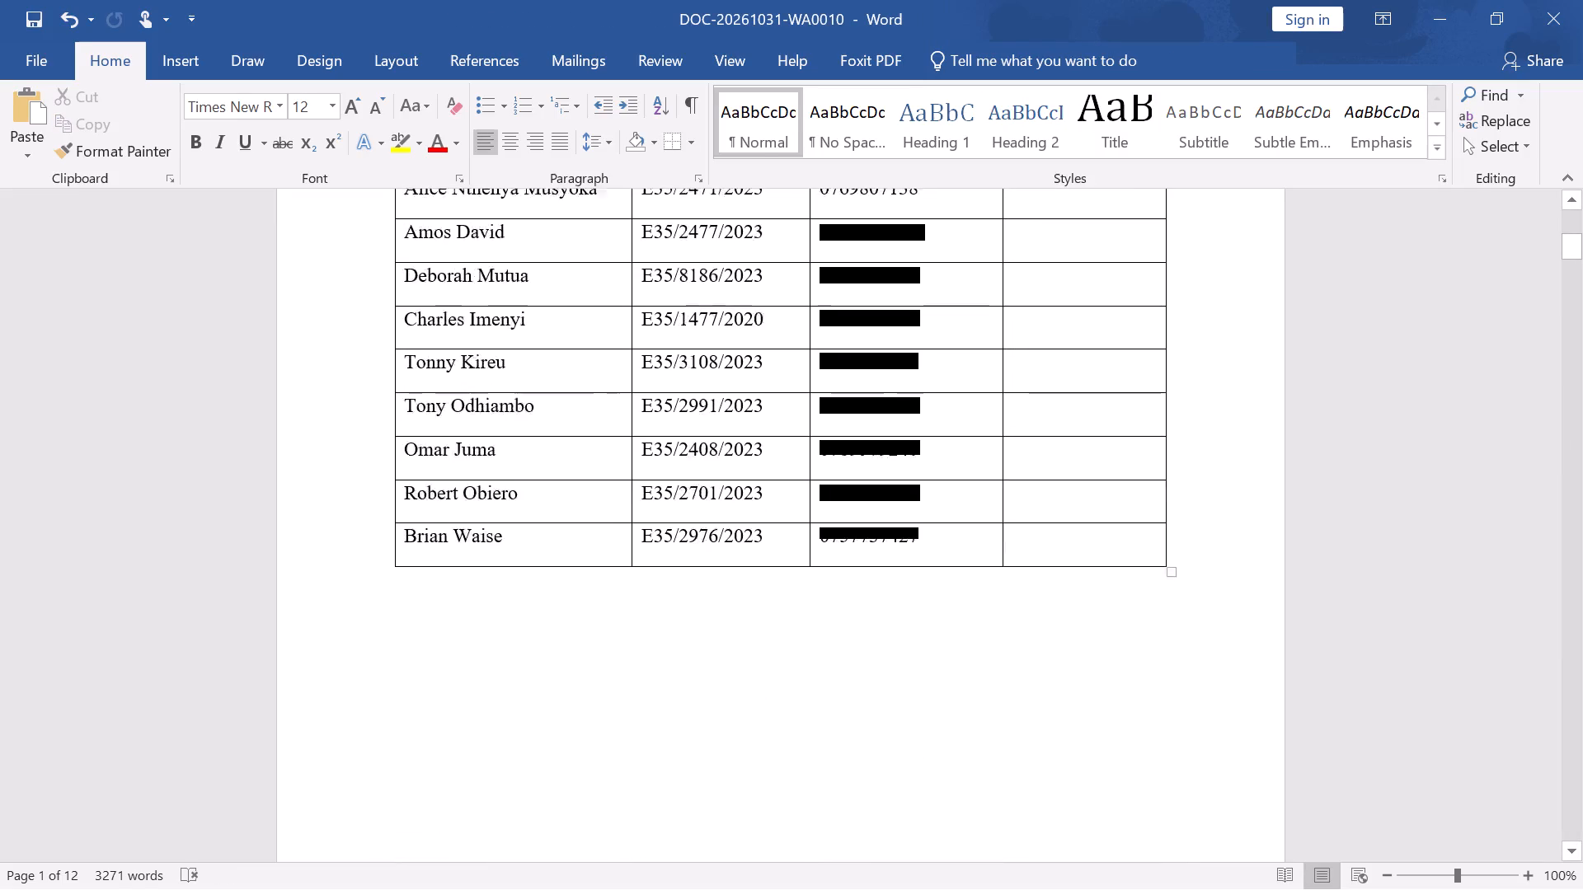
{"action": "scroll", "coordinate": [1010, 758], "scroll_direction": "up", "scroll_amount": 2}
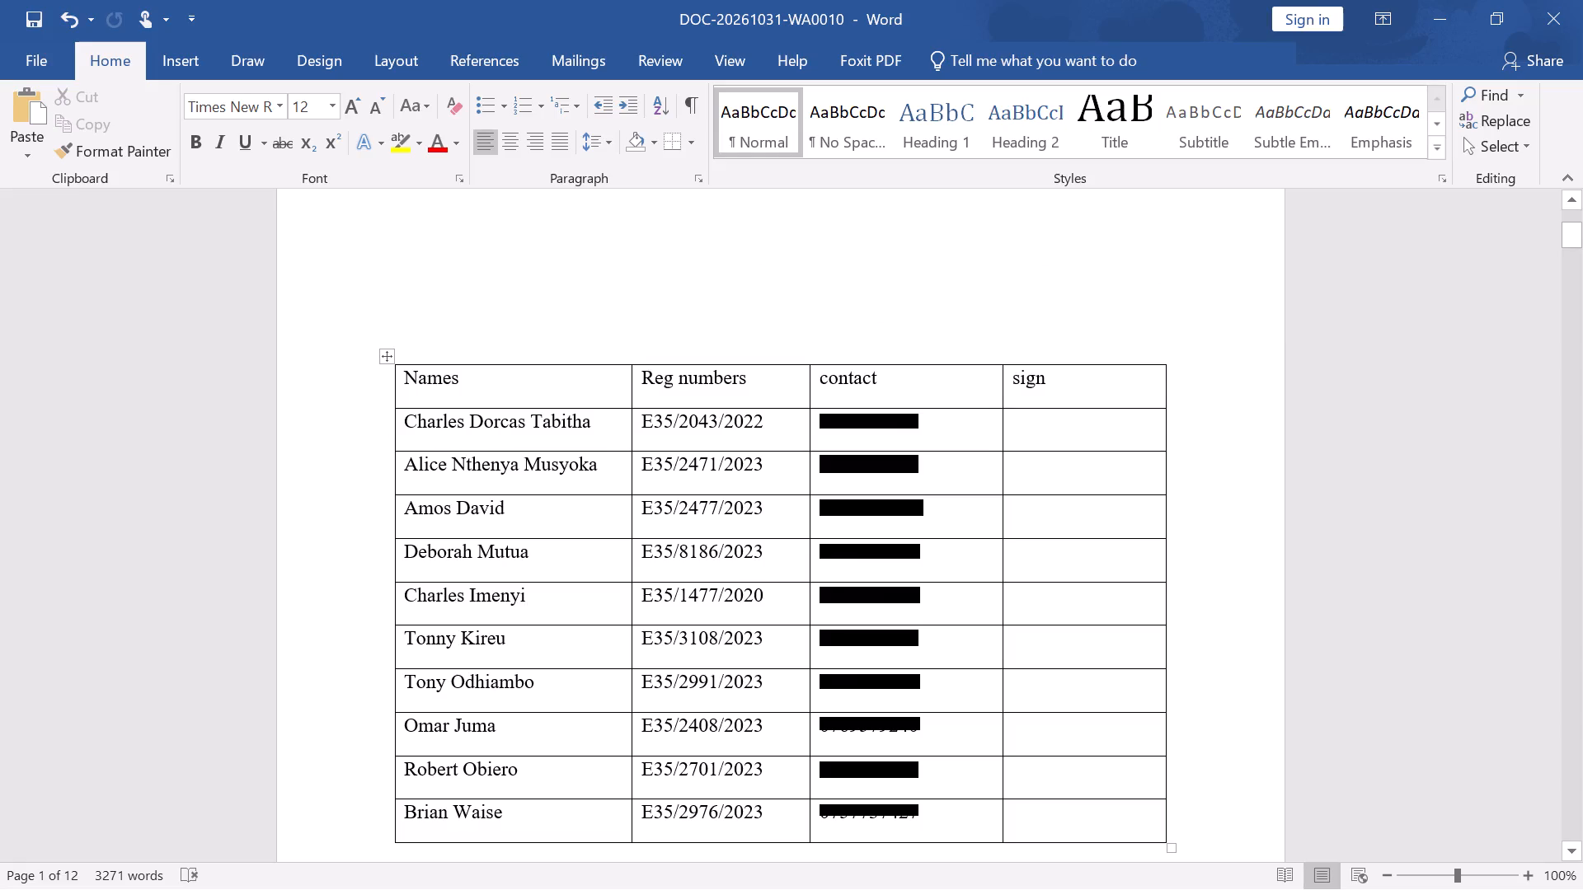
{"action": "left_click_drag", "start_coordinate": [410, 380], "coordinate": [883, 387]}
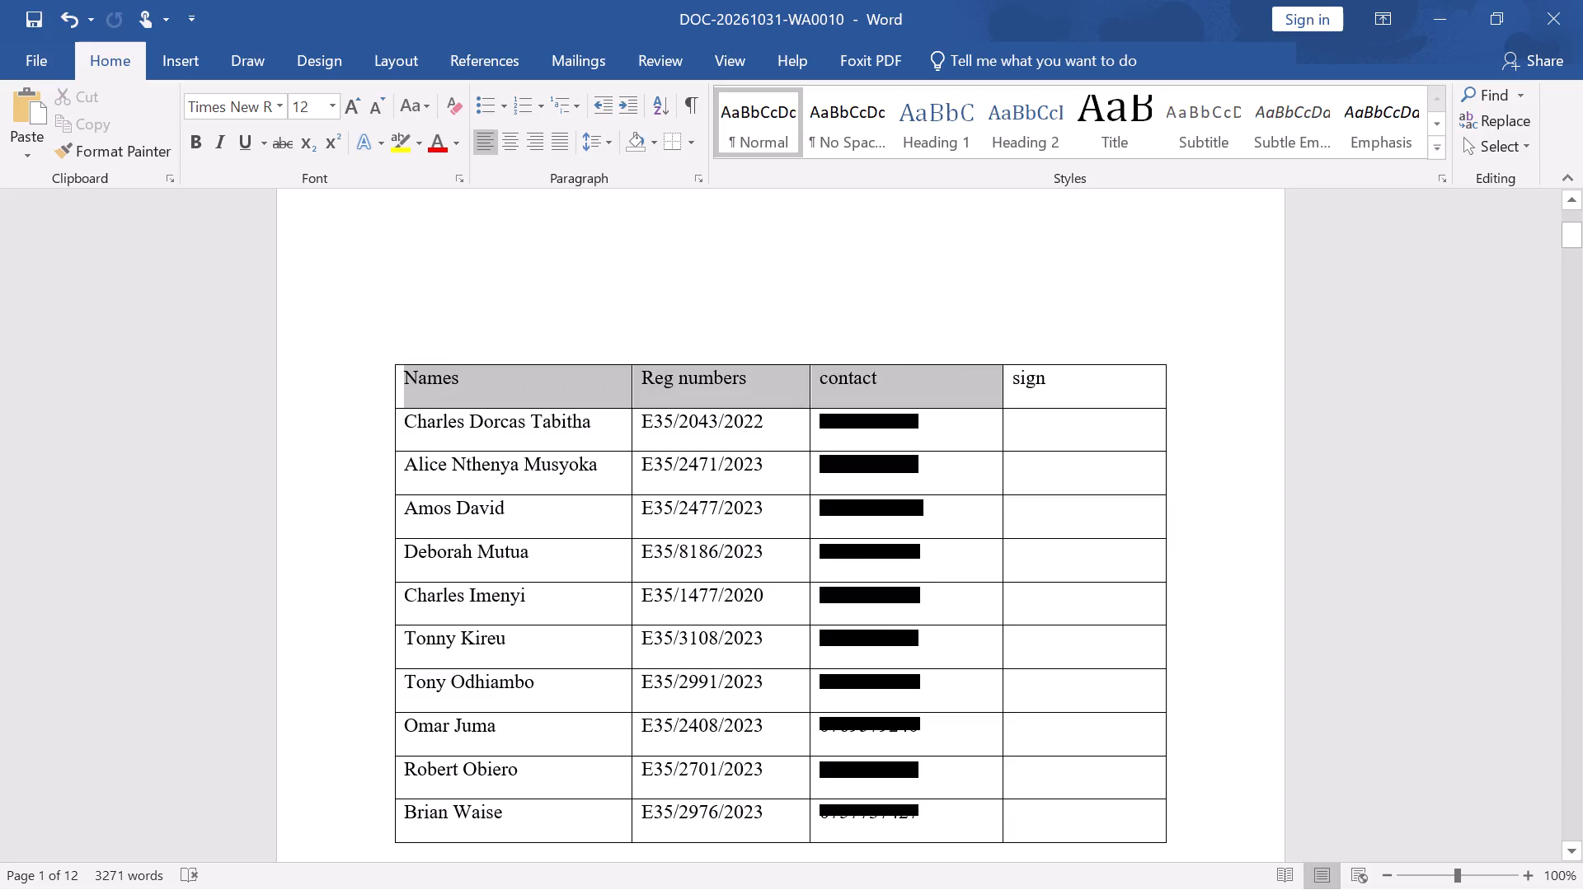
{"action": "left_click_drag", "start_coordinate": [883, 387], "coordinate": [1040, 380]}
{"action": "left_click", "coordinate": [1060, 455]}
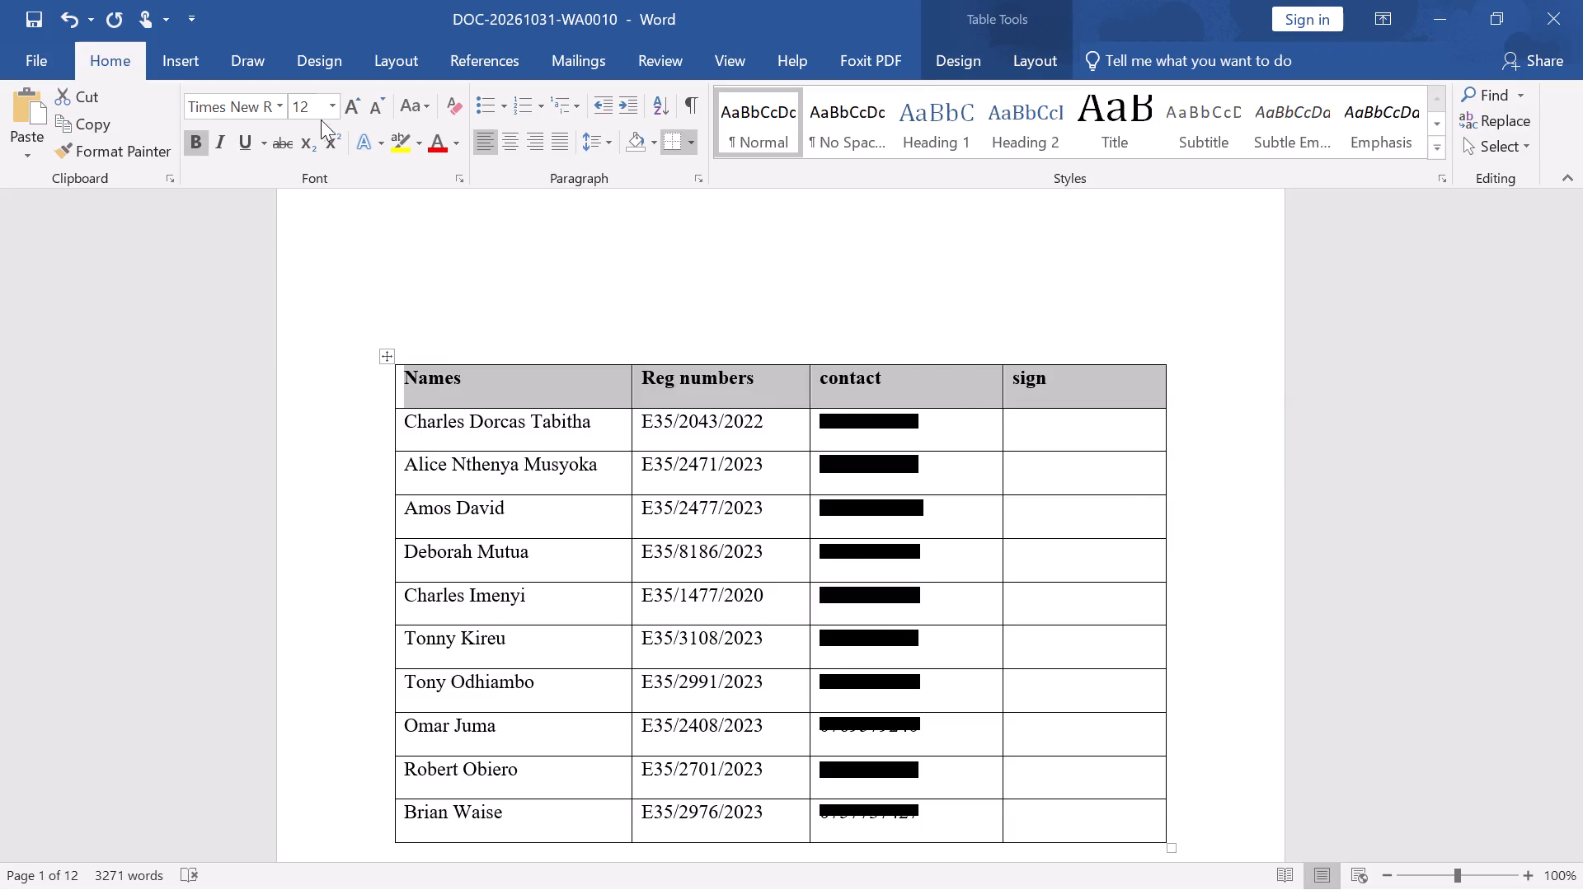
Change the members table's column headings to UPPERCASE.
{"action": "left_click", "coordinate": [422, 99]}
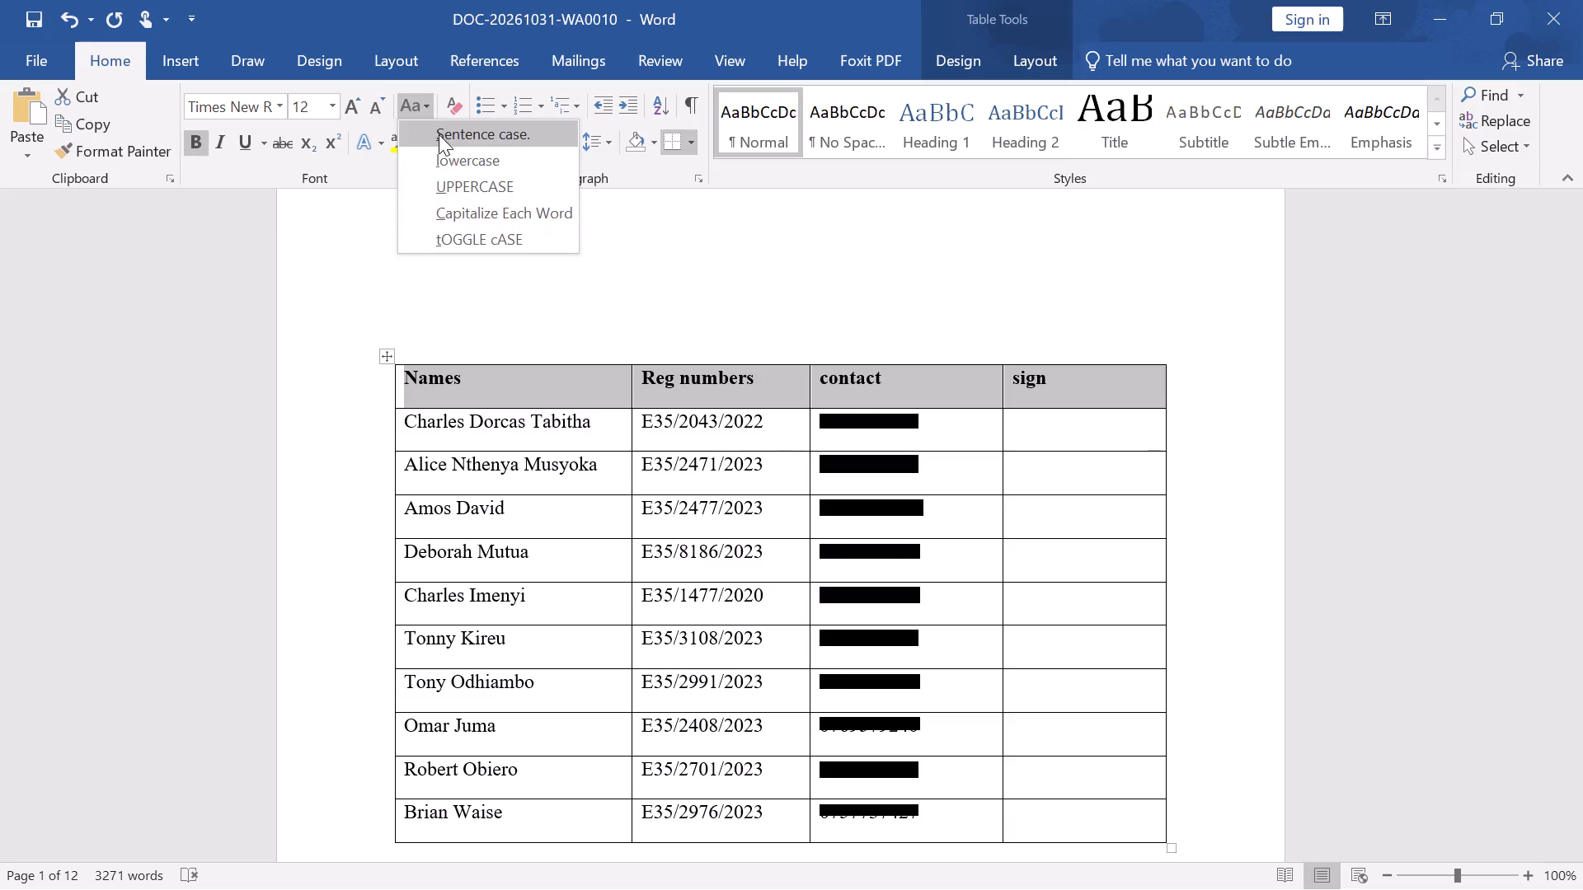
{"action": "left_click", "coordinate": [481, 180]}
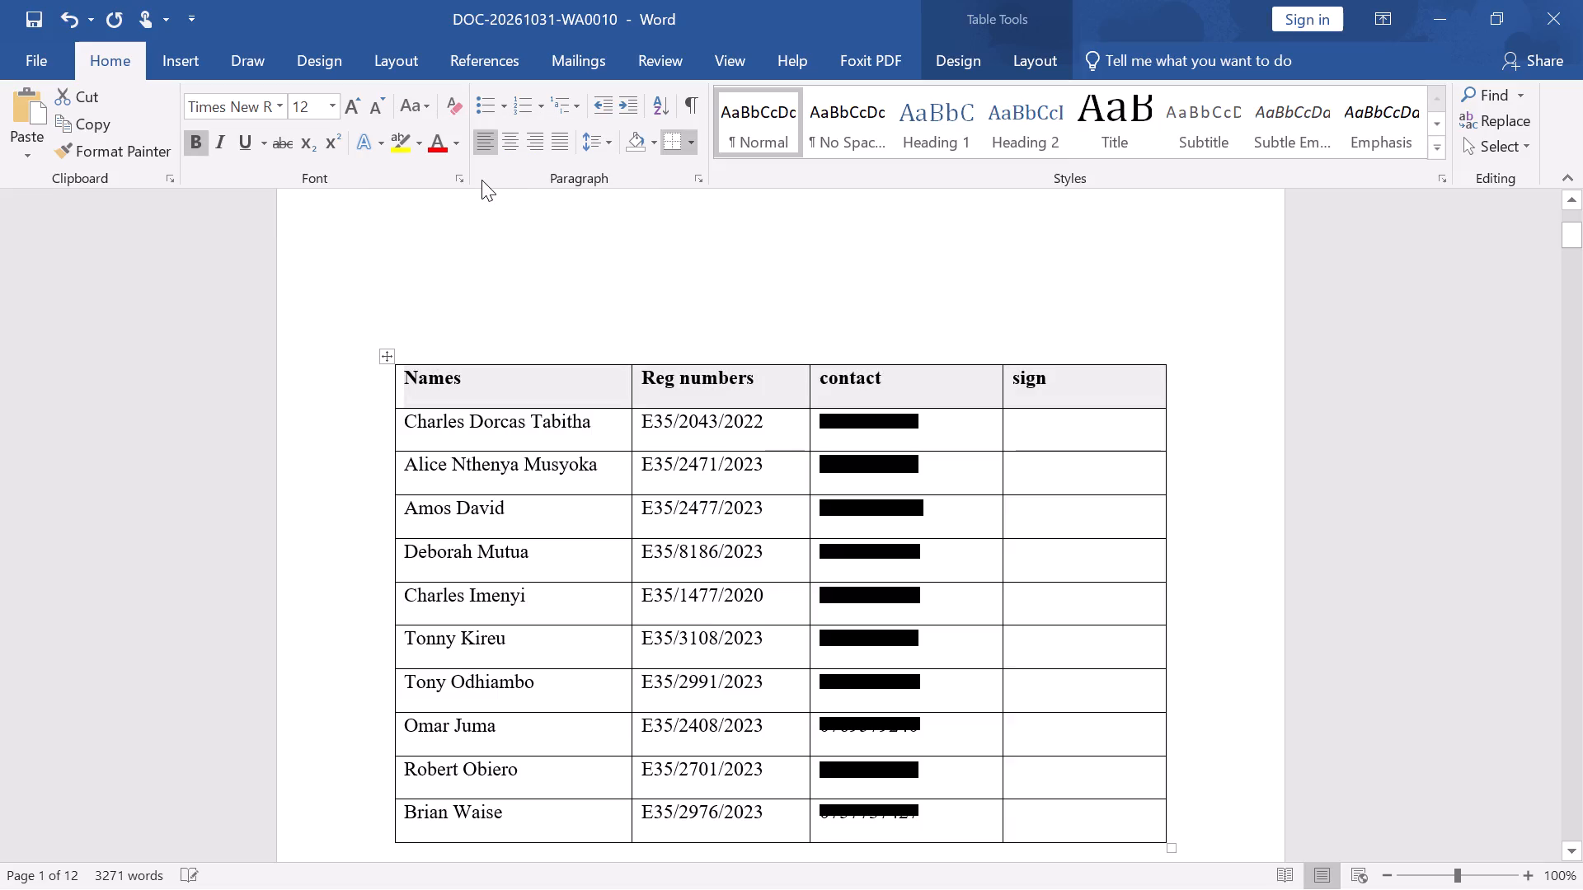
{"action": "left_click", "coordinate": [963, 387]}
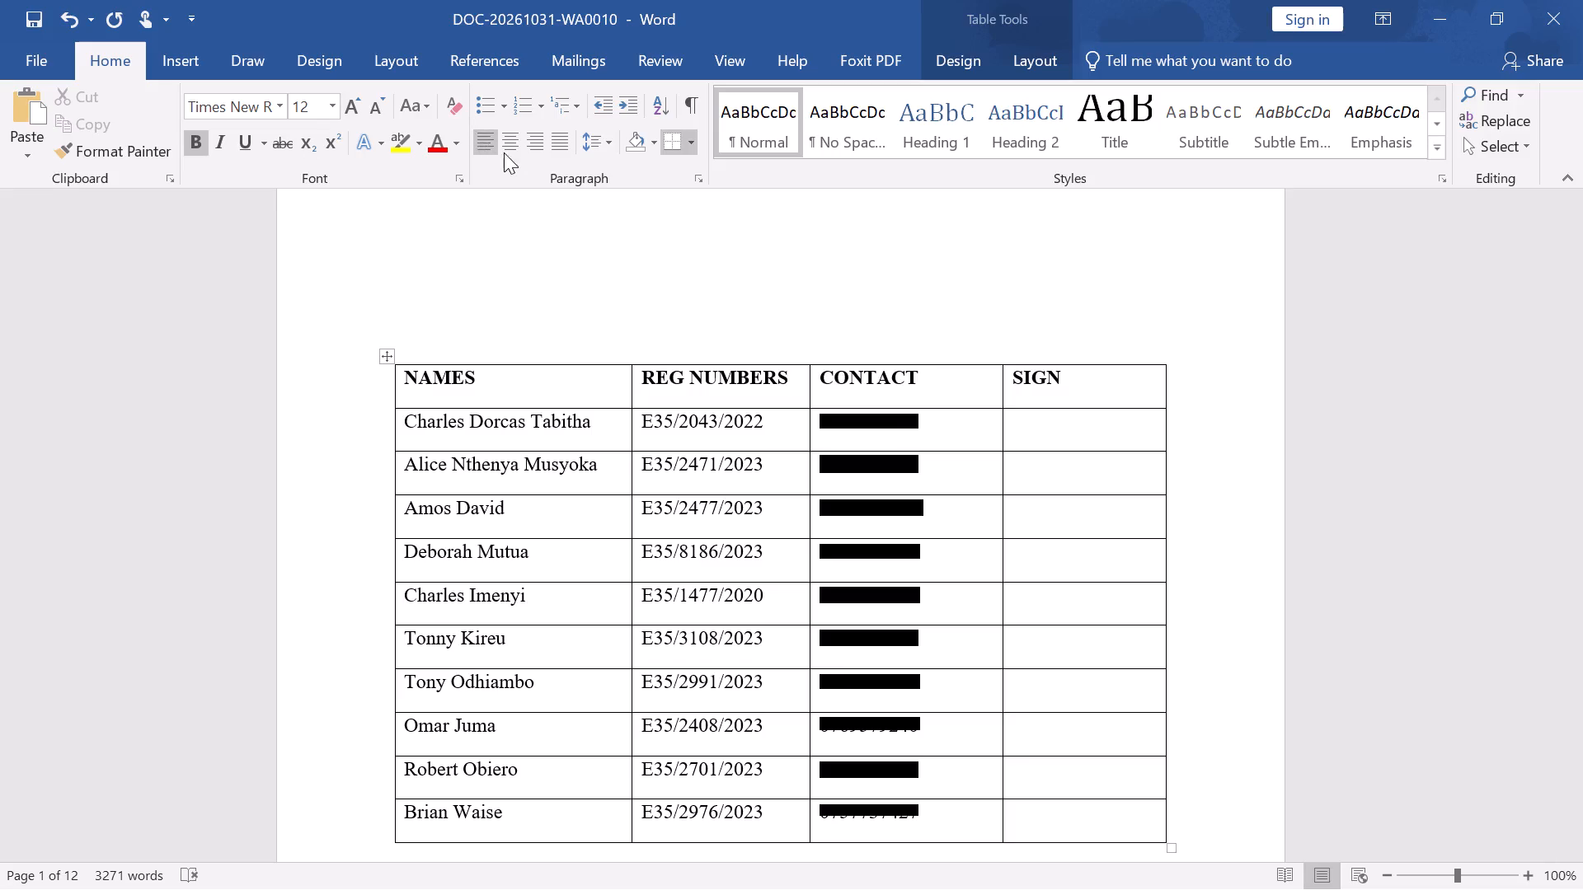
Centre the four column headings in the members table's header row.
{"action": "left_click_drag", "start_coordinate": [411, 379], "coordinate": [475, 382]}
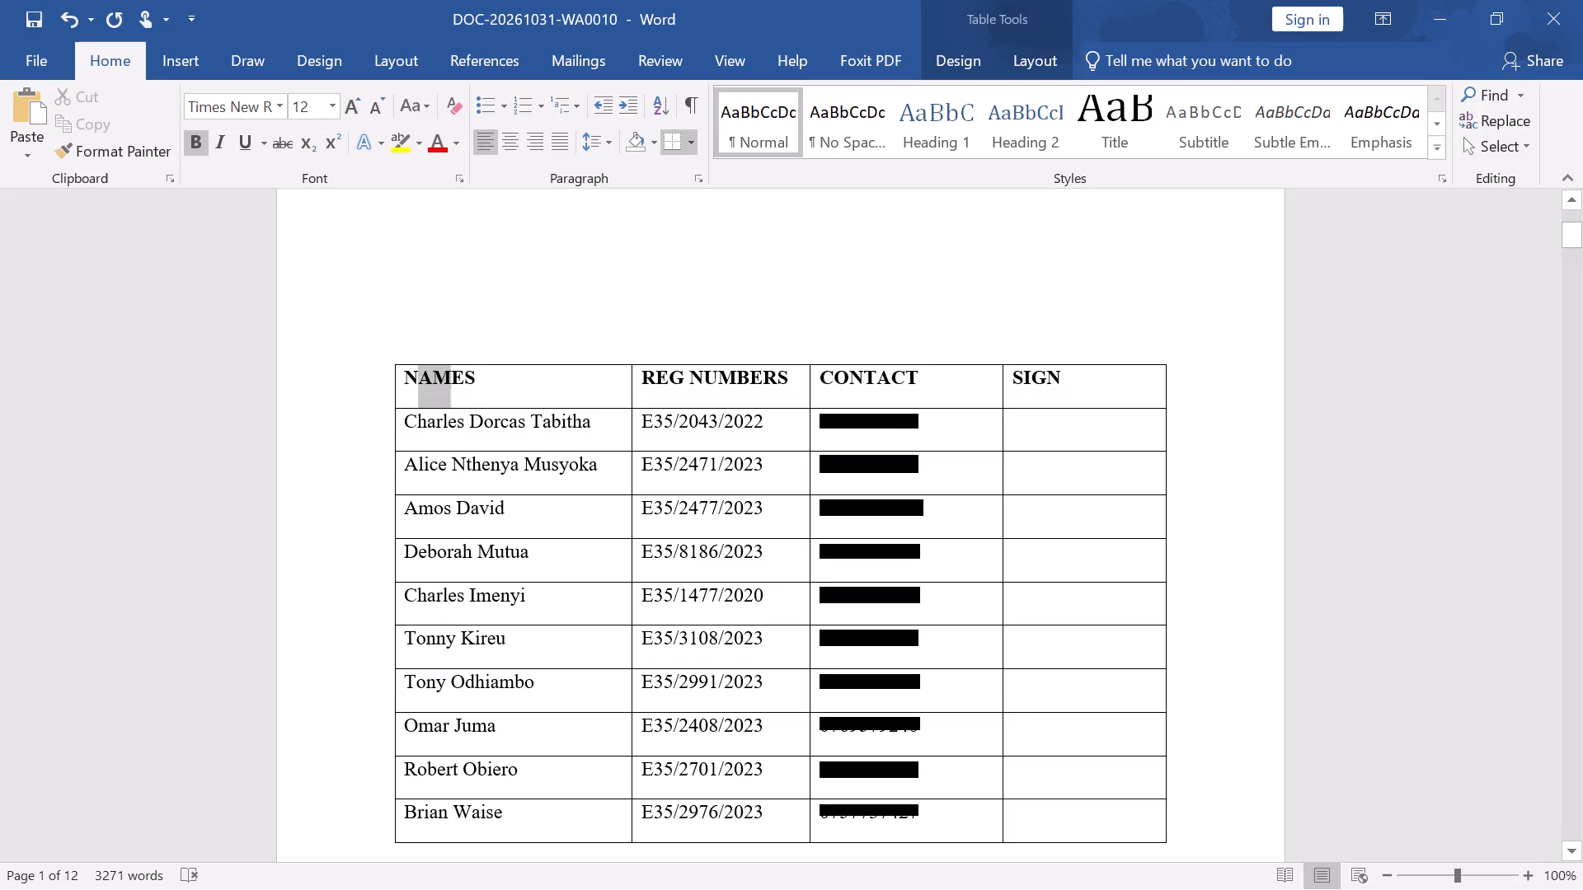
{"action": "left_click_drag", "start_coordinate": [475, 382], "coordinate": [1040, 388]}
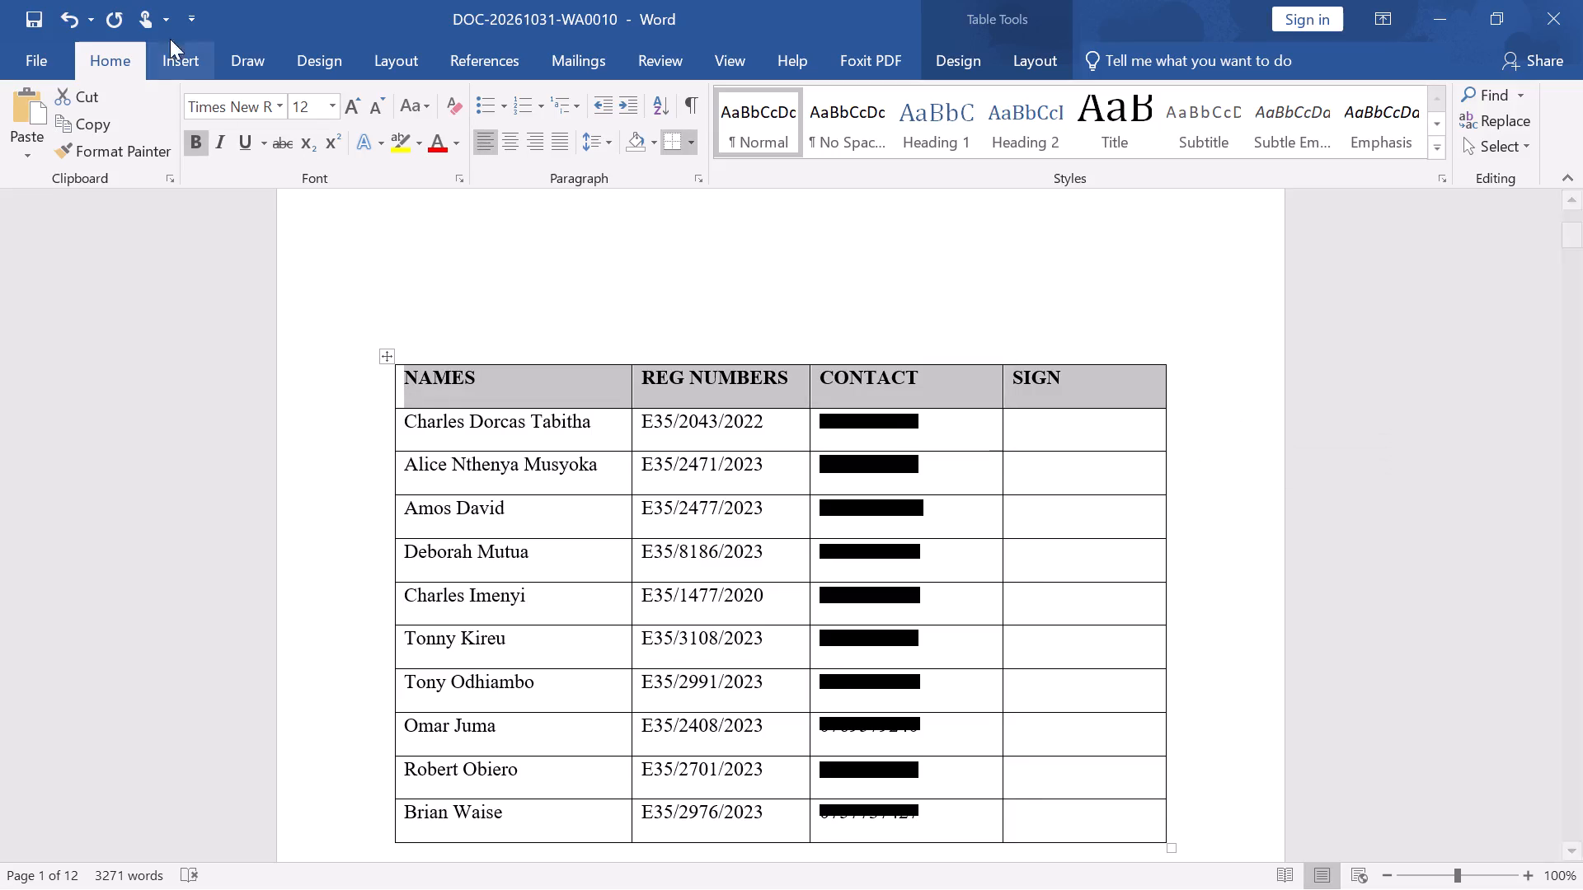
{"action": "left_click", "coordinate": [500, 138]}
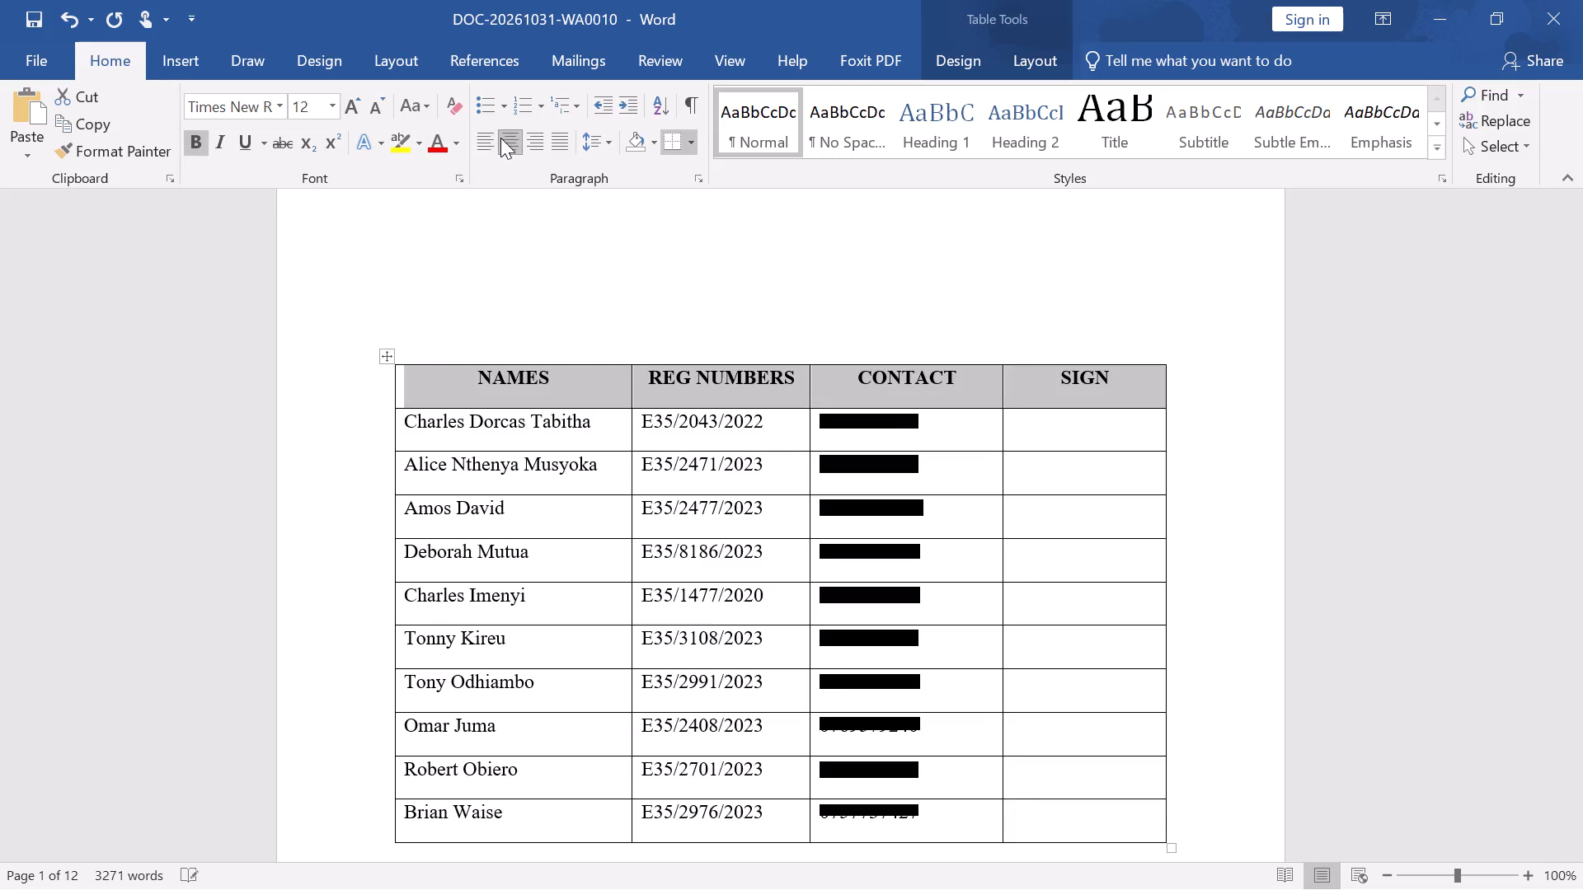
{"action": "left_click", "coordinate": [585, 386]}
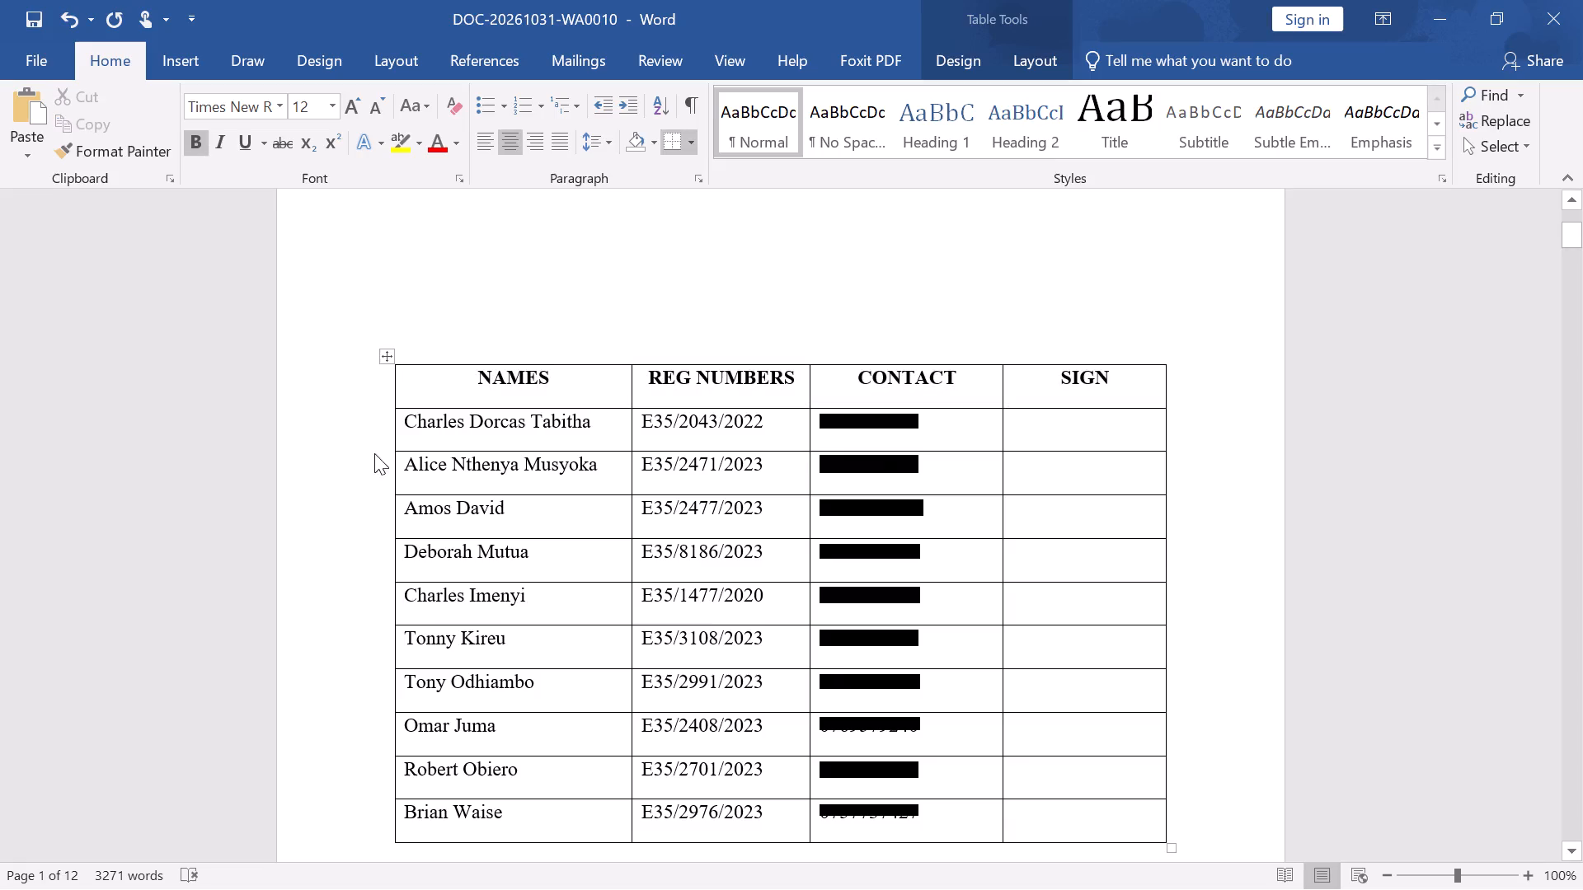
Number the first two member names in the NAMES column 1. and 2., with a space after each number.
{"action": "left_click", "coordinate": [405, 424]}
{"action": "key", "text": "1"}
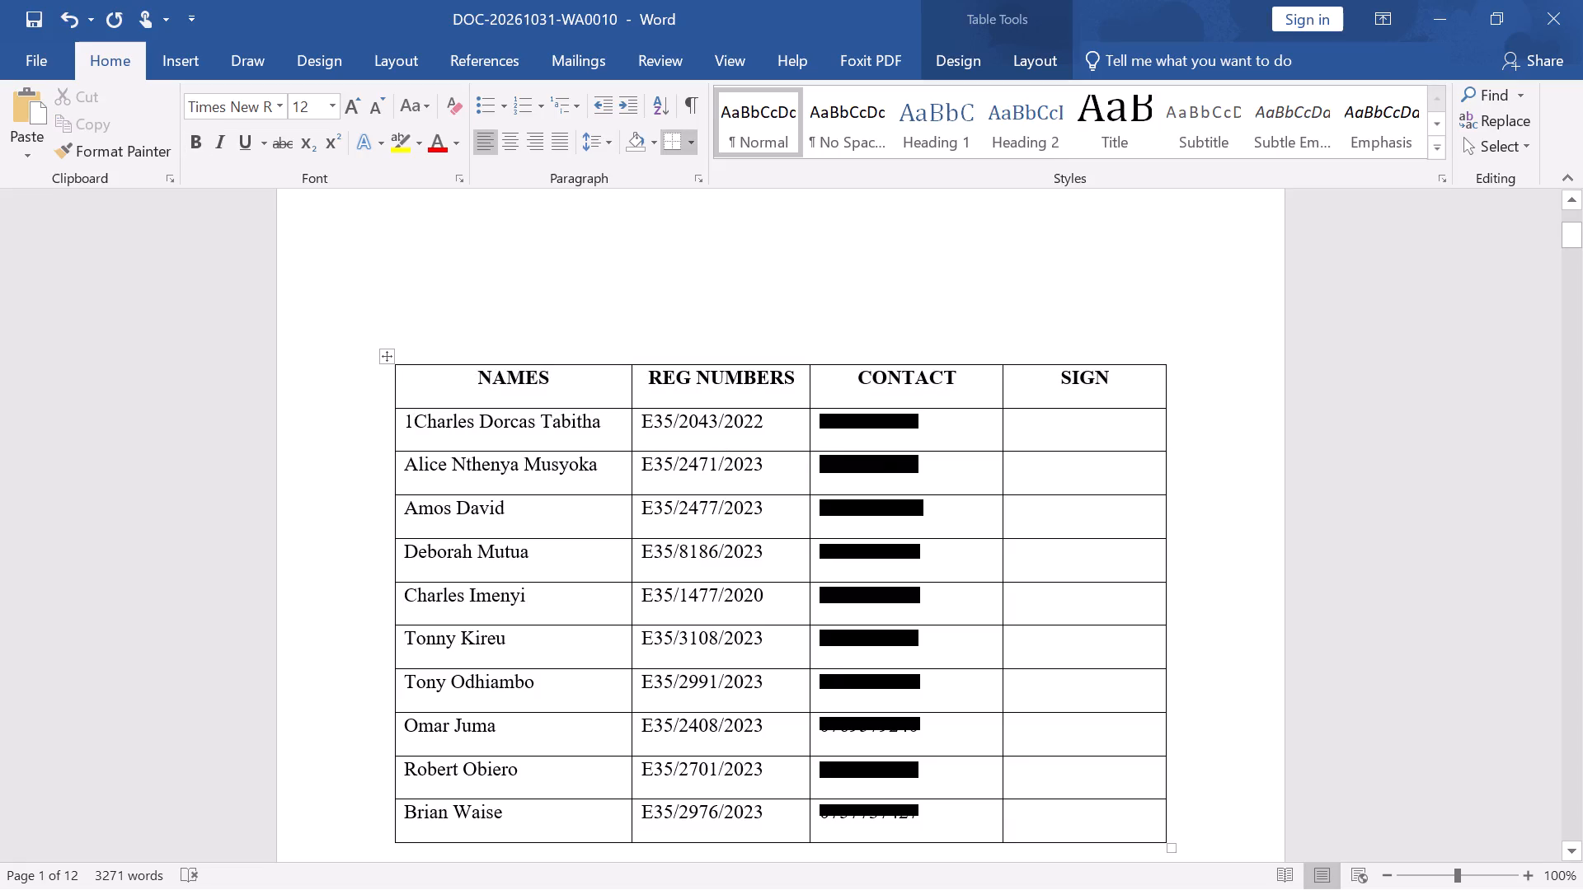
{"action": "key", "text": "period"}
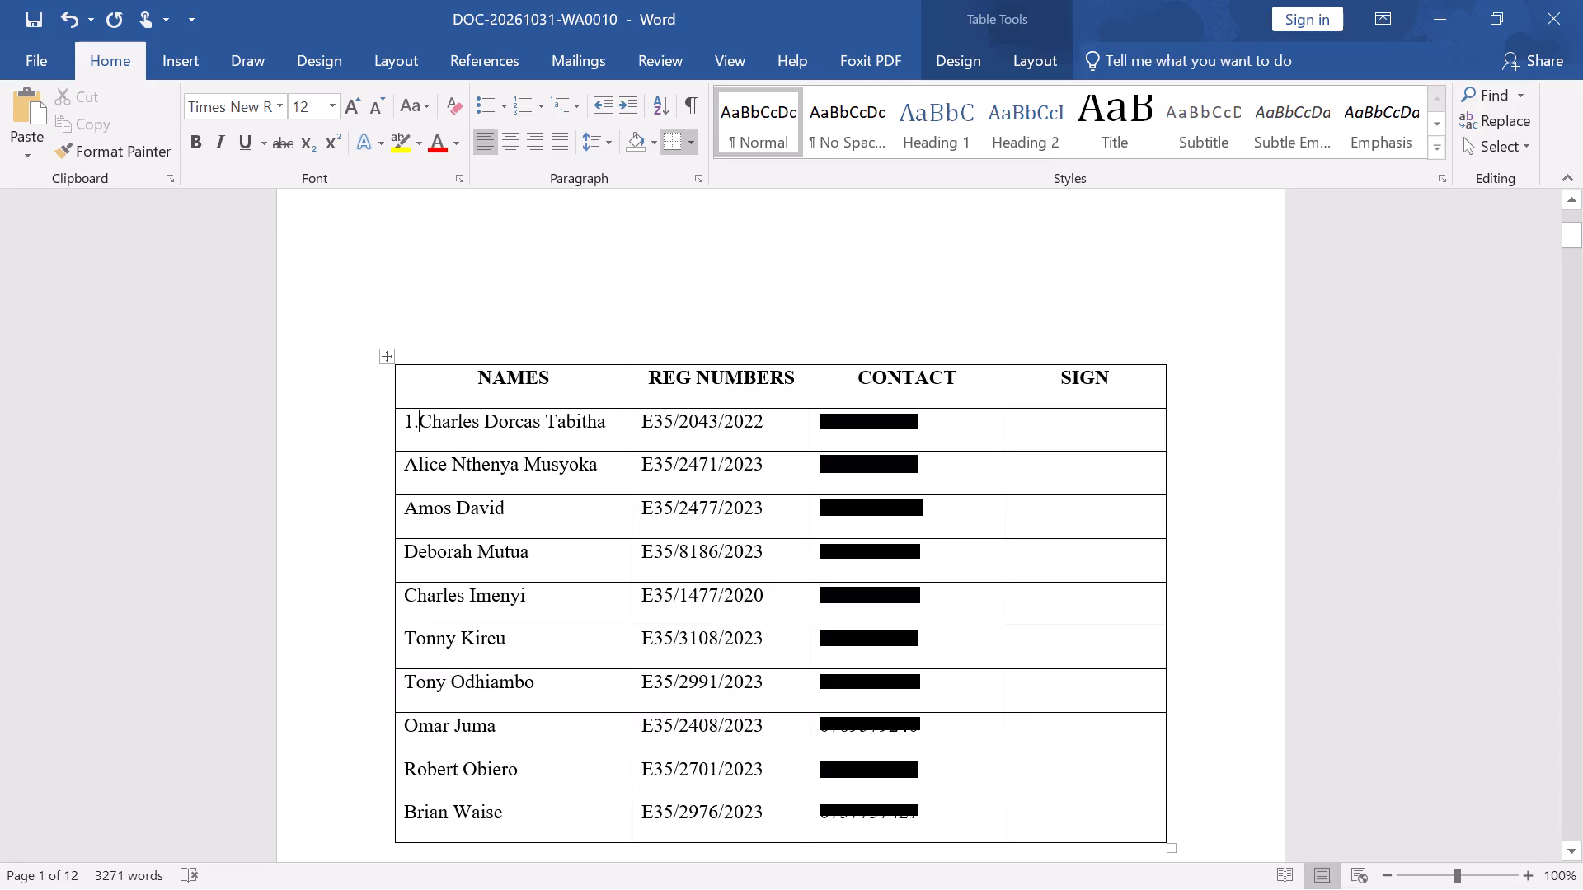
{"action": "left_click", "coordinate": [406, 461]}
{"action": "key", "text": "2"}
{"action": "key", "text": "period"}
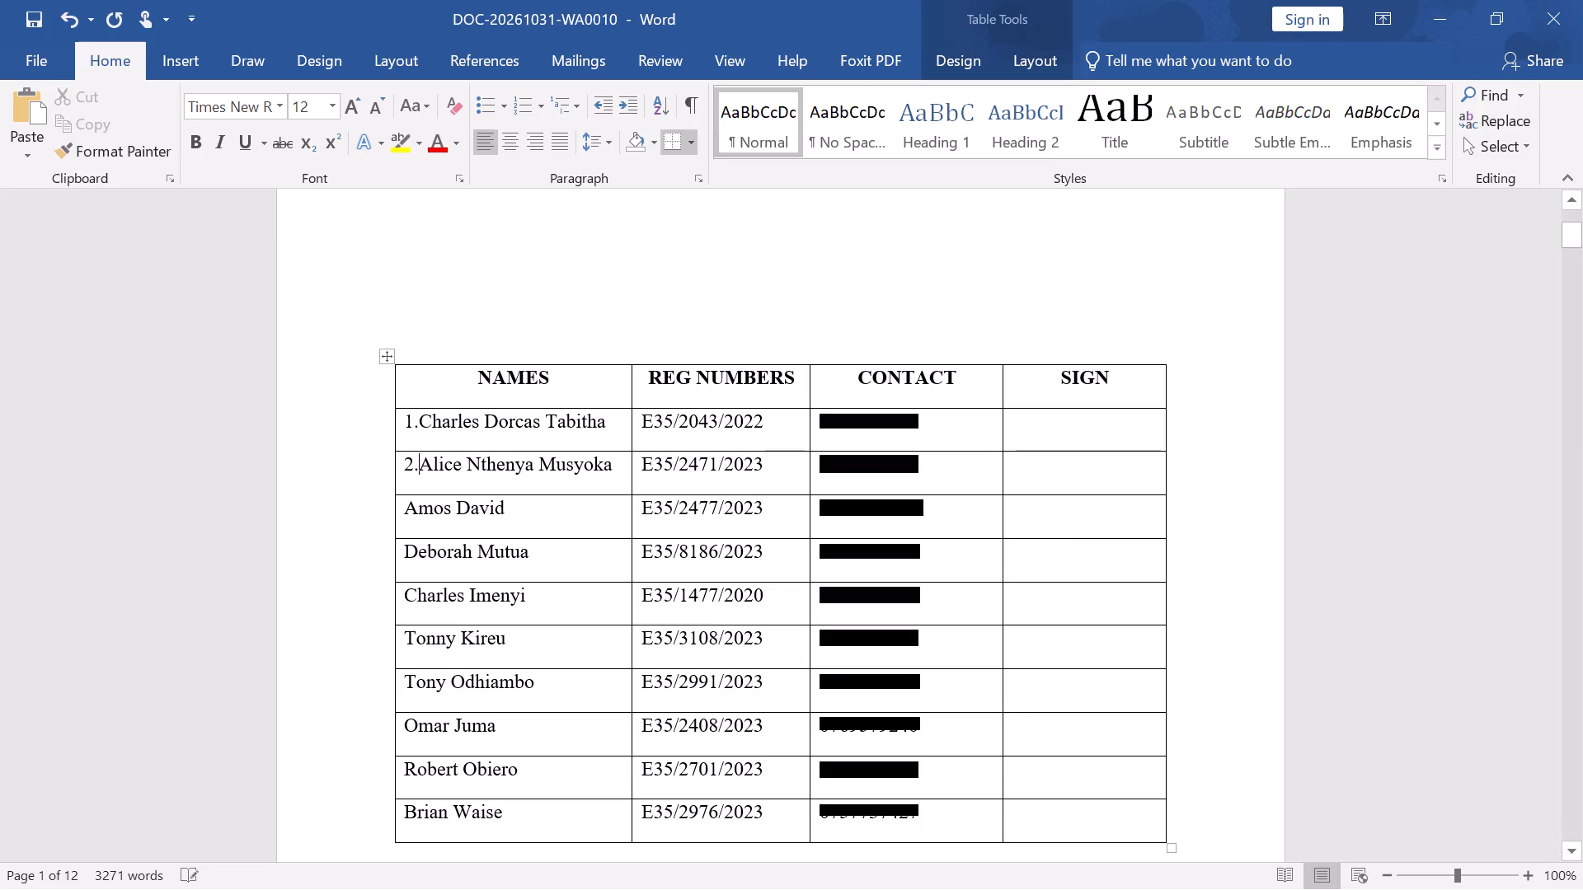
{"action": "key", "text": "space"}
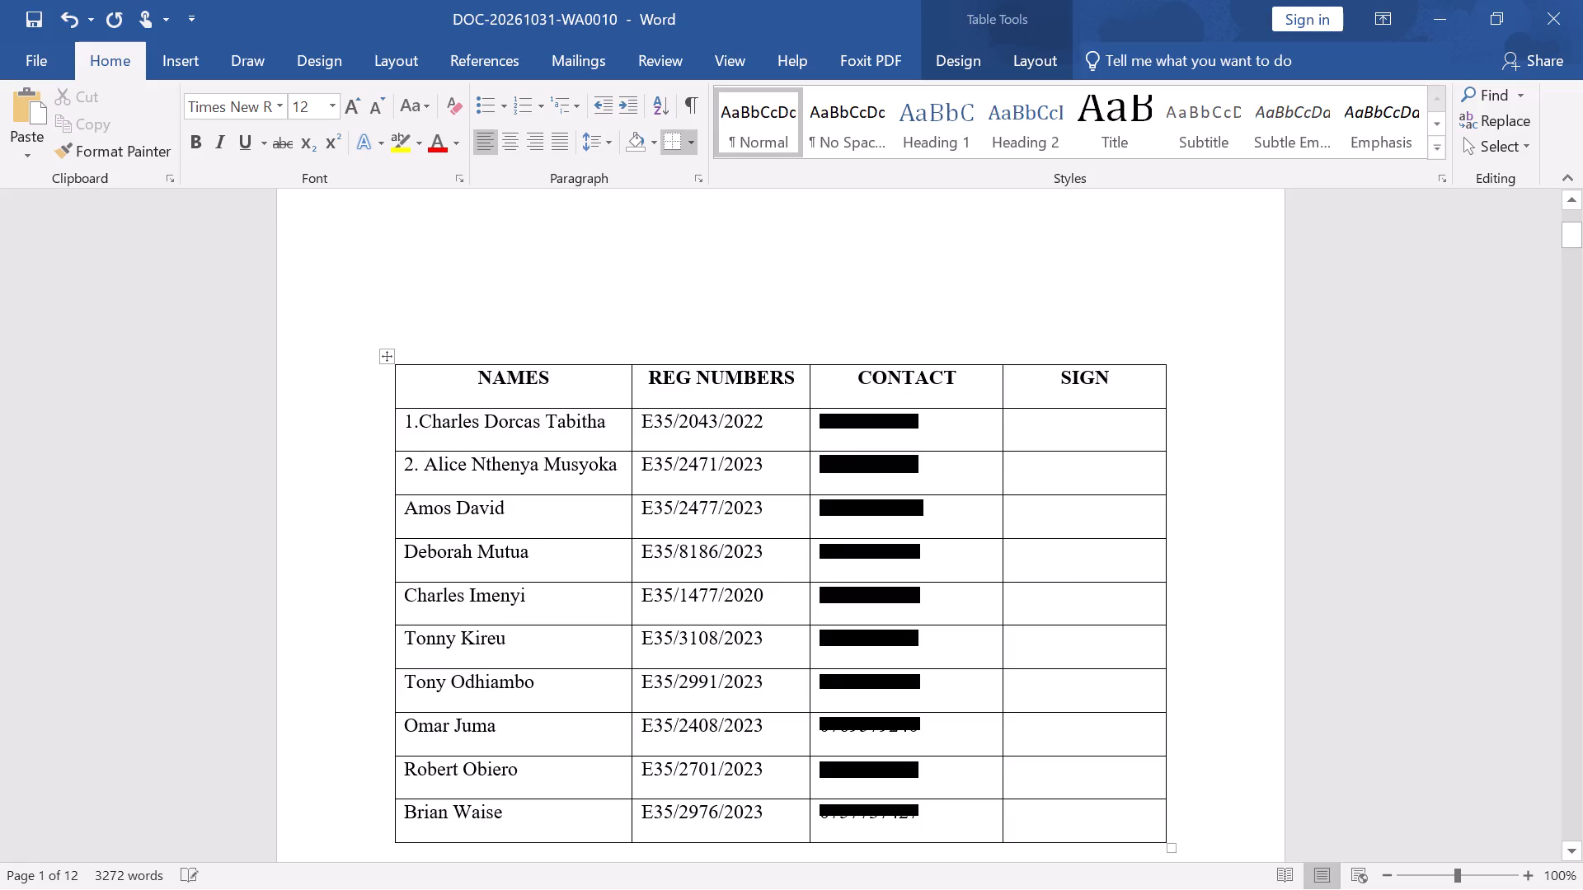
{"action": "left_click", "coordinate": [416, 424]}
{"action": "key", "text": "space"}
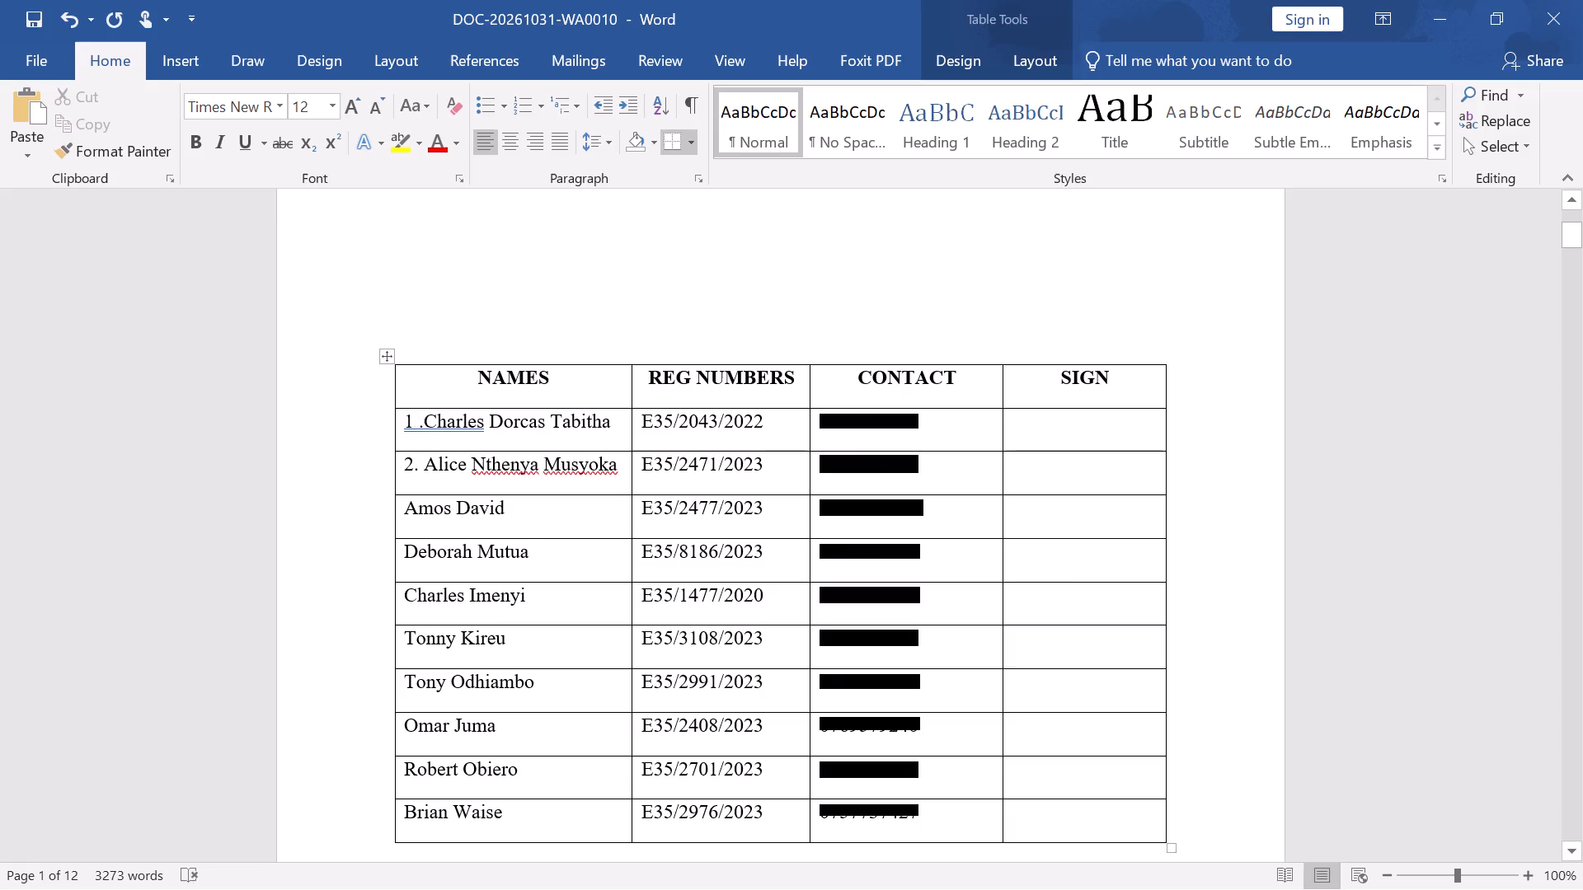
{"action": "key", "text": "BackSpace"}
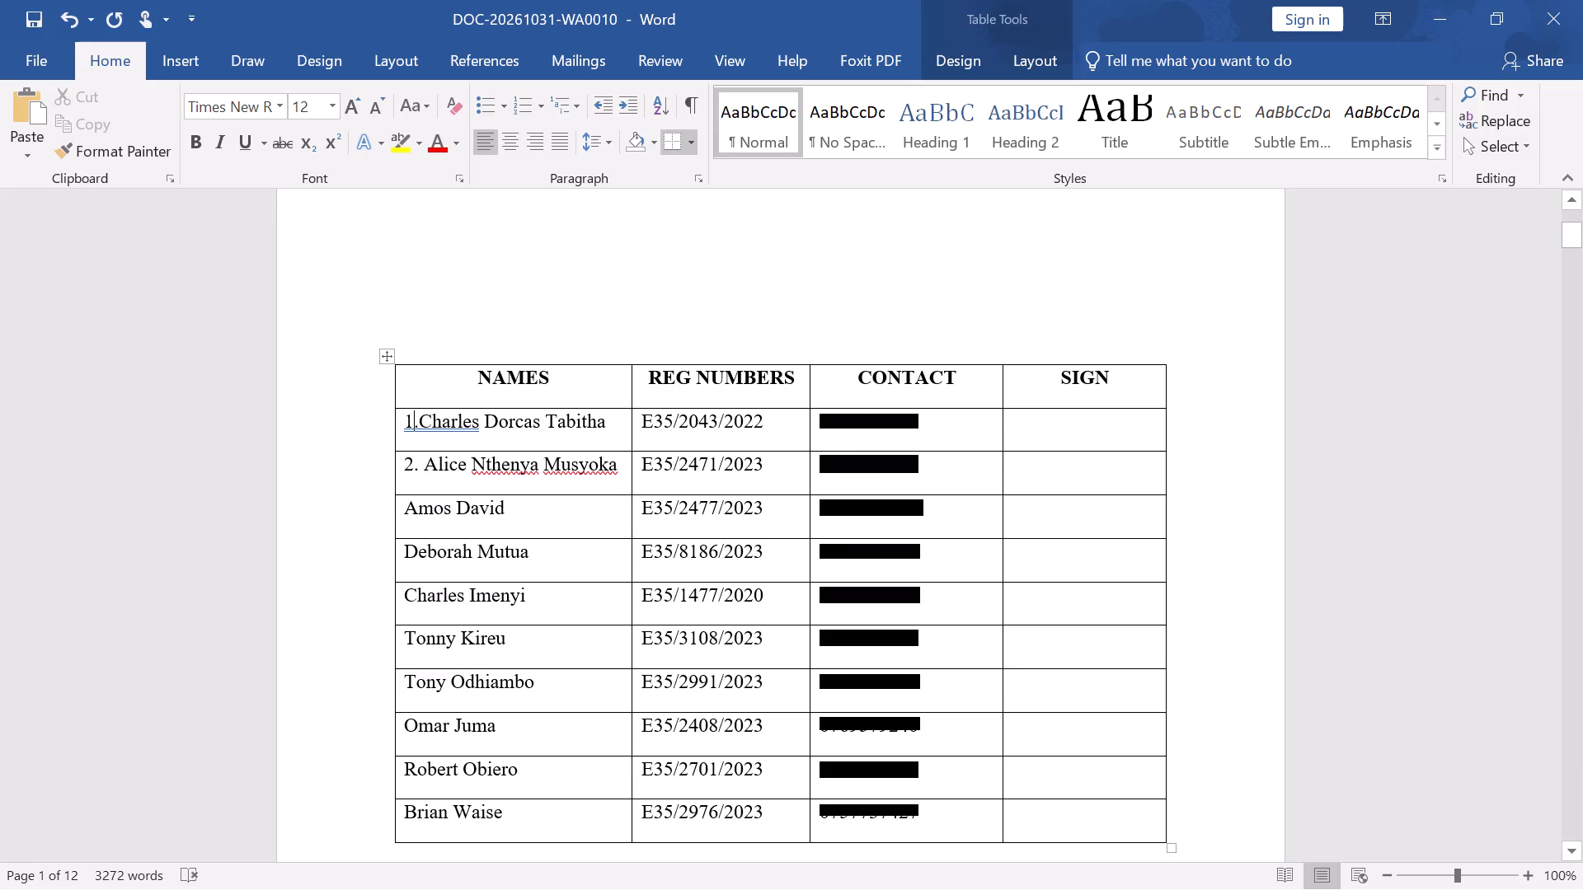
{"action": "left_click", "coordinate": [420, 421]}
{"action": "key", "text": "space"}
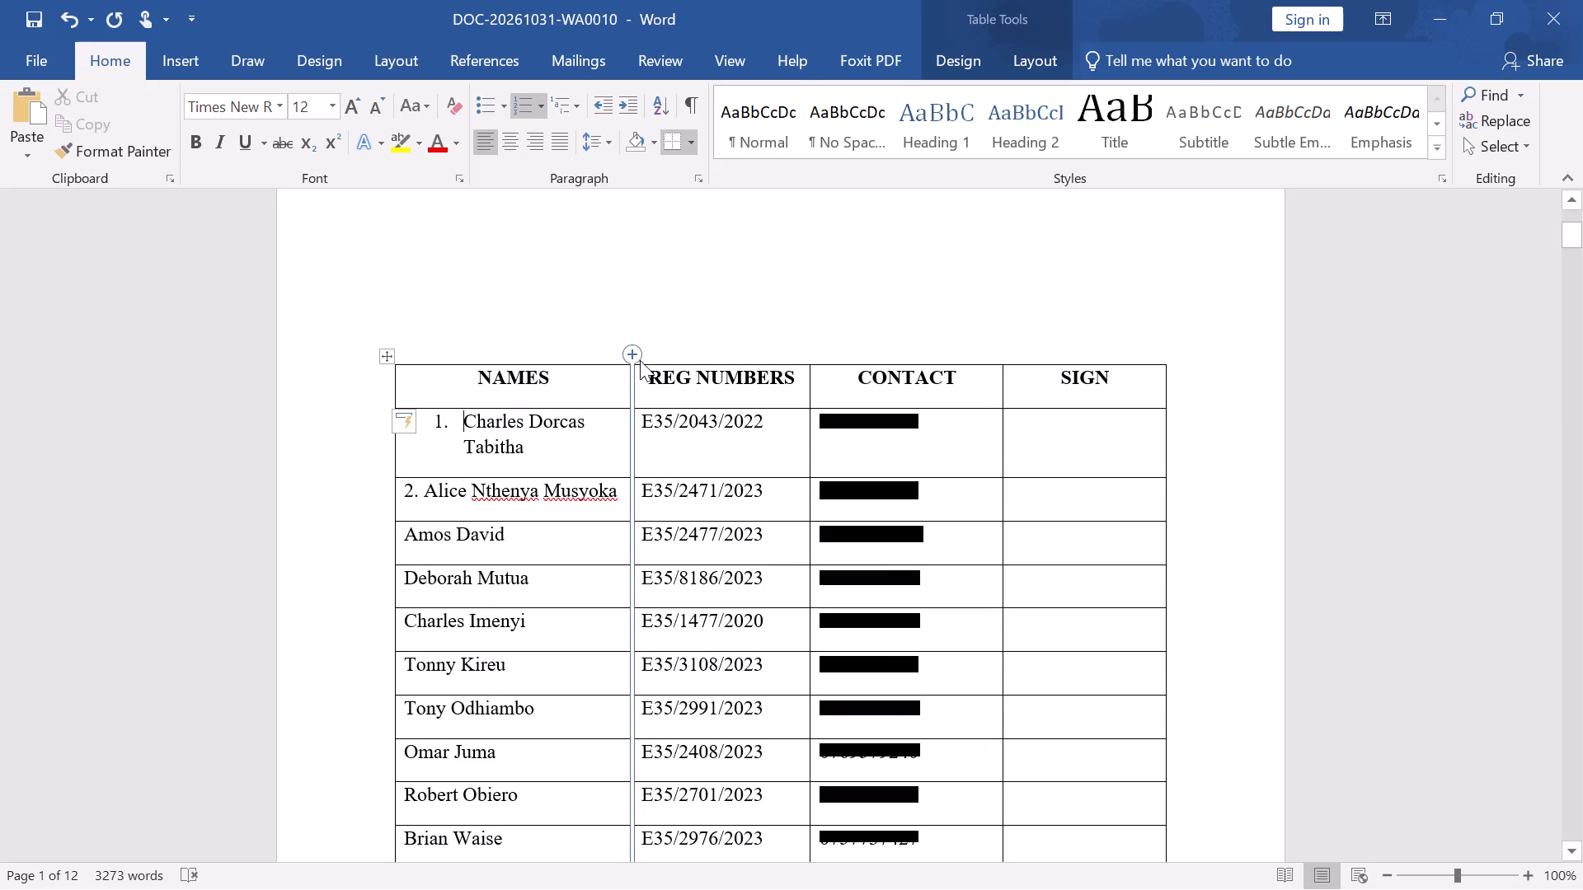
Widen the members table's NAMES column so the first numbered name fits on one line.
{"action": "left_click_drag", "start_coordinate": [629, 381], "coordinate": [669, 382]}
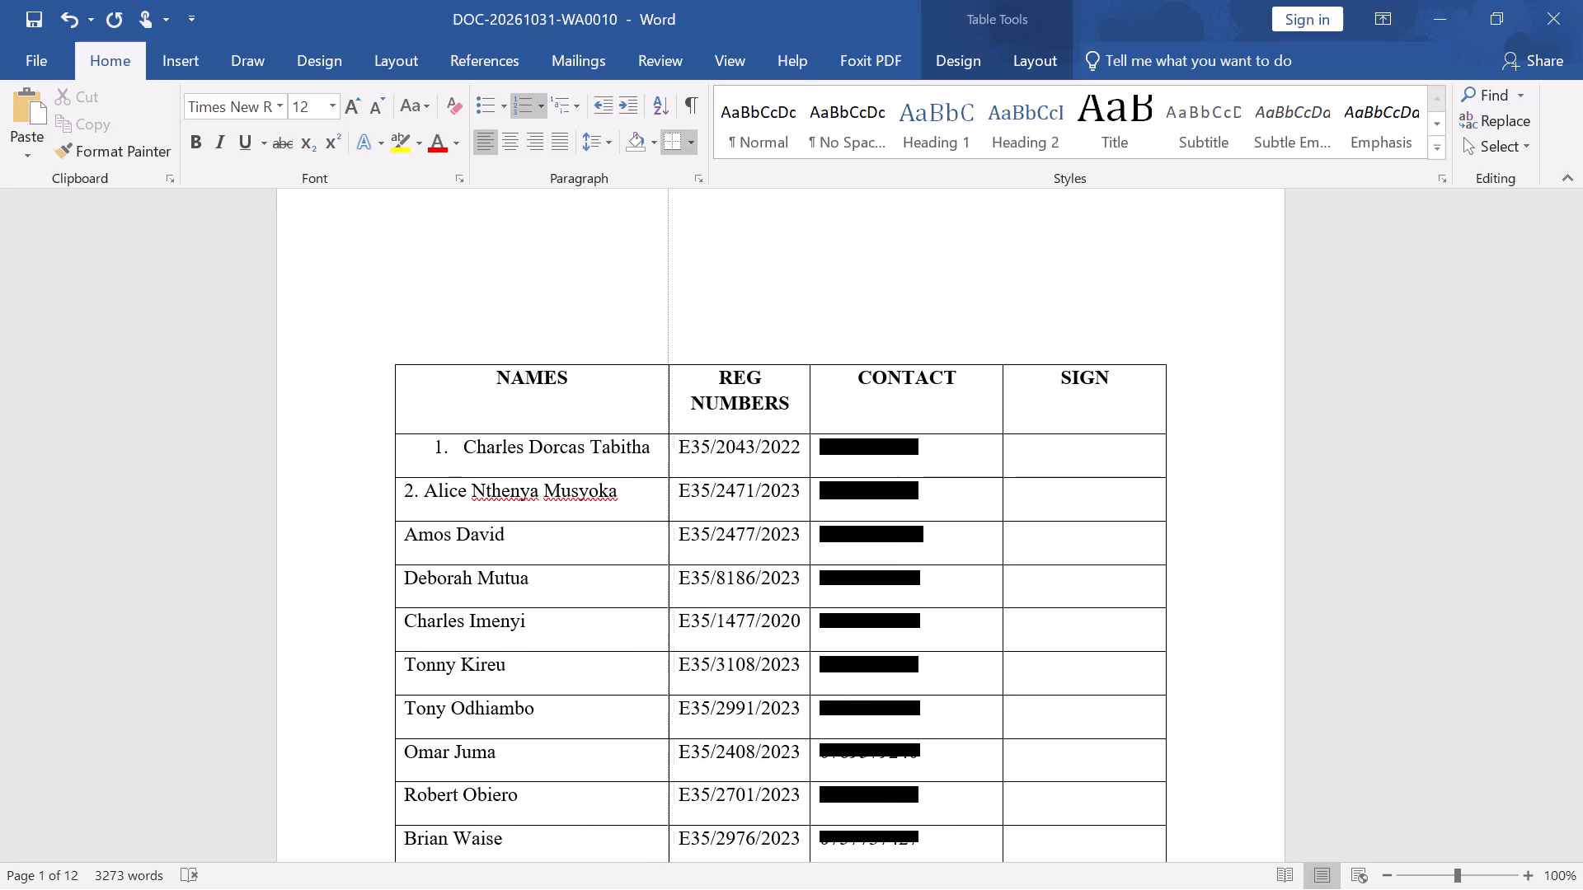
{"action": "left_click_drag", "start_coordinate": [669, 382], "coordinate": [704, 373]}
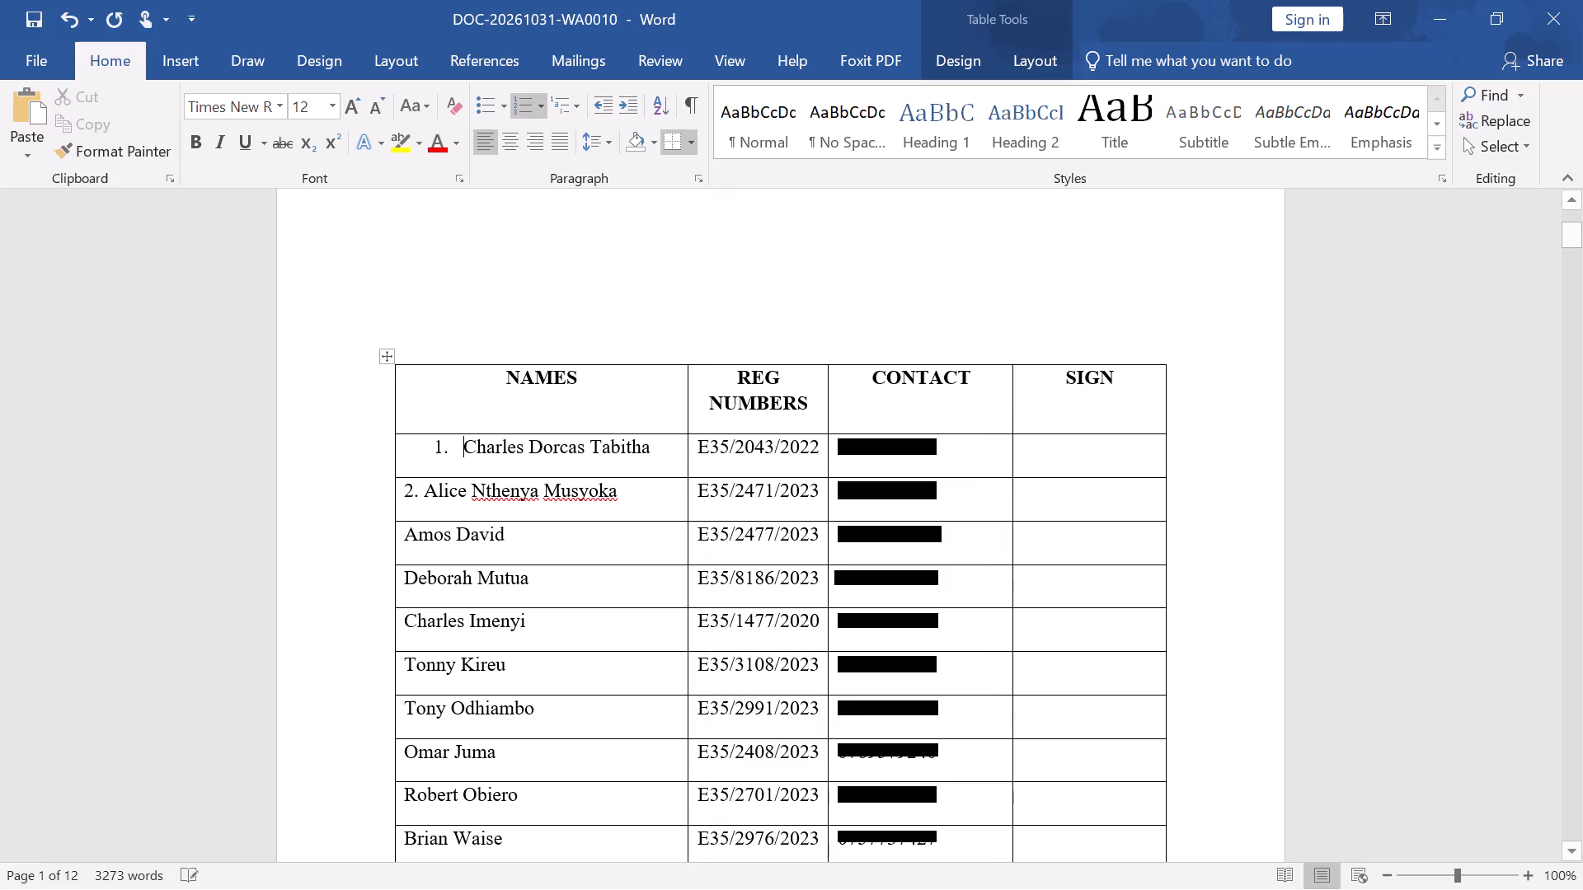
Re-enter the space after the second member's 2. to turn it into an automatic list item matching the first.
{"action": "left_click", "coordinate": [425, 491]}
{"action": "key", "text": "BackSpace"}
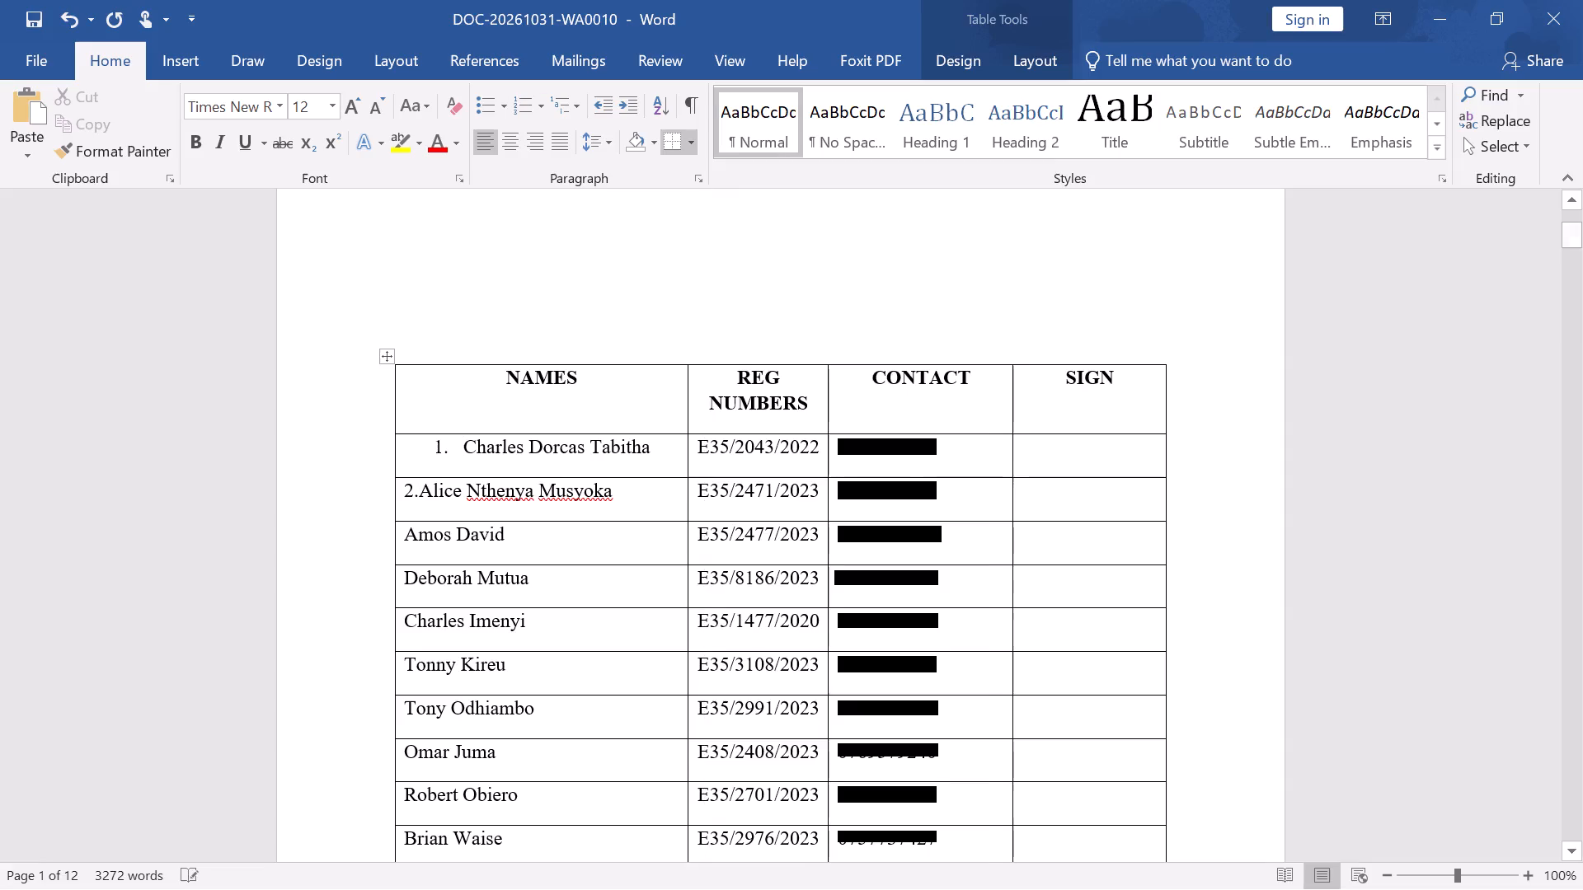
{"action": "key", "text": "space"}
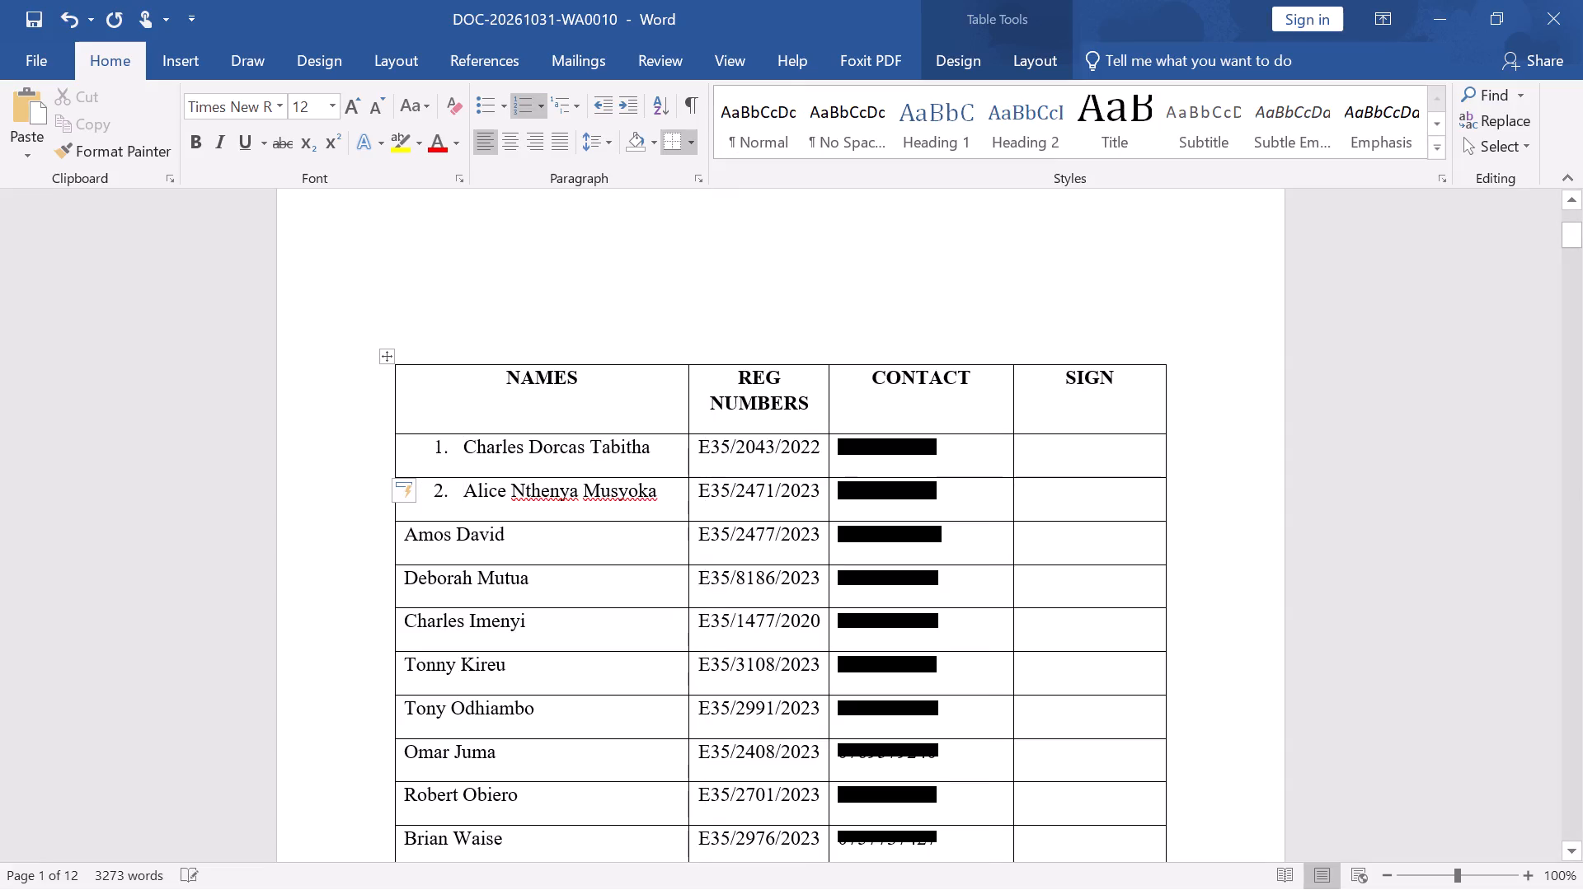
Number the third, fourth and fifth member names in the NAMES column 3., 4. and 5. as list items.
{"action": "scroll", "coordinate": [492, 480], "scroll_direction": "down", "scroll_amount": 1}
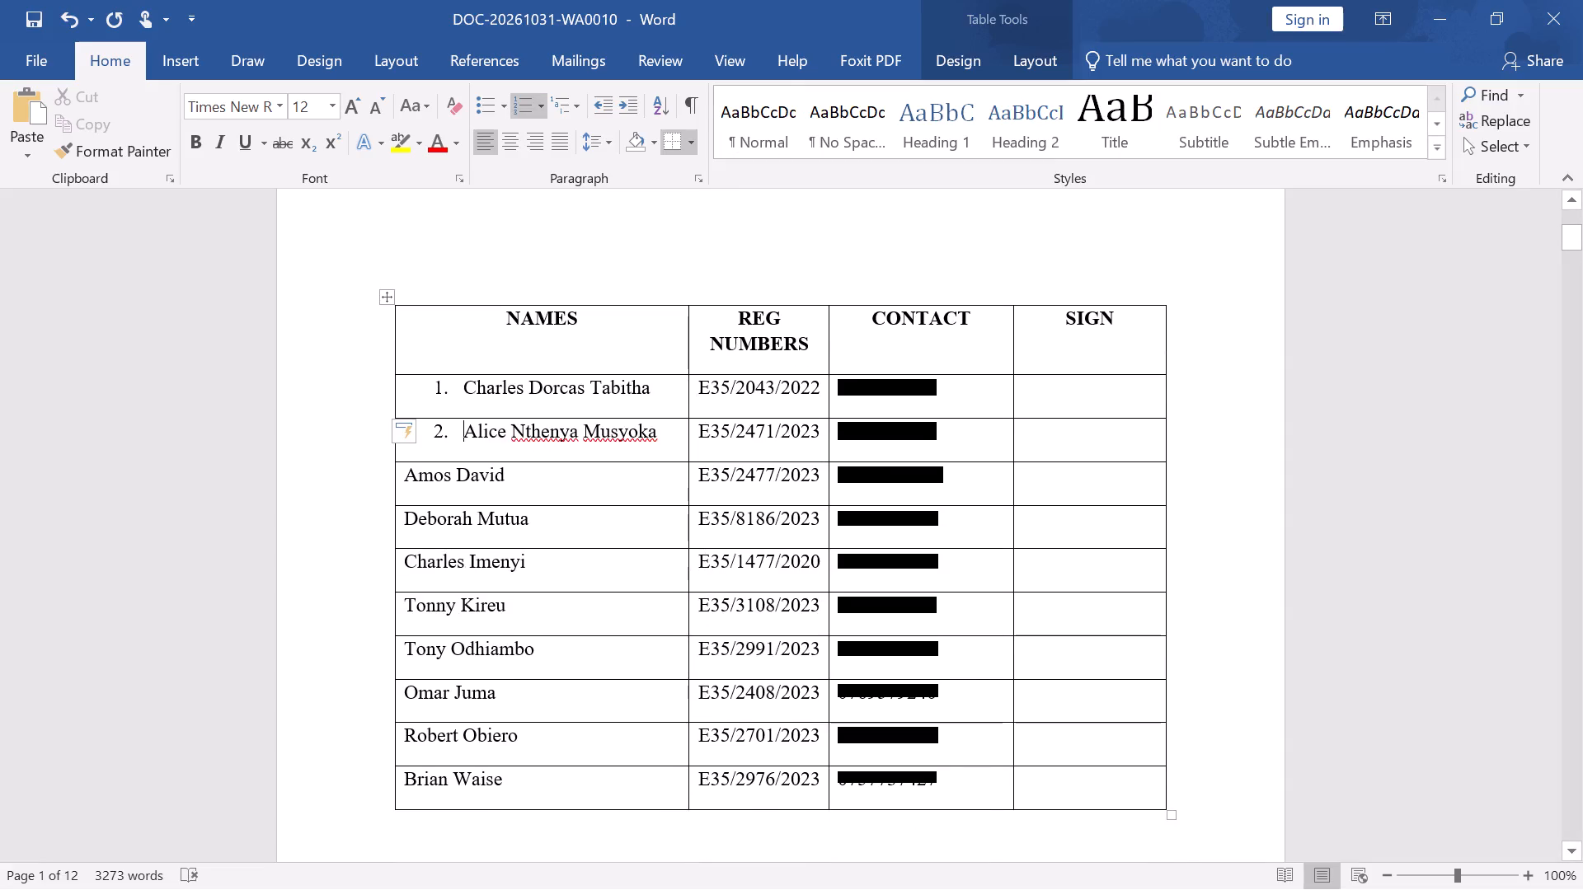
{"action": "left_click", "coordinate": [408, 476]}
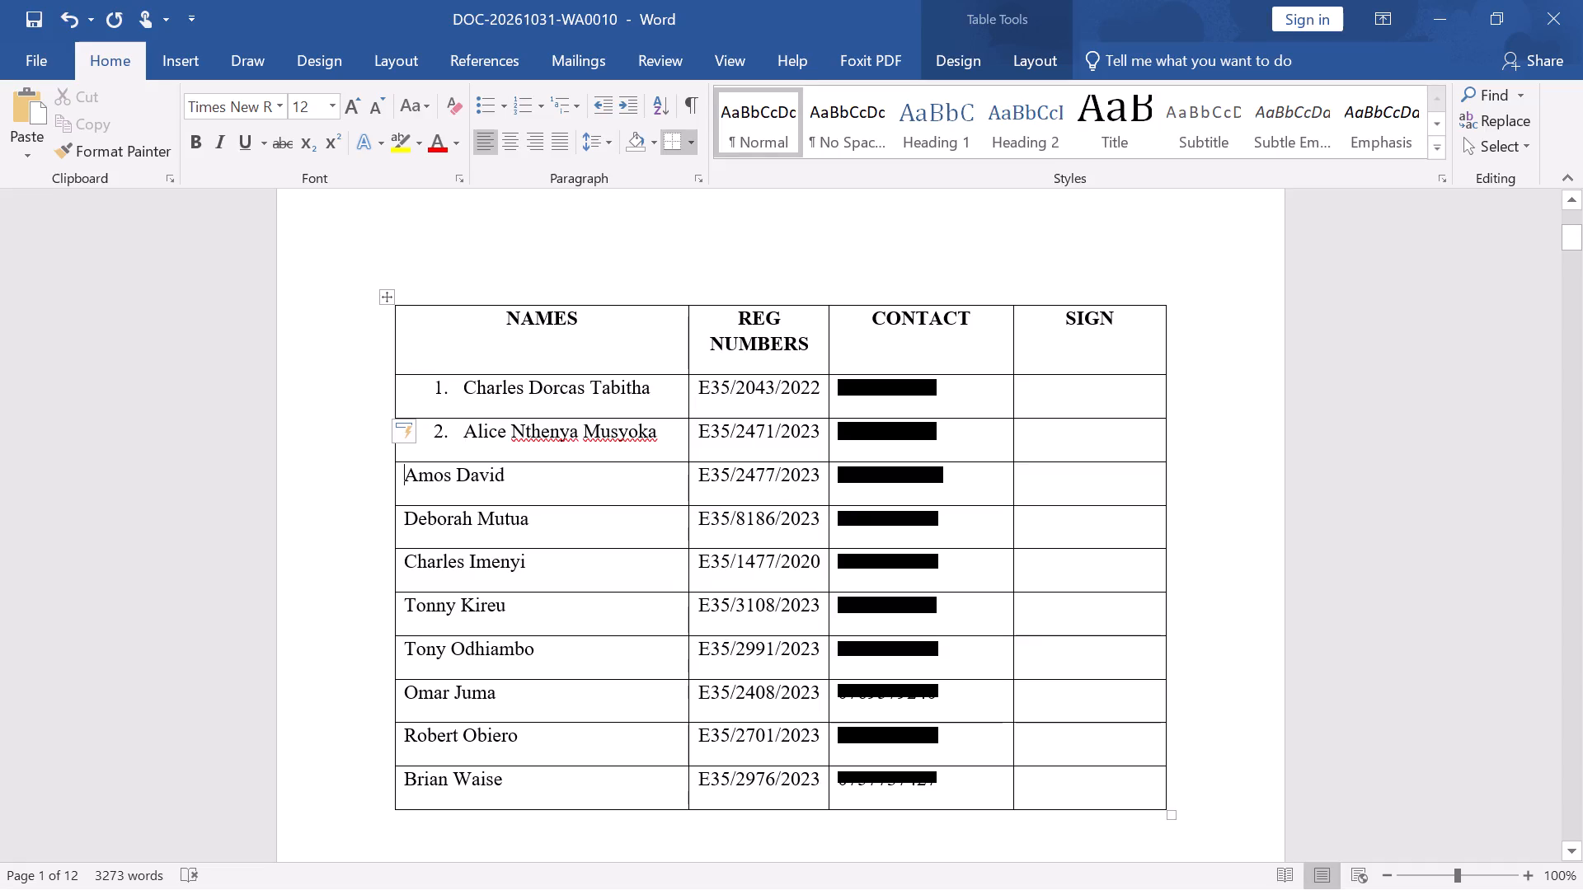
{"action": "key", "text": "3"}
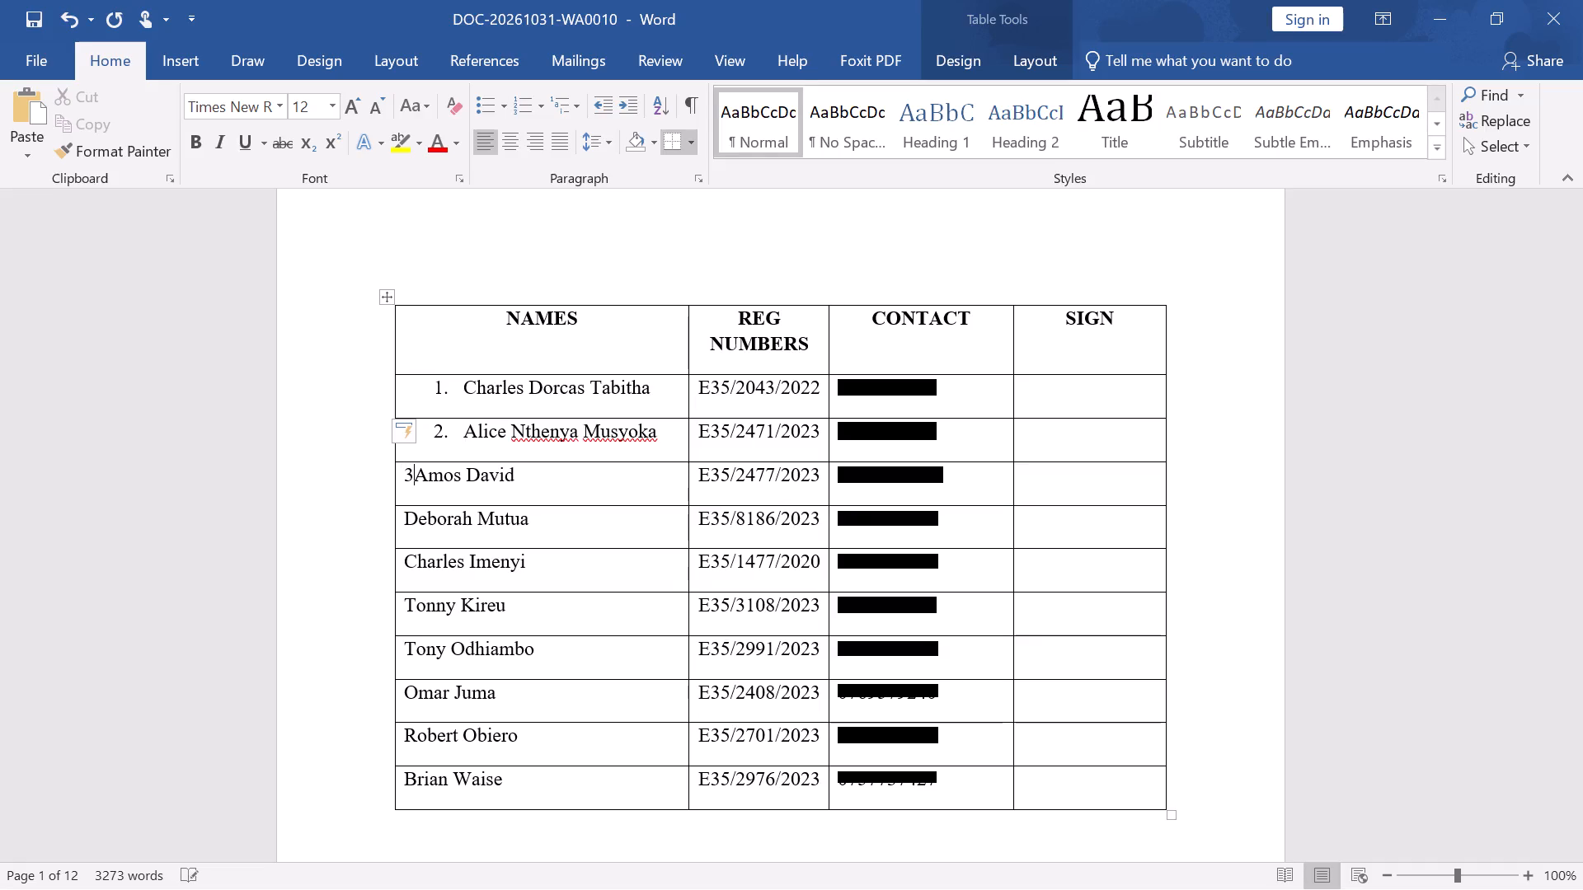
{"action": "key", "text": "period"}
{"action": "key", "text": "space"}
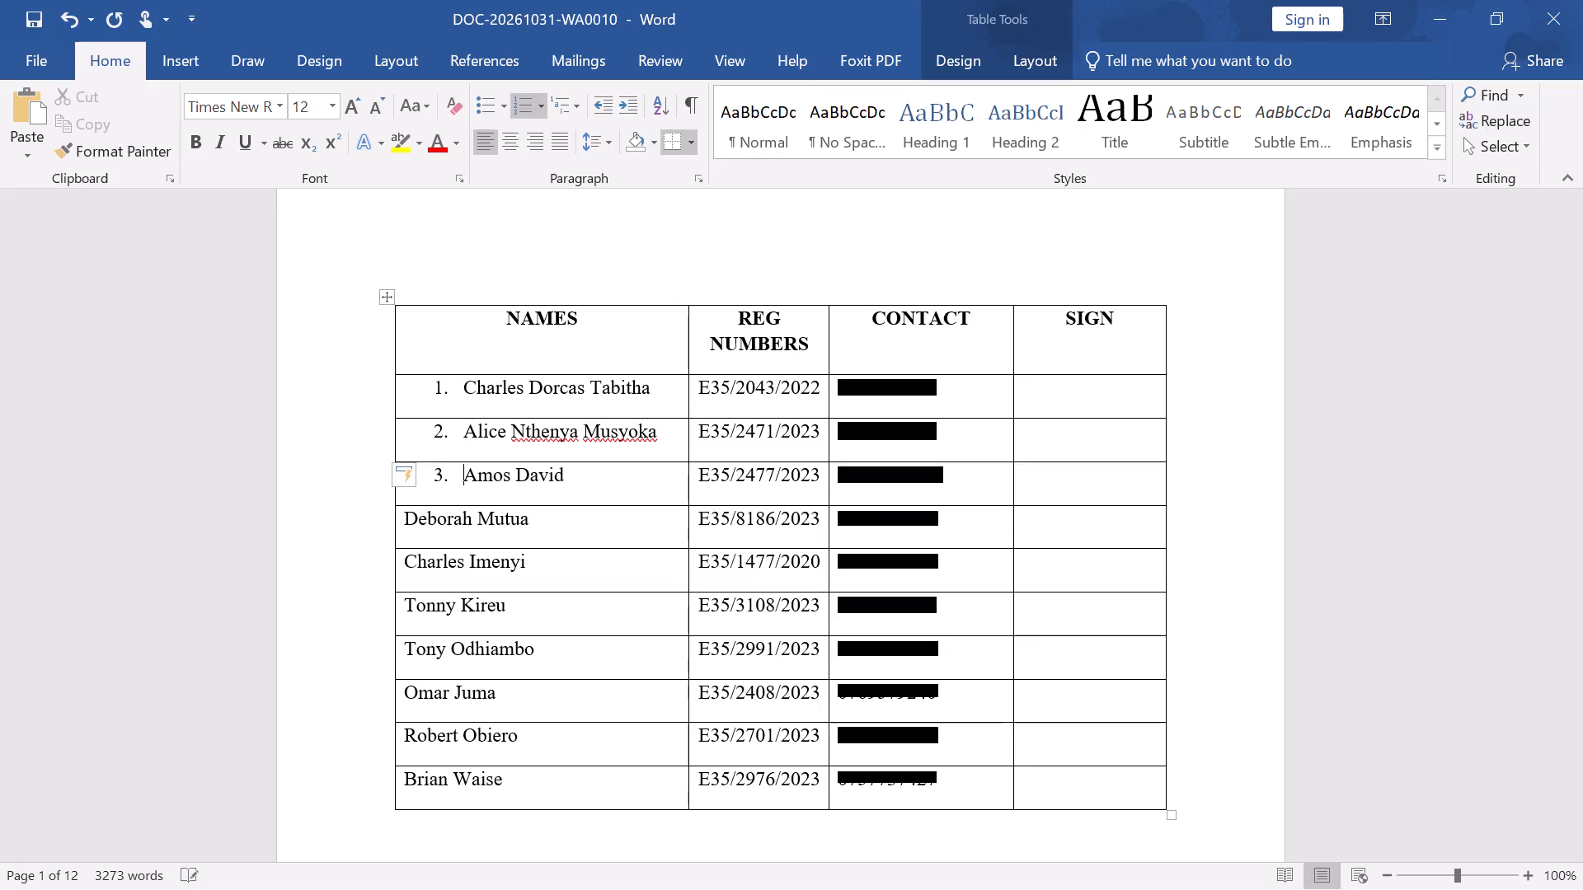
{"action": "left_click", "coordinate": [406, 519]}
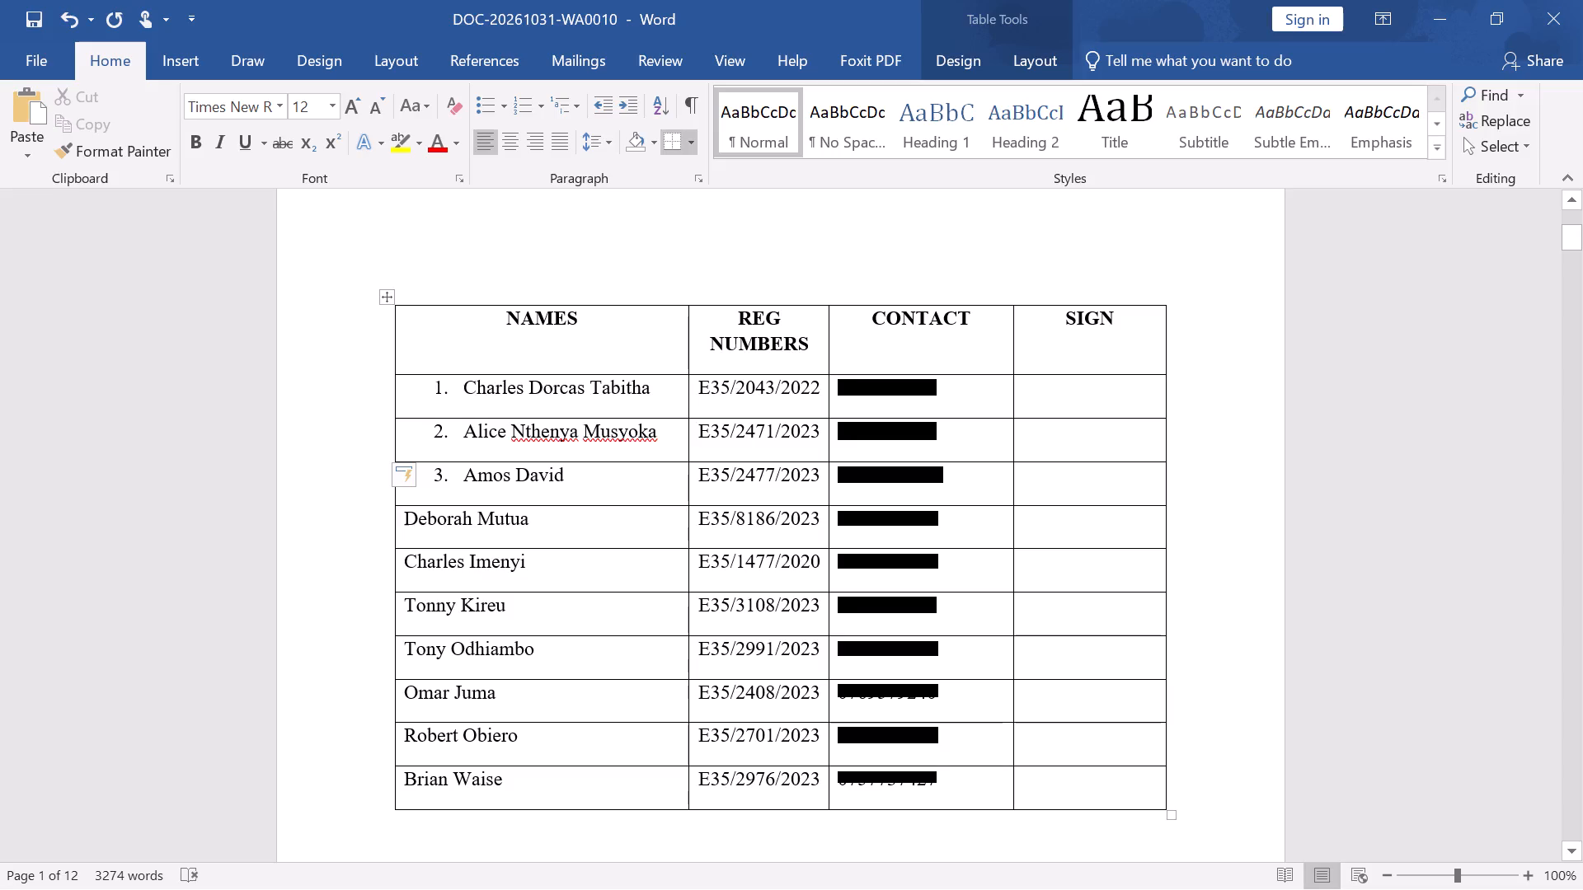
{"action": "key", "text": "4"}
{"action": "type", "text": "."}
{"action": "key", "text": "space"}
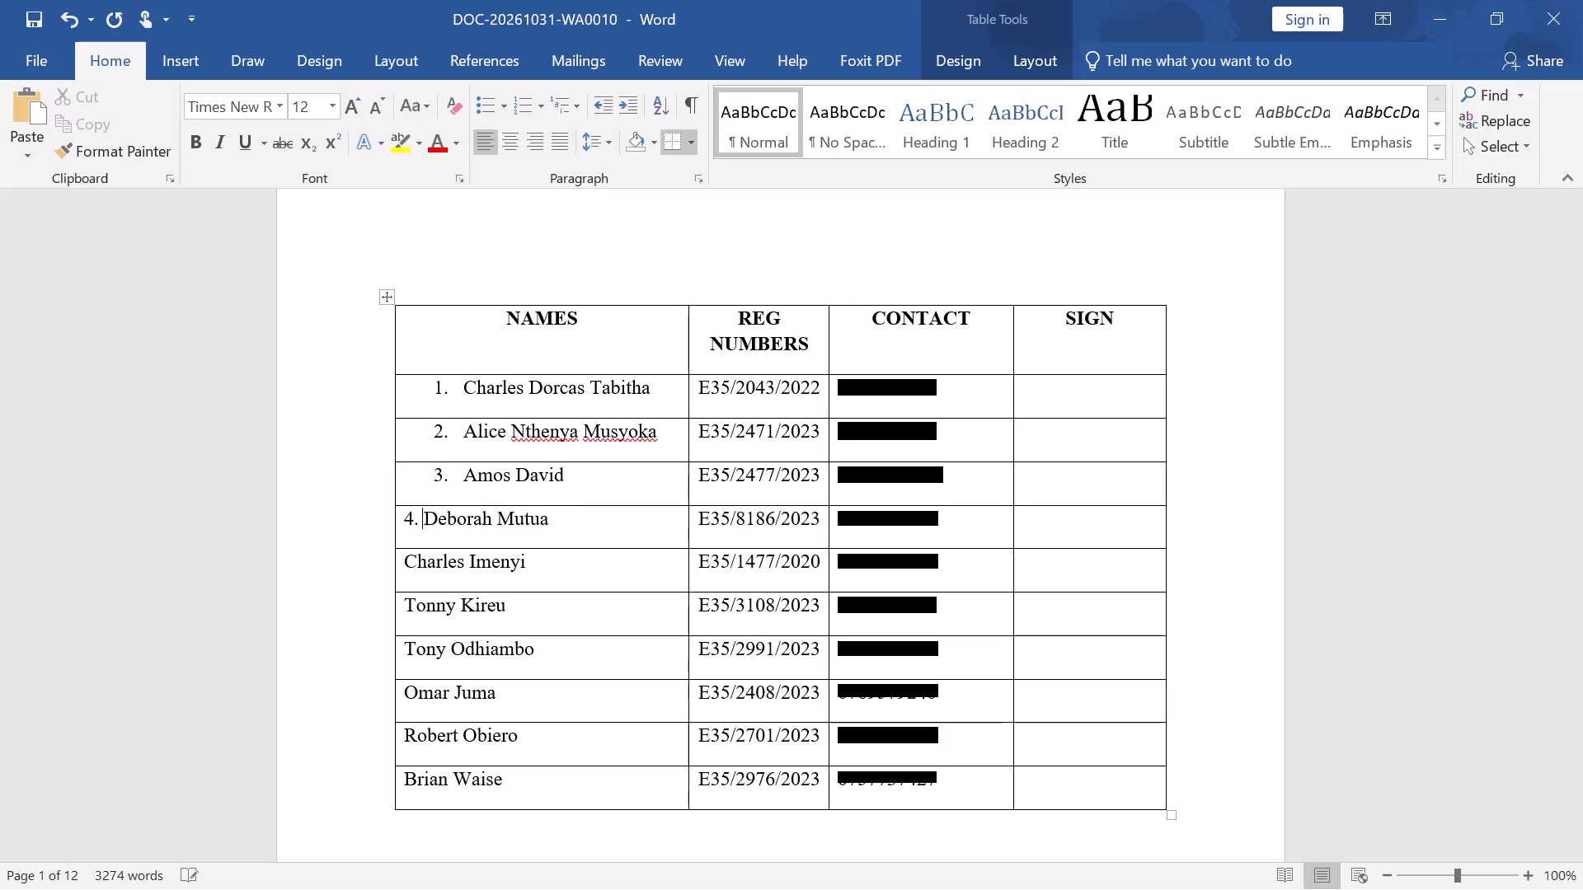
{"action": "left_click", "coordinate": [405, 562]}
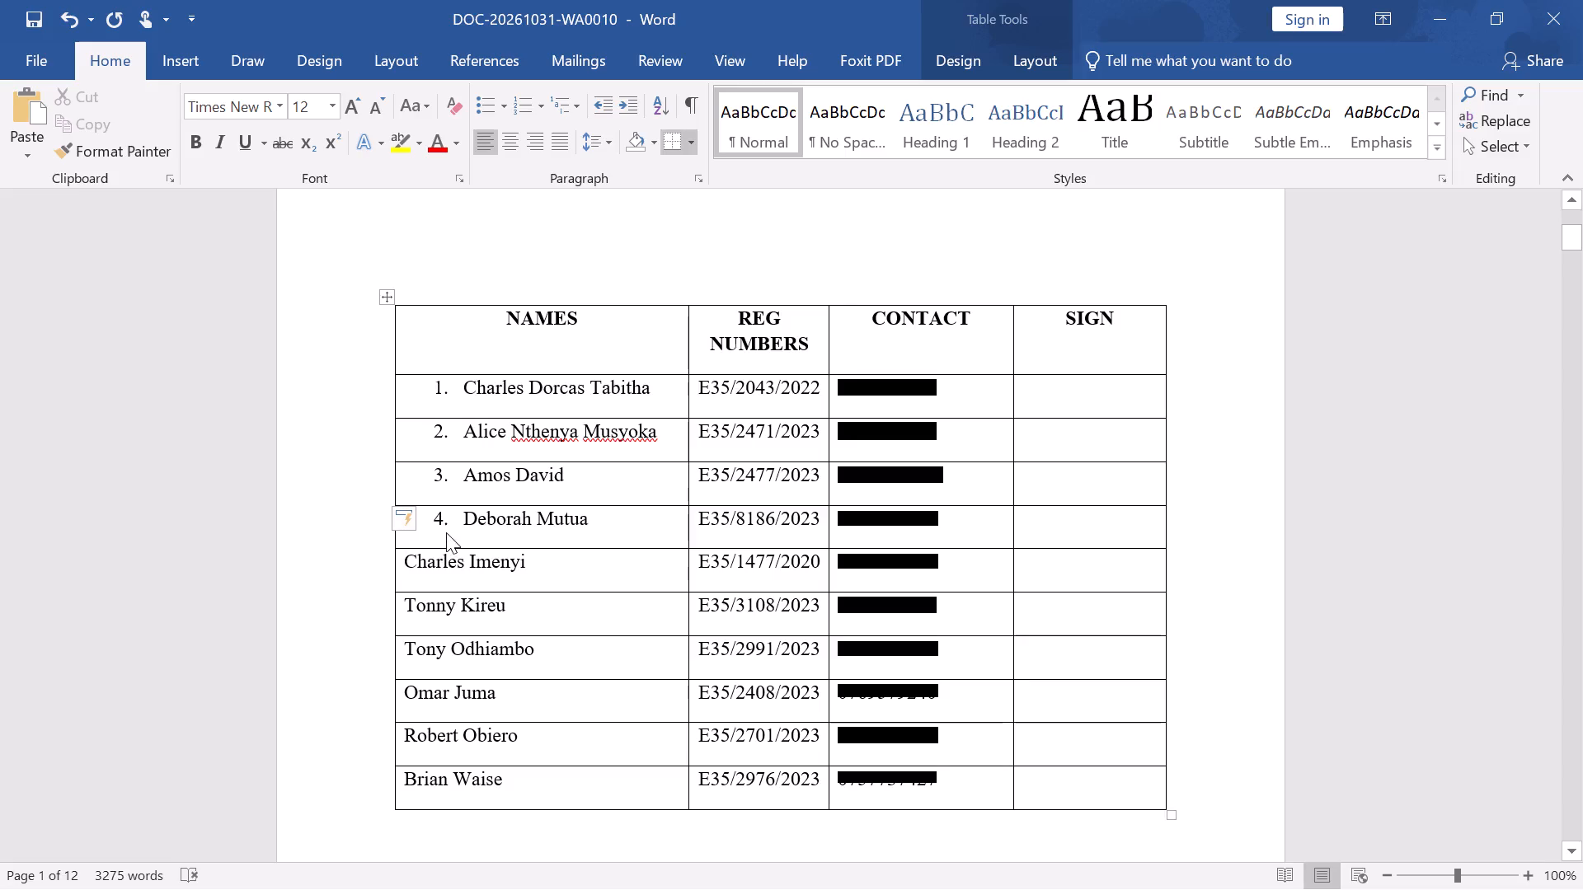
{"action": "key", "text": "5"}
{"action": "key", "text": "period"}
{"action": "key", "text": "space"}
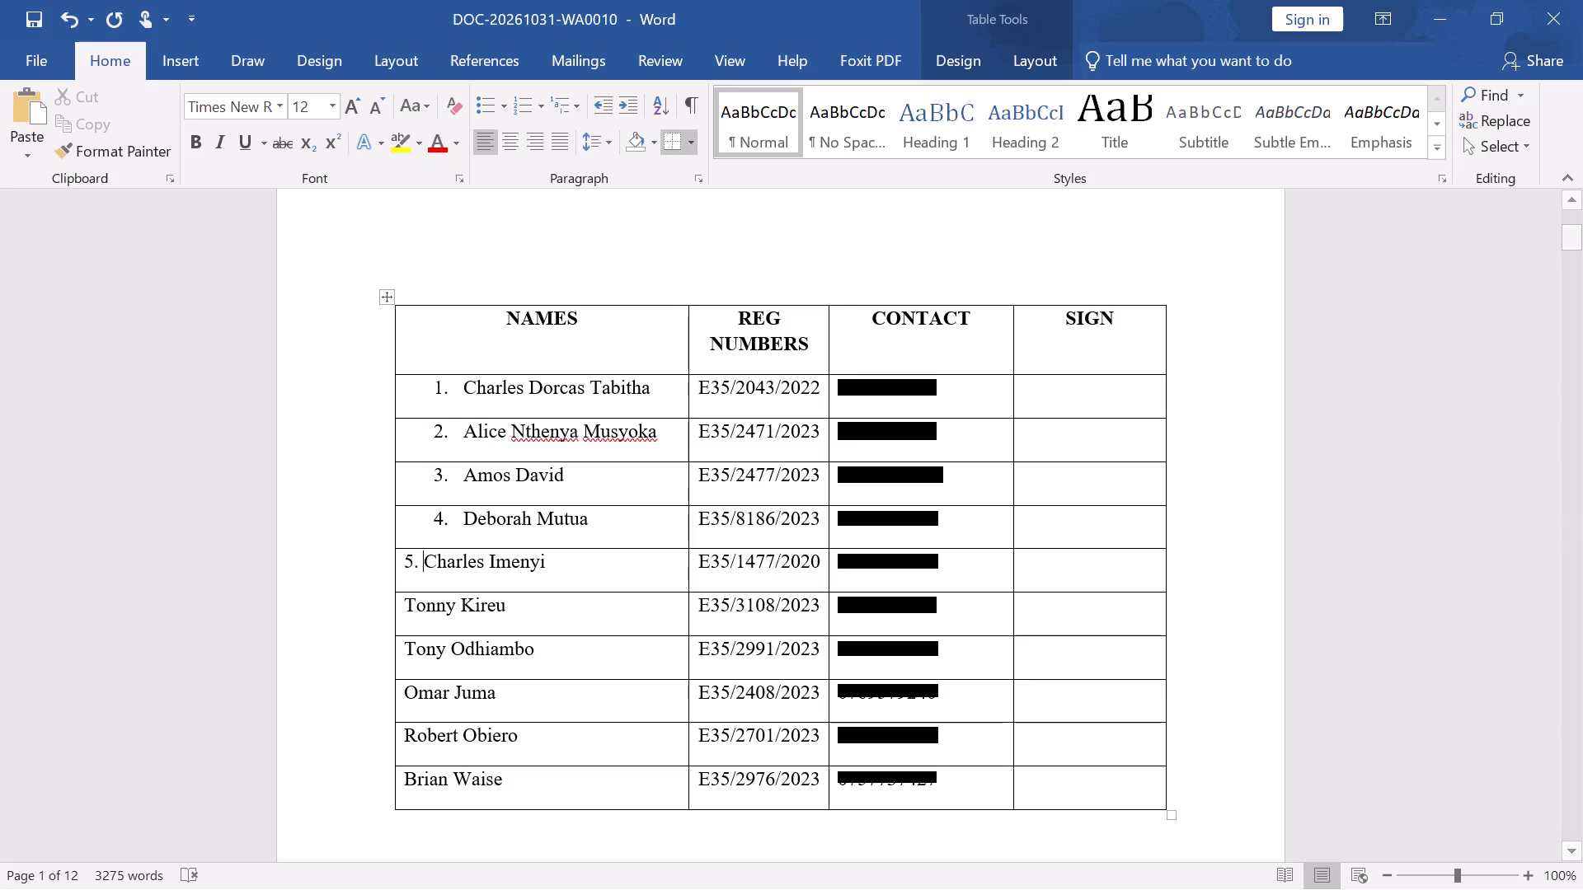
Number the sixth to ninth member names in the NAMES column 6., 7., 8. and 9. as list items.
{"action": "left_click", "coordinate": [404, 604]}
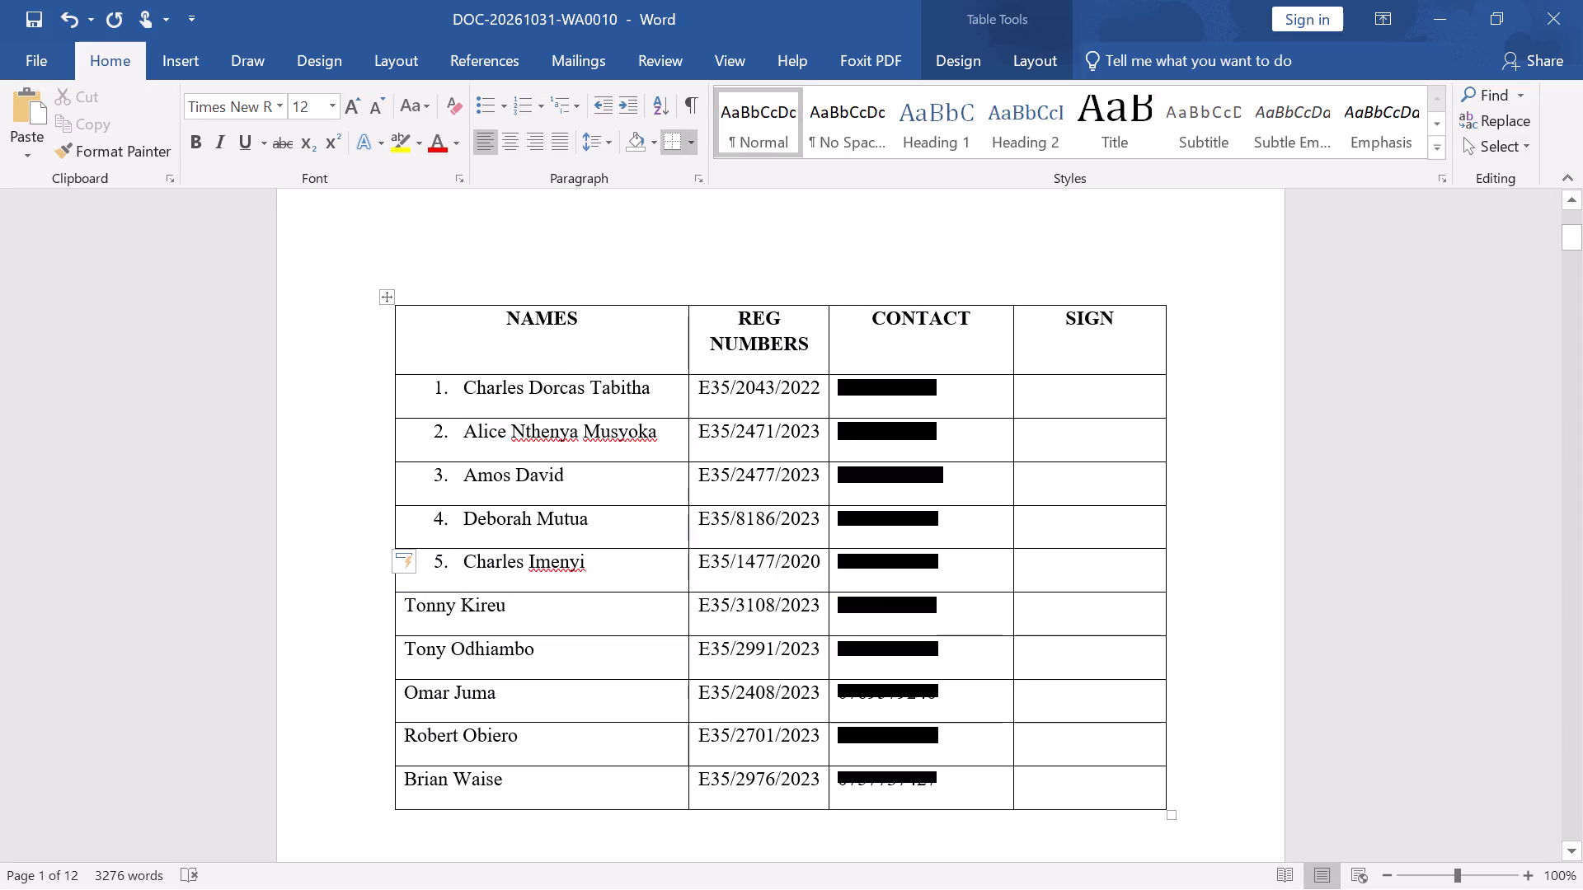
{"action": "key", "text": "6"}
{"action": "key", "text": "period"}
{"action": "key", "text": "space"}
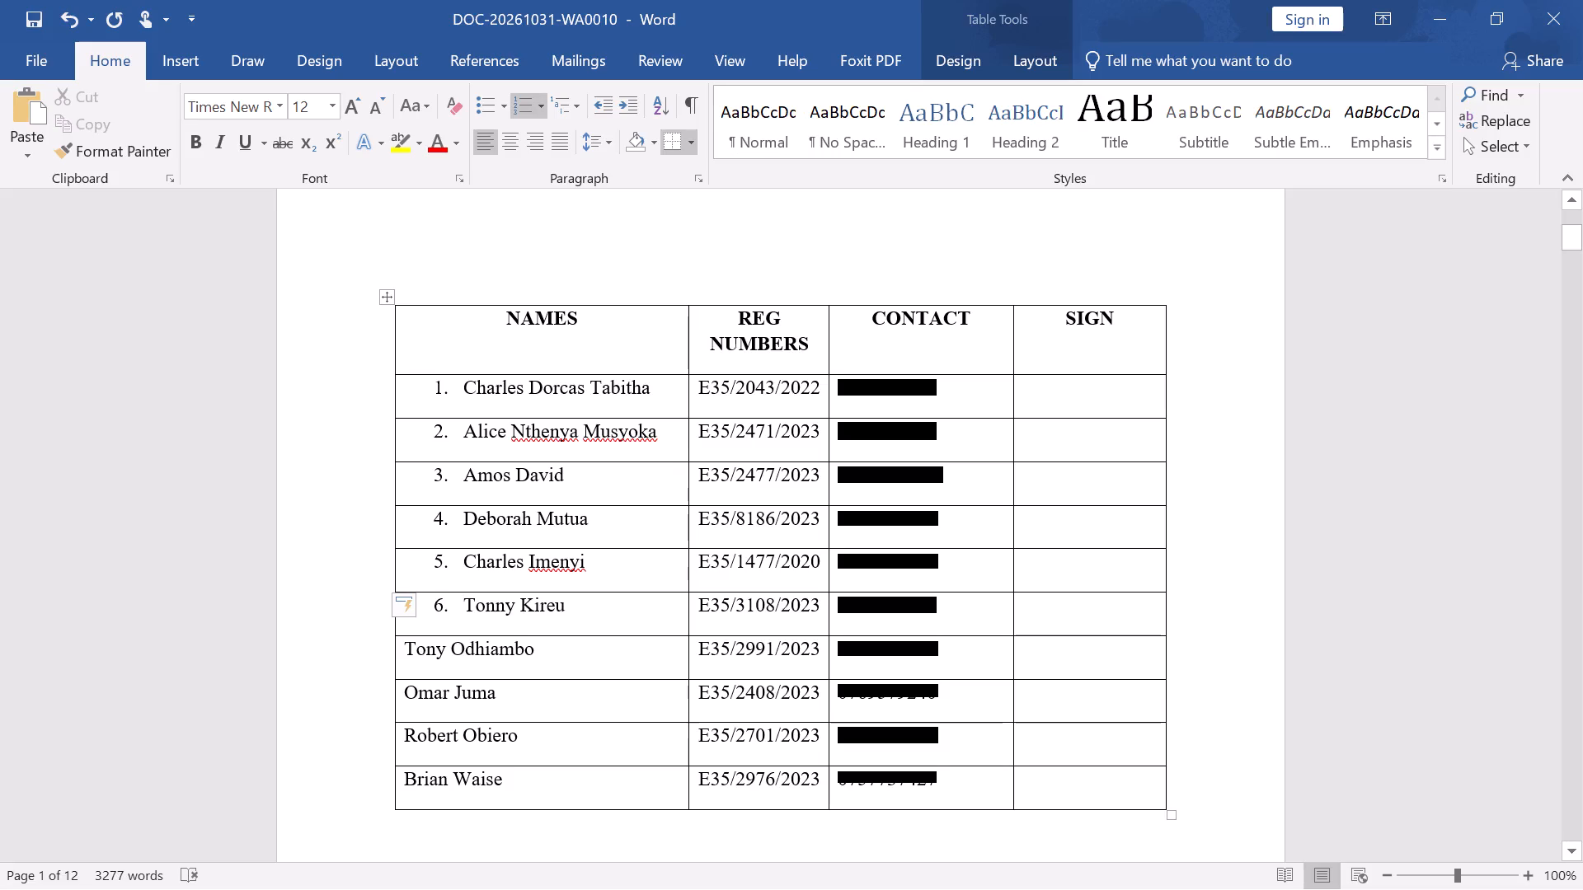
{"action": "left_click", "coordinate": [410, 647]}
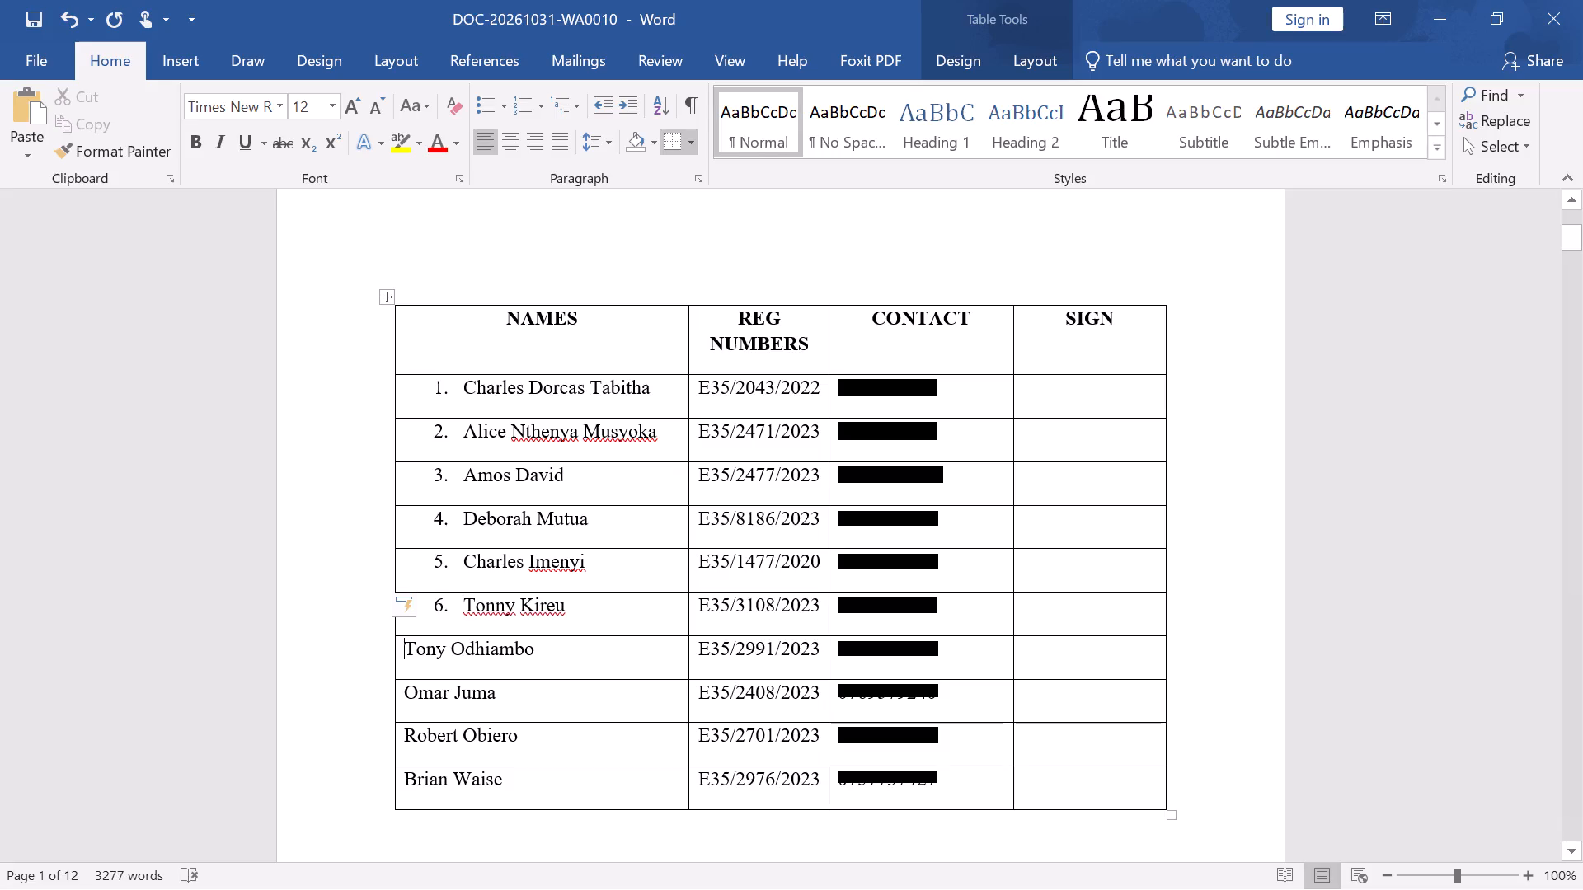
{"action": "key", "text": "7"}
{"action": "key", "text": "period"}
{"action": "key", "text": "space"}
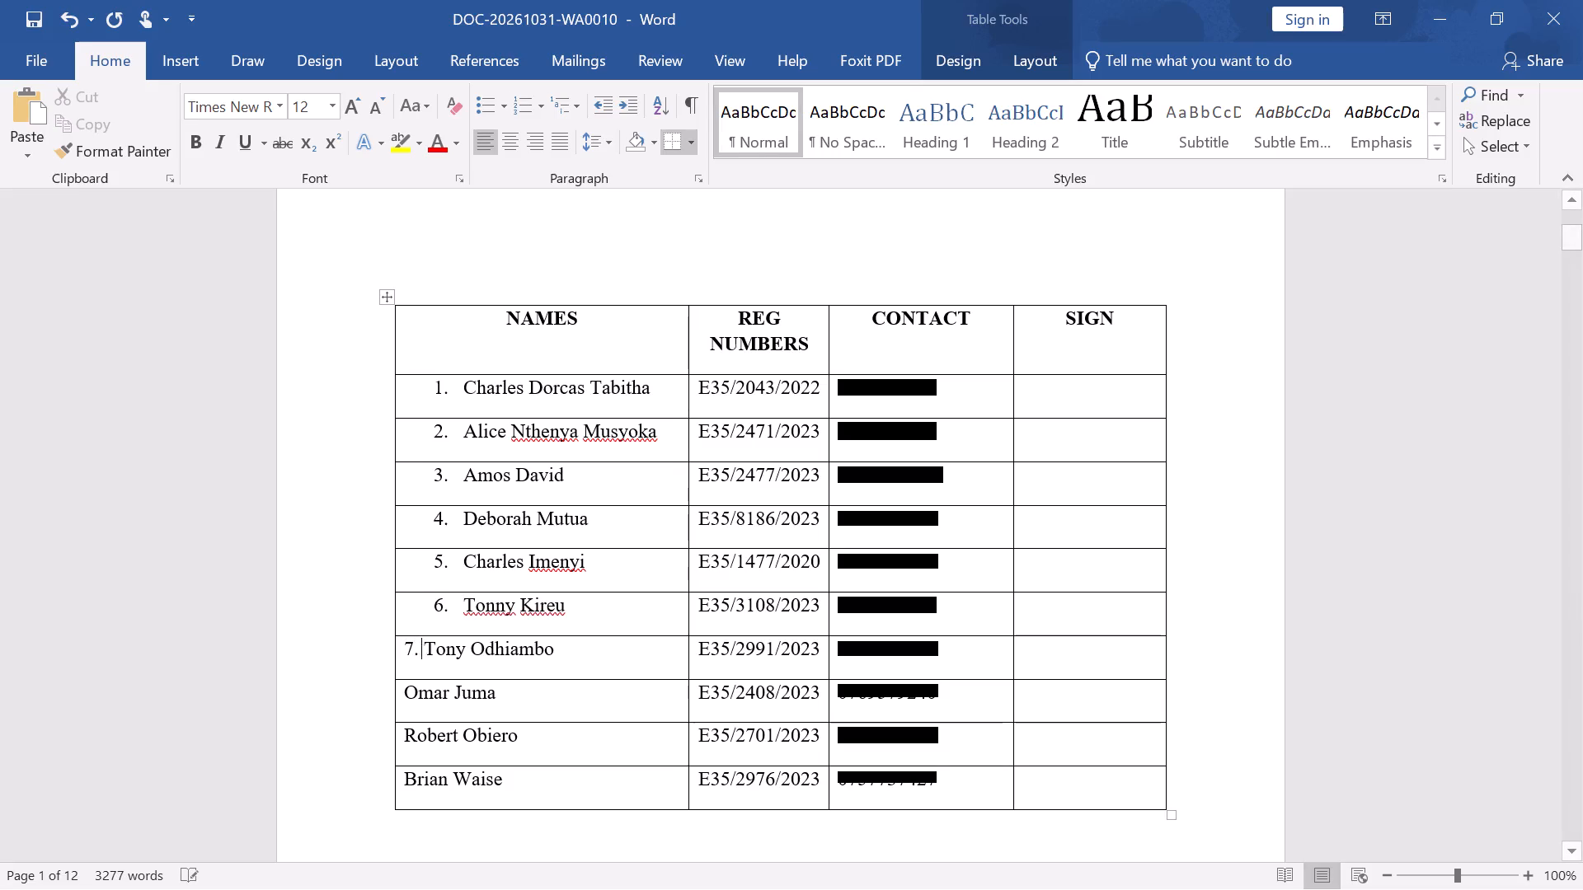
{"action": "left_click", "coordinate": [406, 695]}
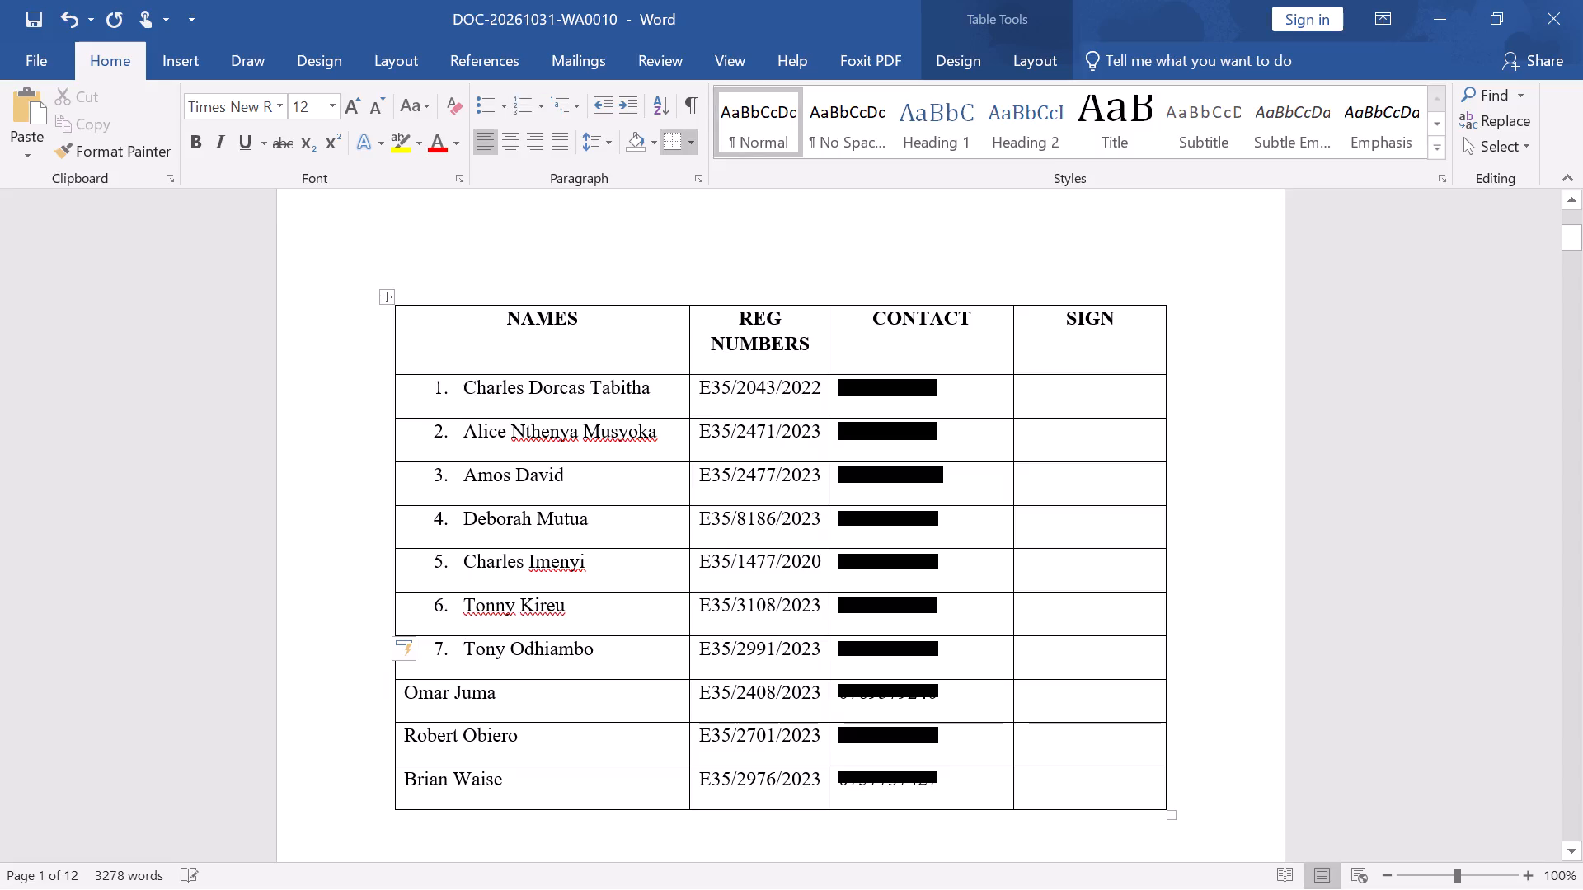
{"action": "key", "text": "8"}
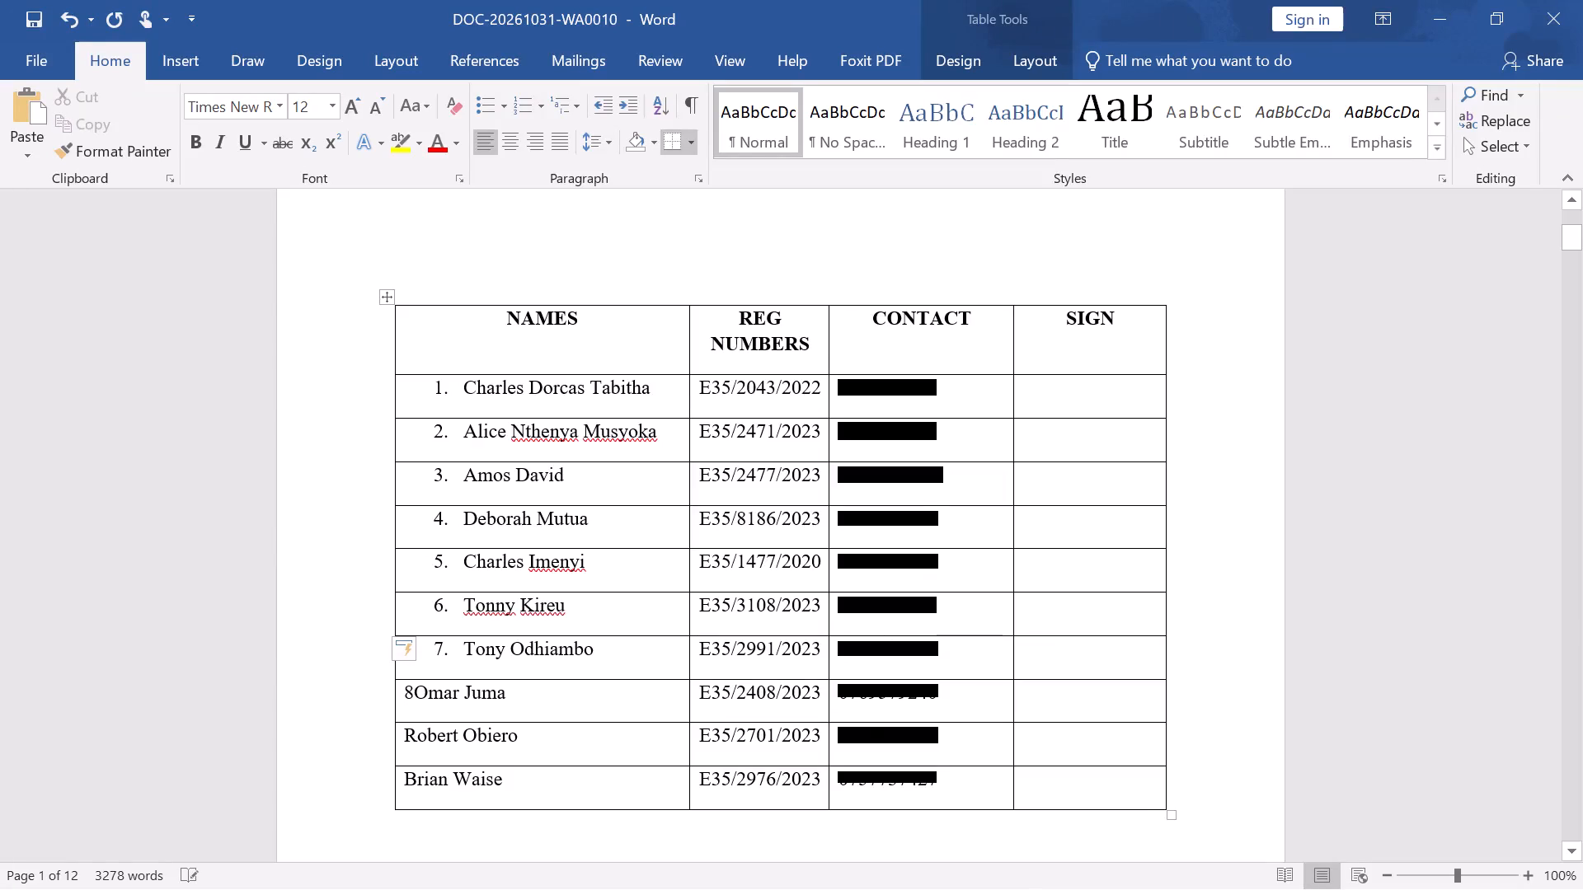
{"action": "key", "text": "period"}
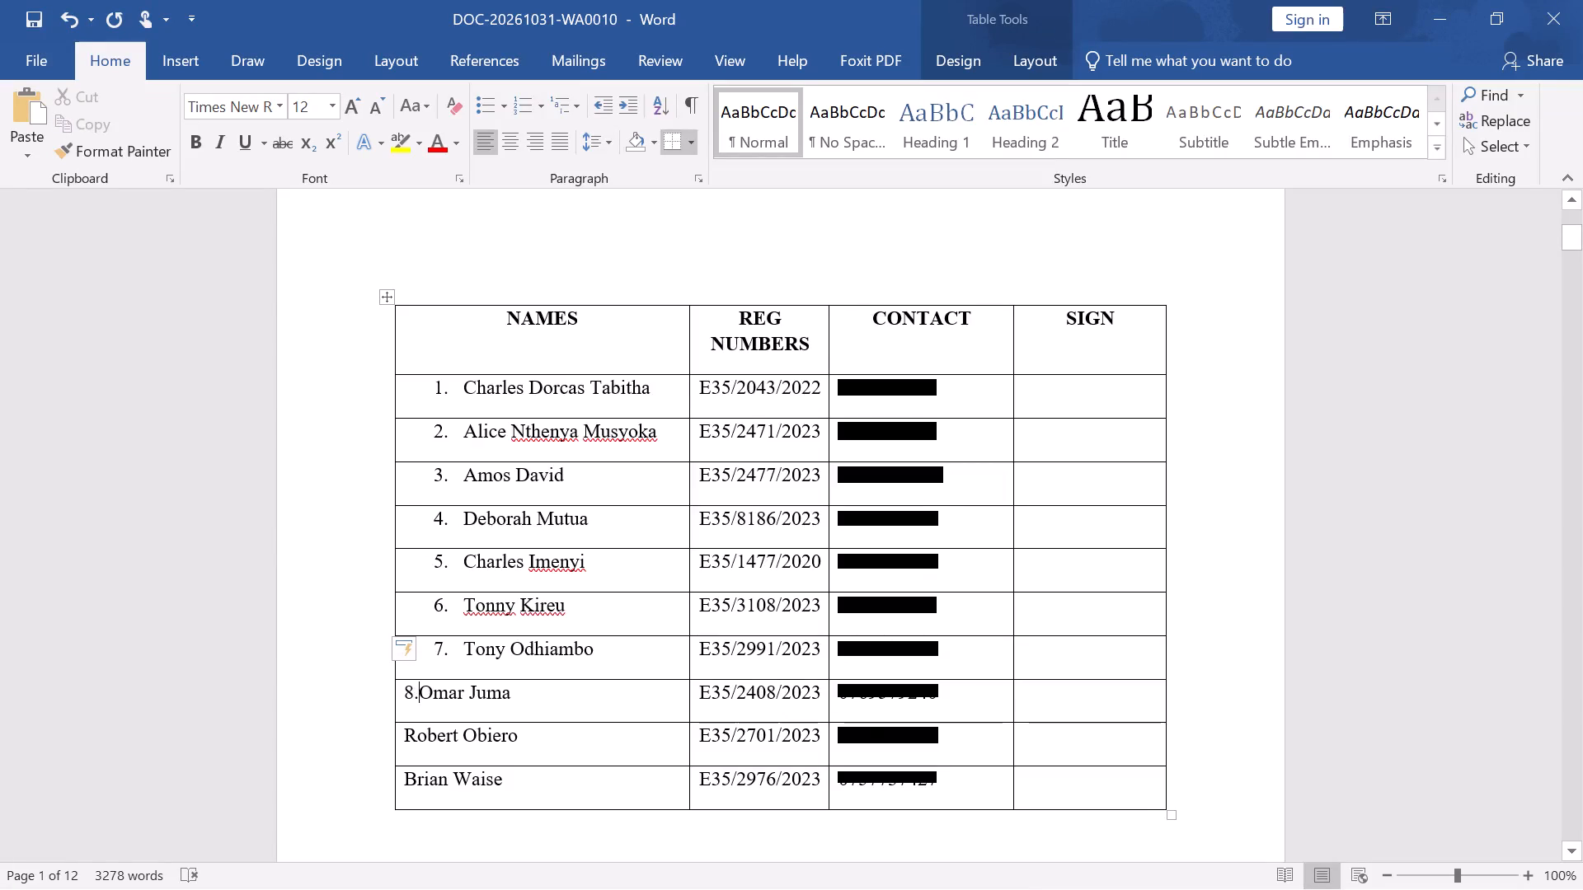
{"action": "key", "text": "space"}
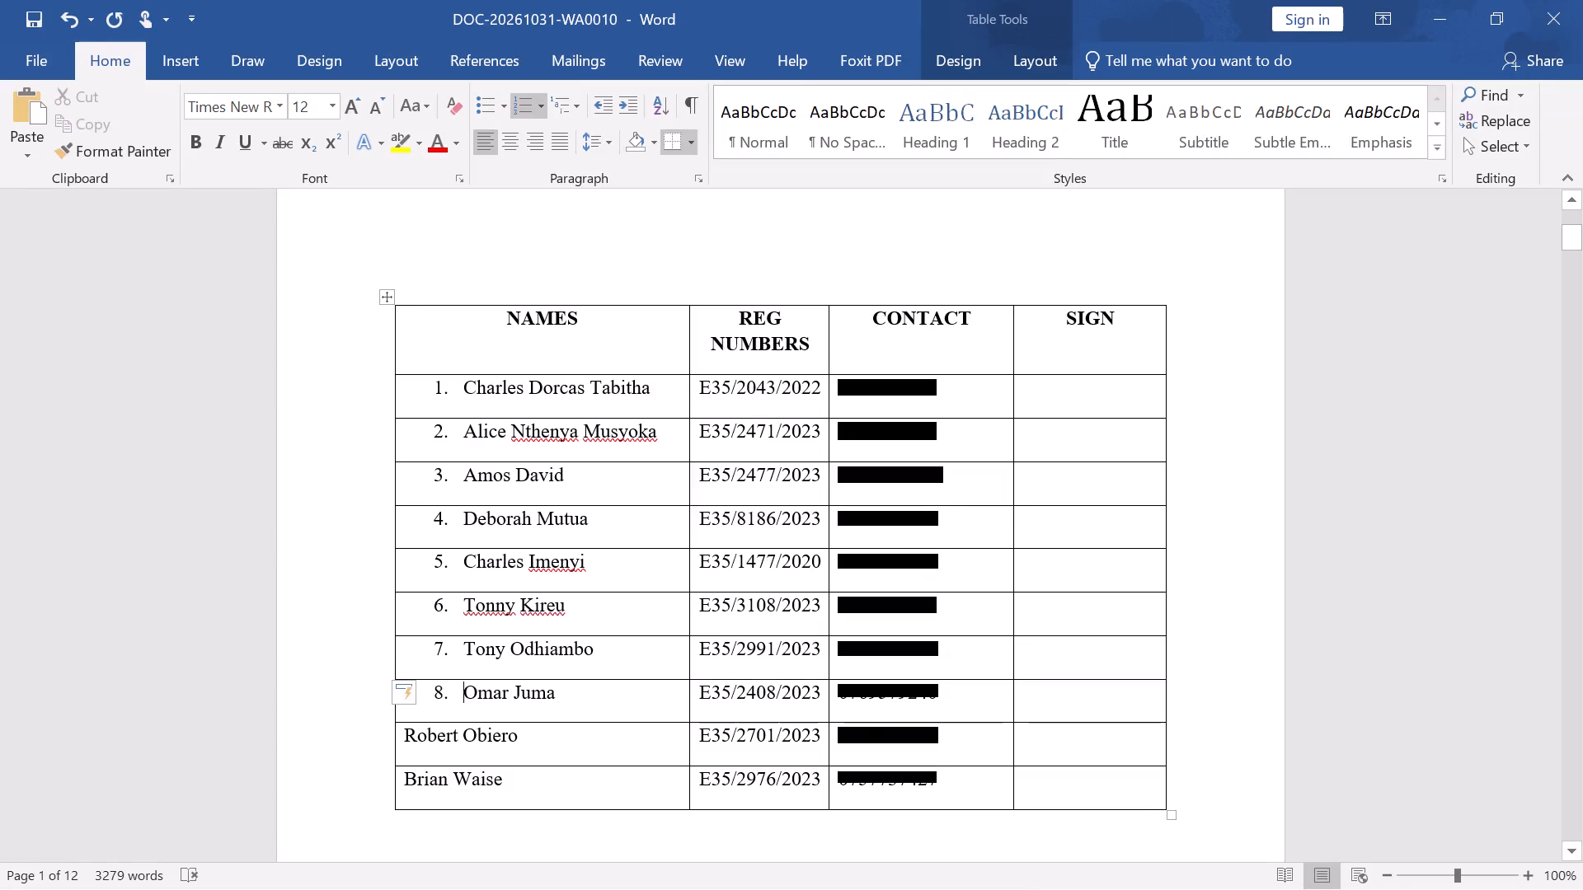
{"action": "left_click", "coordinate": [406, 740]}
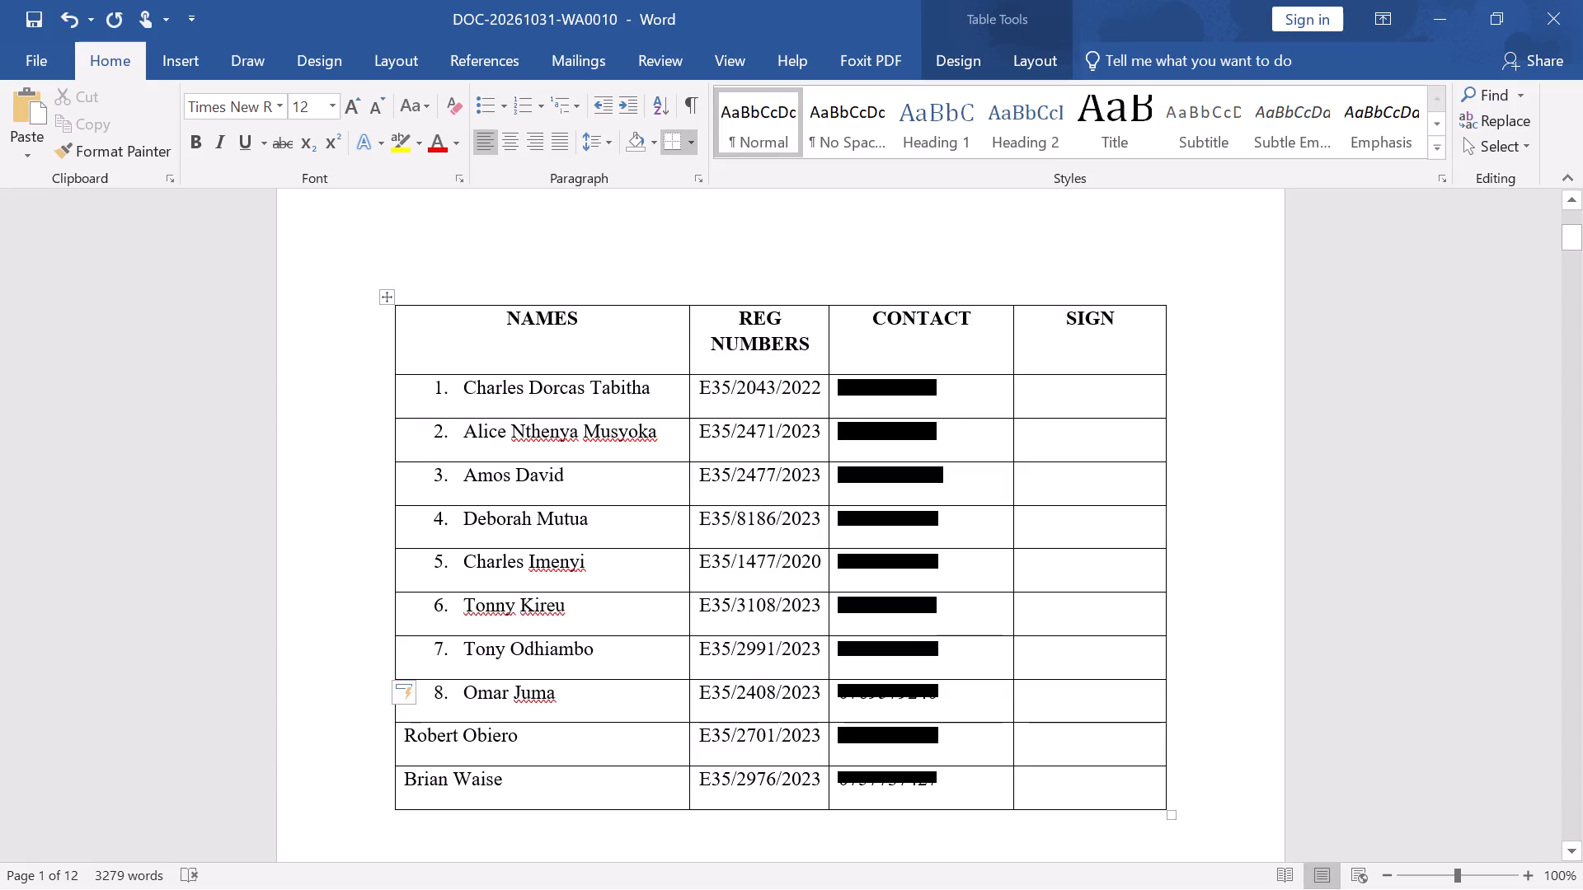
{"action": "key", "text": "9"}
{"action": "key", "text": "period"}
{"action": "key", "text": "space"}
Number the tenth member name in the NAMES column 10. as a list item.
{"action": "left_click", "coordinate": [404, 774]}
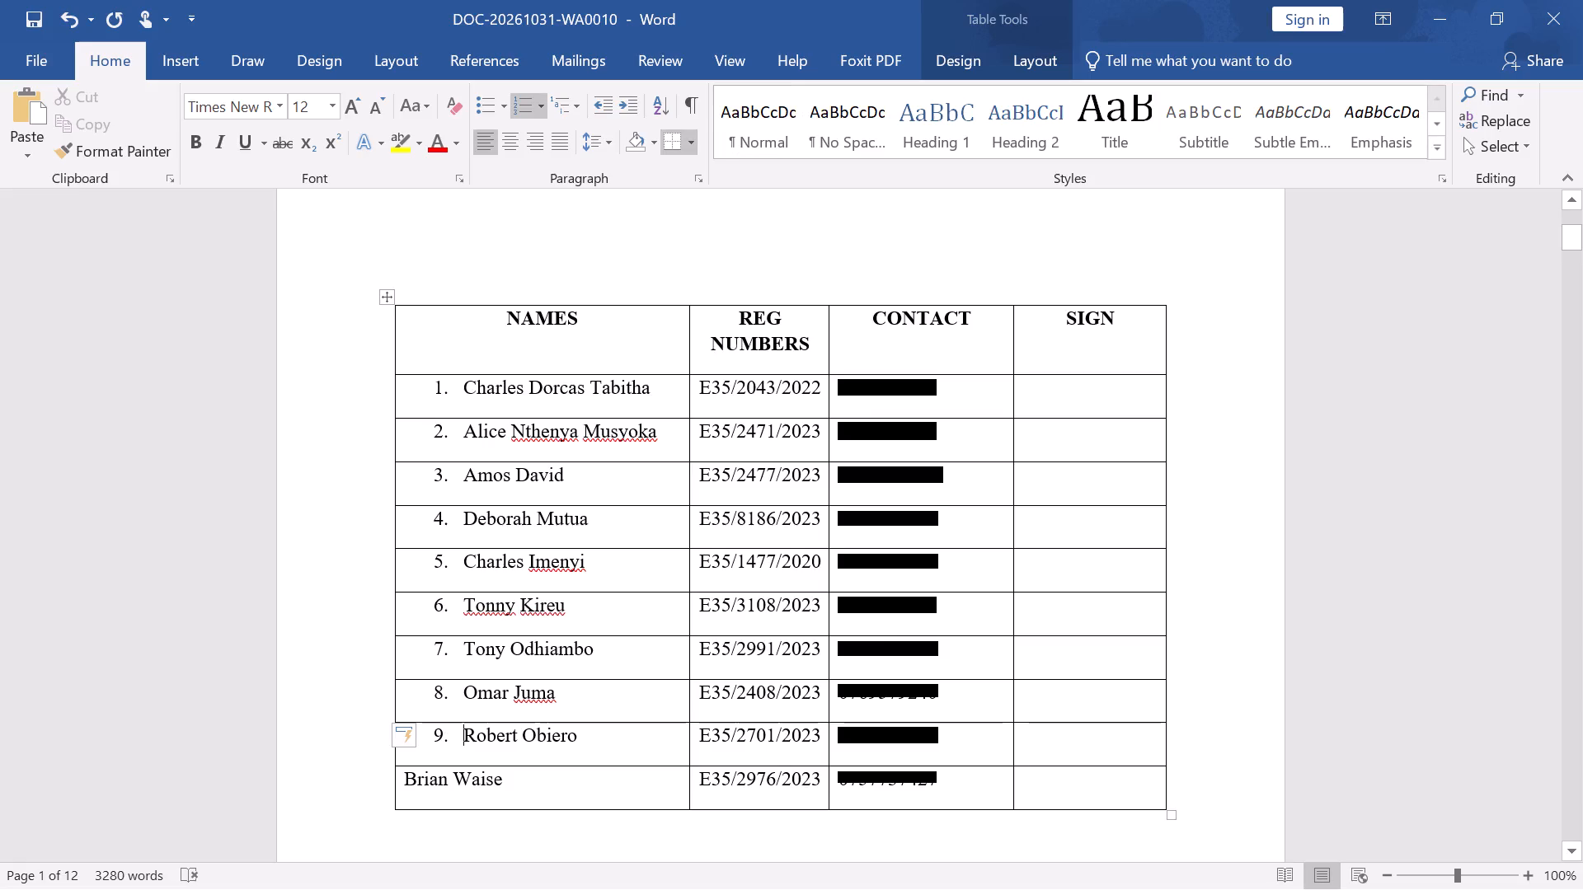
{"action": "key", "text": "1"}
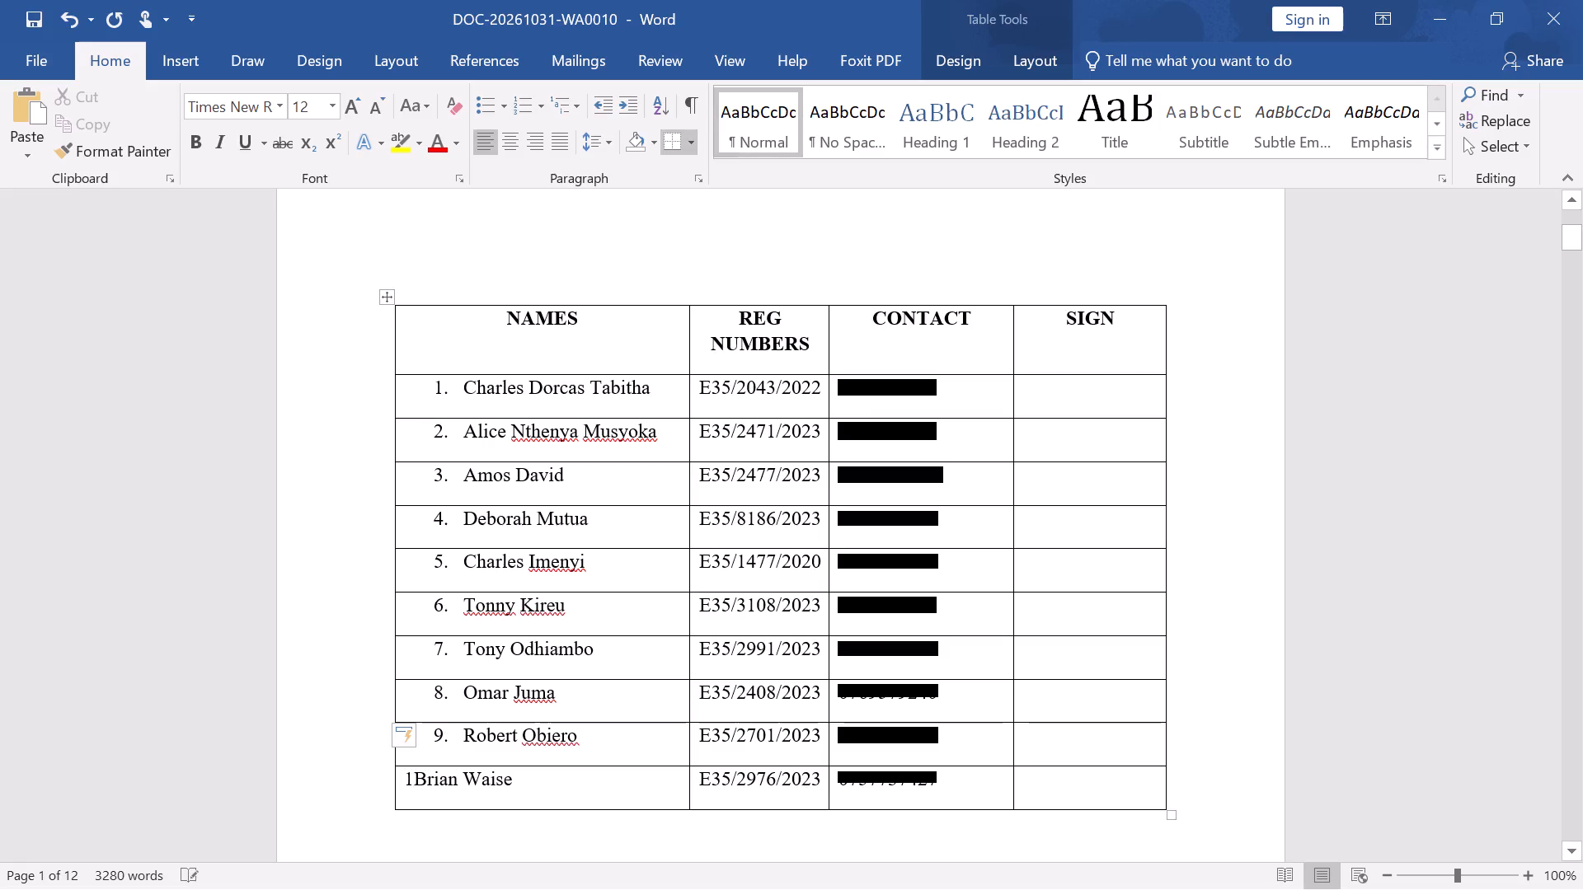
{"action": "key", "text": "0"}
{"action": "key", "text": "period"}
{"action": "key", "text": "space"}
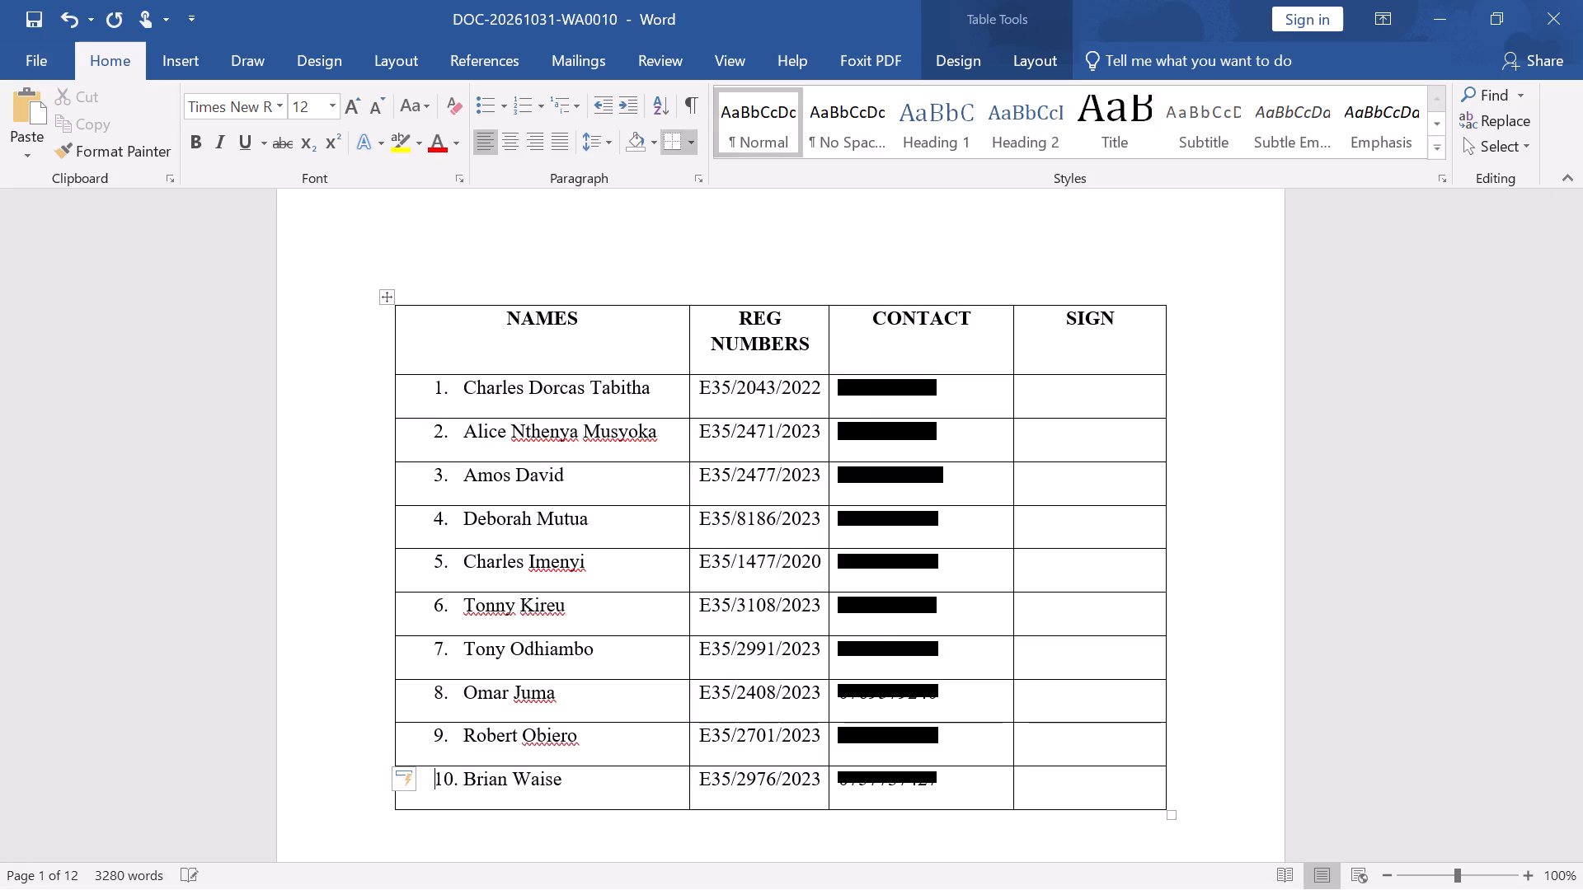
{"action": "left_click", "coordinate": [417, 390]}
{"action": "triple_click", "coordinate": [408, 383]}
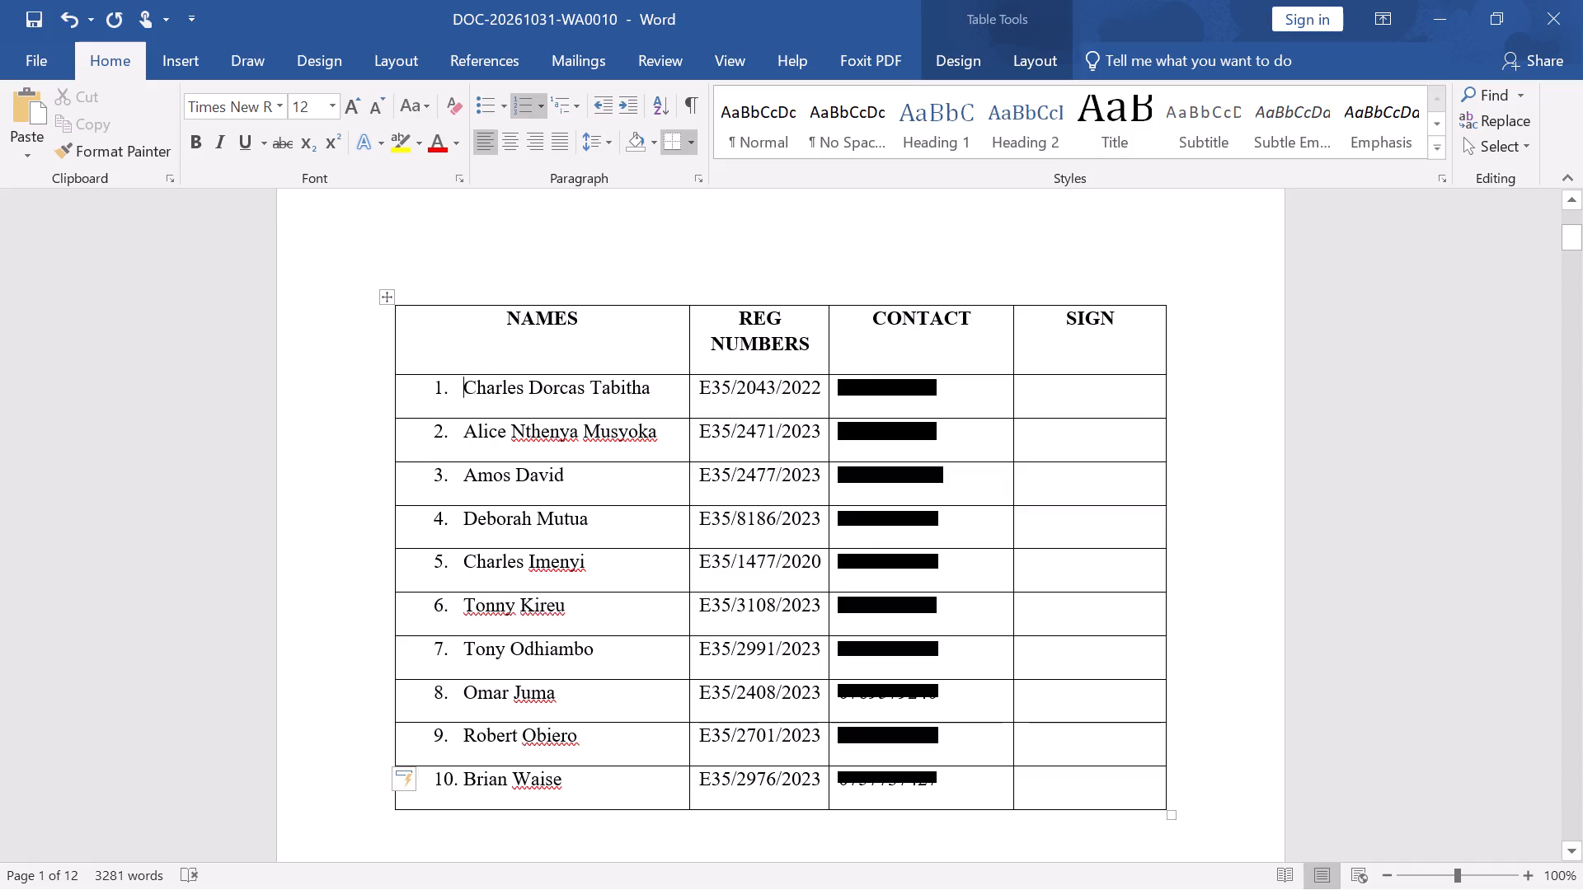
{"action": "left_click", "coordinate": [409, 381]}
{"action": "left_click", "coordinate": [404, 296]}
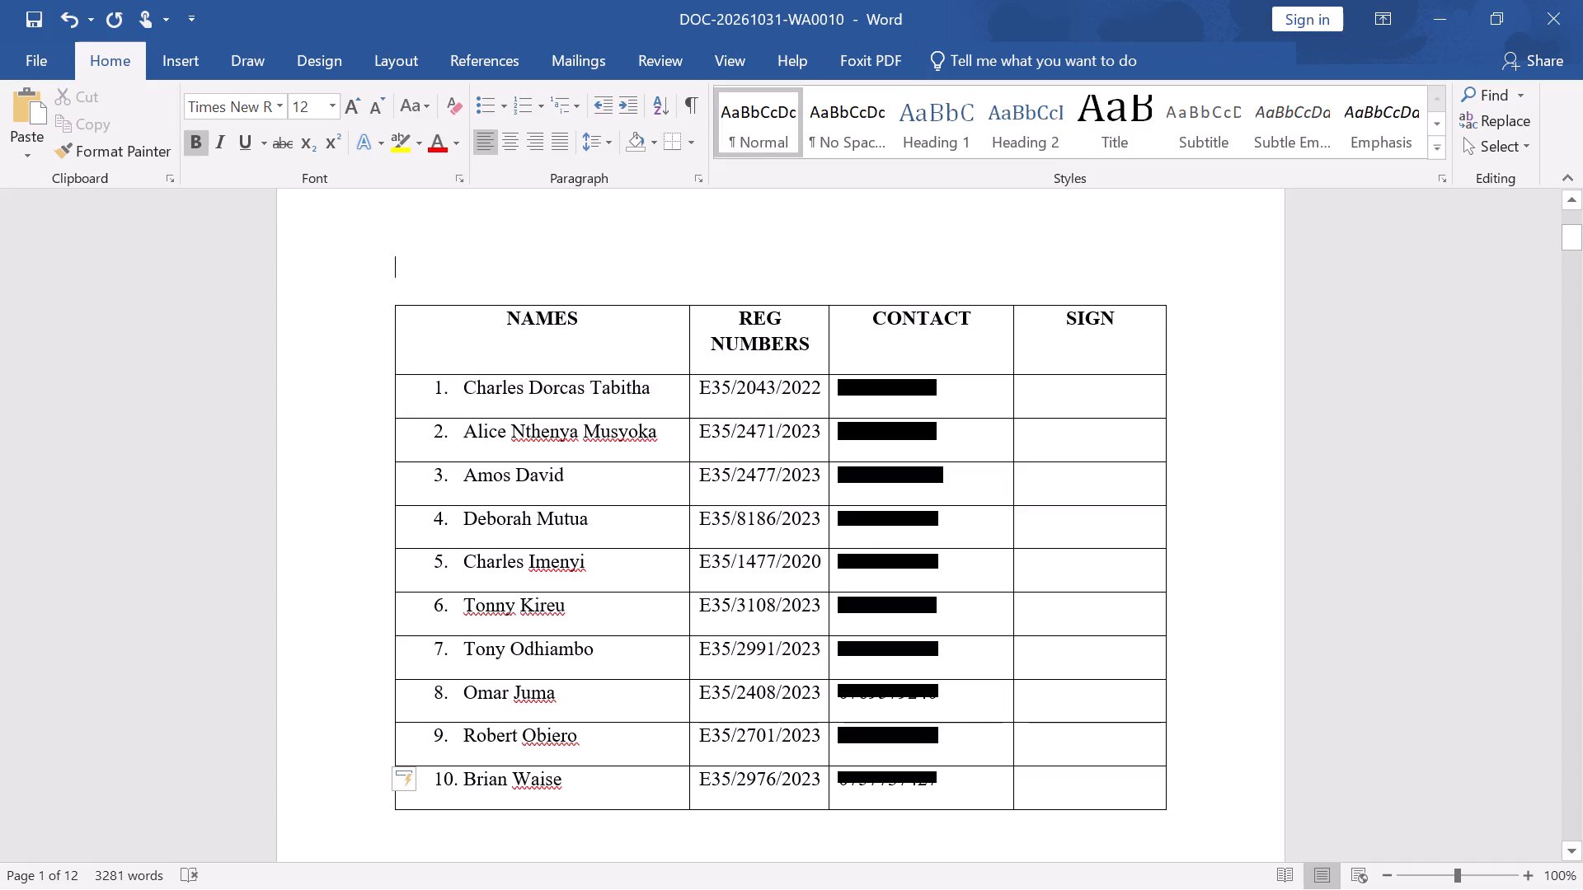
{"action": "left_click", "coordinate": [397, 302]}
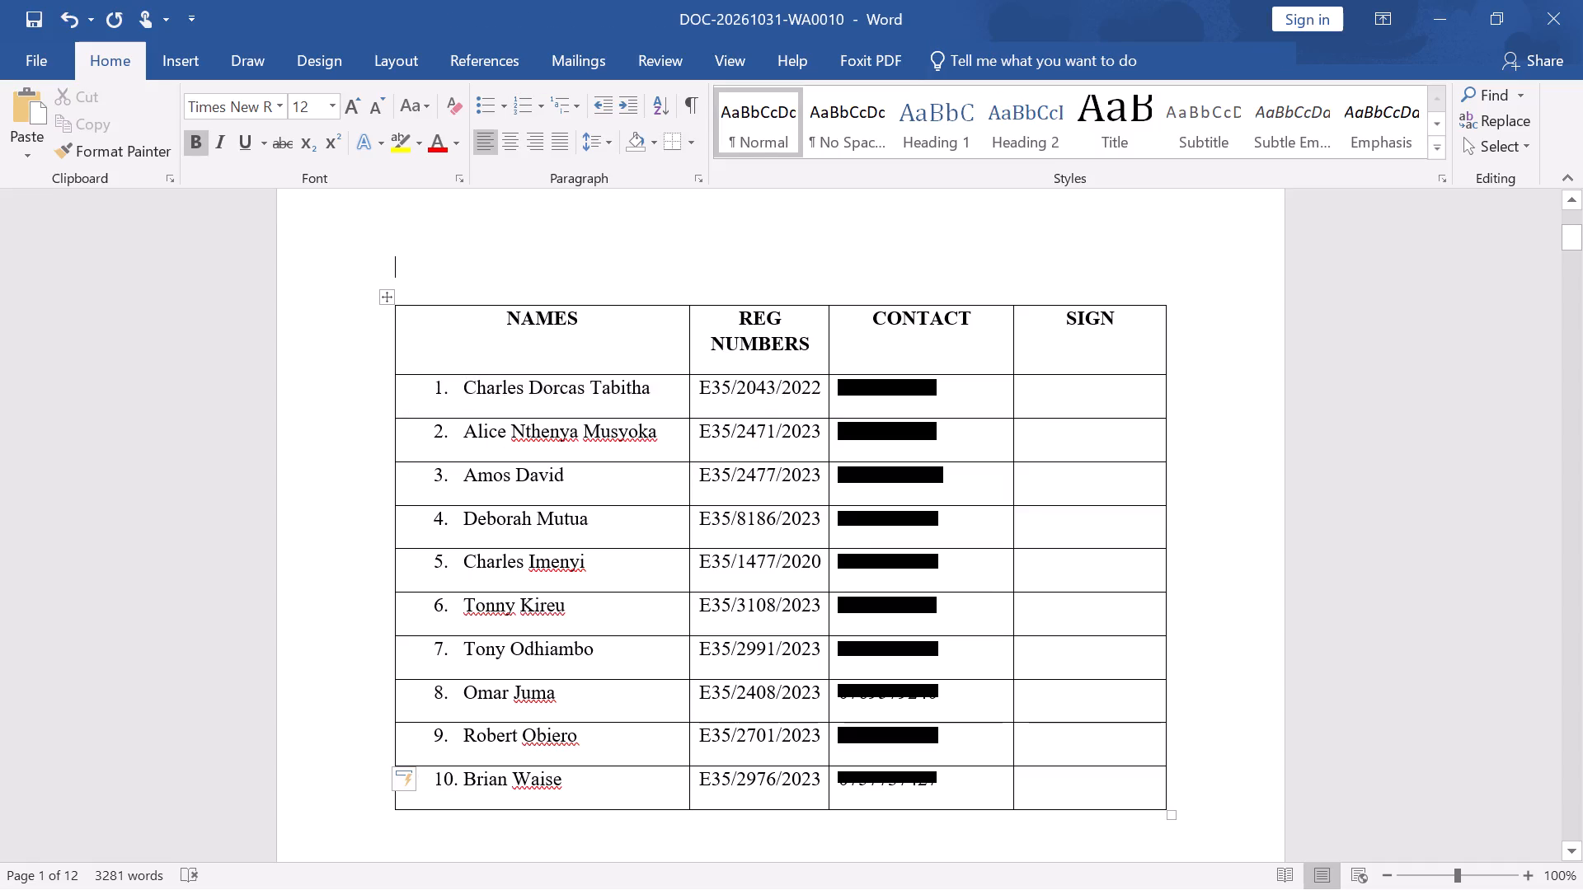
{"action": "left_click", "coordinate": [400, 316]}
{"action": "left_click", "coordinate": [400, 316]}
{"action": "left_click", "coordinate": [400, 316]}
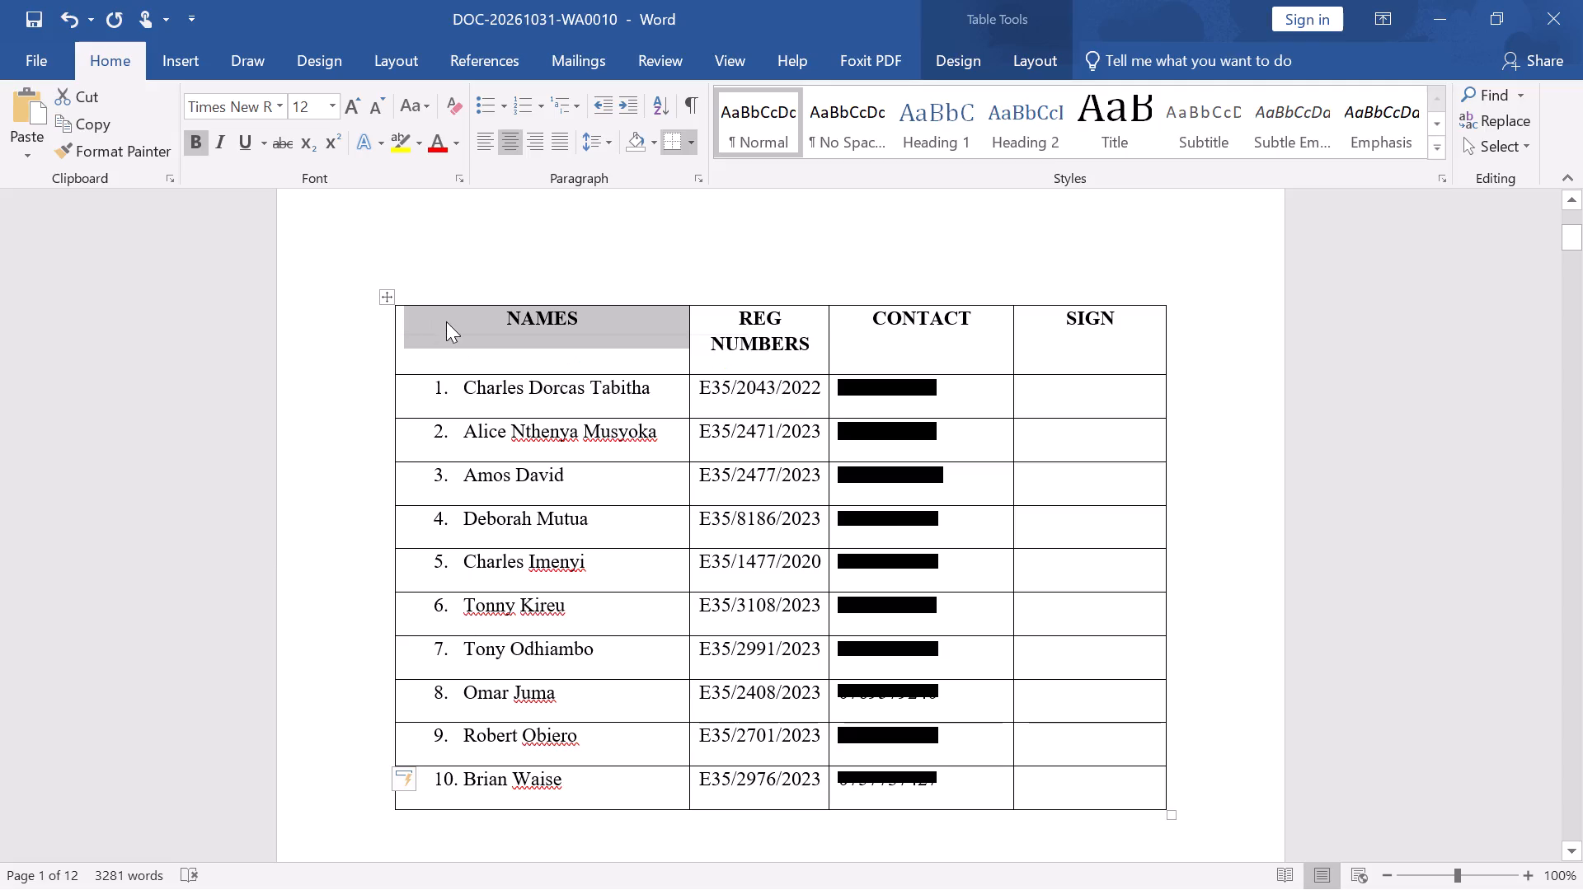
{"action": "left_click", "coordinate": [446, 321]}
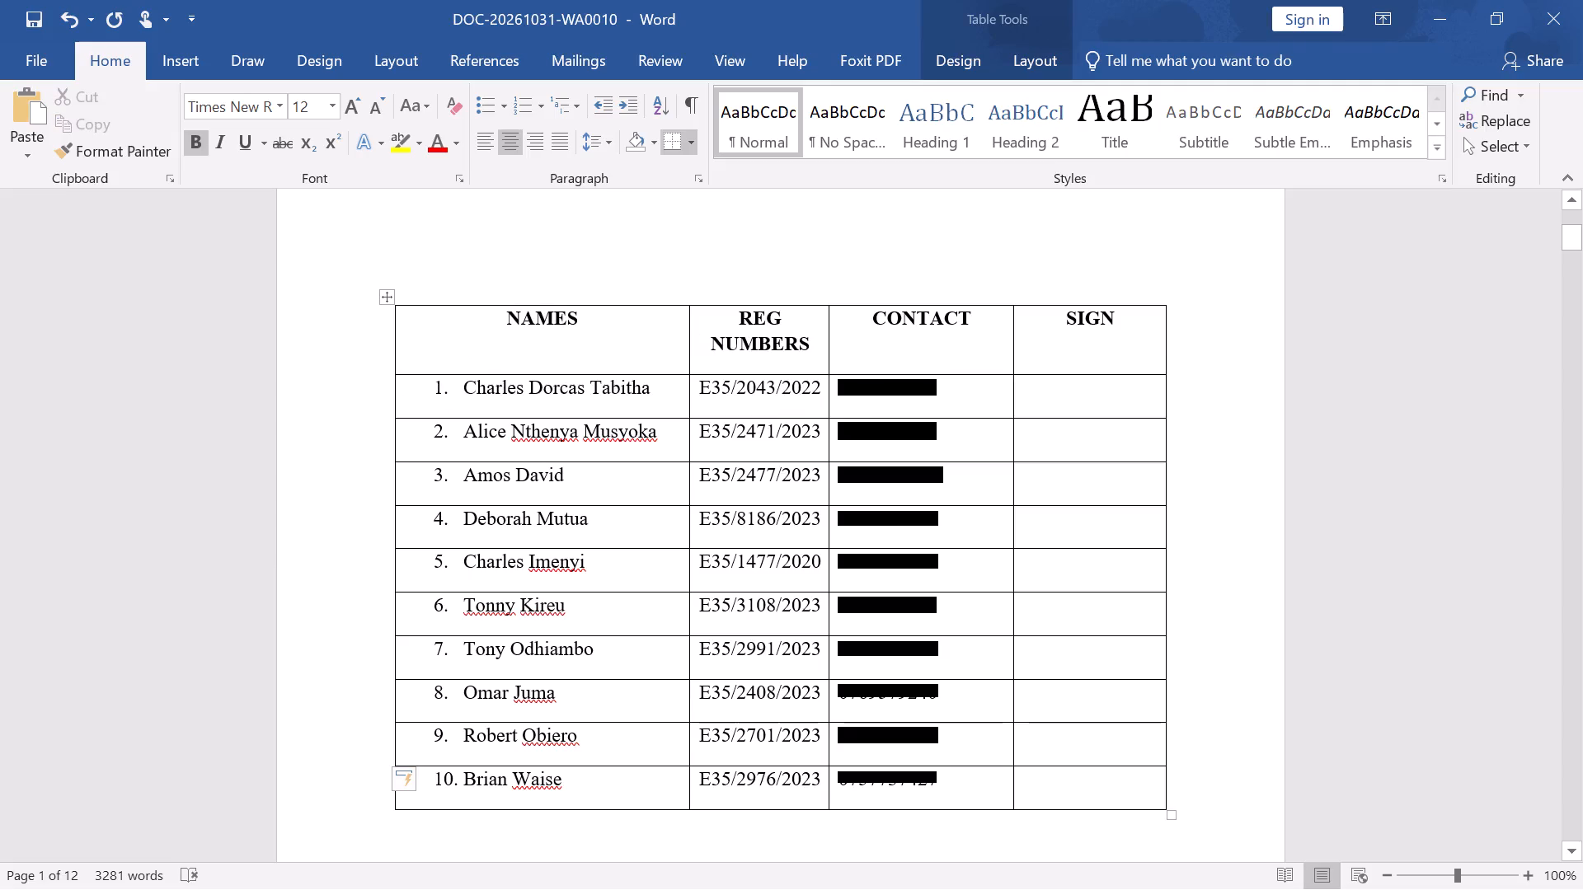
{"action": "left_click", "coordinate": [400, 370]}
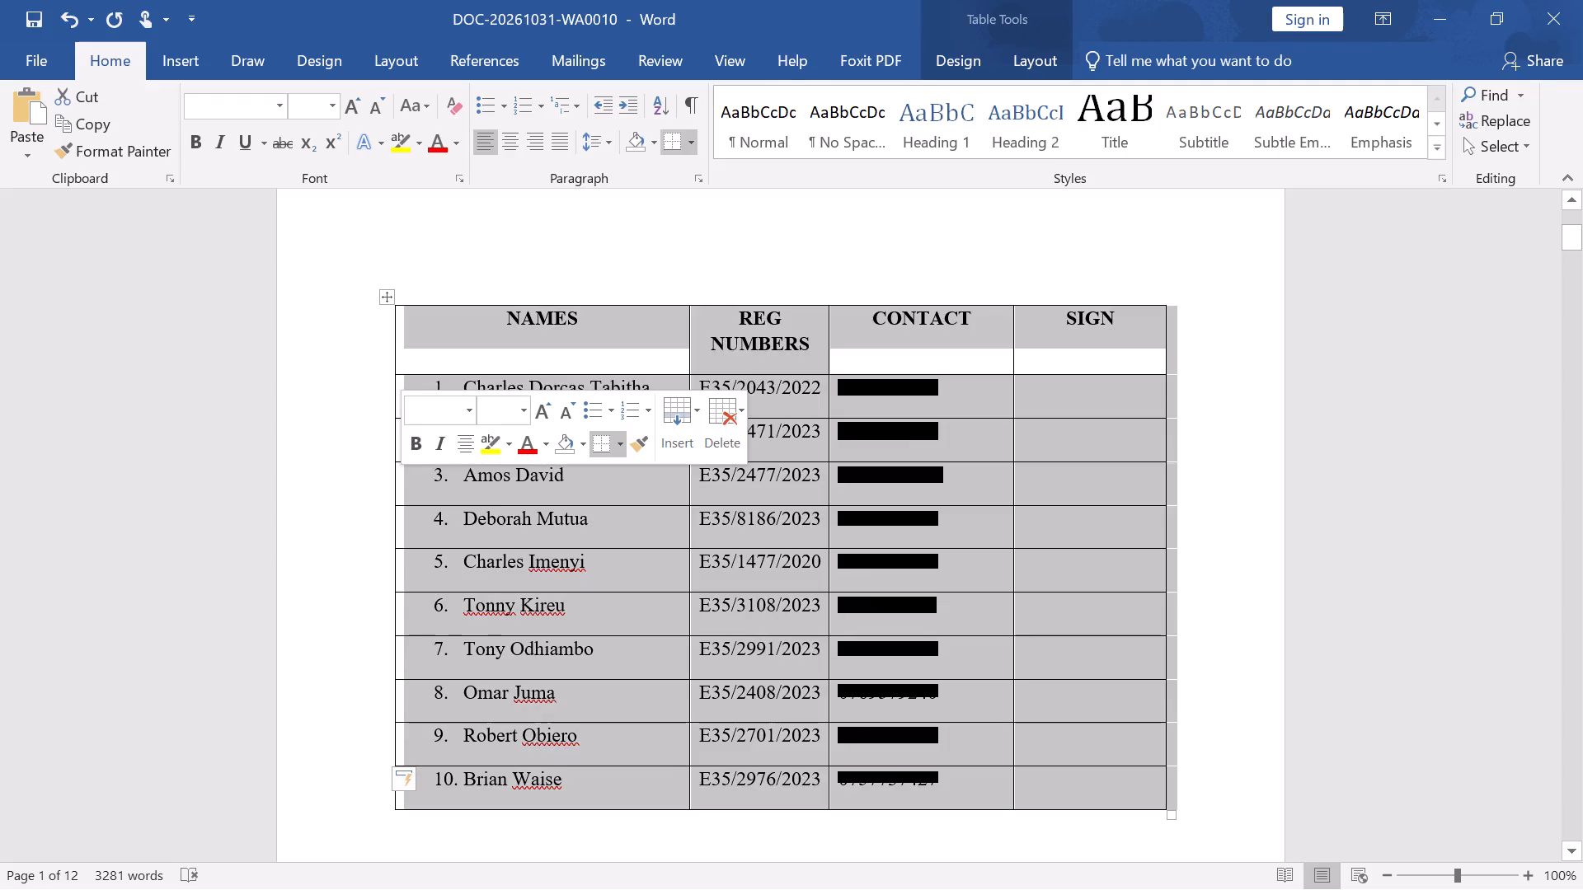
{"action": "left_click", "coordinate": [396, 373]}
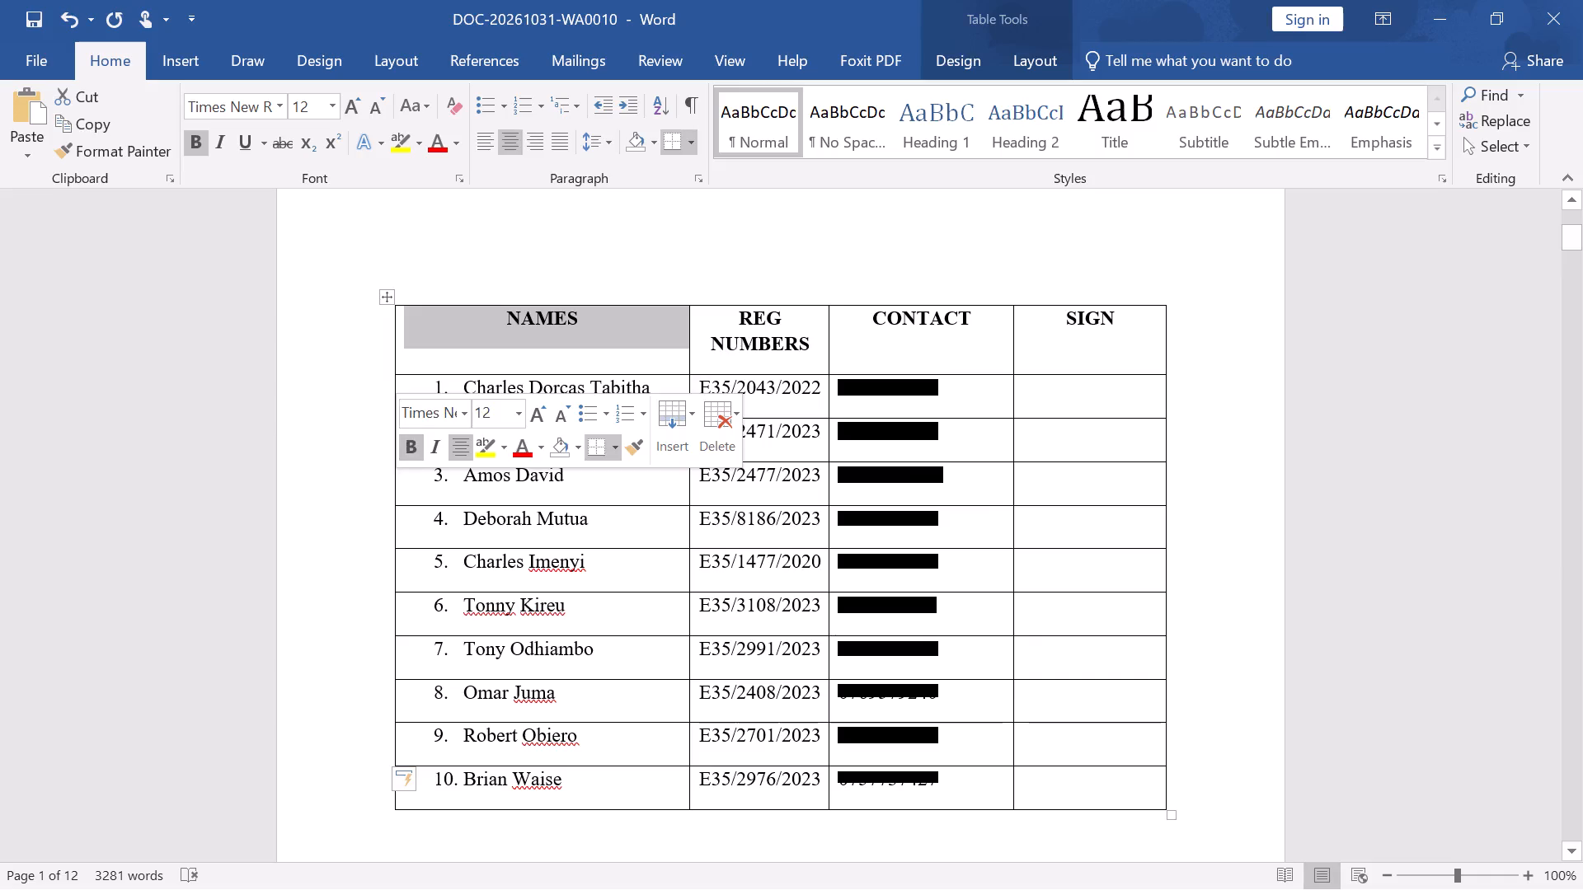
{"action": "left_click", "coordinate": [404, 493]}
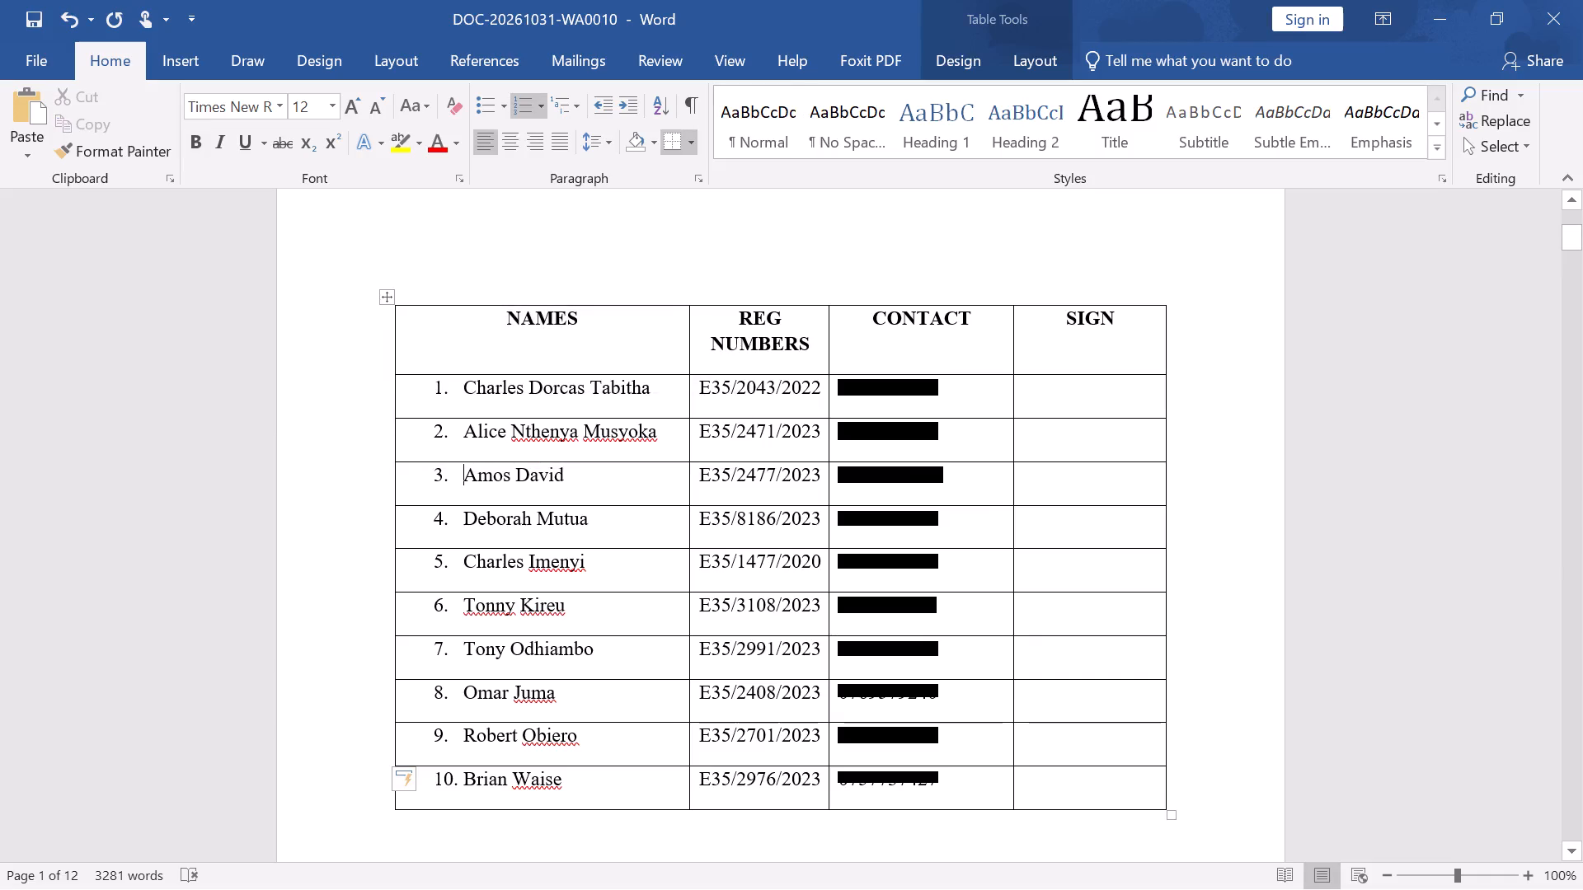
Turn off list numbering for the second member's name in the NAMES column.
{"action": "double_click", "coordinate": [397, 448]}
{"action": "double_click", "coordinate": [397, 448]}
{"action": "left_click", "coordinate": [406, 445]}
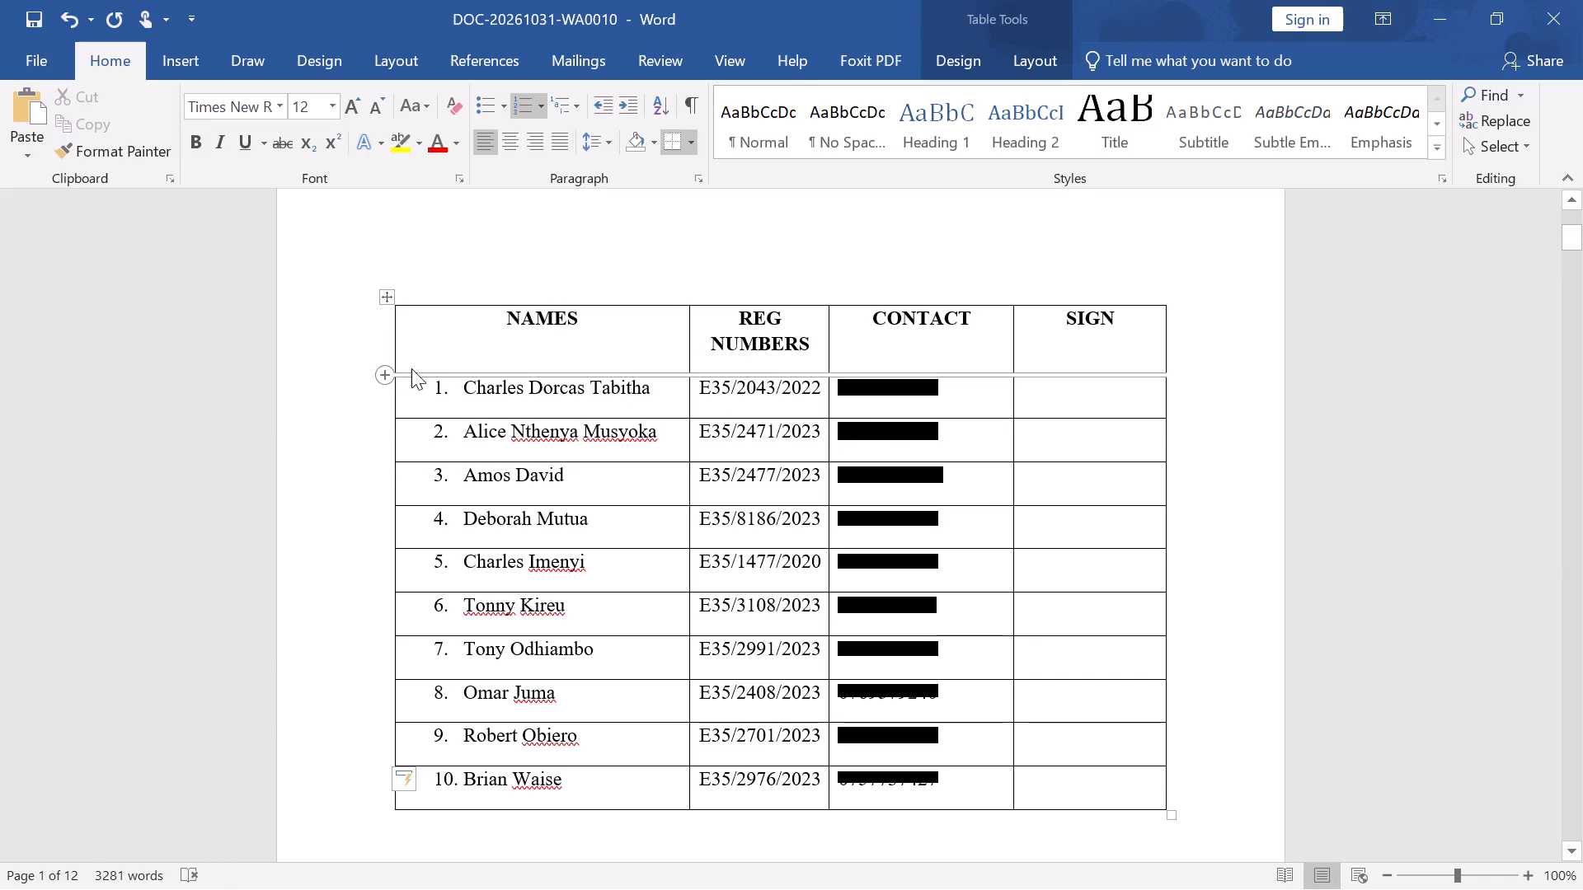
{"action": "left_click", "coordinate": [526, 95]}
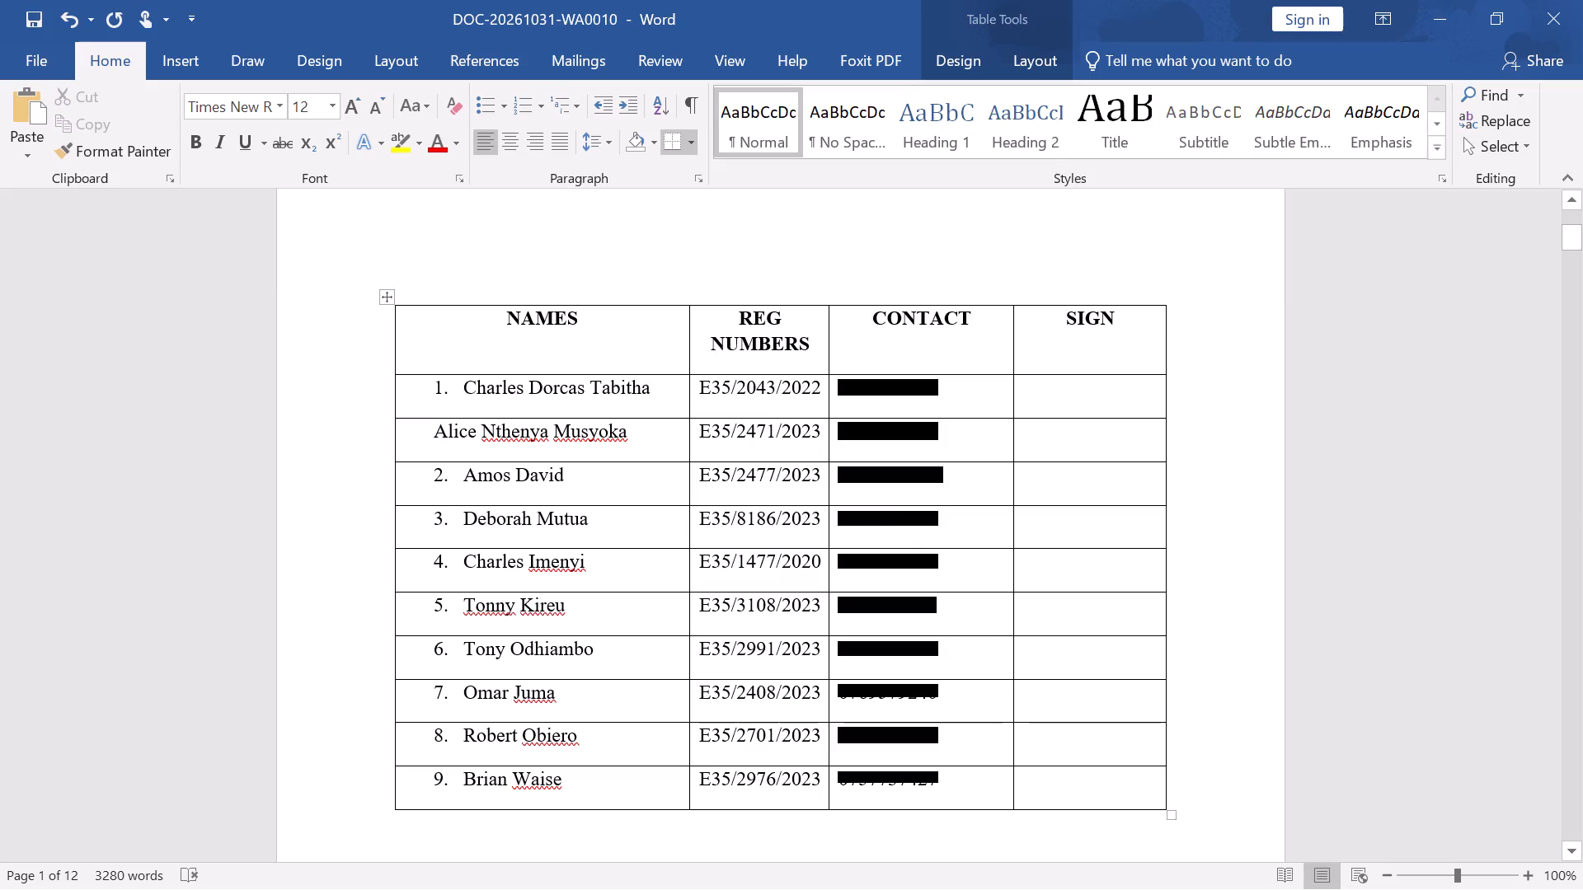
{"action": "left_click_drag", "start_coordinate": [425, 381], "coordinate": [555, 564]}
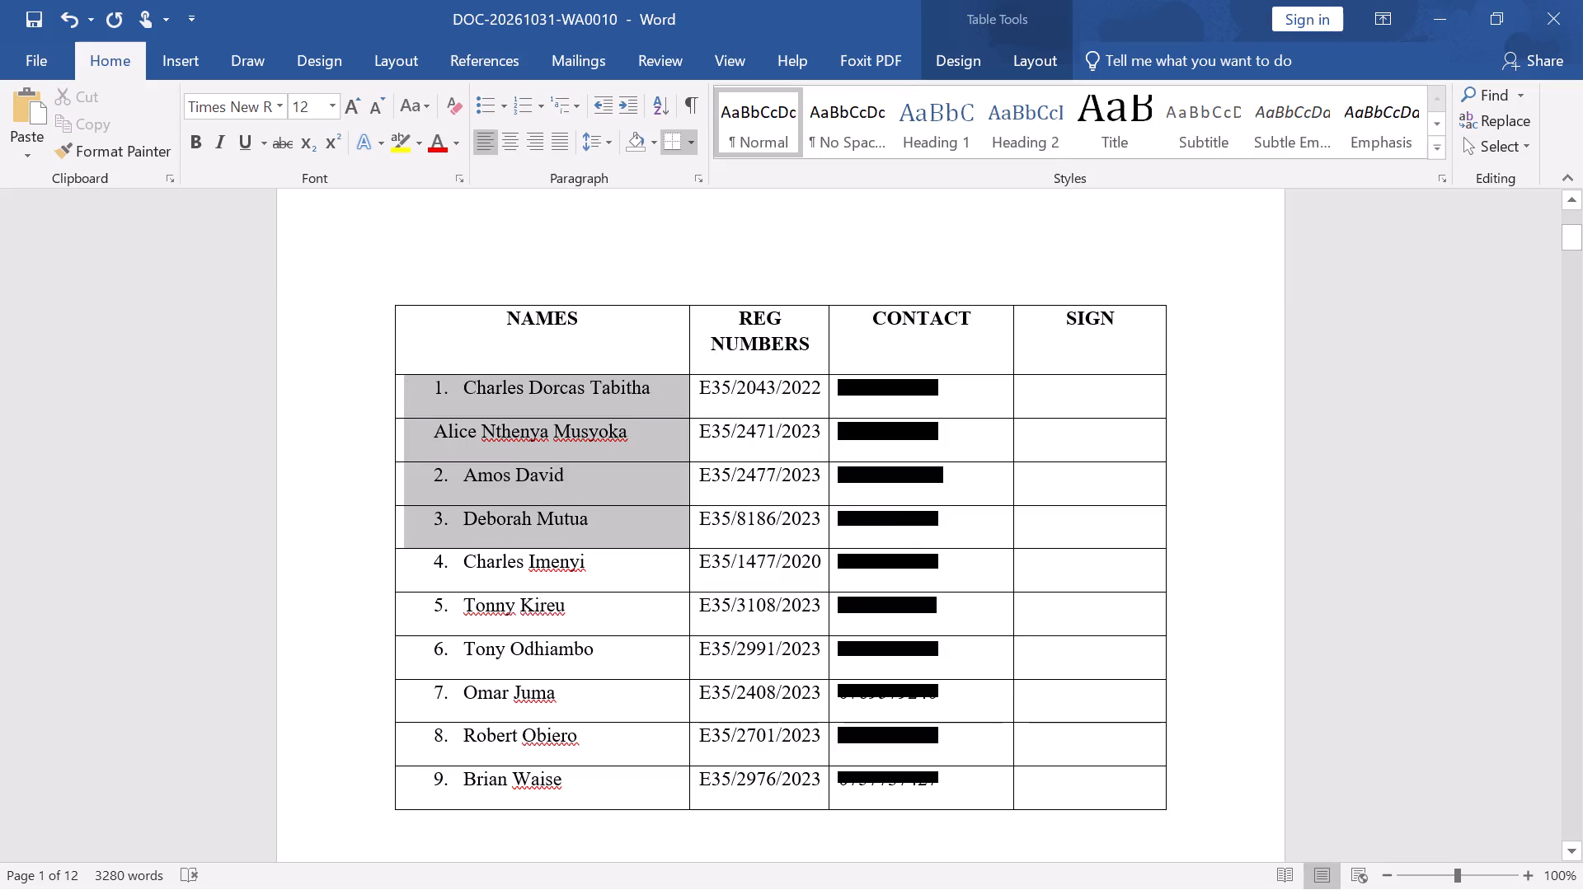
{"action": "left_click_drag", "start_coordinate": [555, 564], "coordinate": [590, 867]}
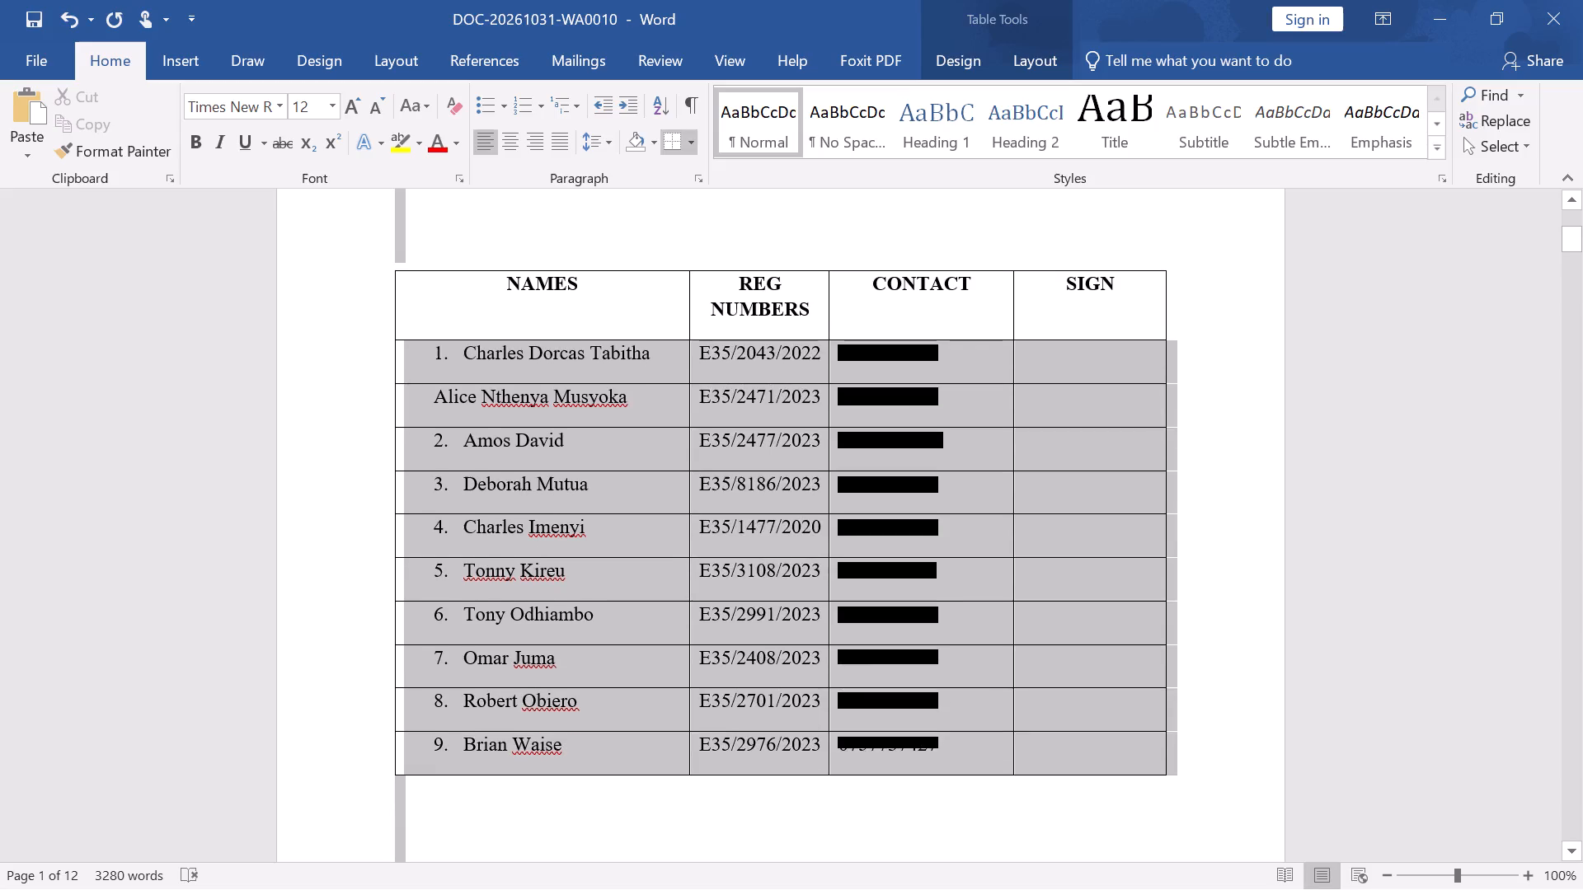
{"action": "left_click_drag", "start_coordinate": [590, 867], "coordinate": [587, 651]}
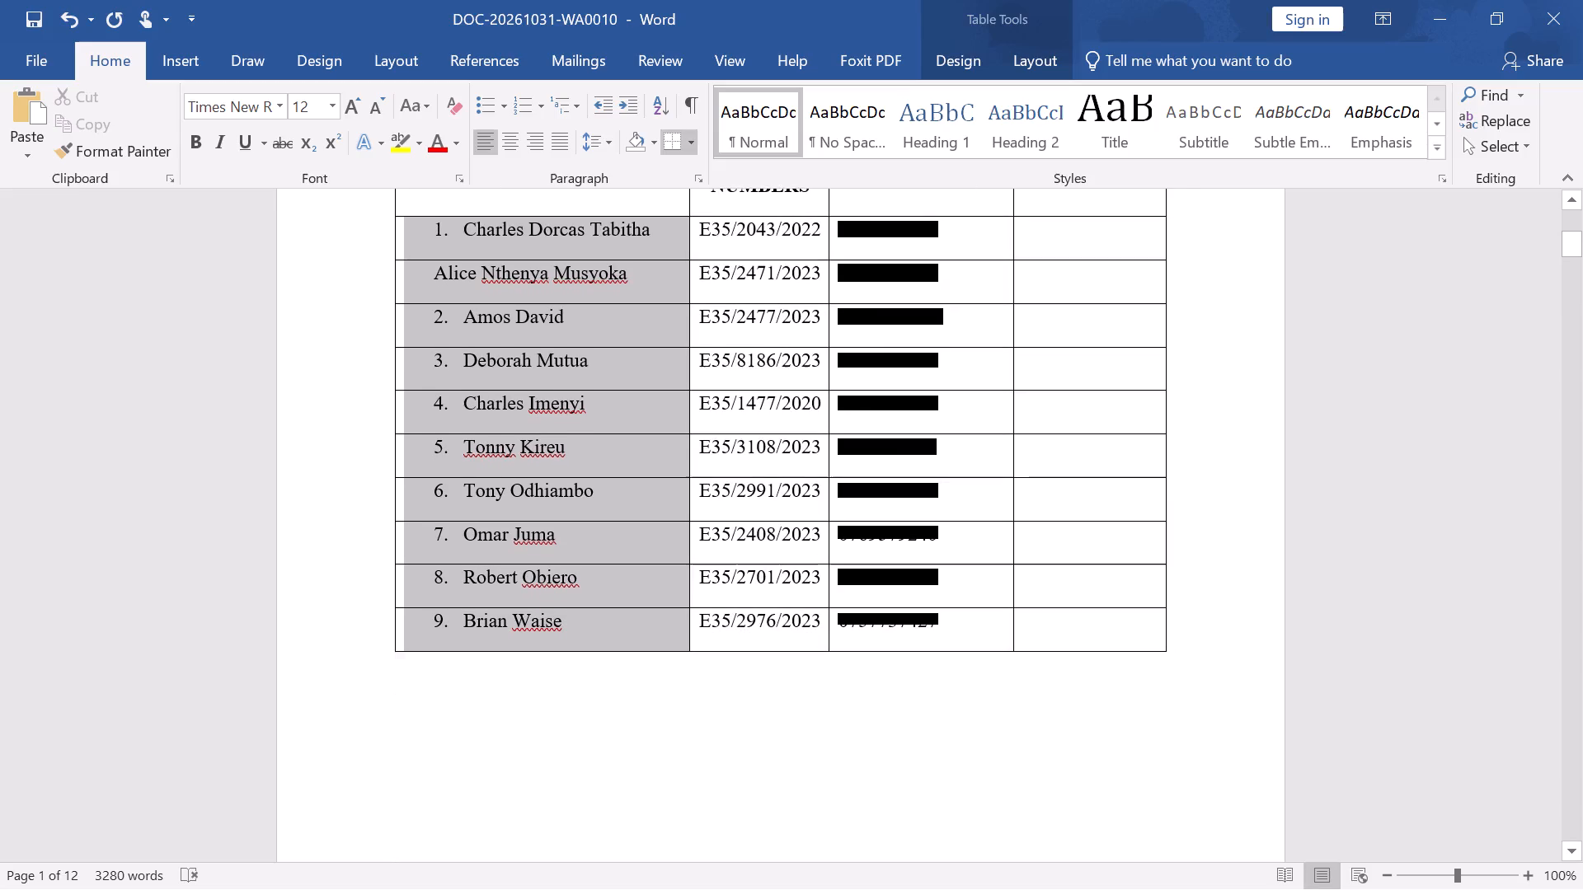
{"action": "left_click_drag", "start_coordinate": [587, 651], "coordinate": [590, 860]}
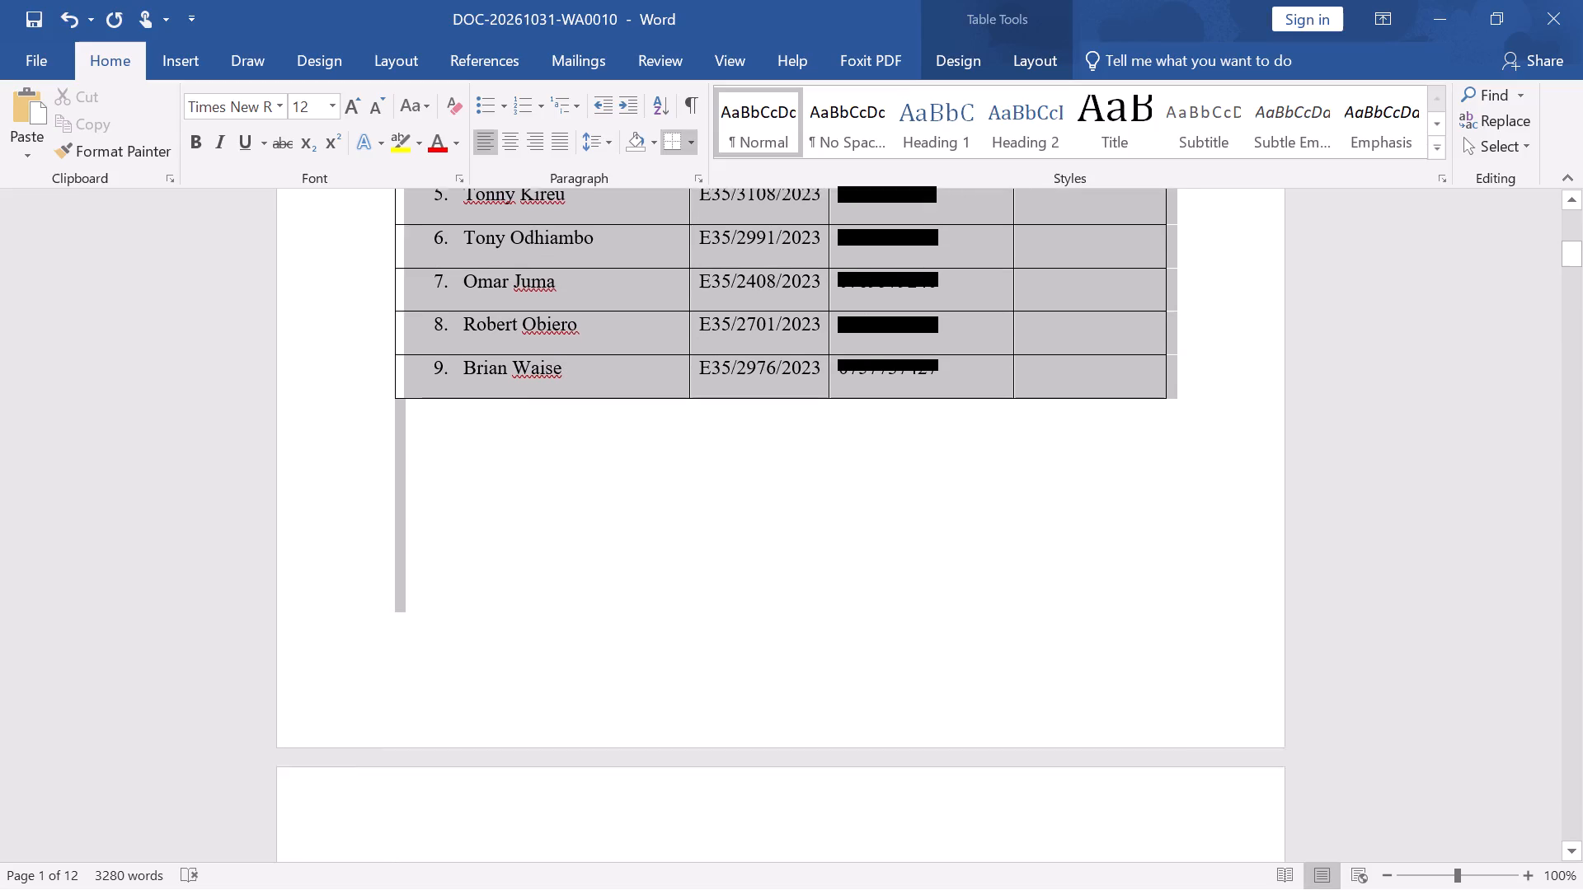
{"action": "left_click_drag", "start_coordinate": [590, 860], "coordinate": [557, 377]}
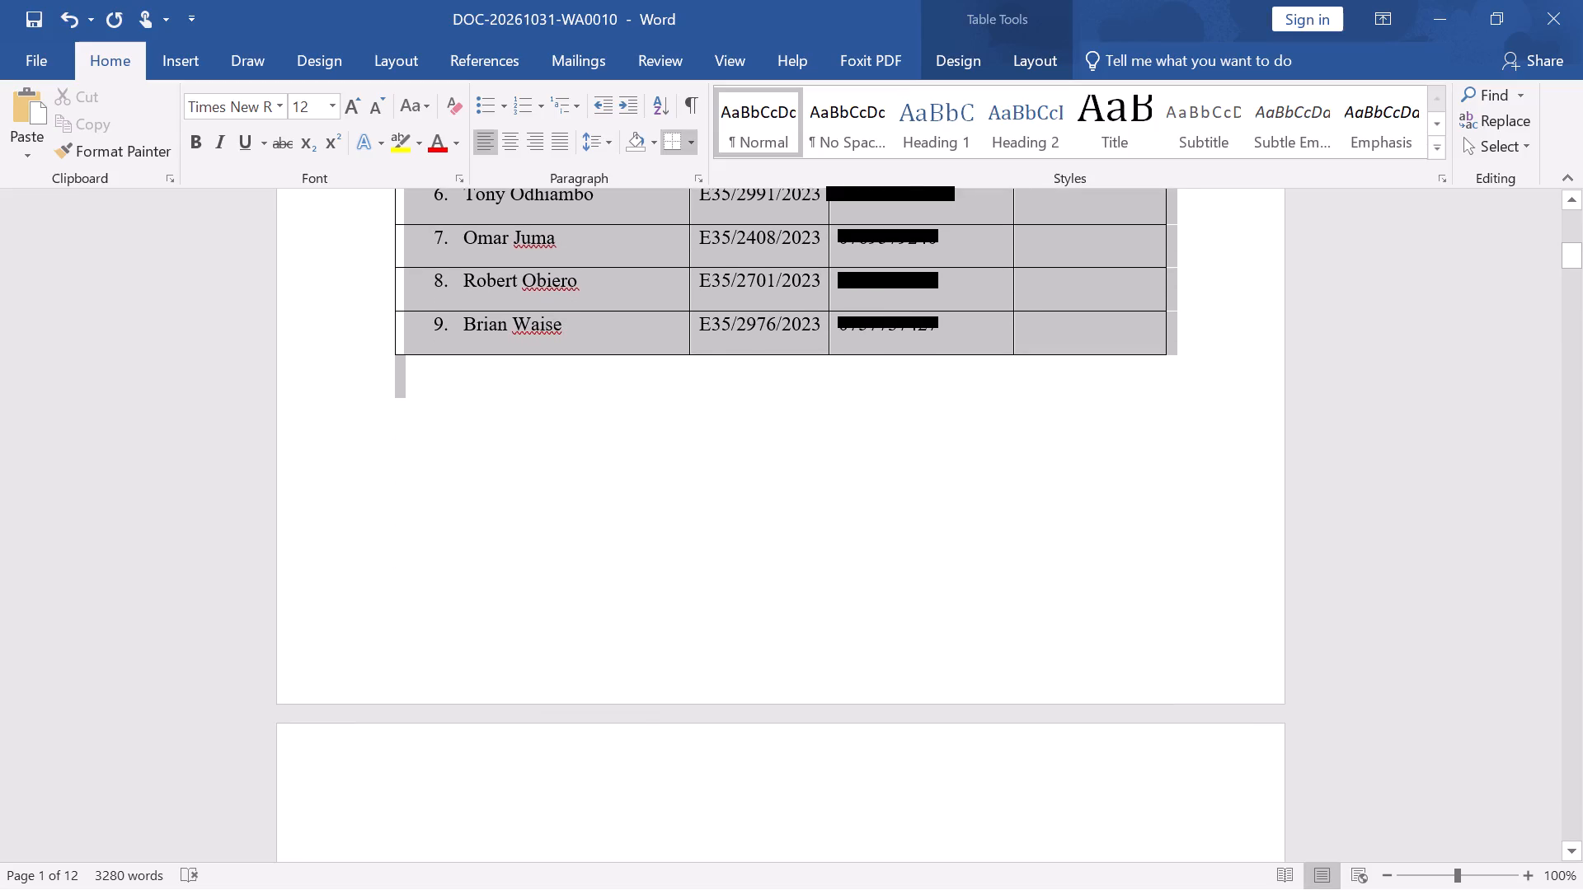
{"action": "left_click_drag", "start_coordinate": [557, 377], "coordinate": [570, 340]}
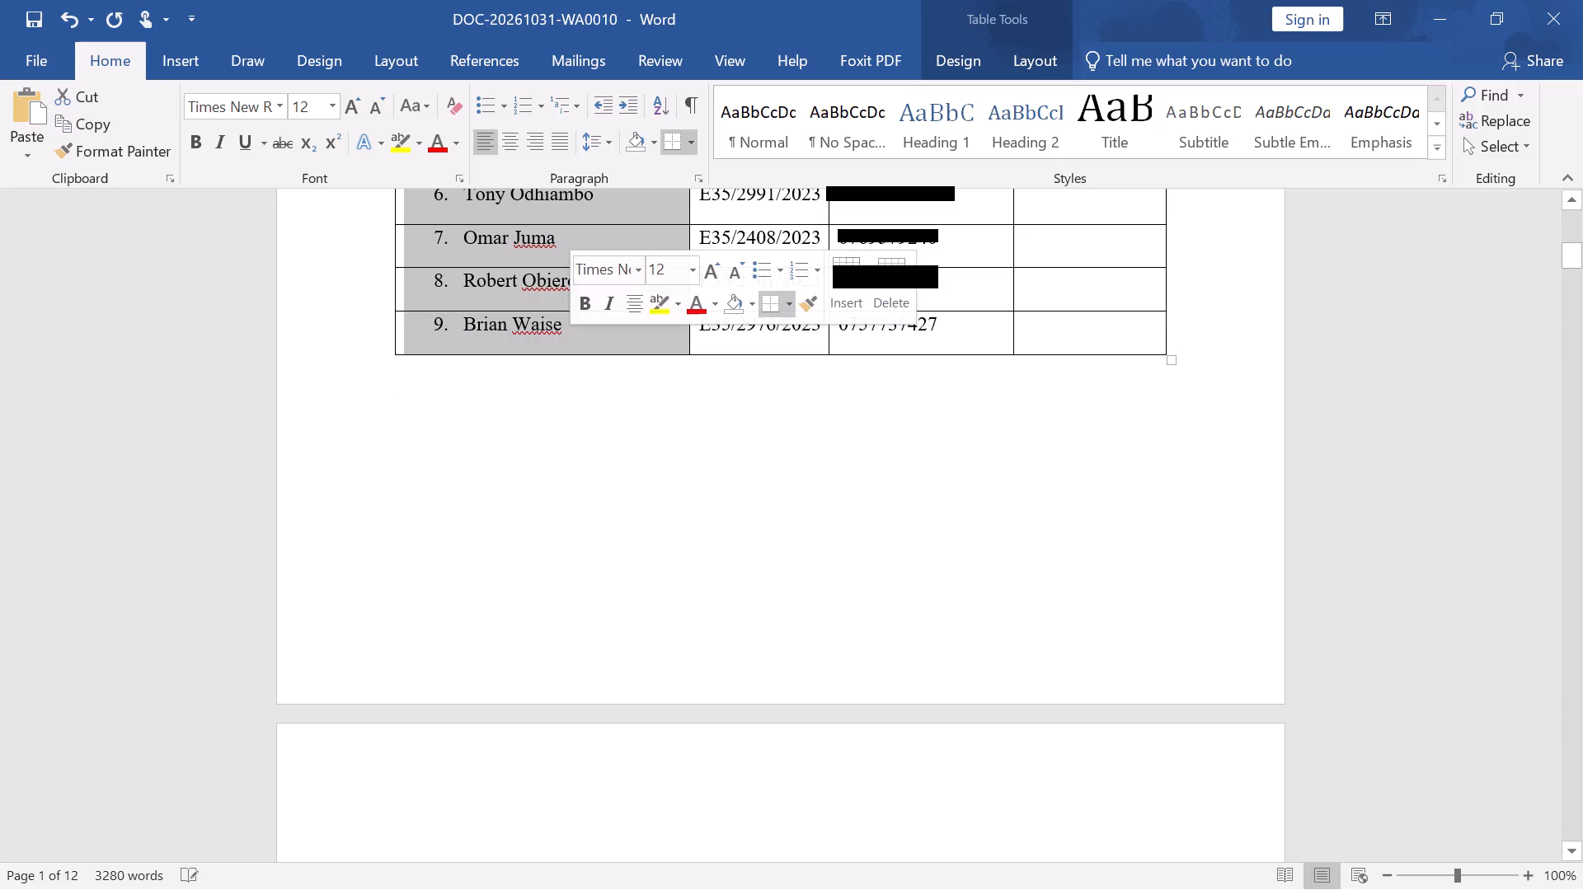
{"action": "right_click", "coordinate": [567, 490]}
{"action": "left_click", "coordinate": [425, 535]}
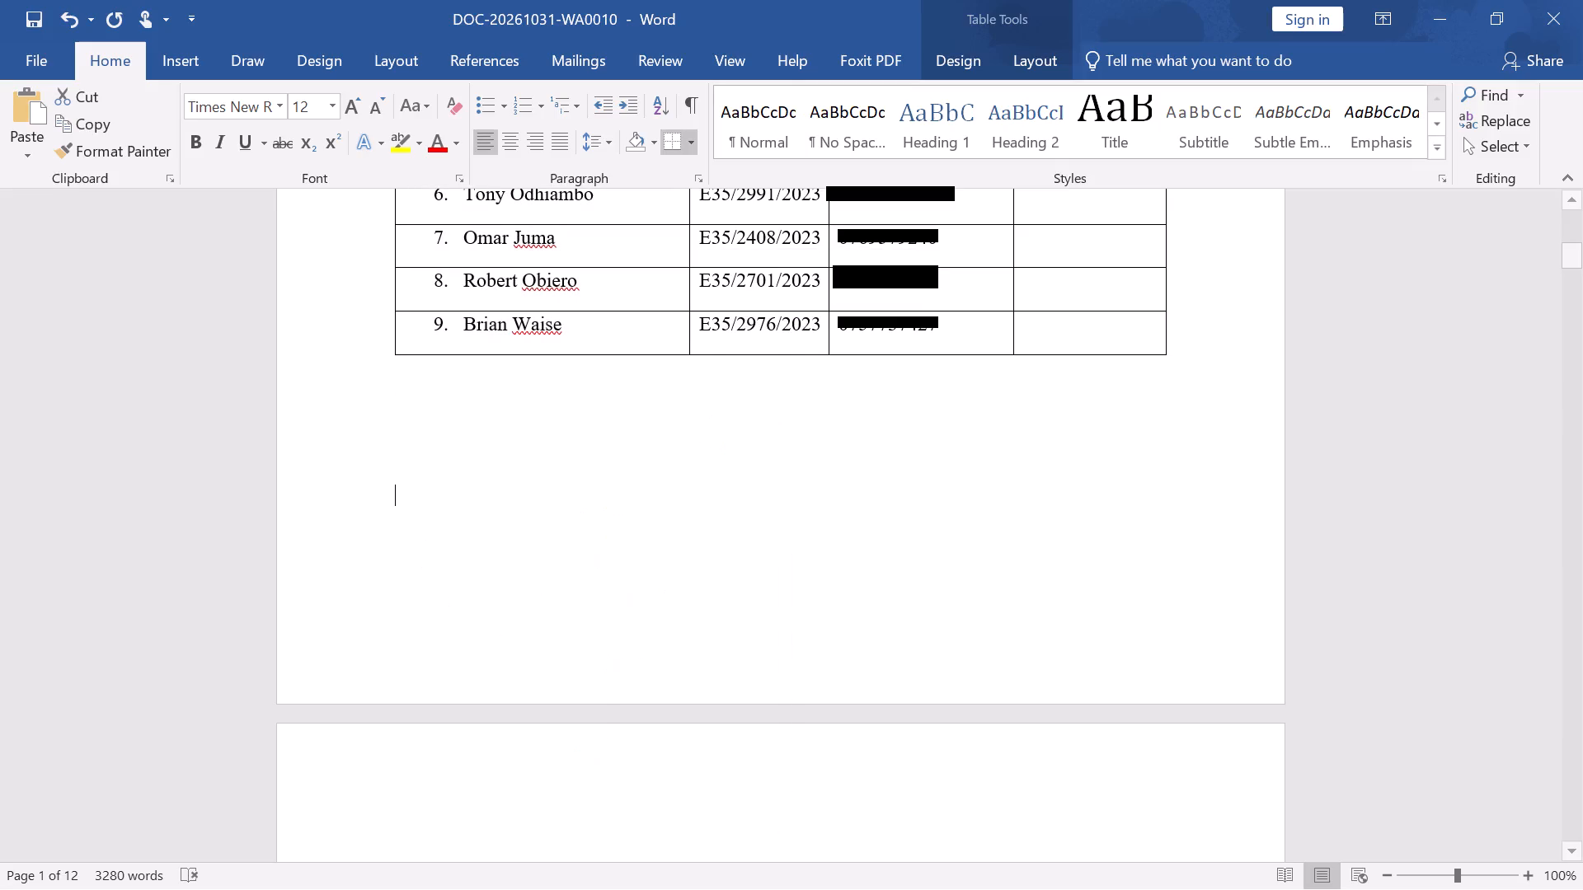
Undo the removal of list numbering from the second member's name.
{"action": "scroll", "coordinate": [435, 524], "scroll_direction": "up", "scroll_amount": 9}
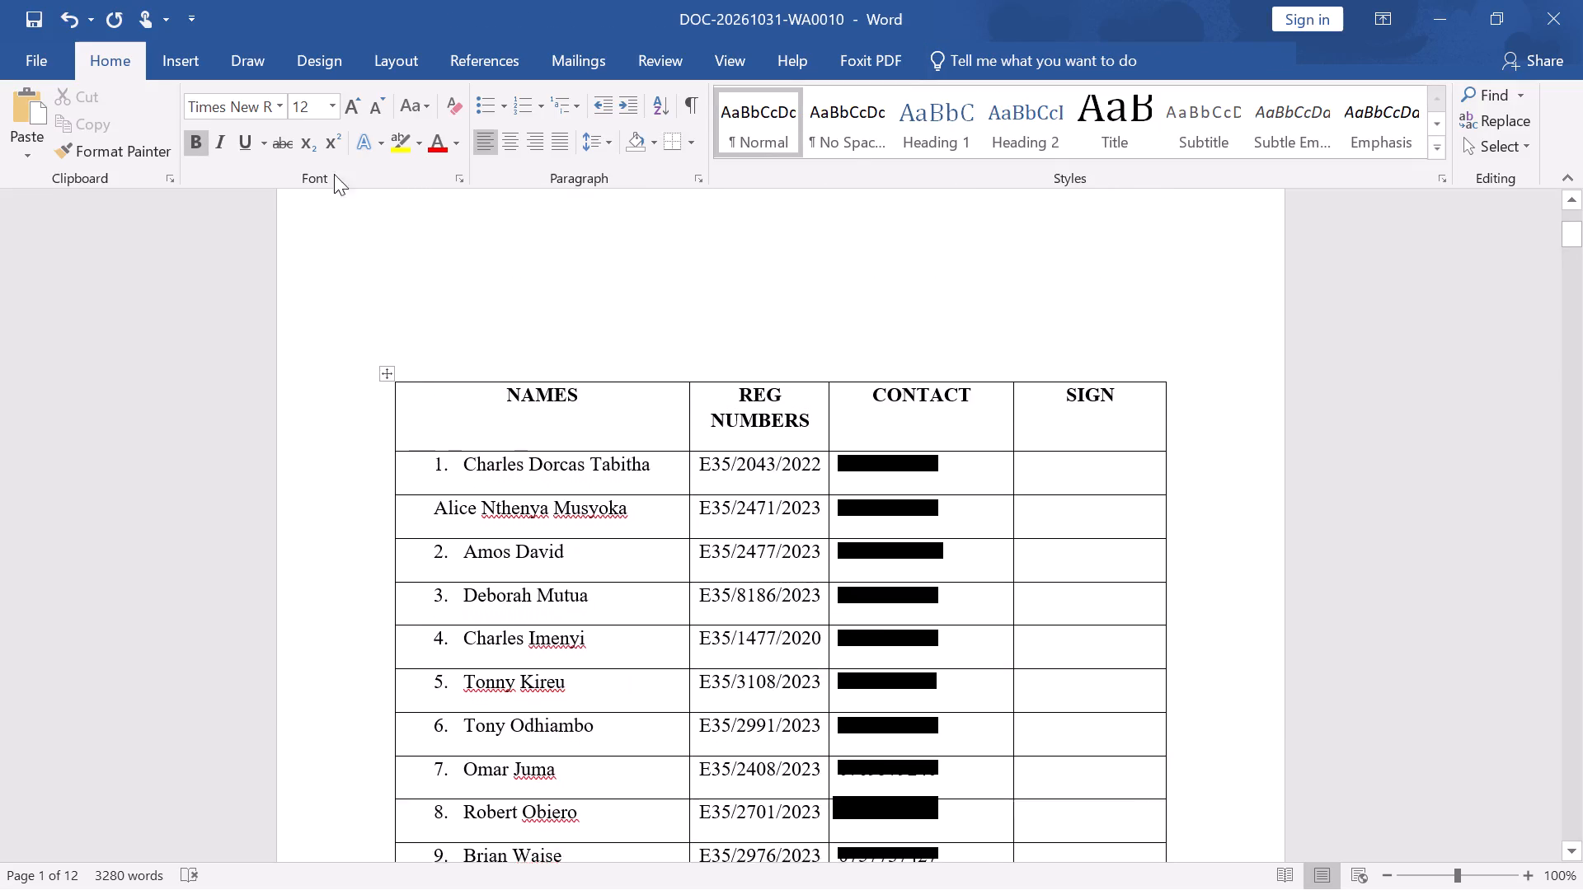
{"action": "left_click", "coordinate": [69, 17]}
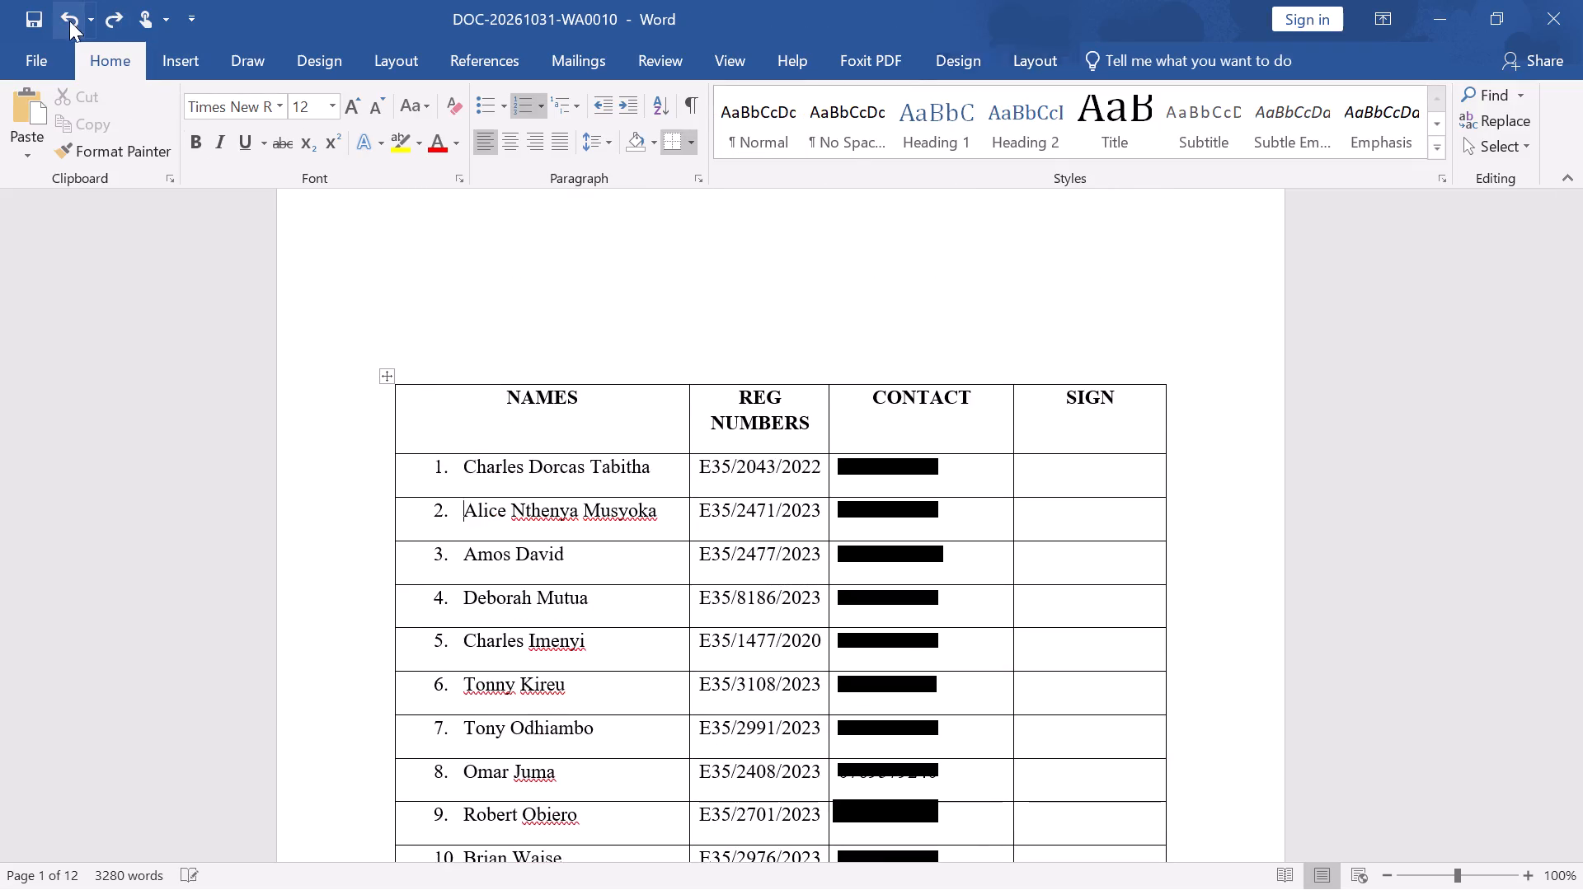
Widen the members table's REG NUMBERS column into the CONTACT column so its heading fits on one line.
{"action": "scroll", "coordinate": [365, 336], "scroll_direction": "down", "scroll_amount": 3}
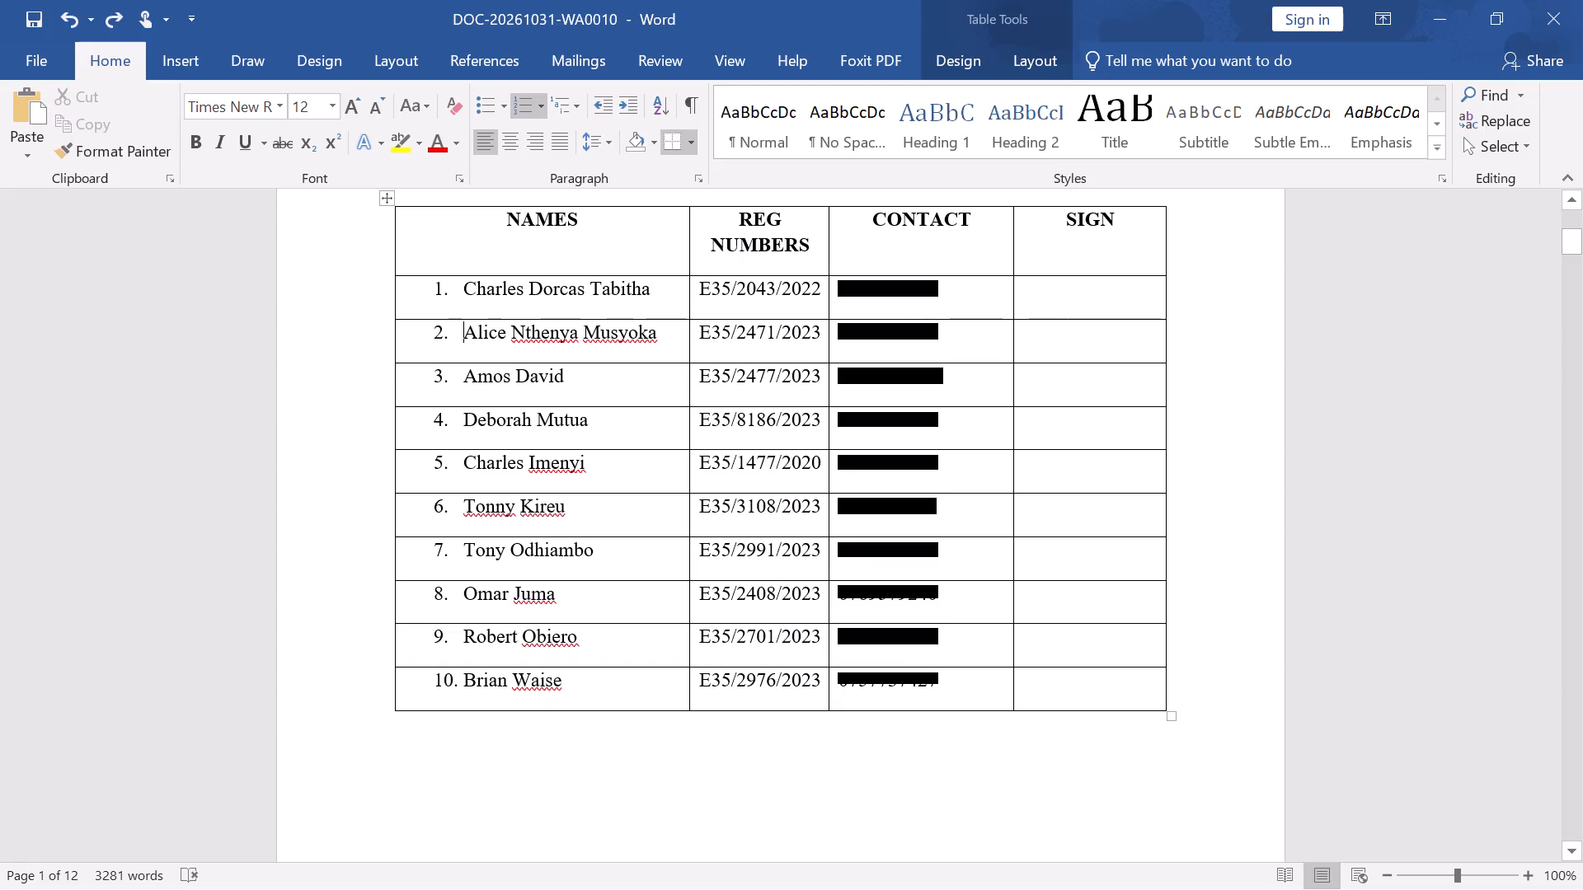
{"action": "scroll", "coordinate": [779, 382], "scroll_direction": "up", "scroll_amount": 3}
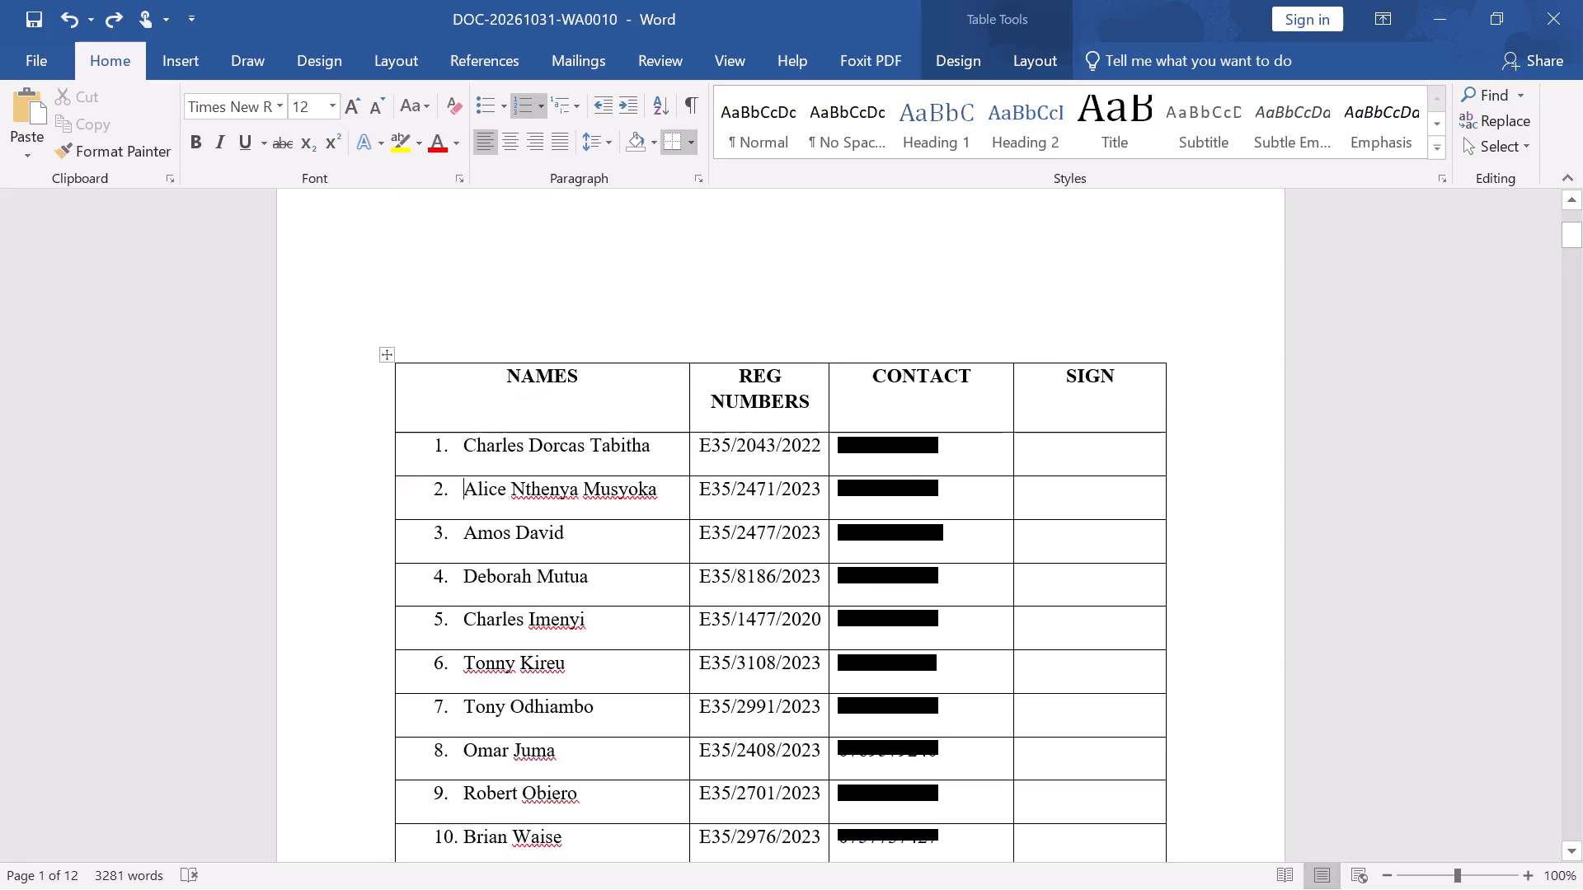
{"action": "scroll", "coordinate": [819, 348], "scroll_direction": "up", "scroll_amount": 3}
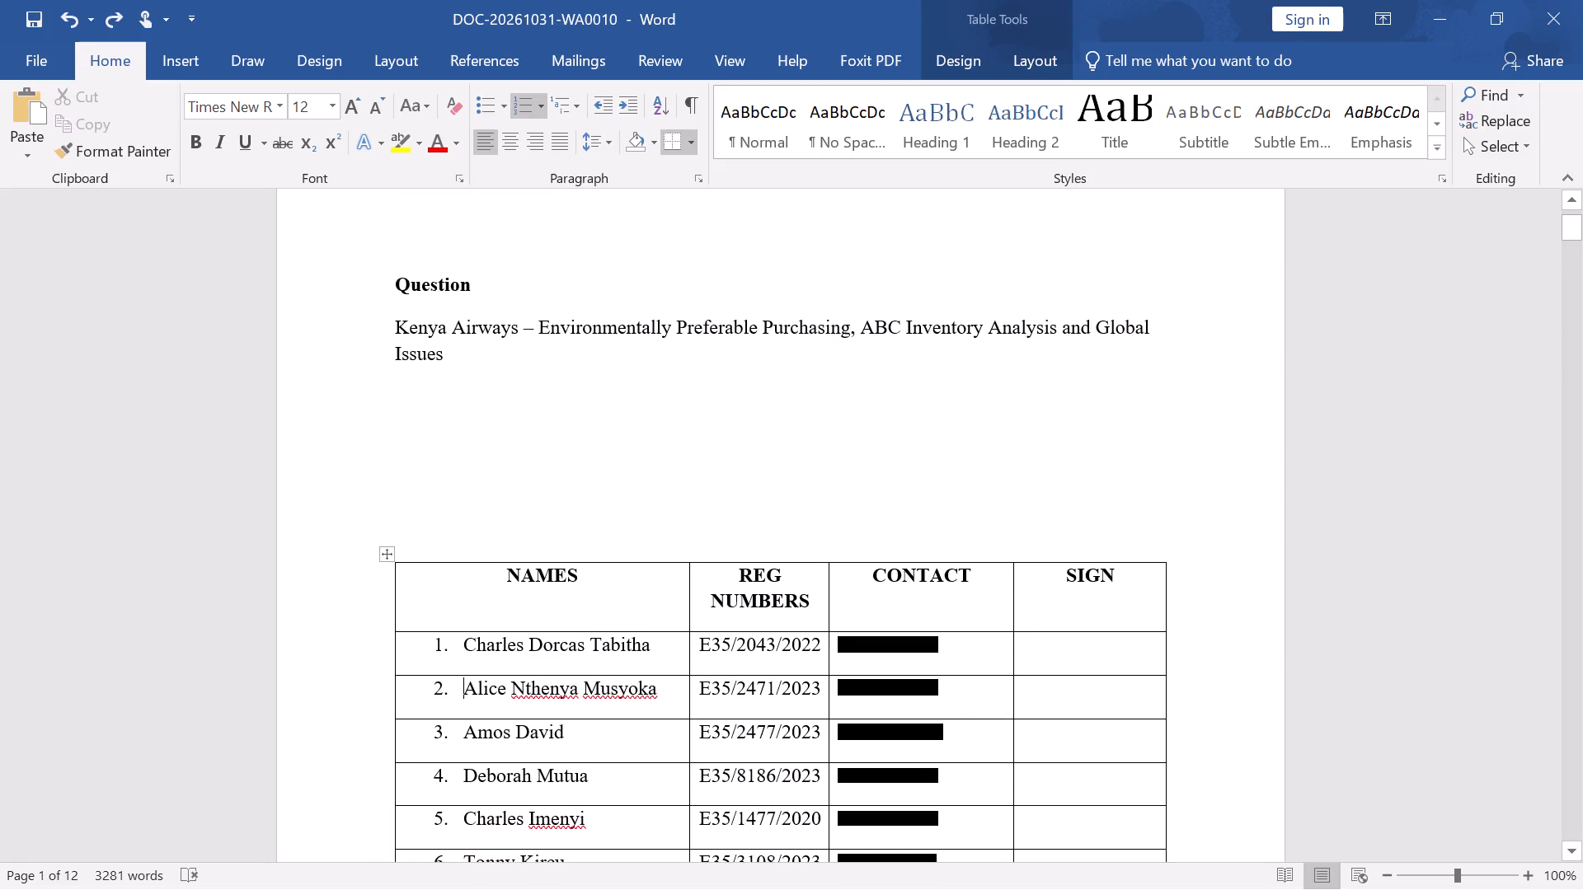
{"action": "scroll", "coordinate": [820, 532], "scroll_direction": "down", "scroll_amount": 1}
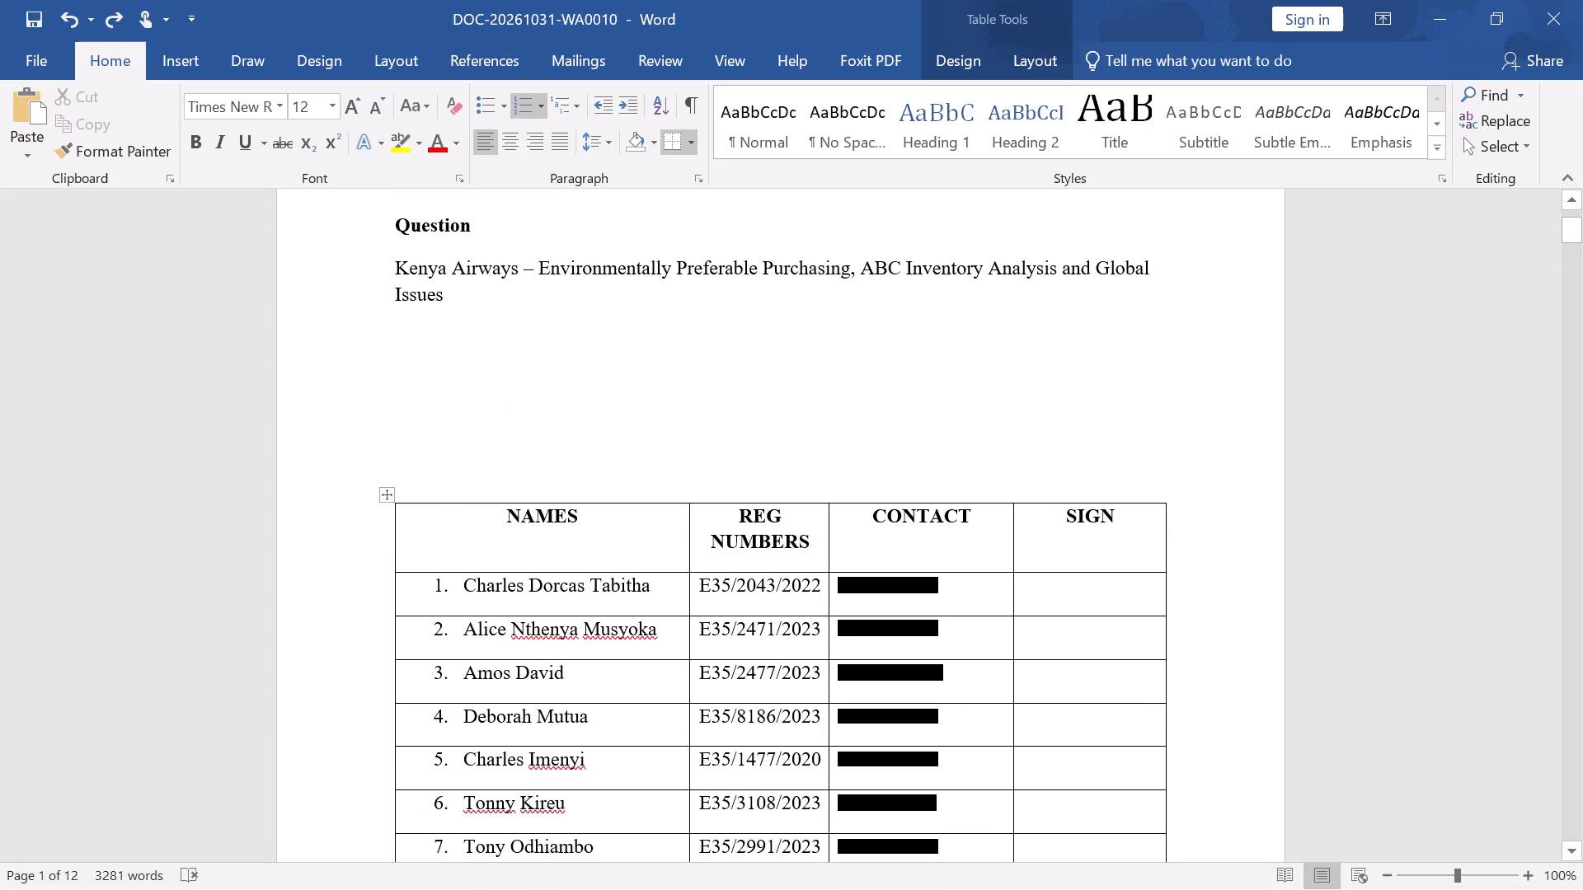
{"action": "left_click", "coordinate": [830, 554]}
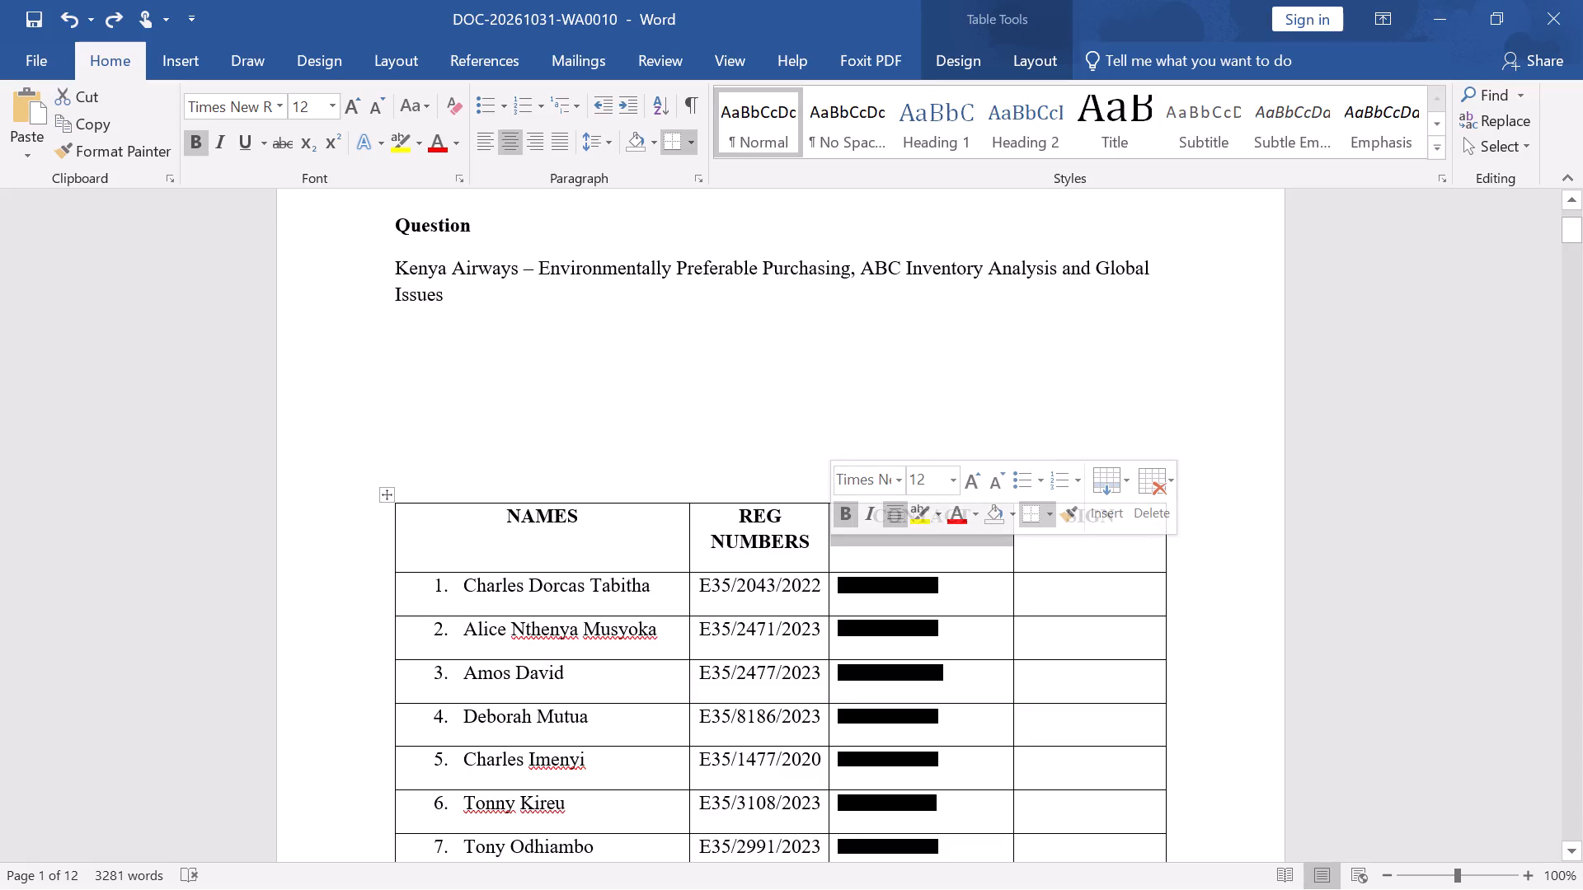
{"action": "left_click", "coordinate": [831, 569]}
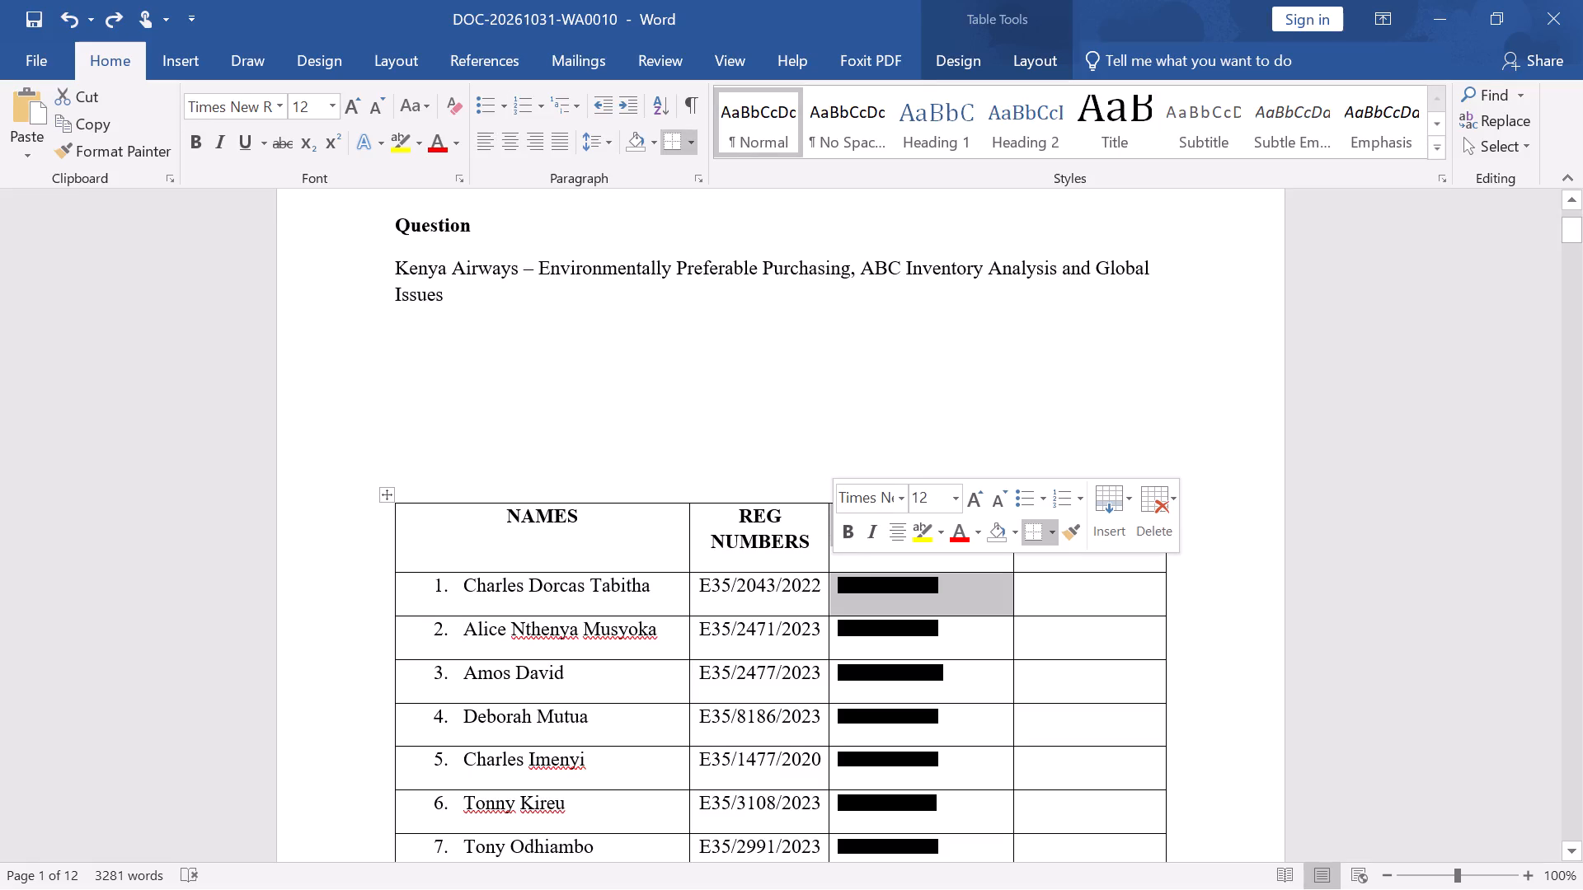
{"action": "left_click", "coordinate": [789, 364]}
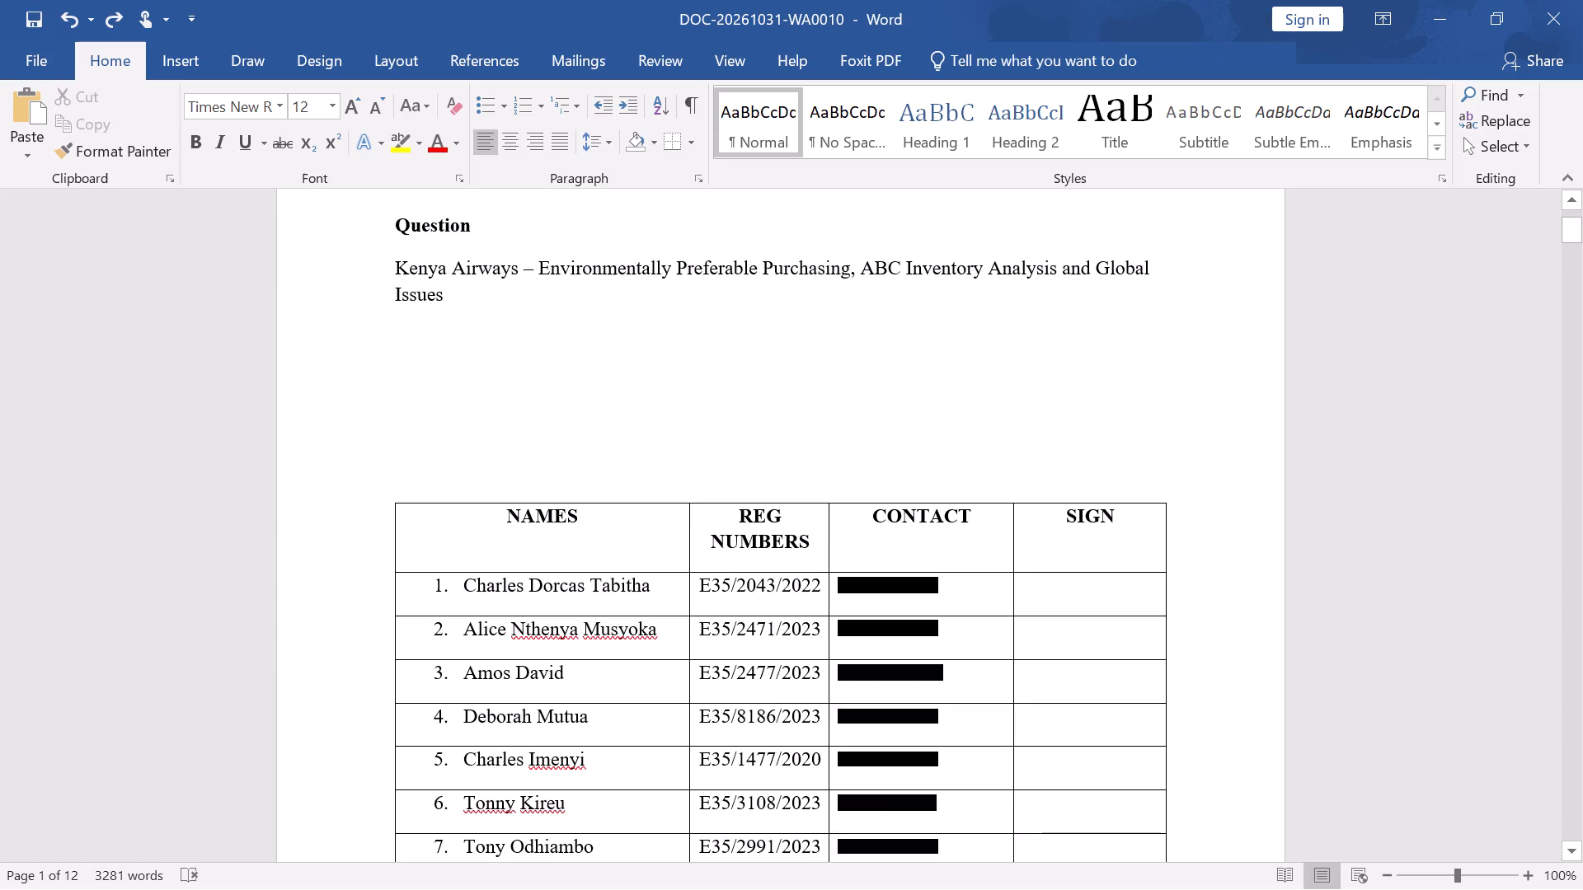
{"action": "scroll", "coordinate": [993, 438], "scroll_direction": "down", "scroll_amount": 2}
{"action": "scroll", "coordinate": [907, 388], "scroll_direction": "down", "scroll_amount": 2}
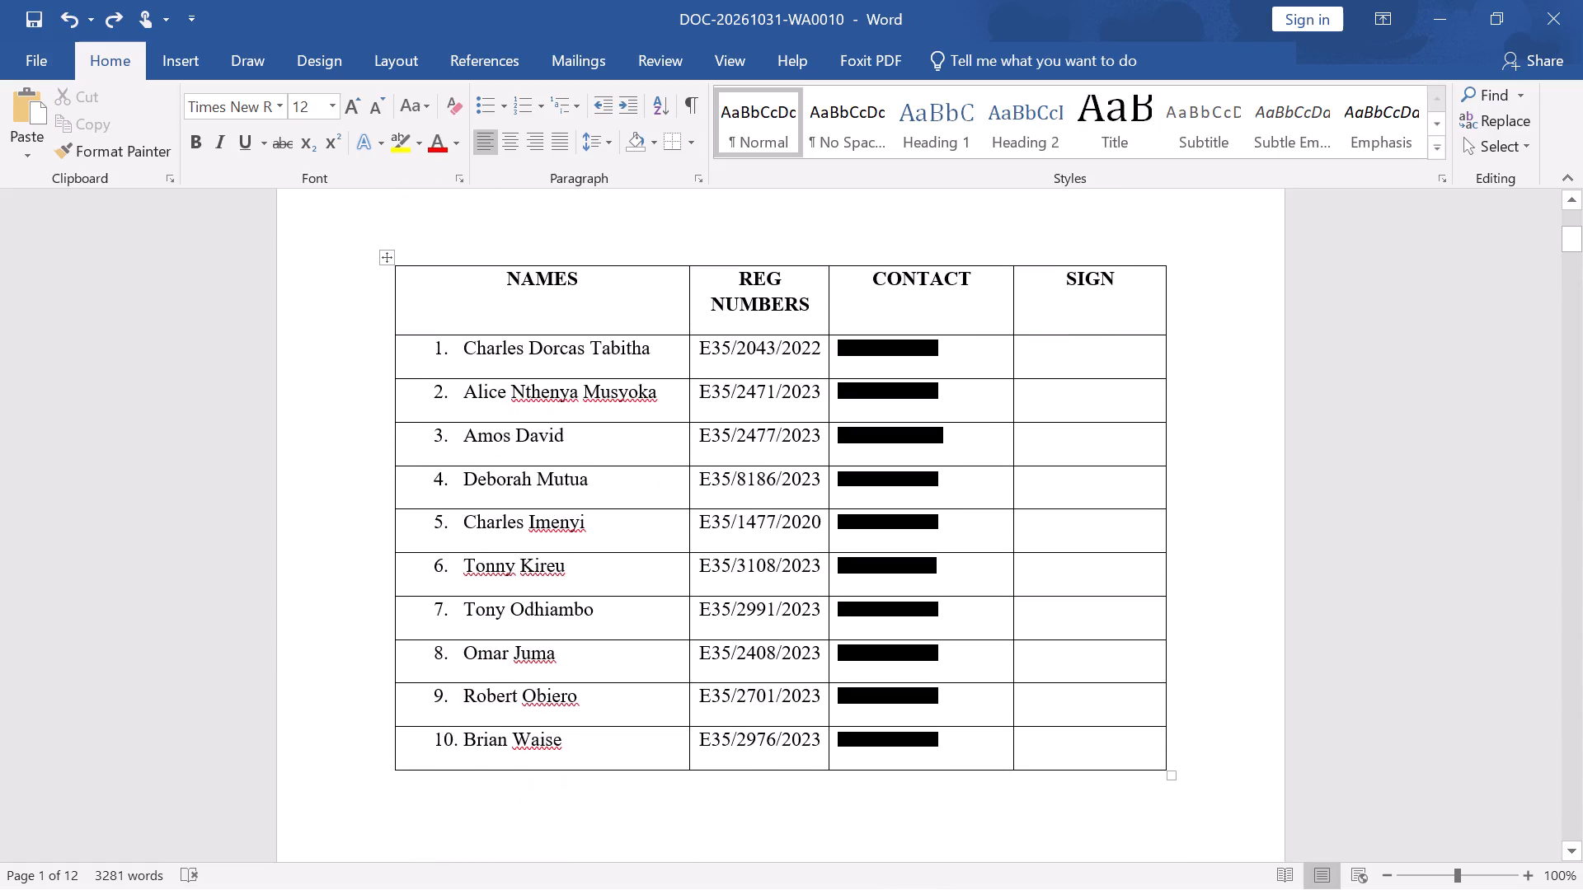
{"action": "left_click_drag", "start_coordinate": [828, 305], "coordinate": [866, 306]}
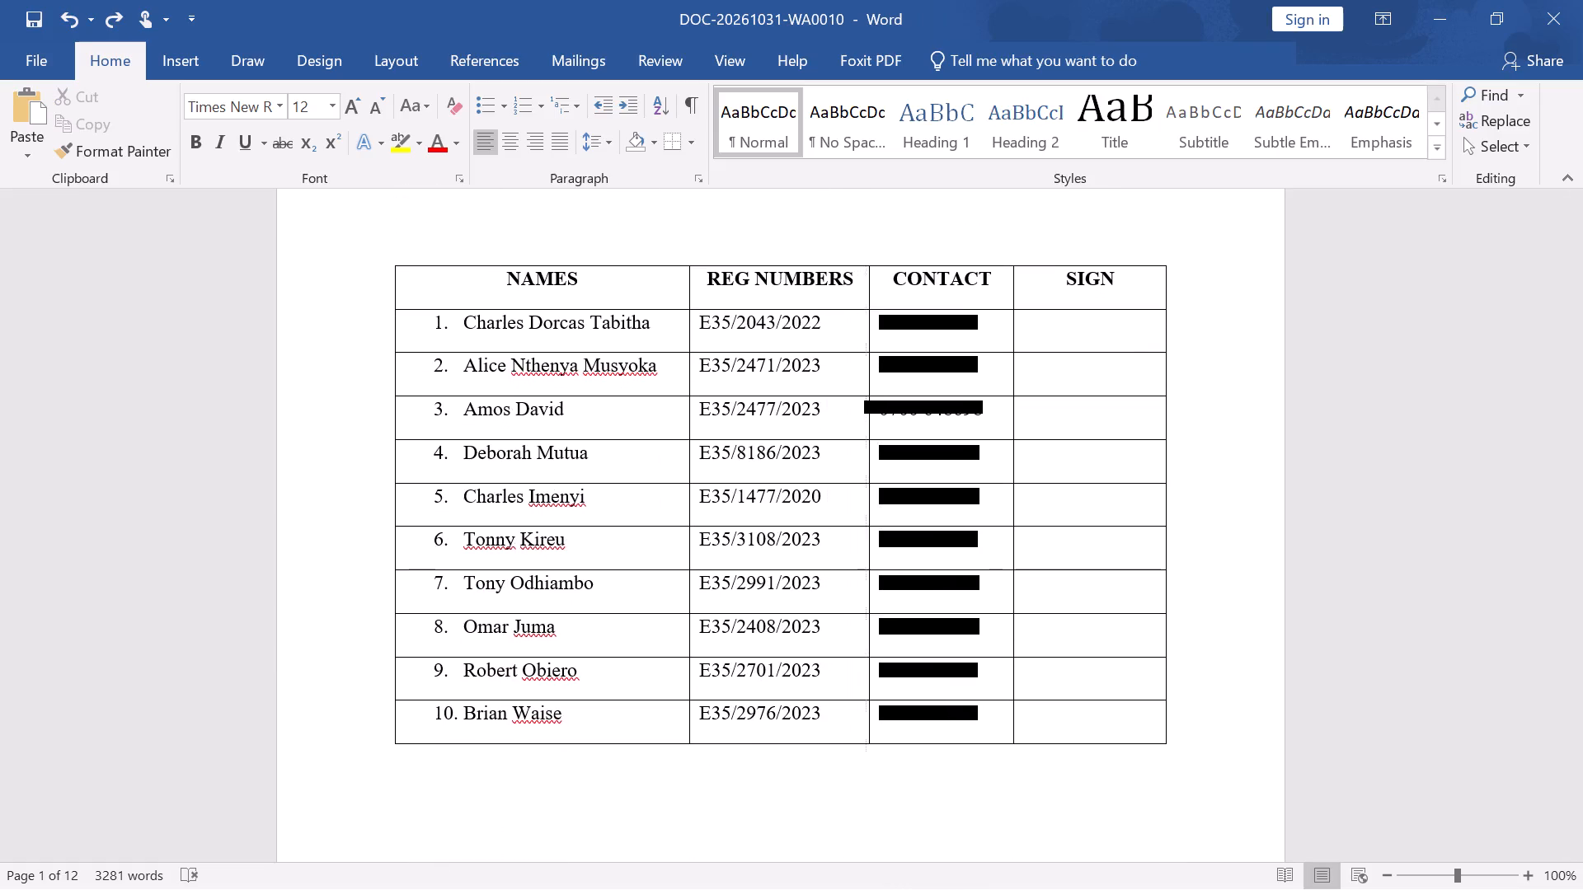
Try centred and justified alignment on the ten numbered names in the NAMES column, settling on left alignment.
{"action": "scroll", "coordinate": [819, 322], "scroll_direction": "down", "scroll_amount": 2}
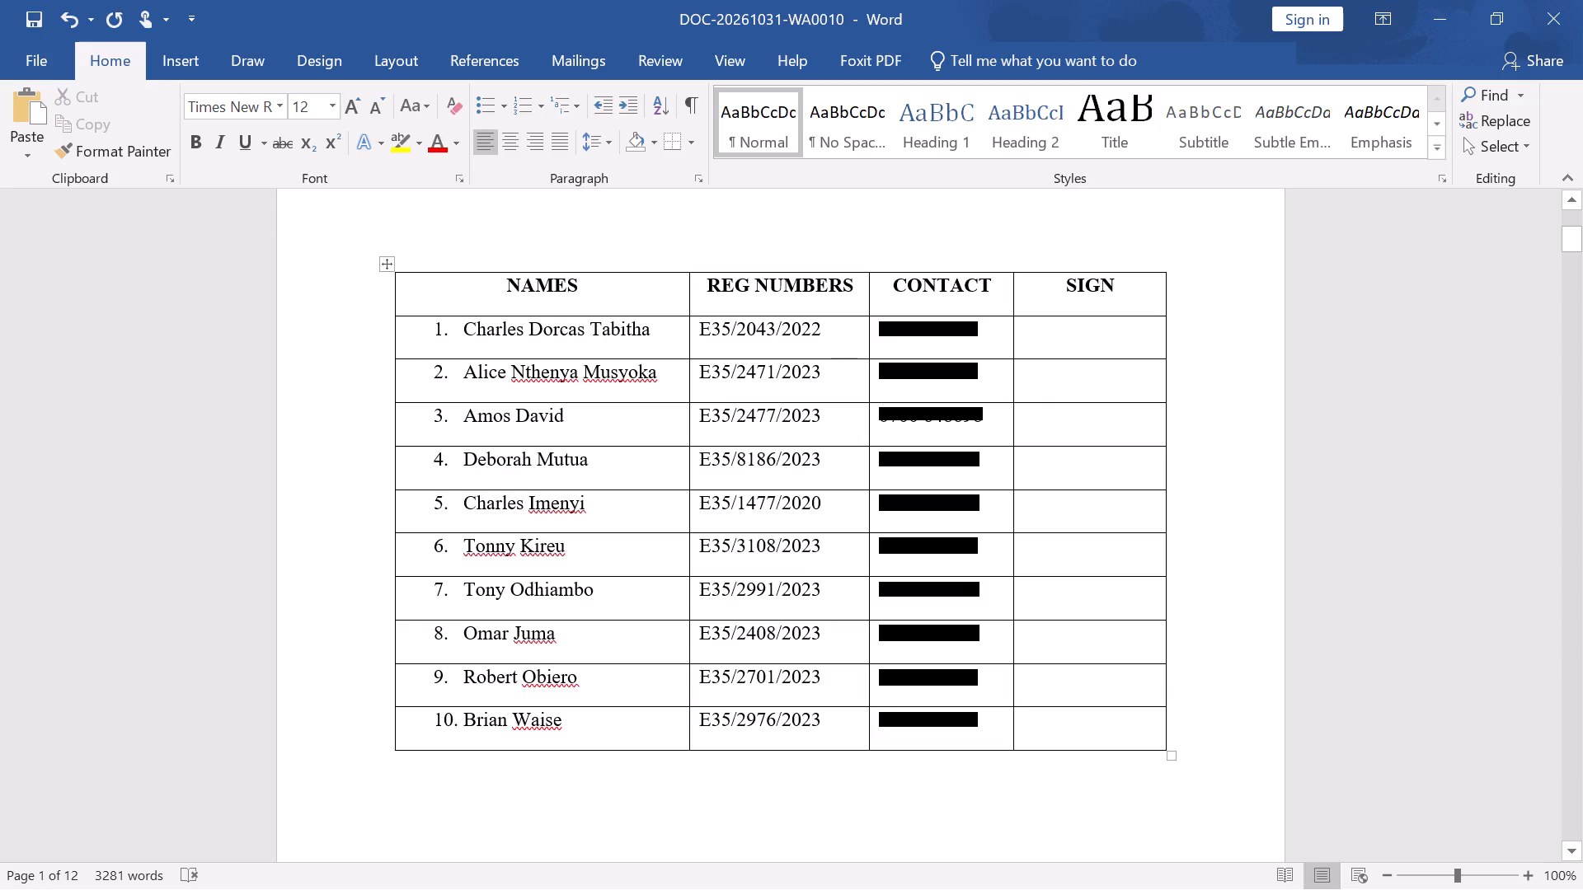
{"action": "left_click_drag", "start_coordinate": [428, 325], "coordinate": [431, 321]}
{"action": "left_click_drag", "start_coordinate": [431, 321], "coordinate": [539, 676]}
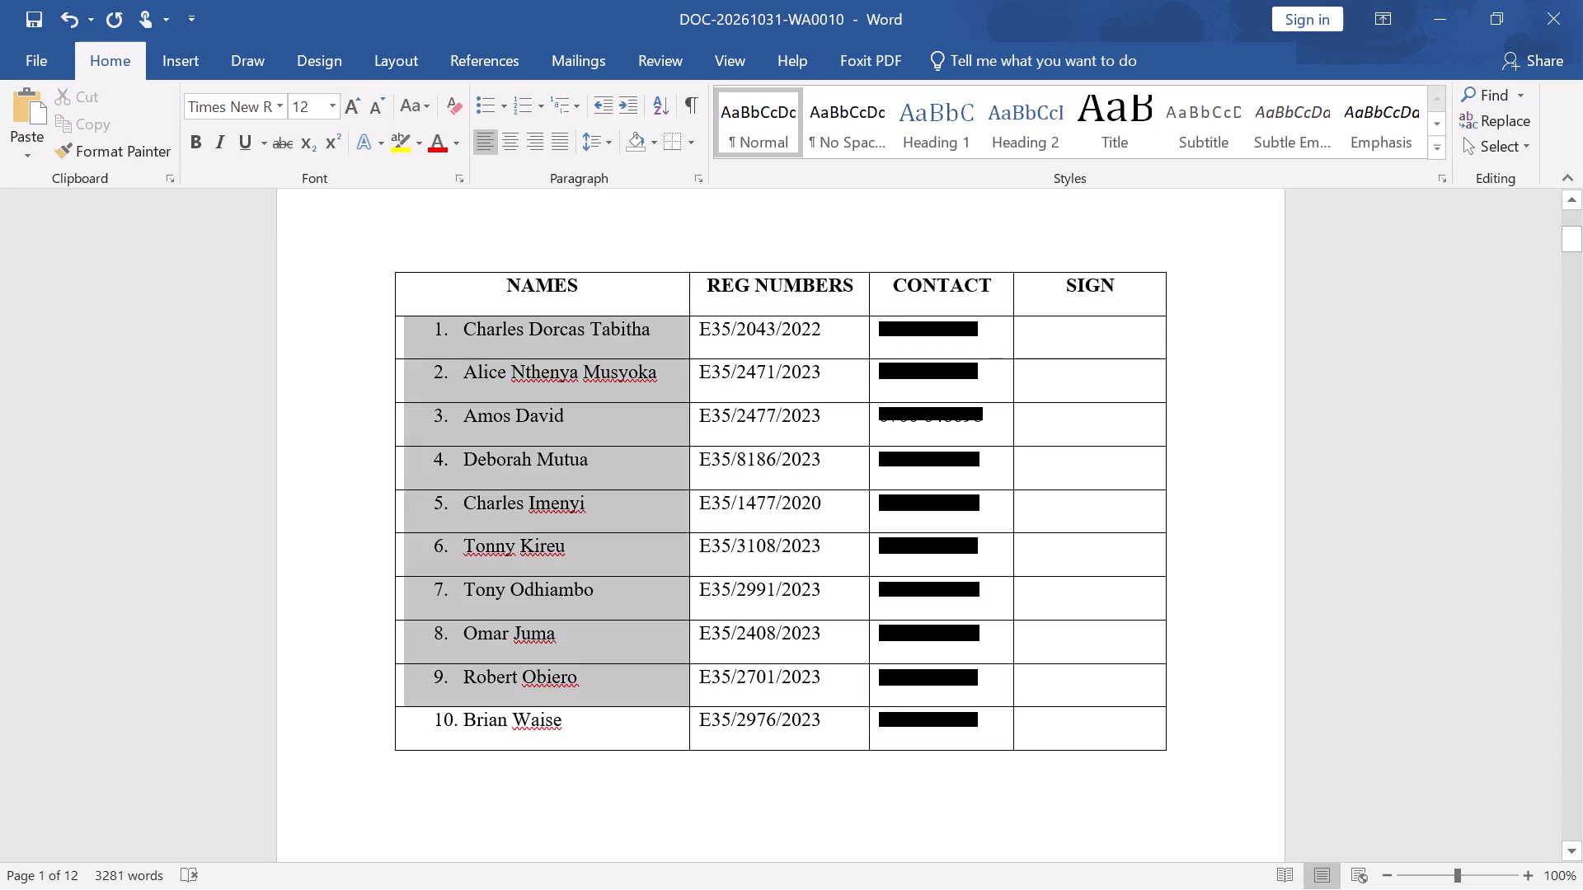
{"action": "left_click_drag", "start_coordinate": [539, 676], "coordinate": [539, 723]}
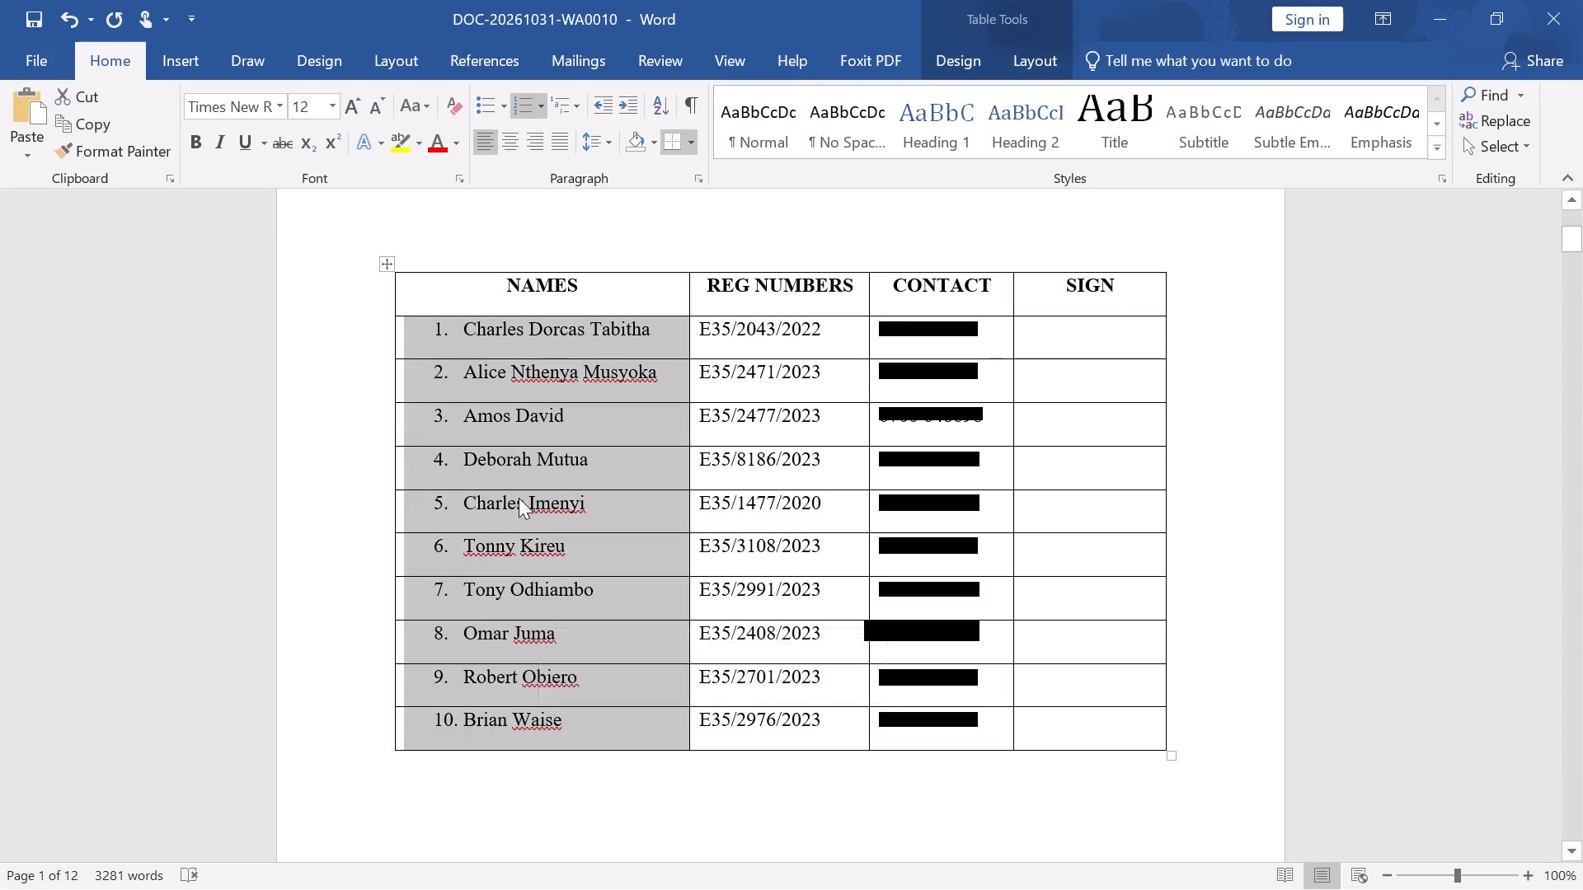
{"action": "left_click", "coordinate": [484, 134]}
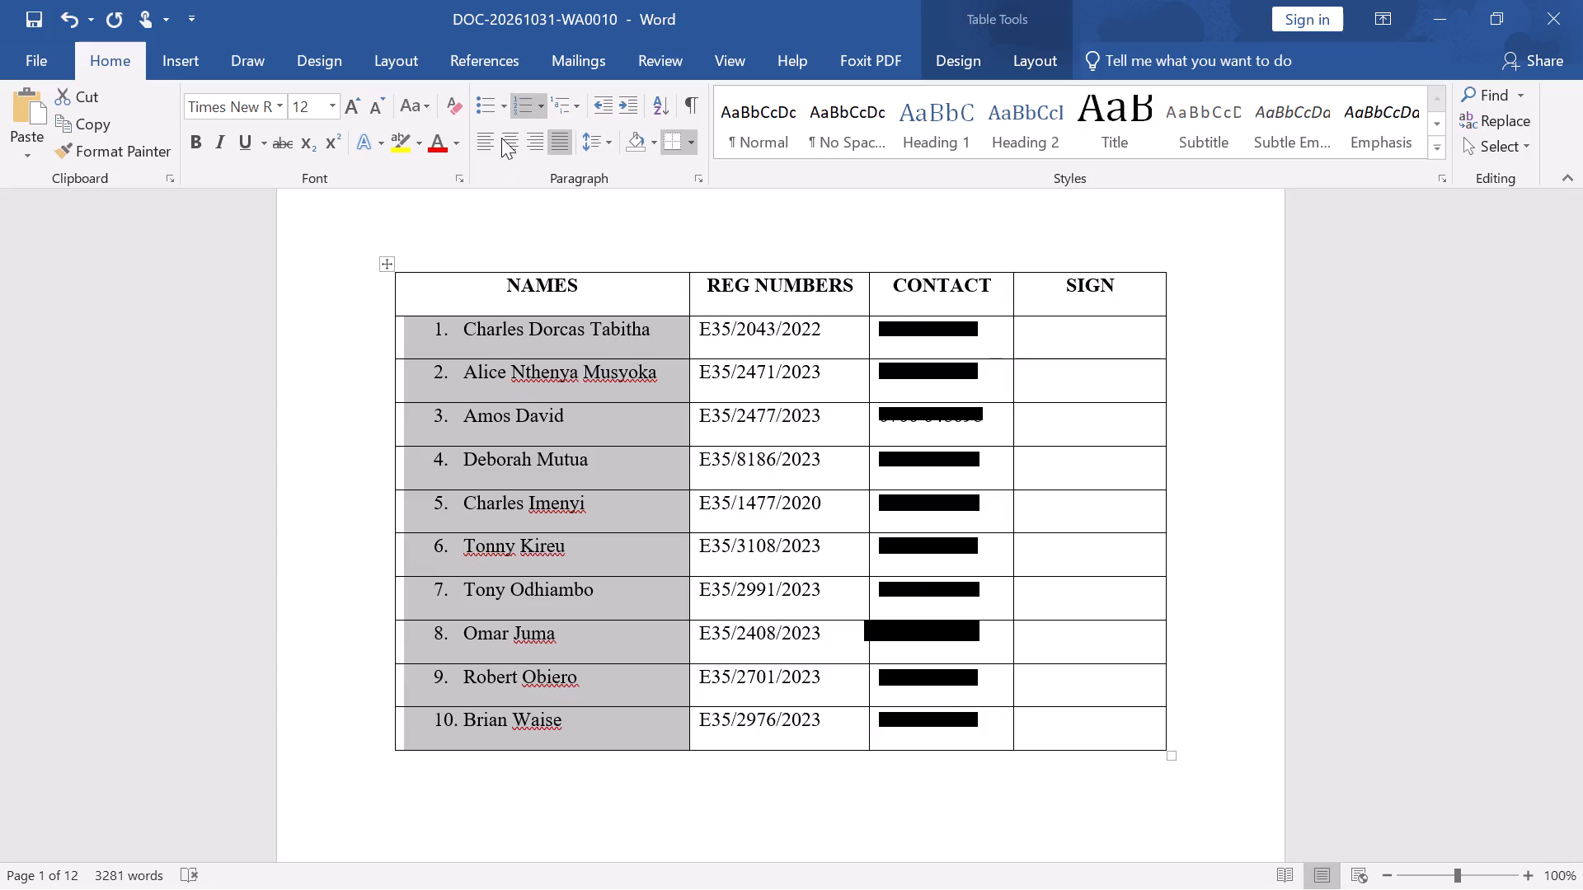
{"action": "left_click", "coordinate": [501, 138]}
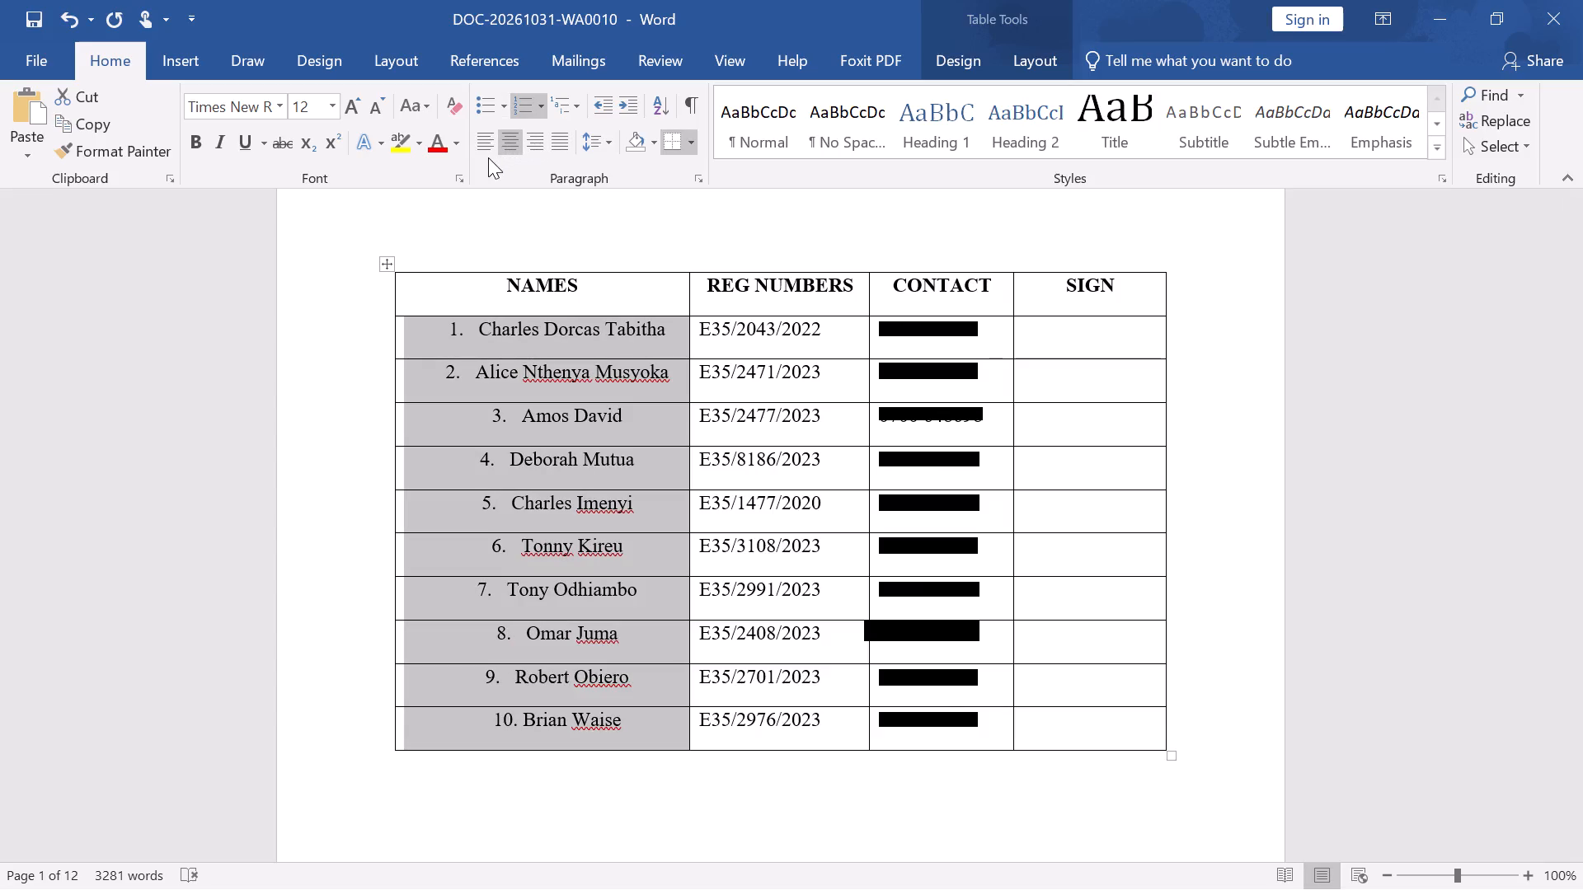
{"action": "left_click", "coordinate": [483, 148]}
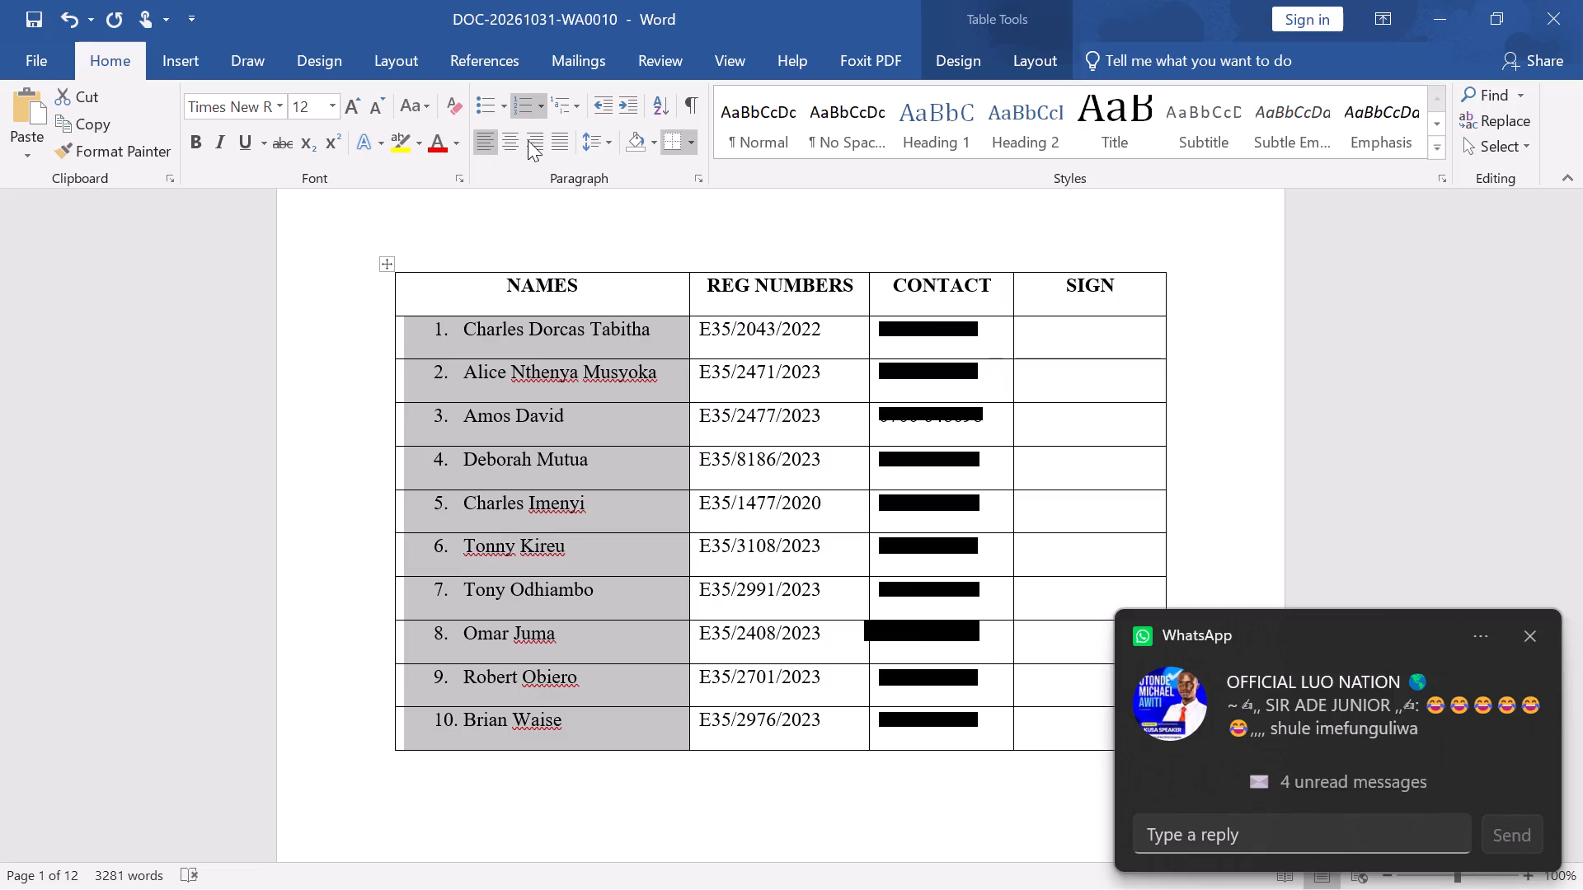
{"action": "left_click", "coordinate": [556, 145]}
{"action": "left_click", "coordinate": [556, 145]}
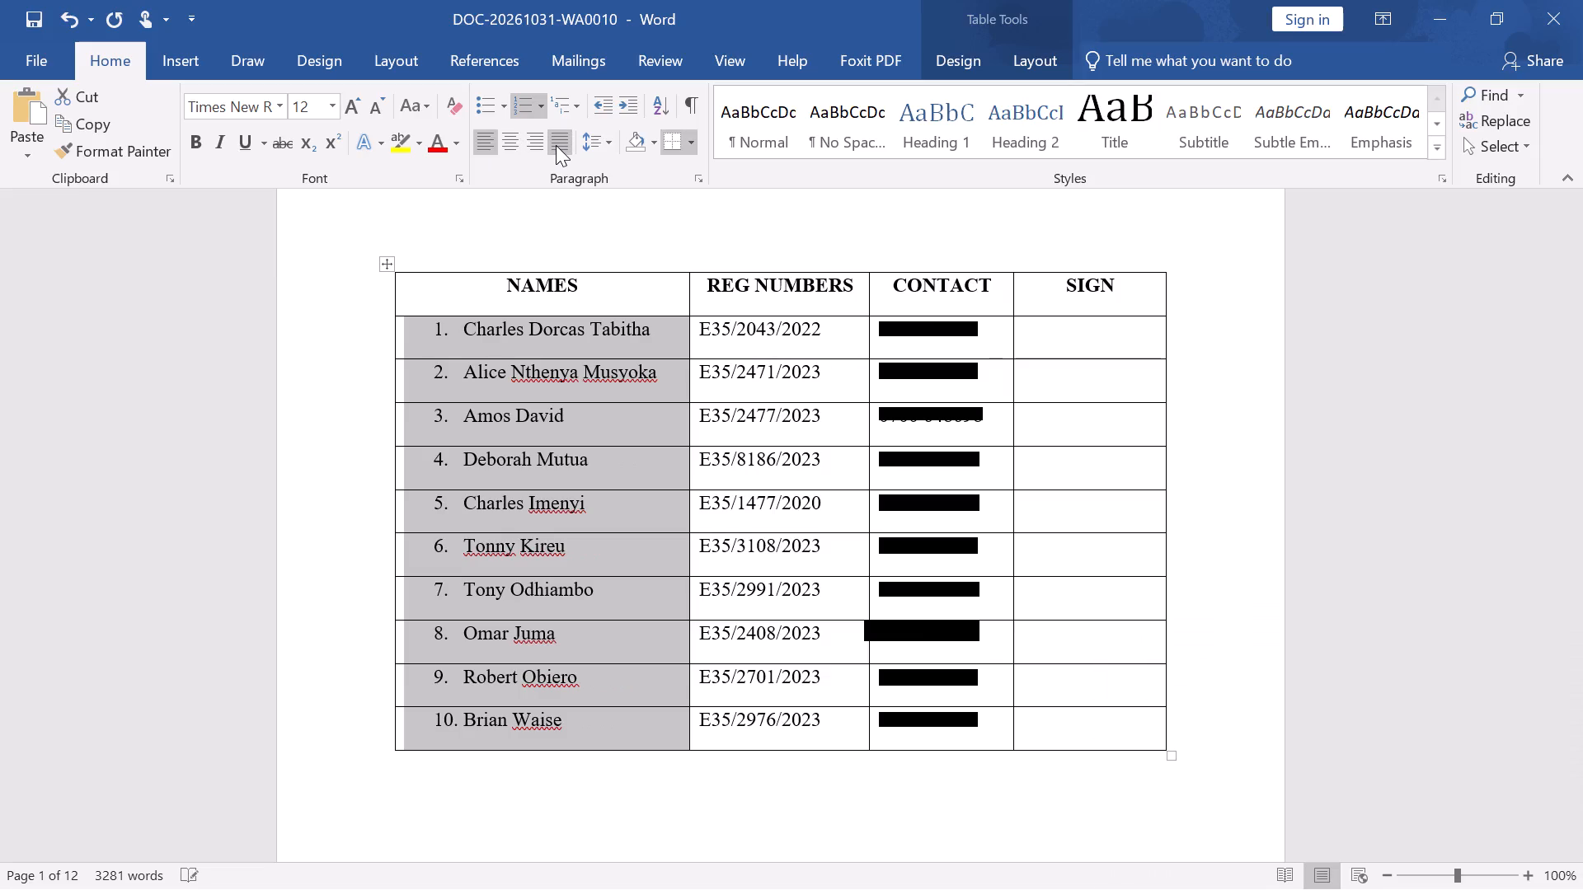
{"action": "left_click", "coordinate": [616, 429]}
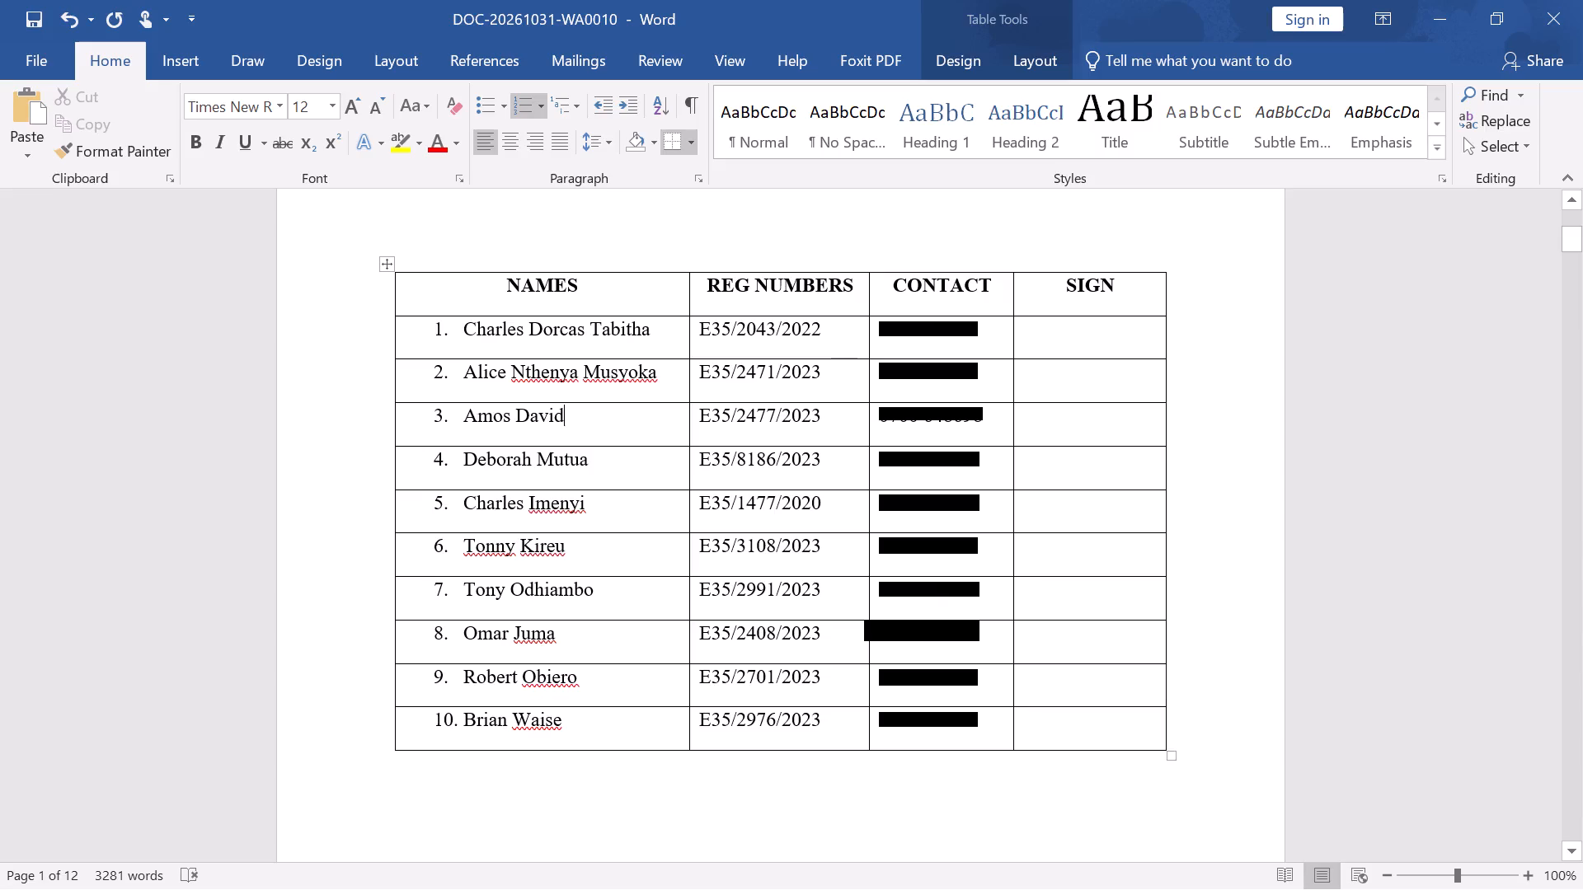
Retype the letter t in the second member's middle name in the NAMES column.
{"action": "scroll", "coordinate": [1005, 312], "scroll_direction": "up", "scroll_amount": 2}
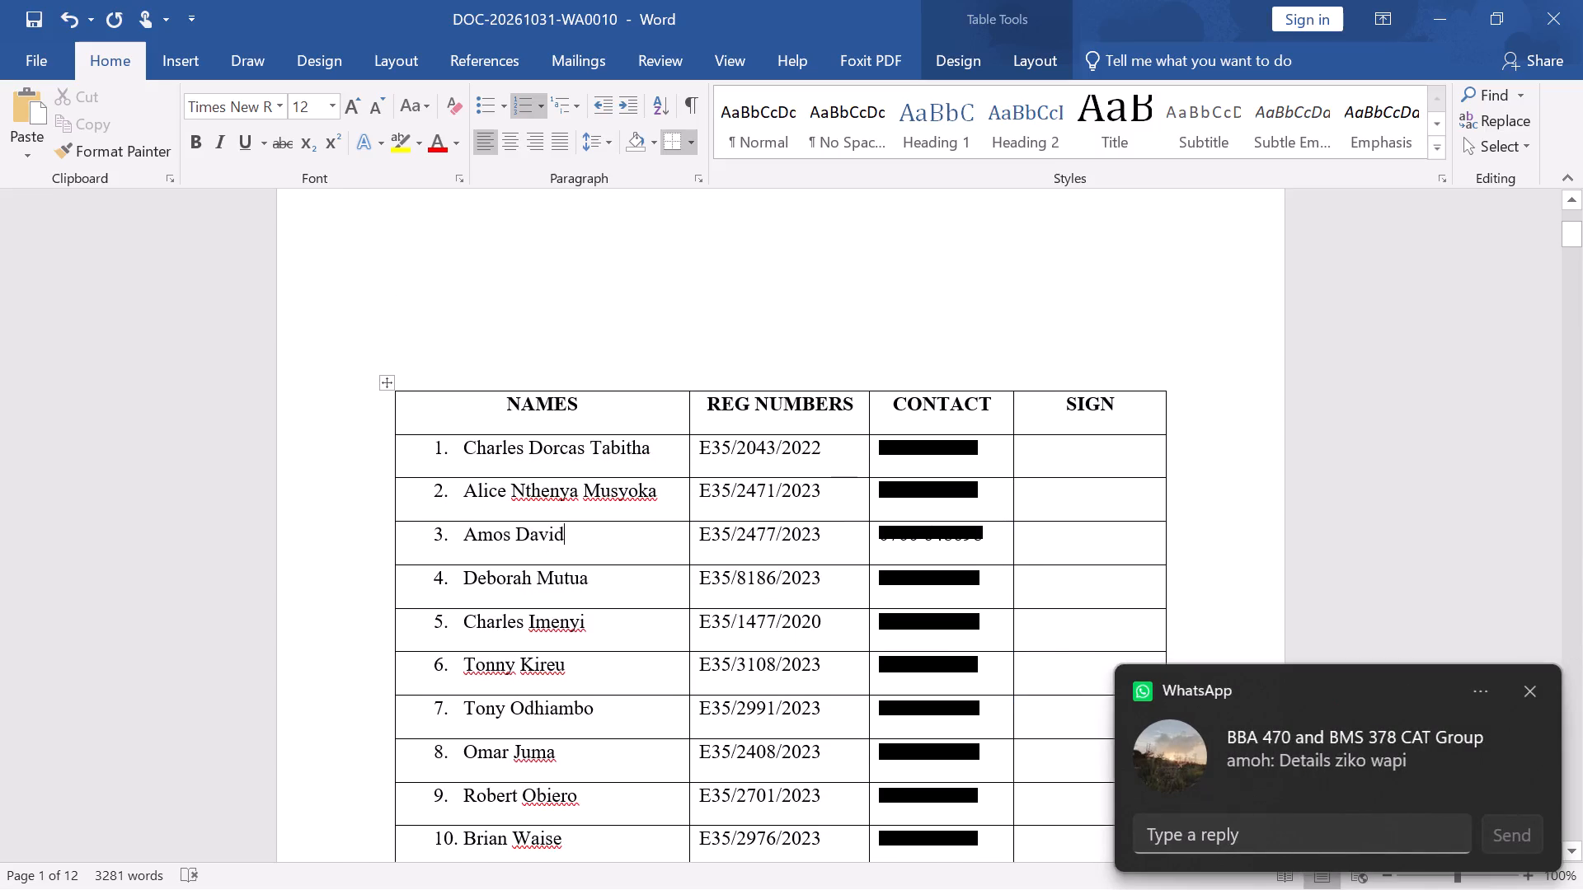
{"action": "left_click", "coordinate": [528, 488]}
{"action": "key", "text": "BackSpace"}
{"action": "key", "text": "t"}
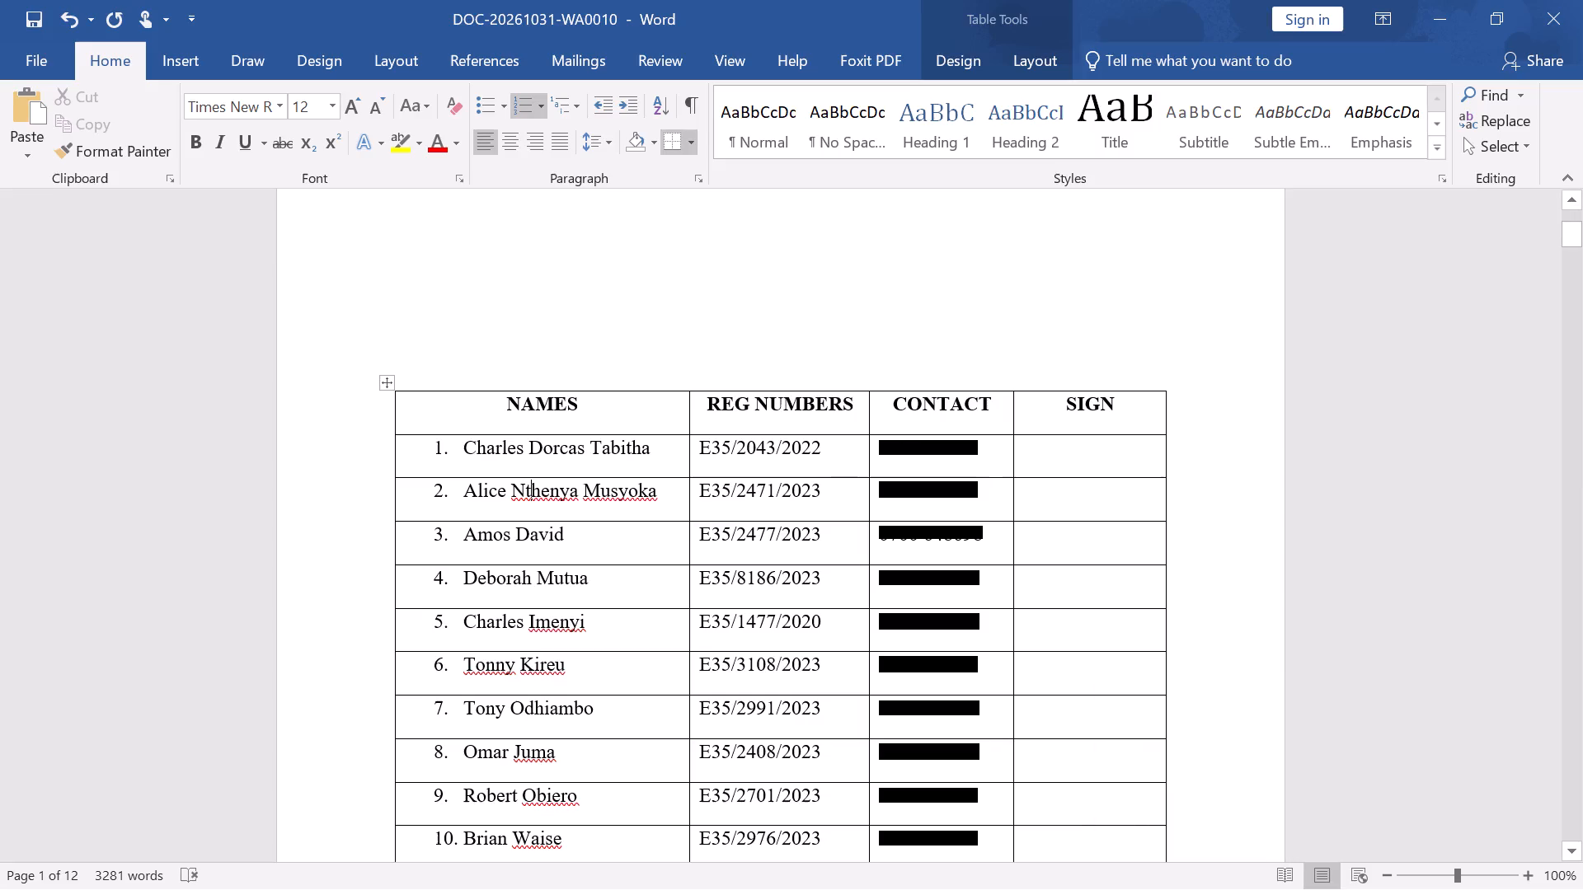
Review the first page's Question heading, topic line and members table for layout and spacing.
{"action": "scroll", "coordinate": [606, 504], "scroll_direction": "down", "scroll_amount": 2}
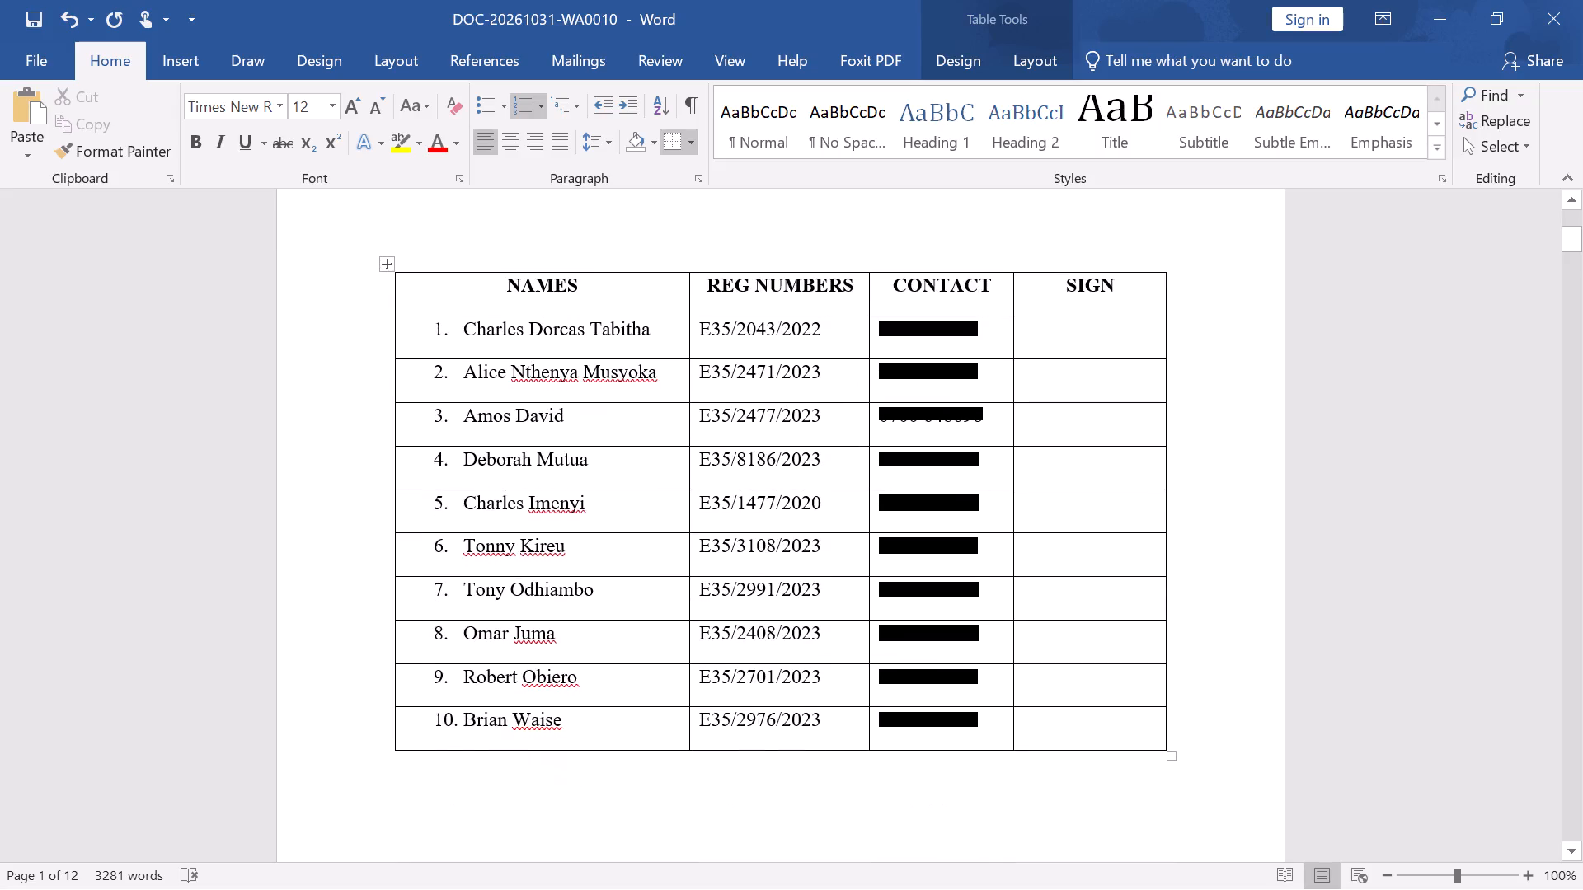
{"action": "scroll", "coordinate": [594, 506], "scroll_direction": "up", "scroll_amount": 8}
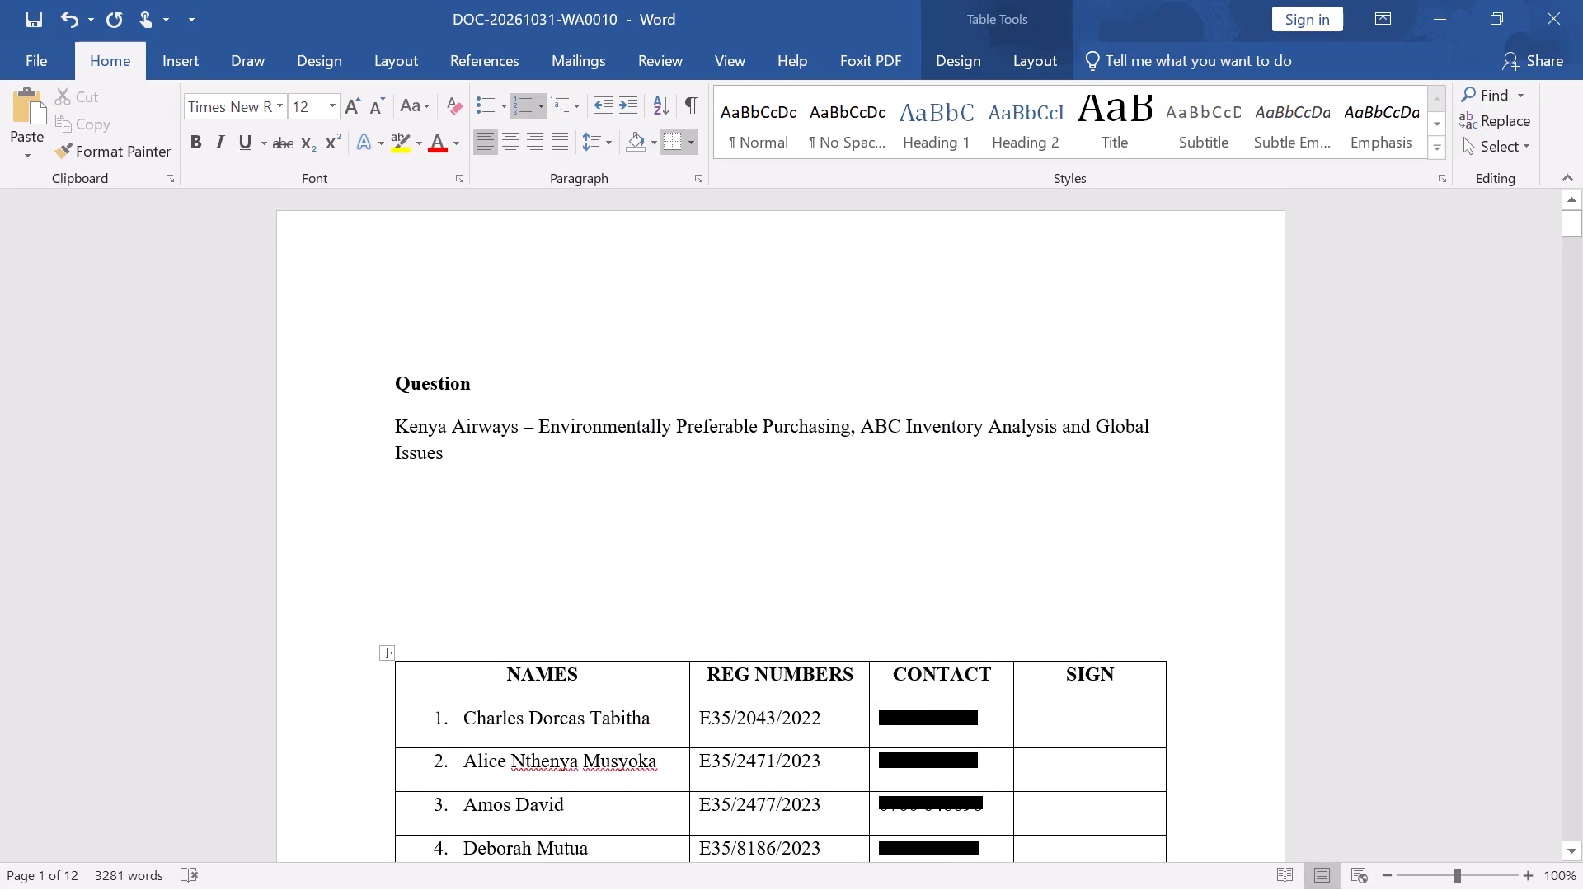
{"action": "scroll", "coordinate": [597, 501], "scroll_direction": "down", "scroll_amount": 4}
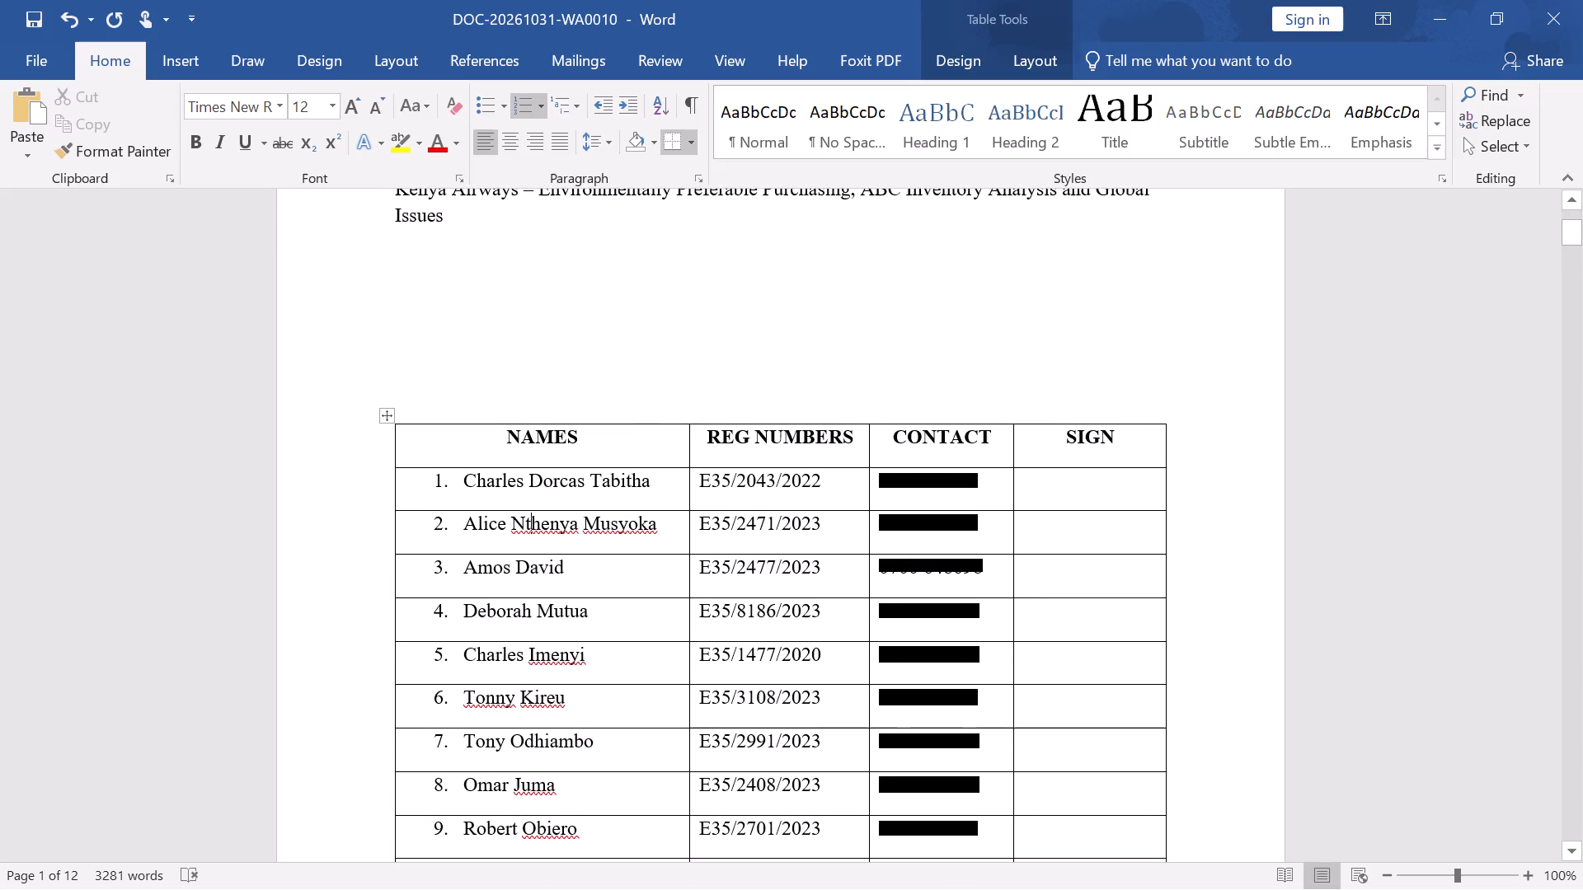
{"action": "scroll", "coordinate": [954, 422], "scroll_direction": "down", "scroll_amount": 2}
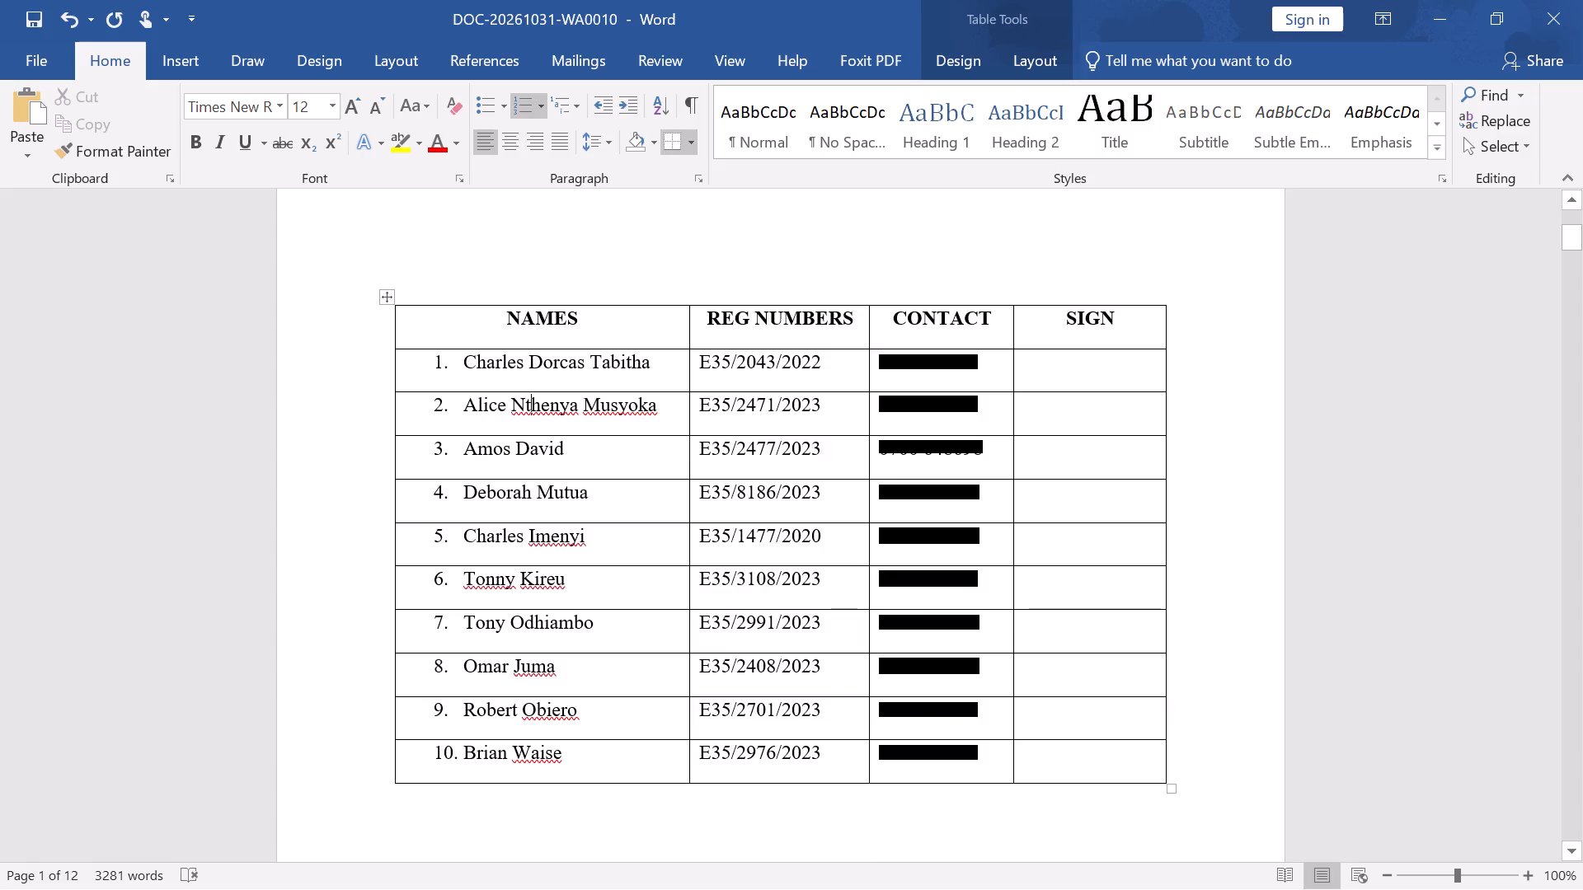
{"action": "scroll", "coordinate": [975, 493], "scroll_direction": "up", "scroll_amount": 2}
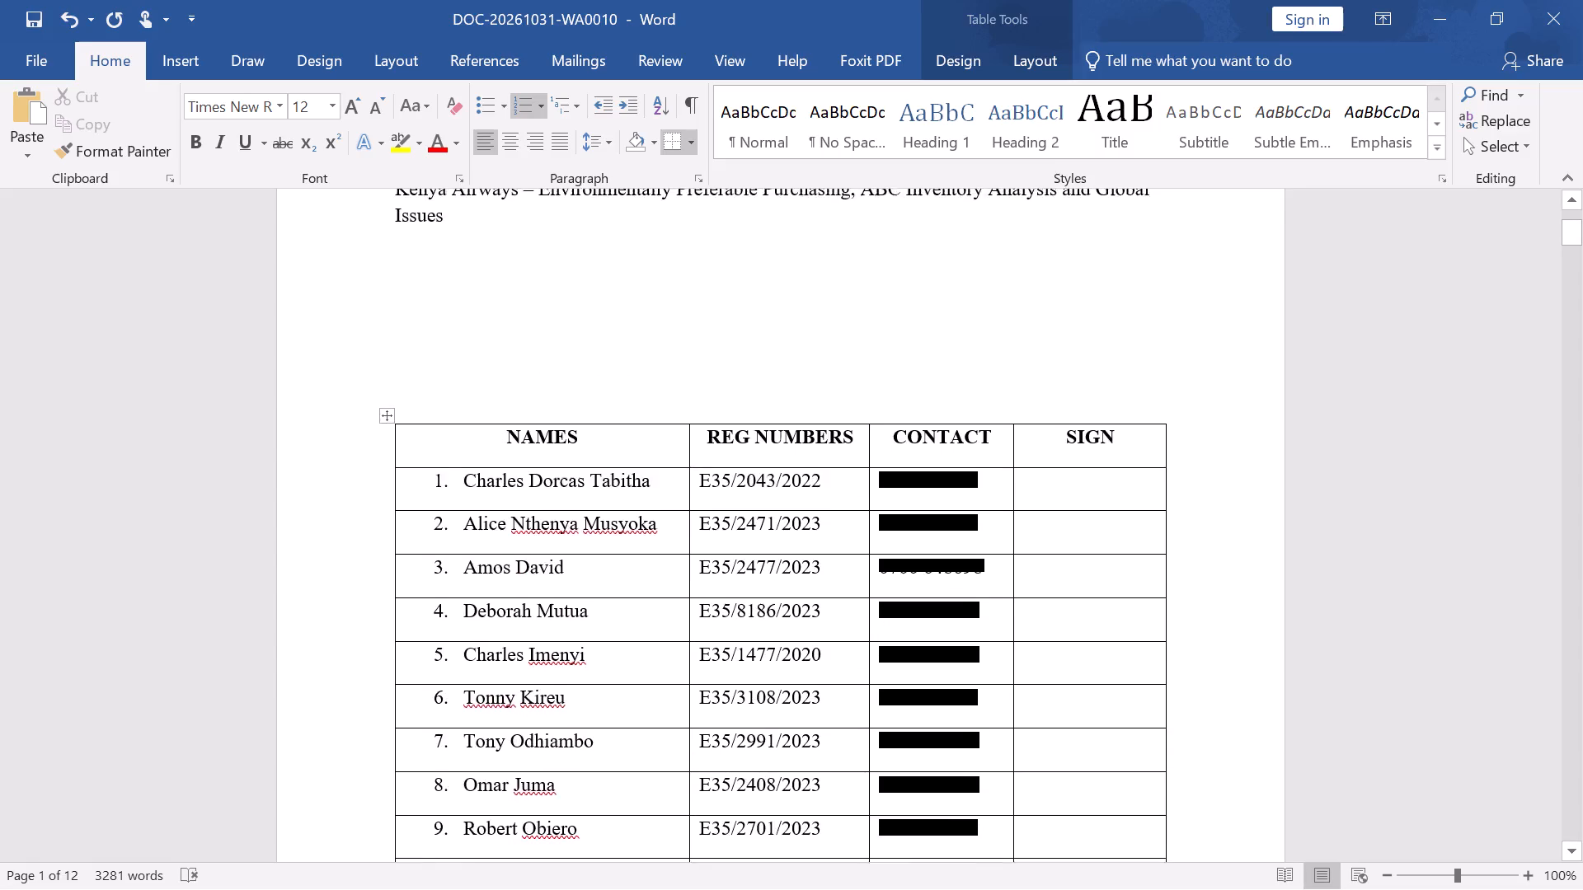
{"action": "scroll", "coordinate": [975, 490], "scroll_direction": "up", "scroll_amount": 10}
{"action": "scroll", "coordinate": [975, 466], "scroll_direction": "down", "scroll_amount": 17}
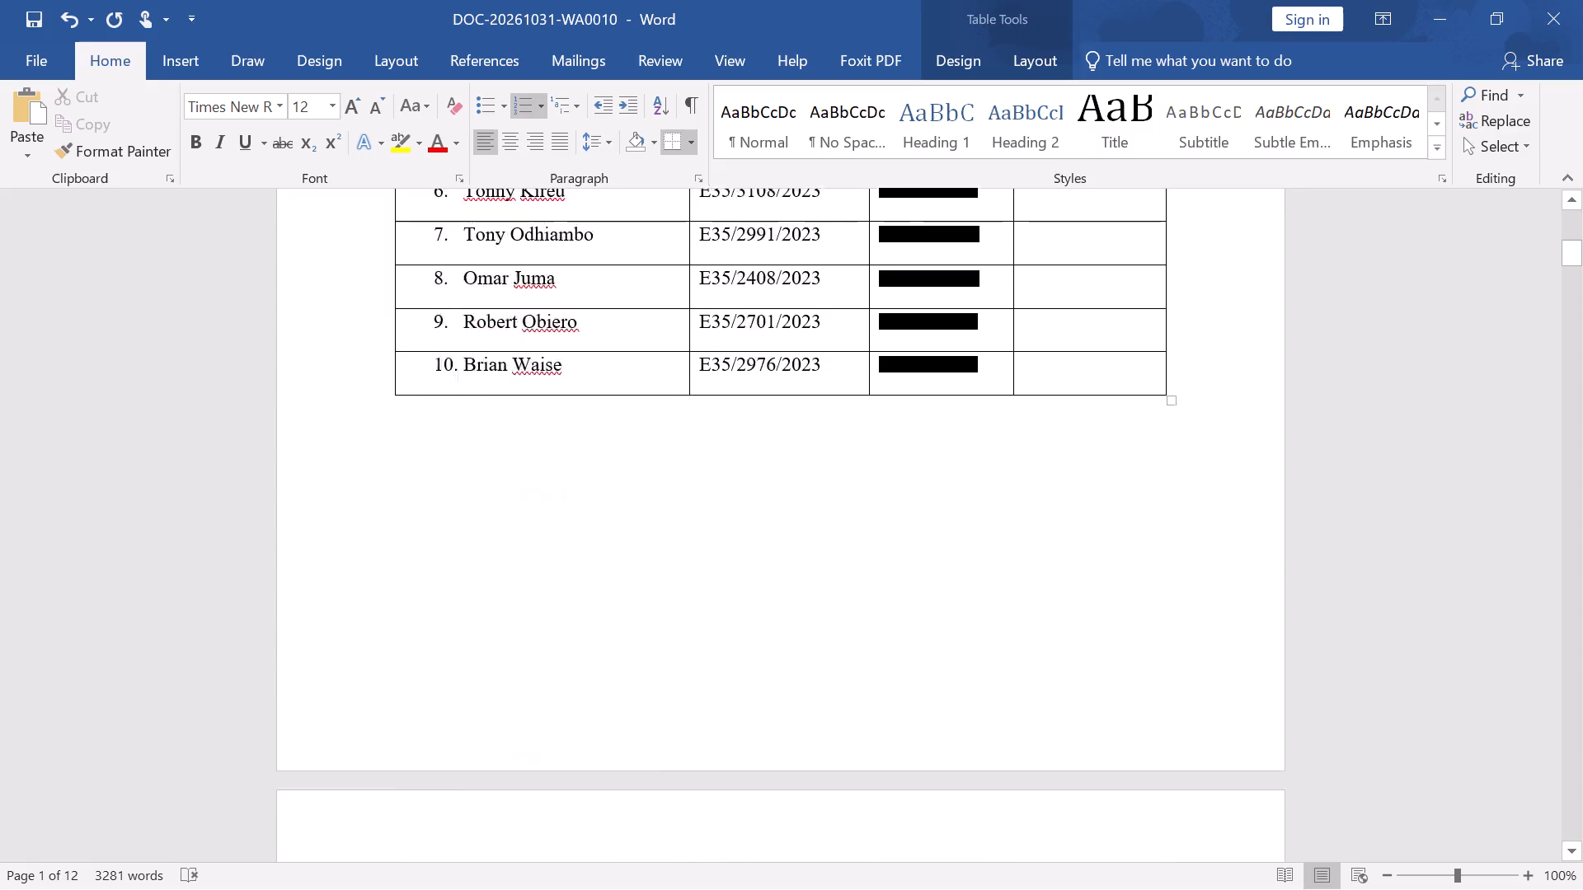
Read through section (i) on environmentally preferable purchasing and check where item 2 on environmentally responsible suppliers begins.
{"action": "scroll", "coordinate": [984, 452], "scroll_direction": "down", "scroll_amount": 20}
{"action": "scroll", "coordinate": [984, 452], "scroll_direction": "down", "scroll_amount": 3}
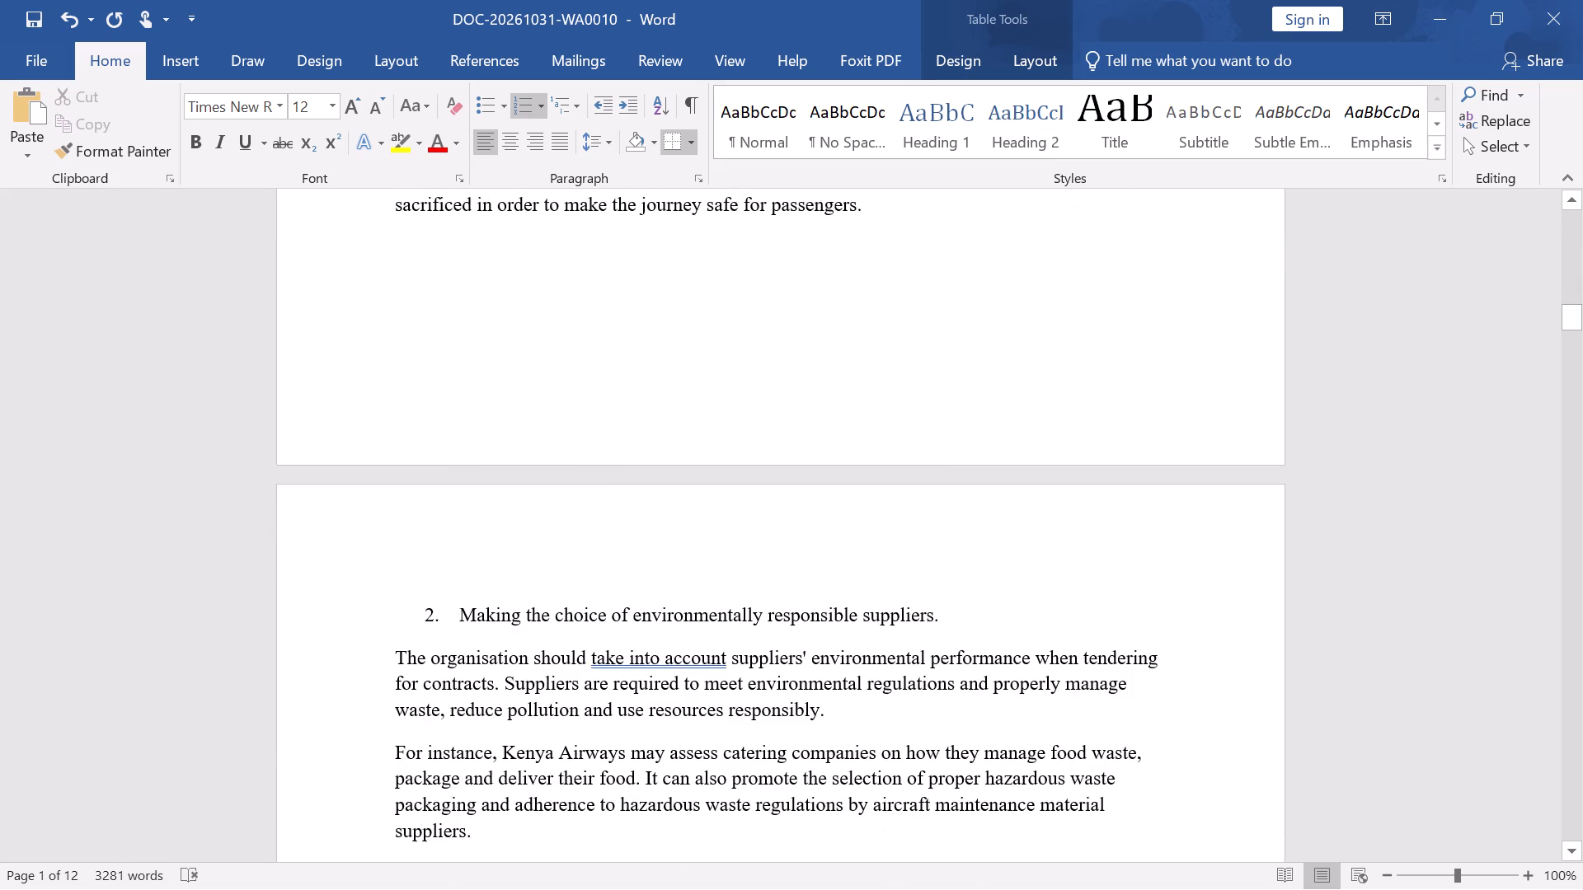
{"action": "scroll", "coordinate": [992, 443], "scroll_direction": "up", "scroll_amount": 5}
{"action": "scroll", "coordinate": [992, 443], "scroll_direction": "down", "scroll_amount": 6}
{"action": "scroll", "coordinate": [992, 443], "scroll_direction": "up", "scroll_amount": 4}
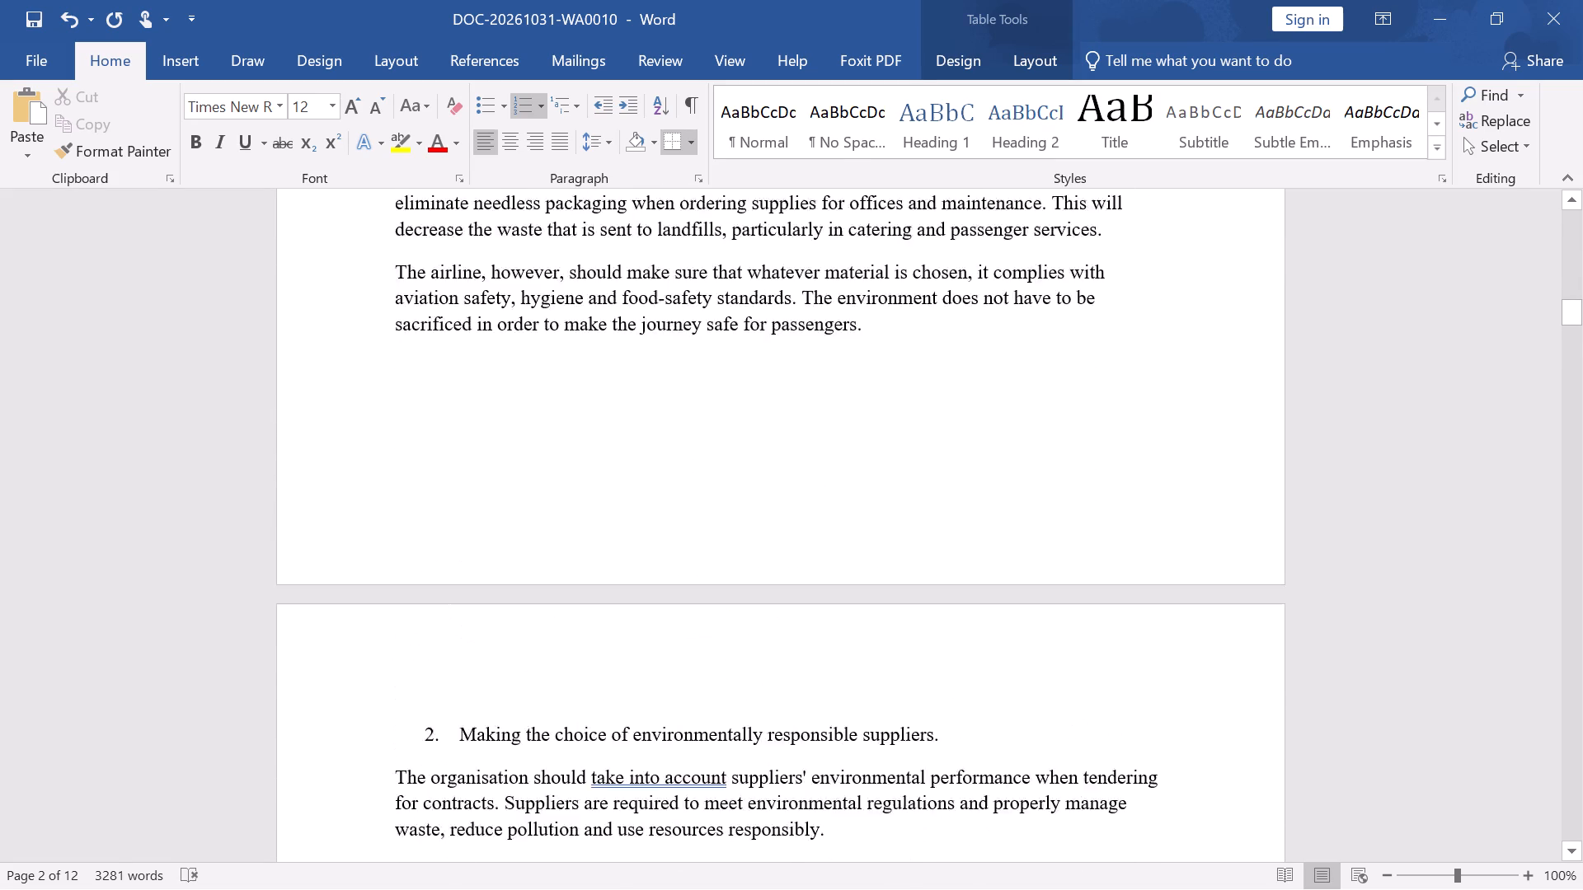
{"action": "scroll", "coordinate": [992, 443], "scroll_direction": "up", "scroll_amount": 9}
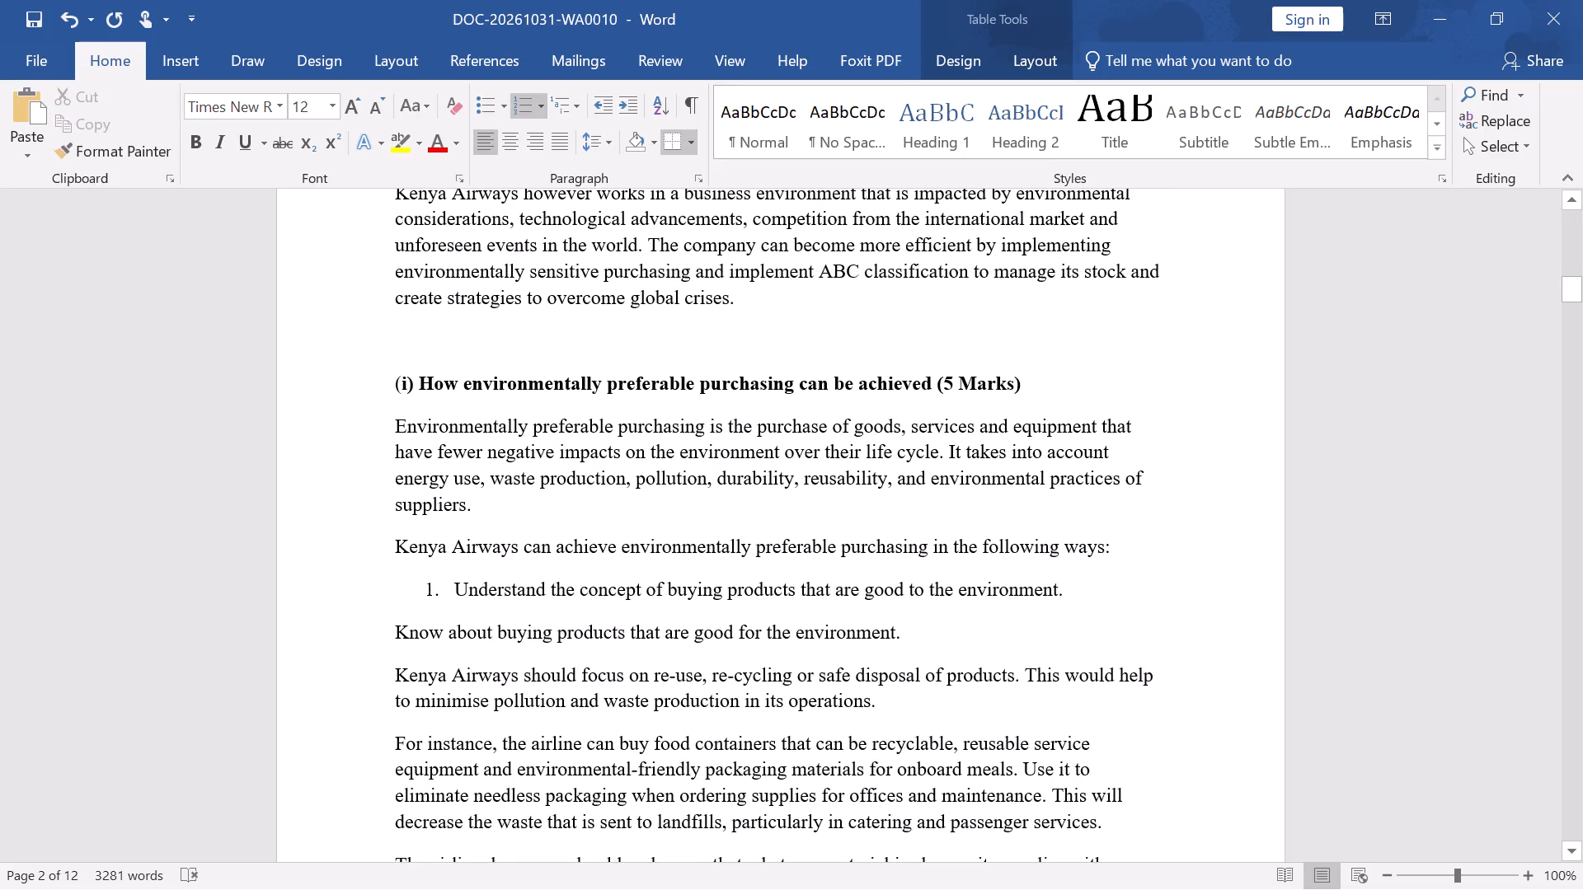
{"action": "scroll", "coordinate": [993, 441], "scroll_direction": "up", "scroll_amount": 5}
{"action": "scroll", "coordinate": [994, 441], "scroll_direction": "down", "scroll_amount": 9}
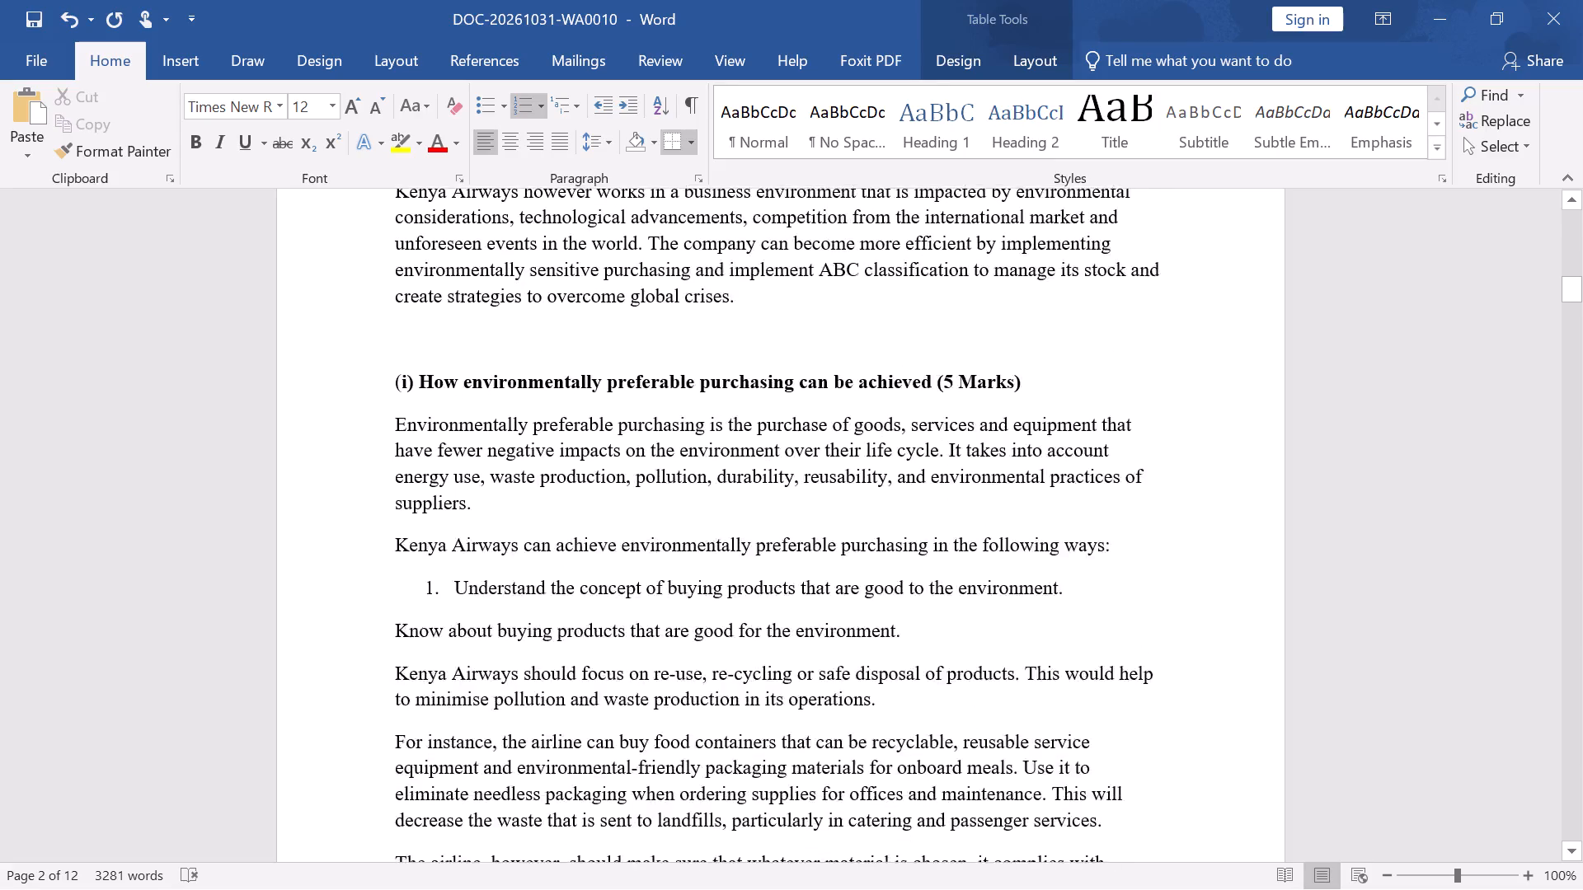
{"action": "scroll", "coordinate": [994, 441], "scroll_direction": "down", "scroll_amount": 6}
{"action": "scroll", "coordinate": [996, 439], "scroll_direction": "up", "scroll_amount": 10}
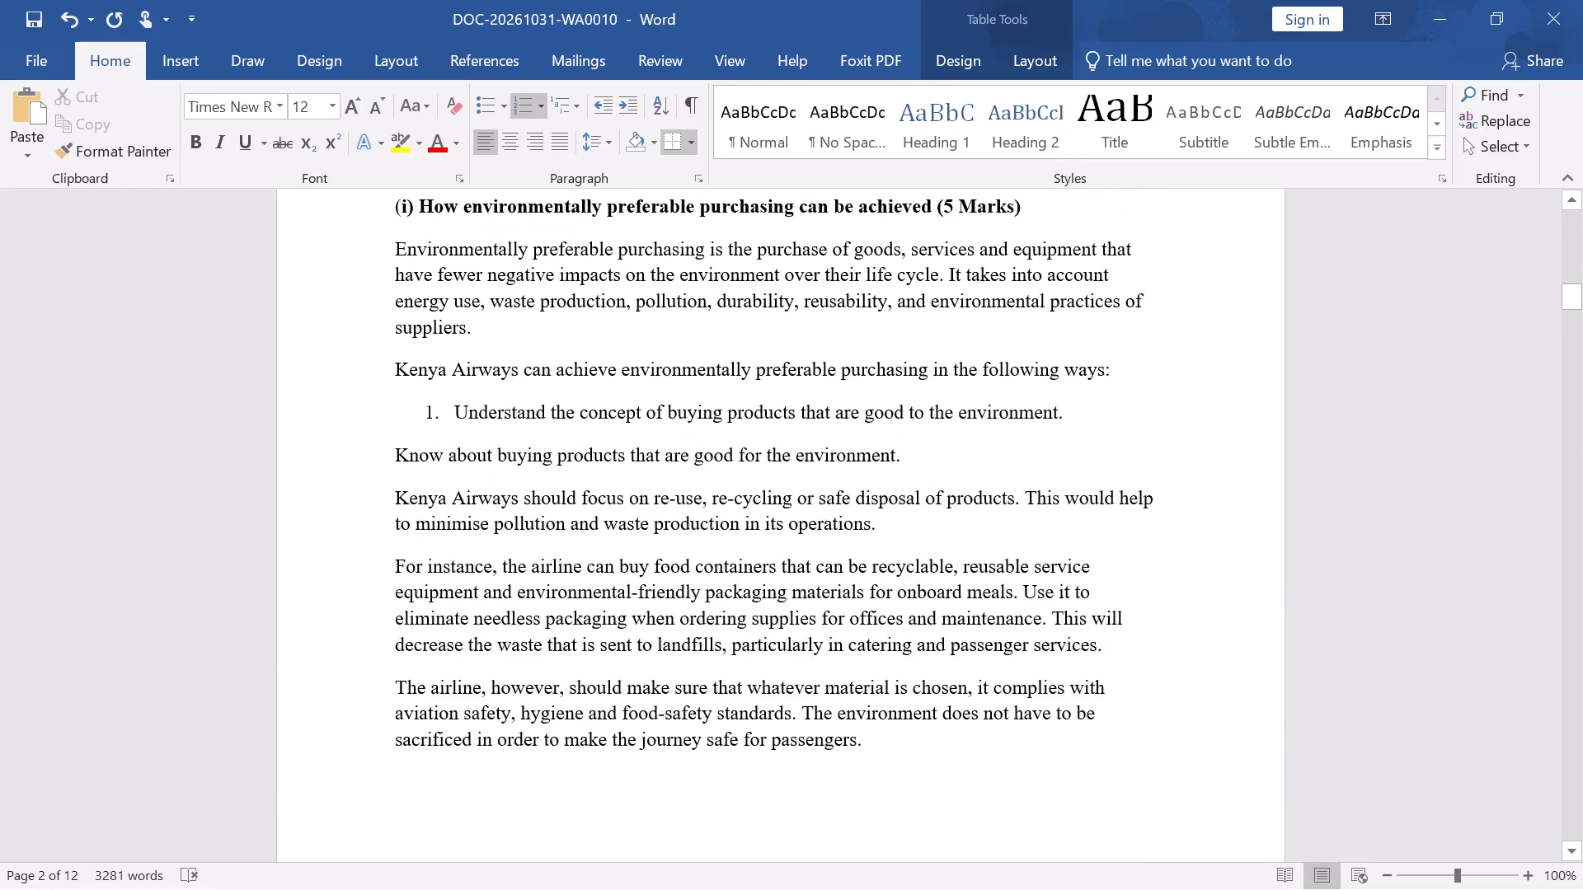
{"action": "scroll", "coordinate": [1008, 468], "scroll_direction": "up", "scroll_amount": 18}
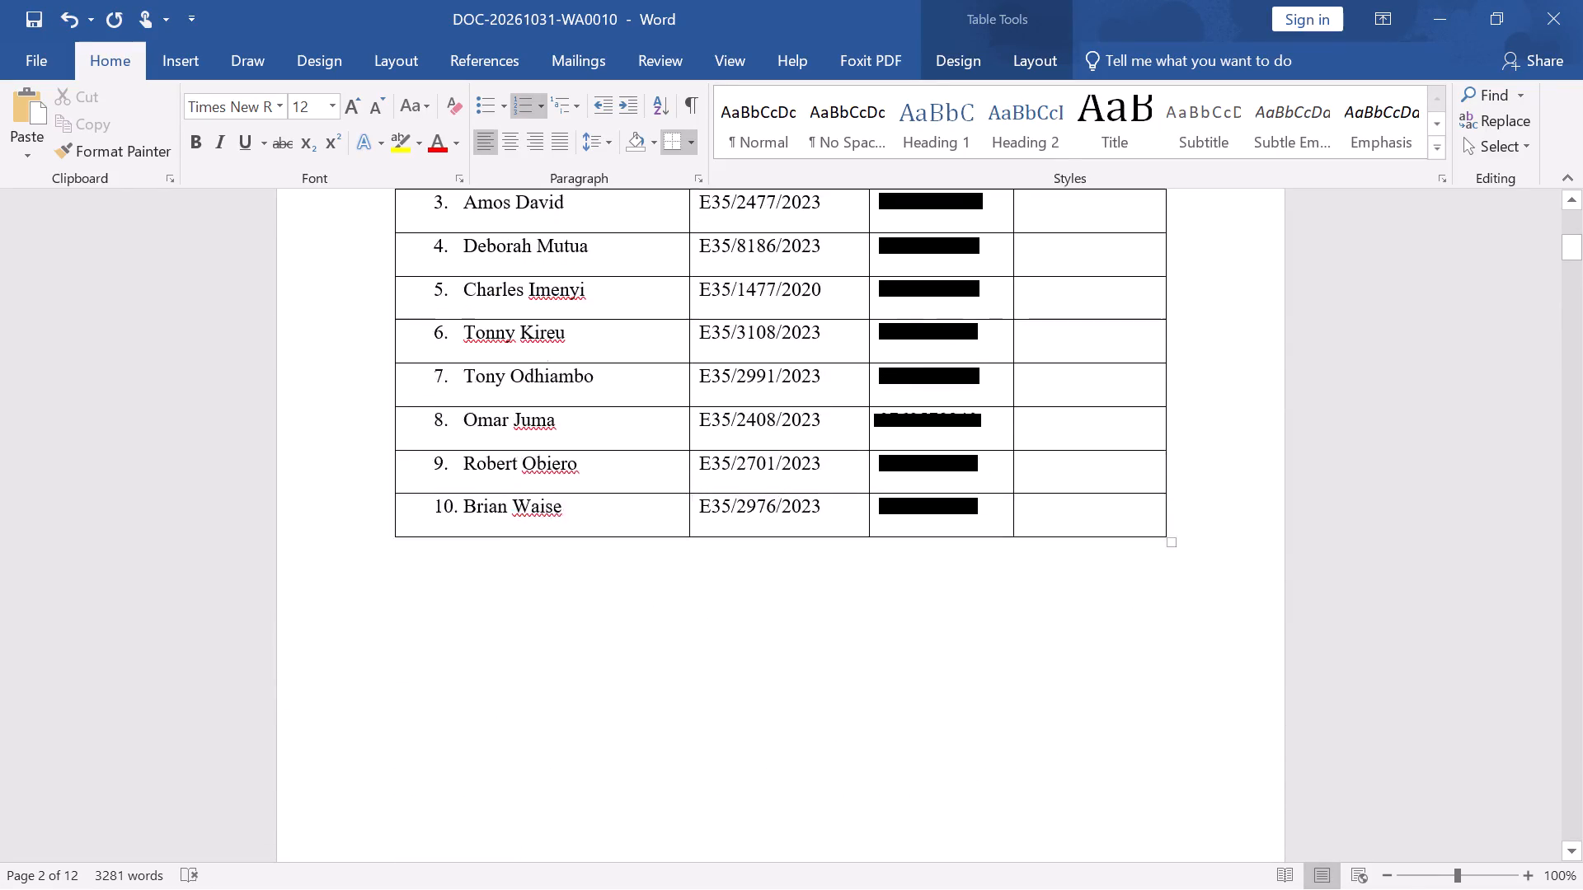